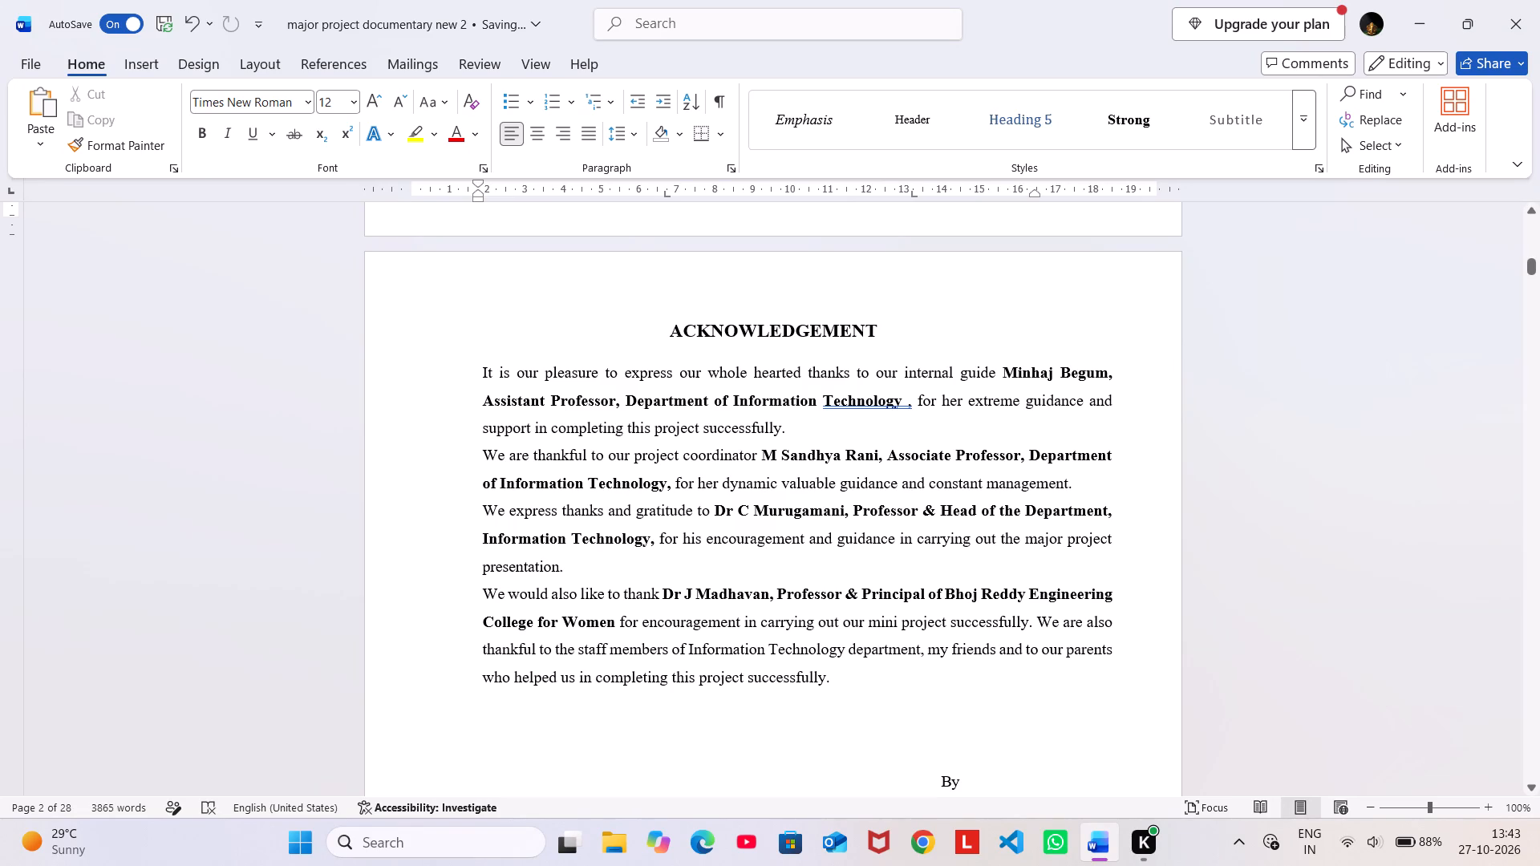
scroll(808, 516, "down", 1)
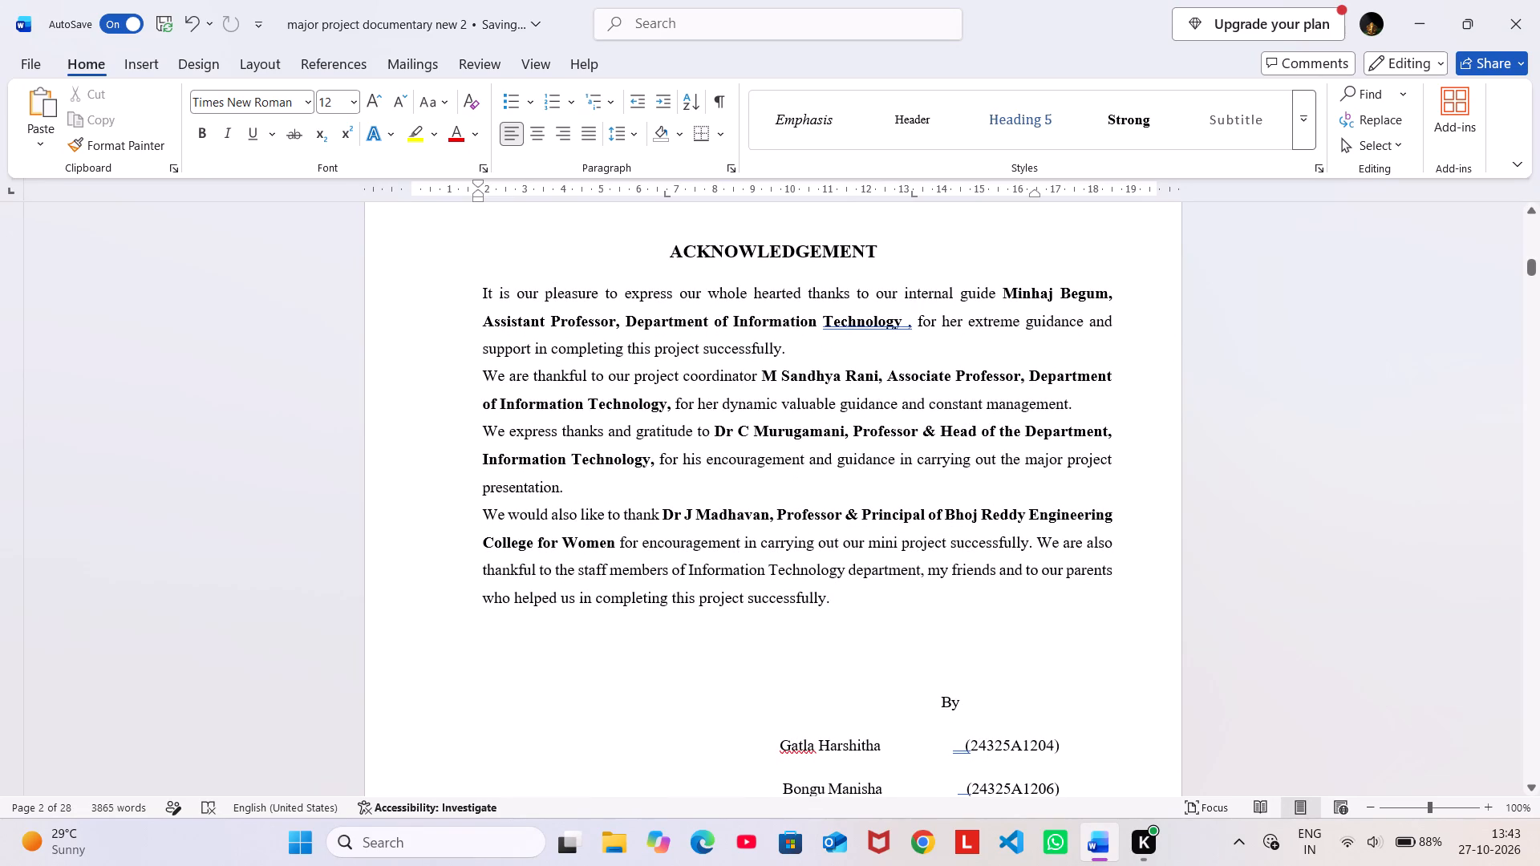
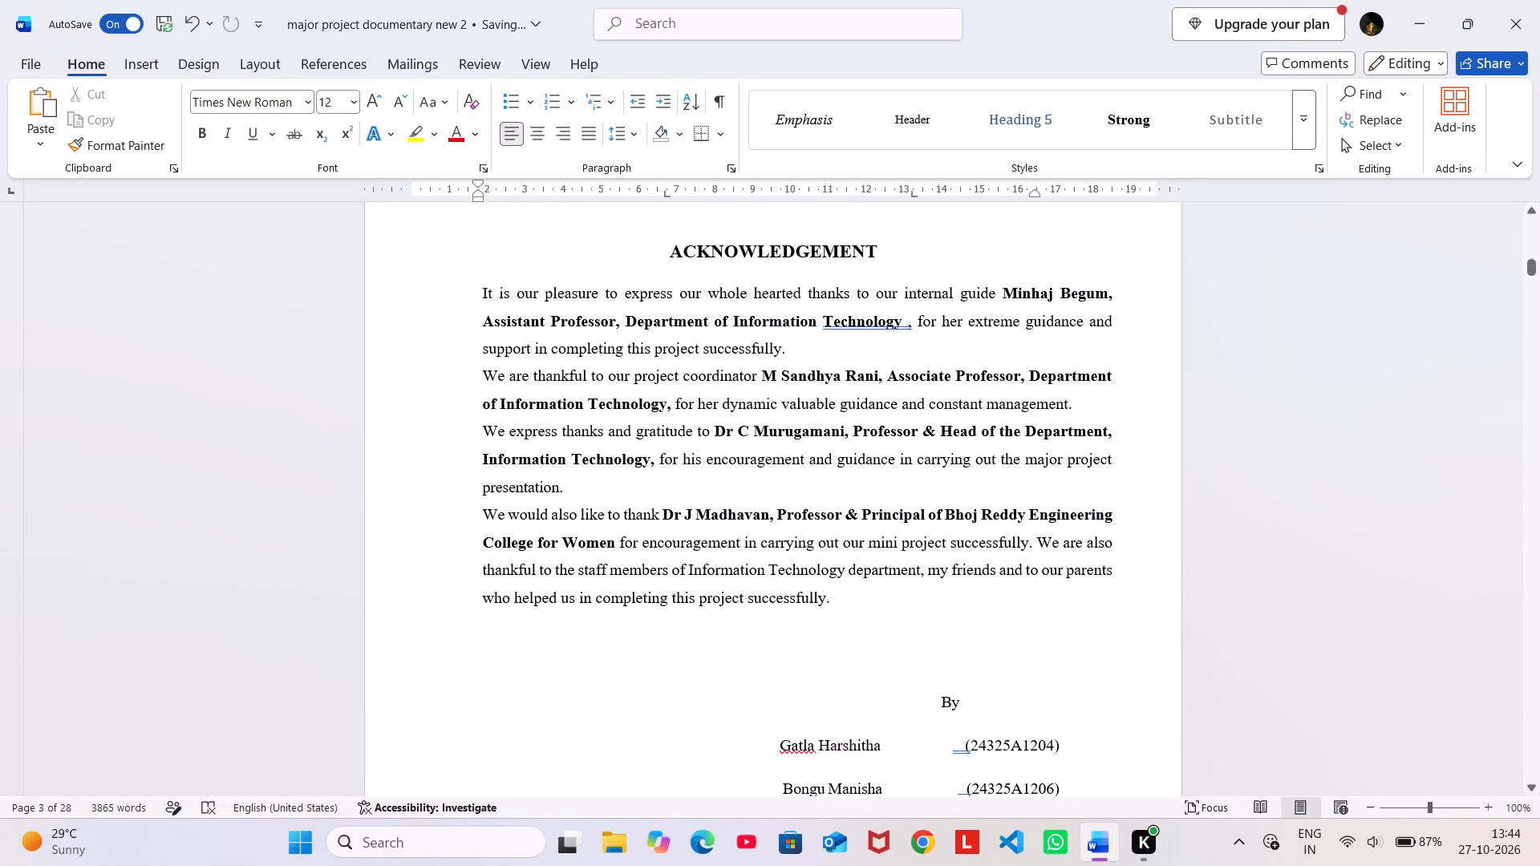
Replace the project coordinator's name in the second Acknowledgement paragraph with the new coordinator's initial, first name and surname.
left_click(875, 376)
key("Right")
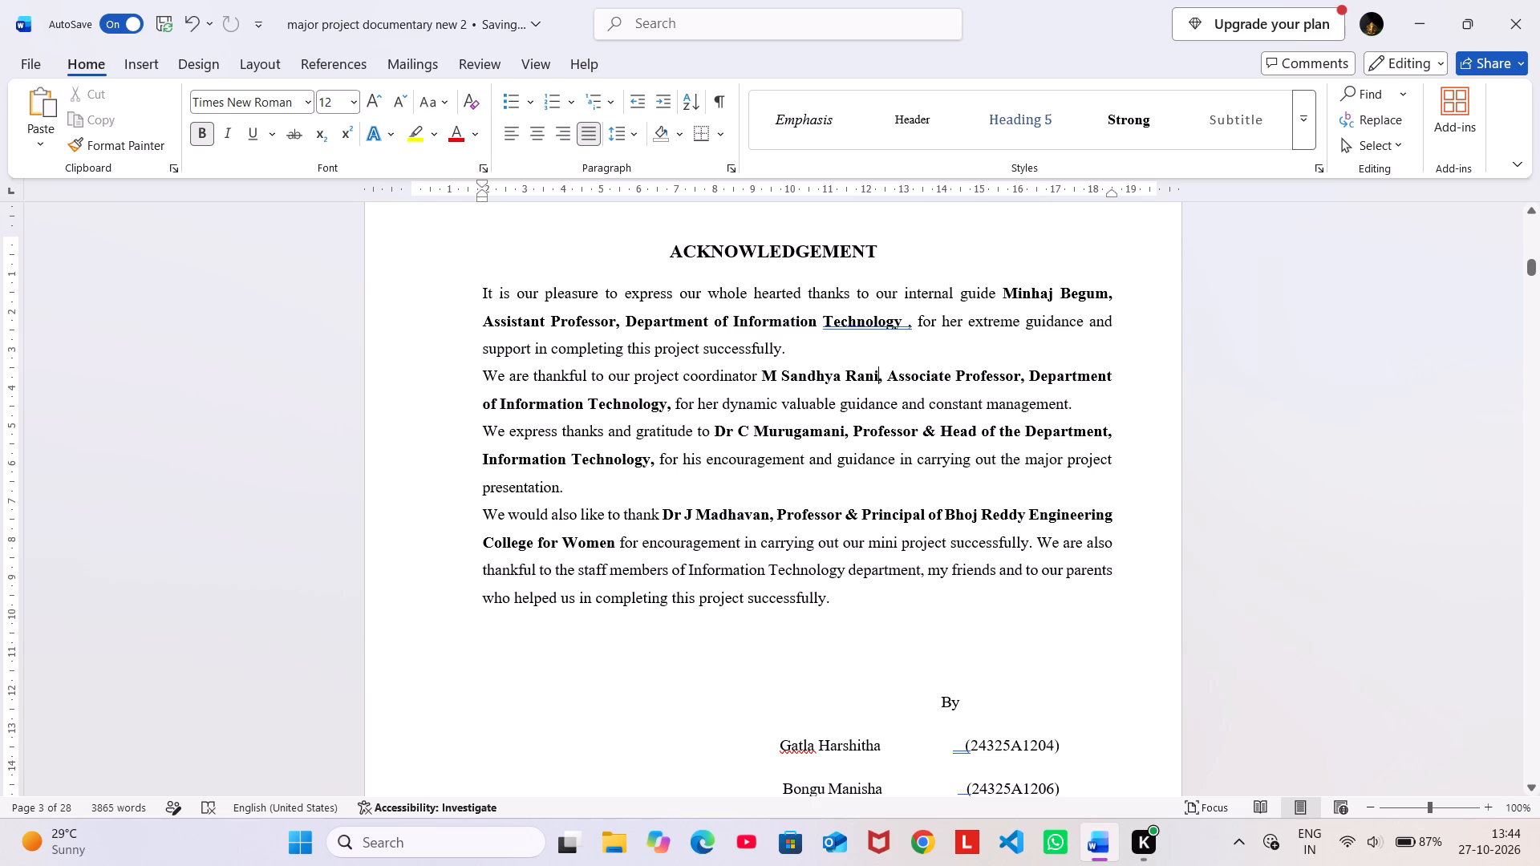
key("BackSpace")
key("BackSpace")
key("BackSpace")
key("BackSpace")
key("BackSpace")
key("BackSpace")
key("BackSpace")
key("BackSpace")
key("BackSpace")
key("BackSpace")
key("BackSpace")
key("BackSpace")
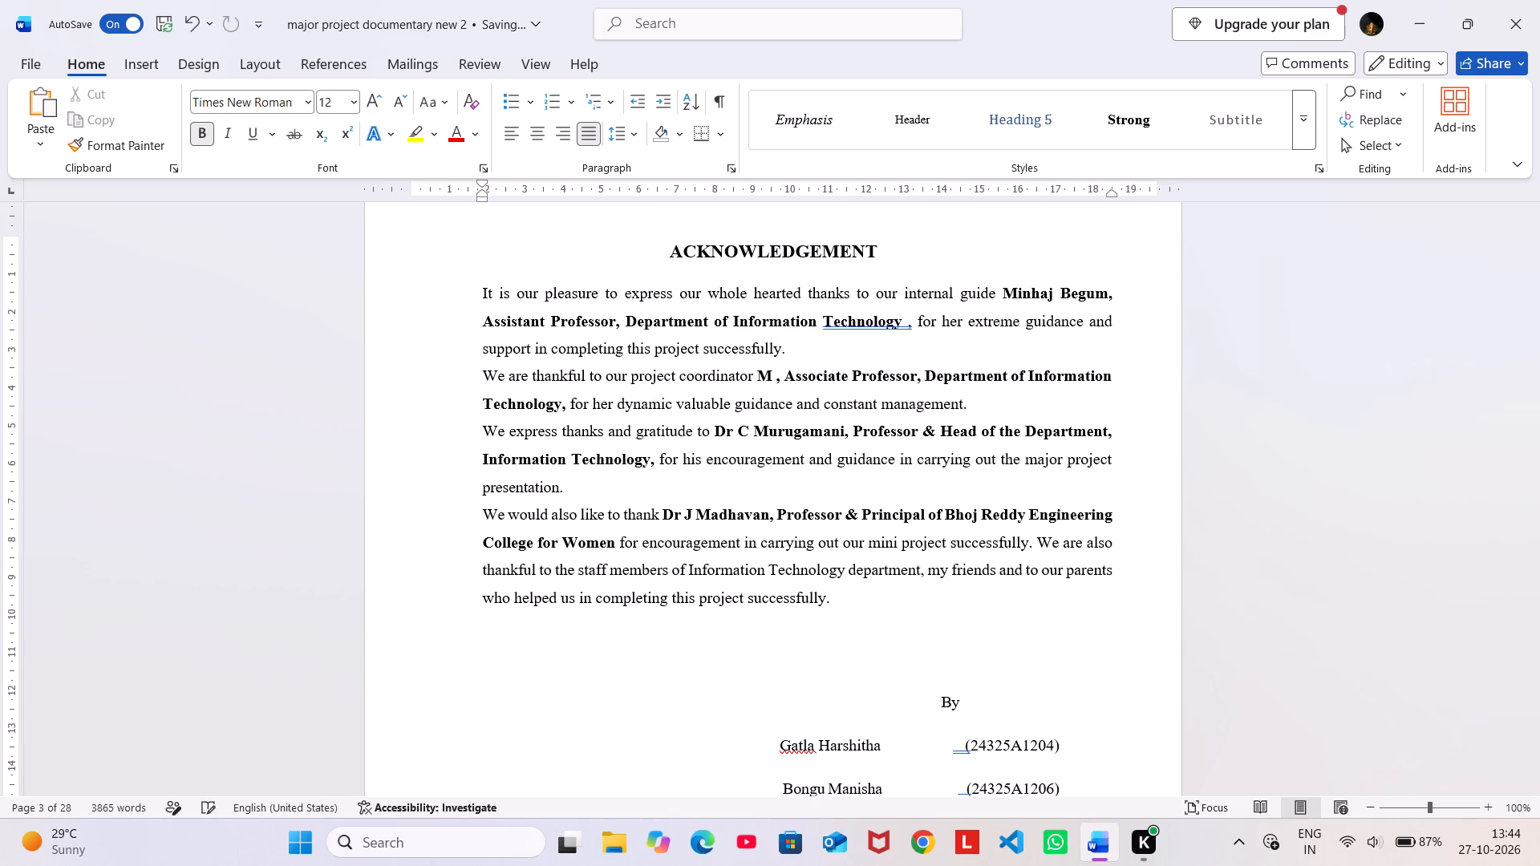
key("BackSpace")
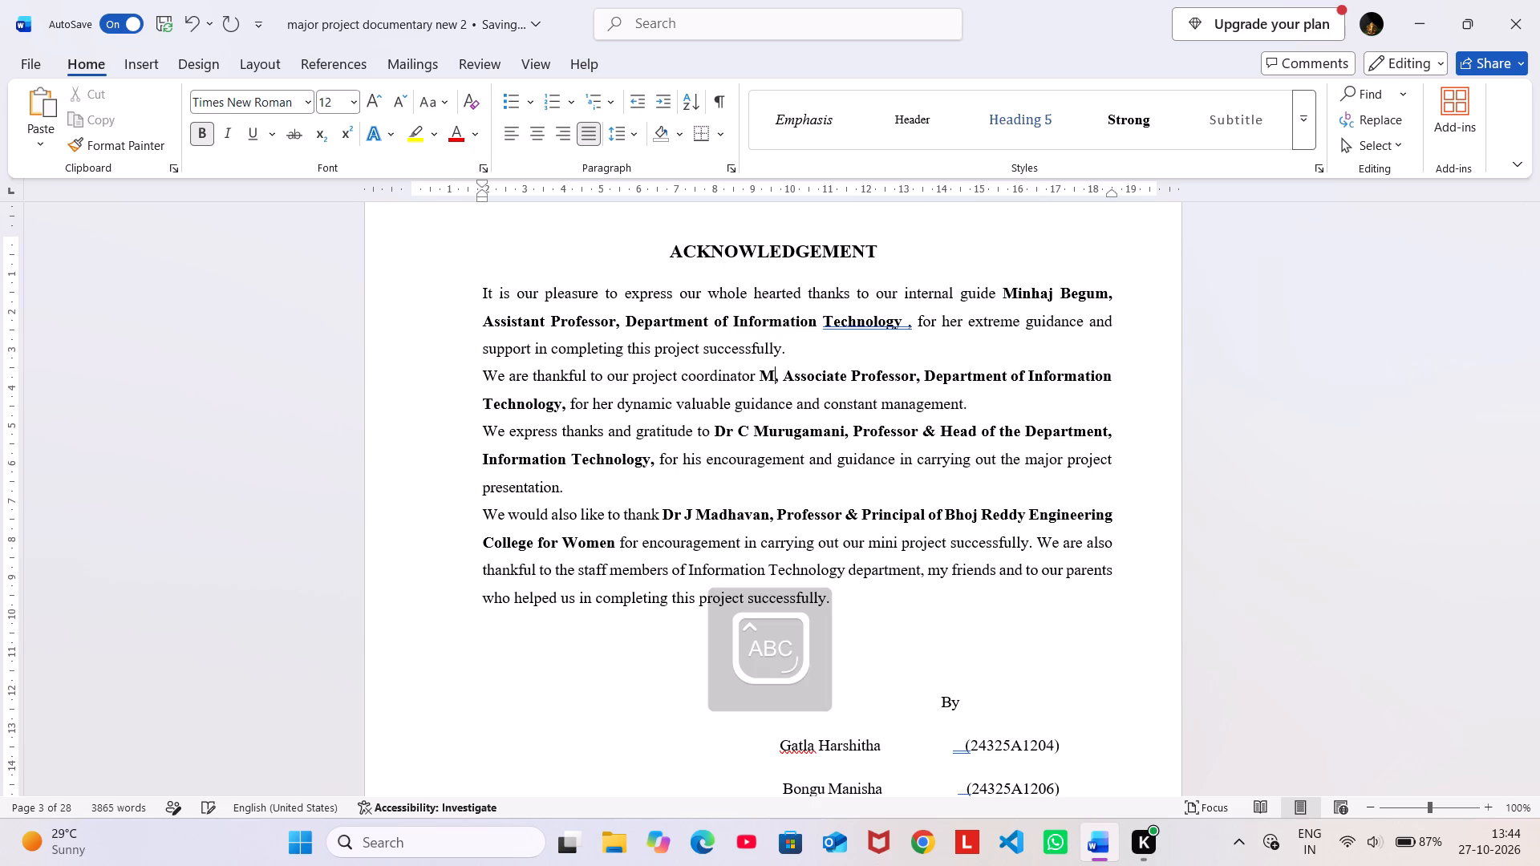
key("Left")
key("BackSpace")
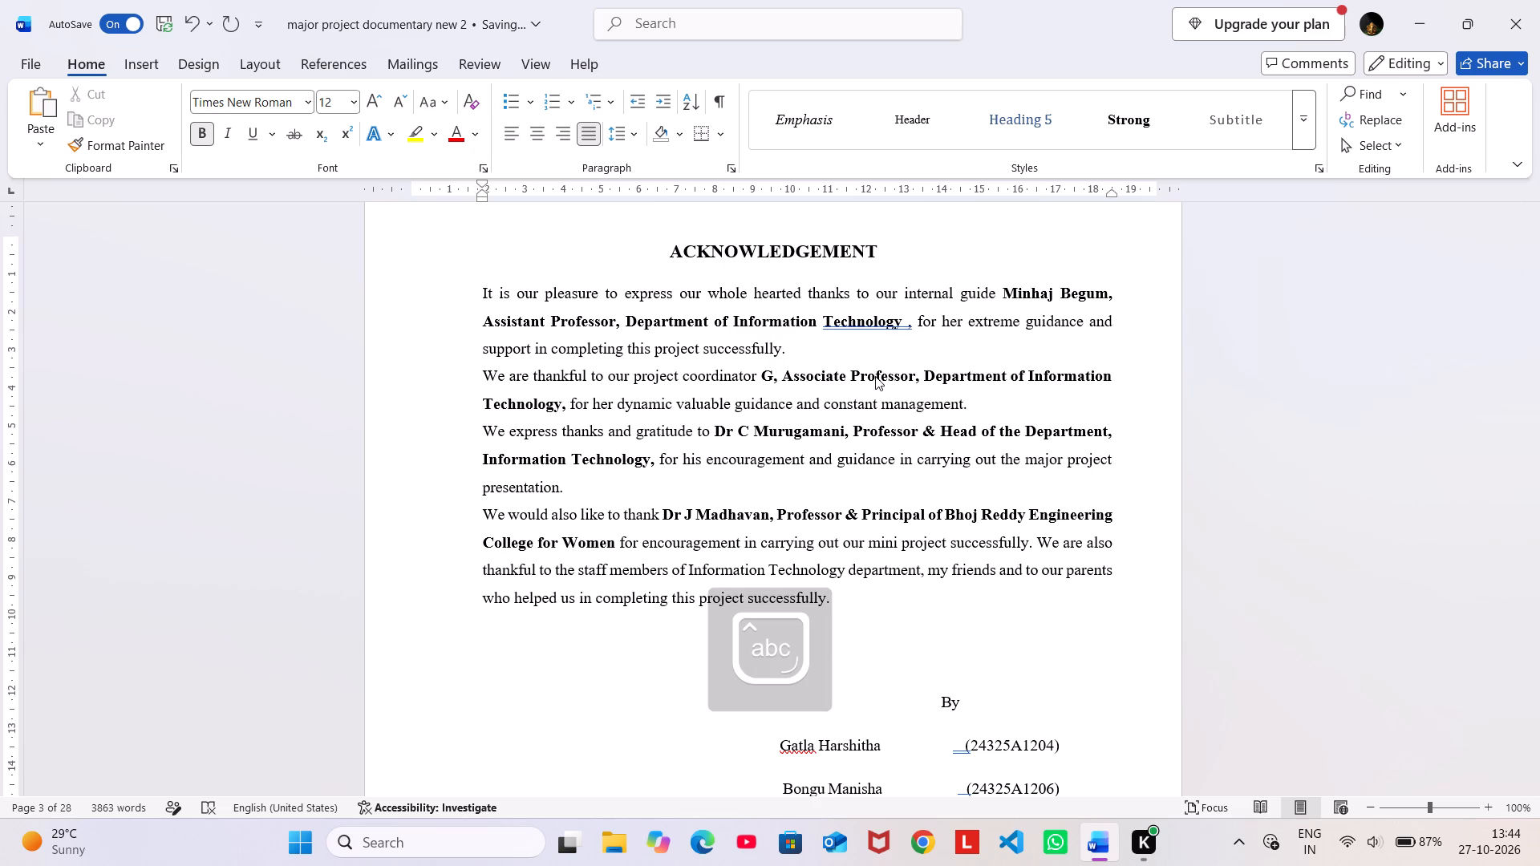
key("Right")
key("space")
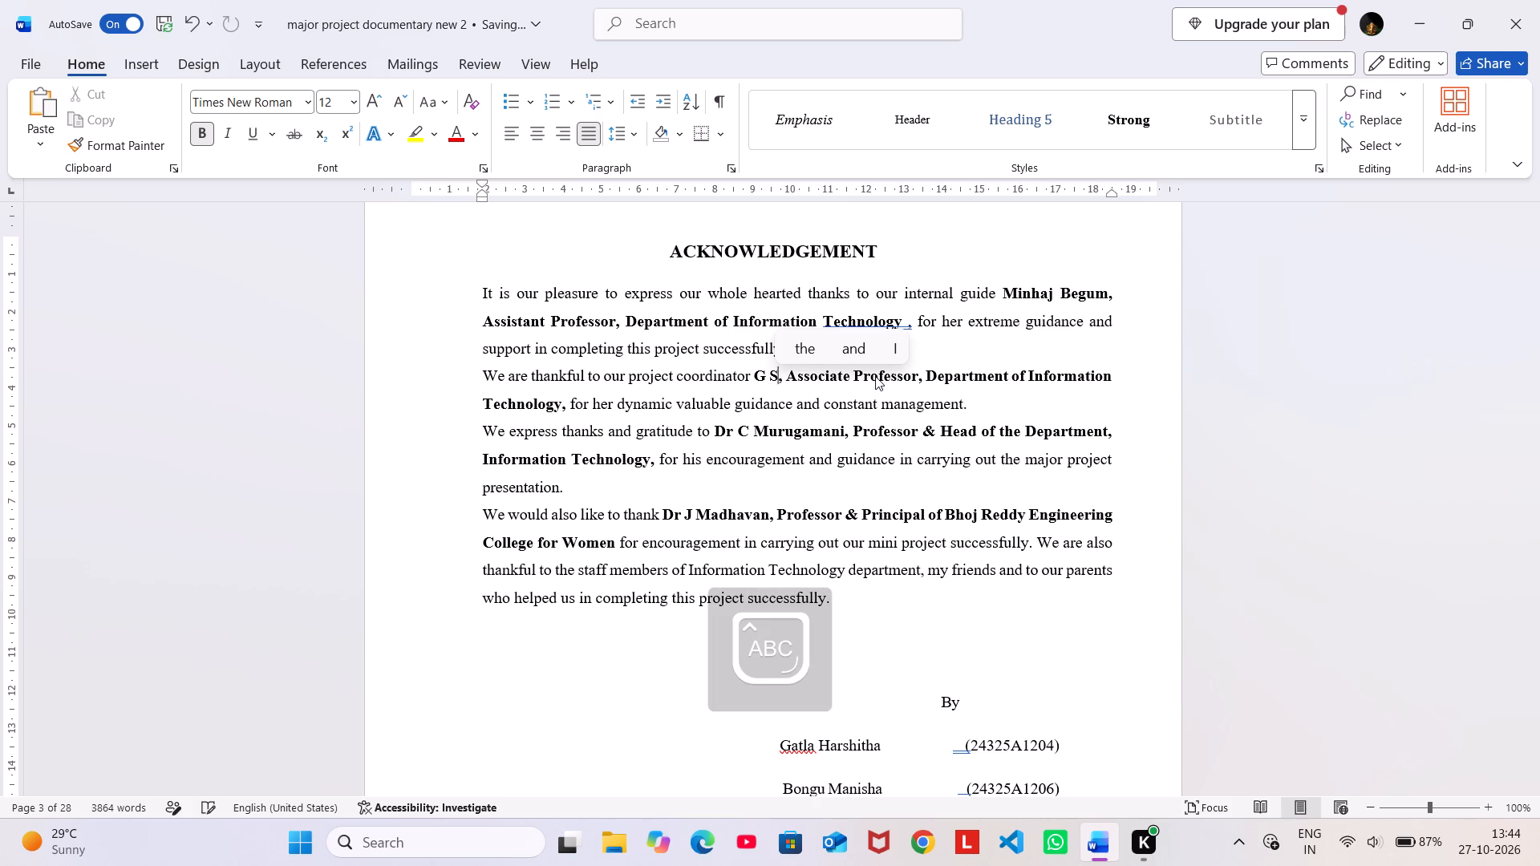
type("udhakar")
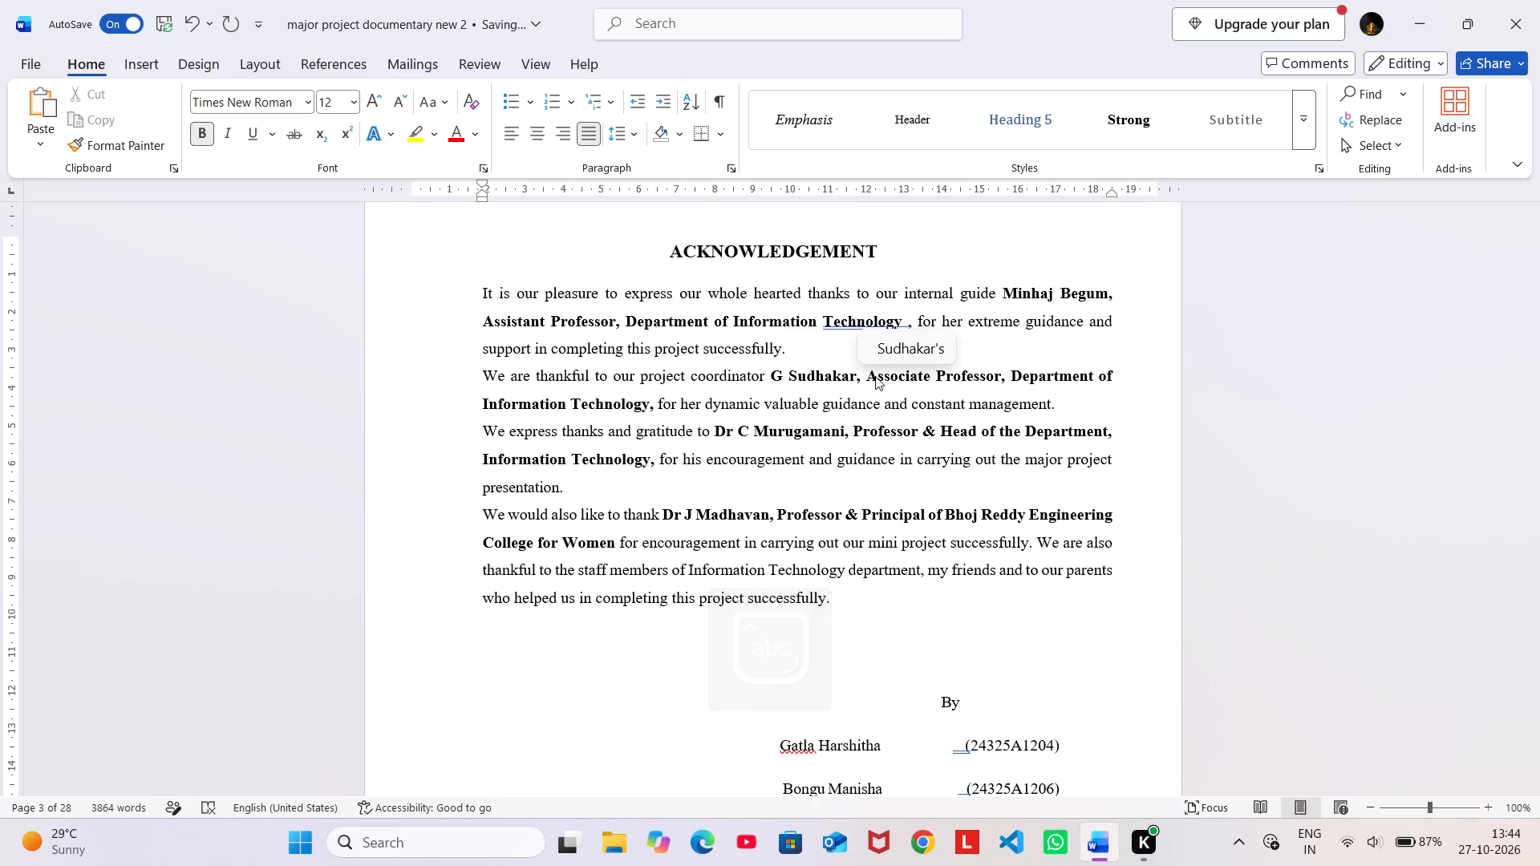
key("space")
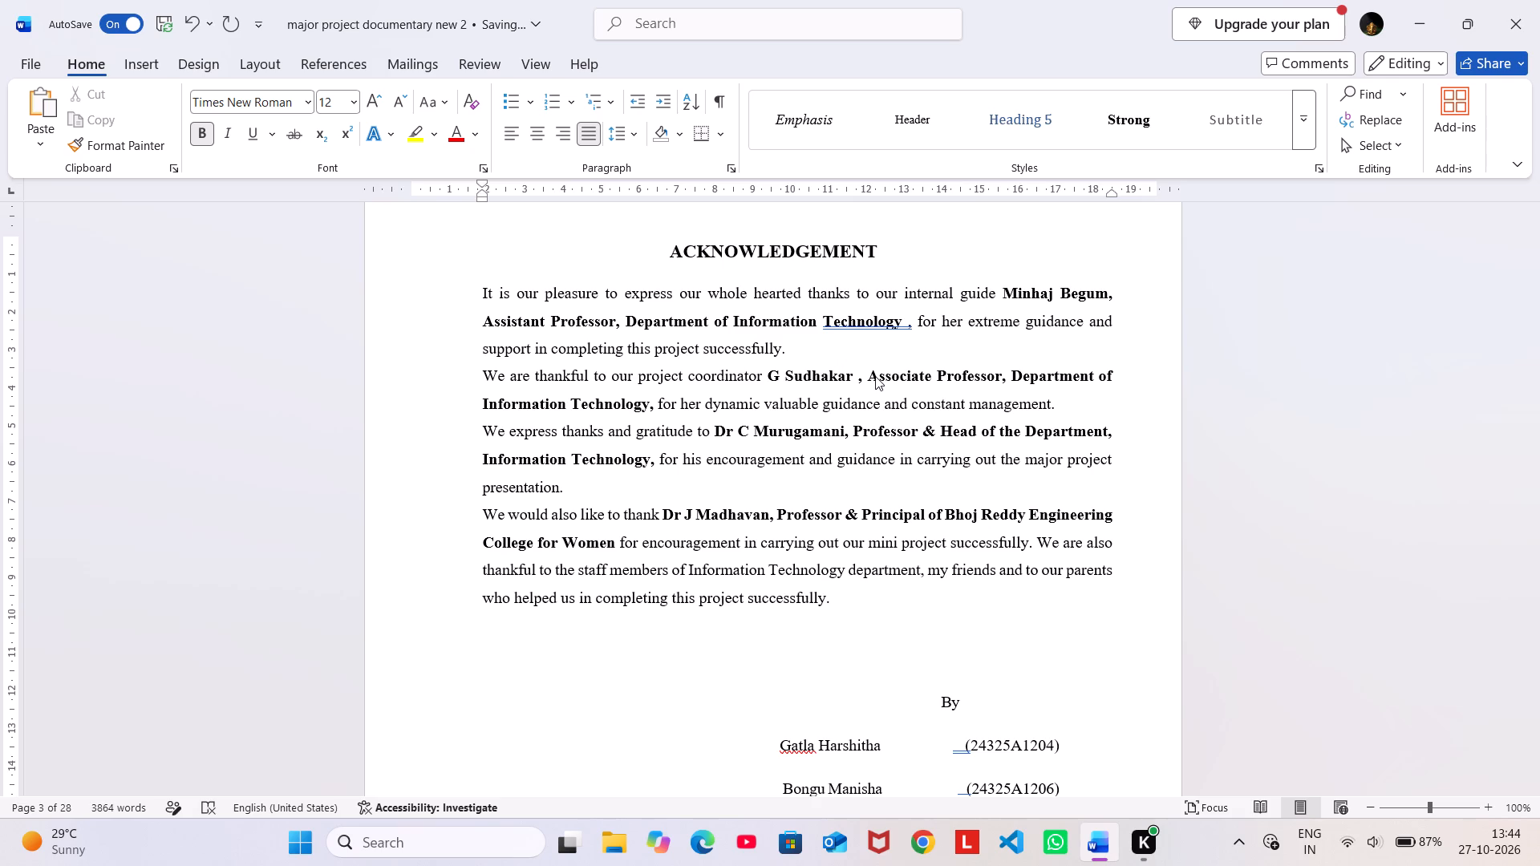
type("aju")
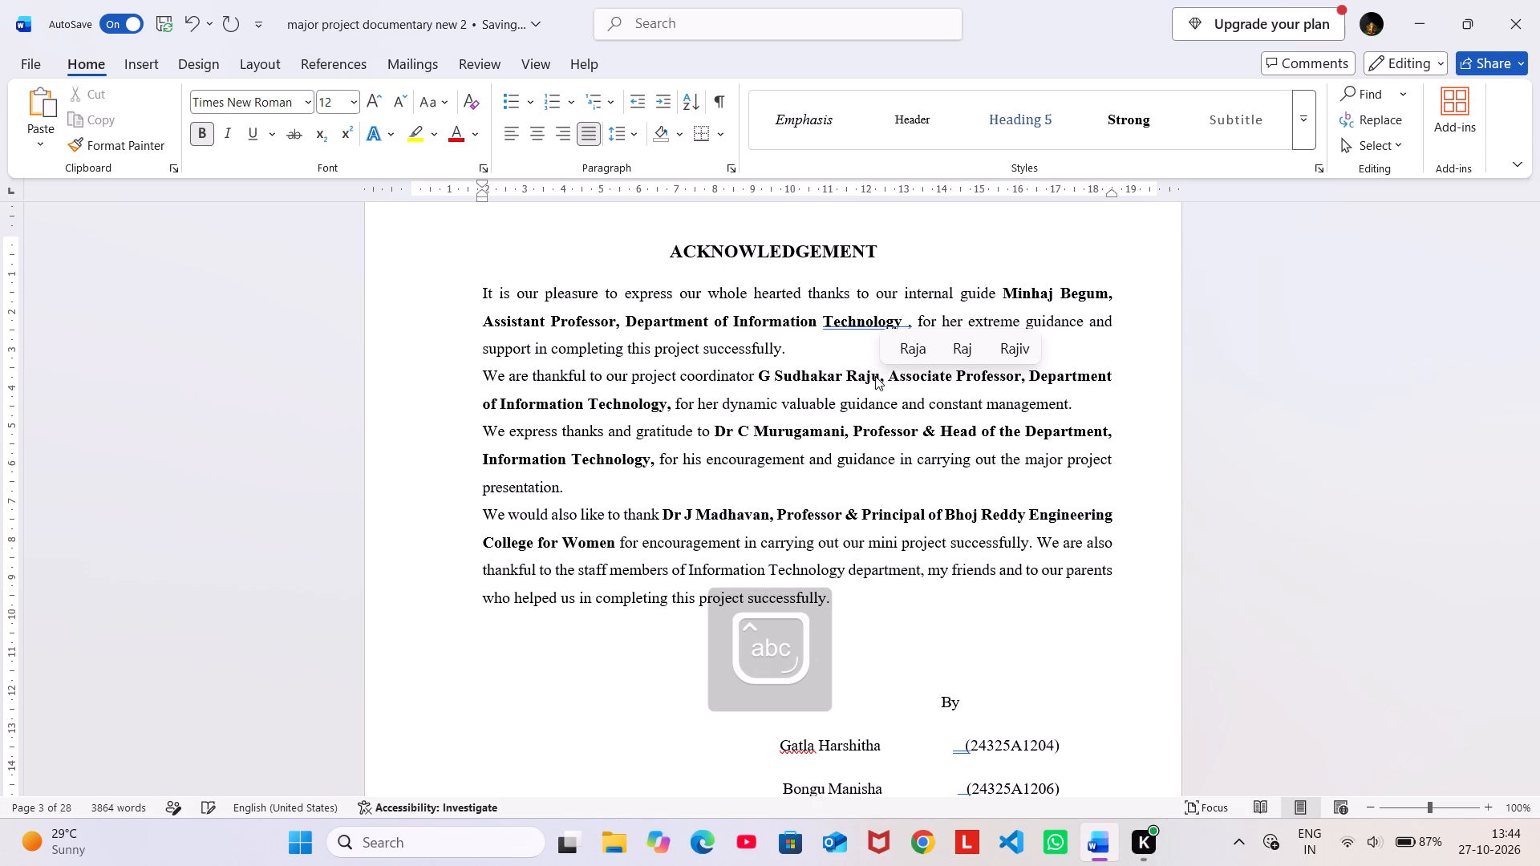
Replace the Head of the Department's name in the Acknowledgement with the new head's name, removing the "Dr" title.
scroll(896, 423, "down", 1)
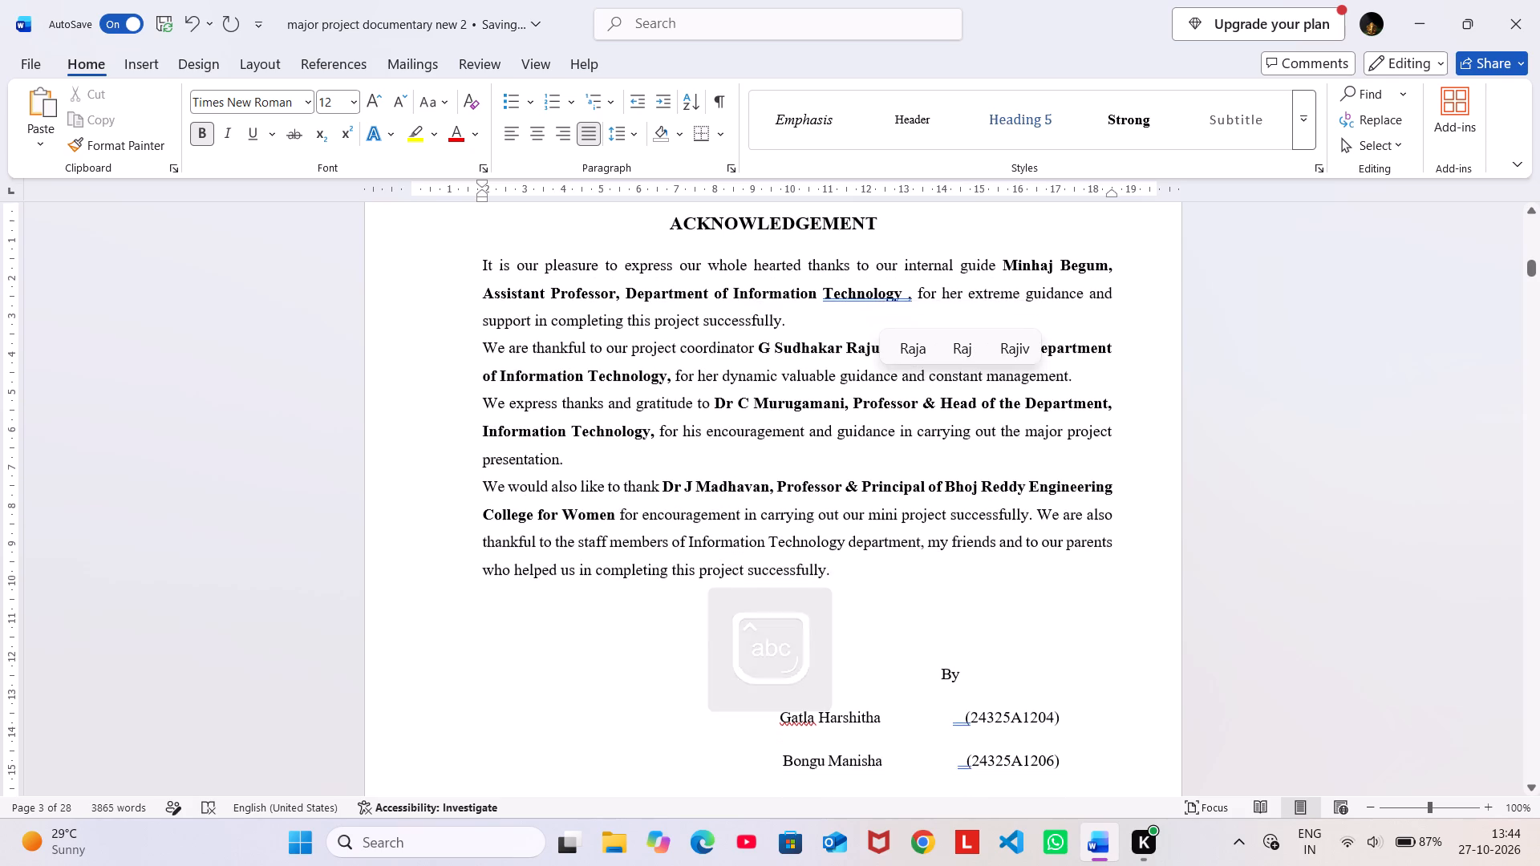
scroll(896, 423, "down", 1)
left_click(860, 404)
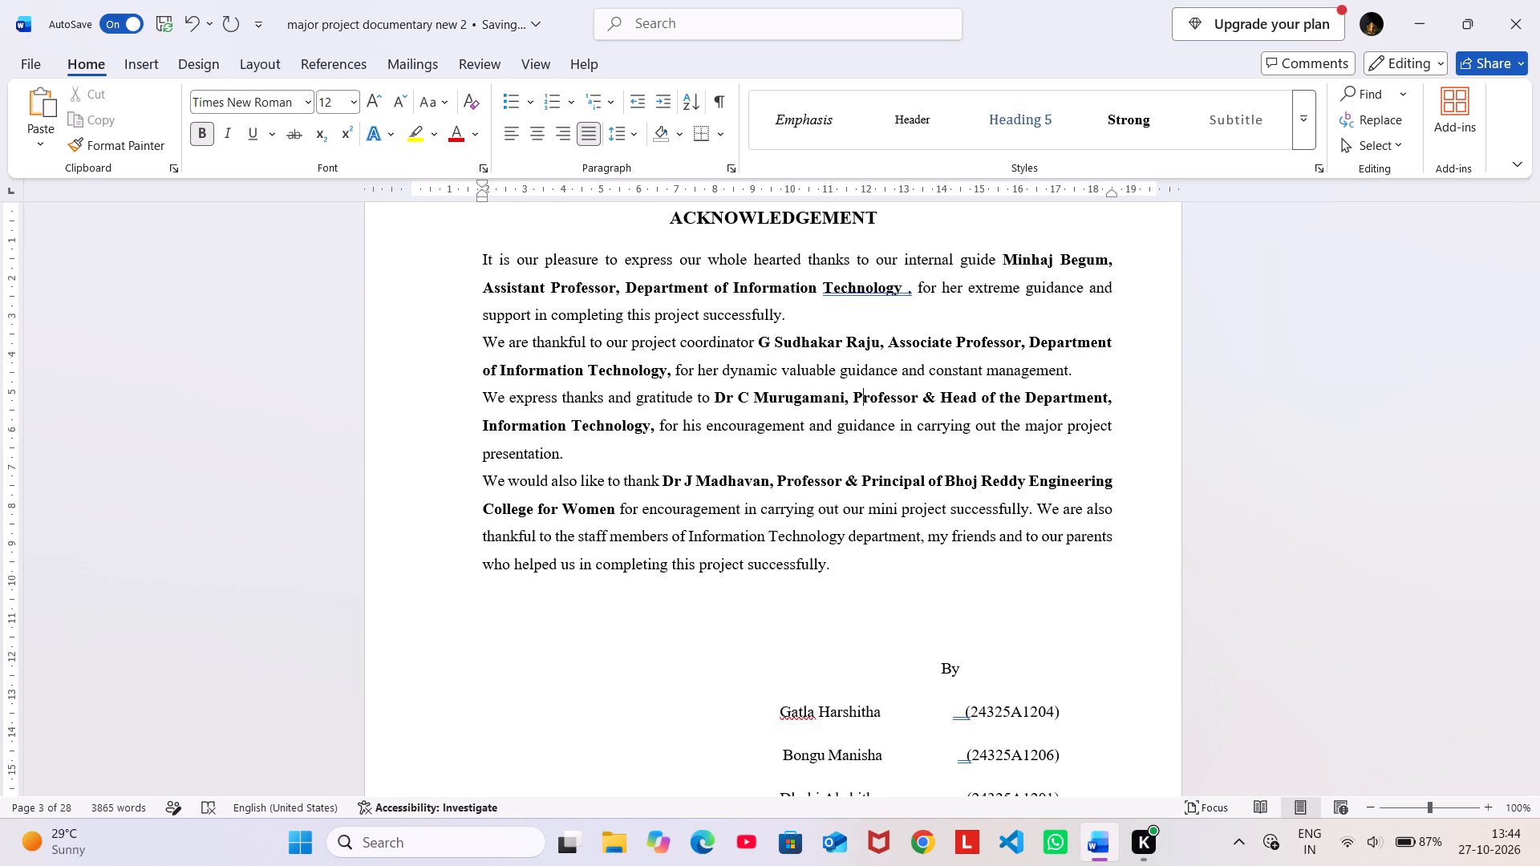
scroll(860, 404, "down", 1)
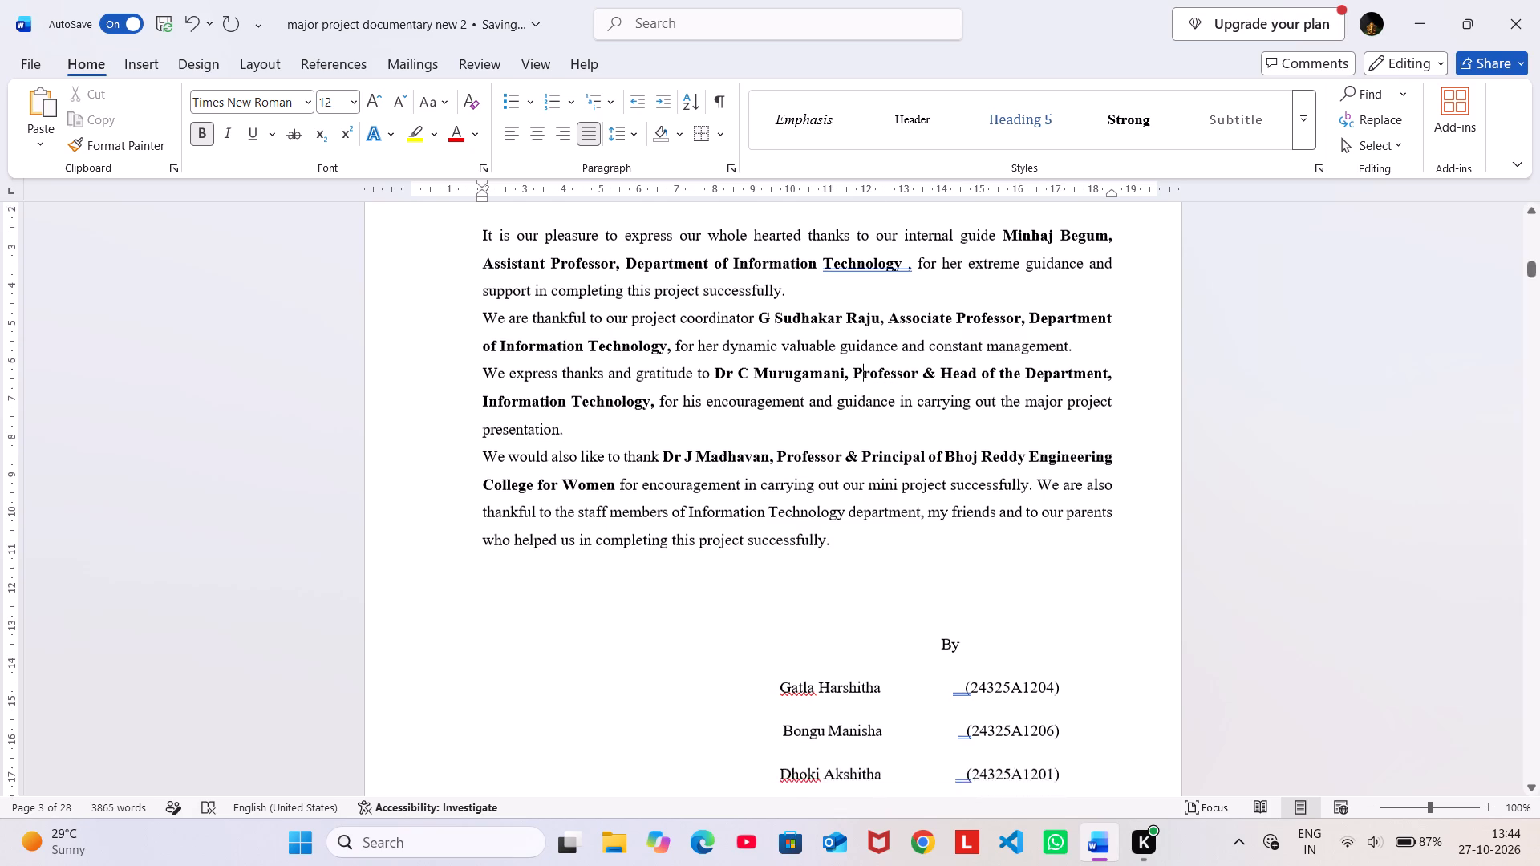
scroll(860, 404, "down", 1)
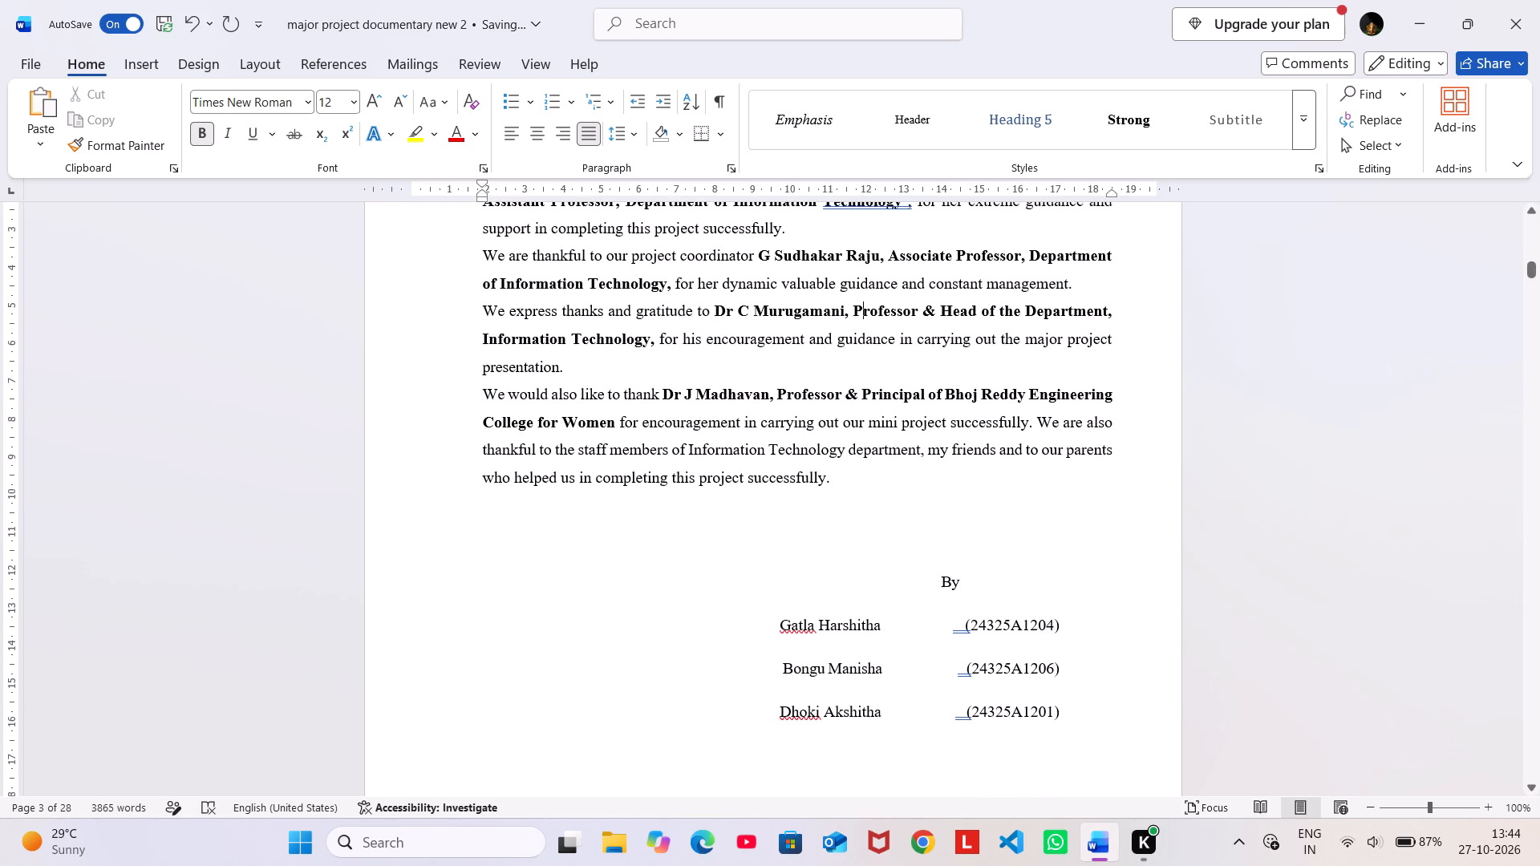
left_click(844, 314)
key("BackSpace")
key("BackSpace")
key("BackSpace")
key("BackSpace")
key("BackSpace")
key("BackSpace")
key("BackSpace")
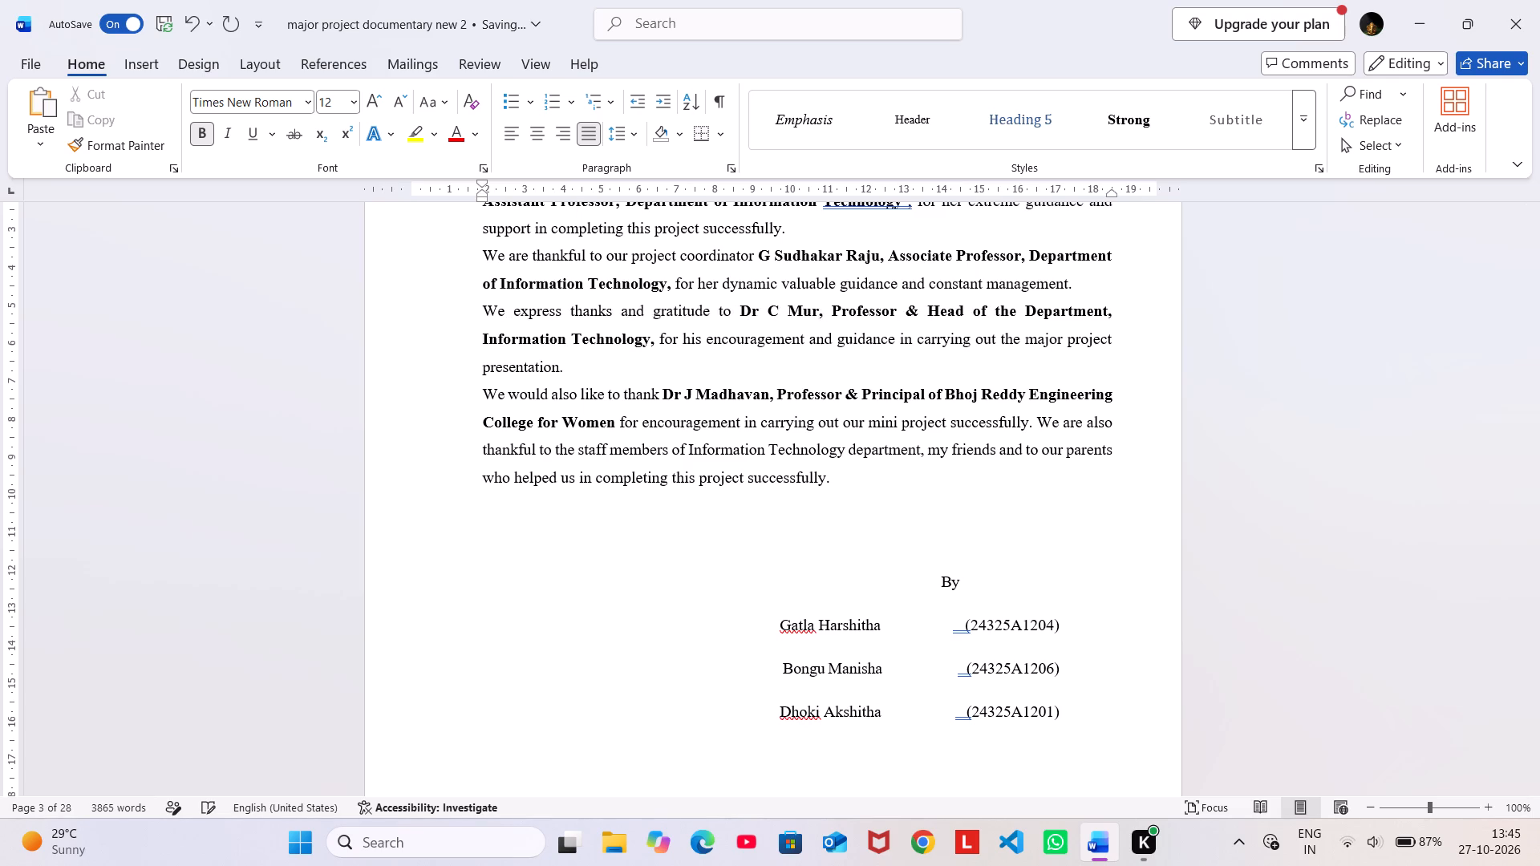
key("BackSpace")
key("BackSpace")
key("BackSpace")
key("BackSpace")
key("BackSpace")
key("BackSpace")
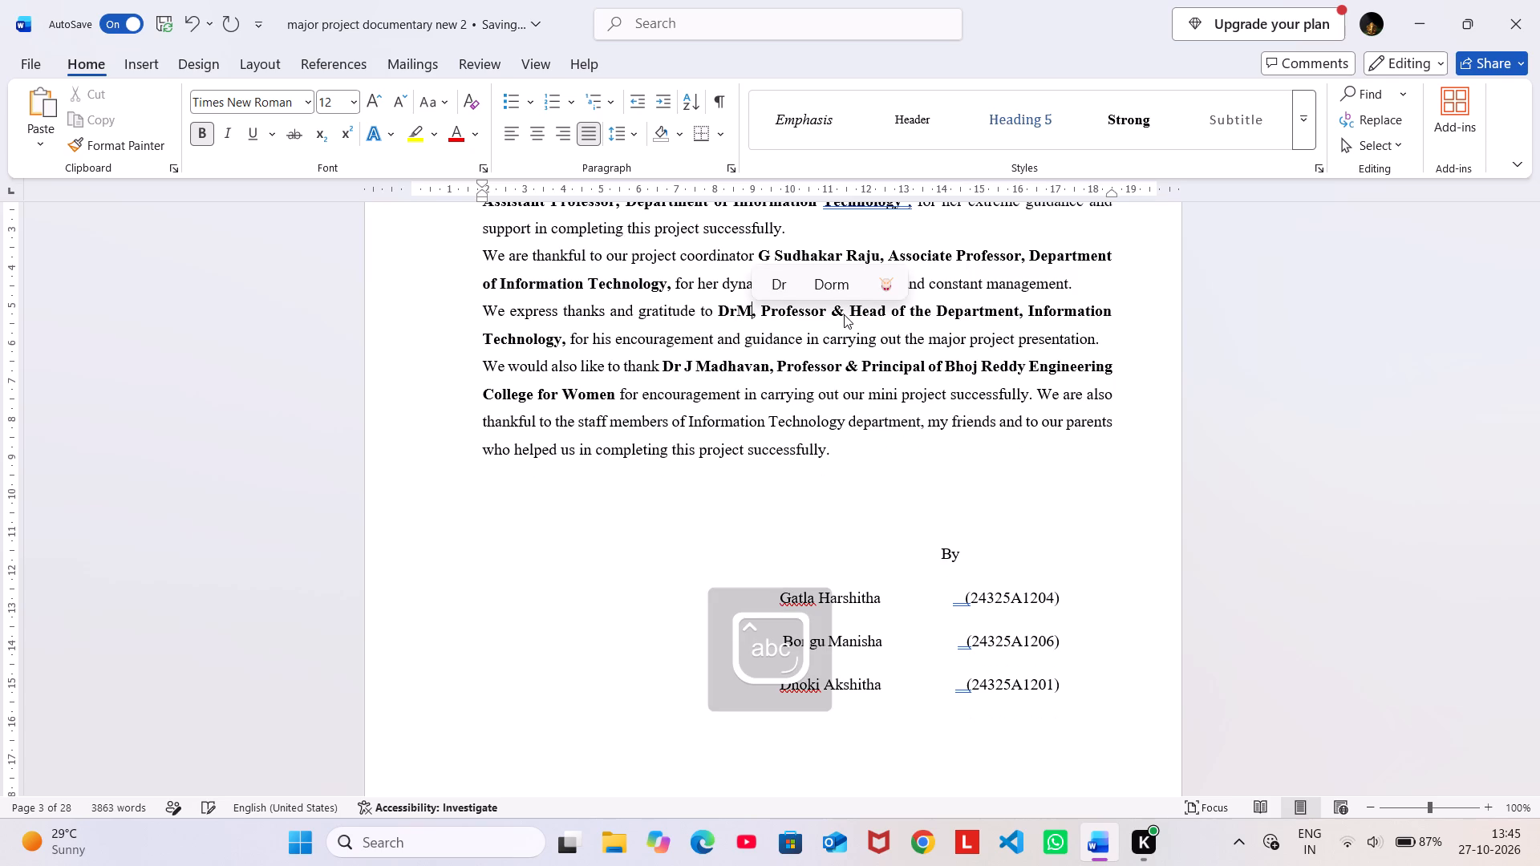
key("Left")
key("Left")
key("Right")
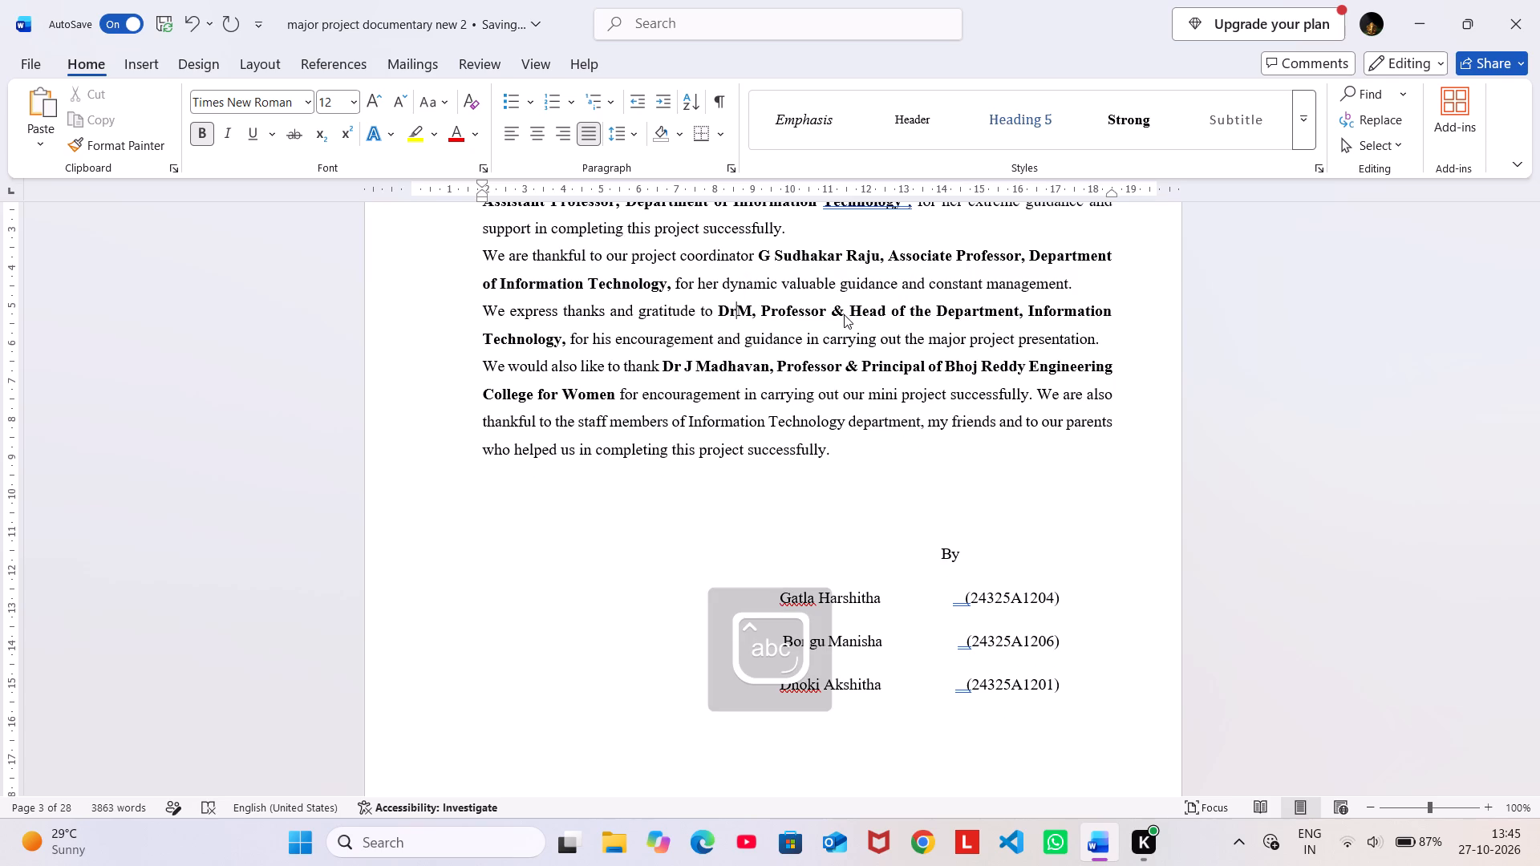
key("BackSpace")
key("BackSpace")
key("Right")
key("Right")
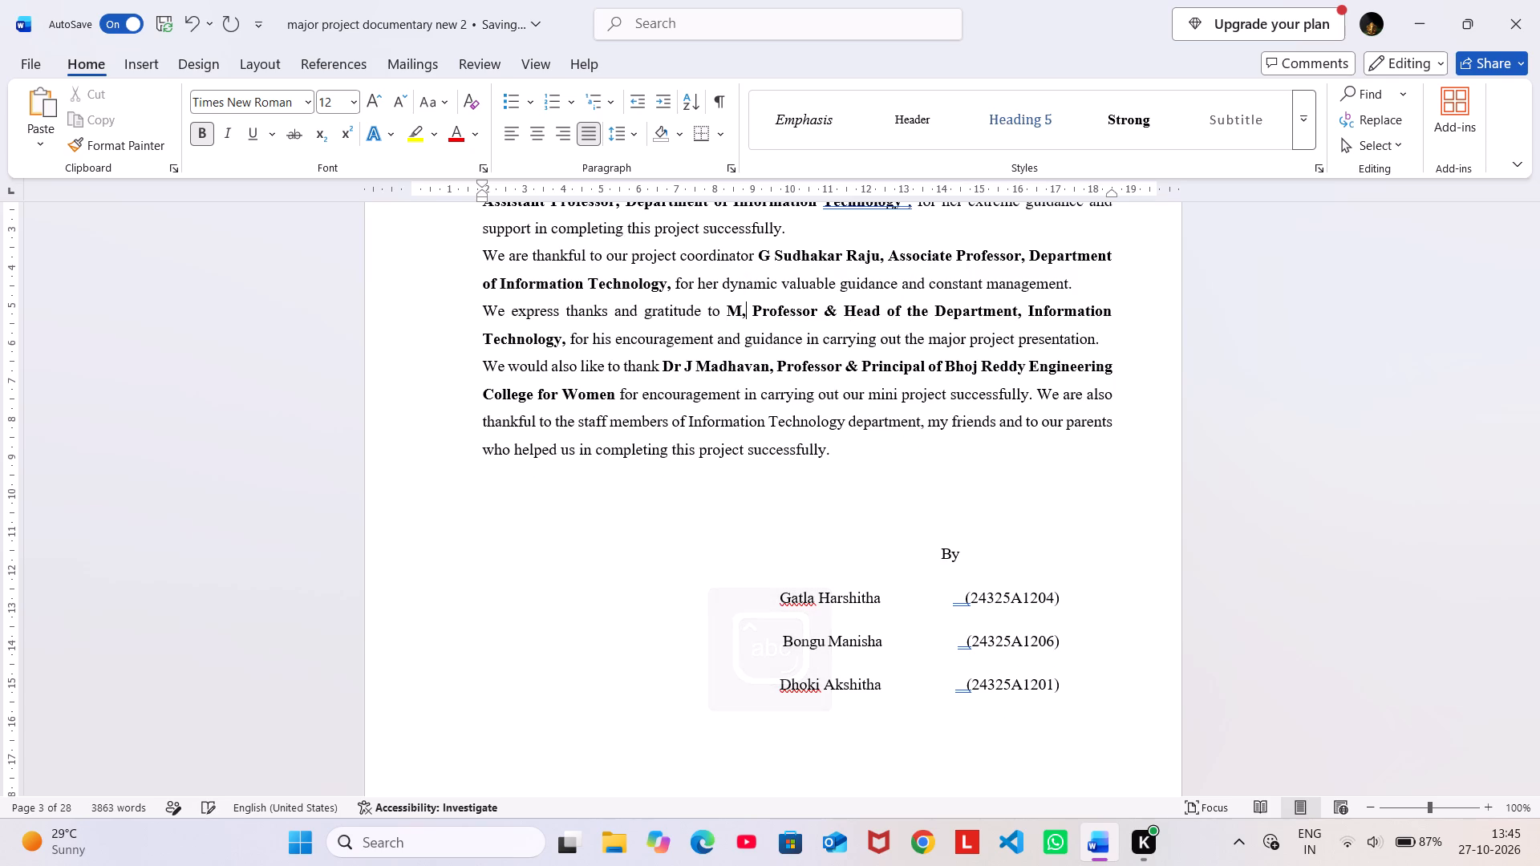
key("Left")
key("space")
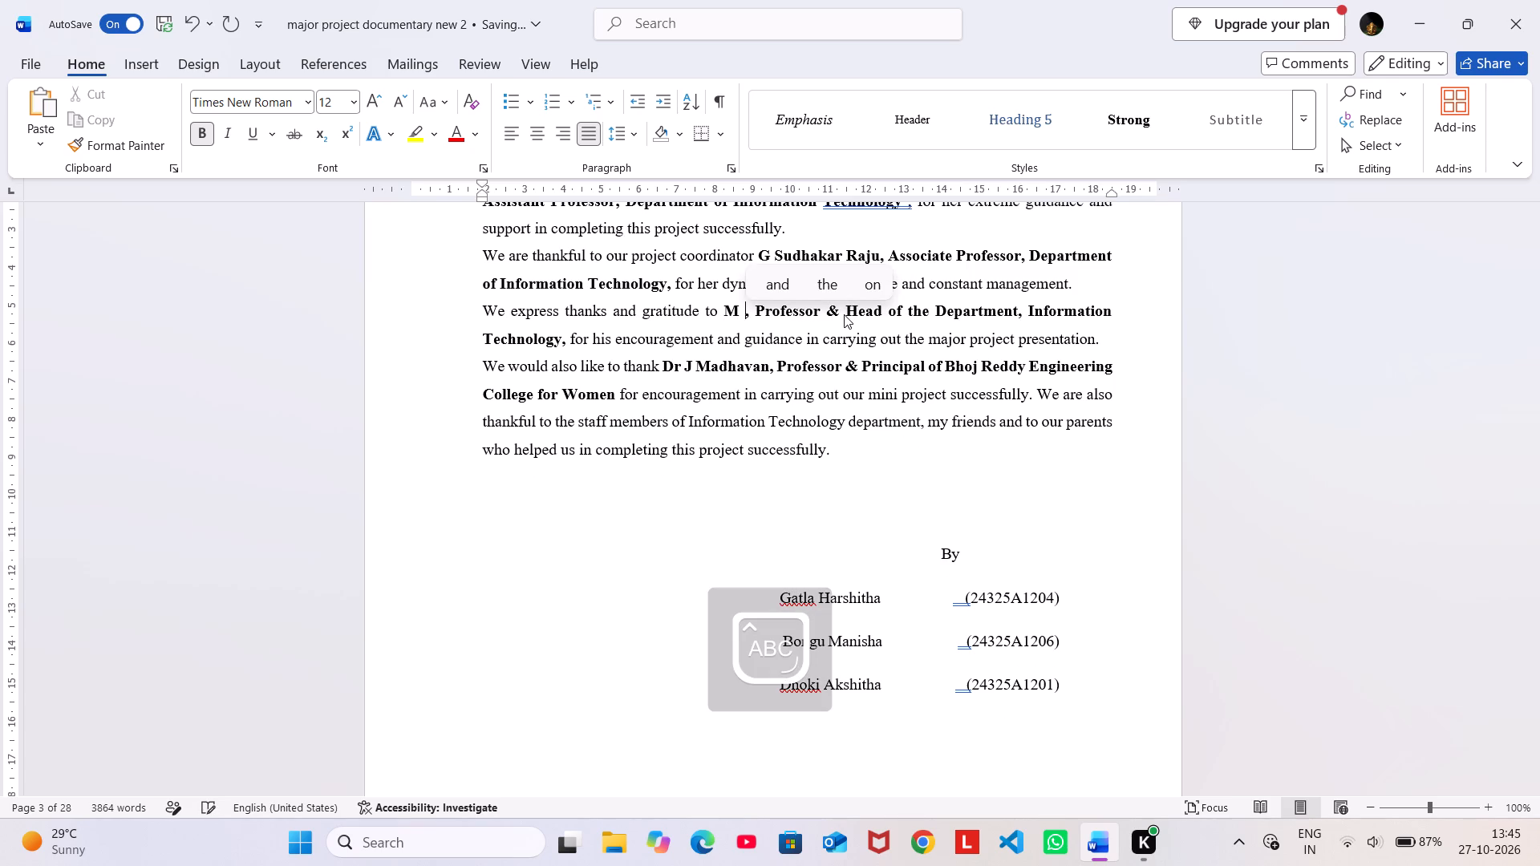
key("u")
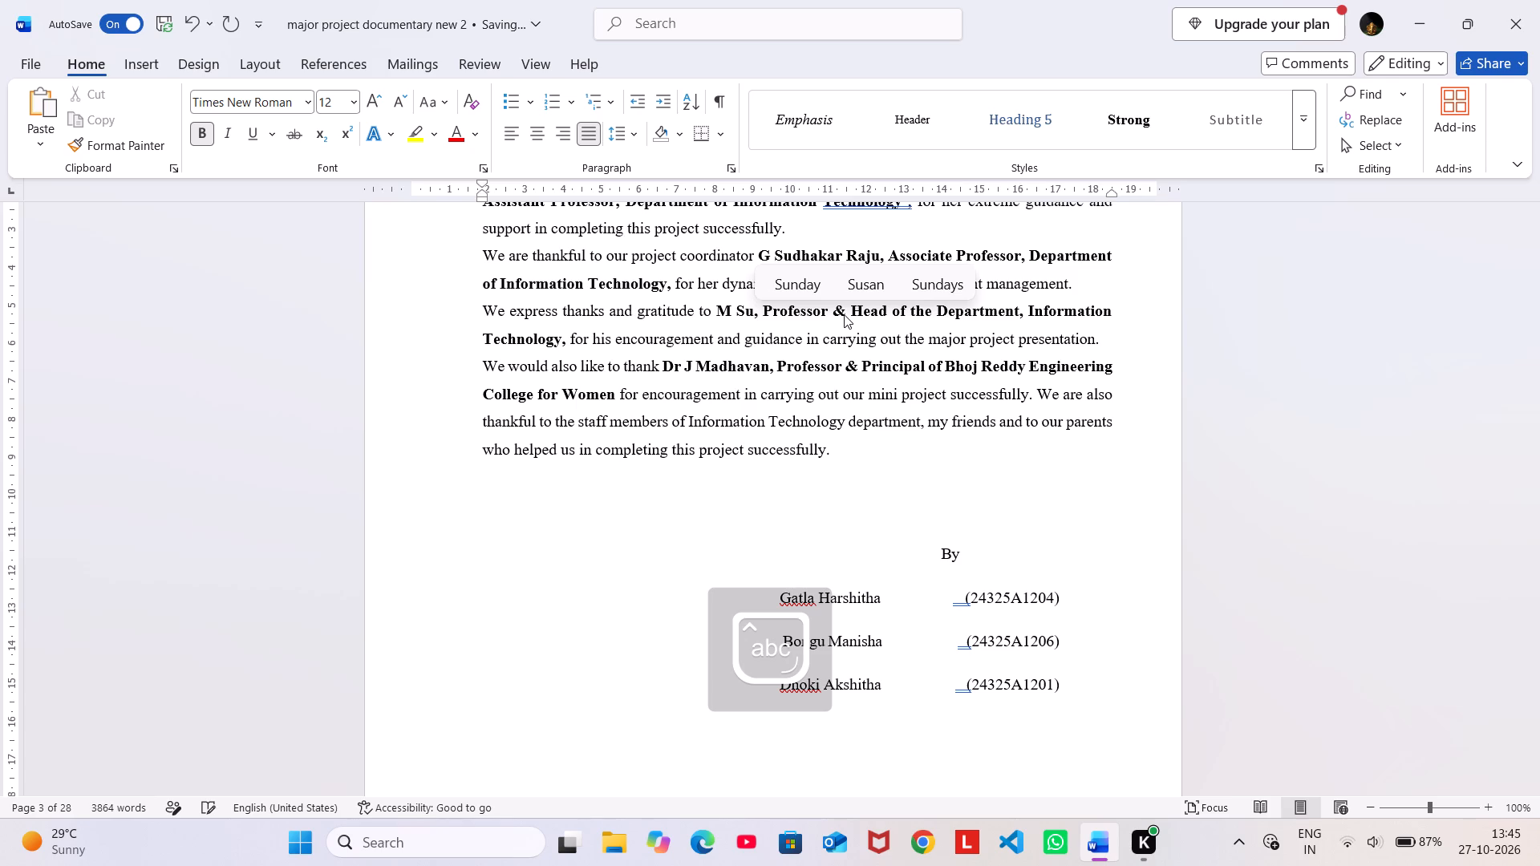
key("BackSpace")
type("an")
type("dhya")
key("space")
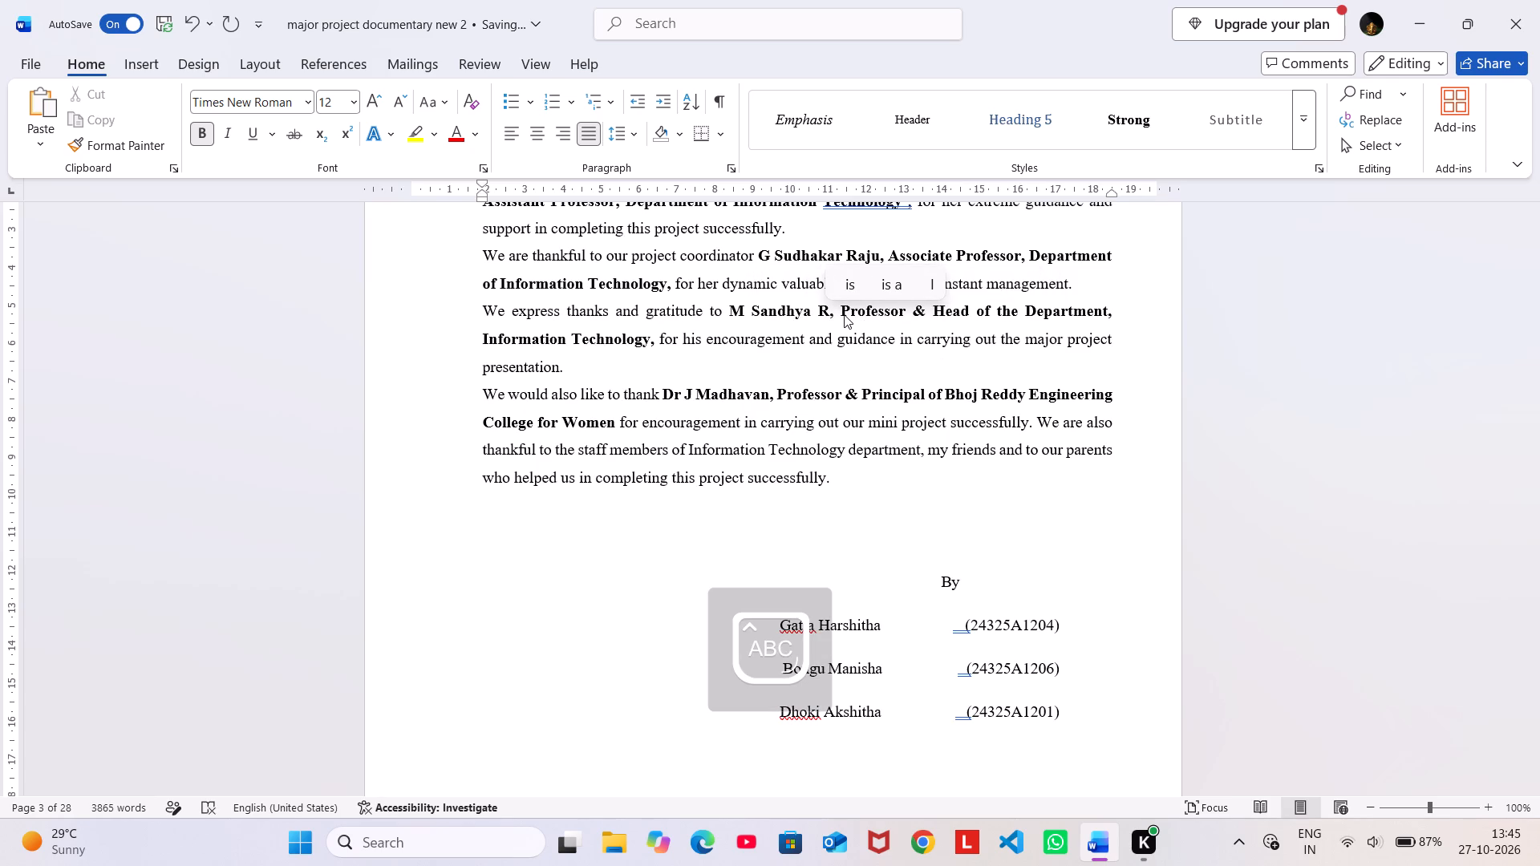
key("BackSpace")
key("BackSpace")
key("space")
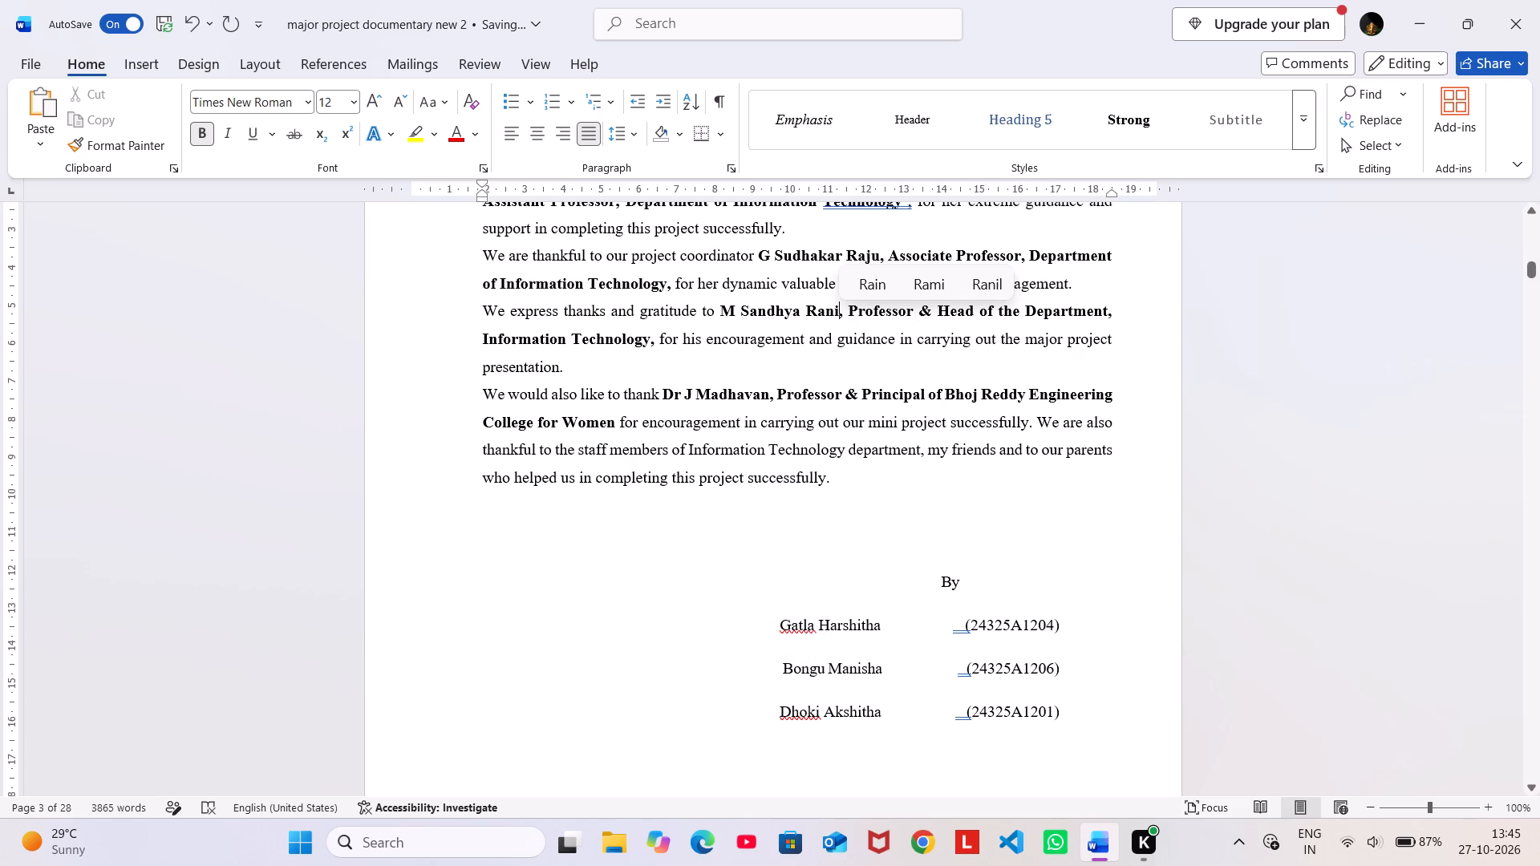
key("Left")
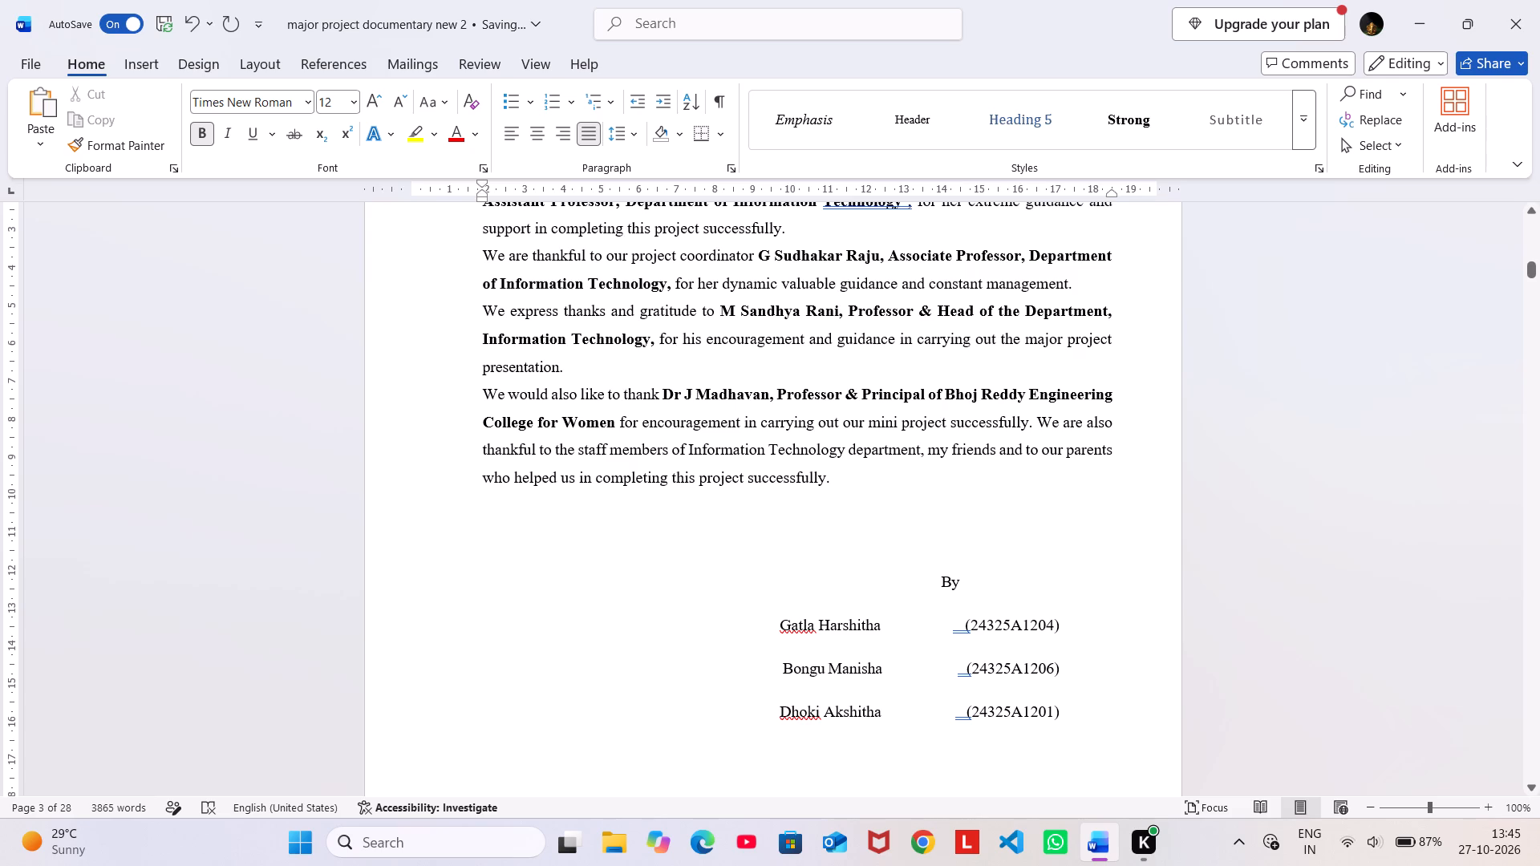
Replace the Principal's name after "Dr" in the last Acknowledgement paragraph with the new principal's full name.
scroll(806, 362, "down", 1)
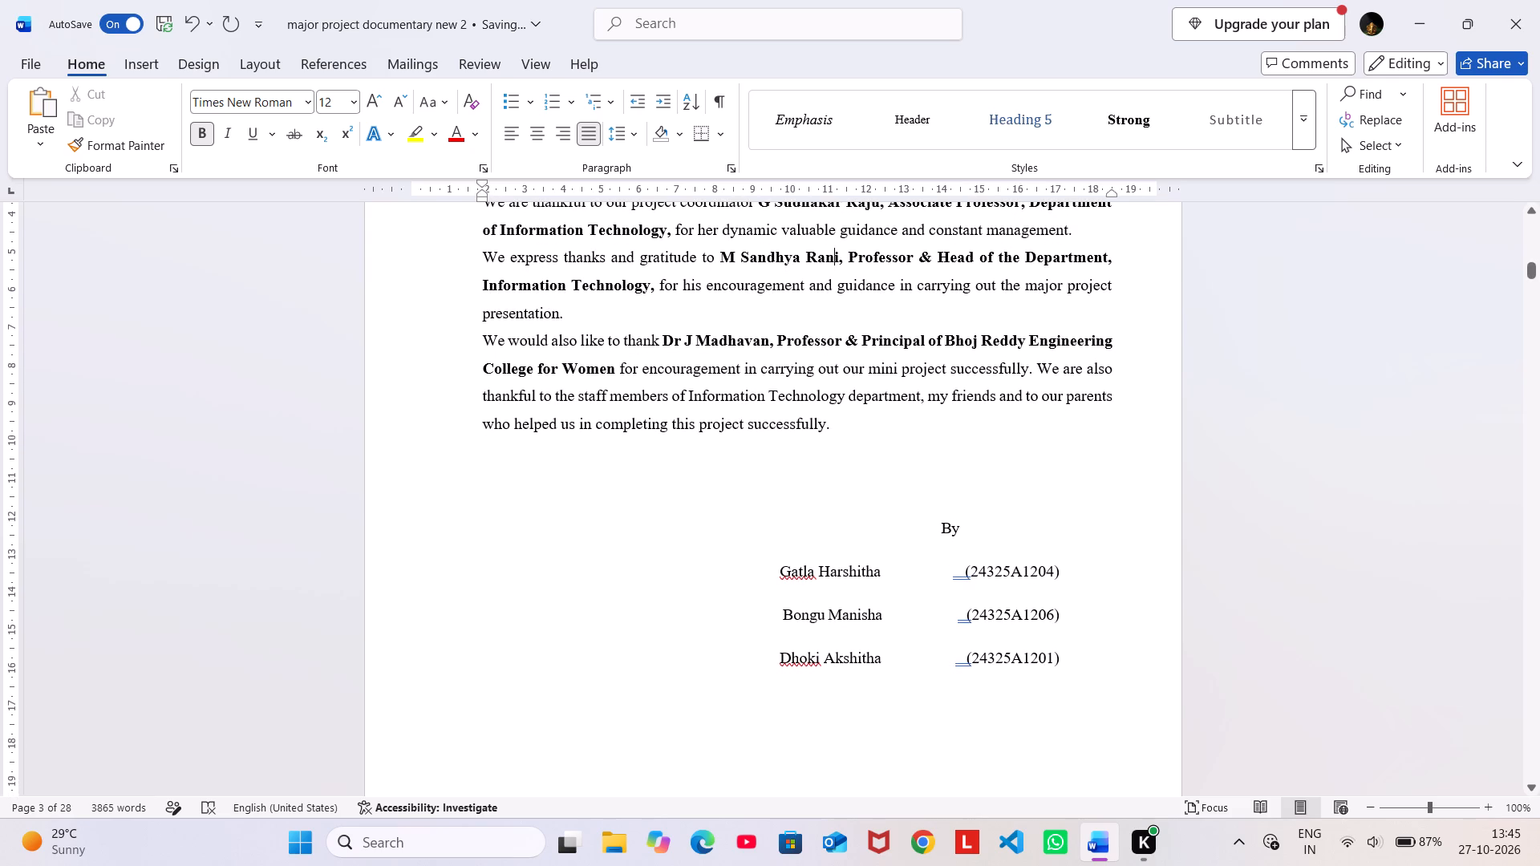
left_click(771, 342)
key("BackSpace")
key("BackSpace")
key("BackSpace")
key("BackSpace")
key("BackSpace")
key("BackSpace")
key("BackSpace")
key("BackSpace")
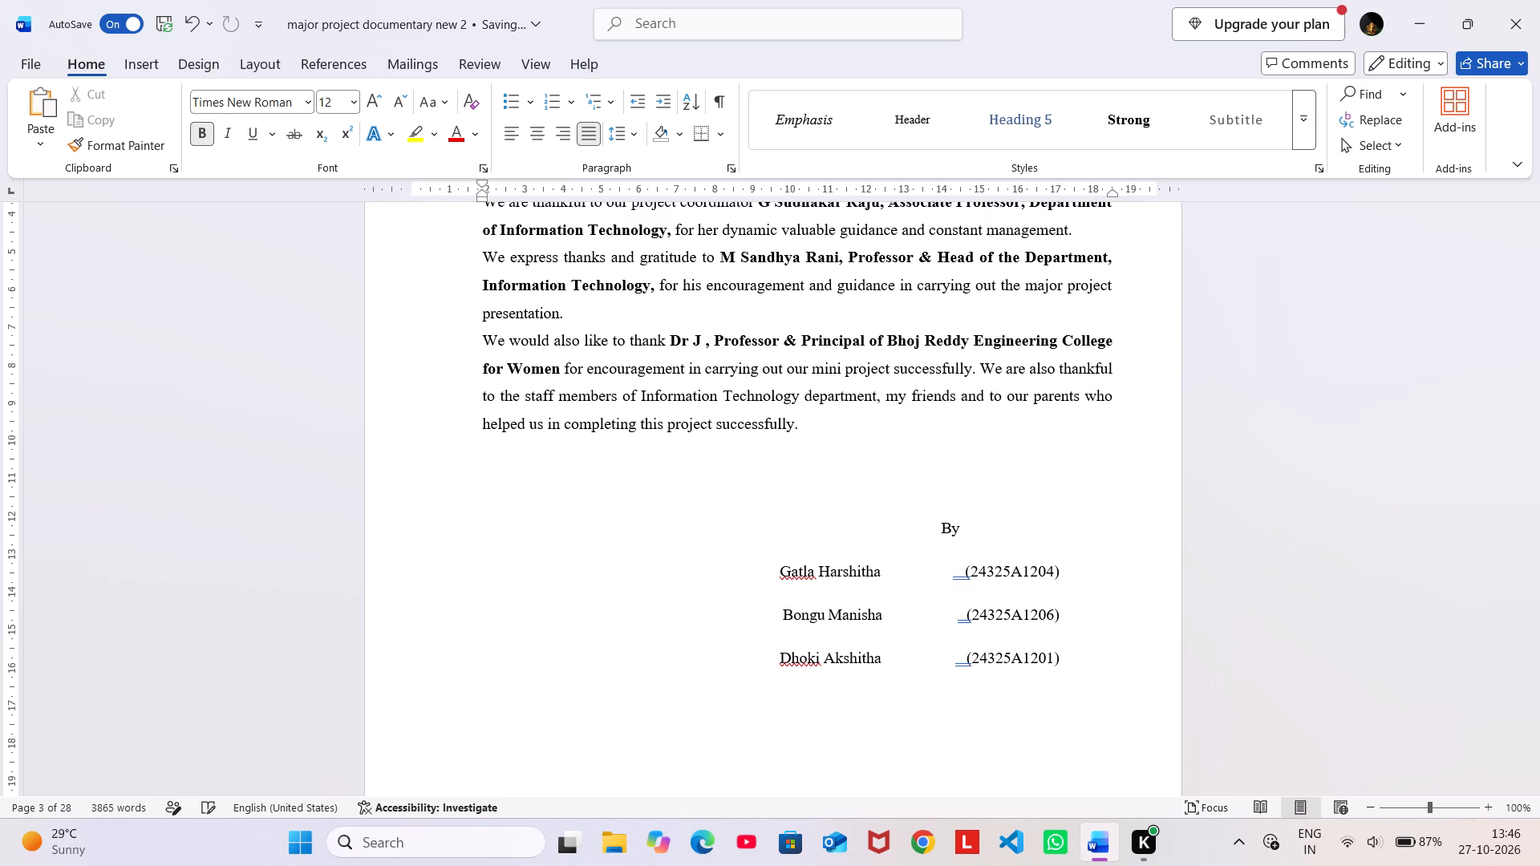
key("BackSpace")
key("BackSpace")
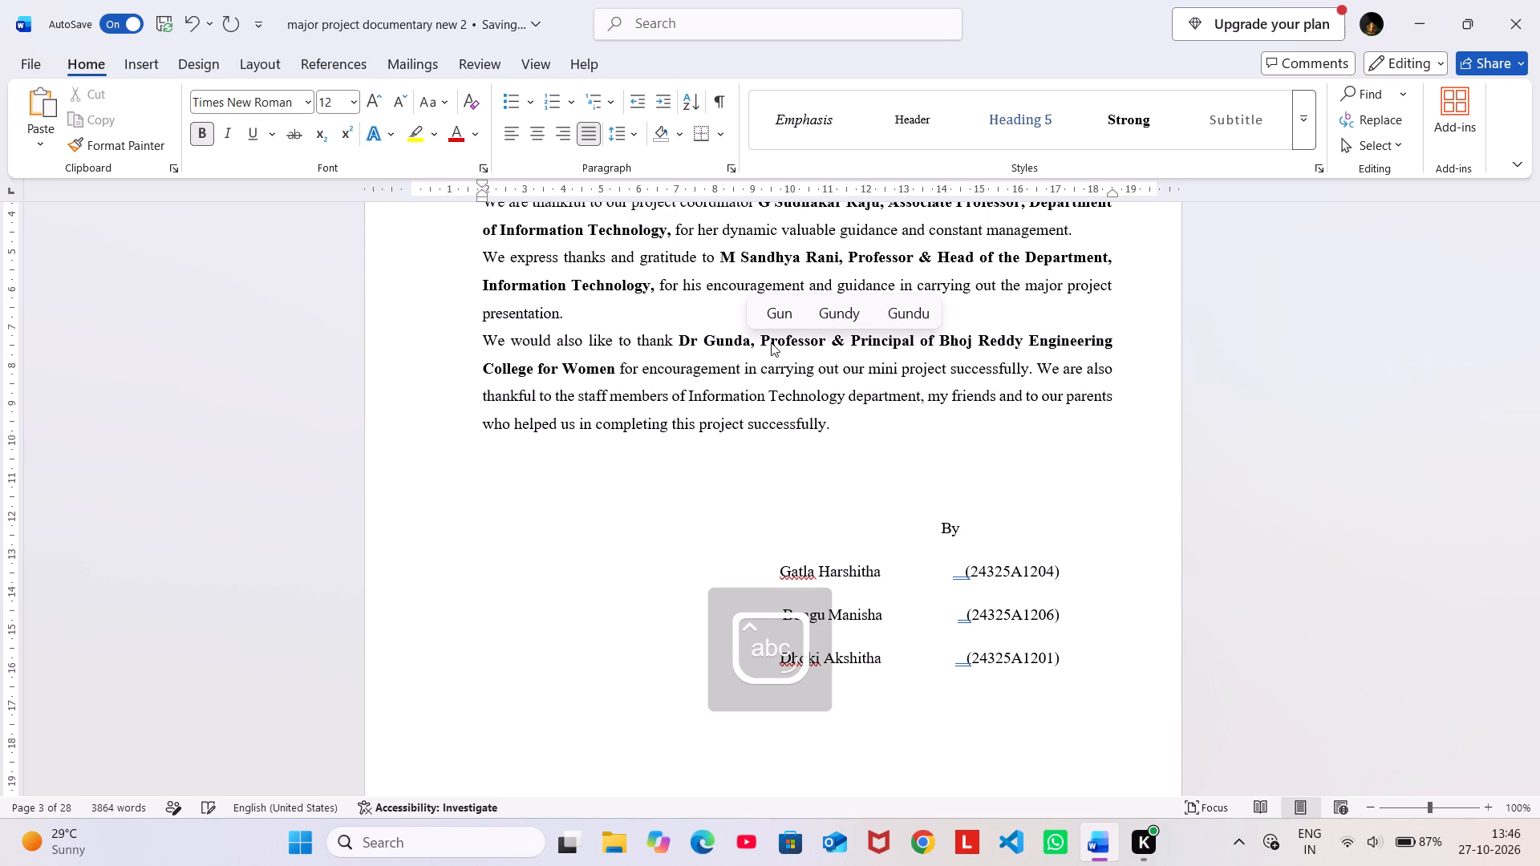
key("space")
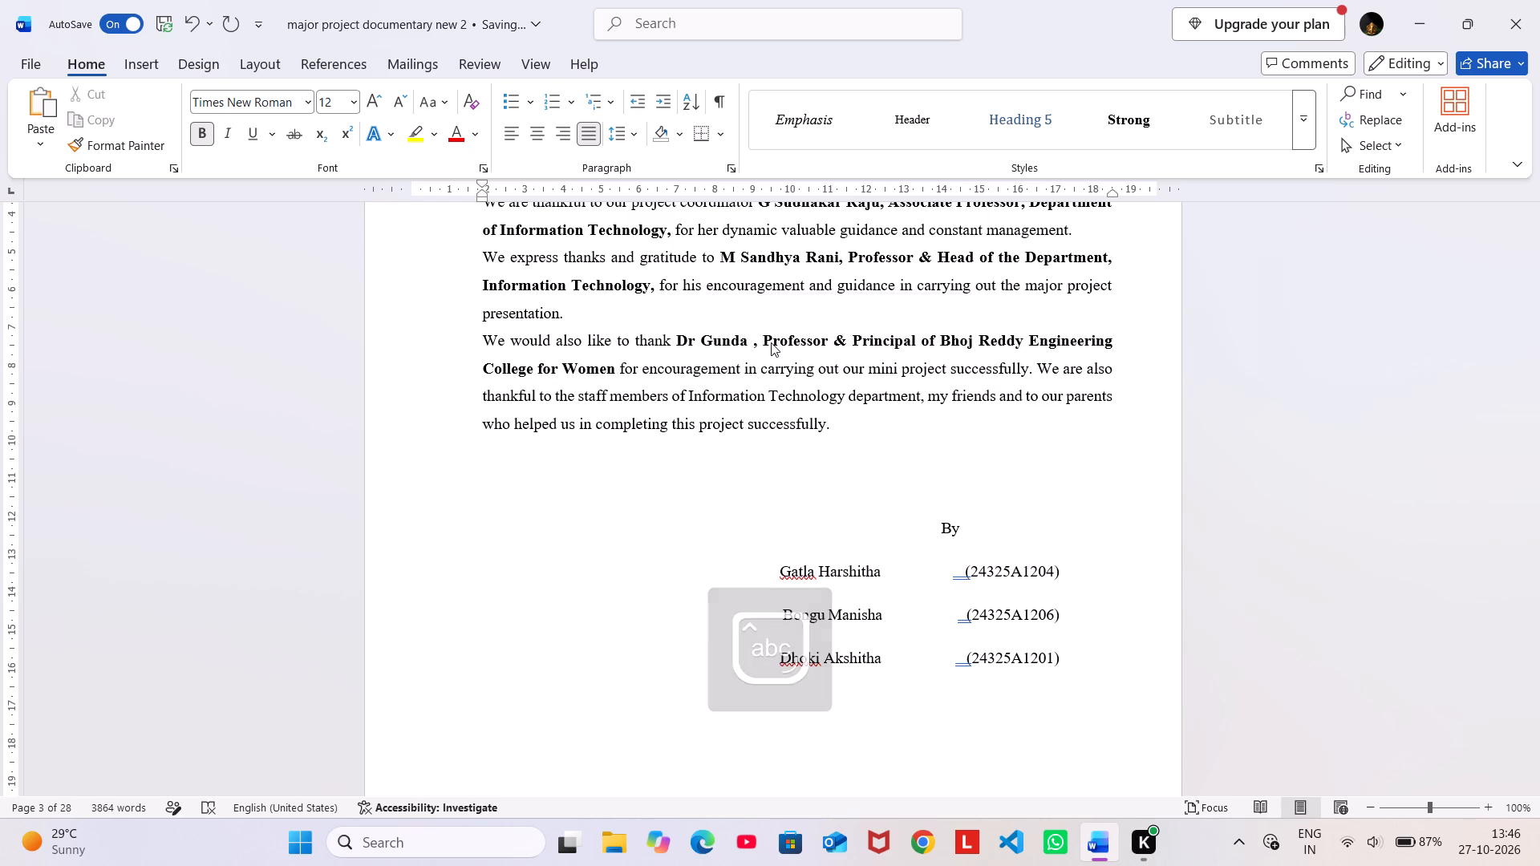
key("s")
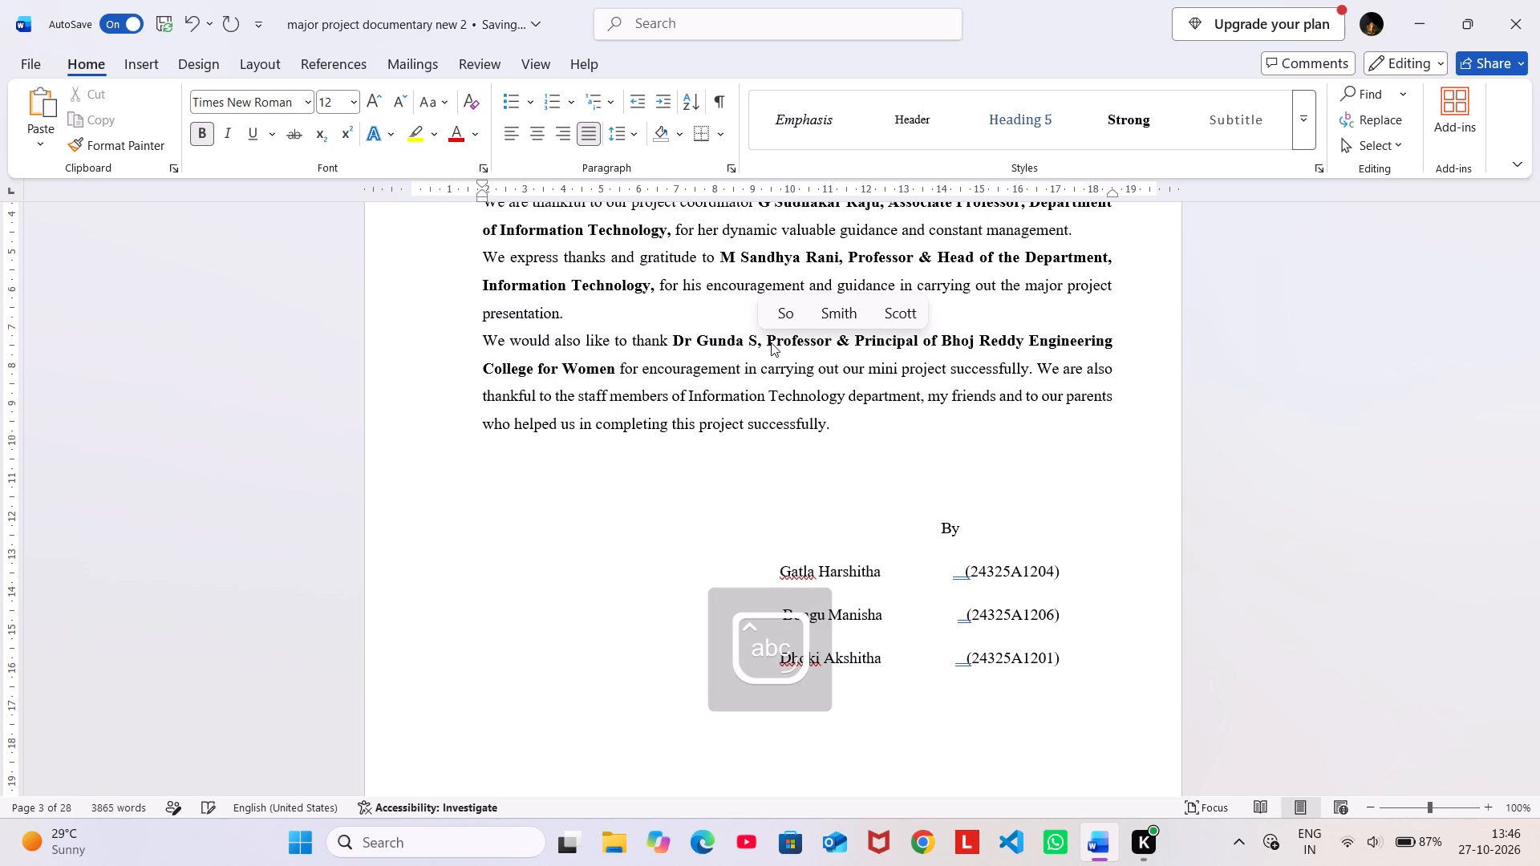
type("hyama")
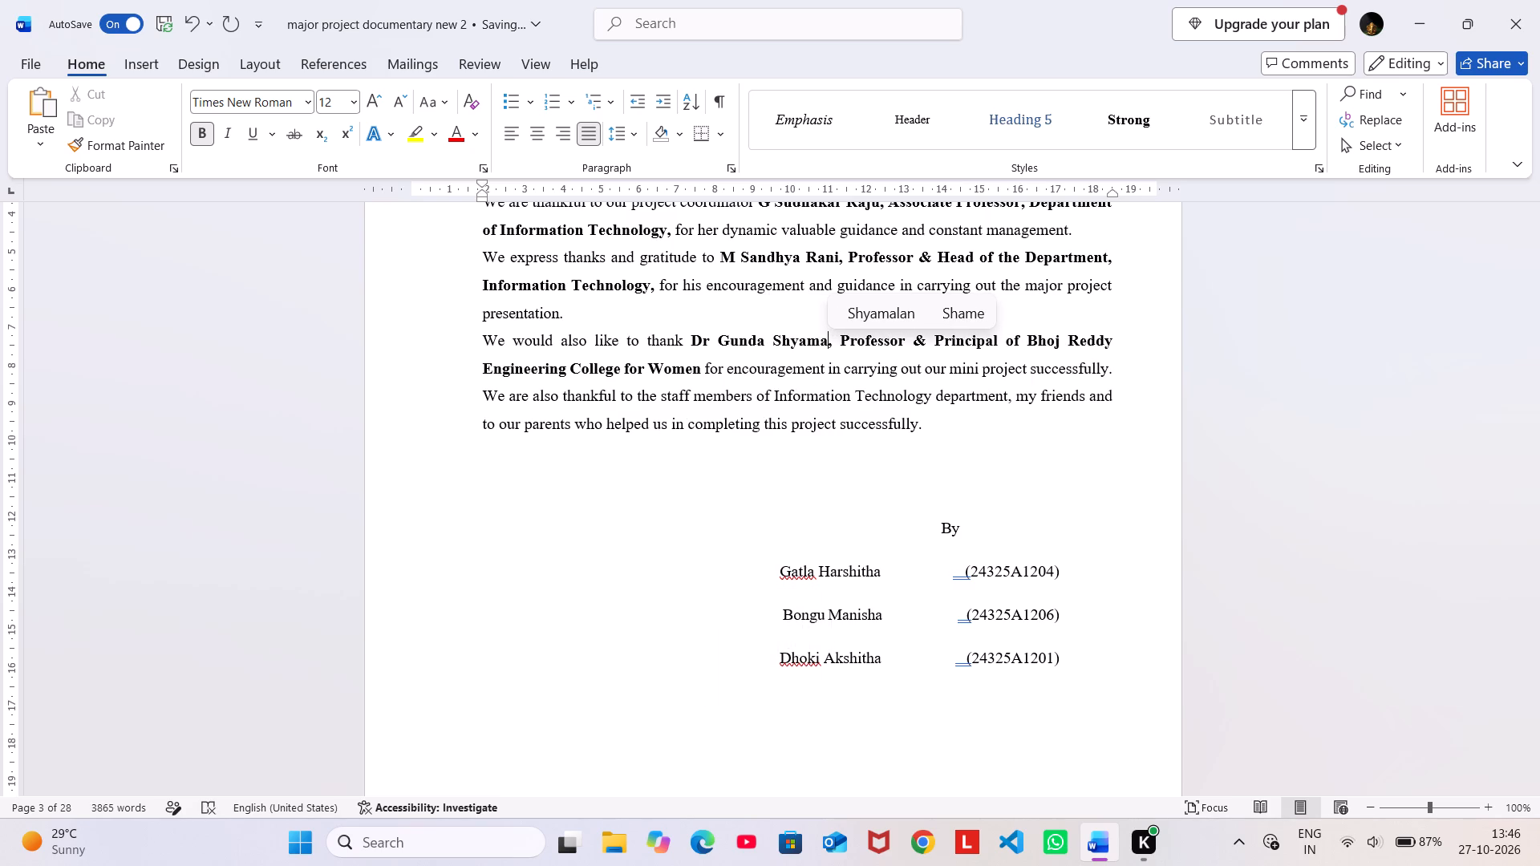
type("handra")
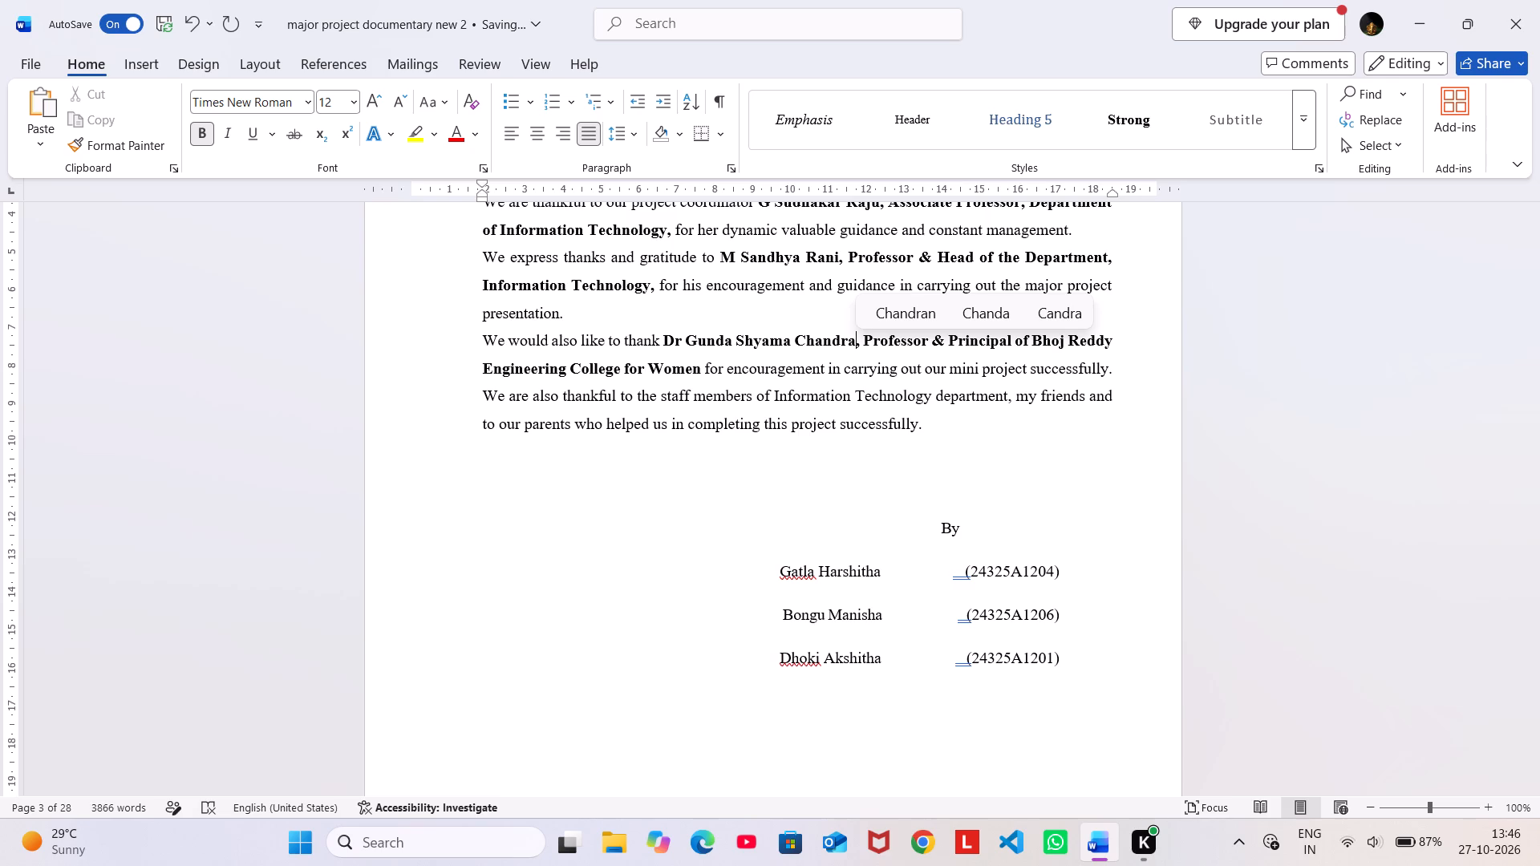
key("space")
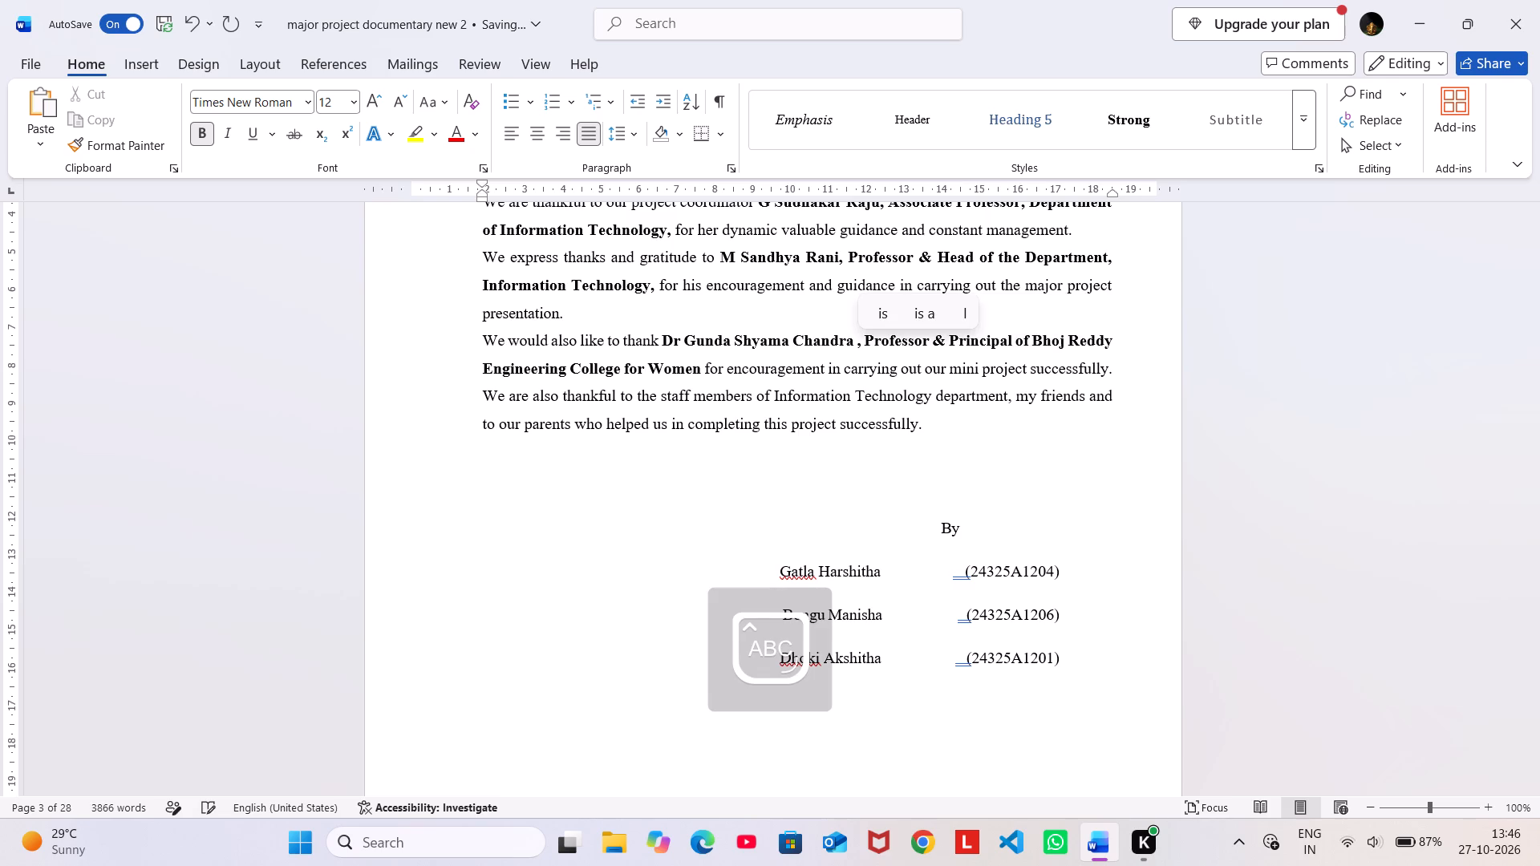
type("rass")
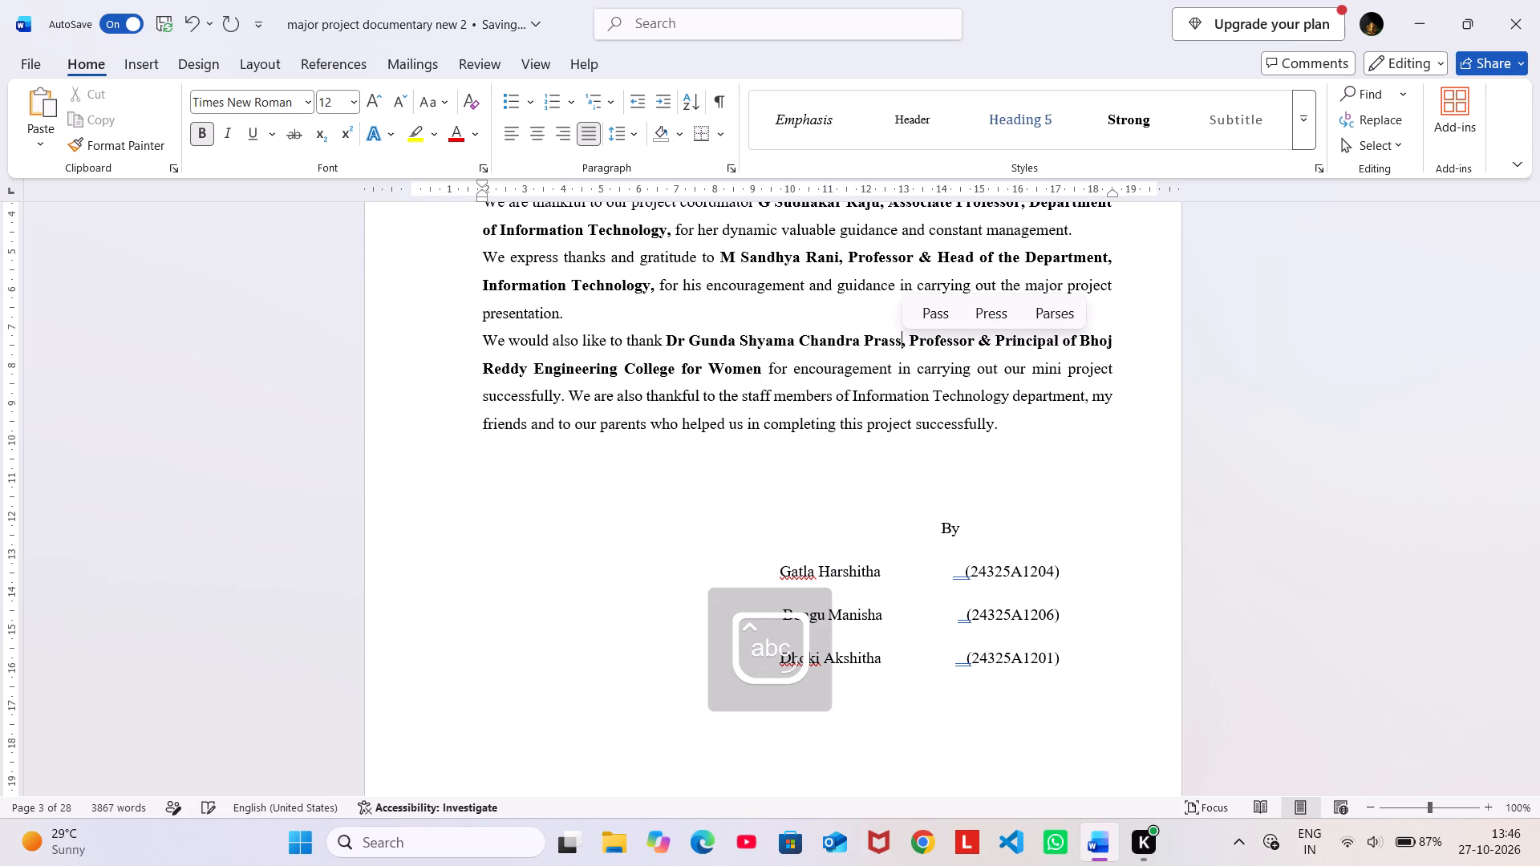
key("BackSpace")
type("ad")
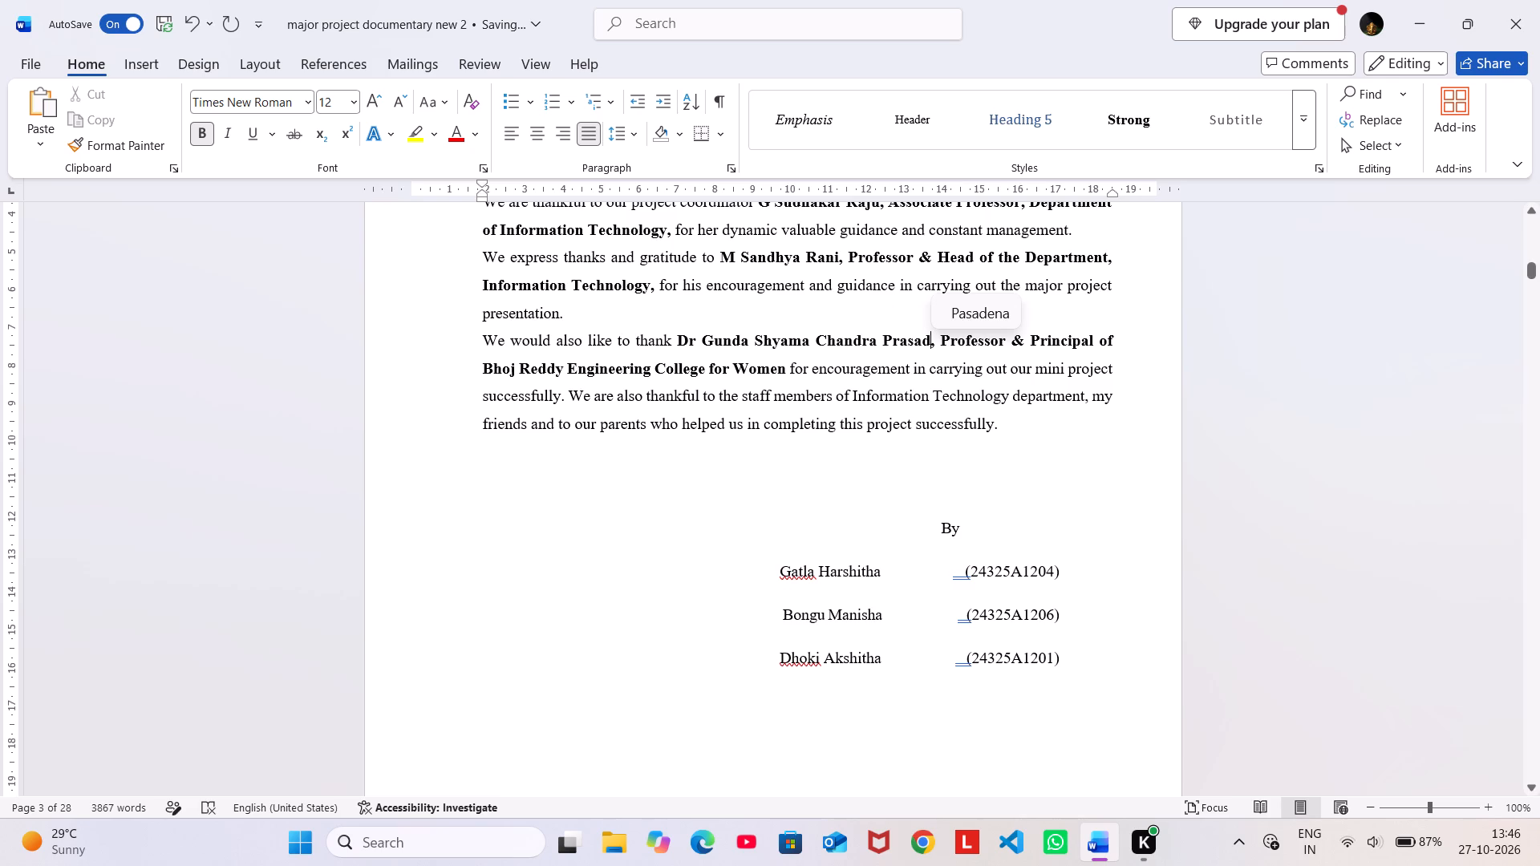
Check the department head's and principal's names in the Acknowledgement paragraphs.
left_click(792, 253)
left_click_drag(792, 253, 768, 255)
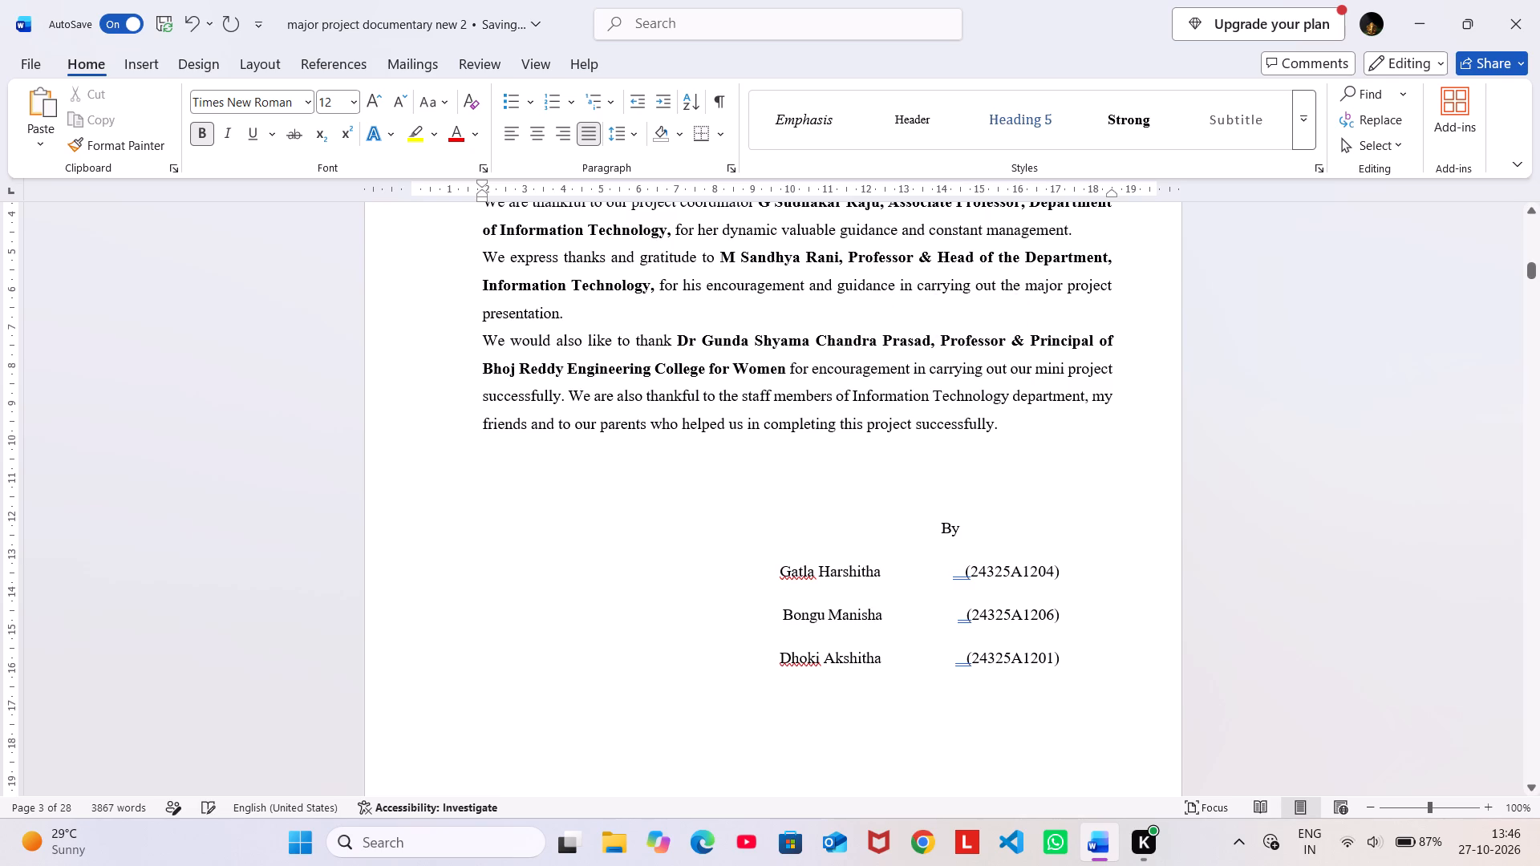
left_click_drag(768, 255, 740, 257)
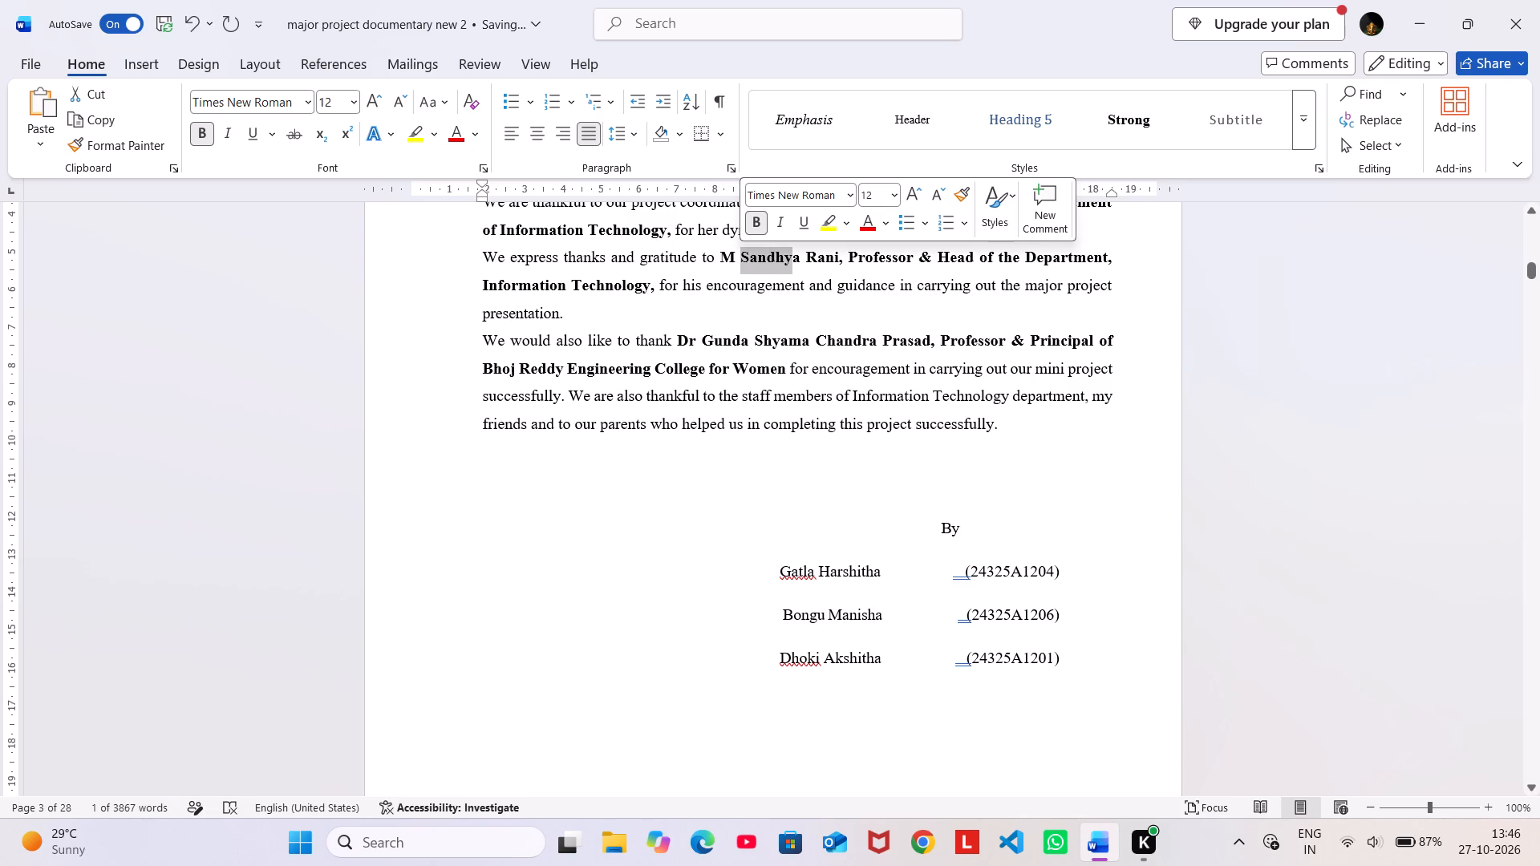
left_click(915, 340)
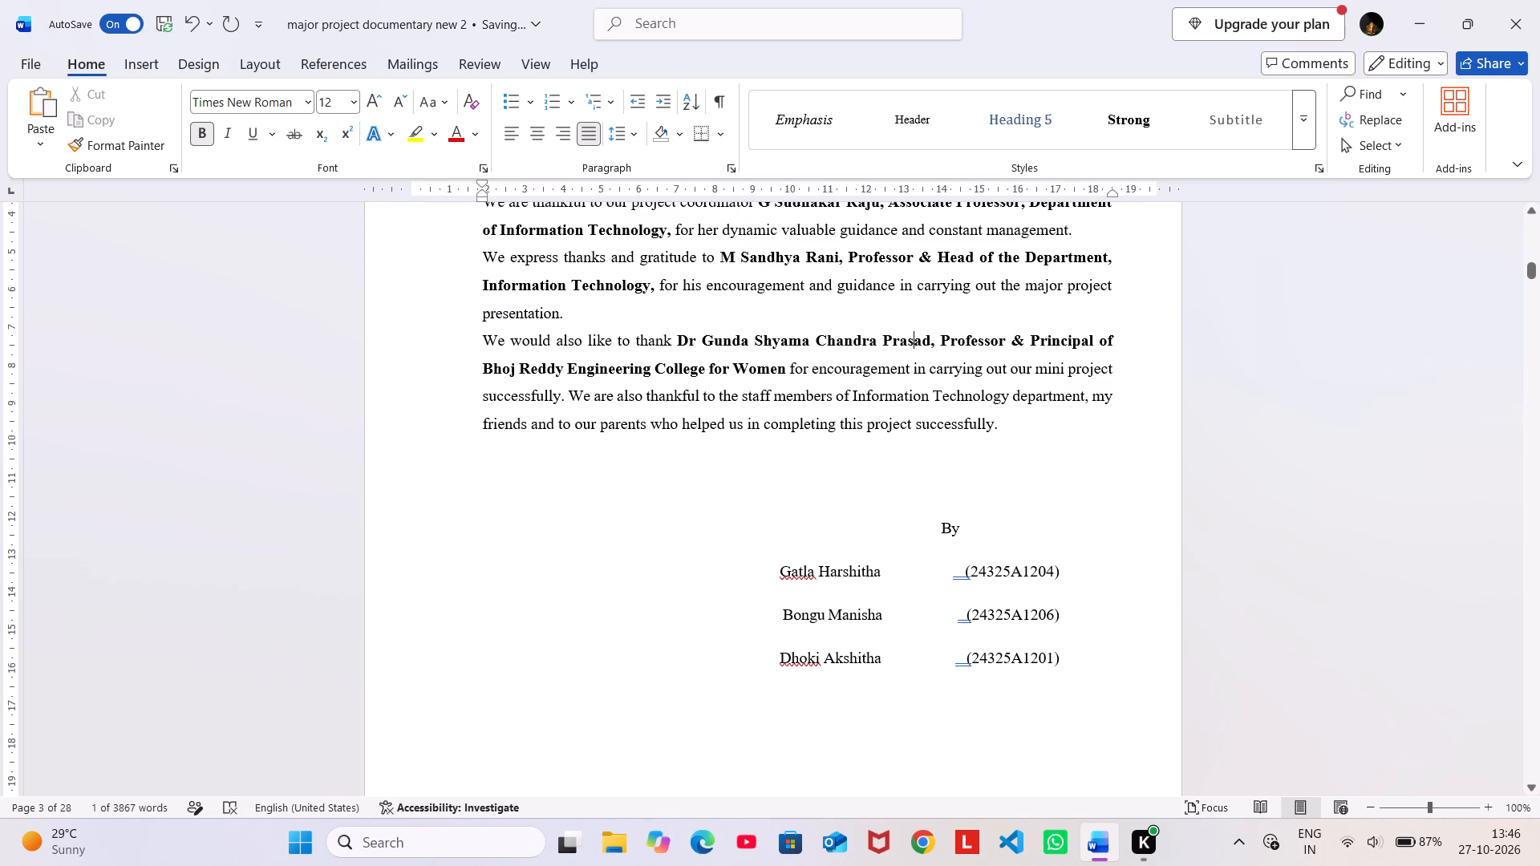
left_click_drag(915, 340, 855, 338)
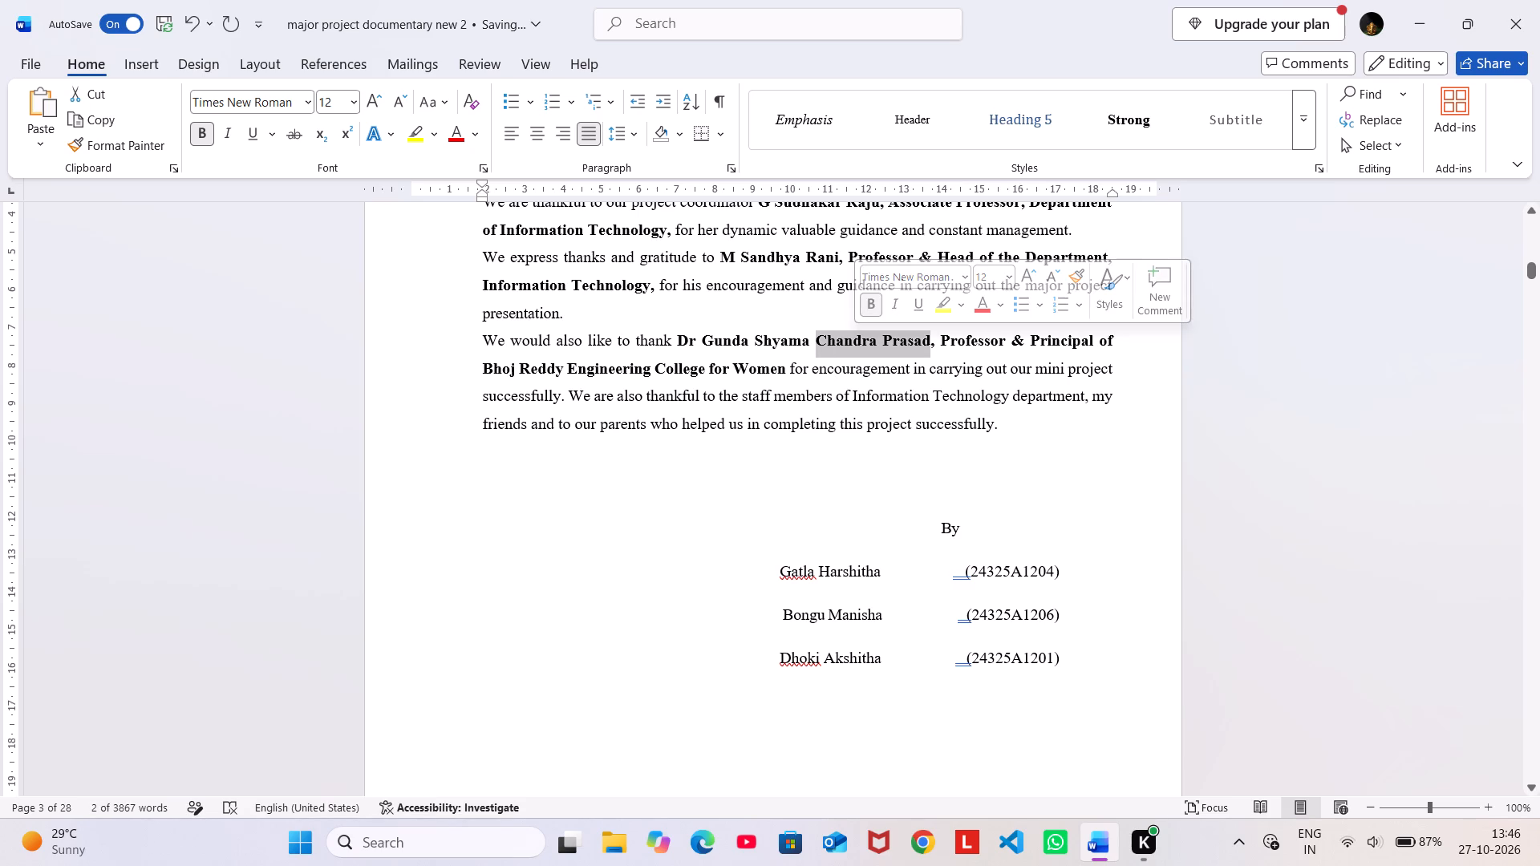
left_click(776, 343)
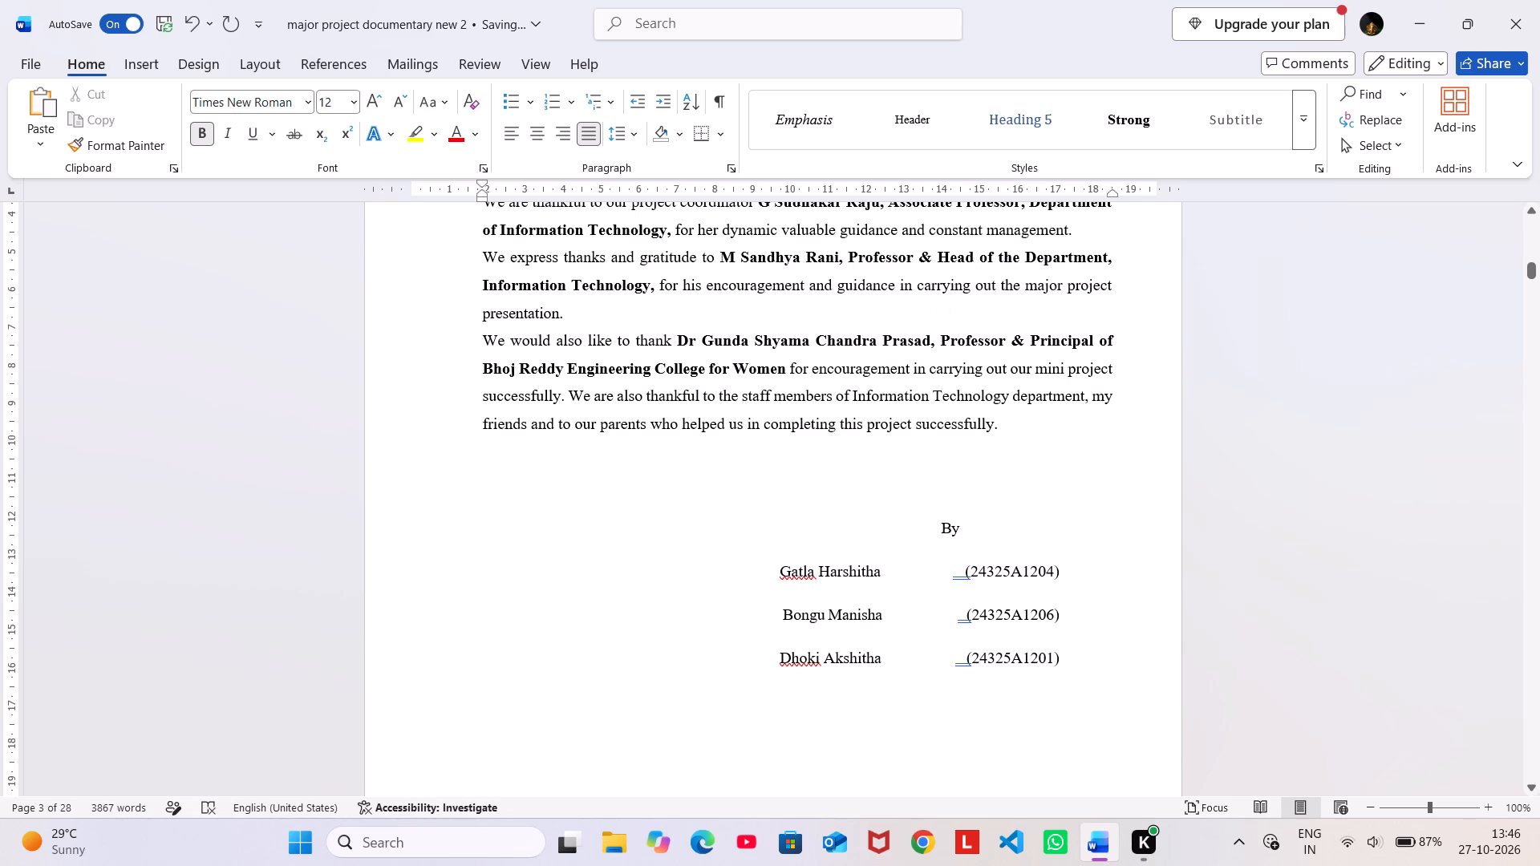
scroll(776, 343, "down", 1)
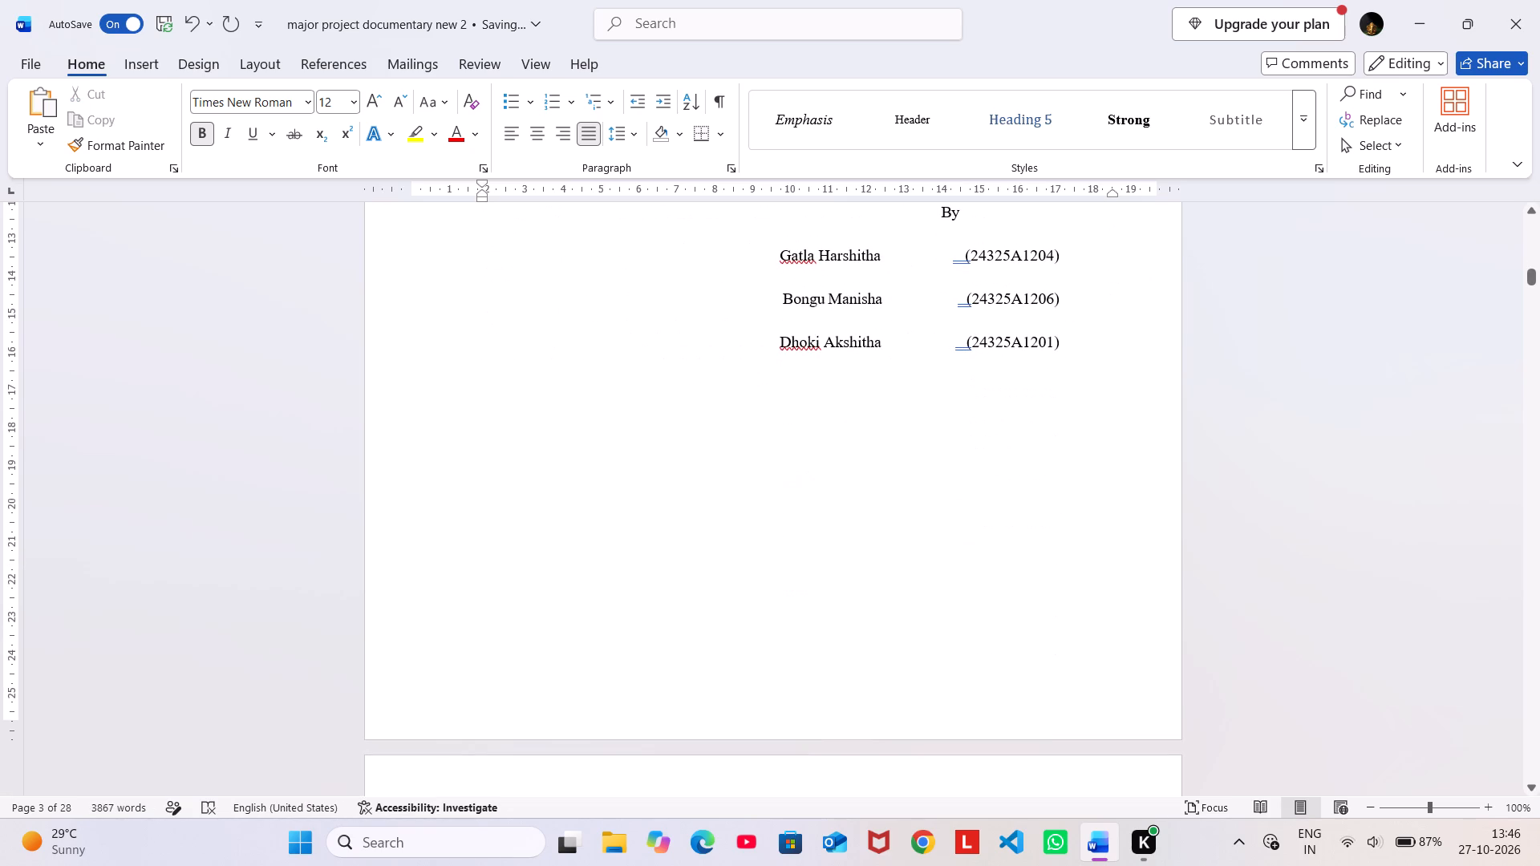
scroll(776, 343, "down", 2)
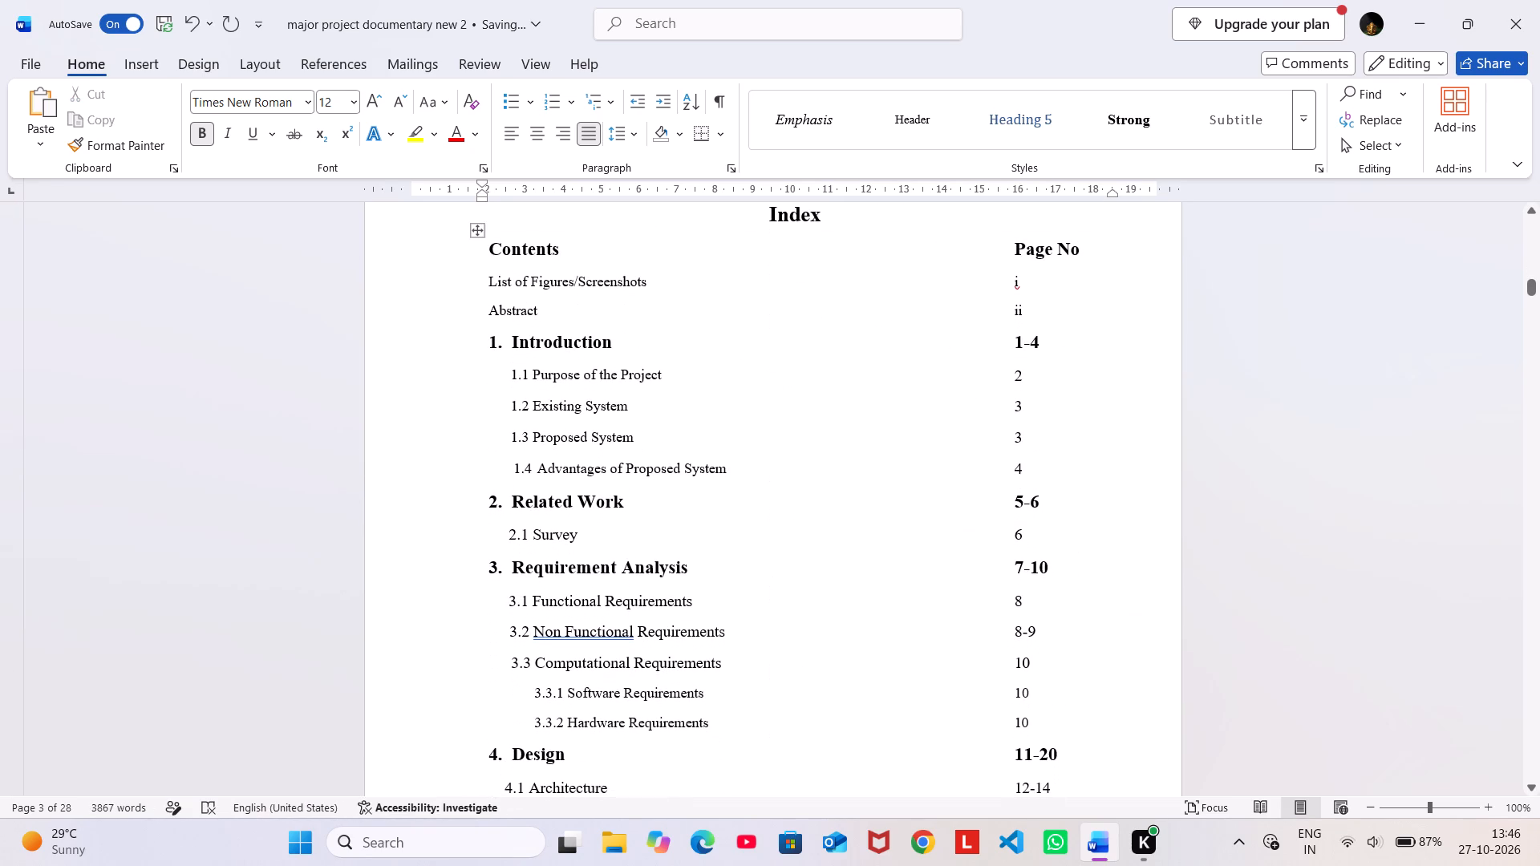
left_click(776, 343)
scroll(707, 353, "up", 4)
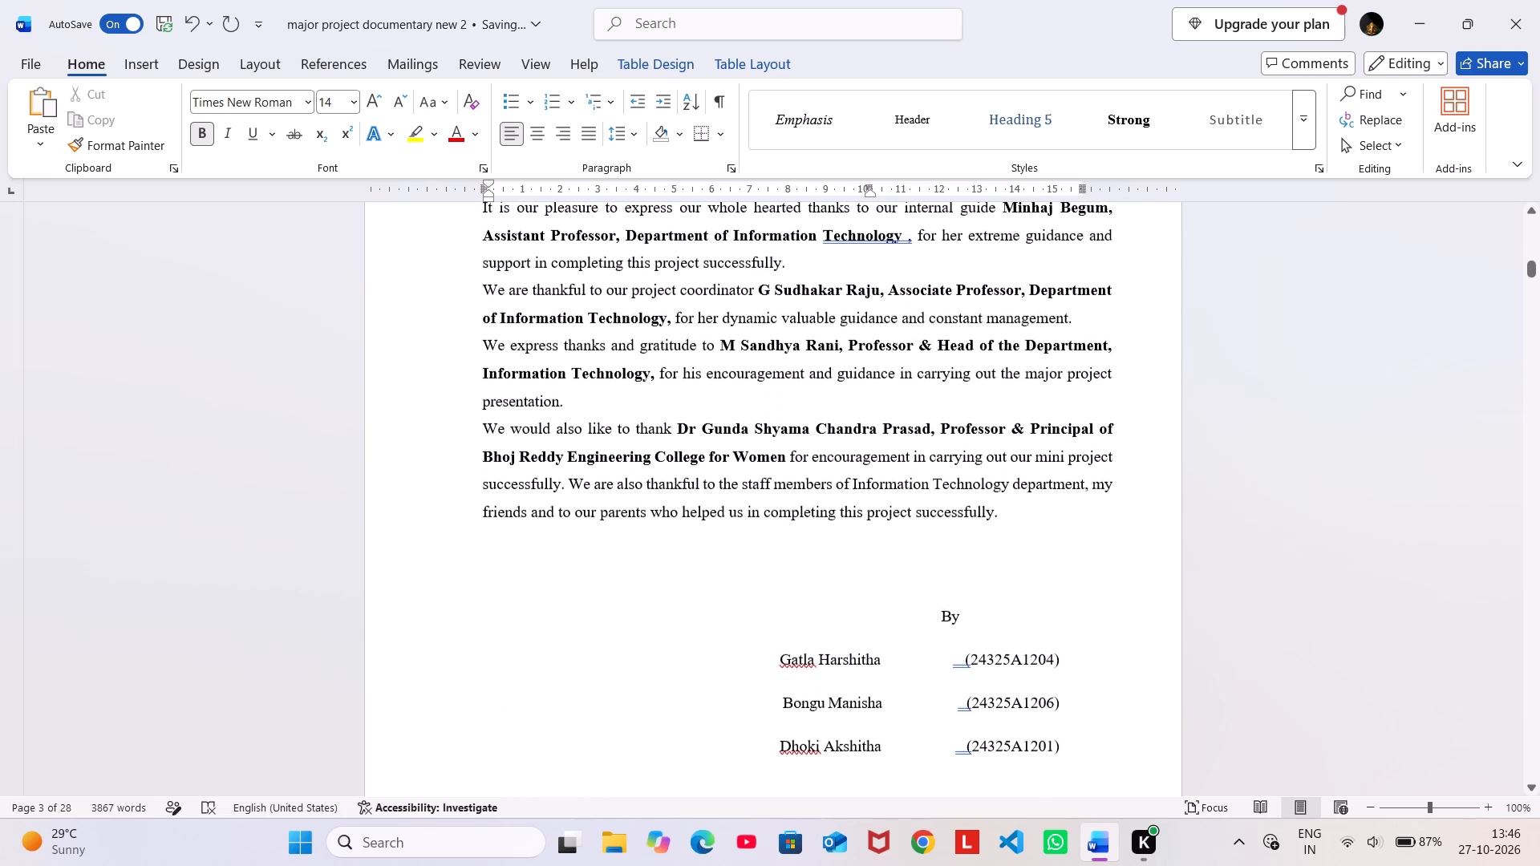
Save the major project document with the updated Acknowledgement names.
left_click(689, 327)
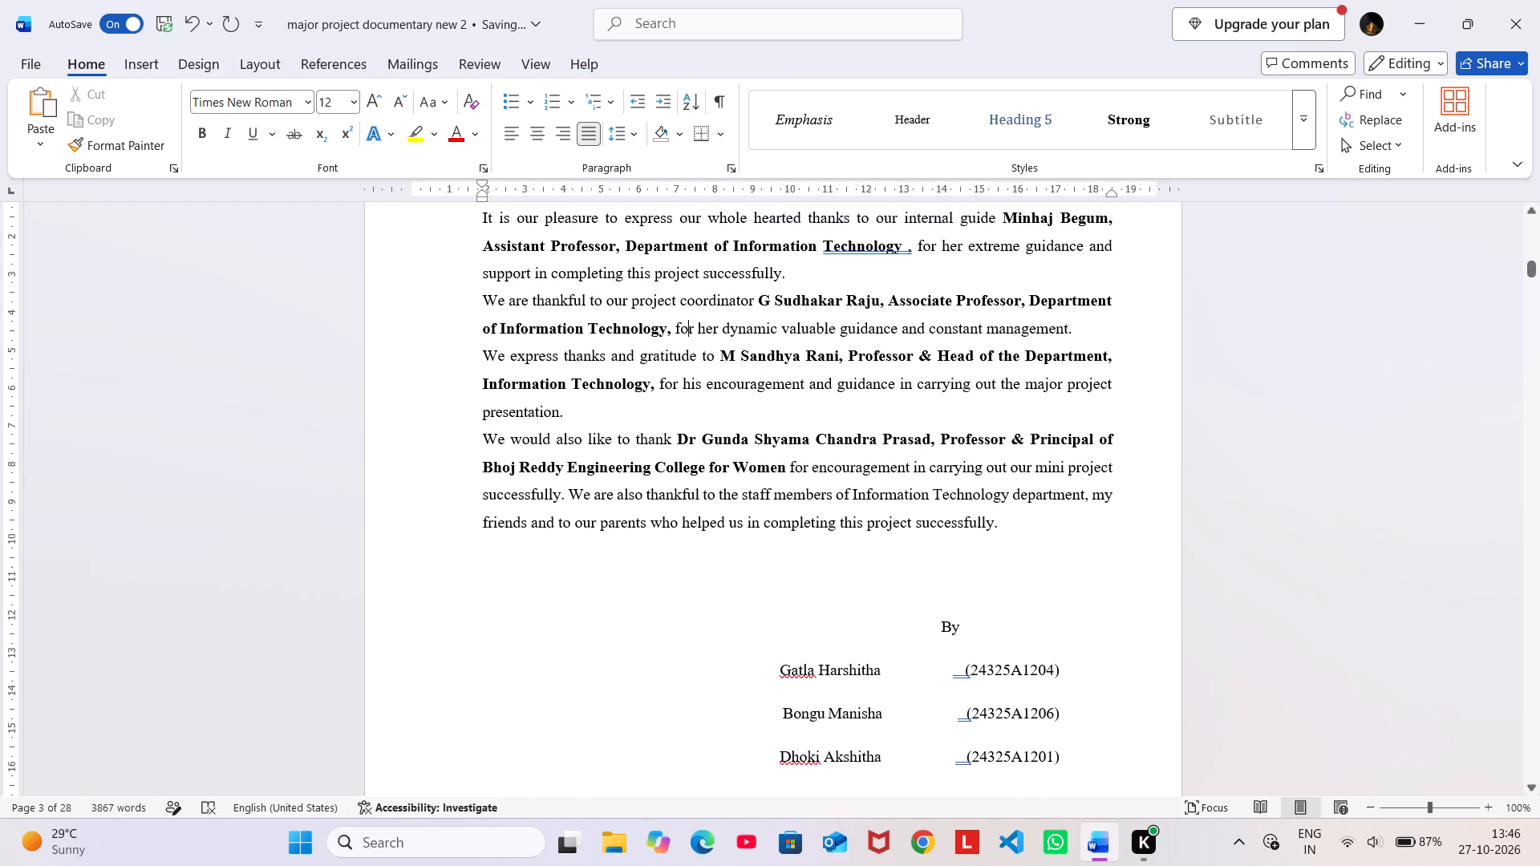
key("ctrl+s")
Review the front pages of the document, from the title page through the certificate to the Acknowledgement.
scroll(689, 327, "down", 2)
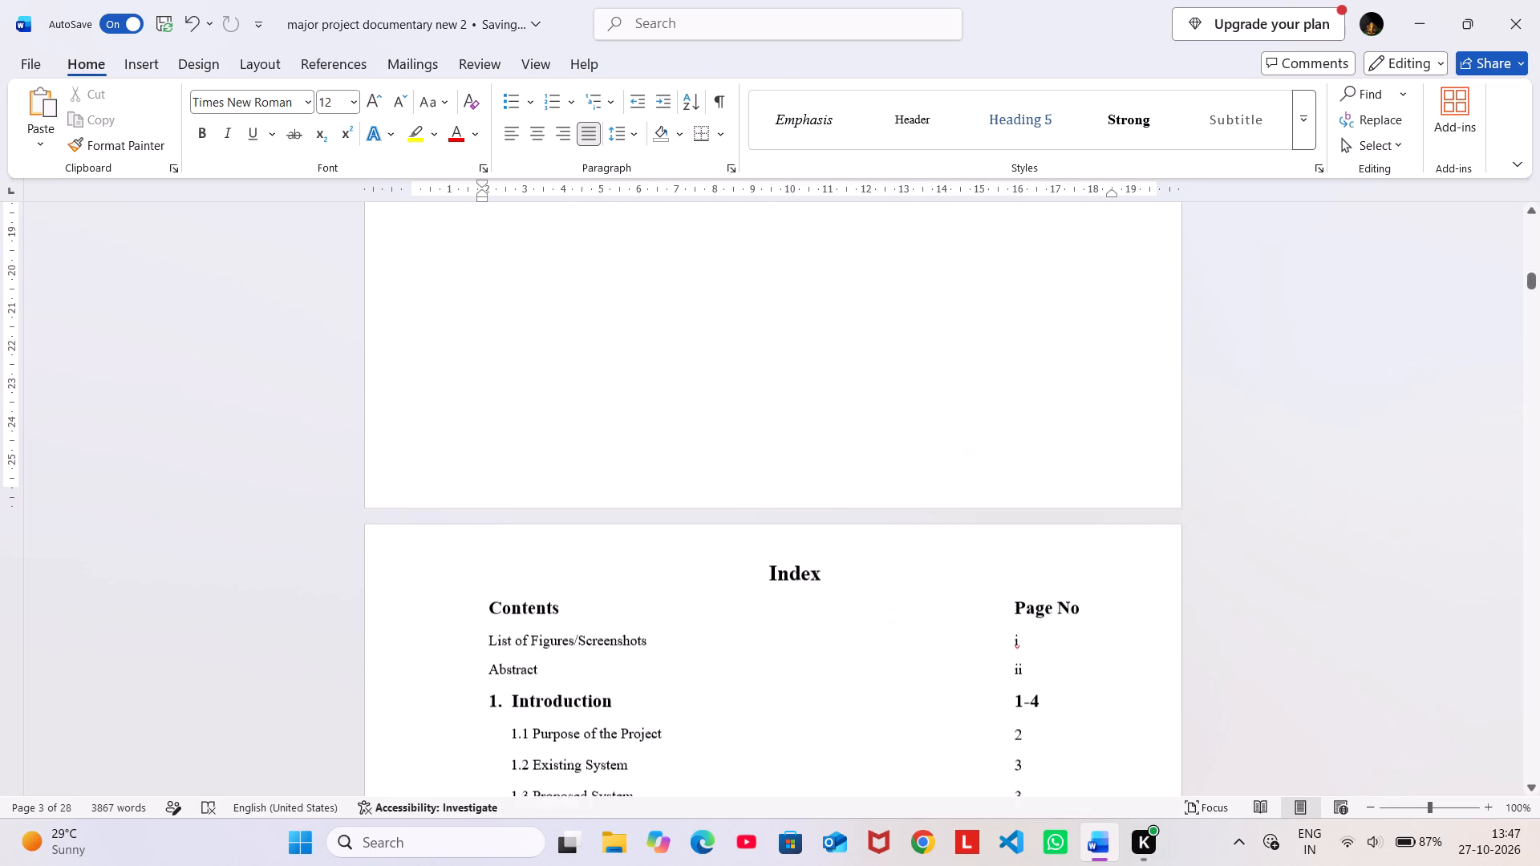
scroll(689, 327, "down", 1)
scroll(689, 327, "up", 6)
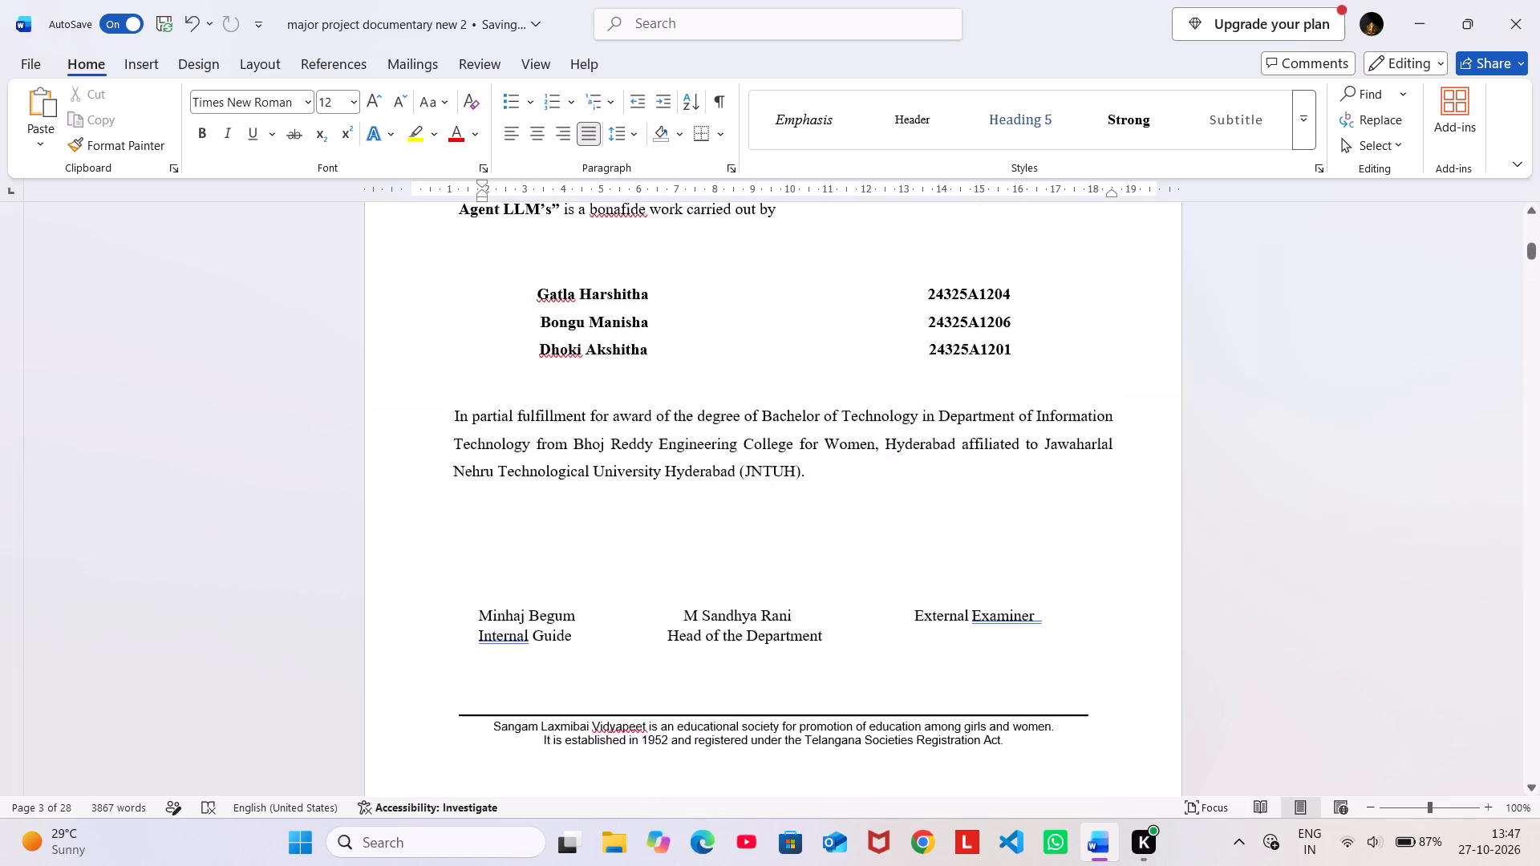
scroll(689, 327, "up", 2)
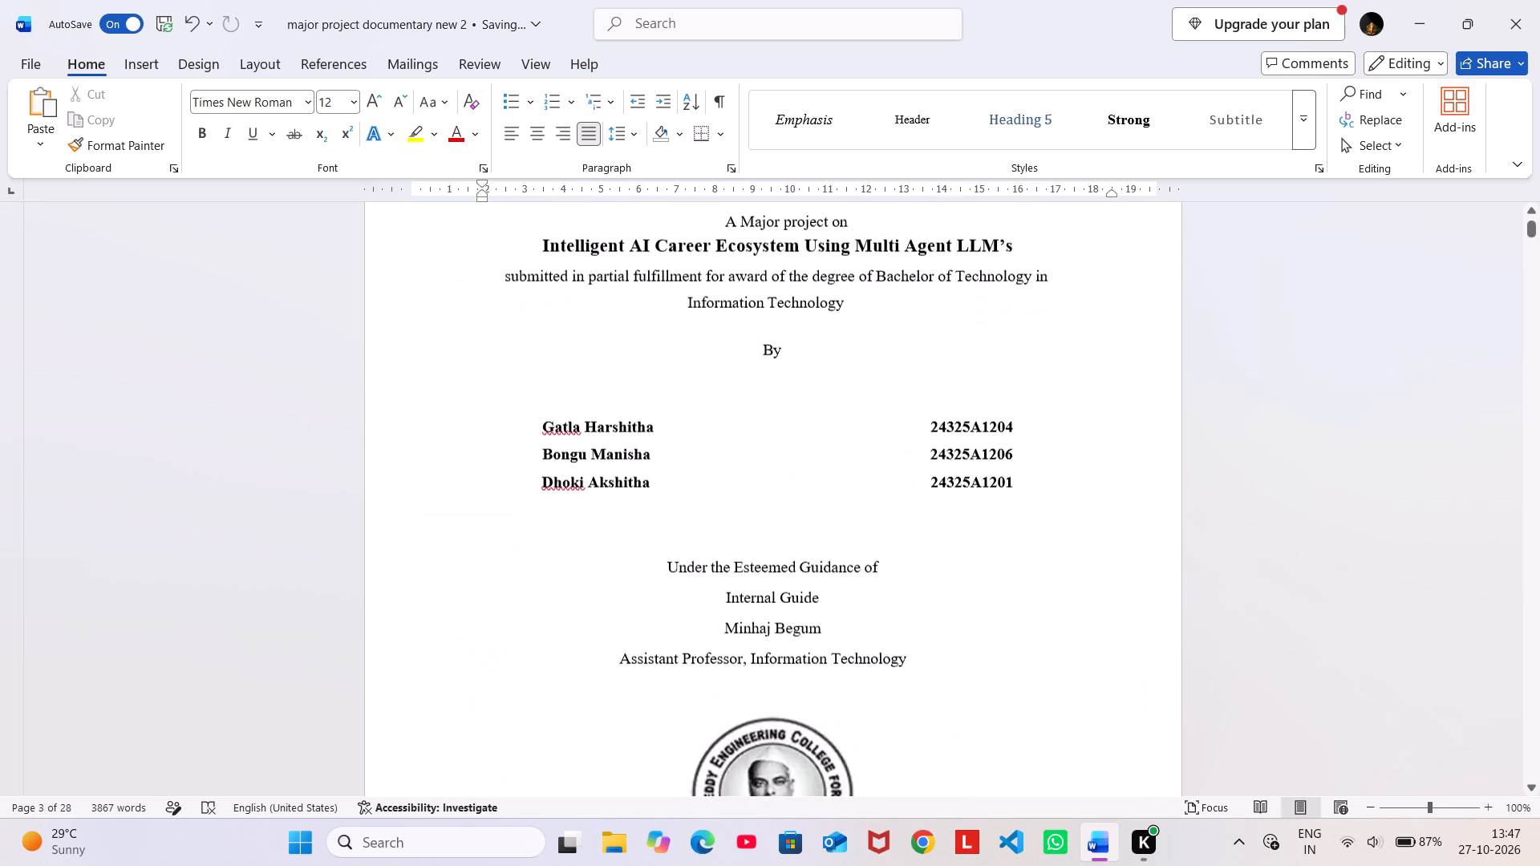
scroll(689, 327, "down", 6)
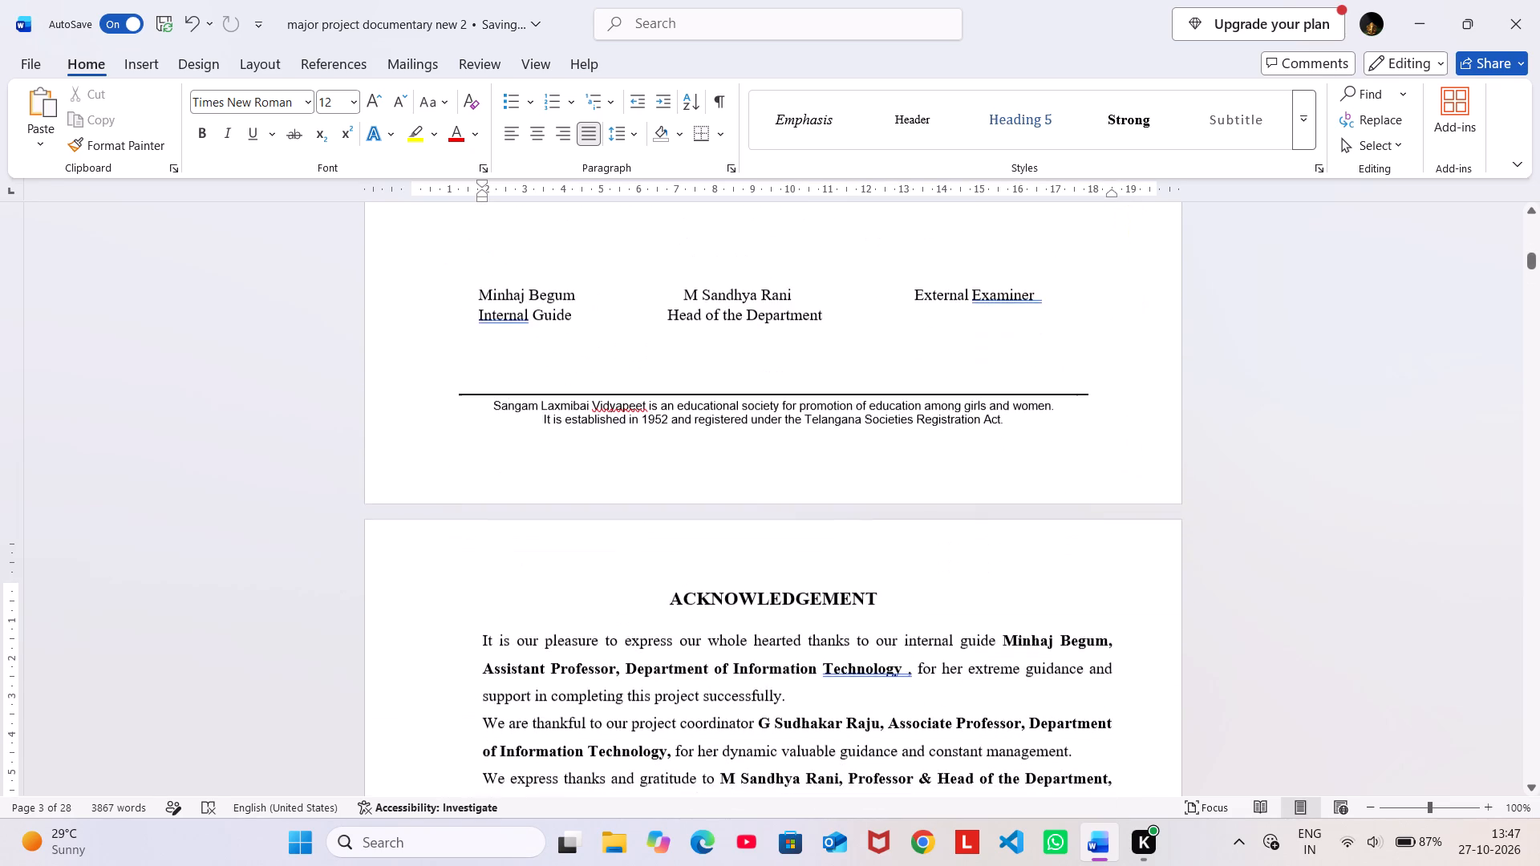
scroll(689, 327, "down", 4)
Examine the Index entries with their page numbers and the List of Figures table.
scroll(689, 327, "down", 1)
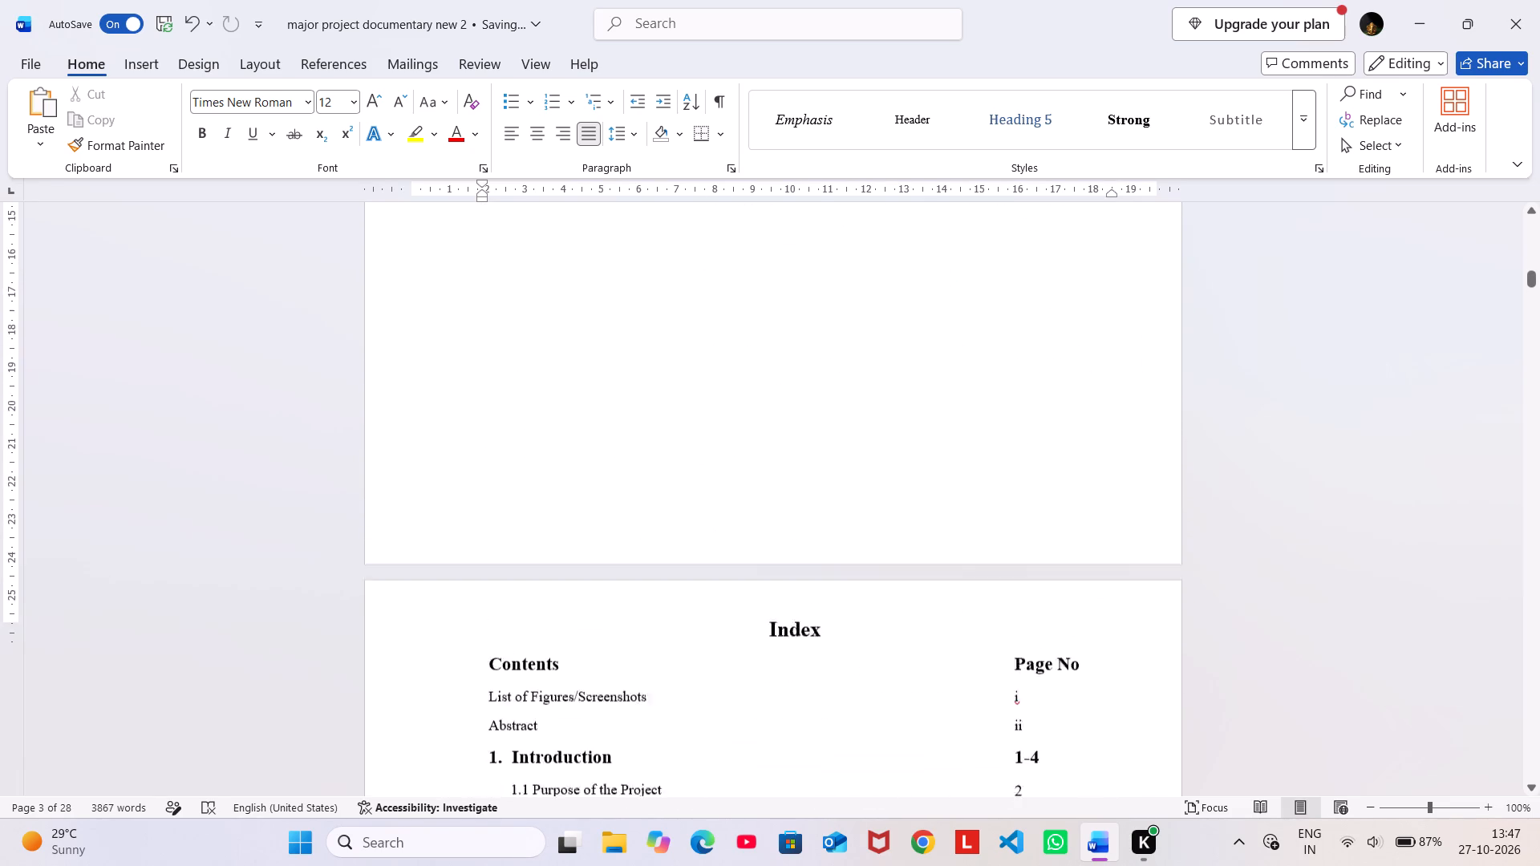
scroll(689, 327, "down", 1)
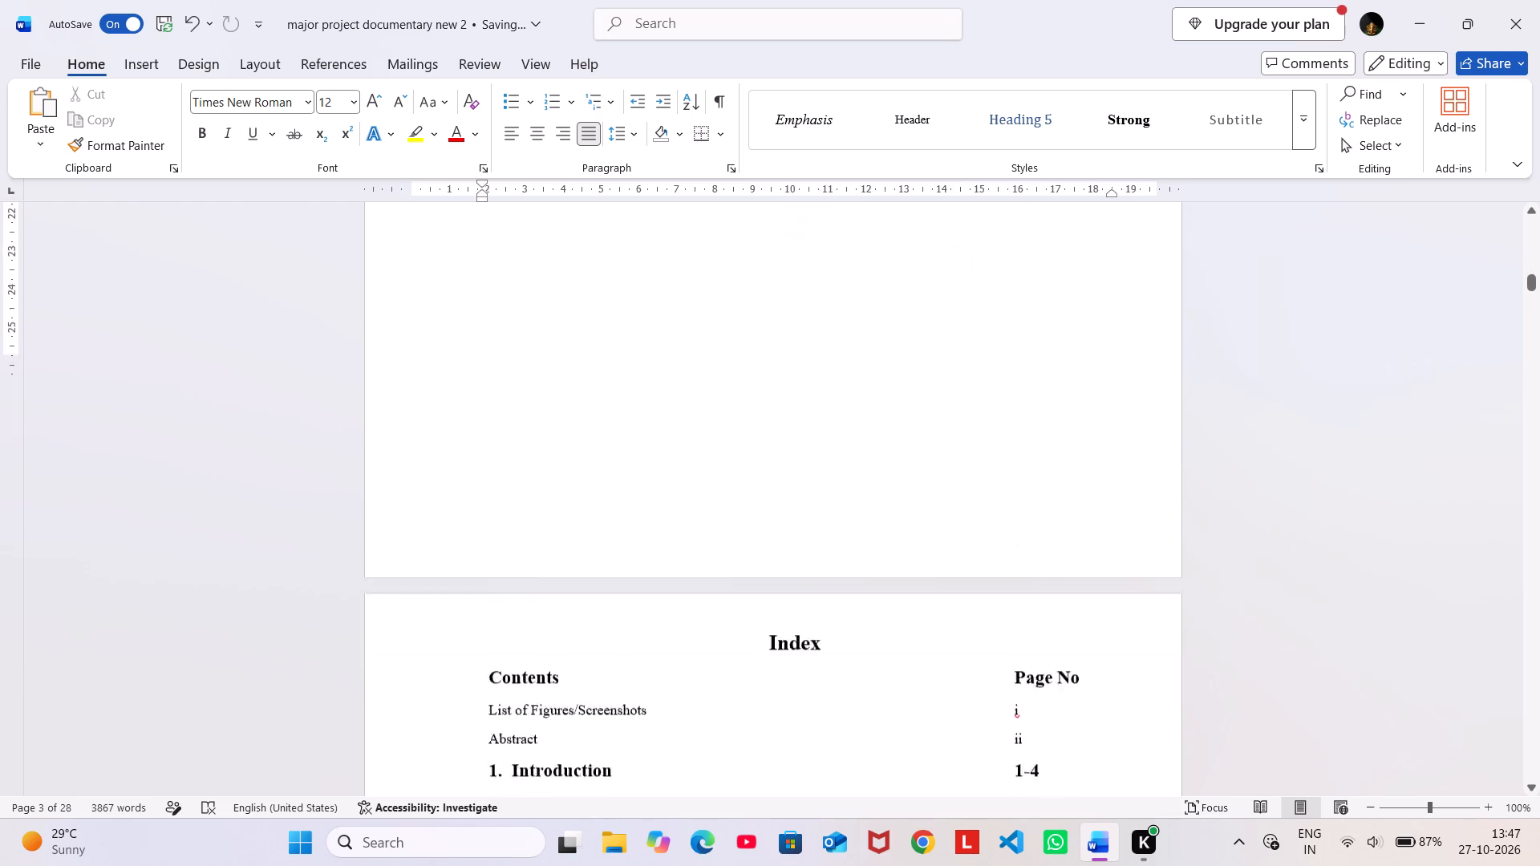
scroll(689, 327, "down", 2)
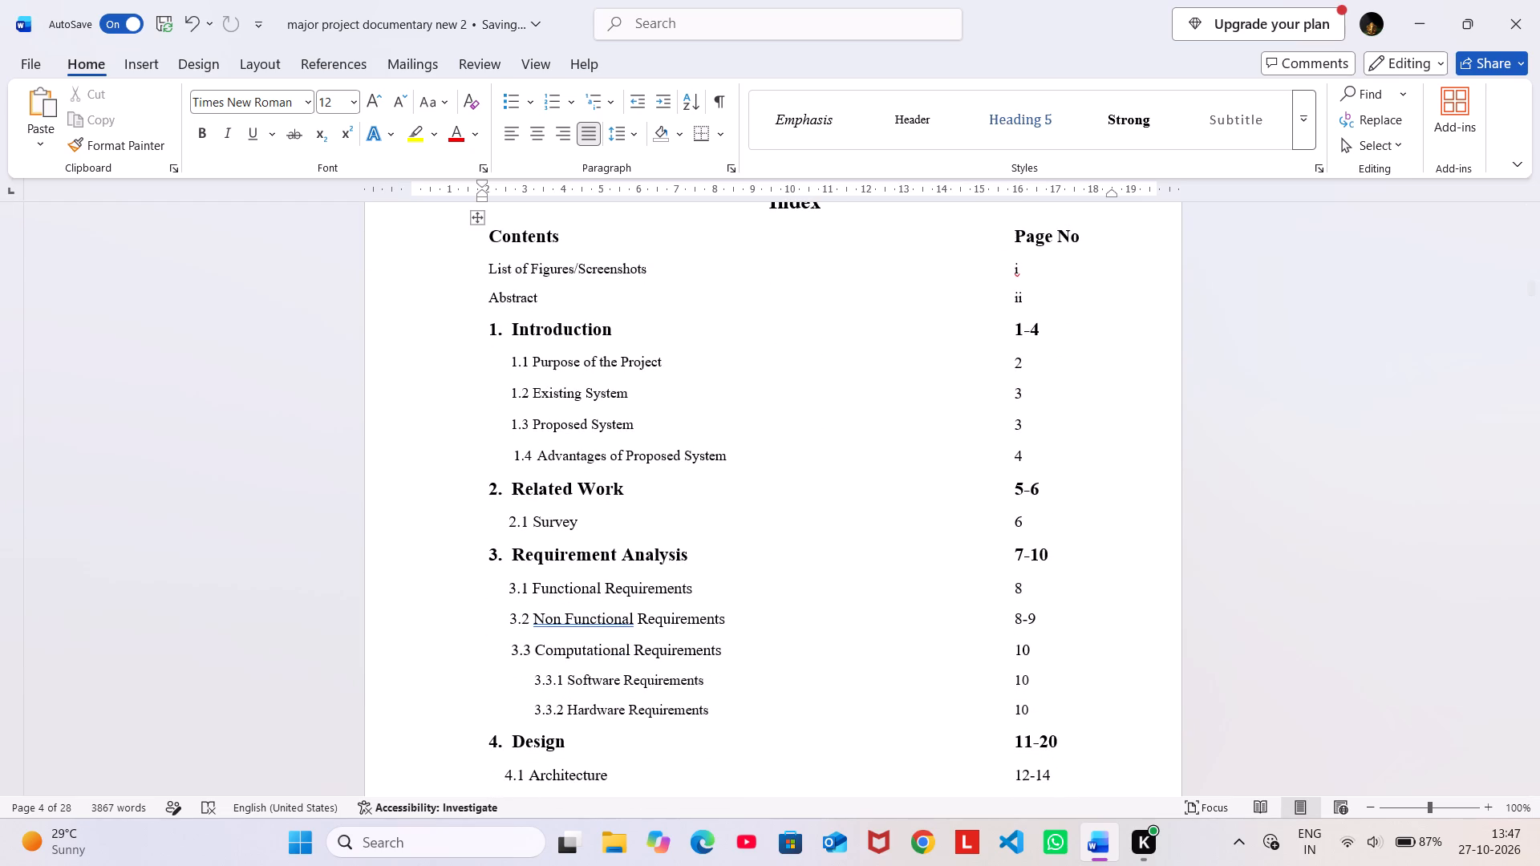
scroll(689, 327, "down", 3)
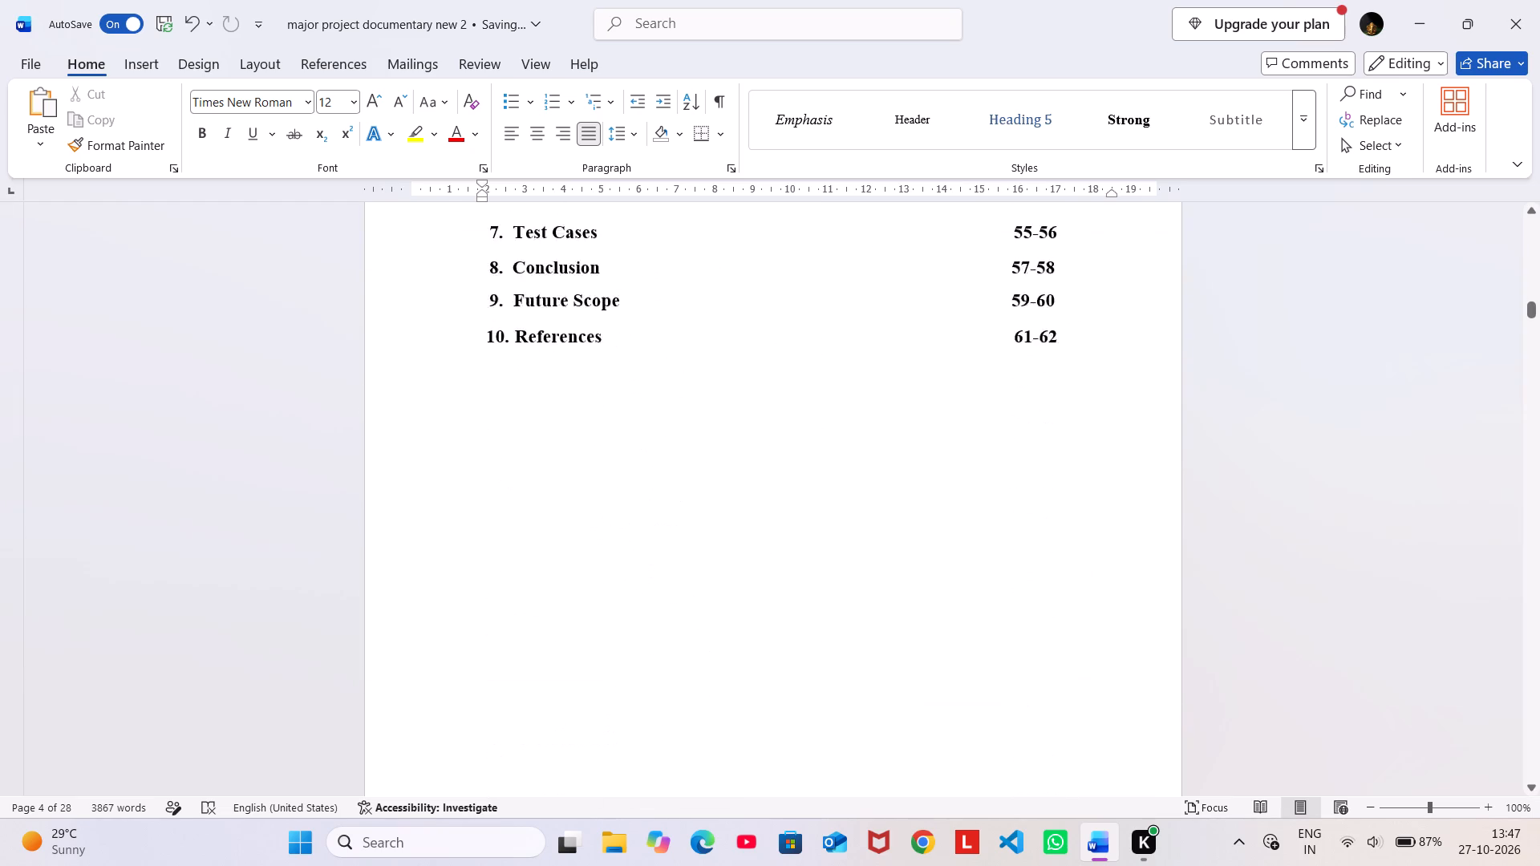
scroll(689, 327, "down", 2)
scroll(689, 327, "up", 2)
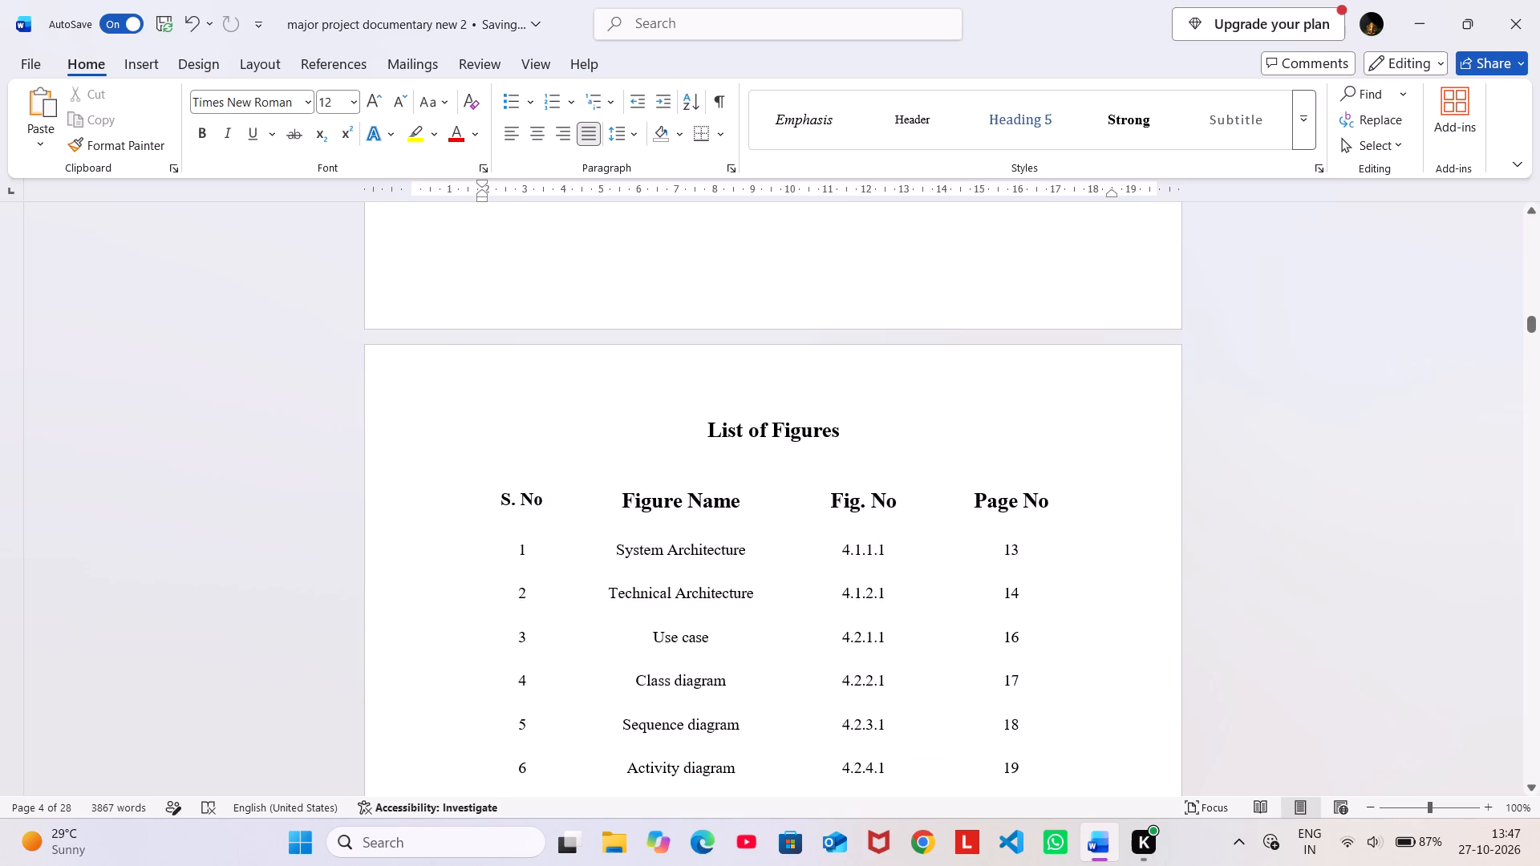
scroll(689, 327, "up", 5)
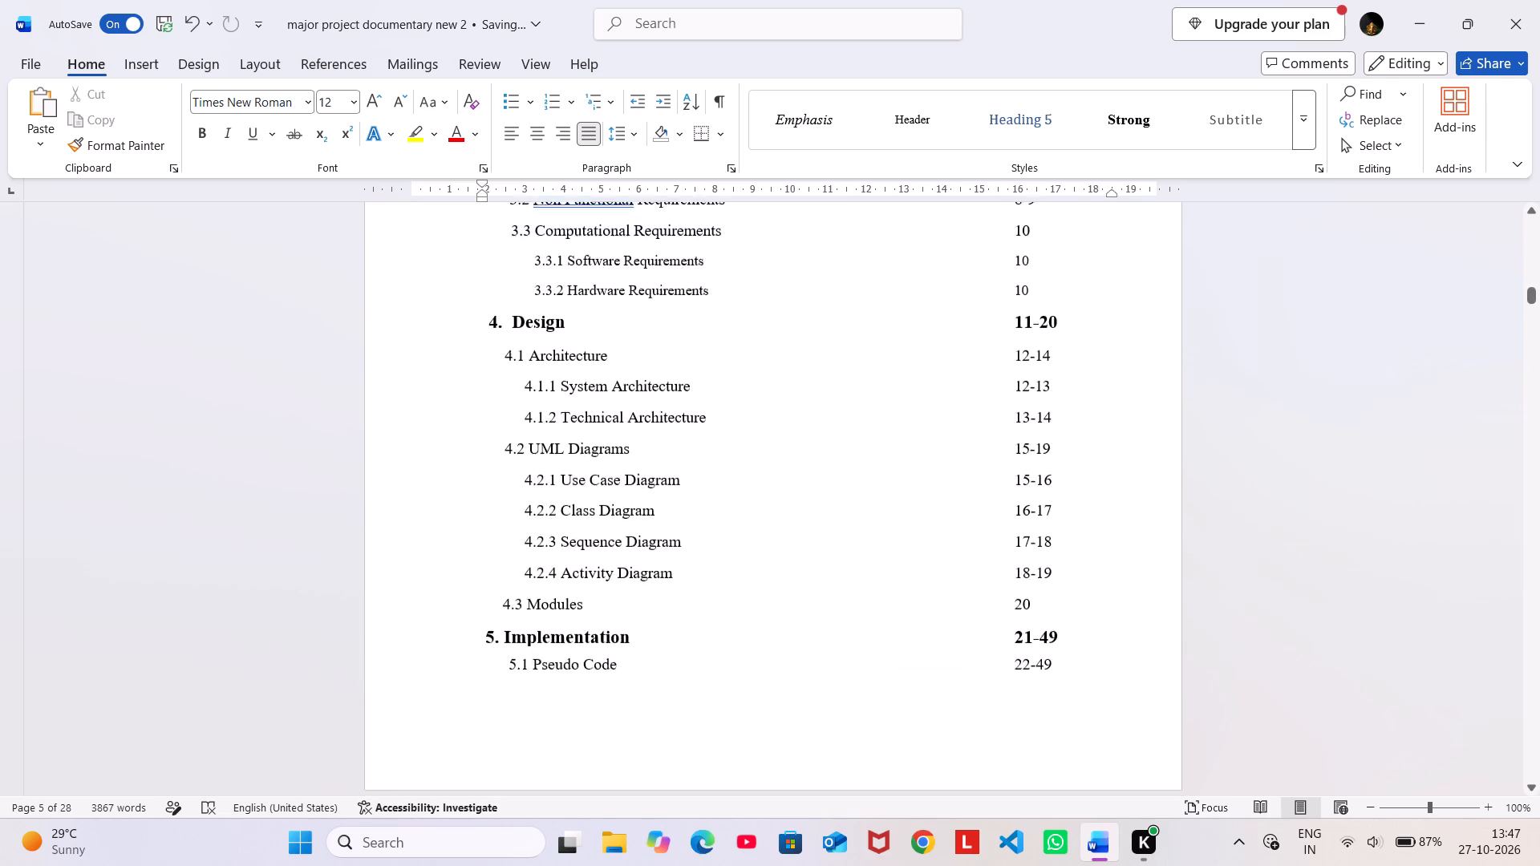
scroll(689, 327, "up", 1)
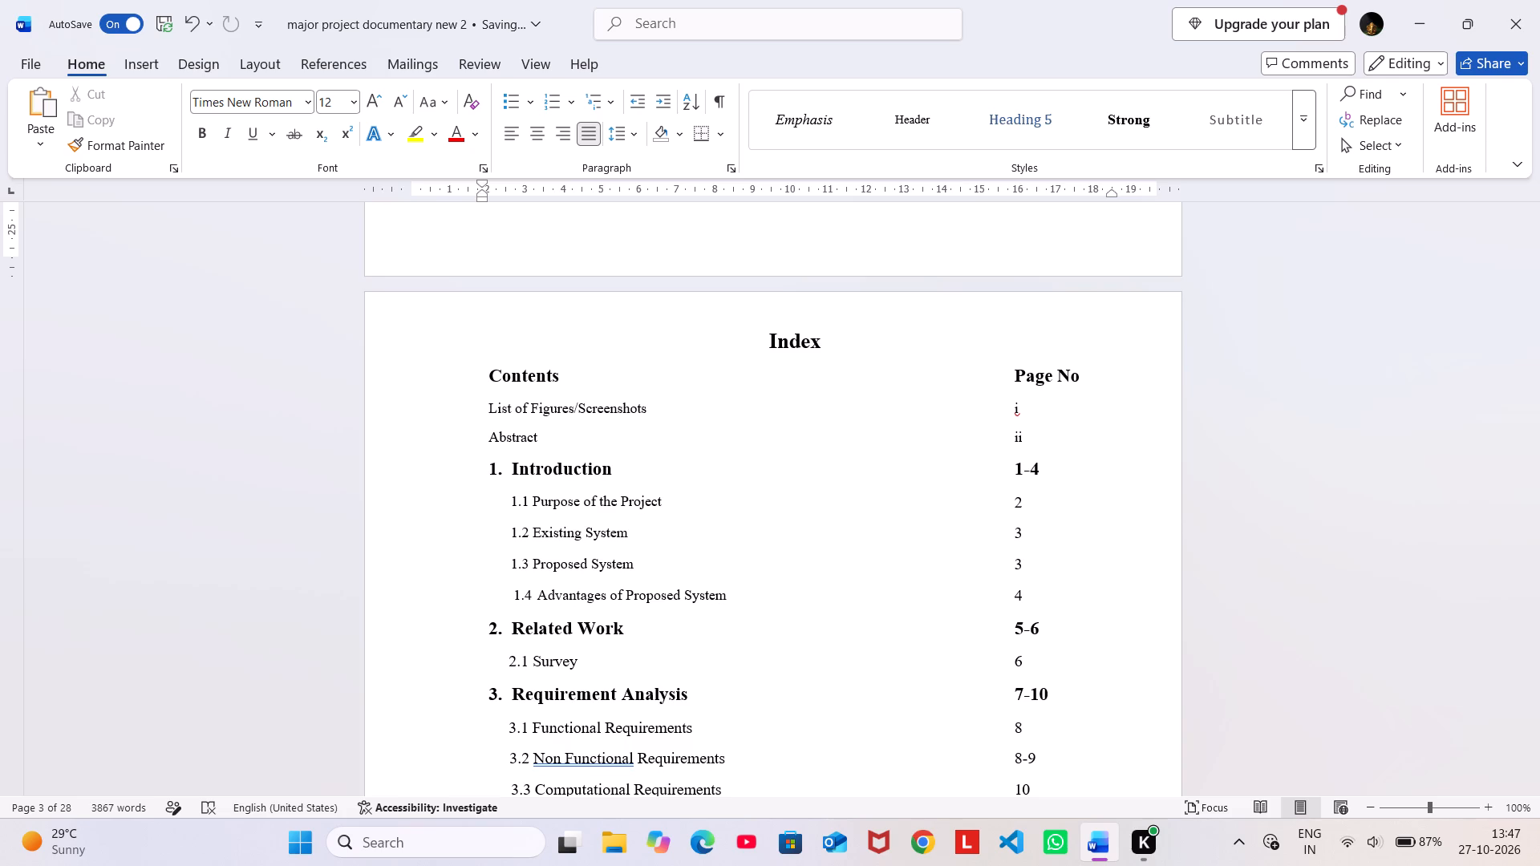
Re-examine the Certificate page details, including the reference number, date and project title.
scroll(689, 327, "up", 8)
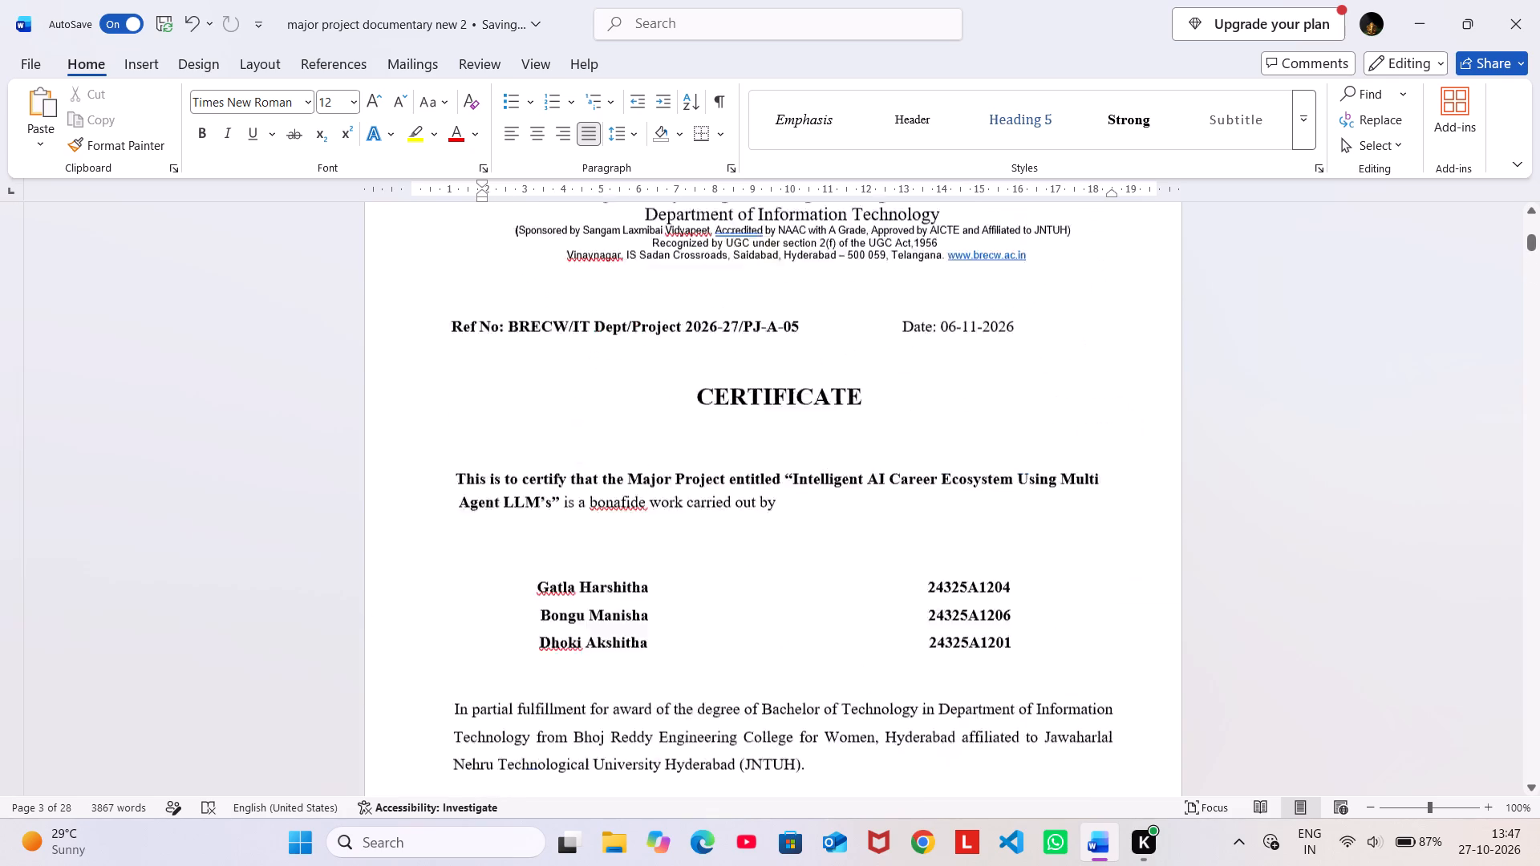
scroll(689, 327, "up", 3)
scroll(689, 327, "down", 5)
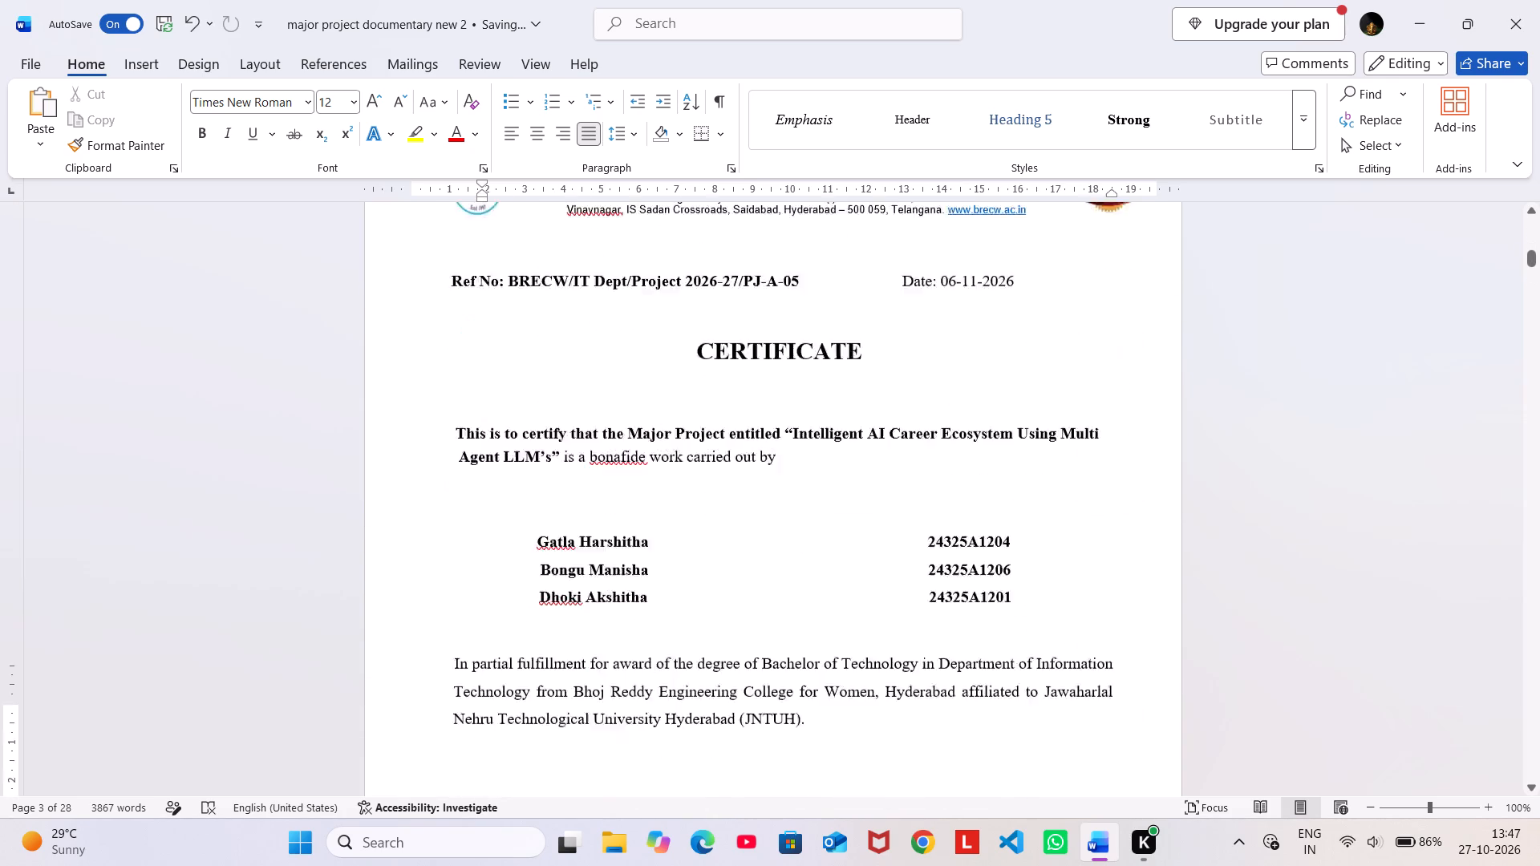
scroll(689, 327, "down", 7)
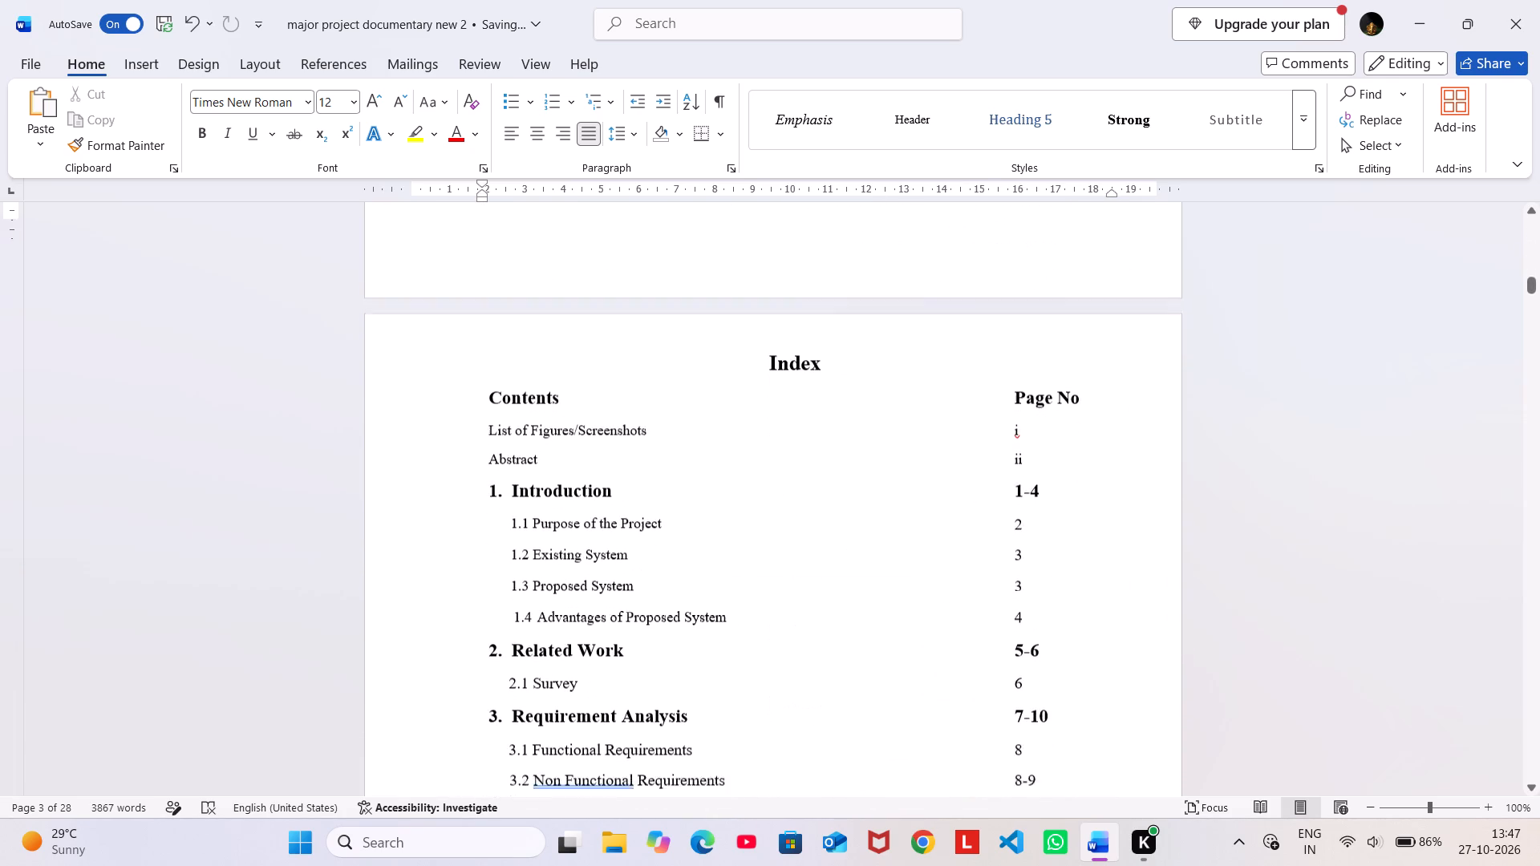
Compare the Index page numbers with the figure and page numbers in the List of Figures.
scroll(689, 327, "down", 1)
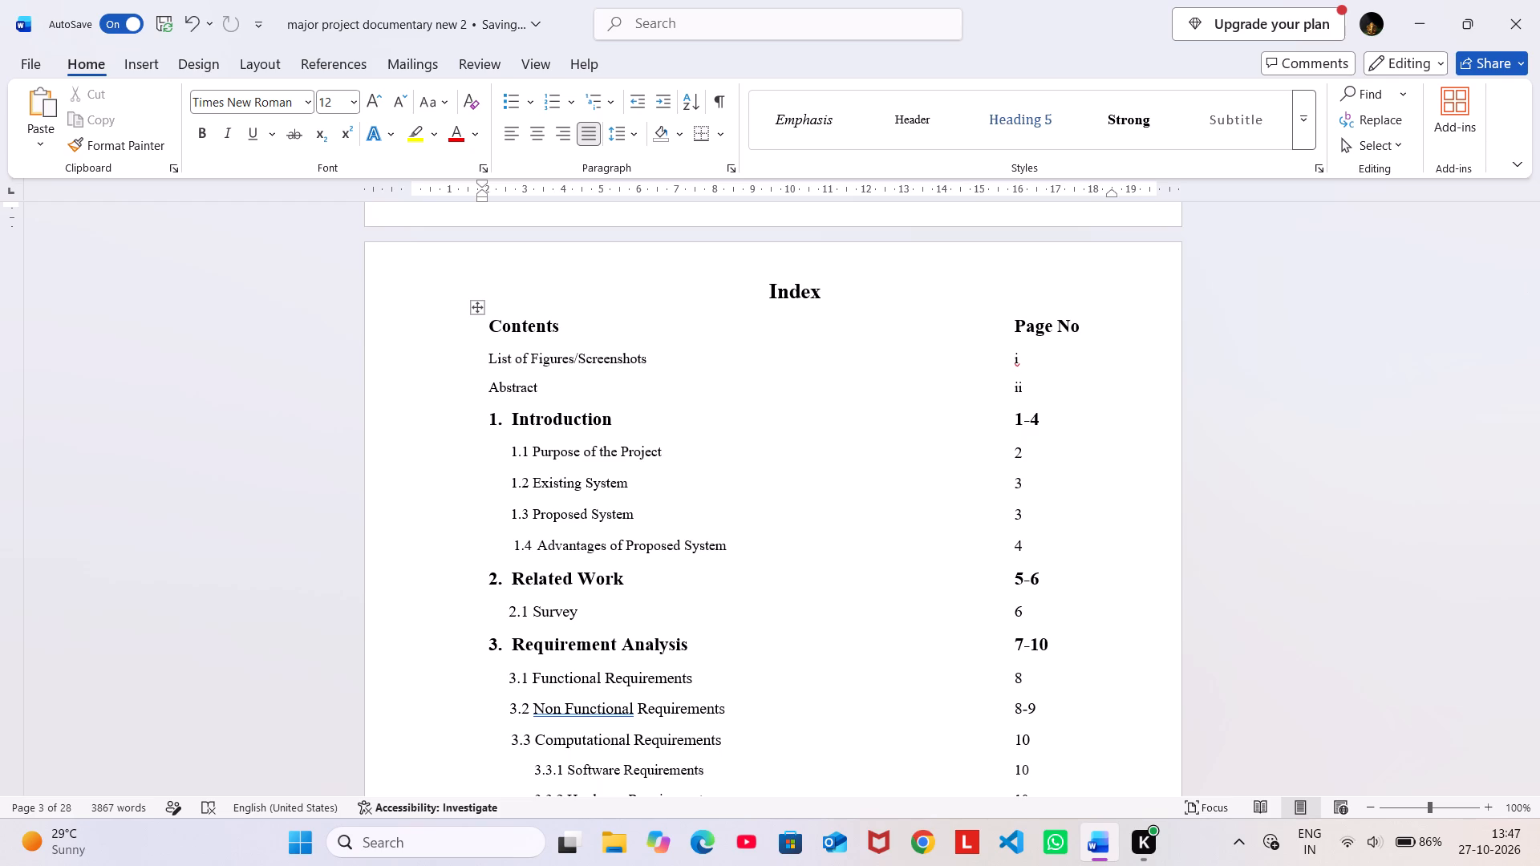
scroll(689, 327, "down", 5)
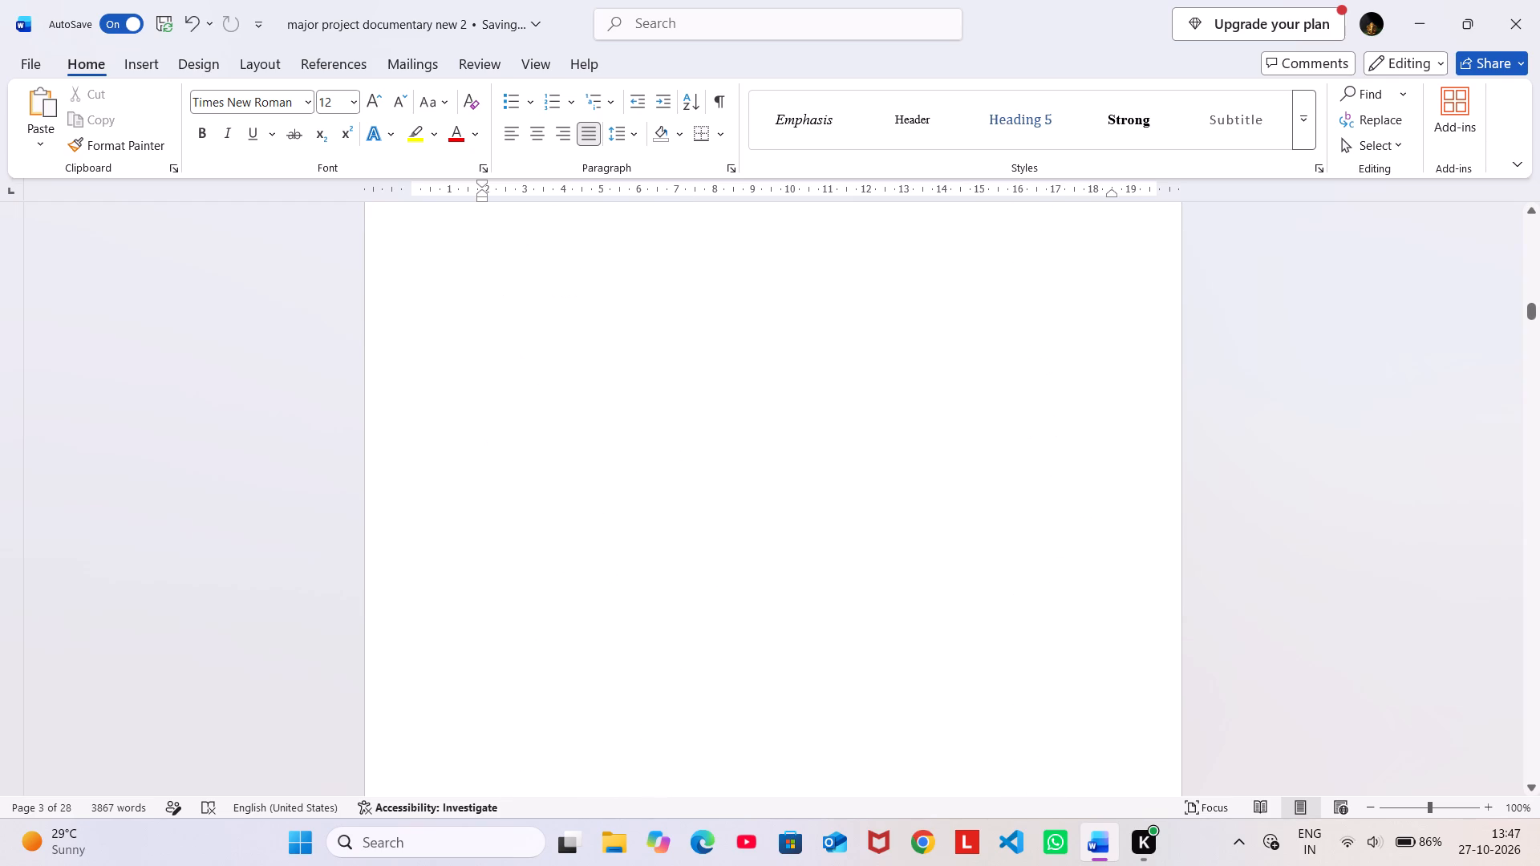
scroll(689, 327, "down", 3)
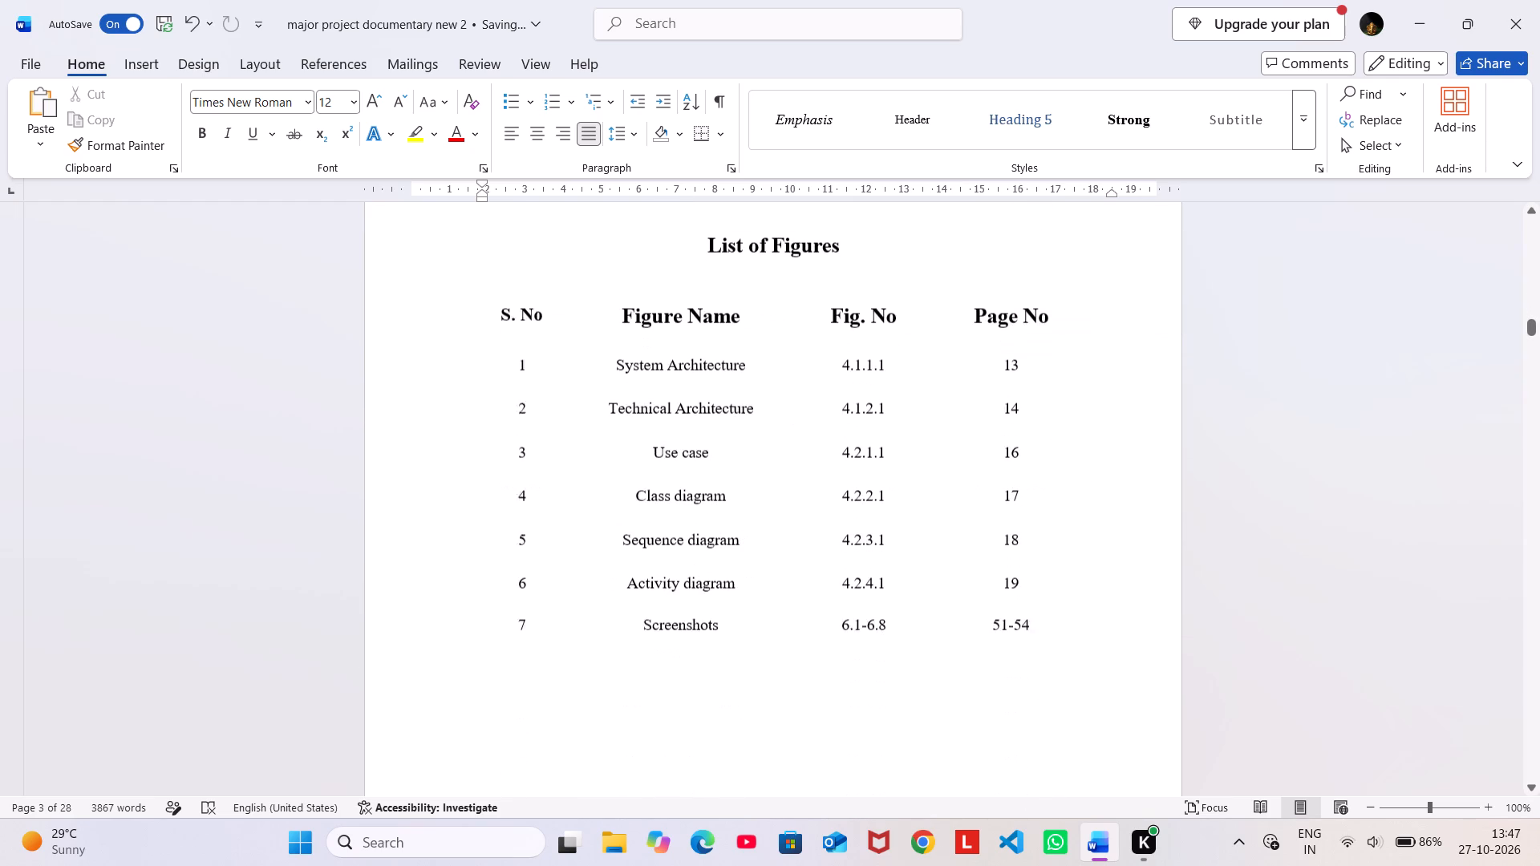
scroll(689, 327, "down", 1)
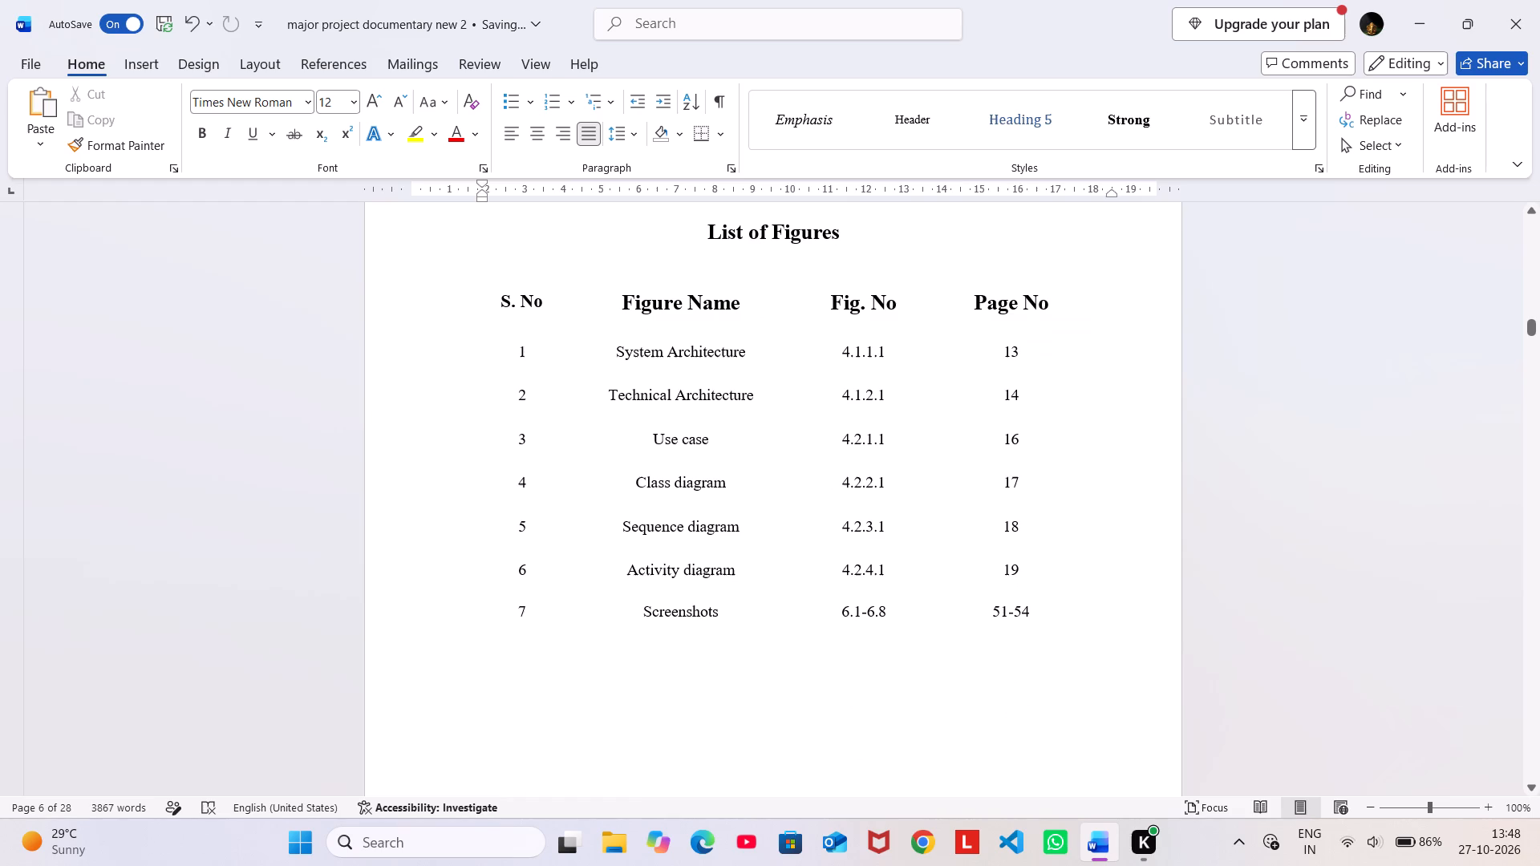
scroll(689, 327, "down", 1)
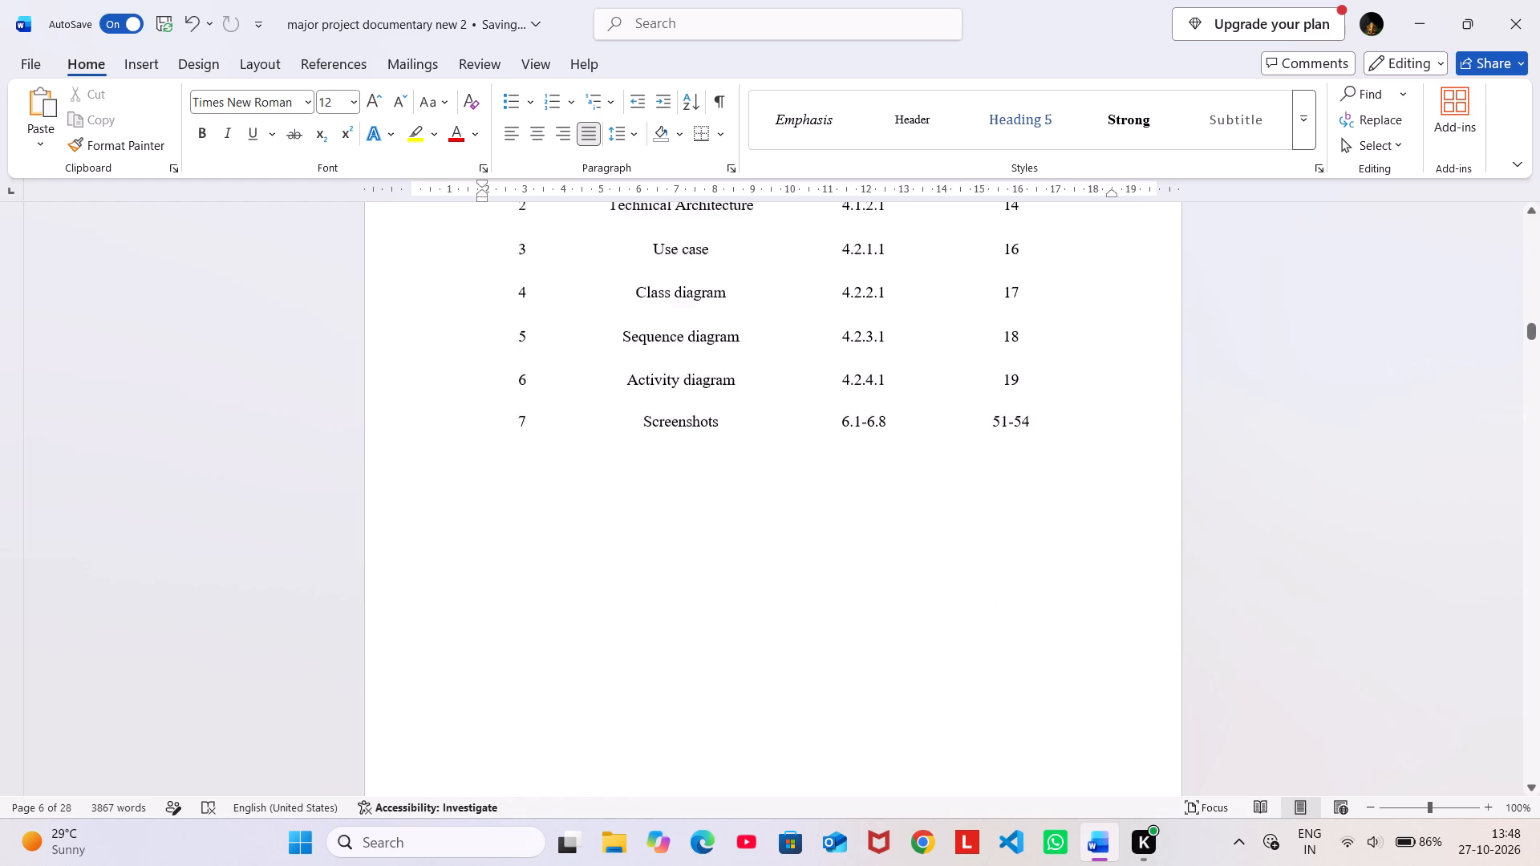
scroll(689, 327, "down", 2)
Review the Abstract and the Introduction chapter through section 1.4 Advantages of Proposed System.
scroll(689, 327, "down", 1)
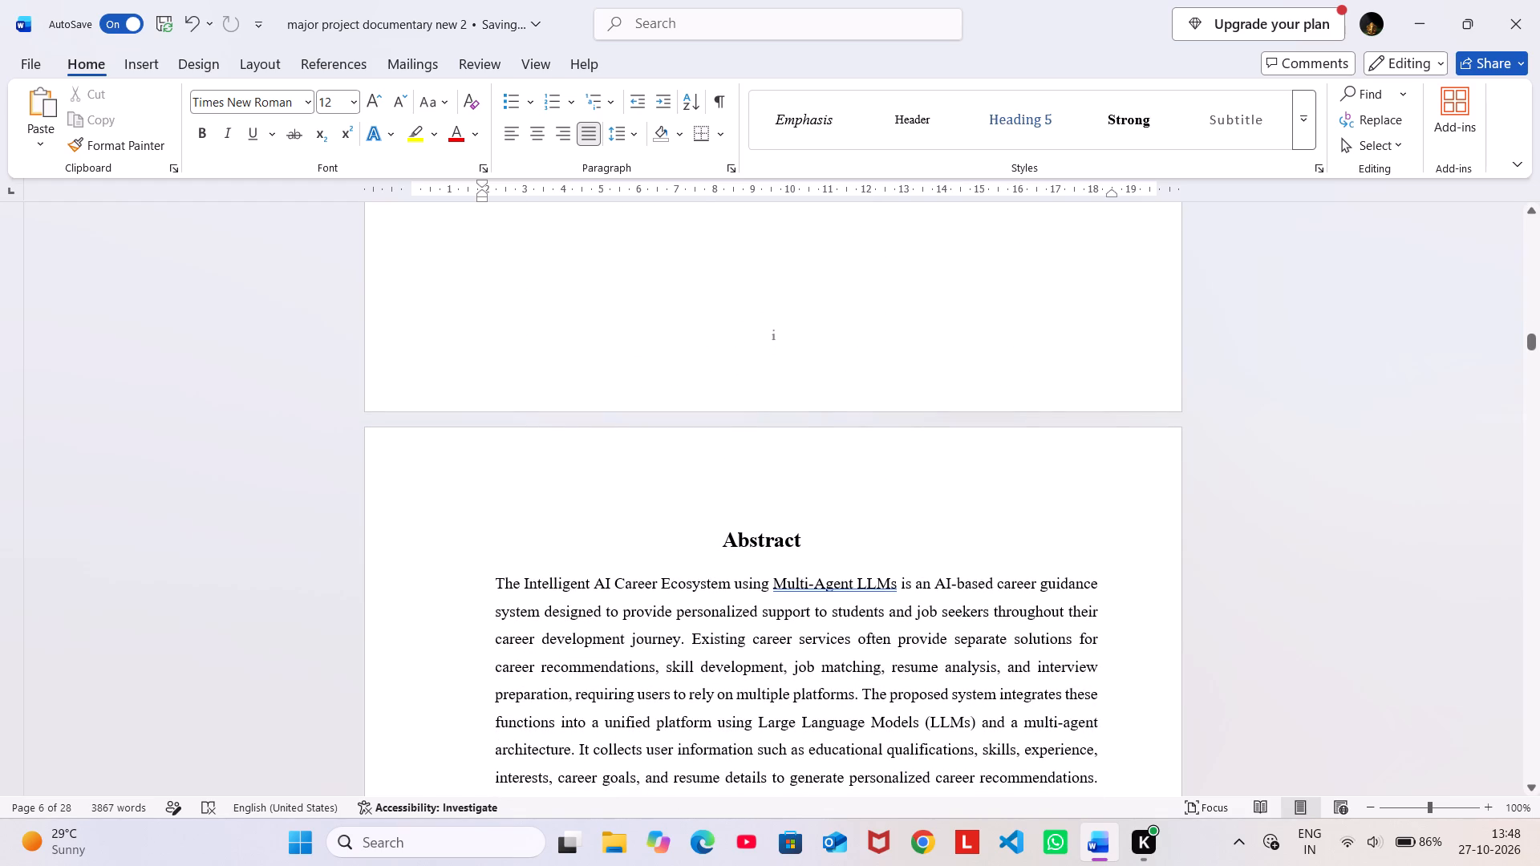
scroll(689, 327, "down", 1)
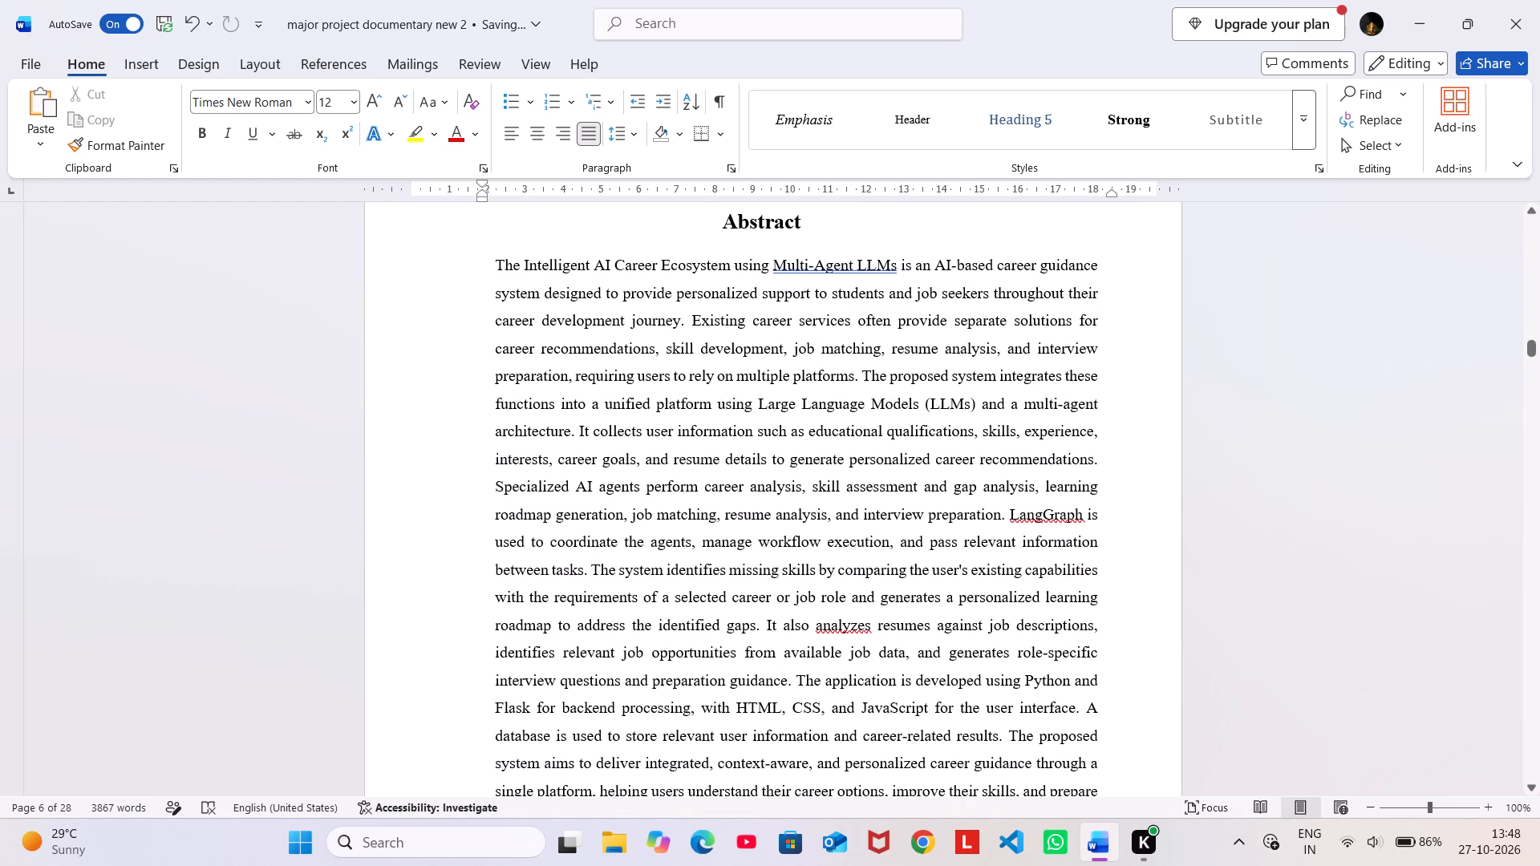
scroll(689, 327, "down", 3)
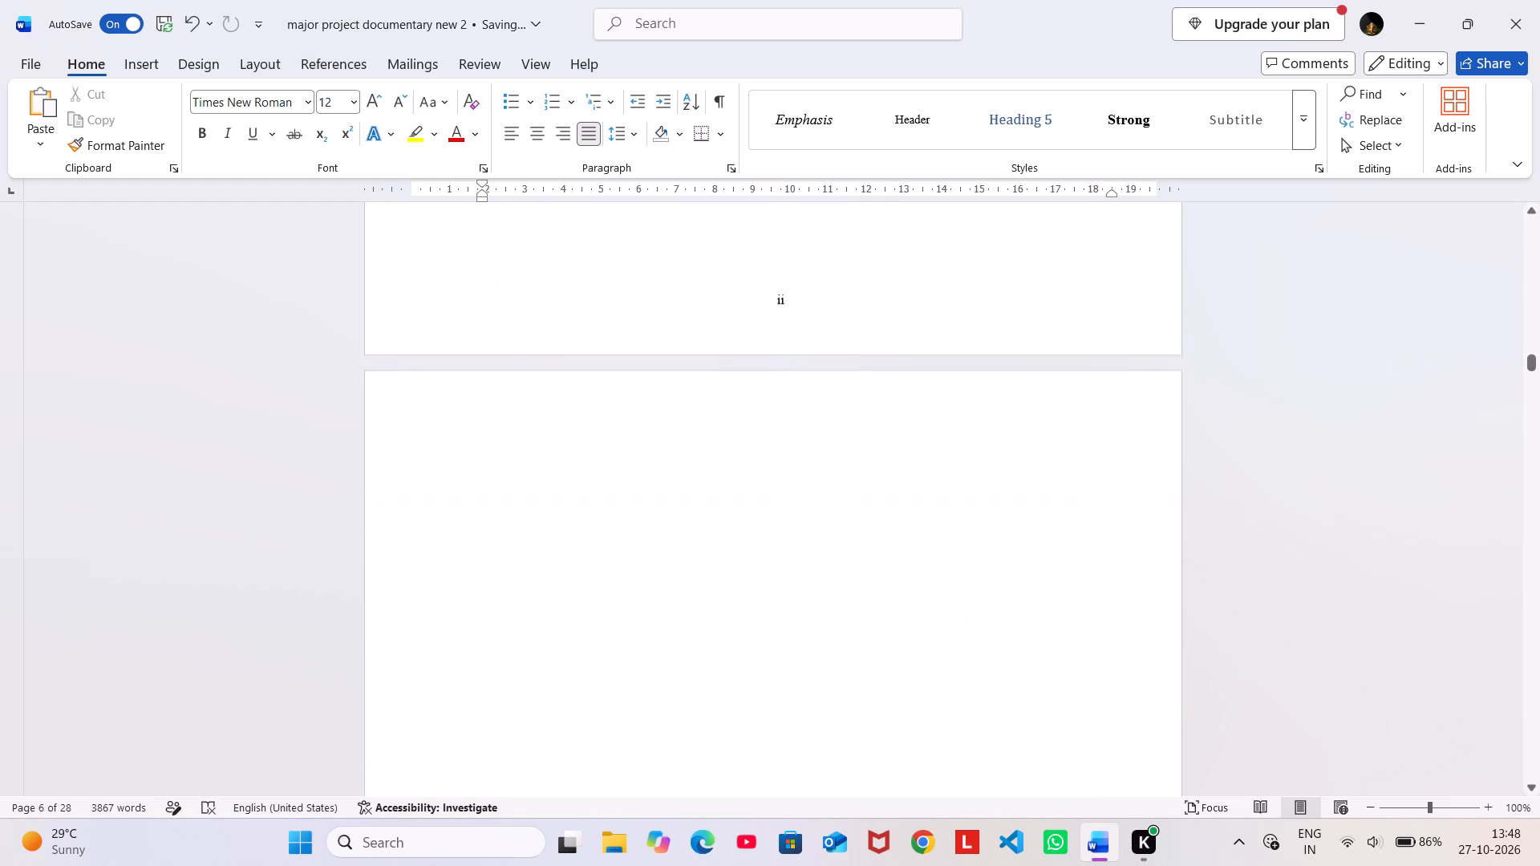
scroll(689, 327, "down", 1)
scroll(689, 327, "right", 1)
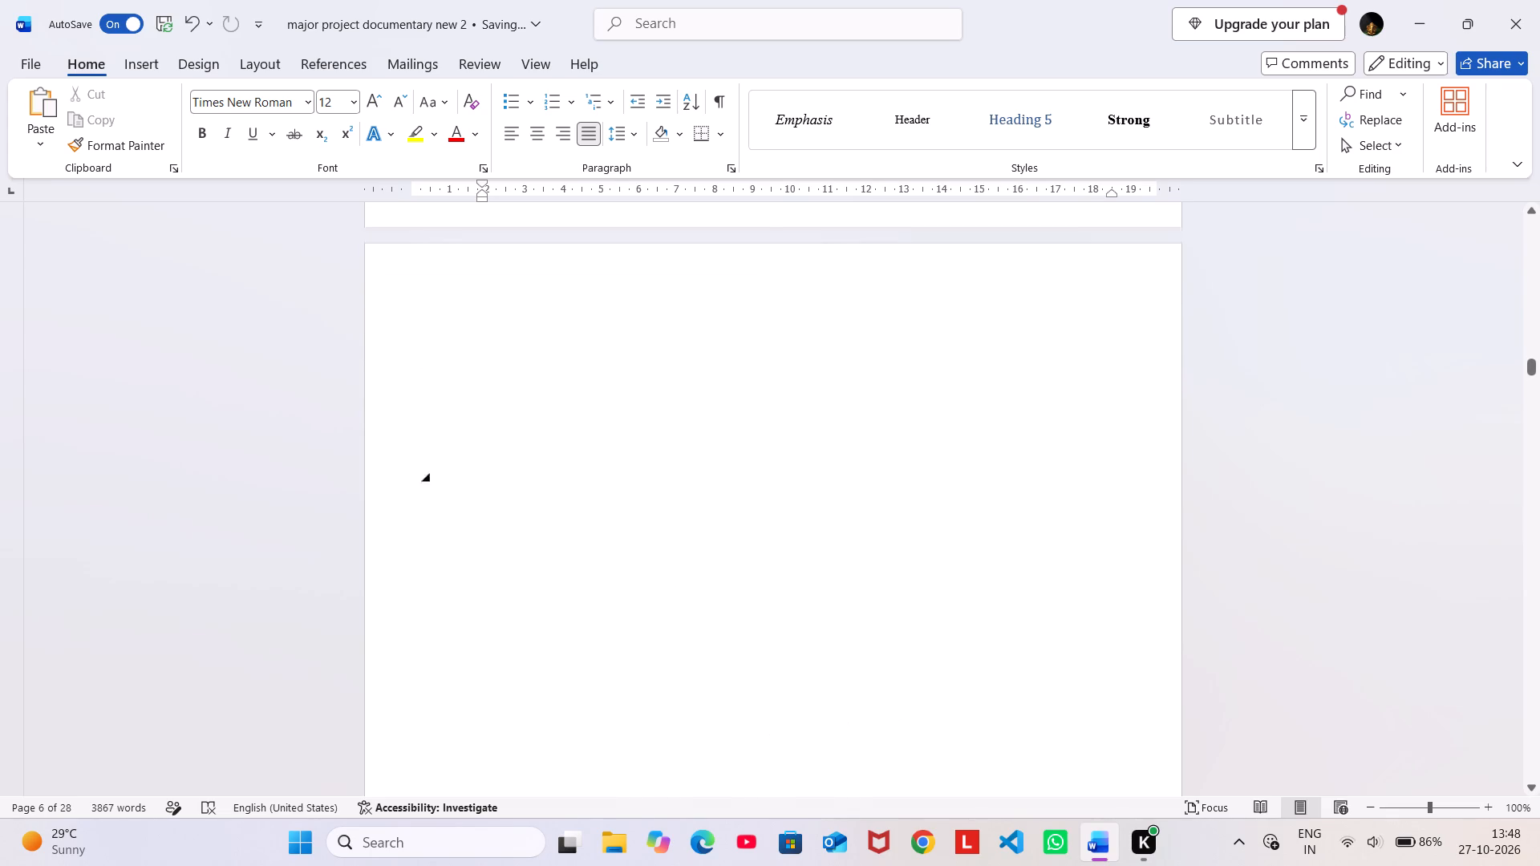
scroll(689, 327, "right", 1)
scroll(689, 327, "down", 3)
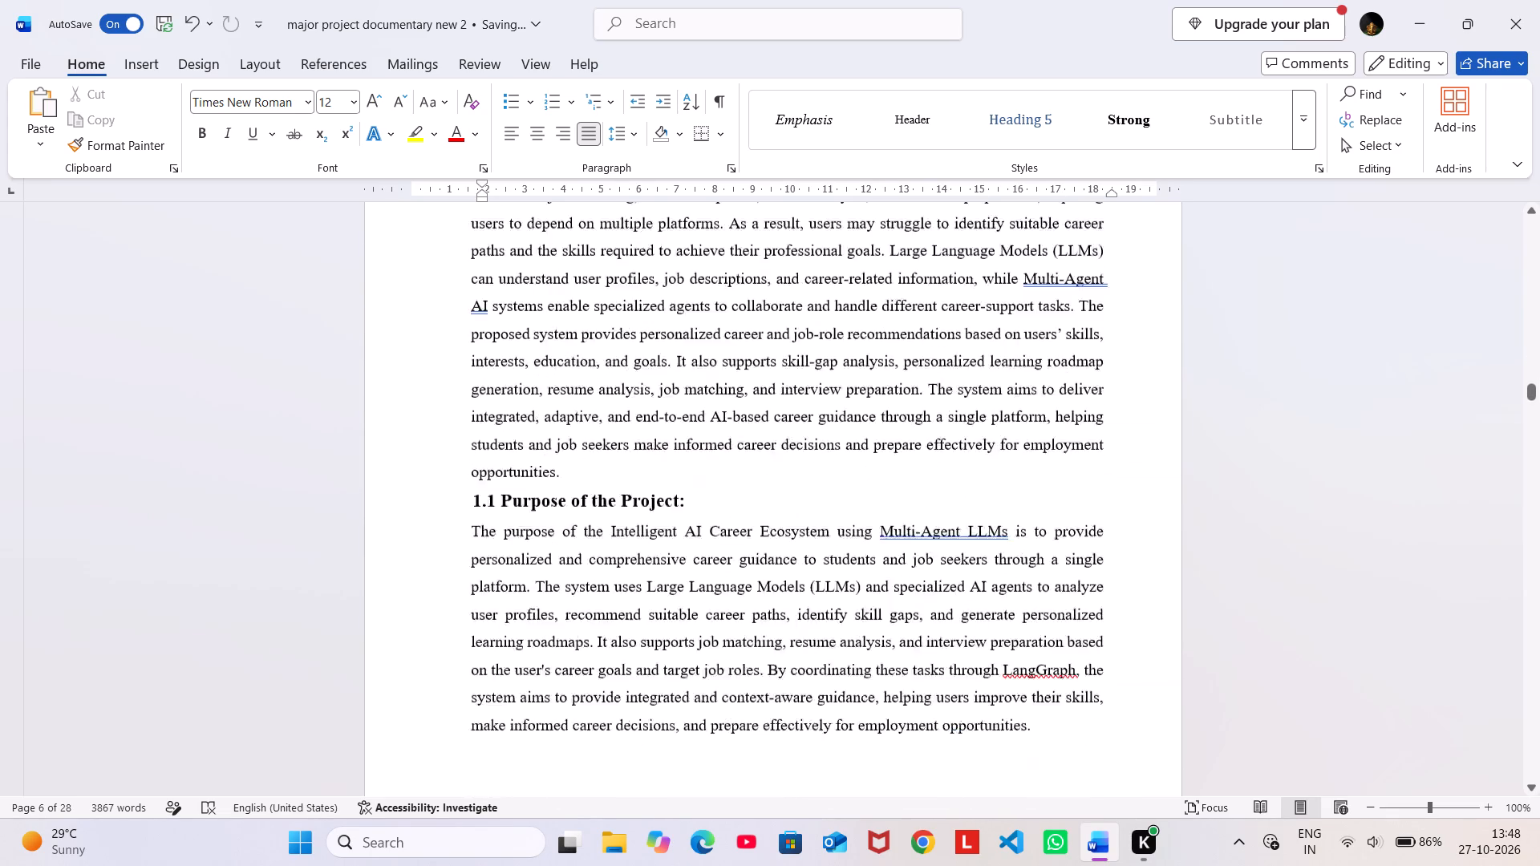
scroll(689, 327, "down", 6)
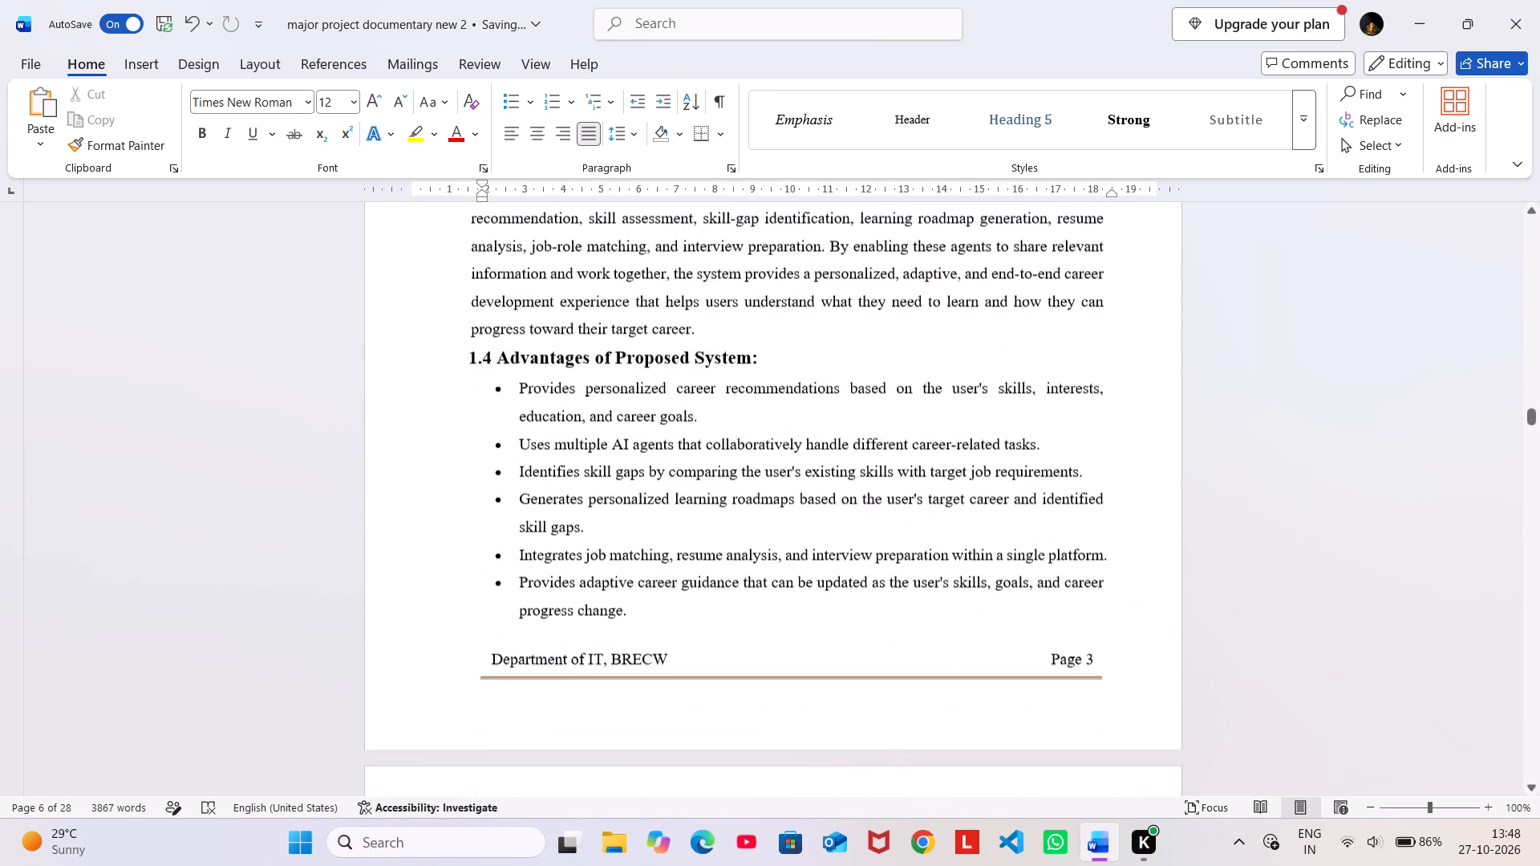
Set the page range of 1. Introduction in the Index to 1-3.
scroll(689, 327, "down", 2)
scroll(689, 327, "up", 2)
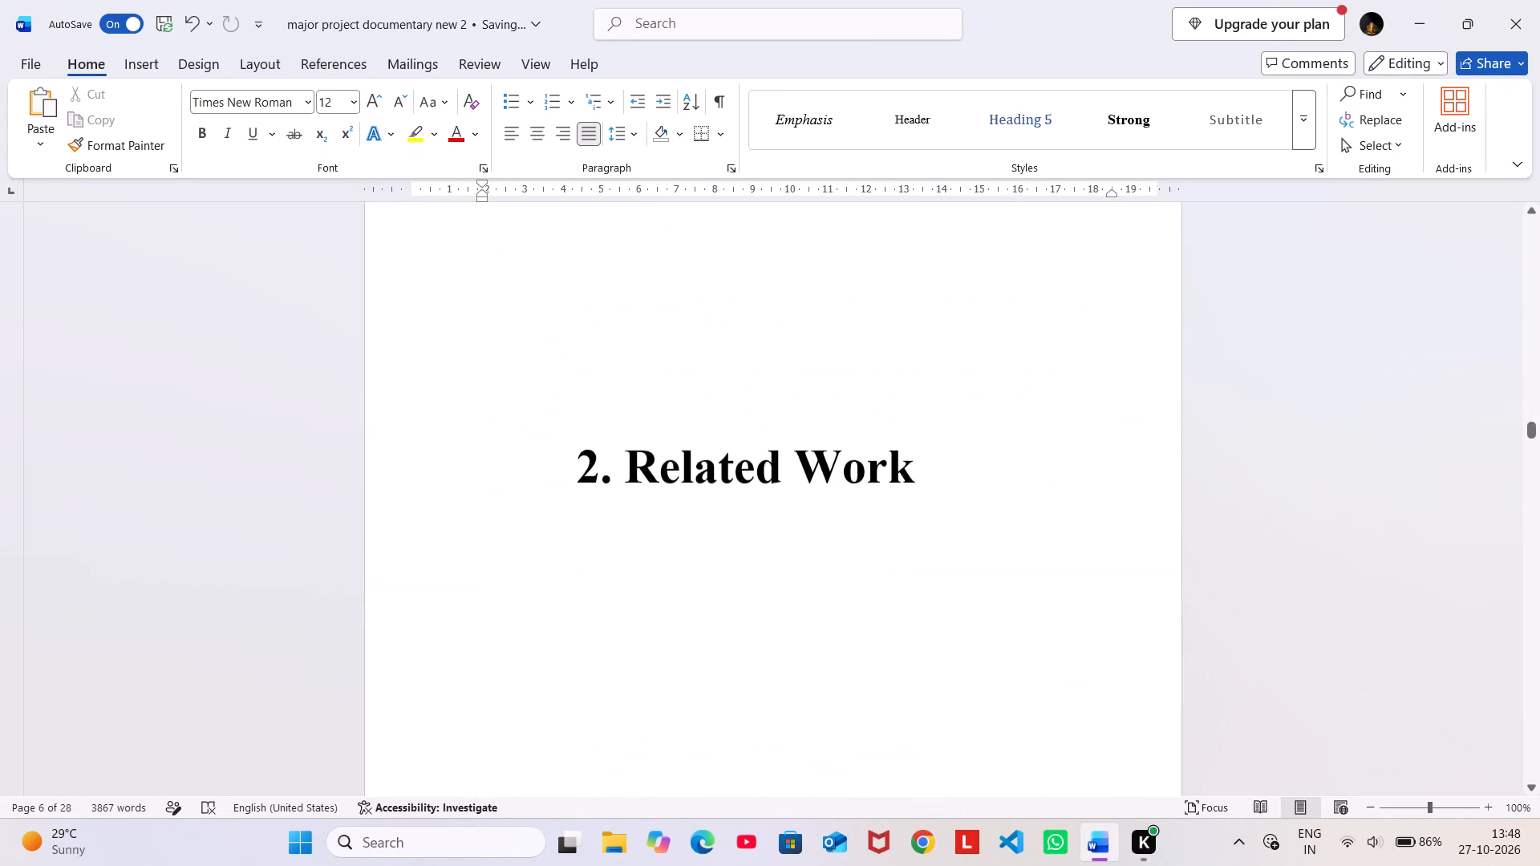
scroll(689, 327, "up", 9)
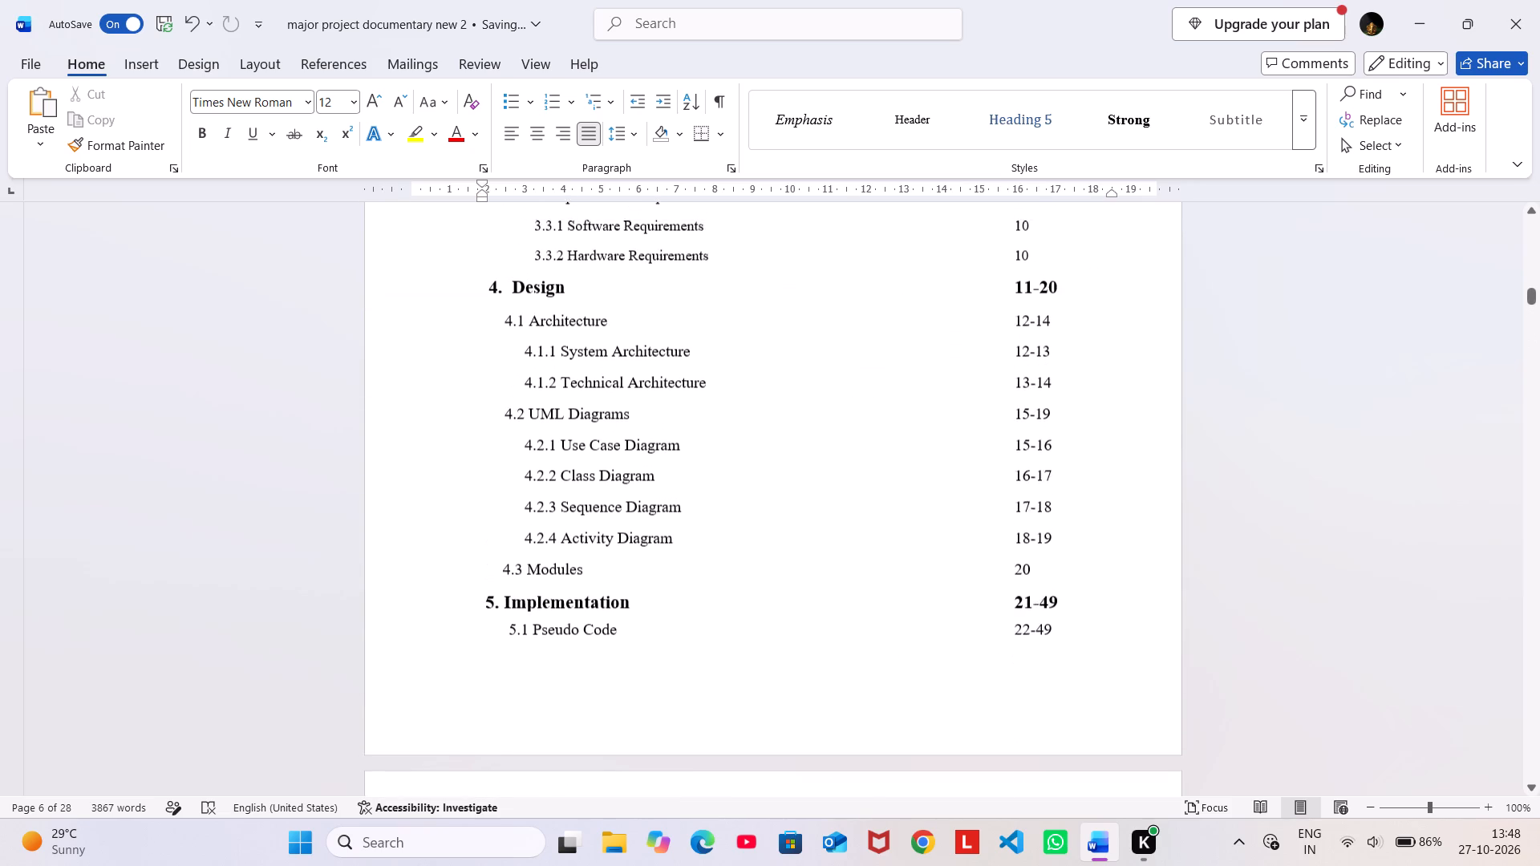
scroll(689, 327, "up", 2)
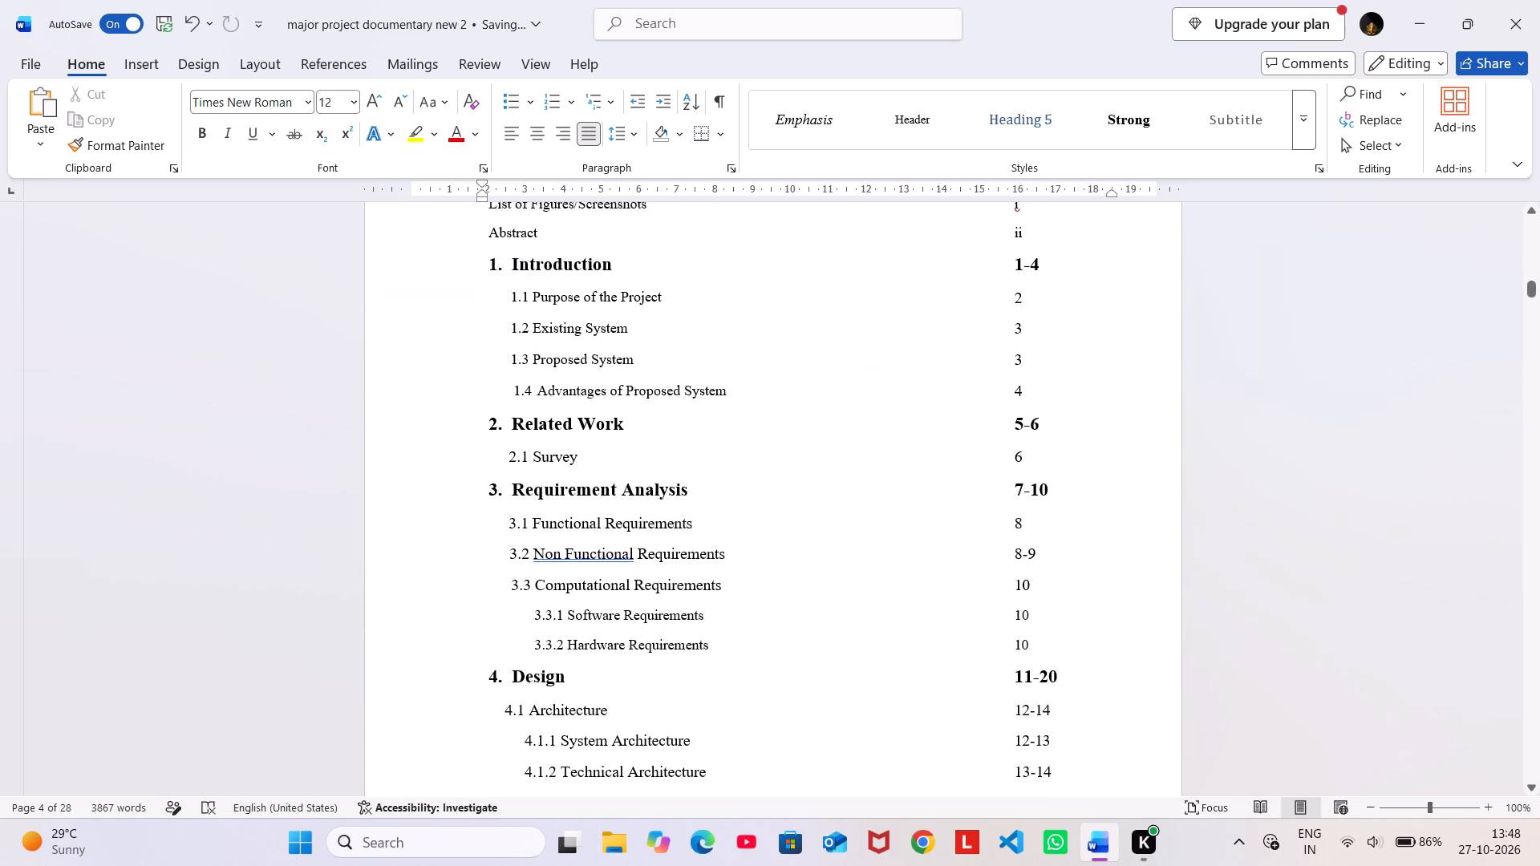
left_click(1043, 274)
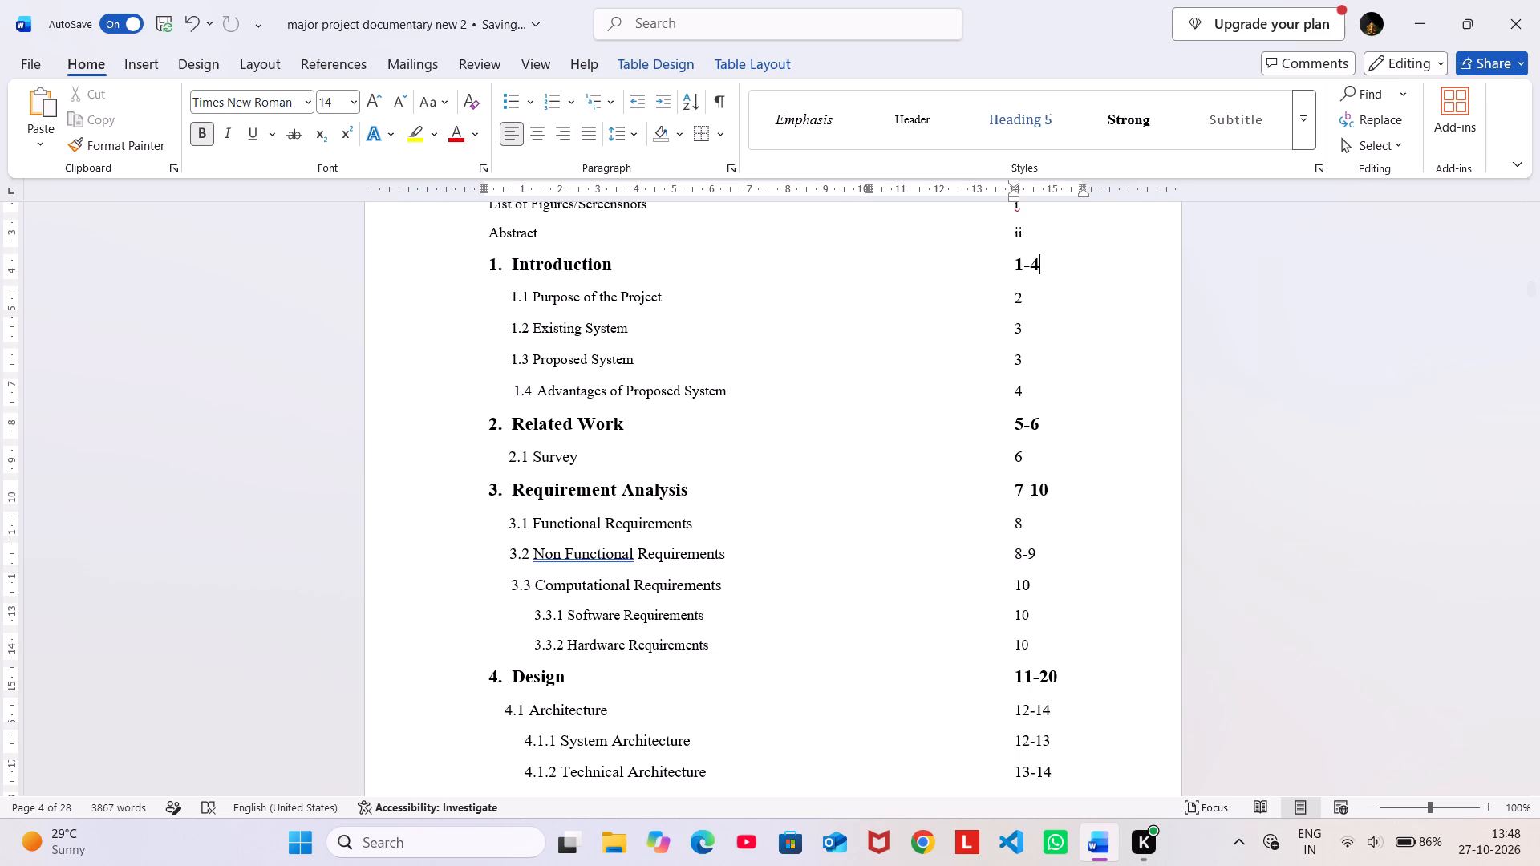
key("BackSpace")
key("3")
Compare the Index entries for sections 1.1 to 1.4 with the footer page numbers in the Introduction chapter.
scroll(942, 375, "down", 1)
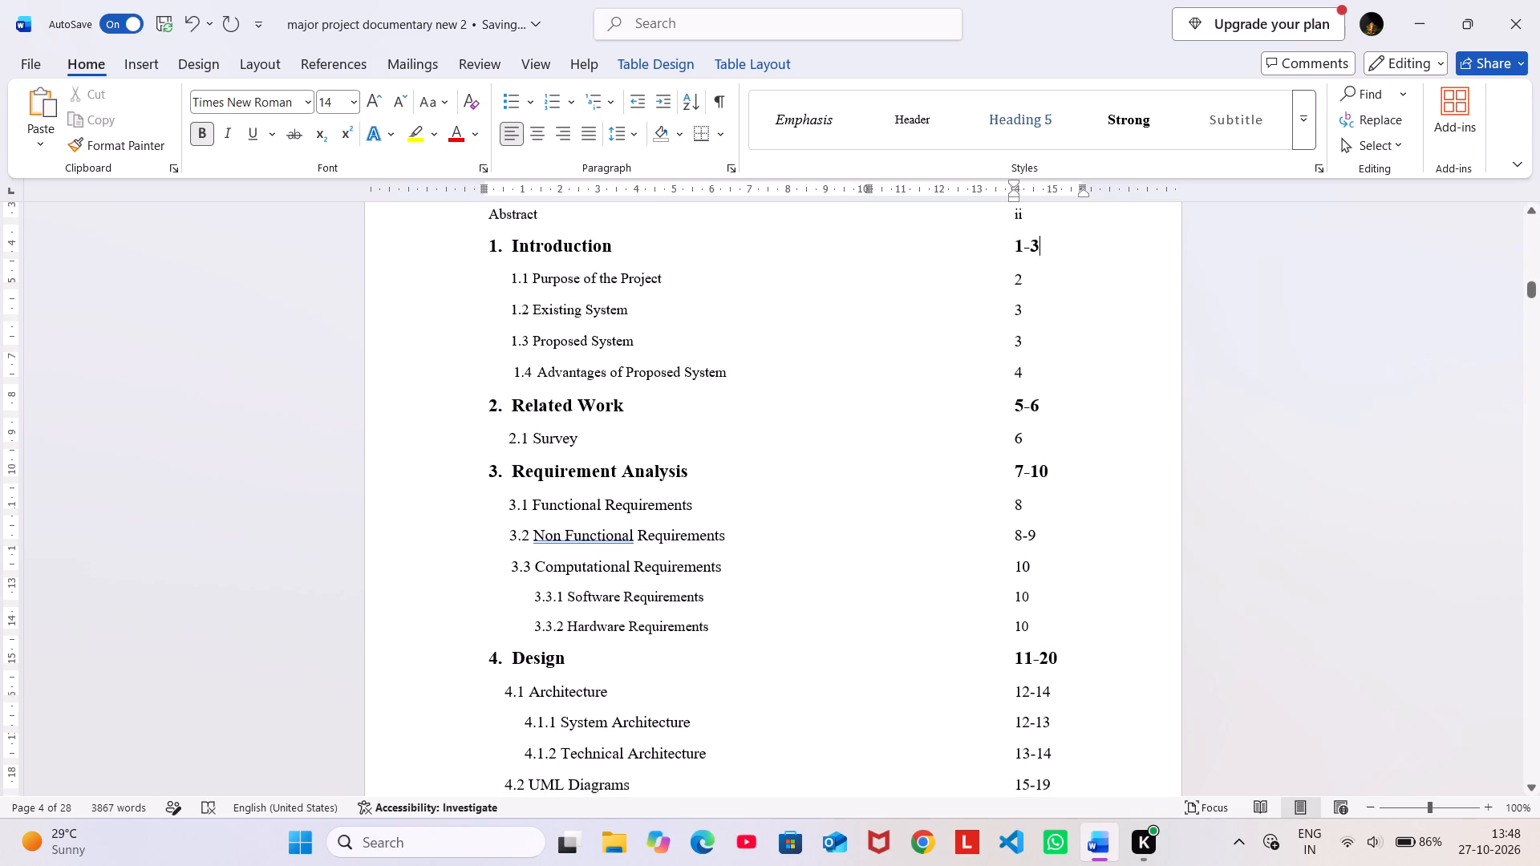
scroll(942, 375, "down", 1)
scroll(942, 375, "up", 1)
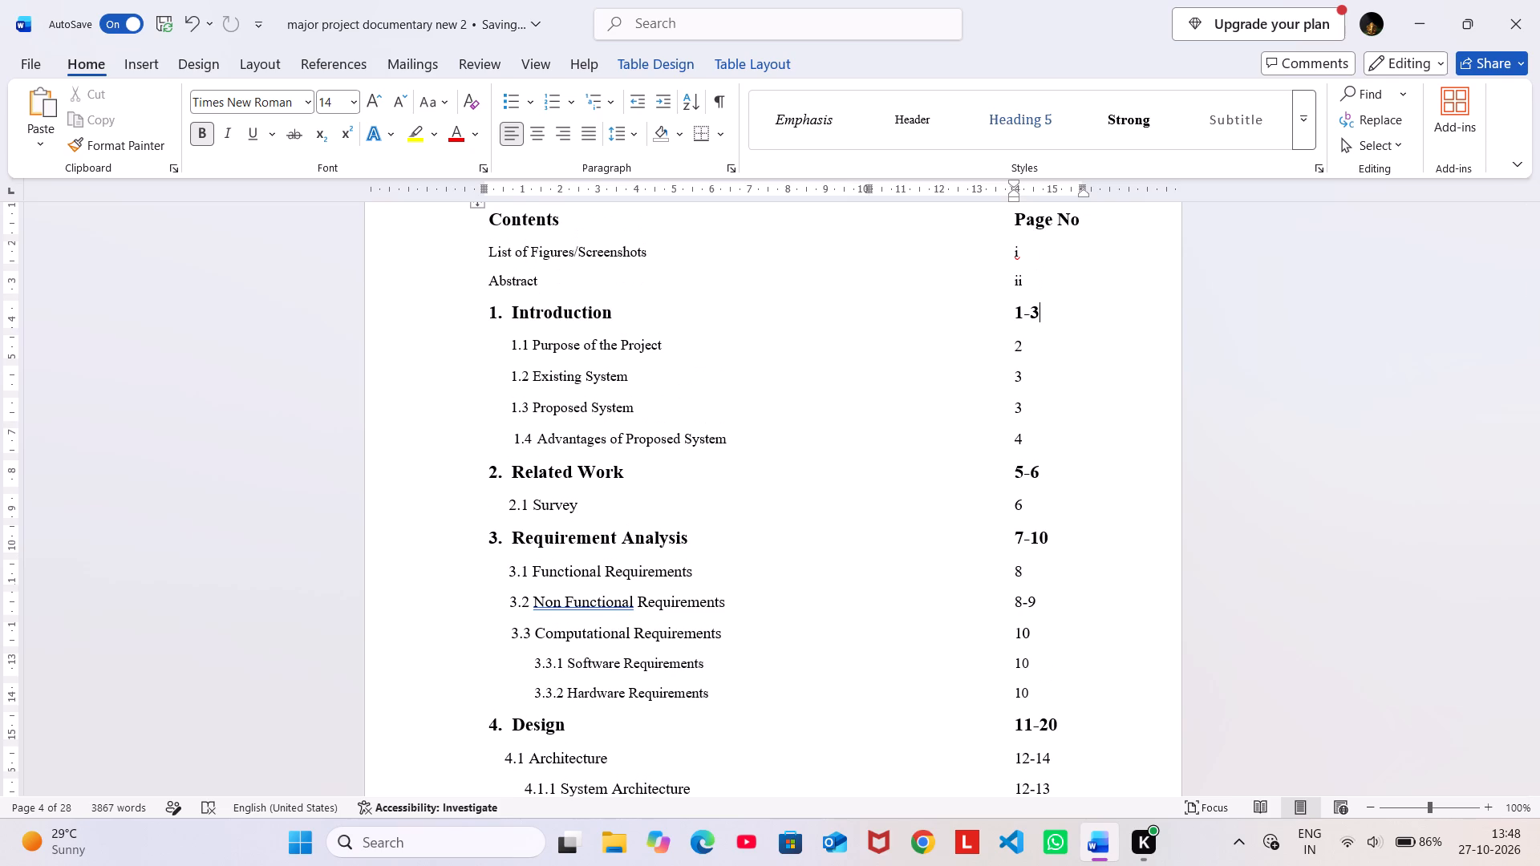
scroll(942, 375, "down", 7)
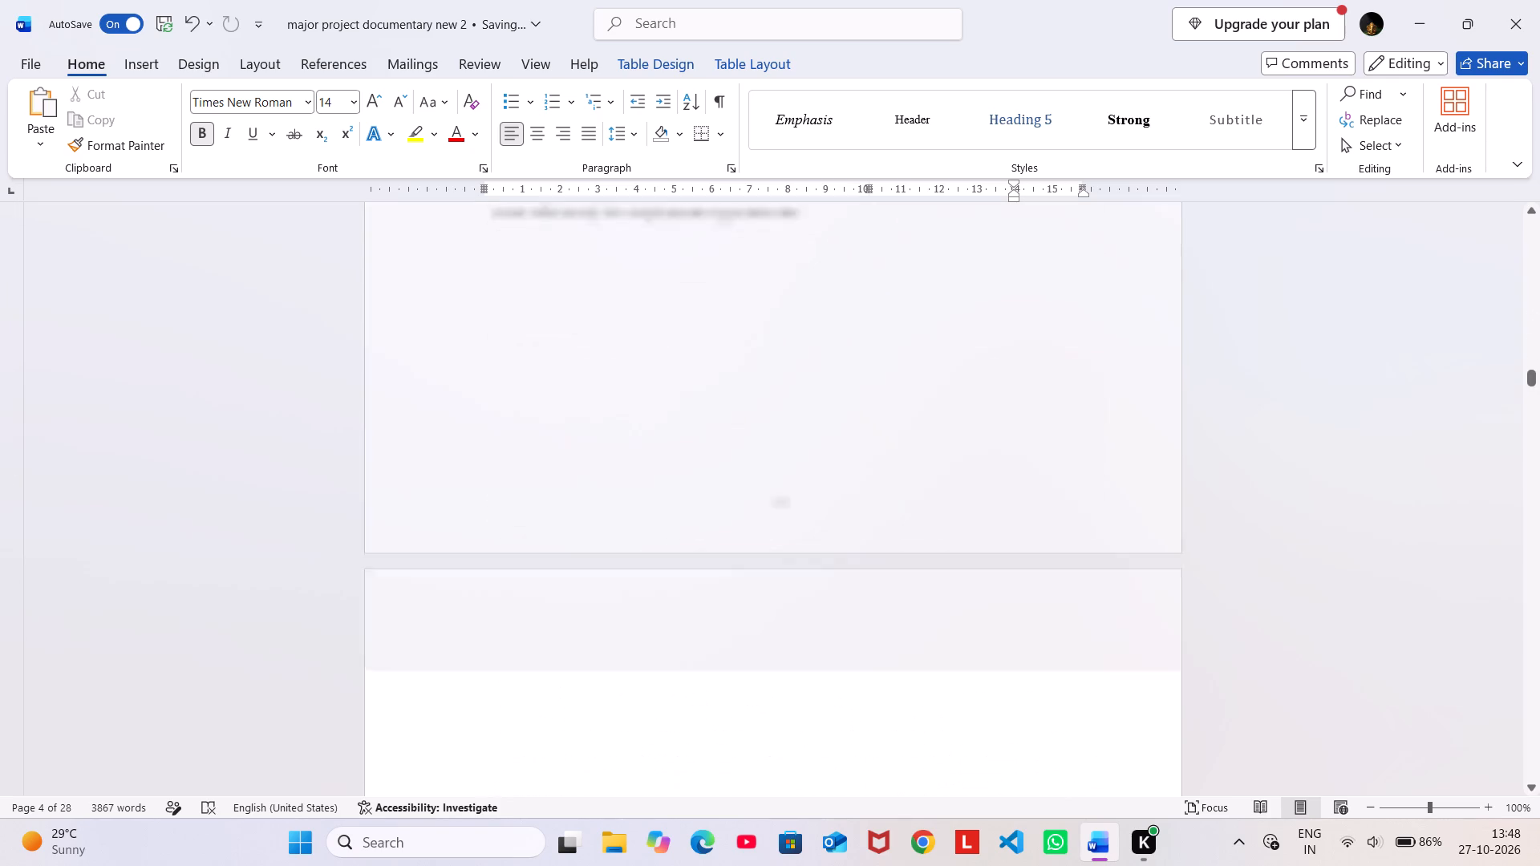
scroll(942, 375, "down", 1)
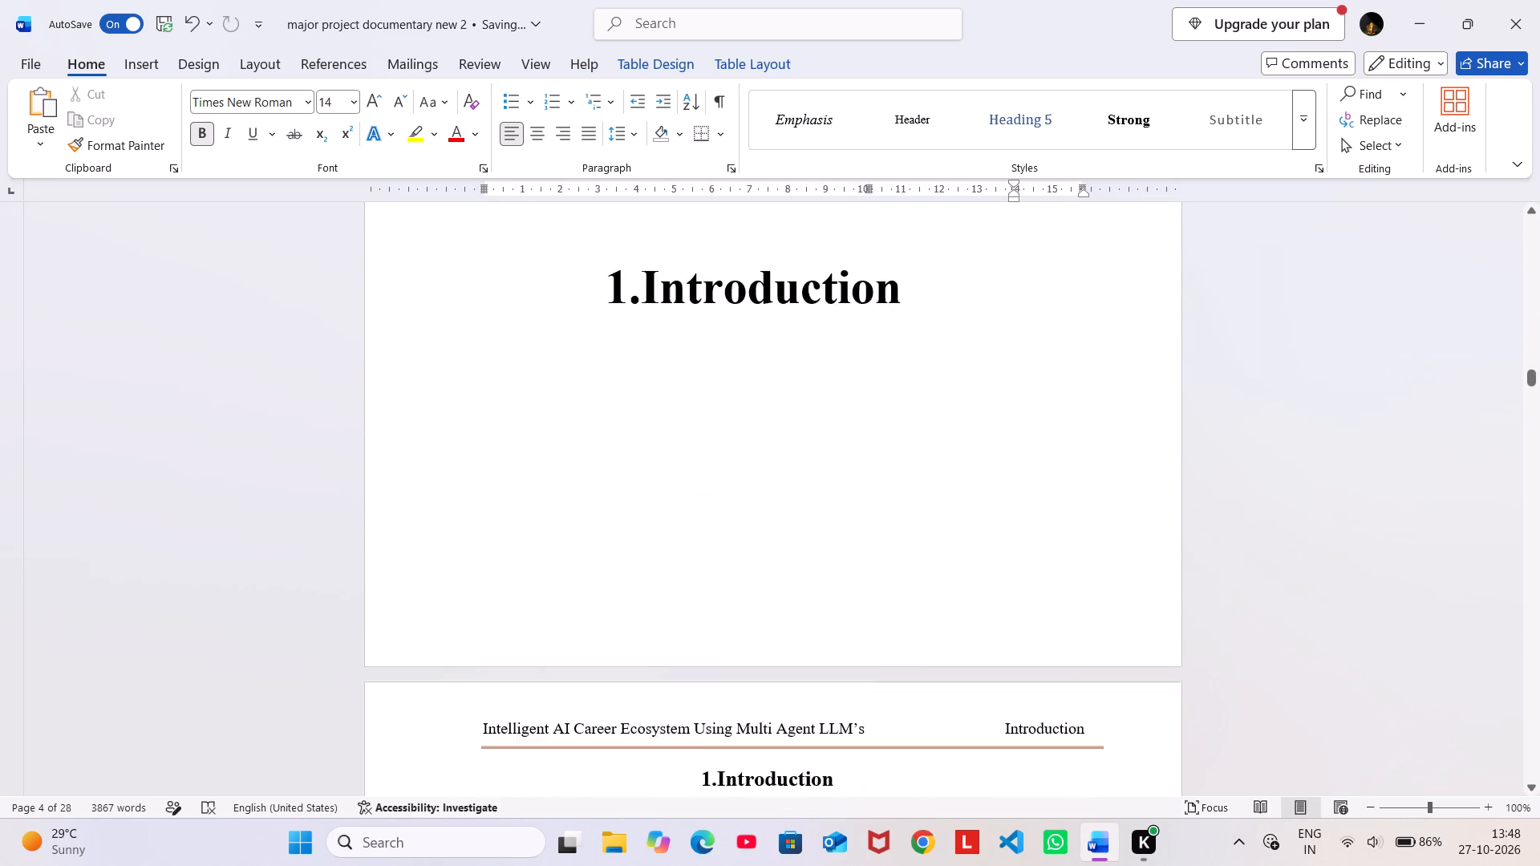
scroll(942, 375, "down", 4)
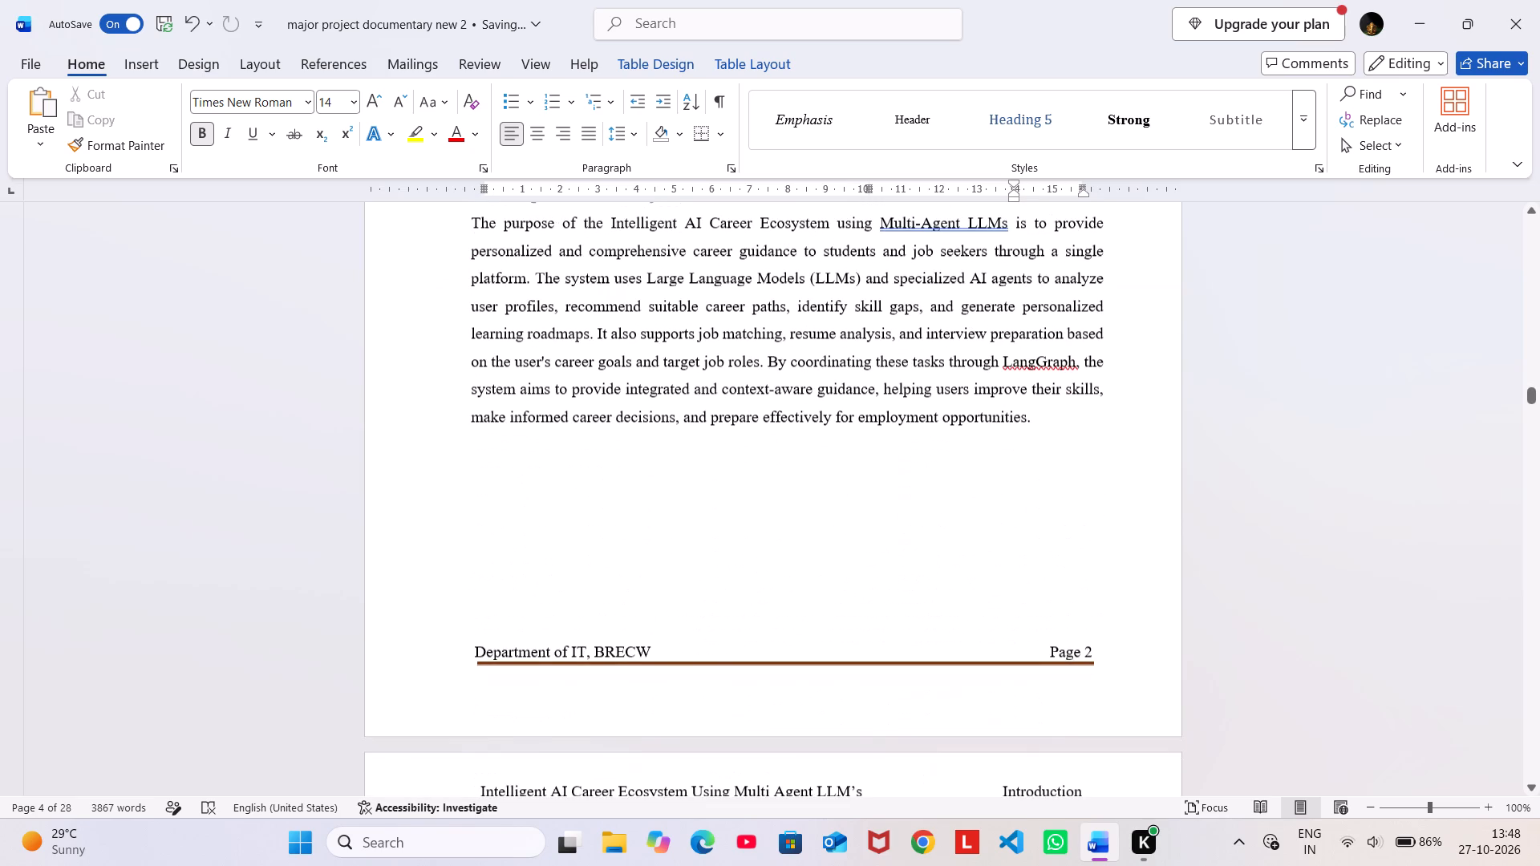
scroll(942, 375, "down", 4)
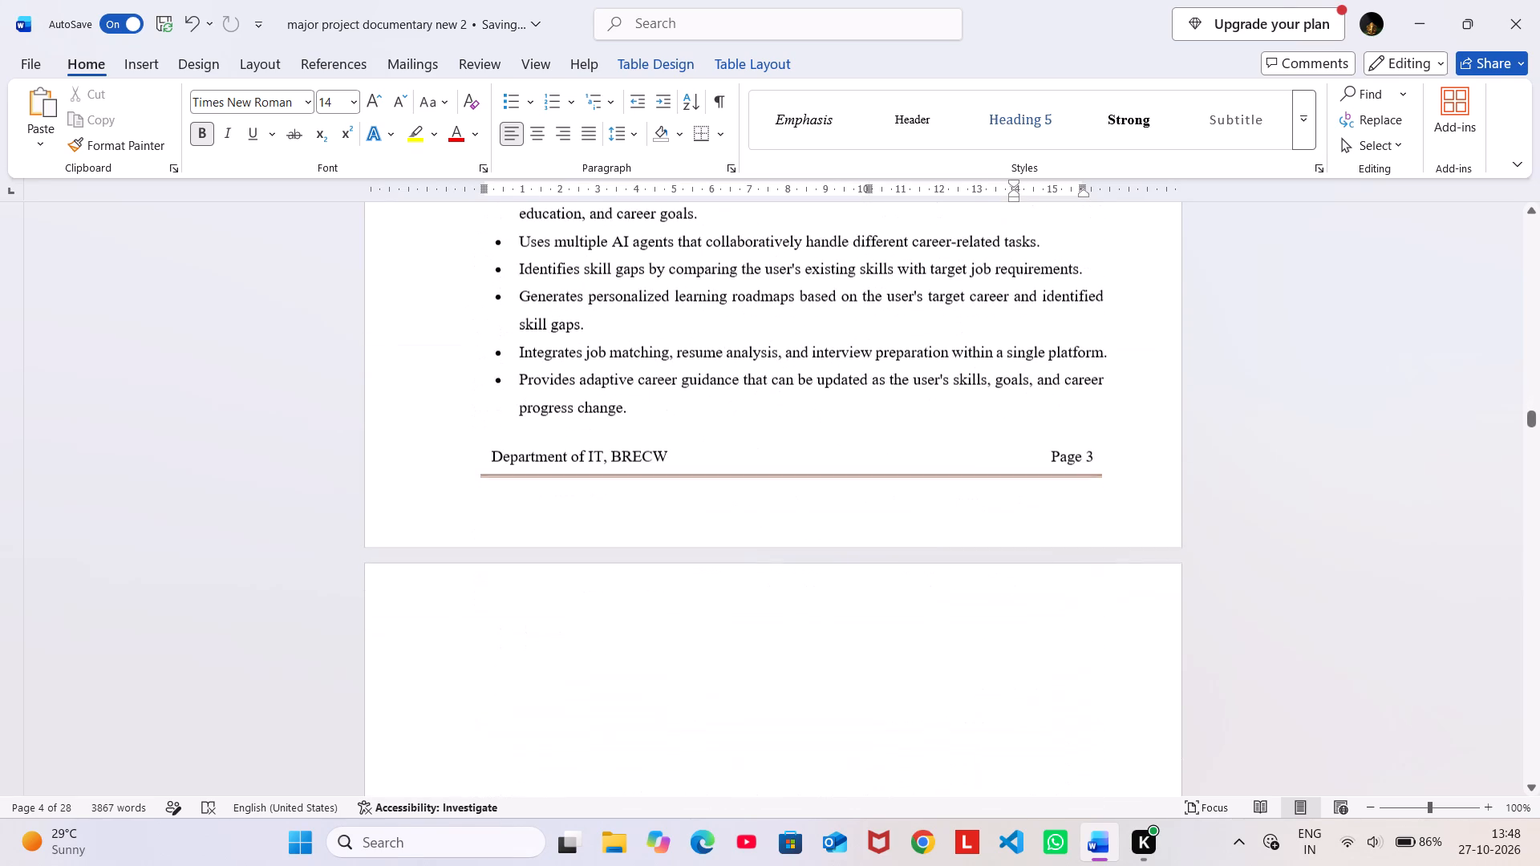
scroll(942, 375, "down", 1)
Recheck which Introduction pages hold sections 1.1 to 1.4 against their page numbers in the Index.
scroll(942, 375, "up", 3)
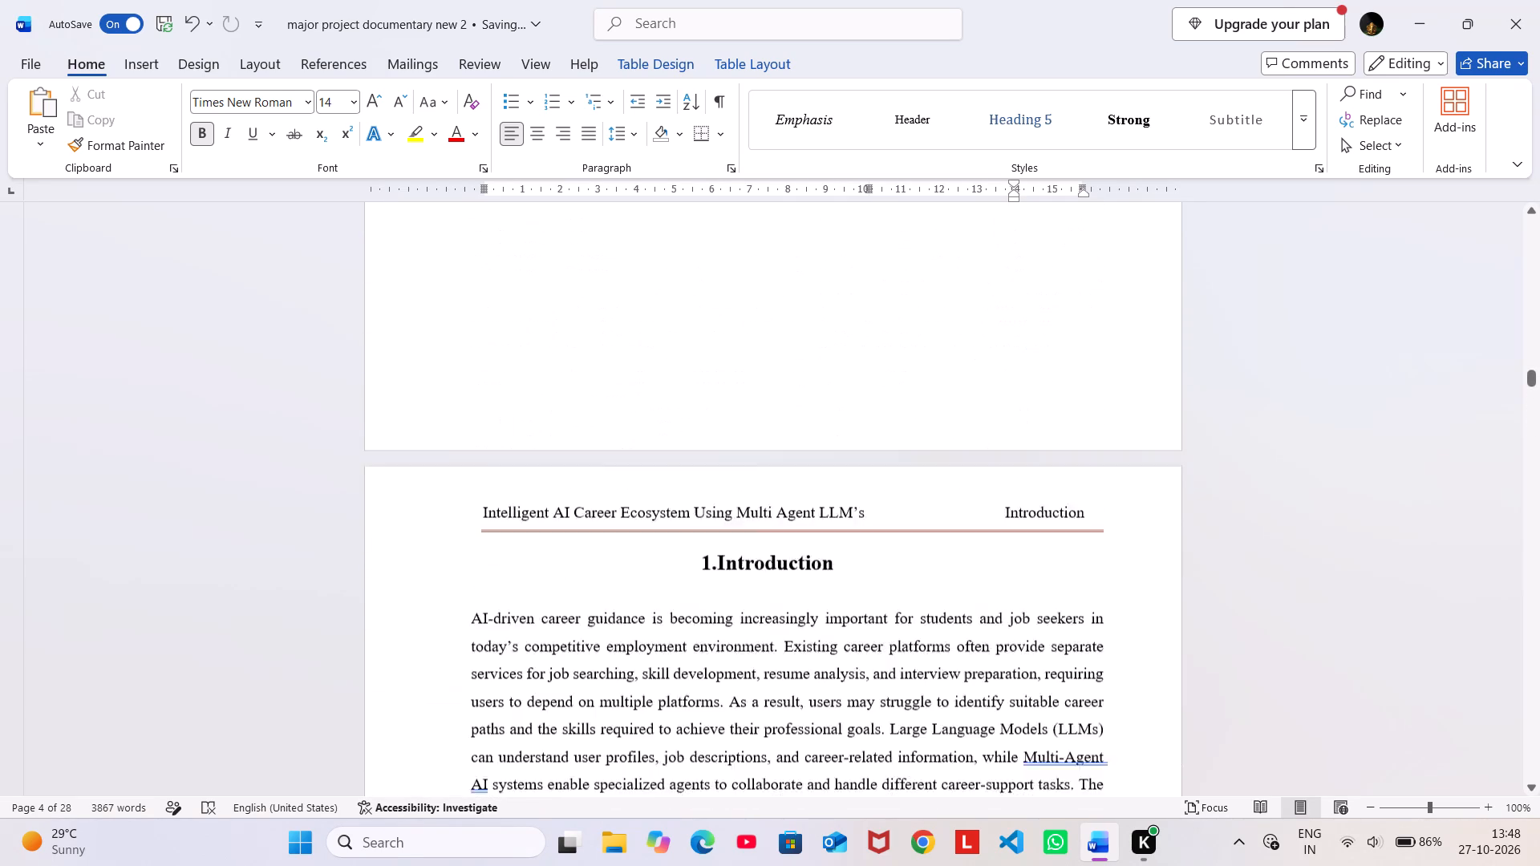
scroll(942, 375, "up", 1)
scroll(942, 375, "down", 2)
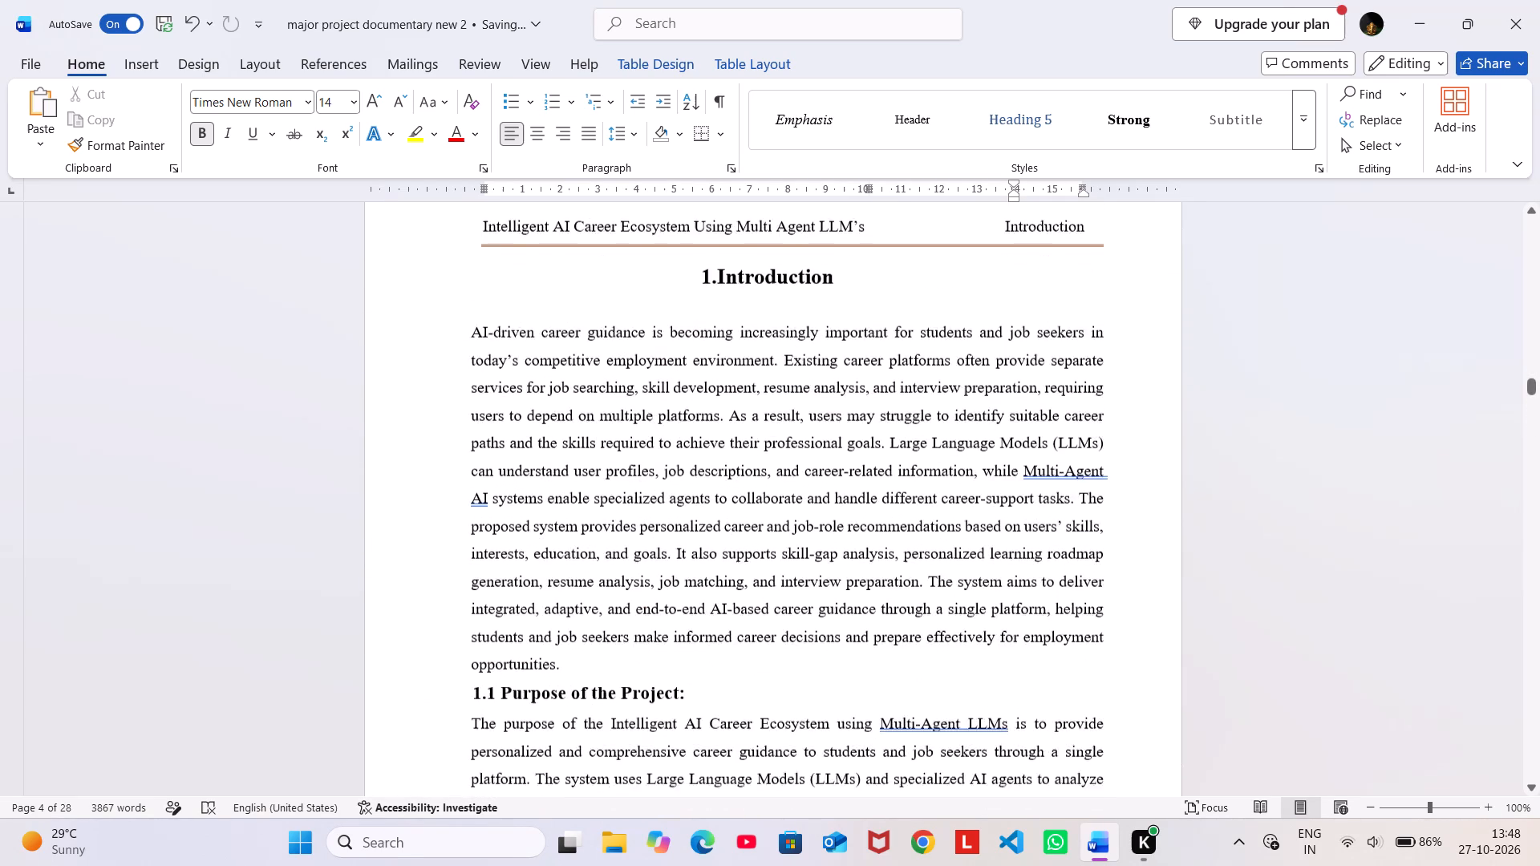
scroll(942, 375, "down", 3)
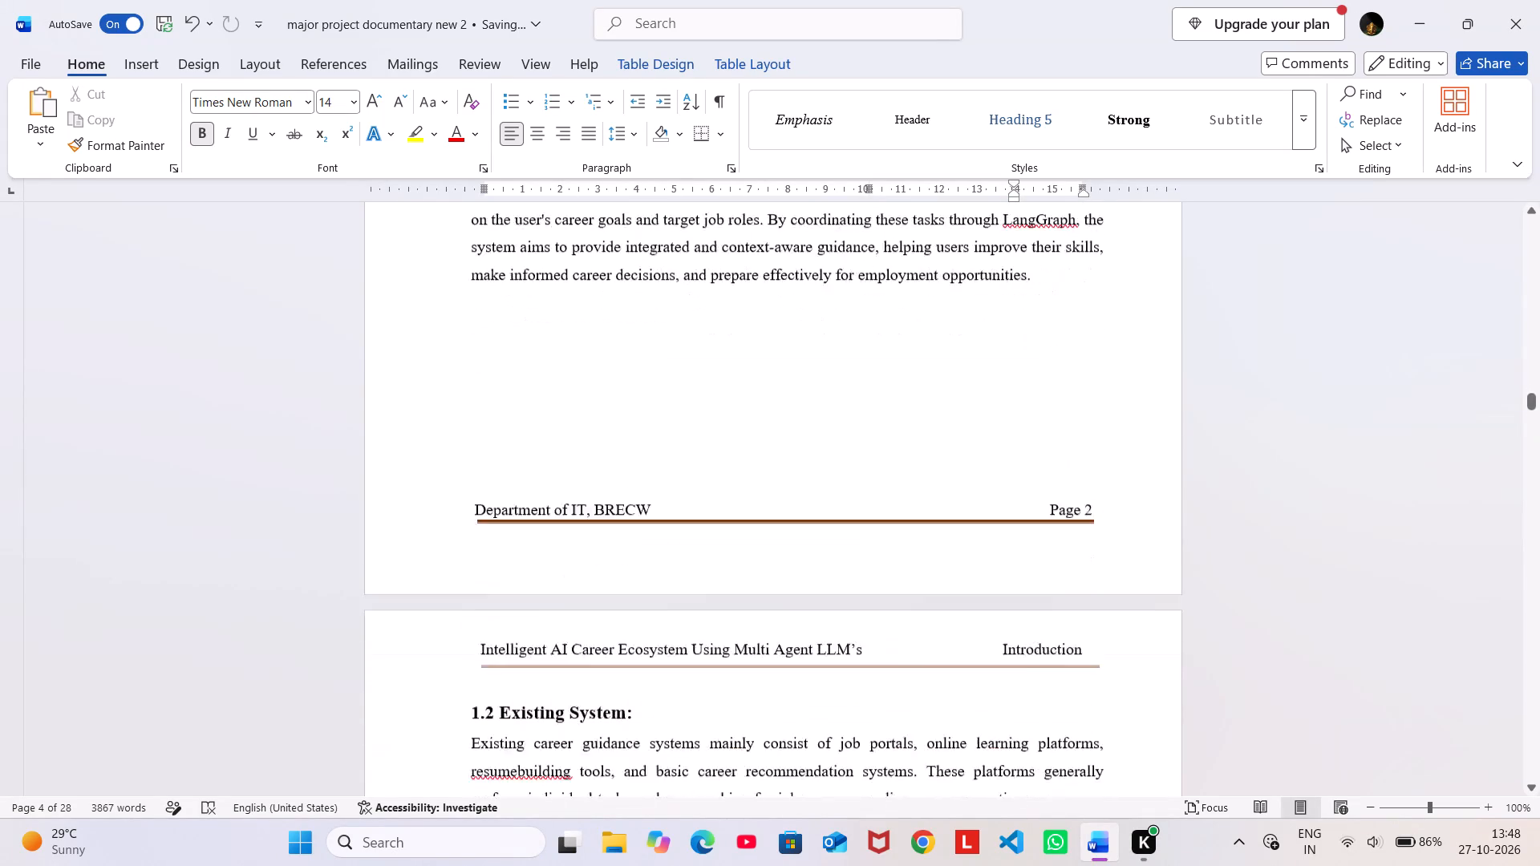
scroll(942, 375, "down", 6)
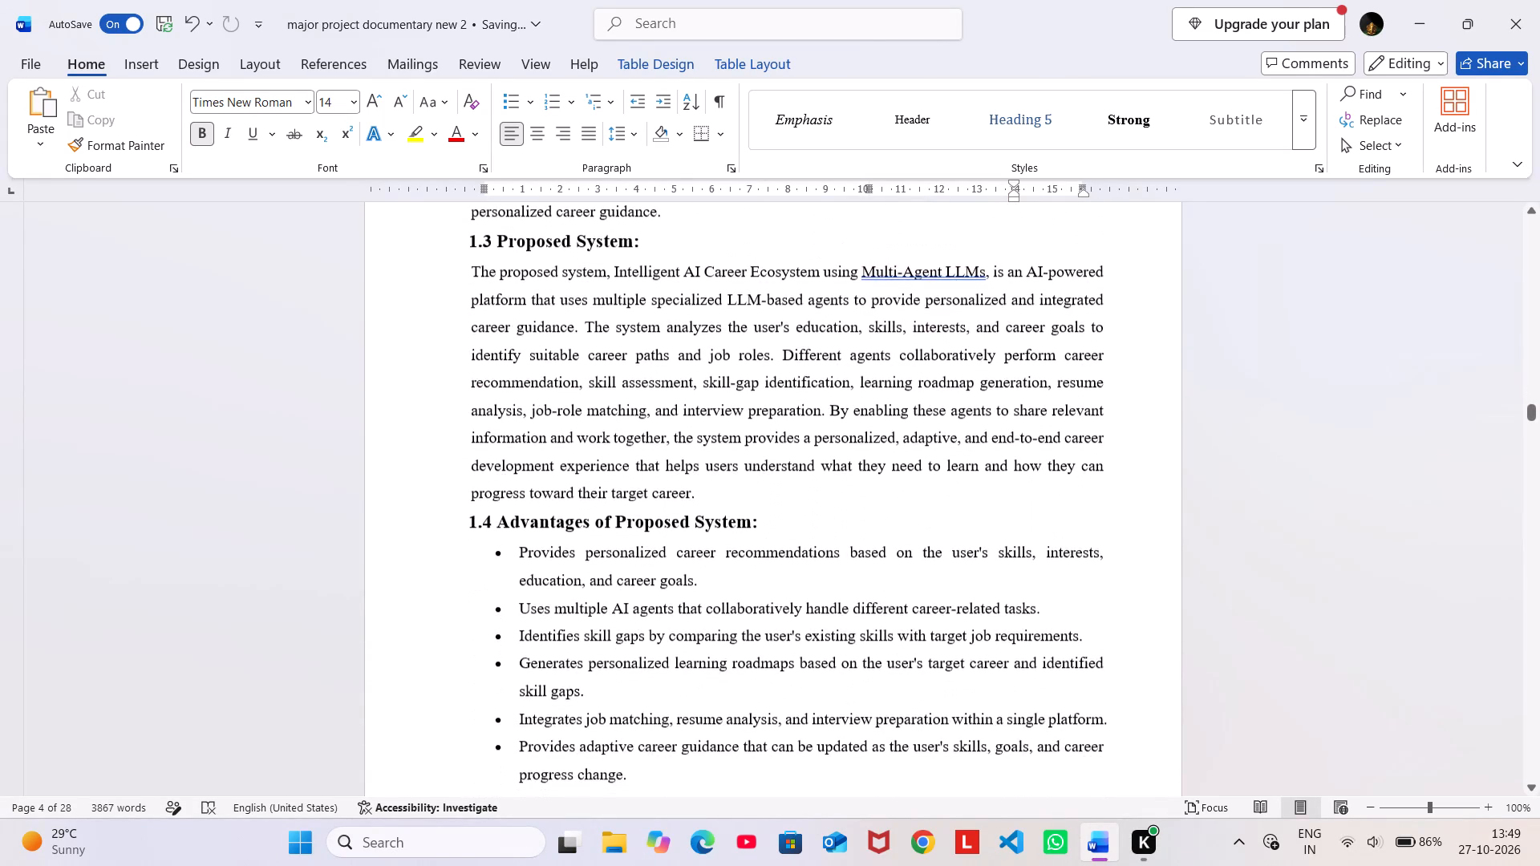
scroll(942, 375, "down", 3)
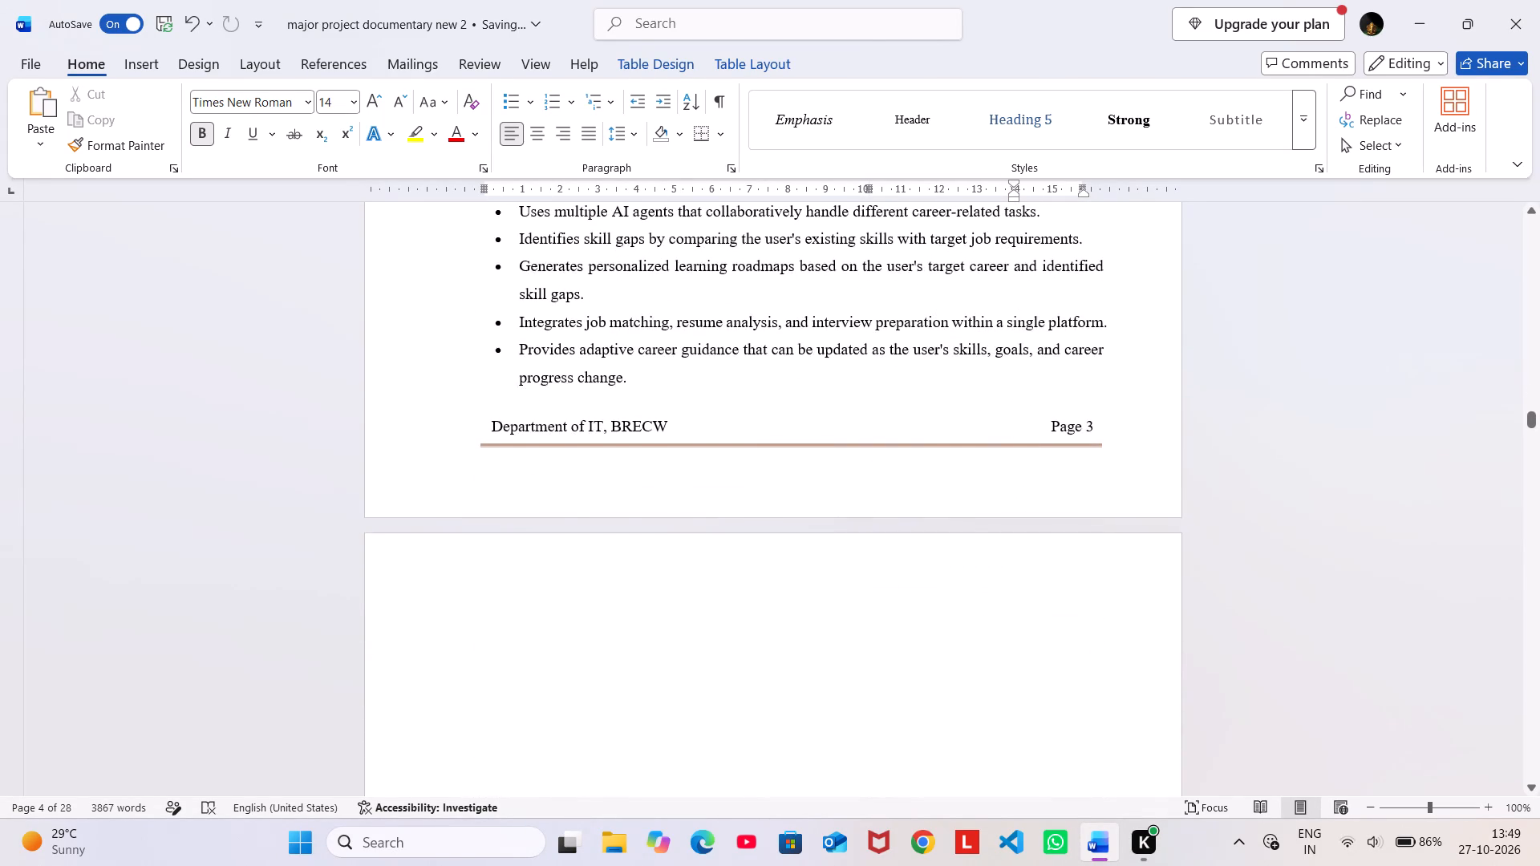
scroll(942, 375, "up", 10)
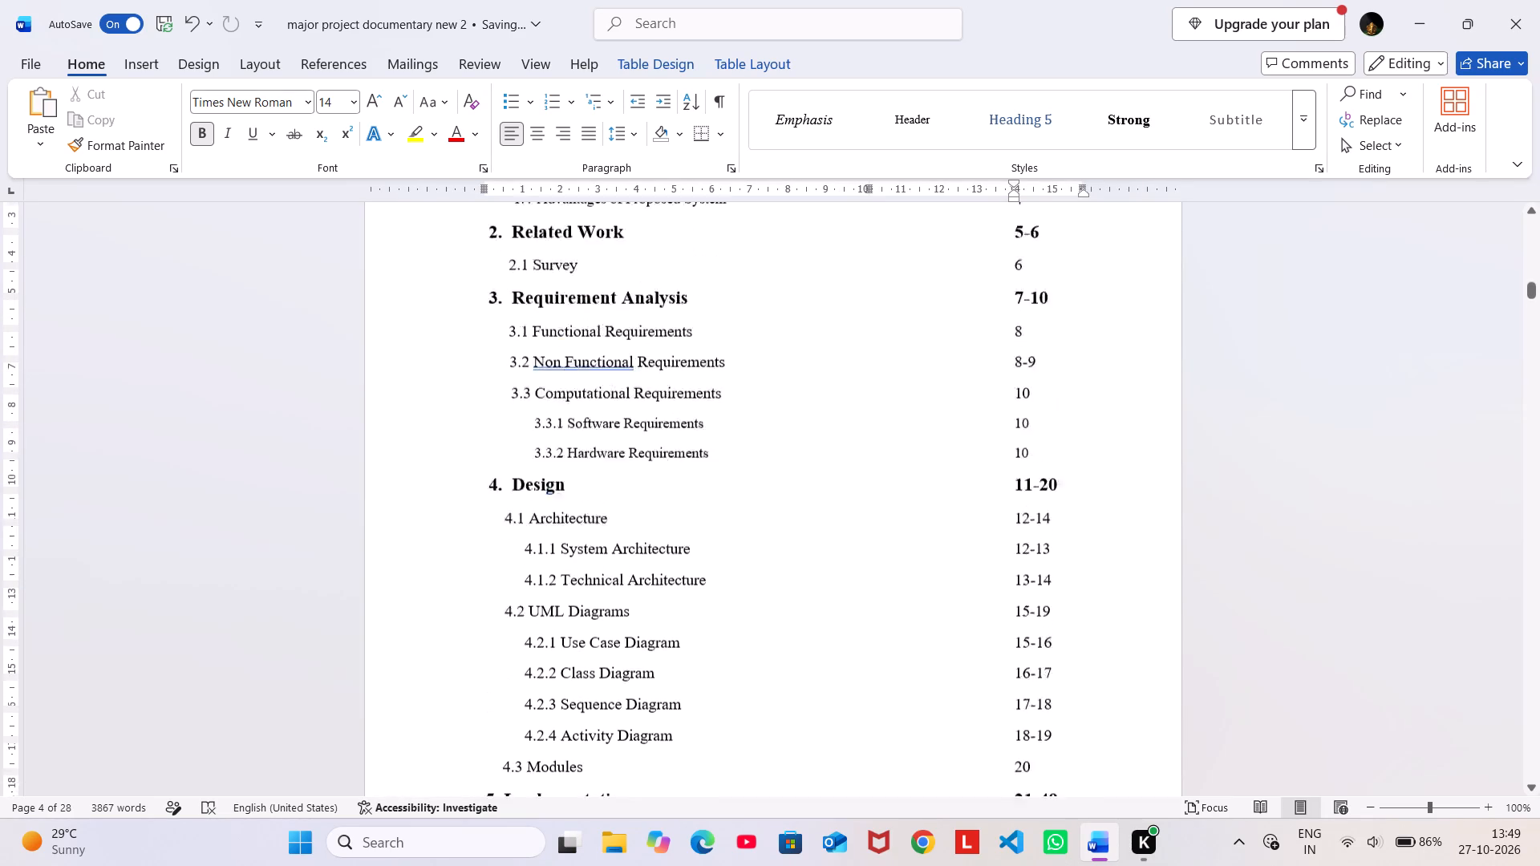
scroll(942, 375, "up", 2)
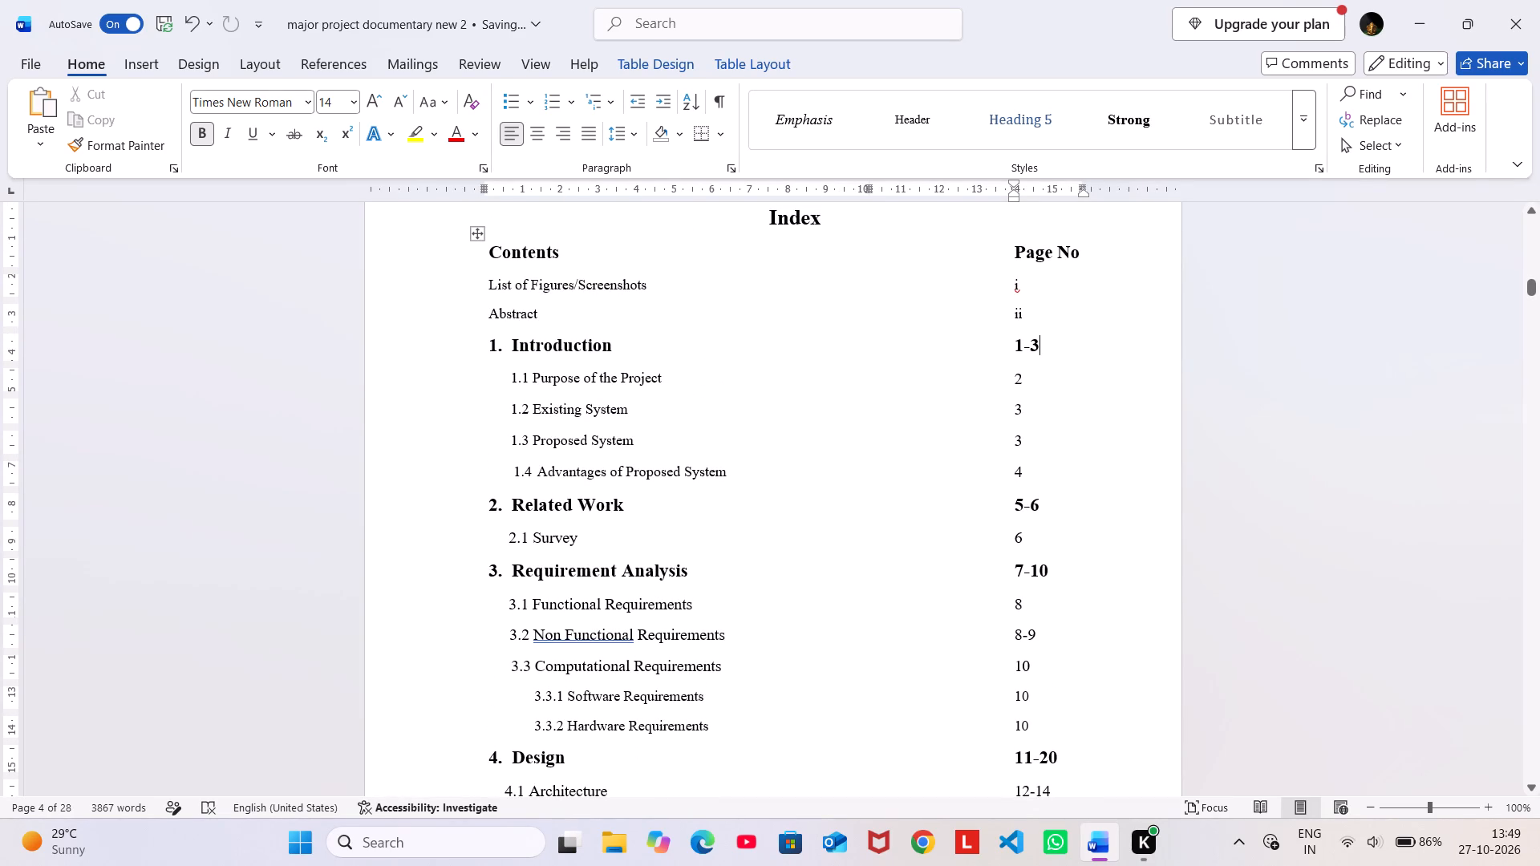
Check the footer page number of section 1.4 Advantages of Proposed System and set its Index page number to 3.
scroll(997, 455, "down", 6)
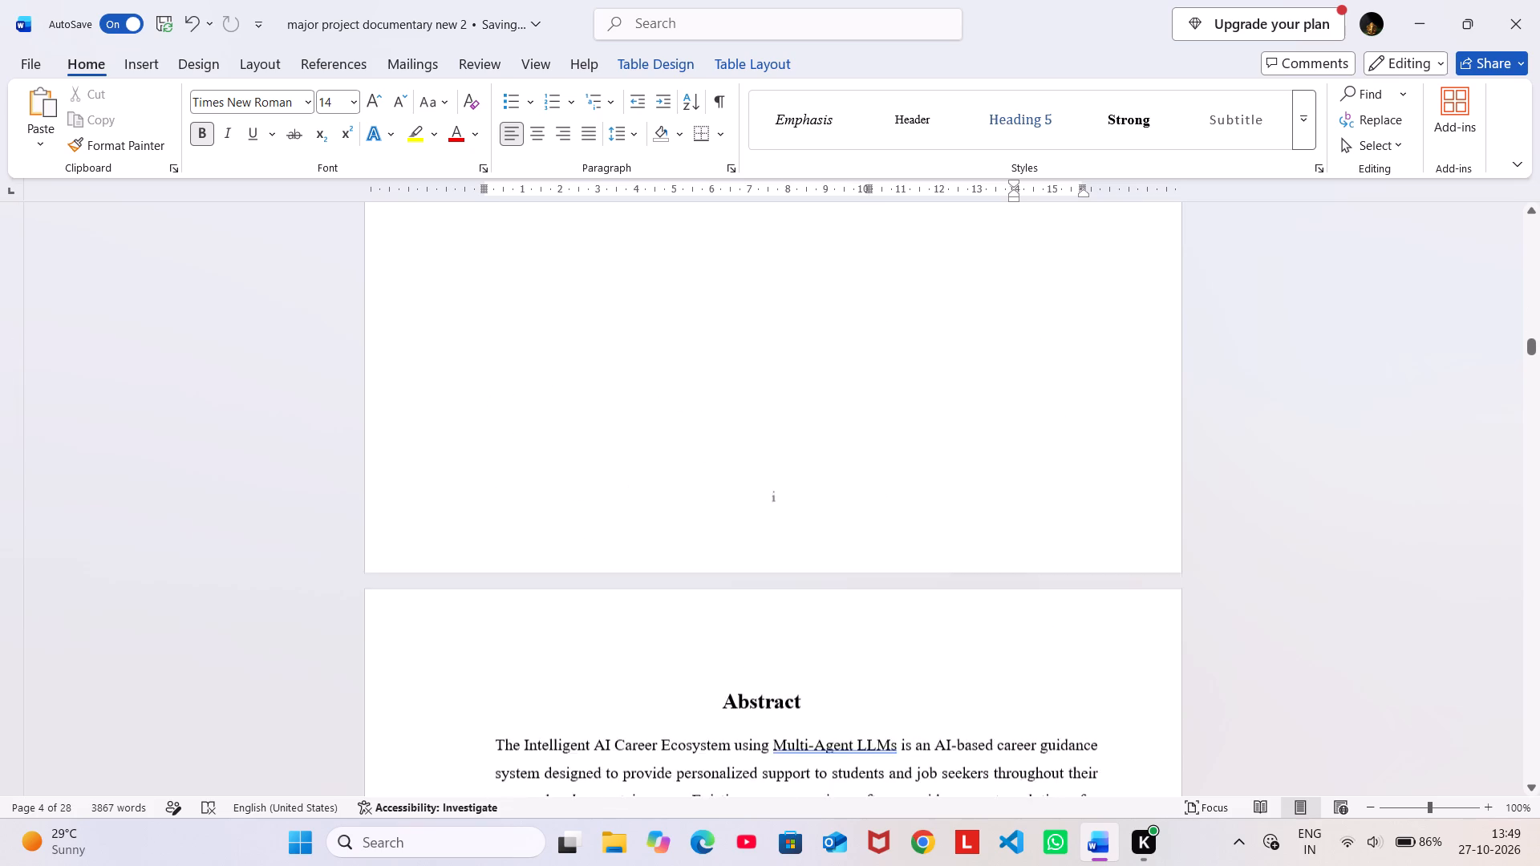
scroll(997, 455, "down", 6)
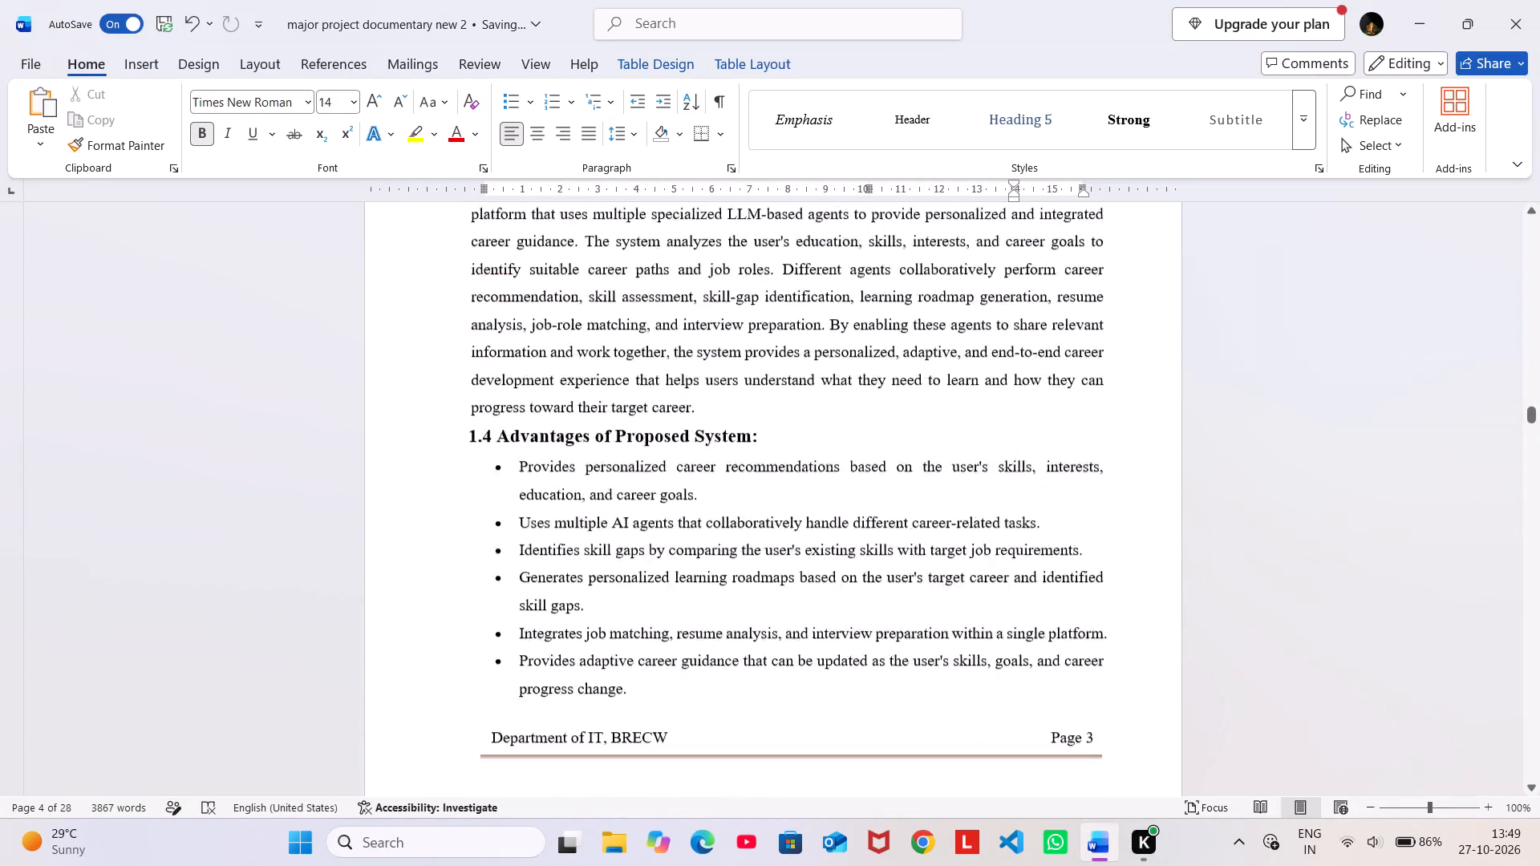
scroll(997, 455, "up", 3)
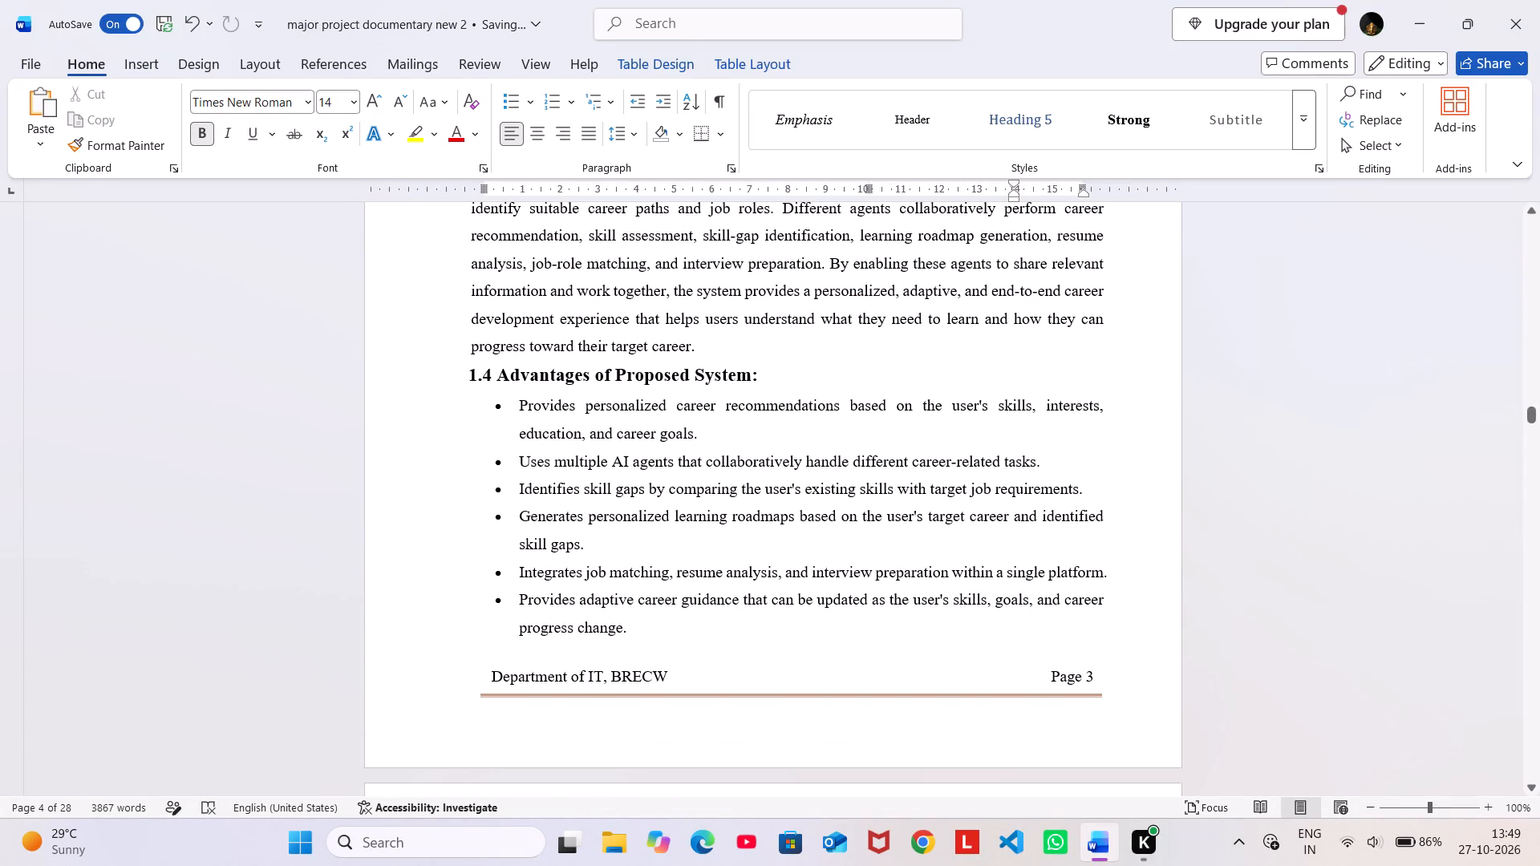
scroll(997, 455, "up", 7)
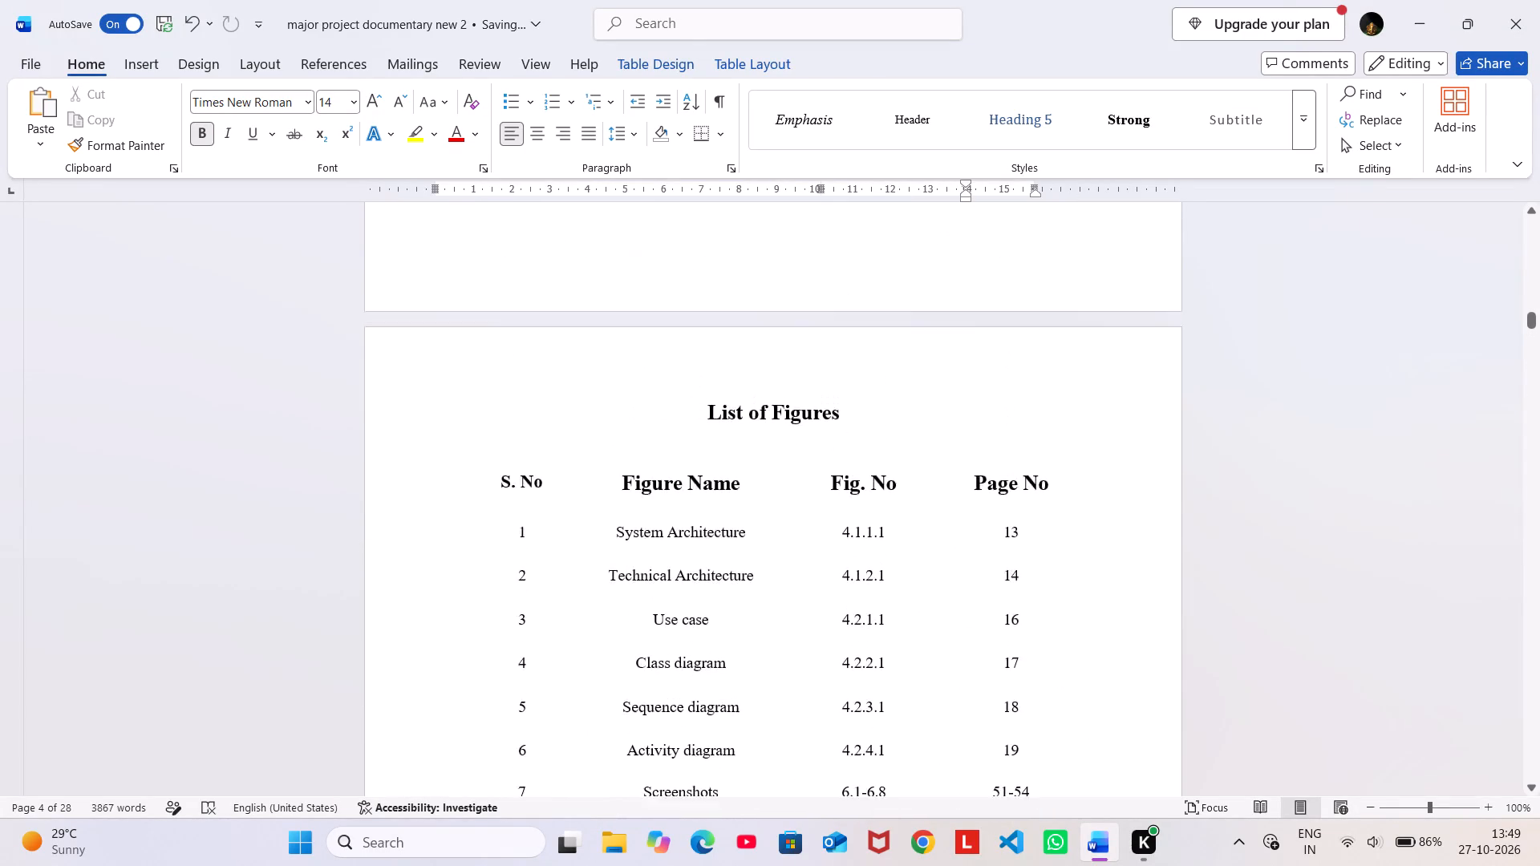
scroll(997, 455, "up", 4)
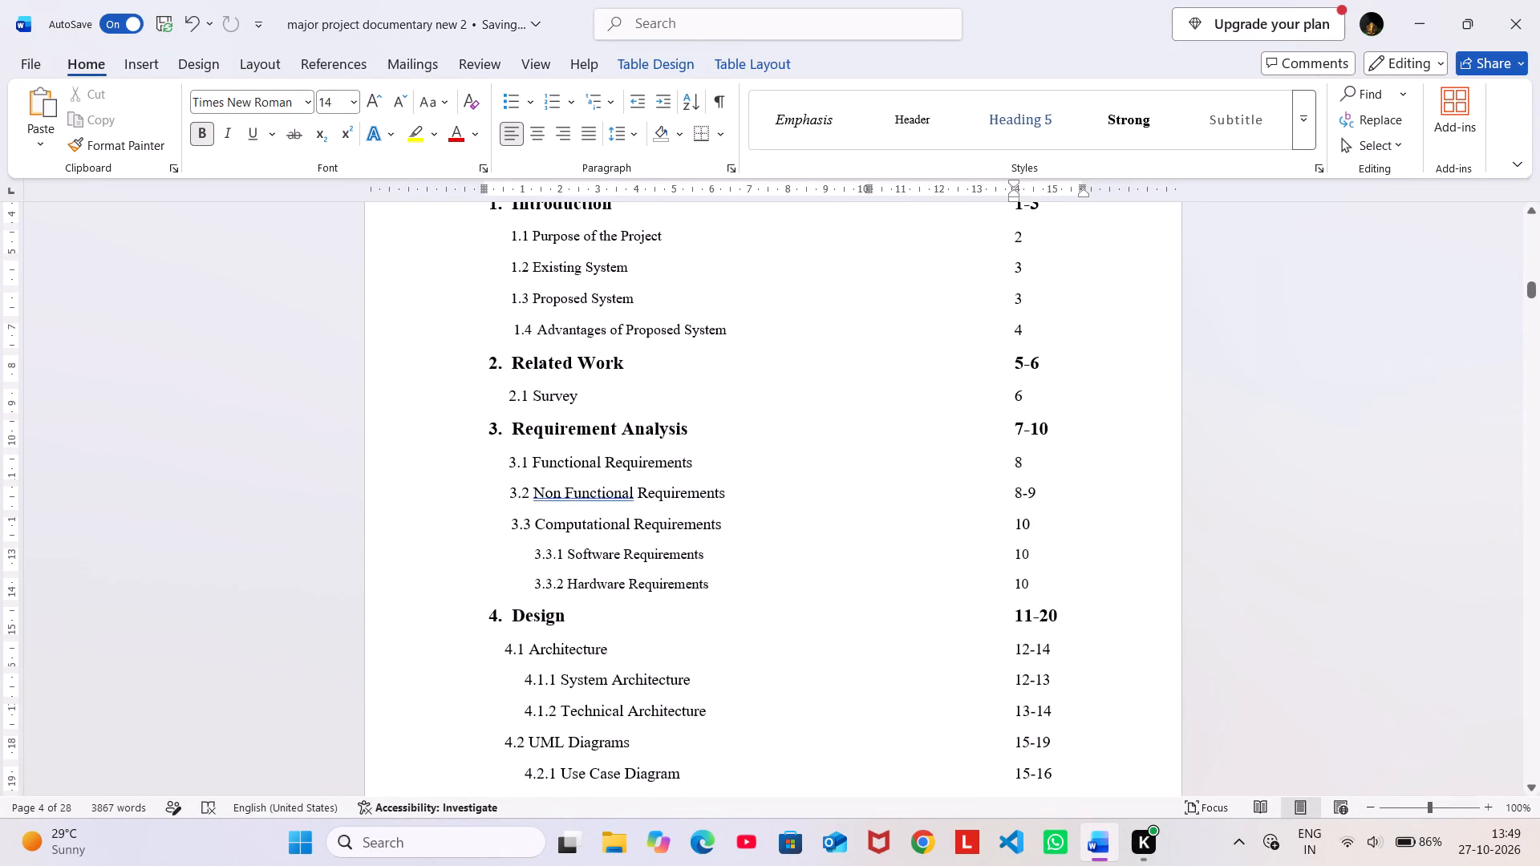
scroll(1003, 531, "up", 1)
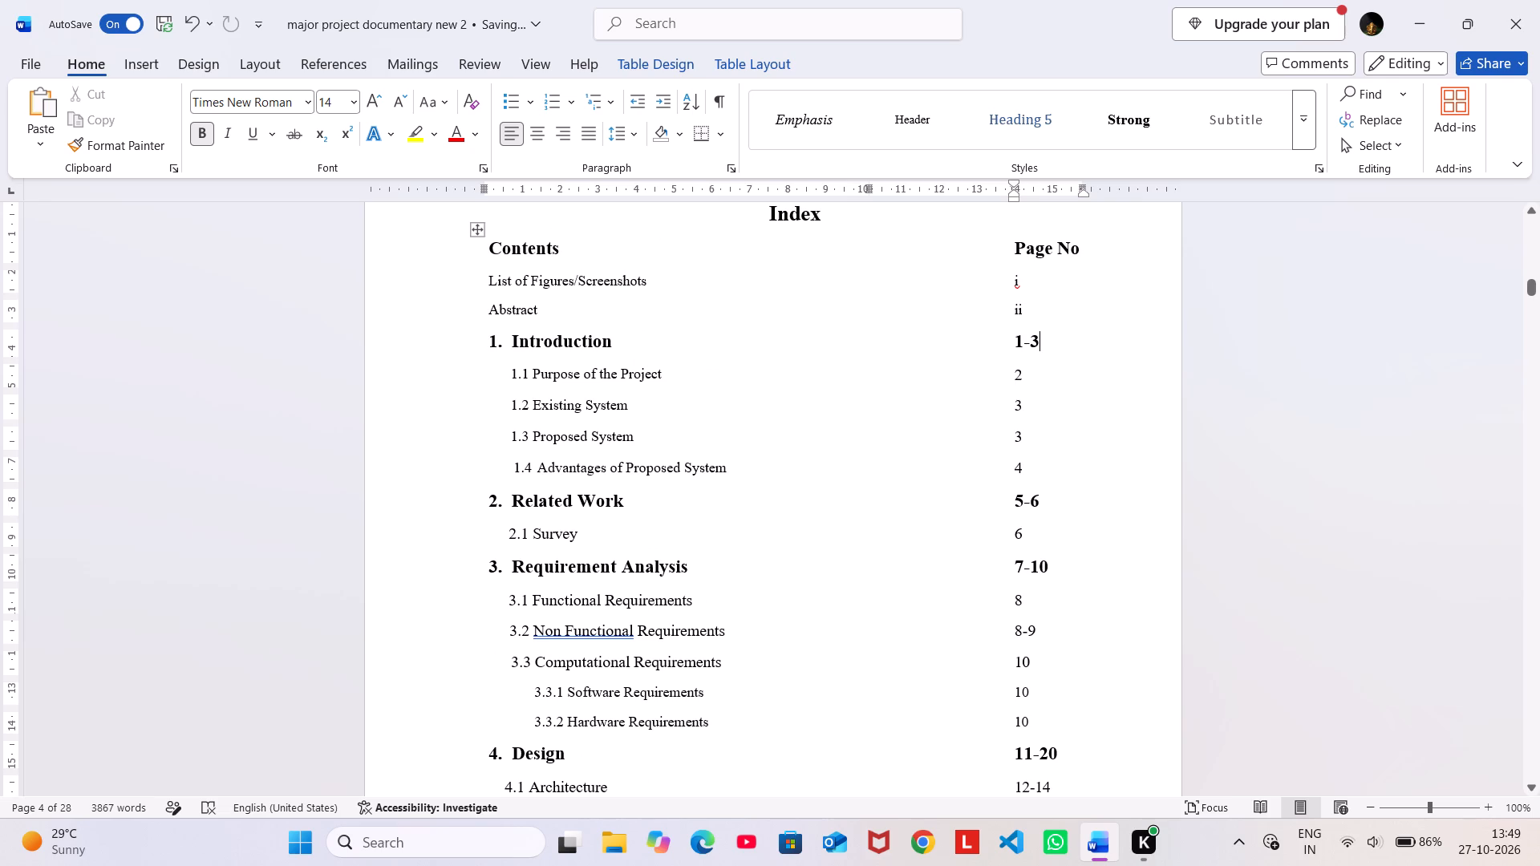
left_click(1030, 472)
key("BackSpace")
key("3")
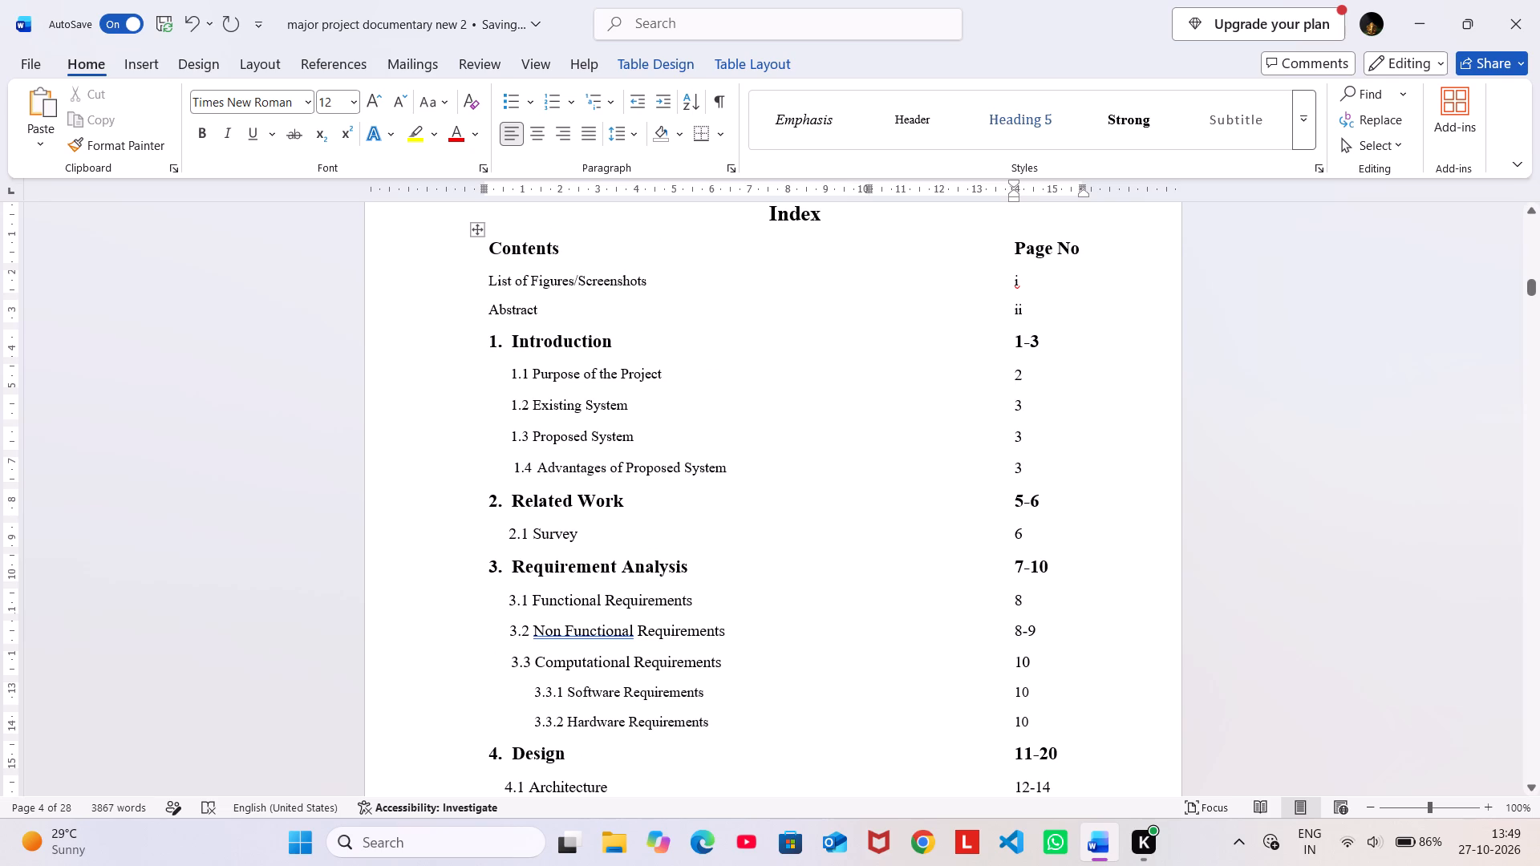
Set the starting page of 2. Related Work in the Index to 4.
scroll(910, 488, "down", 1)
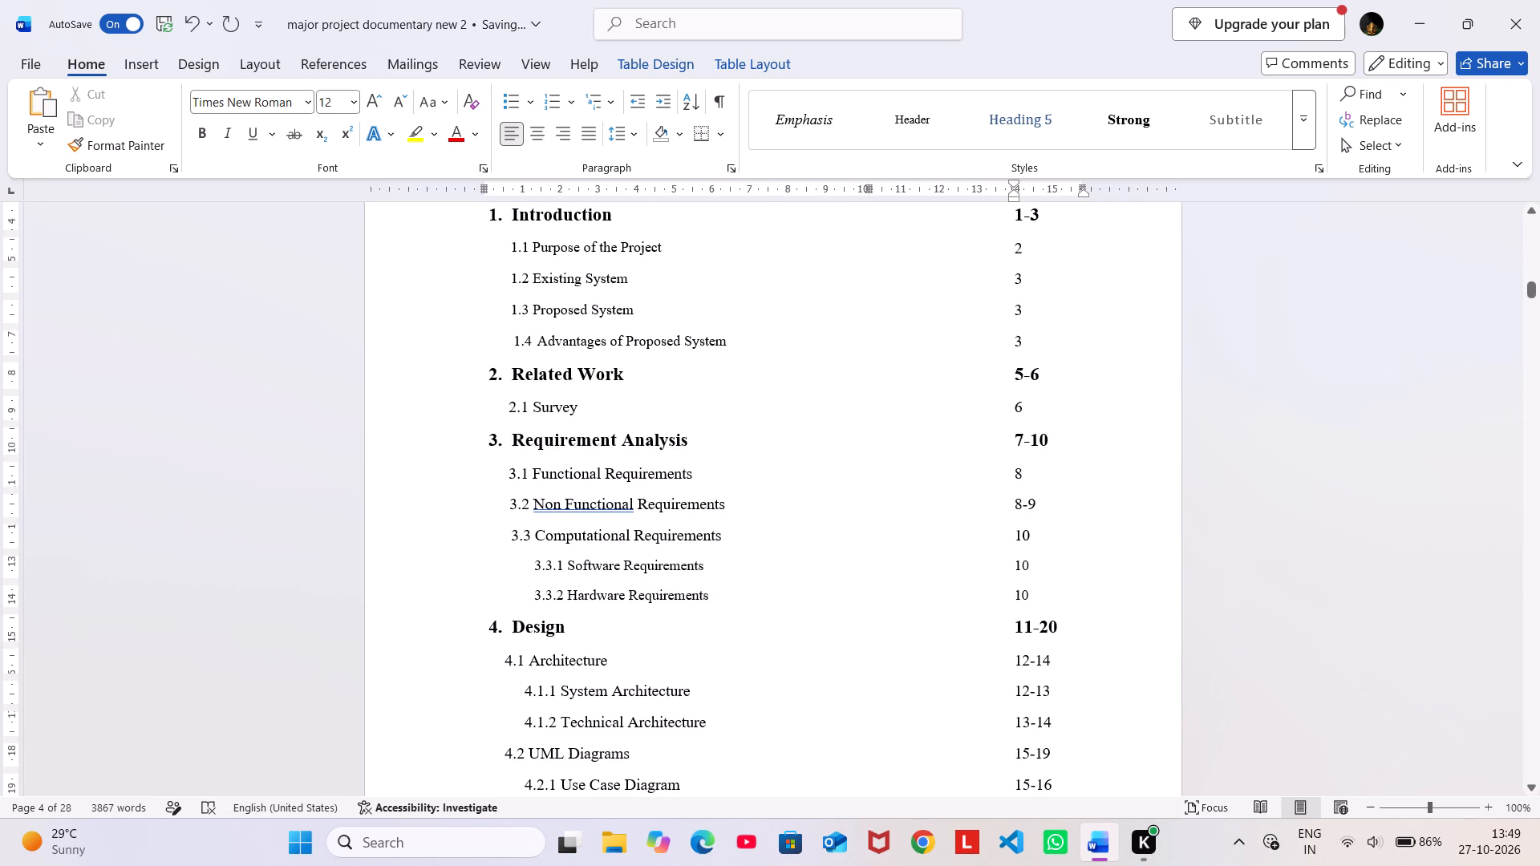
scroll(825, 450, "up", 1)
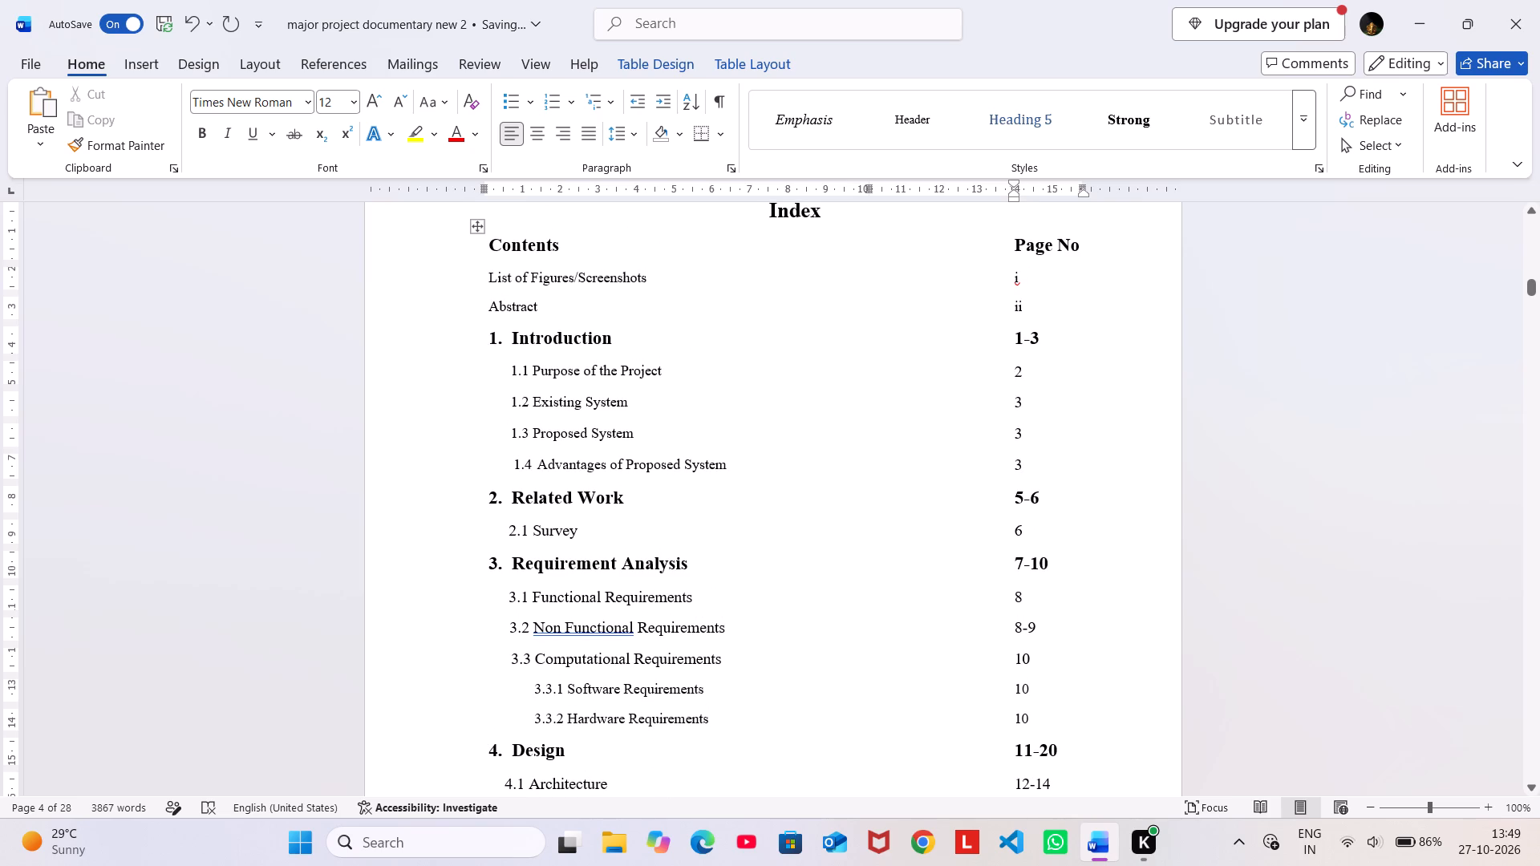
left_click(1025, 500)
key("BackSpace")
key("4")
Check the footer page numbers of the Related Work chapter and its 2.1 Survey section.
scroll(1025, 500, "down", 3)
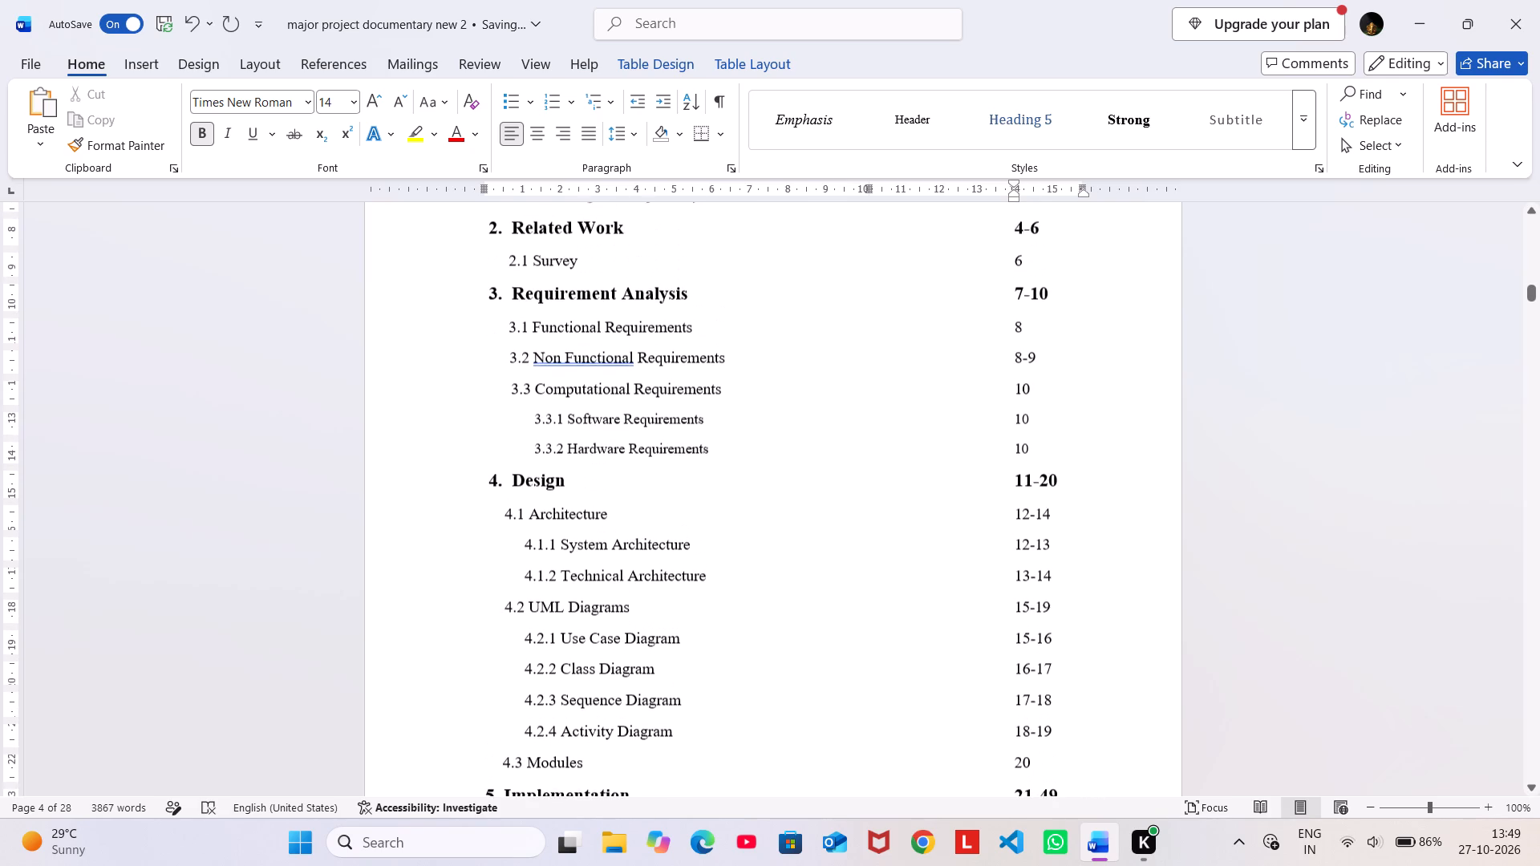
scroll(1025, 500, "down", 7)
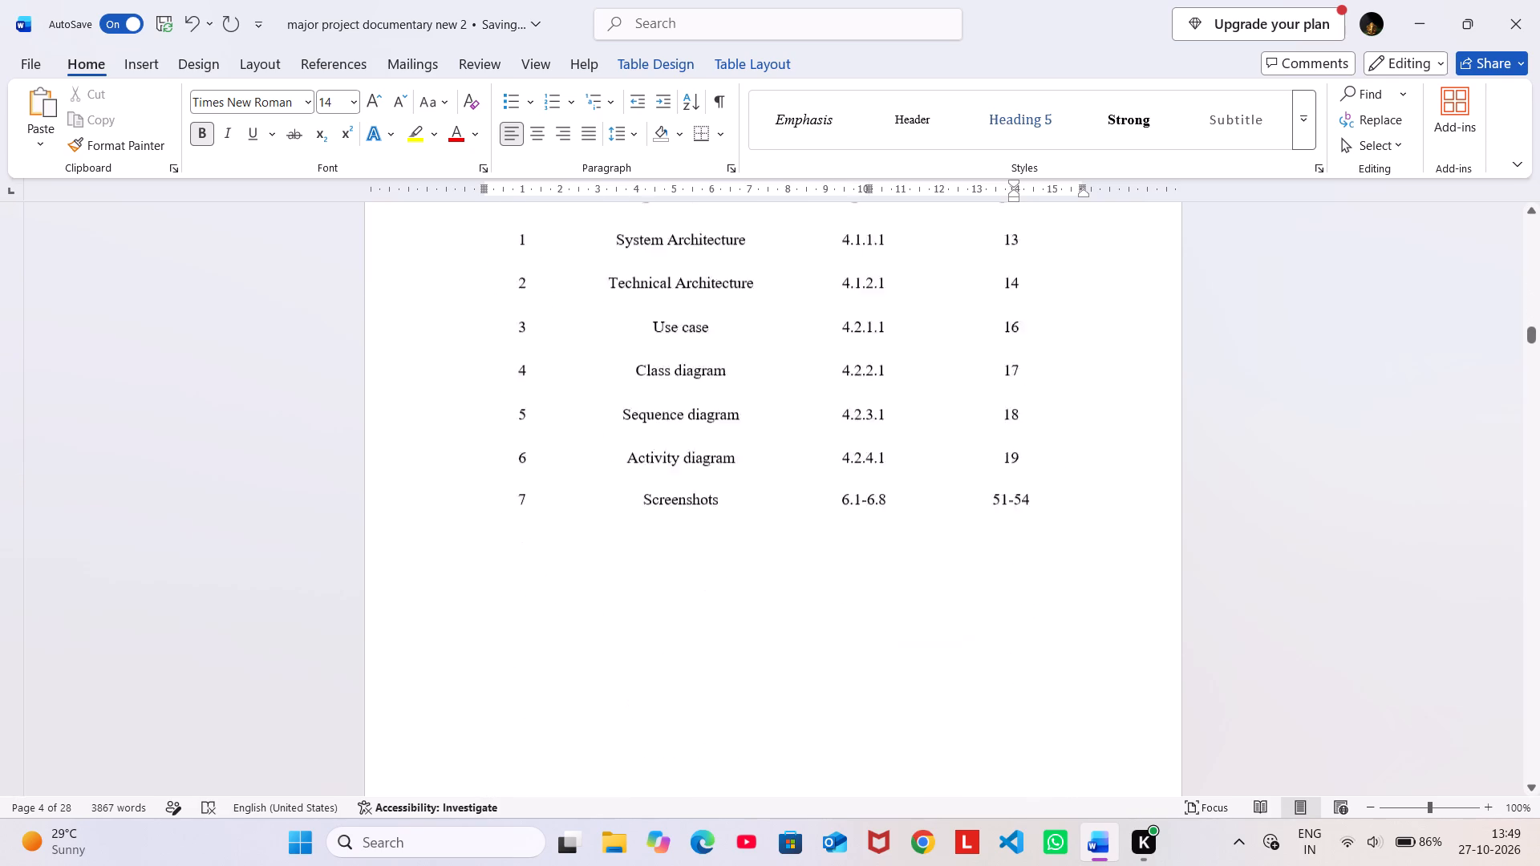
scroll(1025, 500, "down", 3)
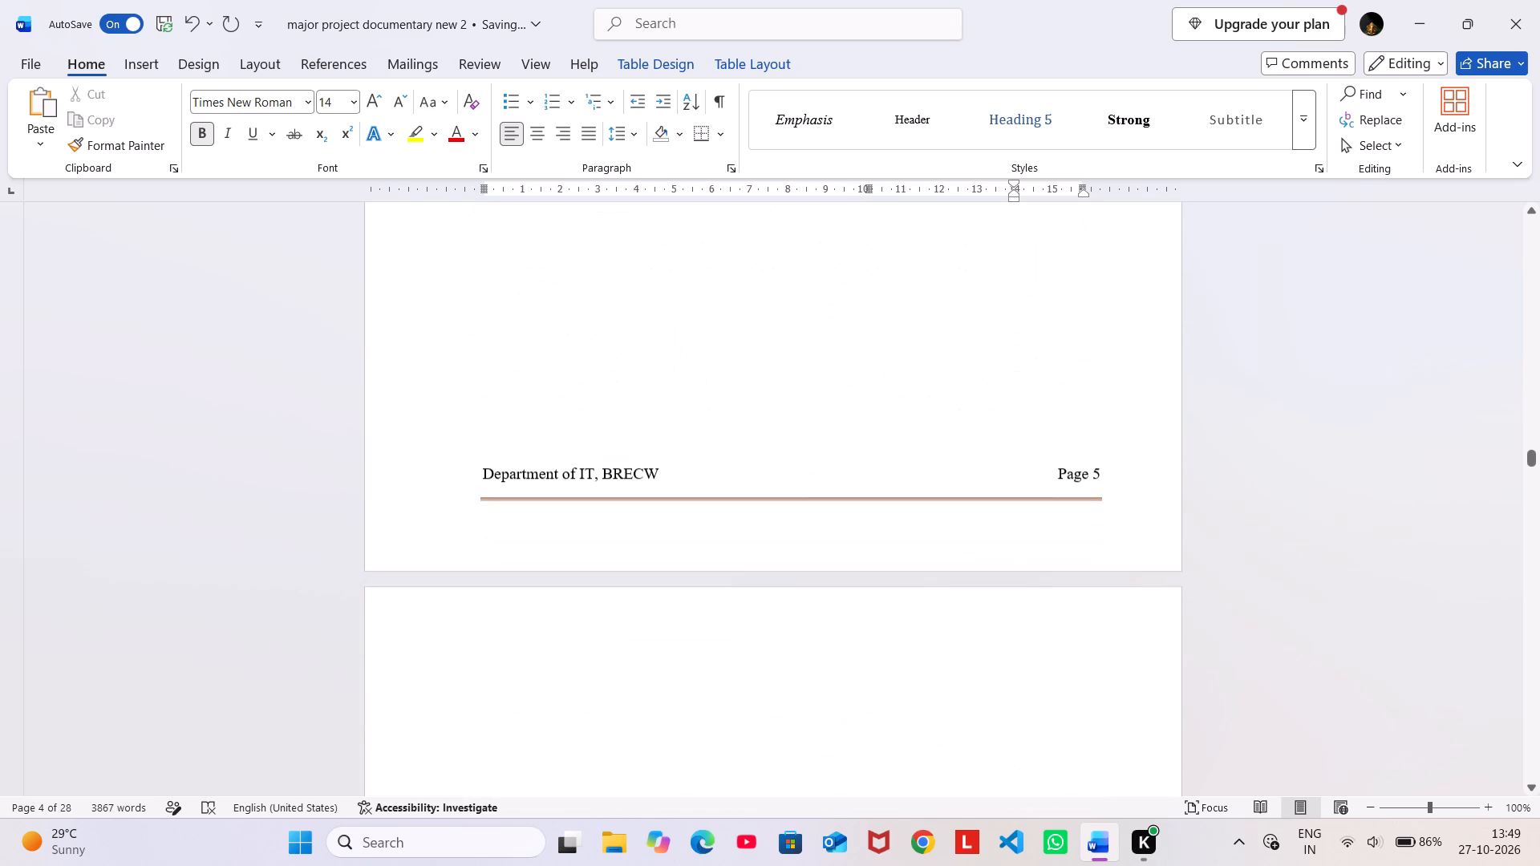
scroll(1025, 500, "up", 1)
scroll(1025, 500, "down", 1)
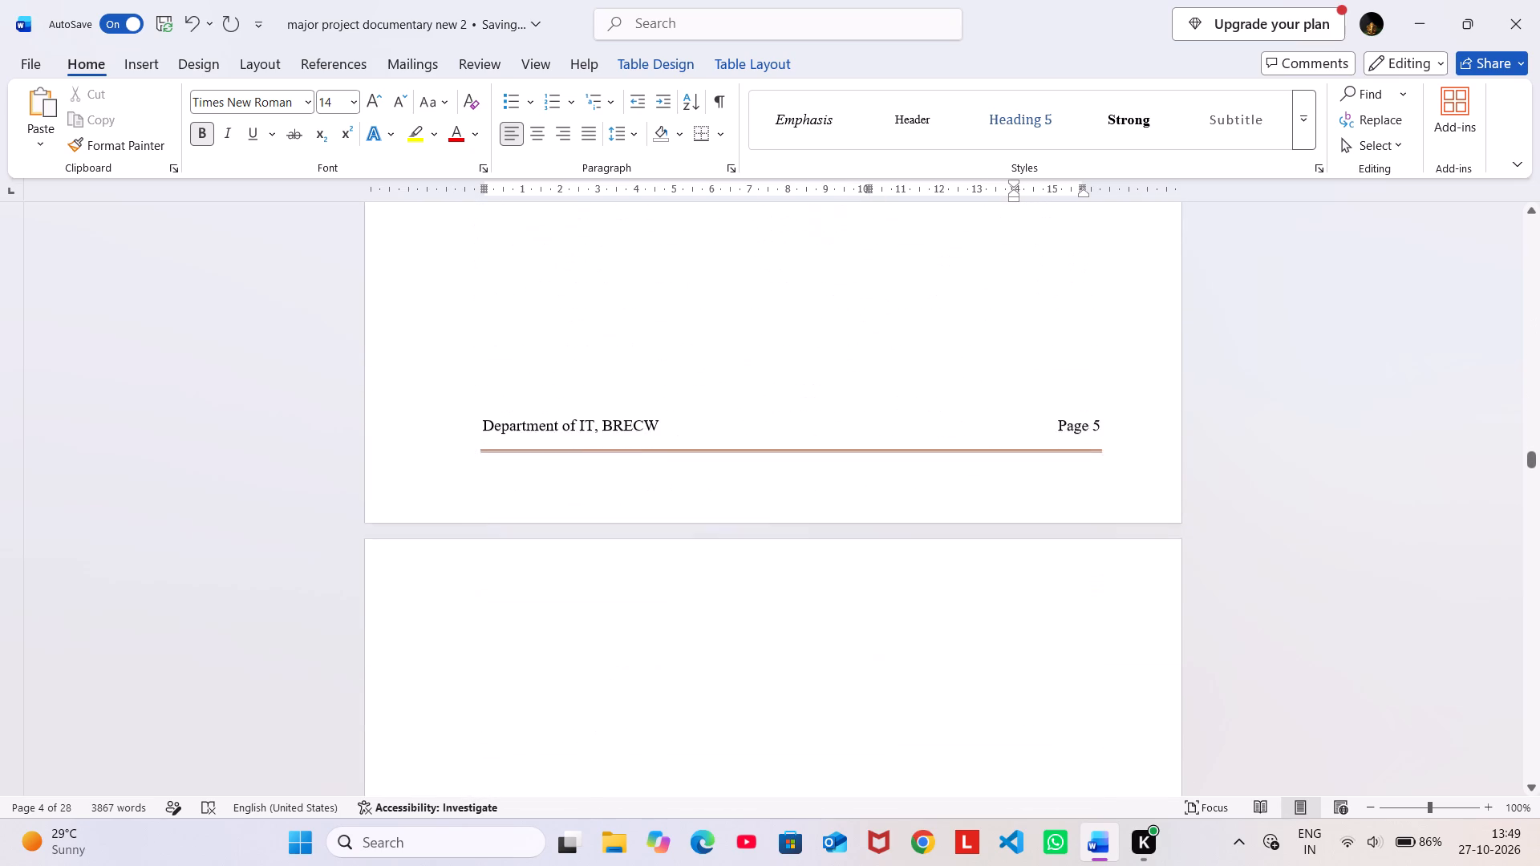
scroll(1025, 500, "down", 1)
scroll(1025, 500, "up", 5)
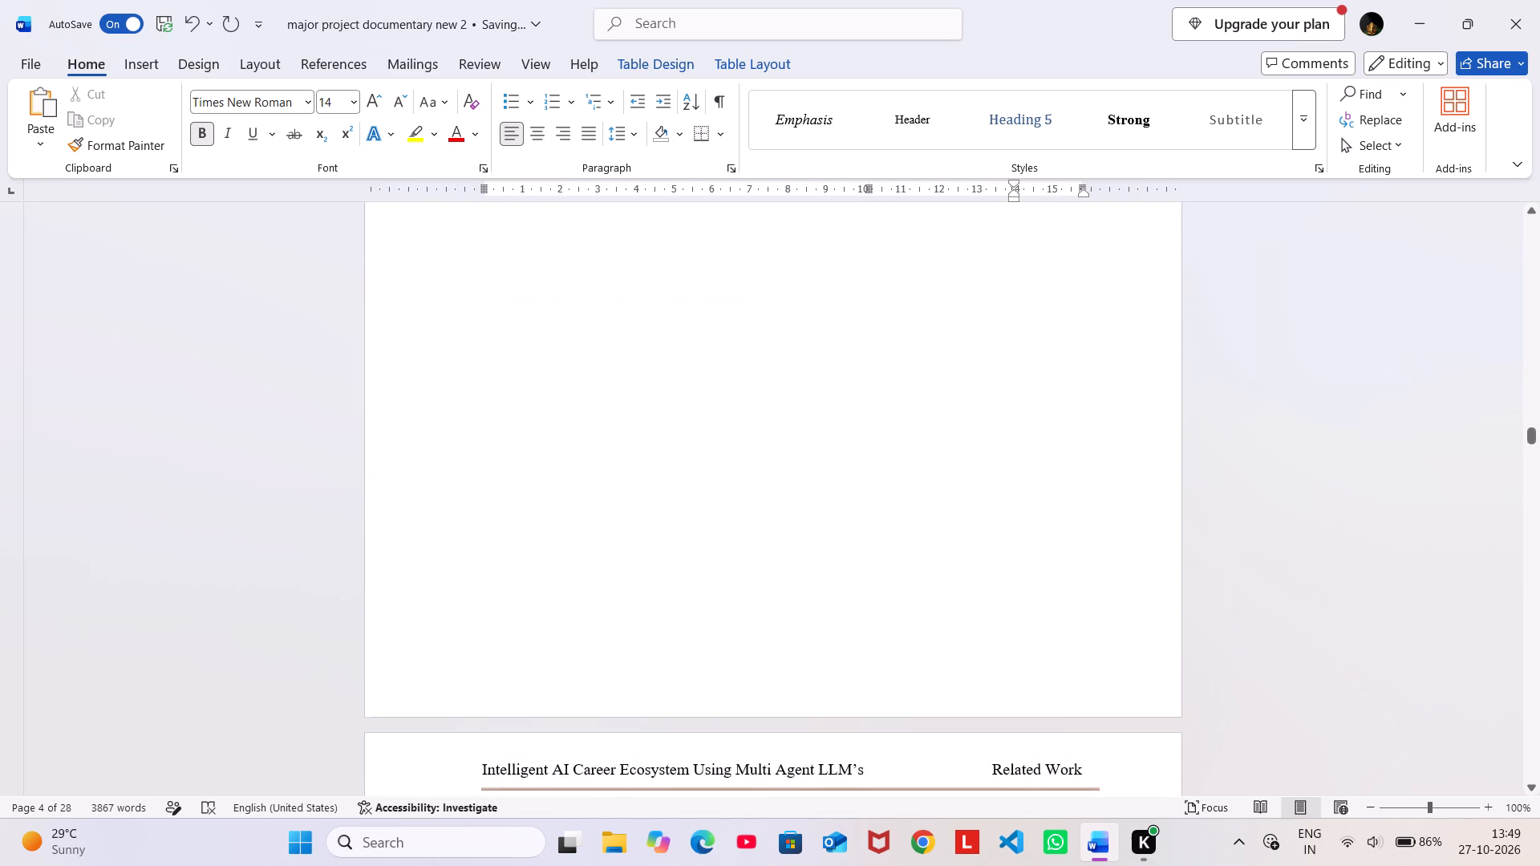
scroll(1025, 500, "up", 1)
scroll(1025, 500, "down", 2)
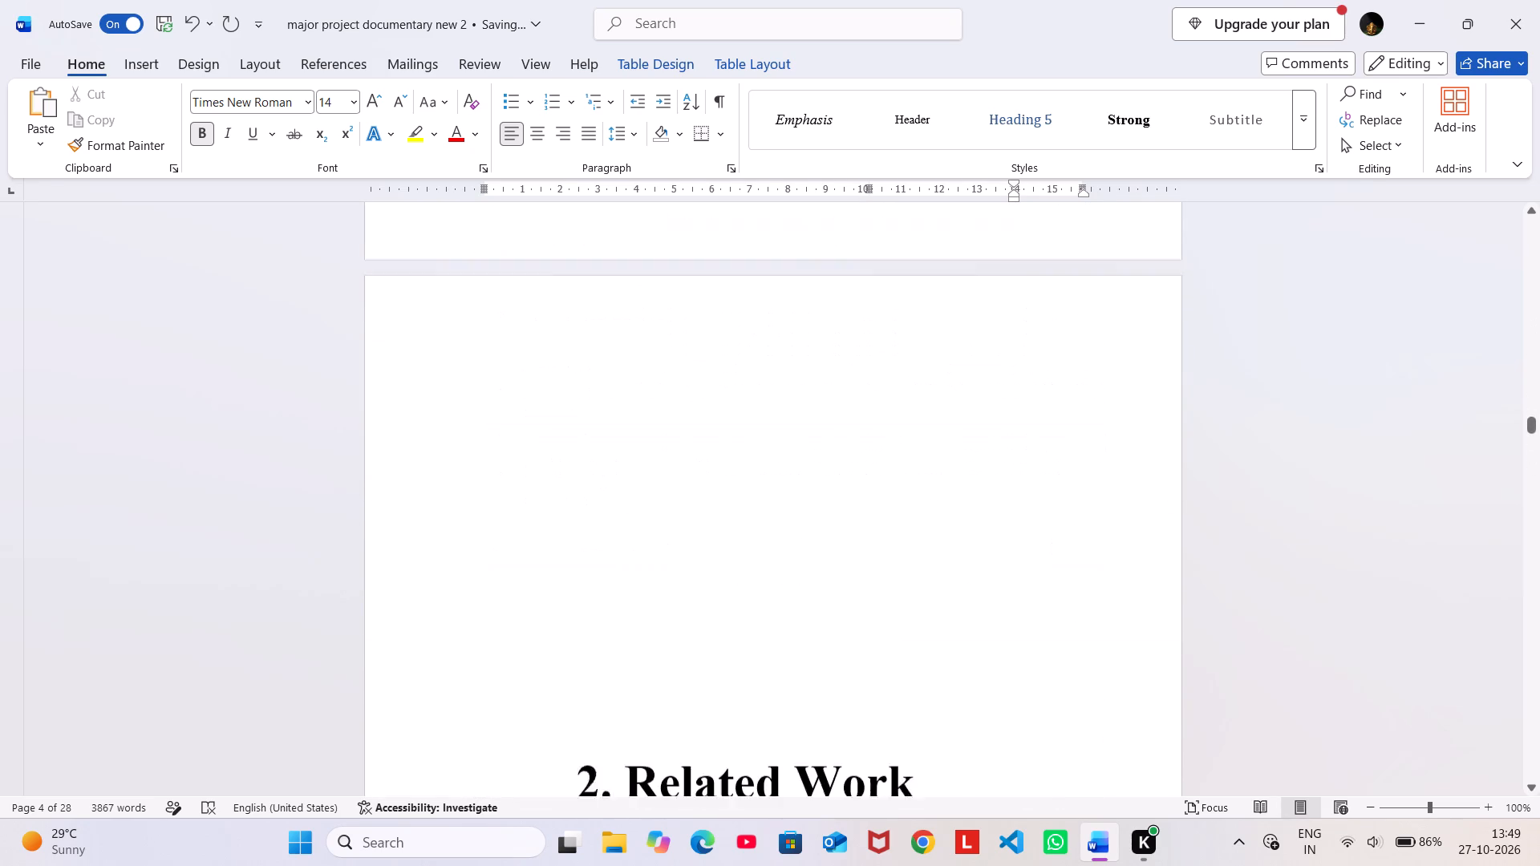
scroll(1025, 500, "down", 4)
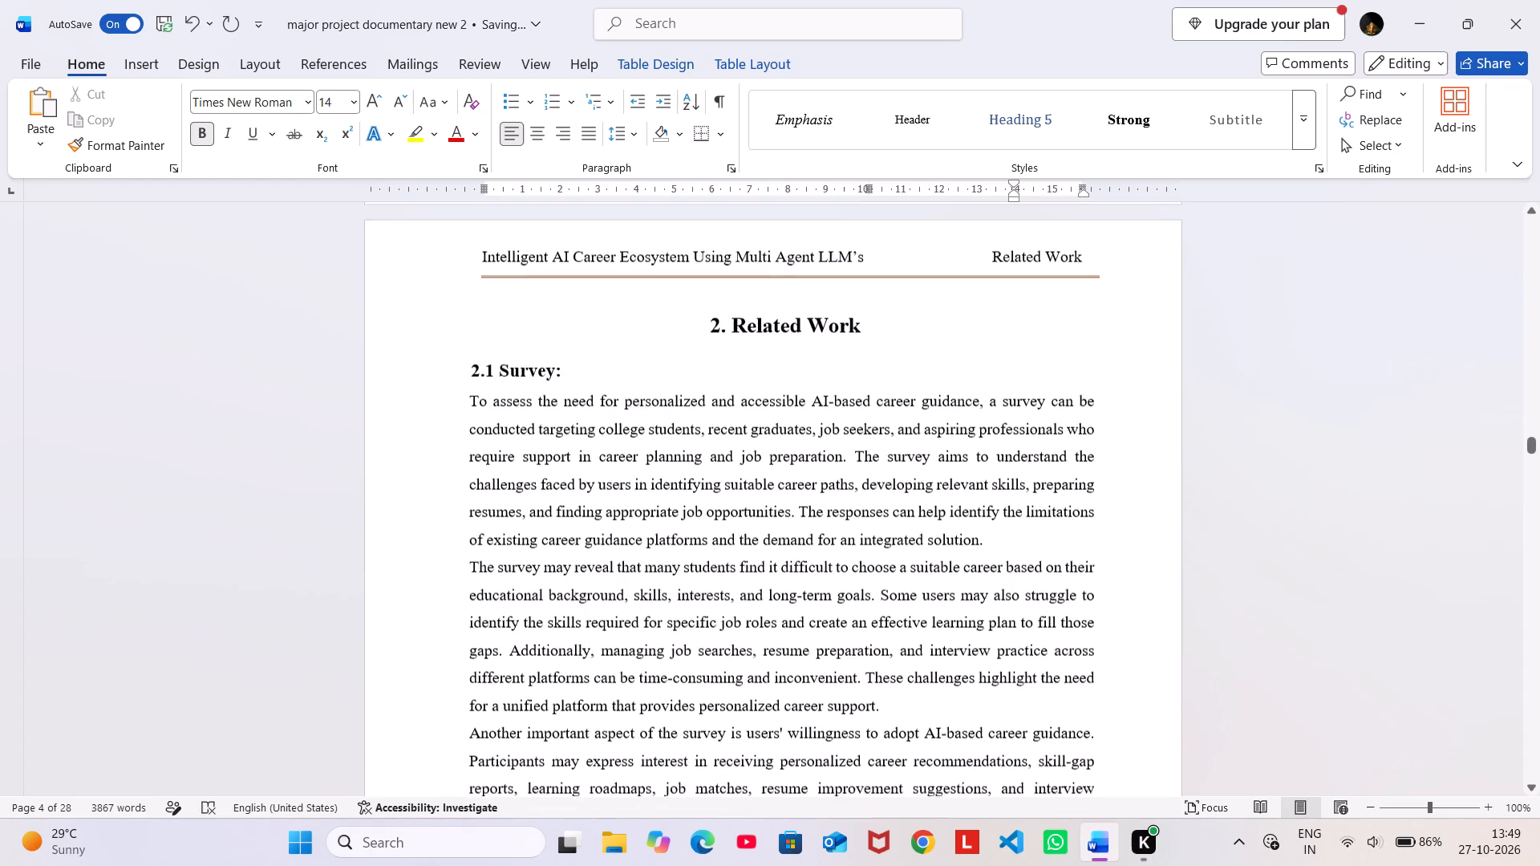
scroll(1025, 500, "down", 3)
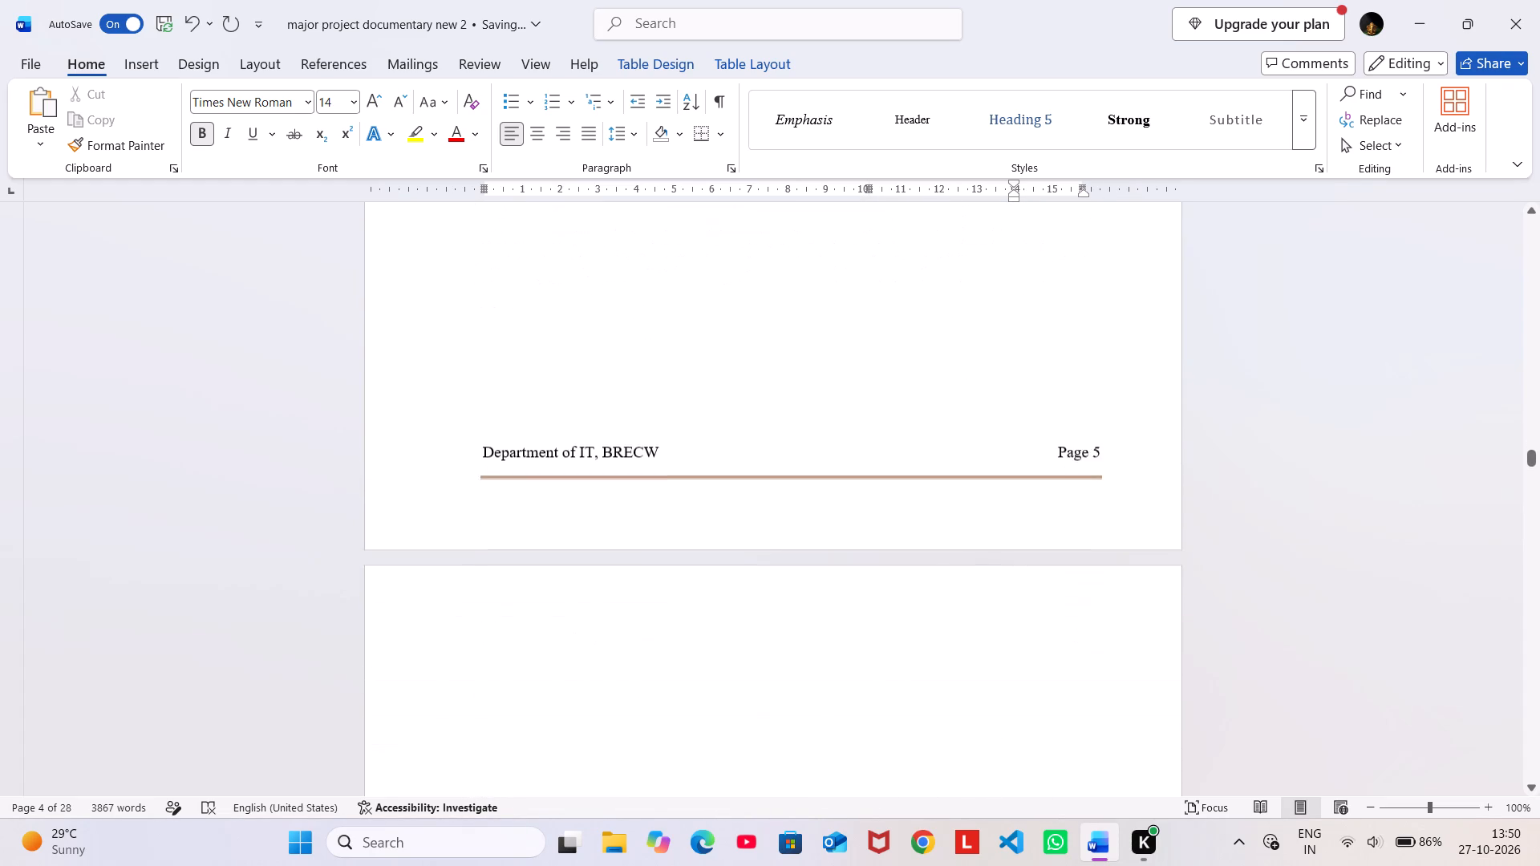
In the Index, set the ending page of 2. Related Work to 5 and the page of 2.1 Survey to 5.
scroll(1025, 500, "up", 10)
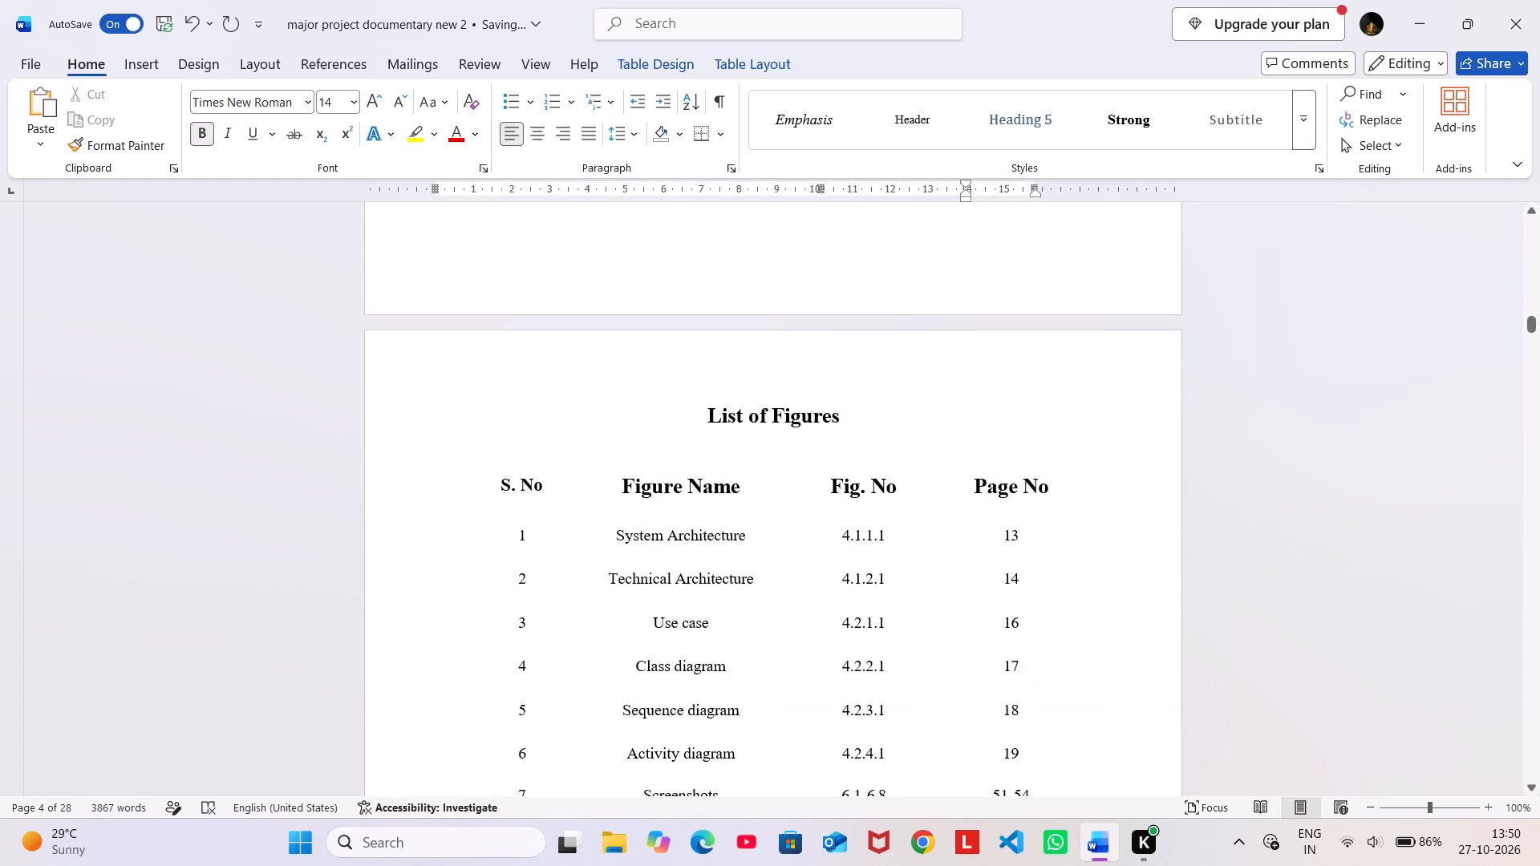
scroll(1025, 500, "up", 7)
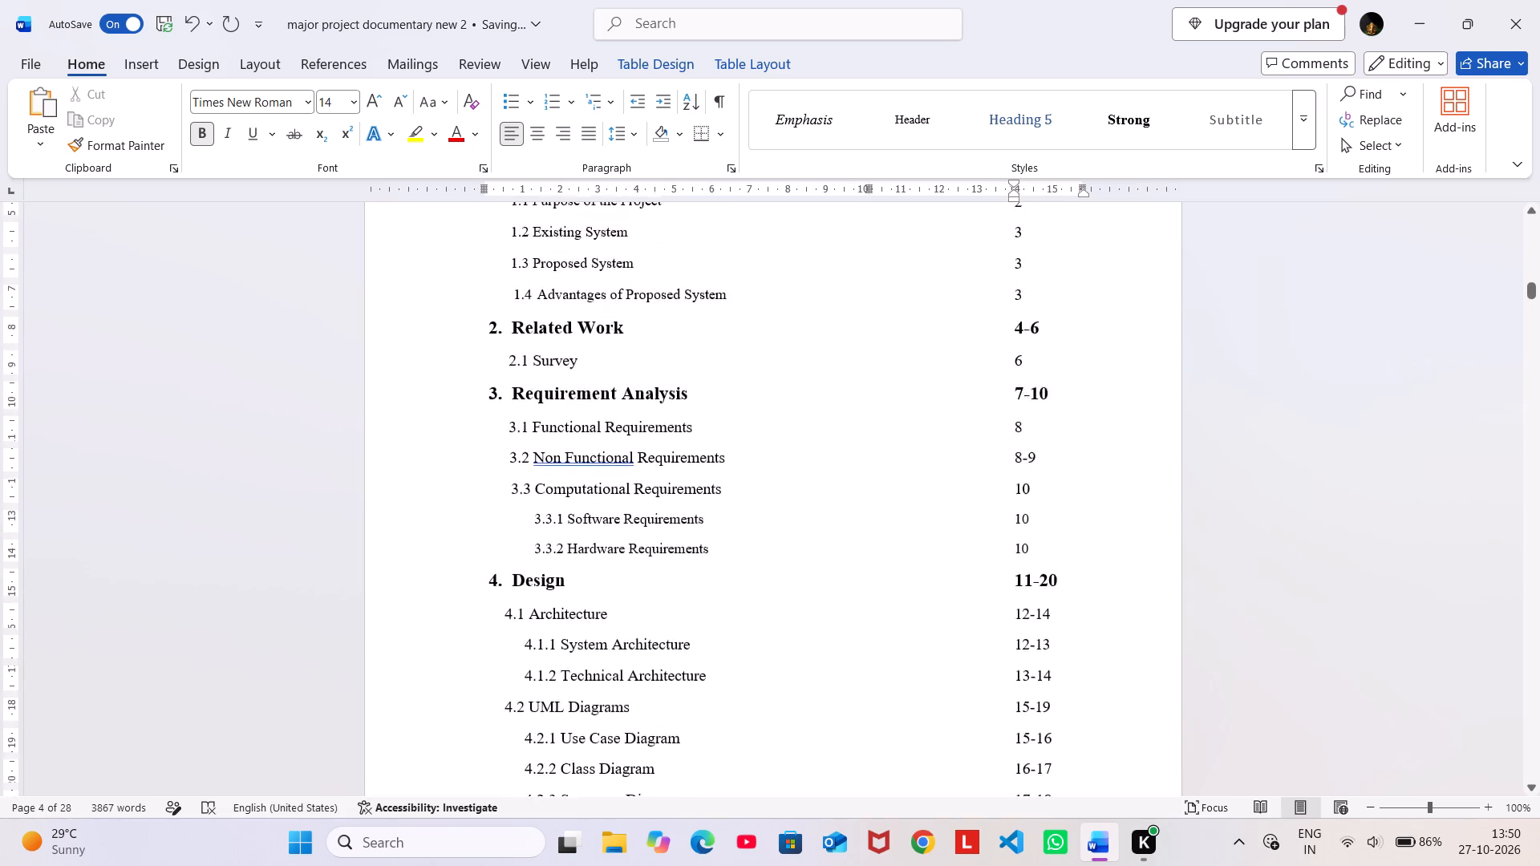
scroll(1025, 500, "up", 1)
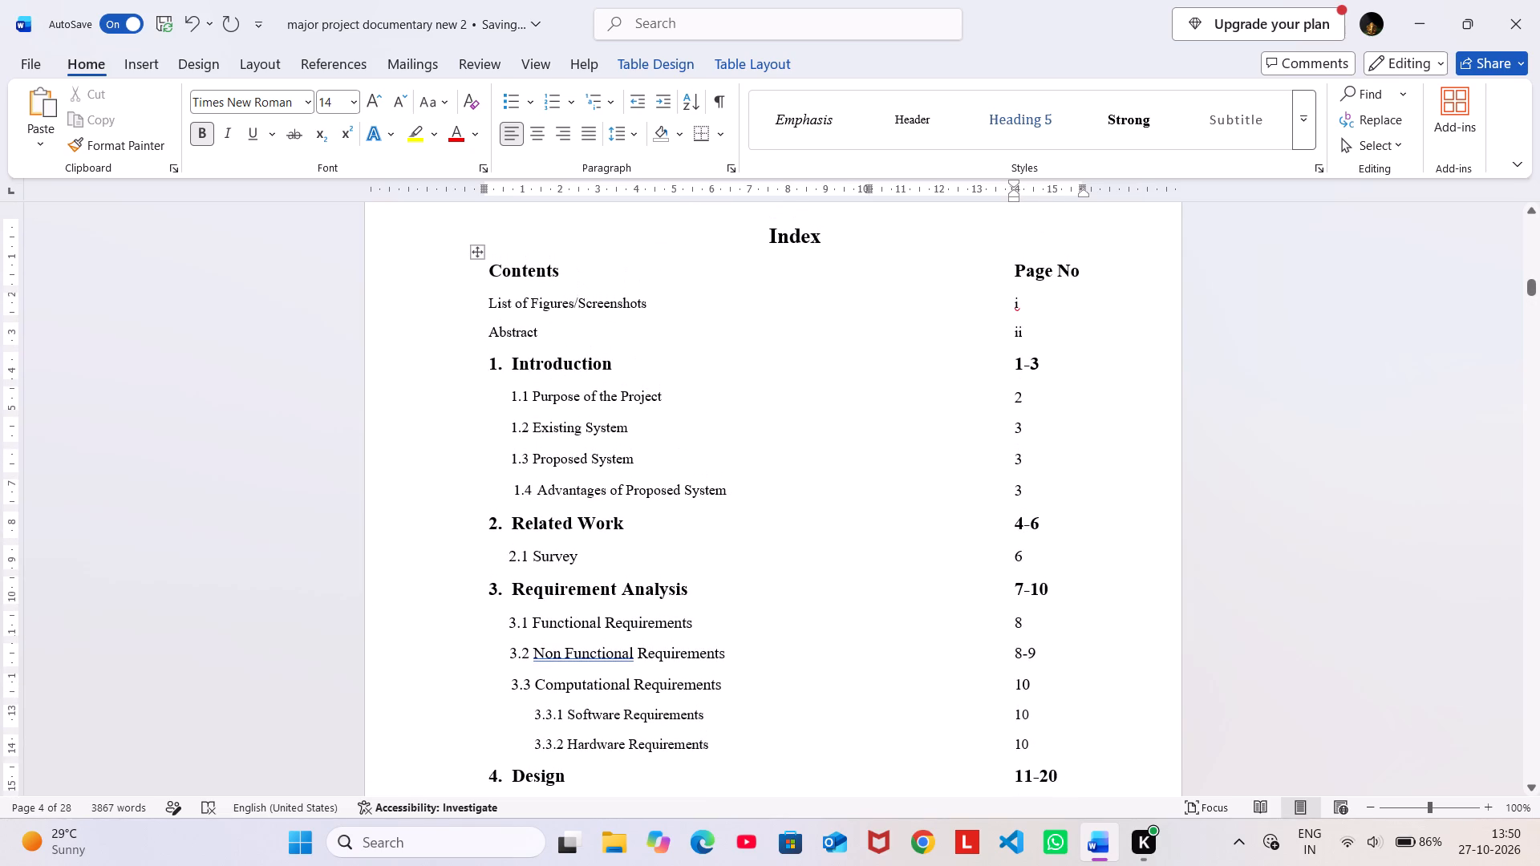
left_click(1040, 524)
key("BackSpace")
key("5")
left_click(1023, 559)
key("BackSpace")
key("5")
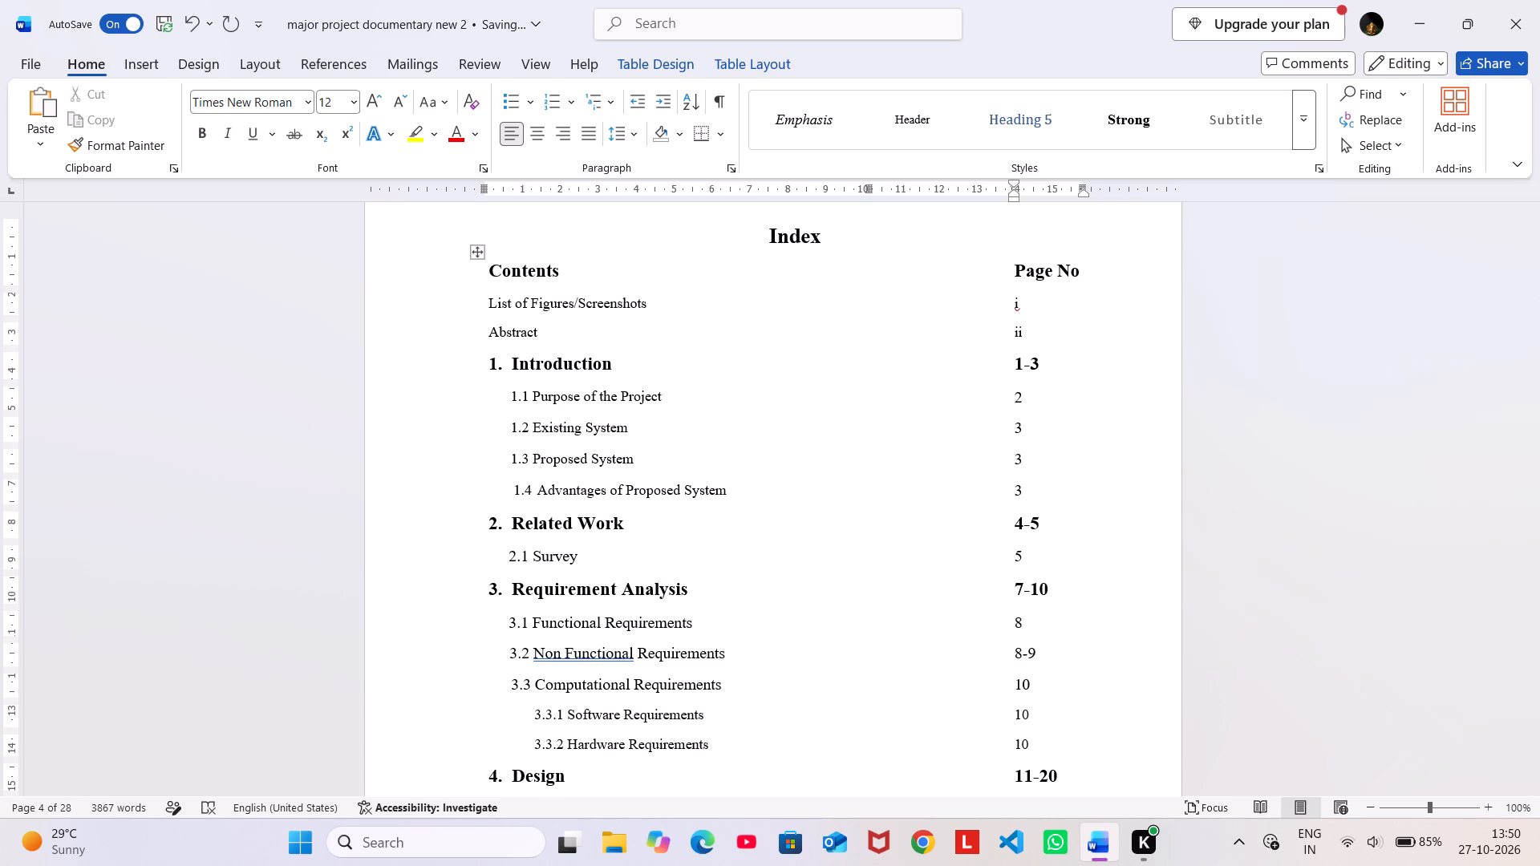
Examine the footer page numbers across the Requirement Analysis chapter, from its title page up to the start of 4. Design.
scroll(991, 588, "down", 1)
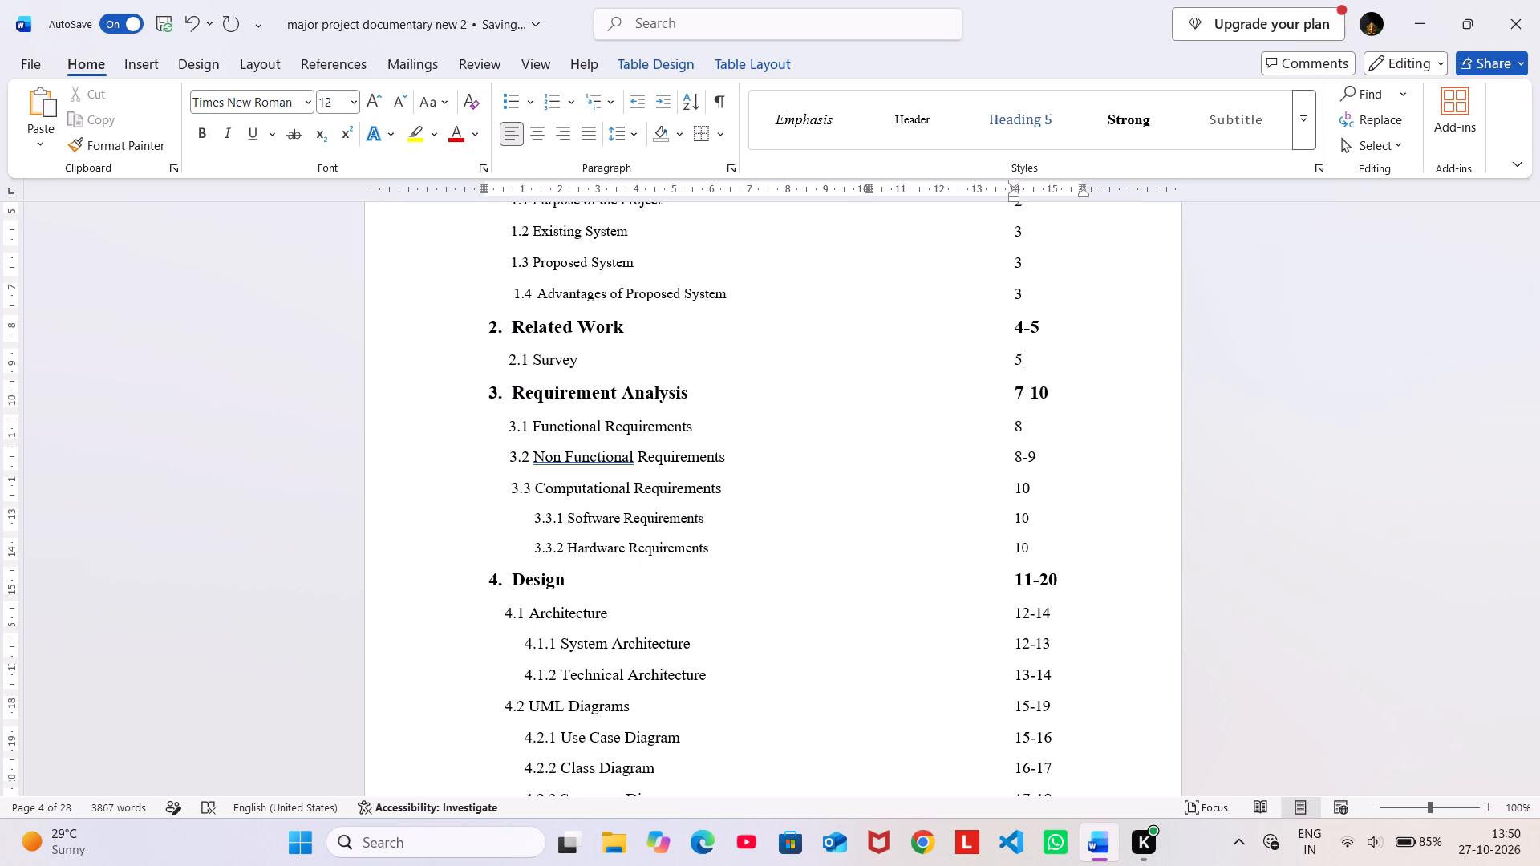
scroll(991, 588, "down", 1)
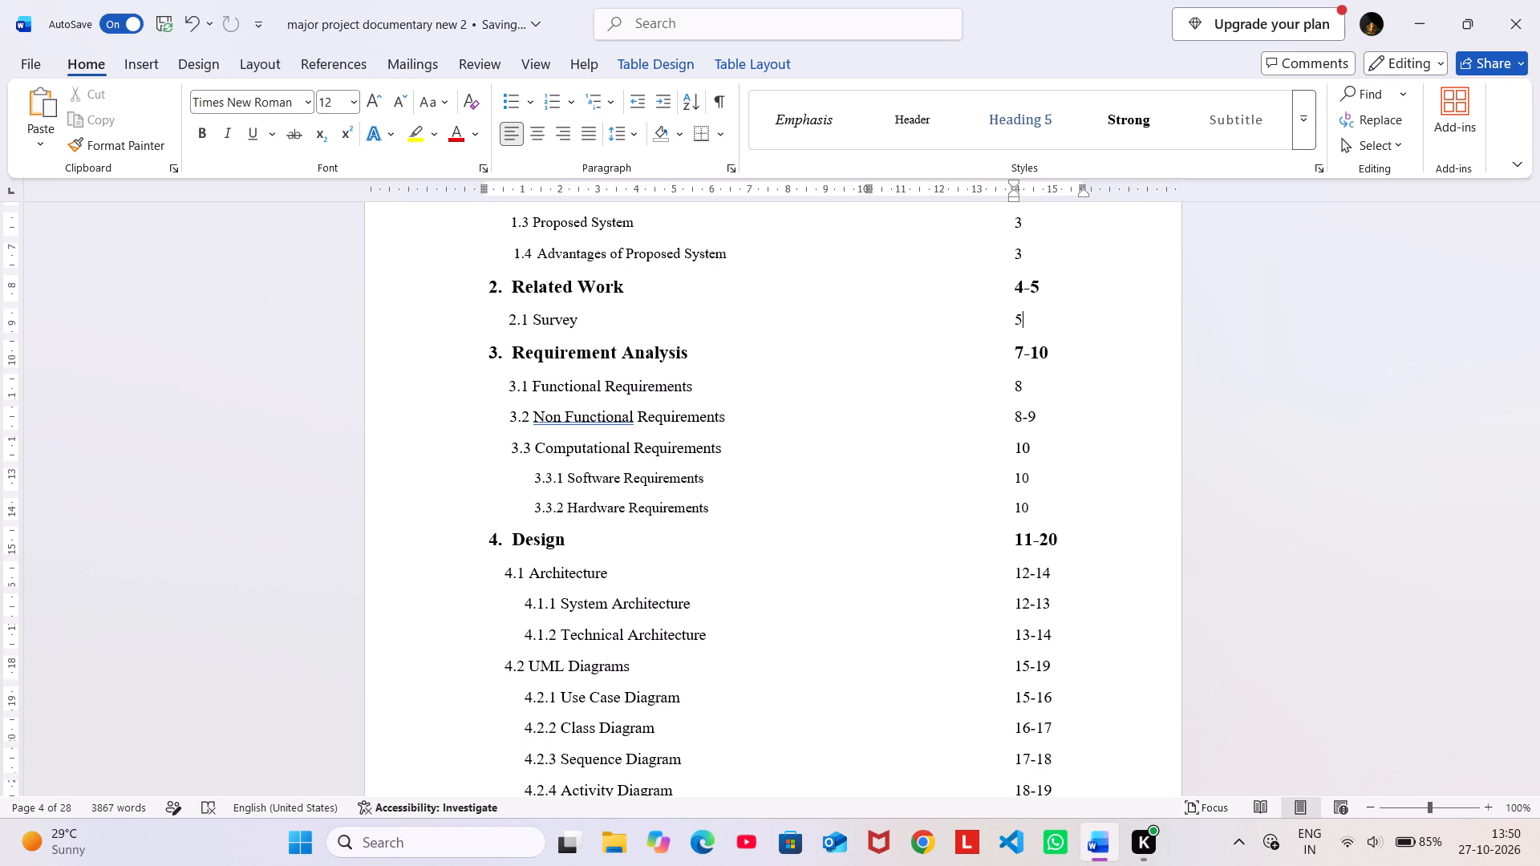
scroll(991, 588, "down", 5)
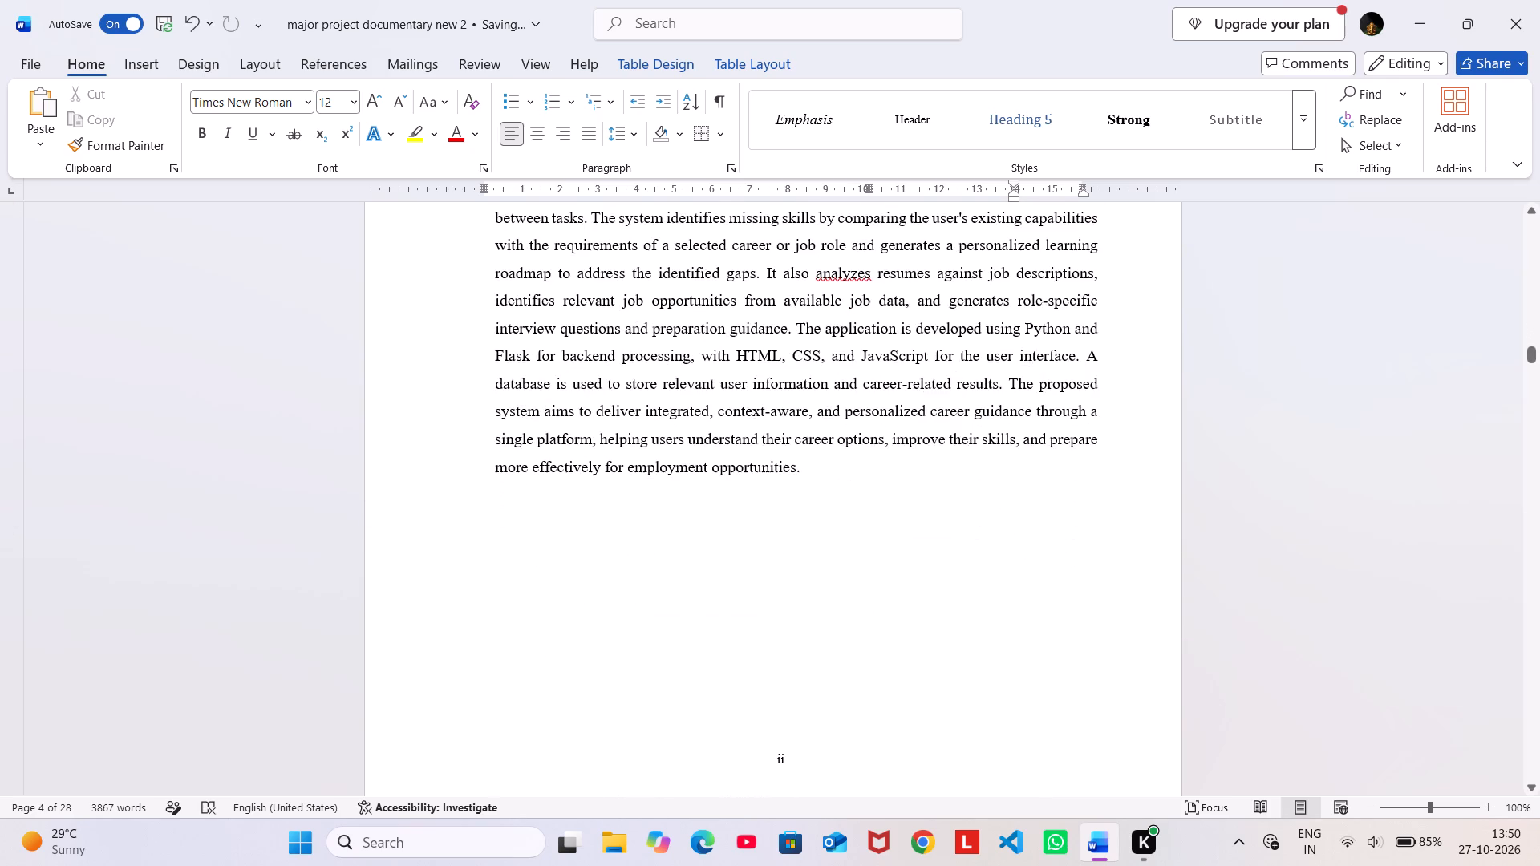
scroll(991, 588, "down", 5)
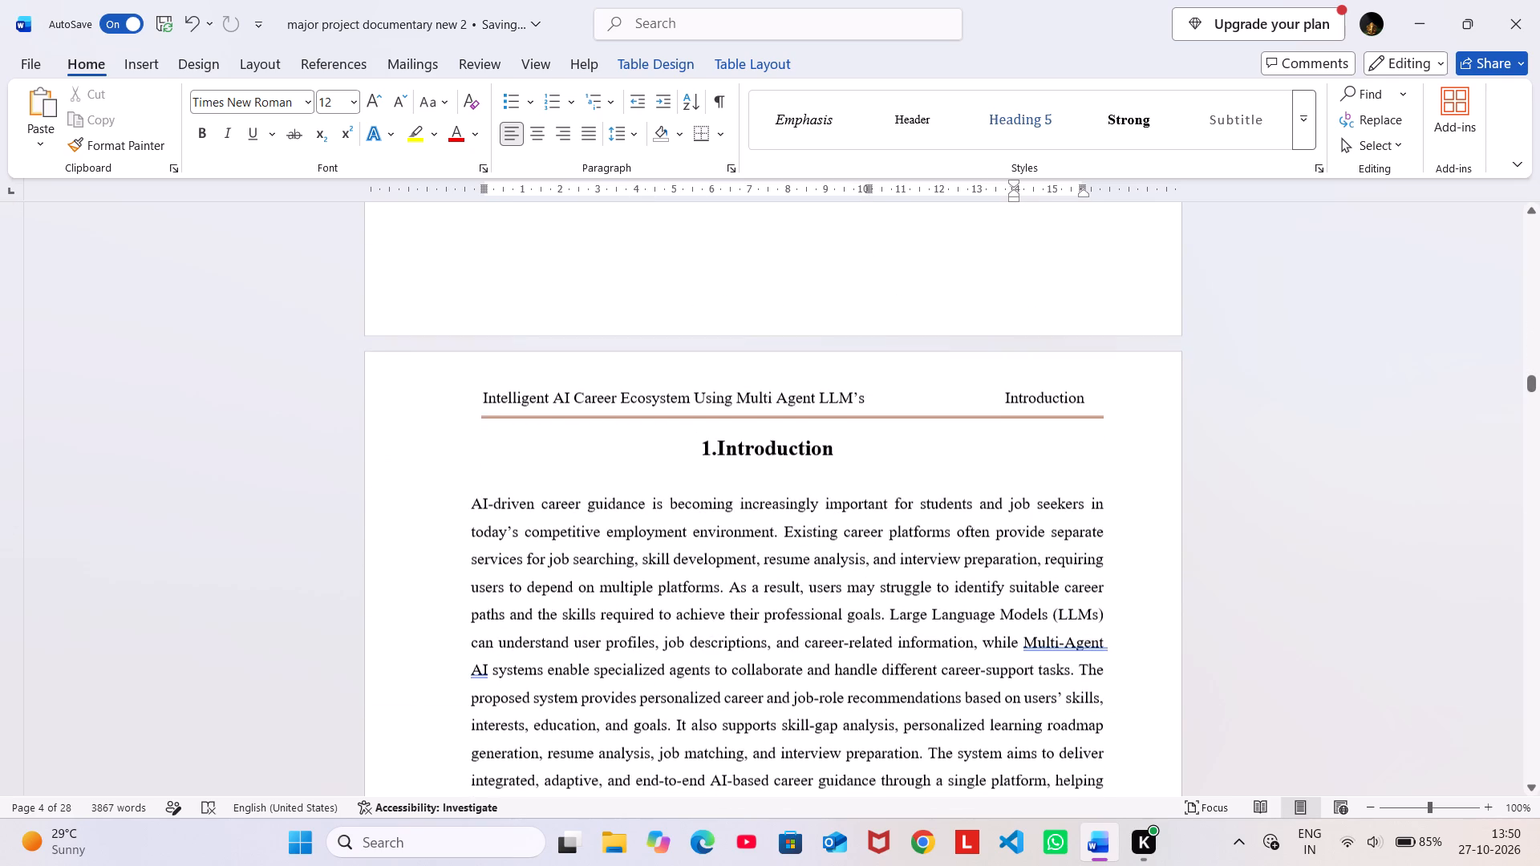
scroll(991, 588, "down", 7)
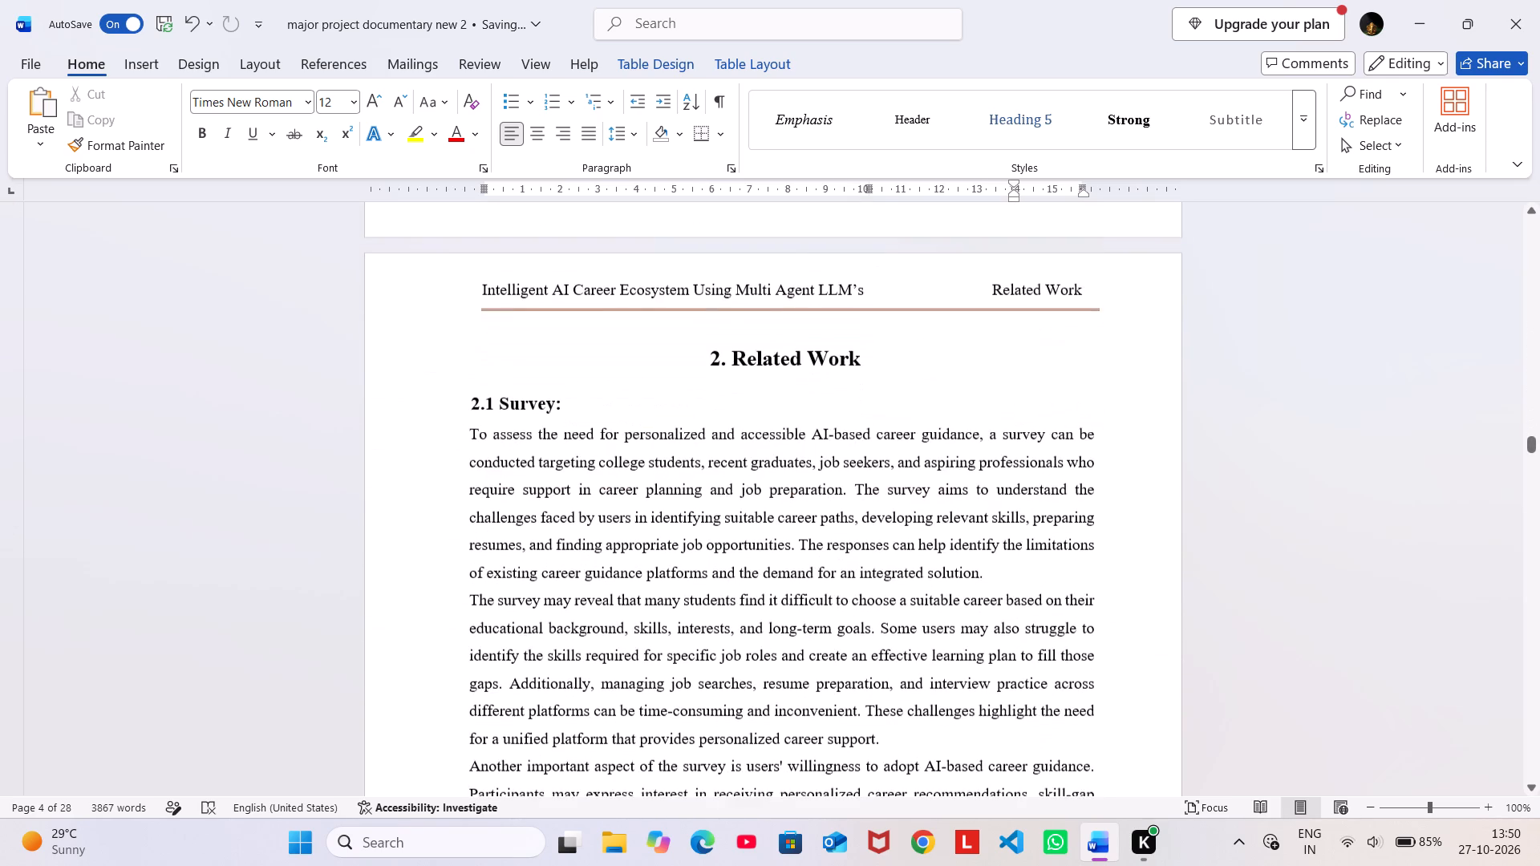
scroll(991, 588, "down", 3)
scroll(991, 588, "up", 1)
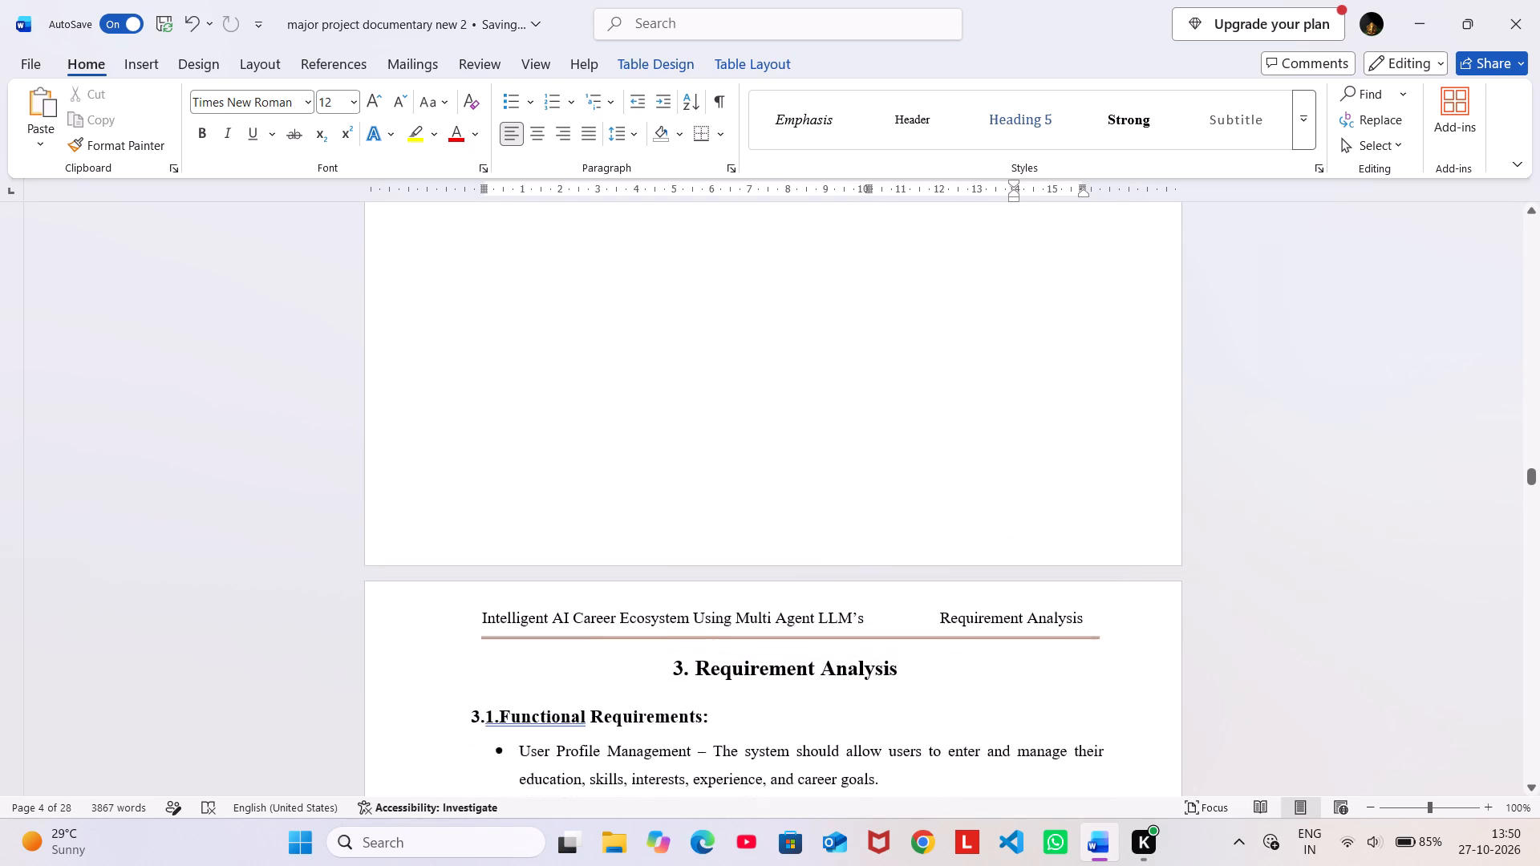
scroll(991, 588, "up", 1)
scroll(991, 588, "down", 1)
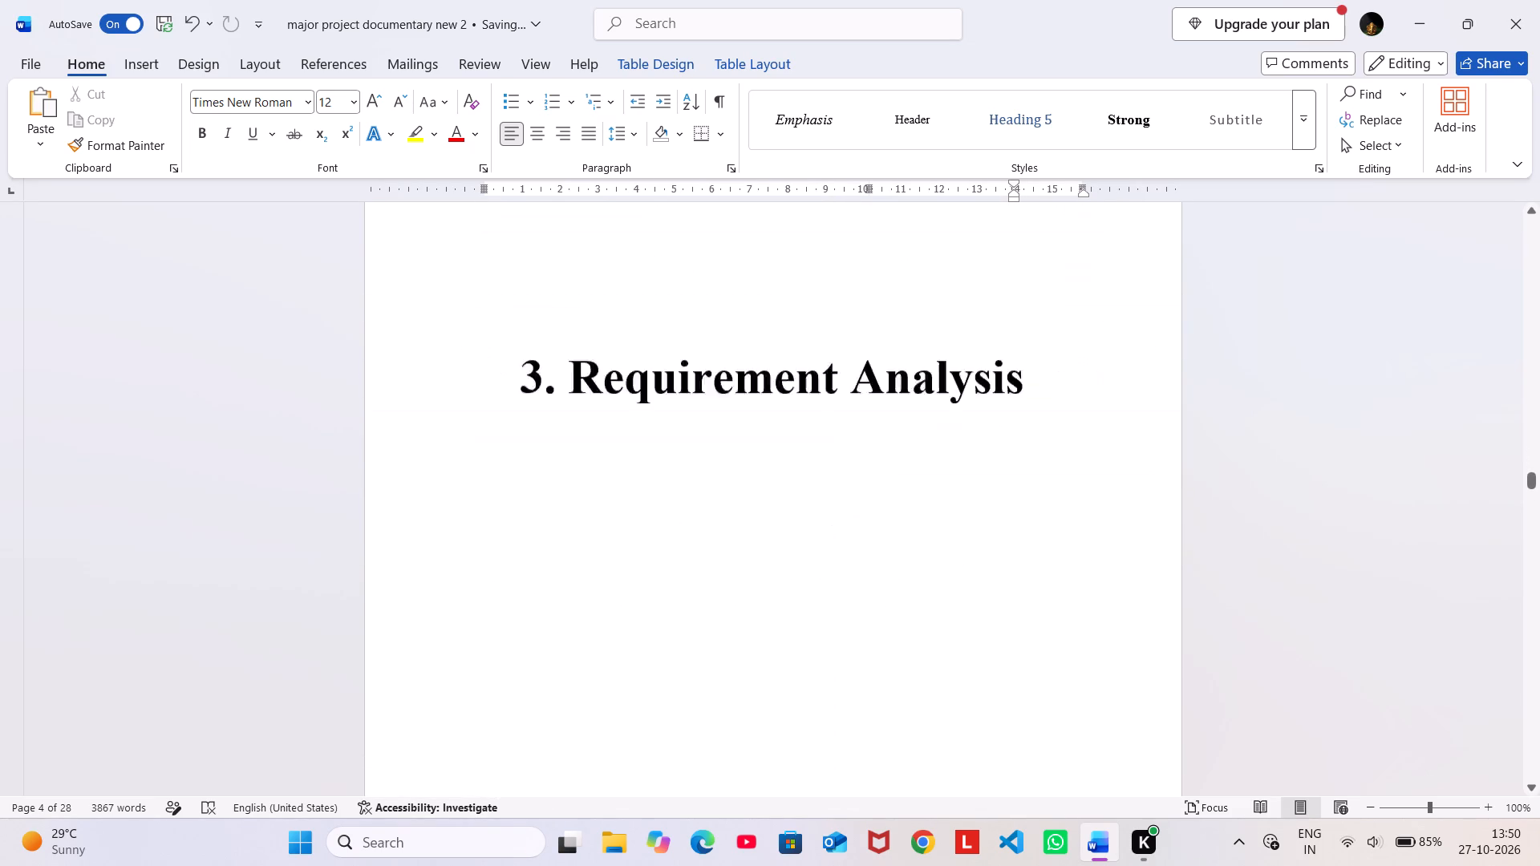
scroll(991, 588, "down", 1)
scroll(991, 588, "up", 1)
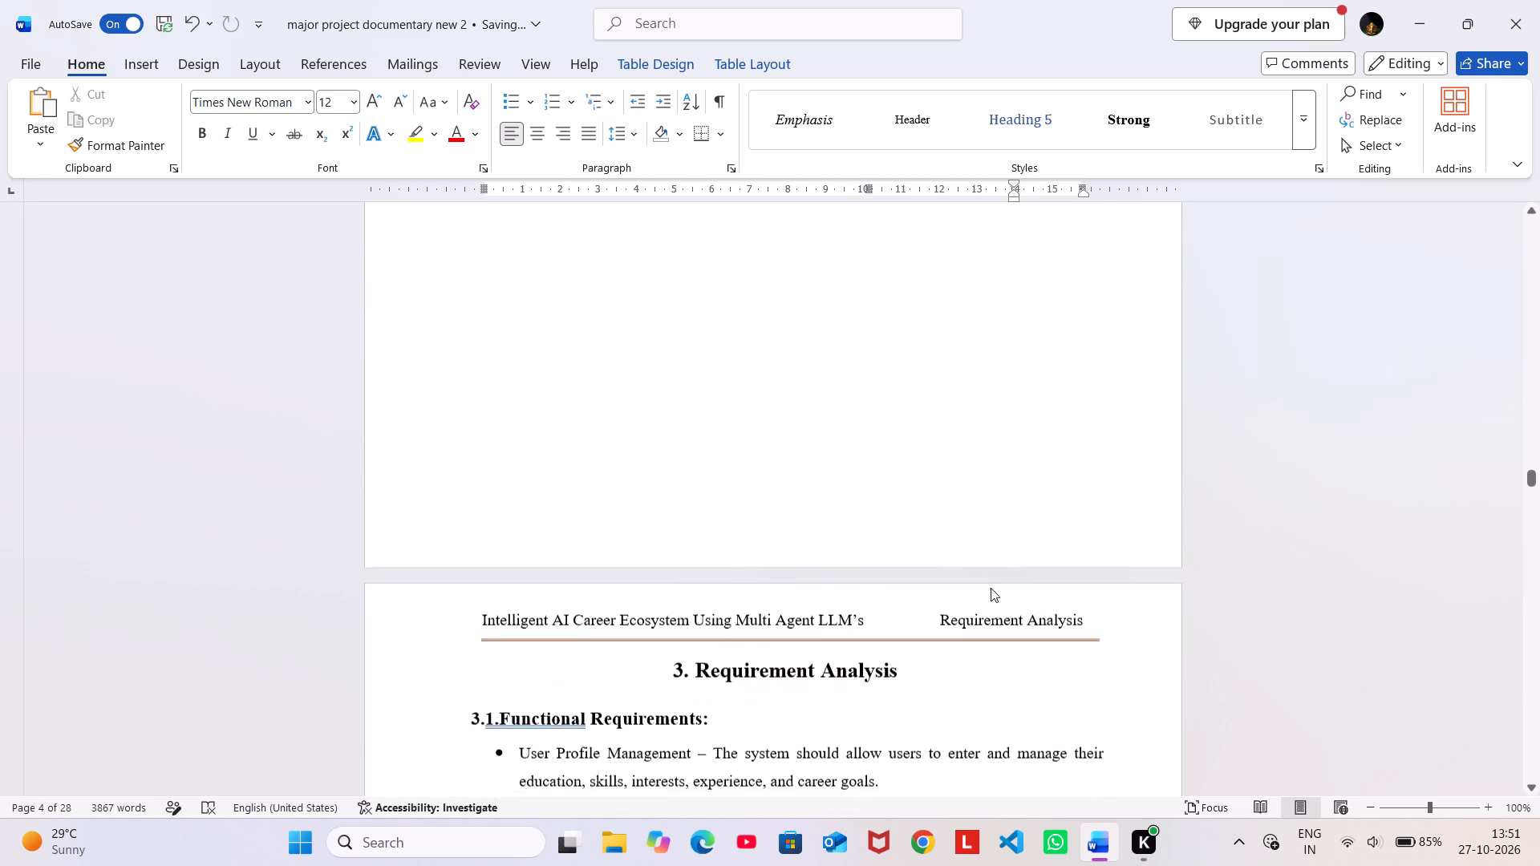
scroll(991, 588, "down", 4)
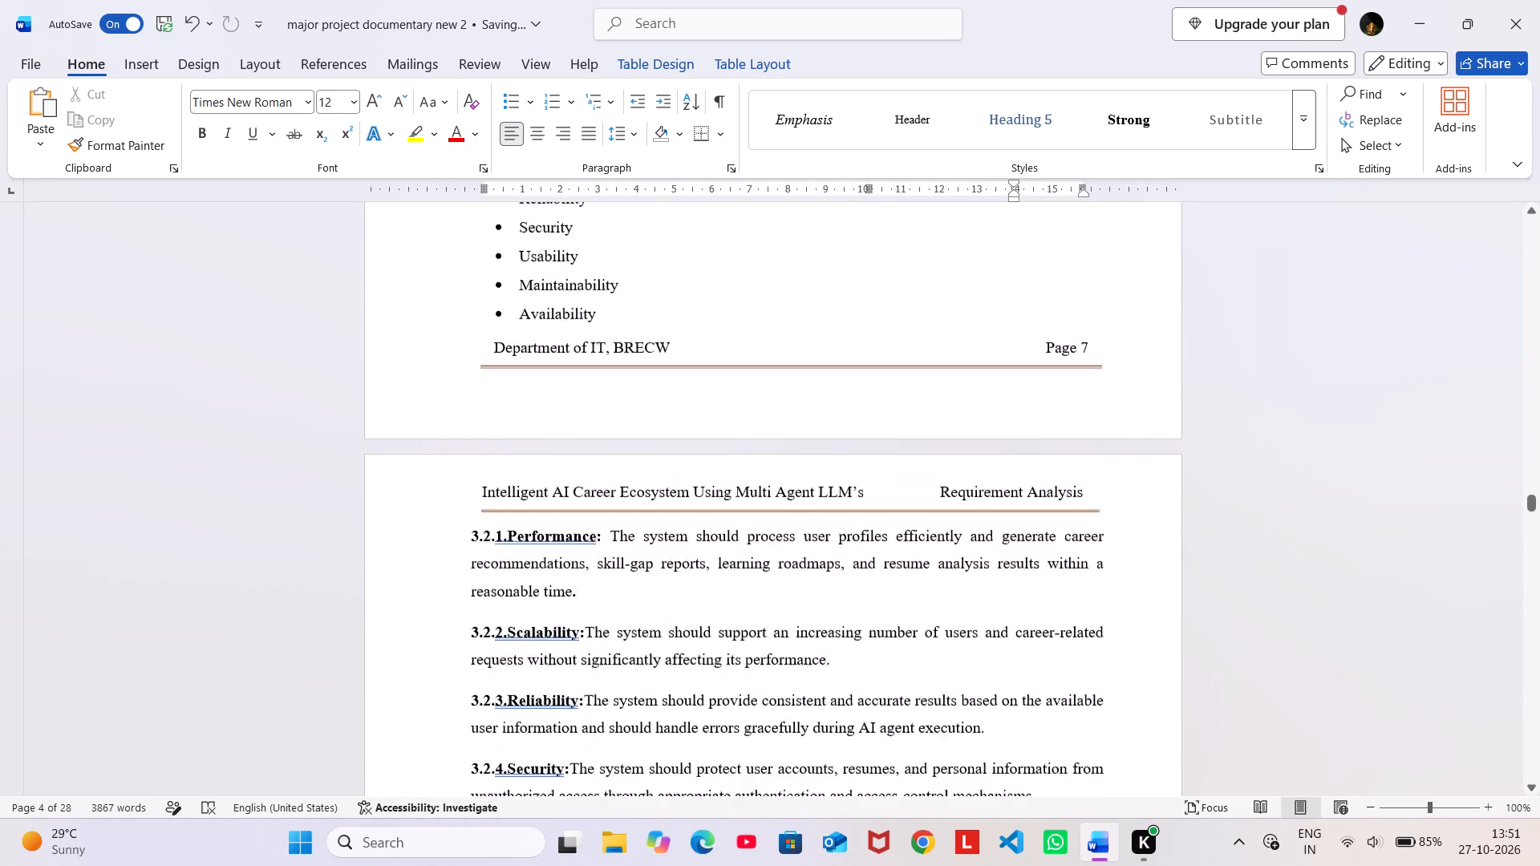
scroll(991, 588, "down", 3)
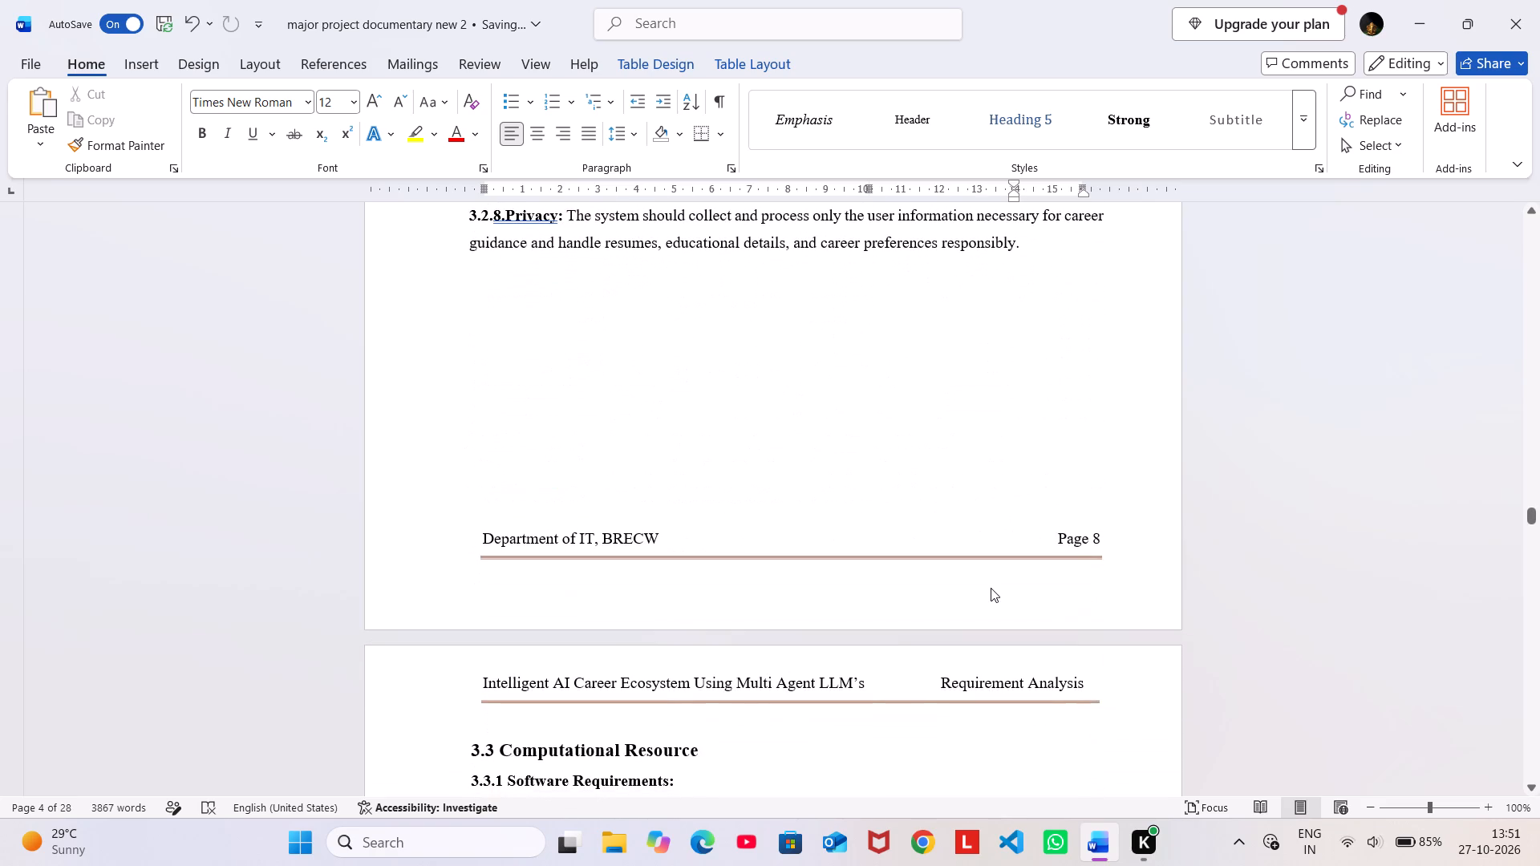
scroll(991, 588, "down", 3)
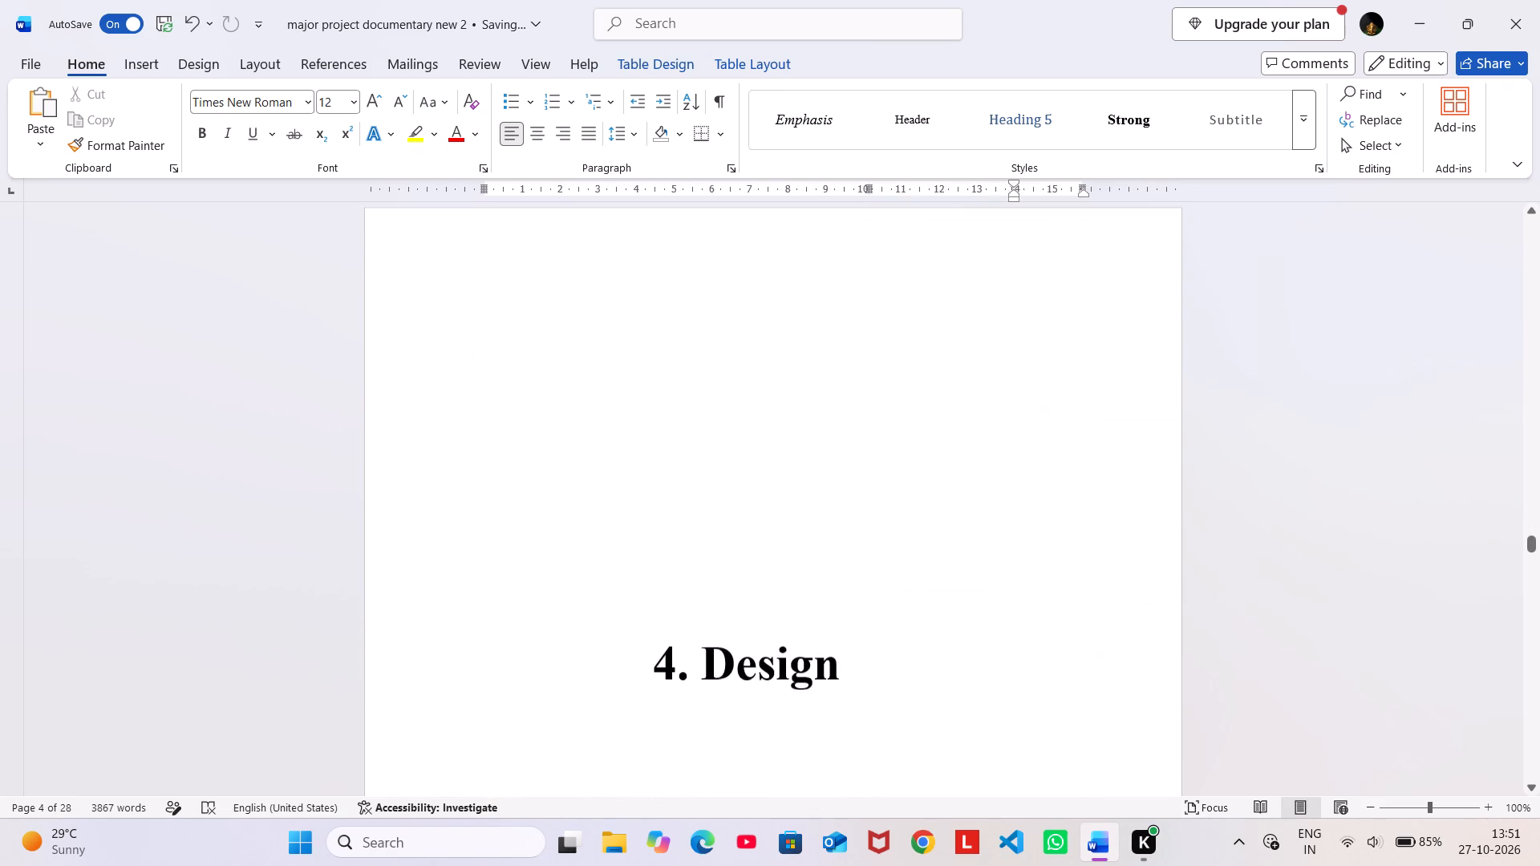
Set the page range of 3. Requirement Analysis in the Index to 6-9.
scroll(991, 588, "up", 11)
scroll(991, 588, "up", 10)
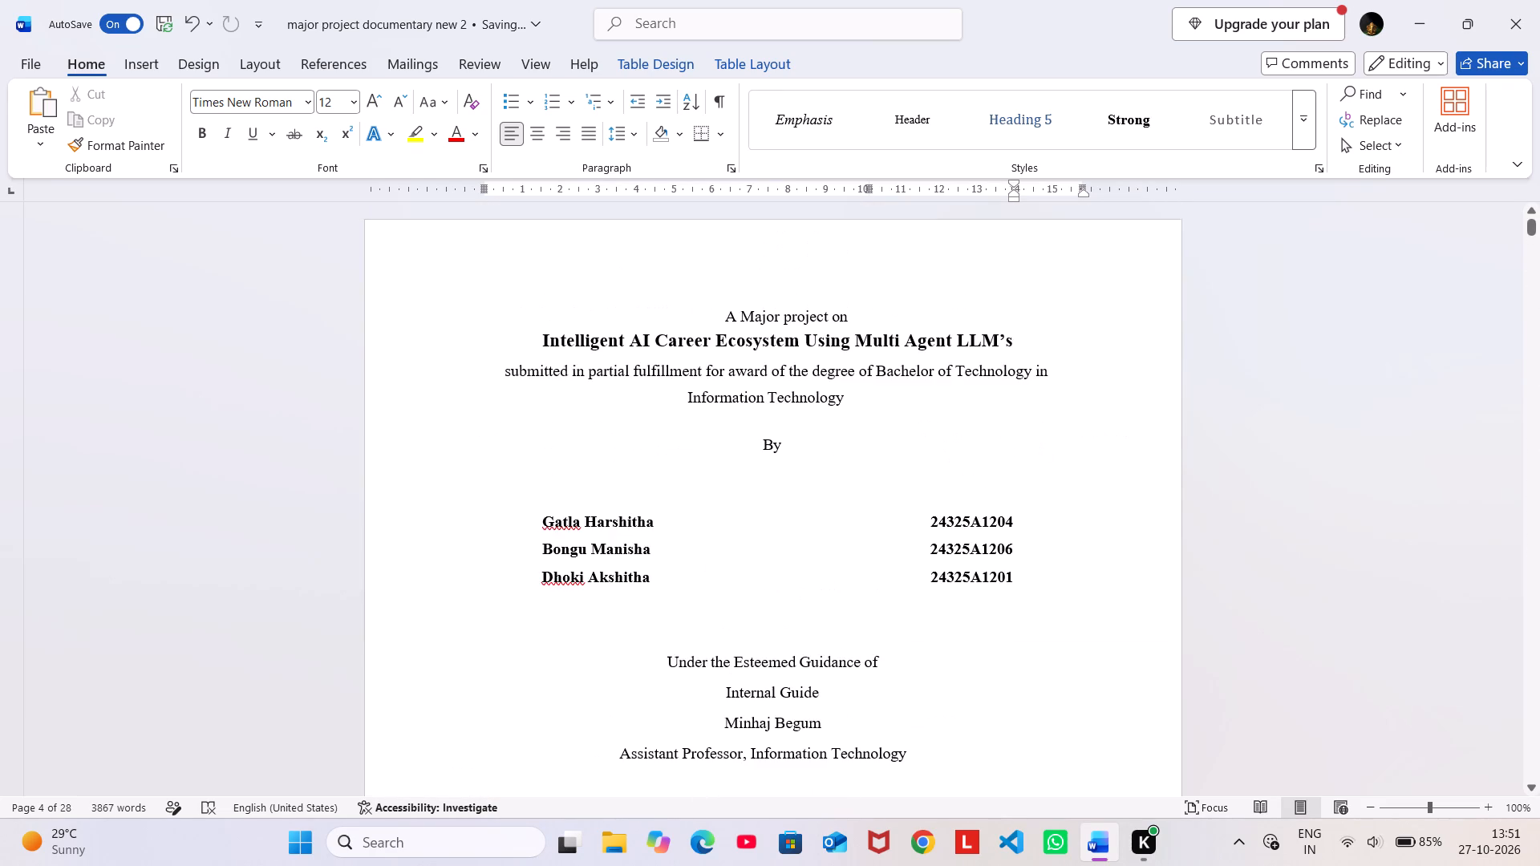
scroll(991, 588, "down", 4)
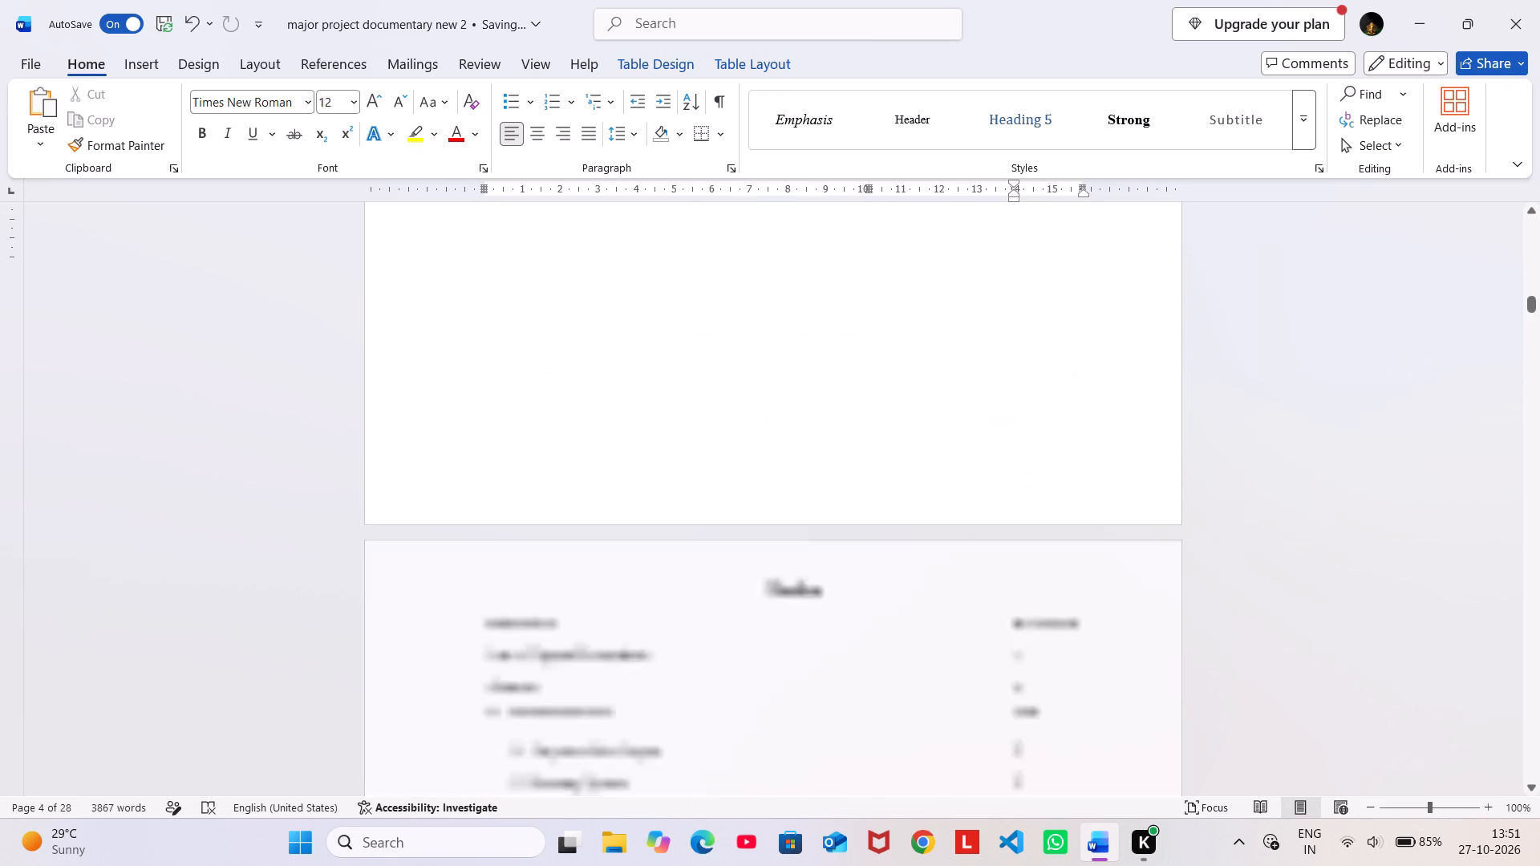
scroll(991, 588, "down", 1)
scroll(991, 588, "up", 1)
scroll(991, 588, "down", 2)
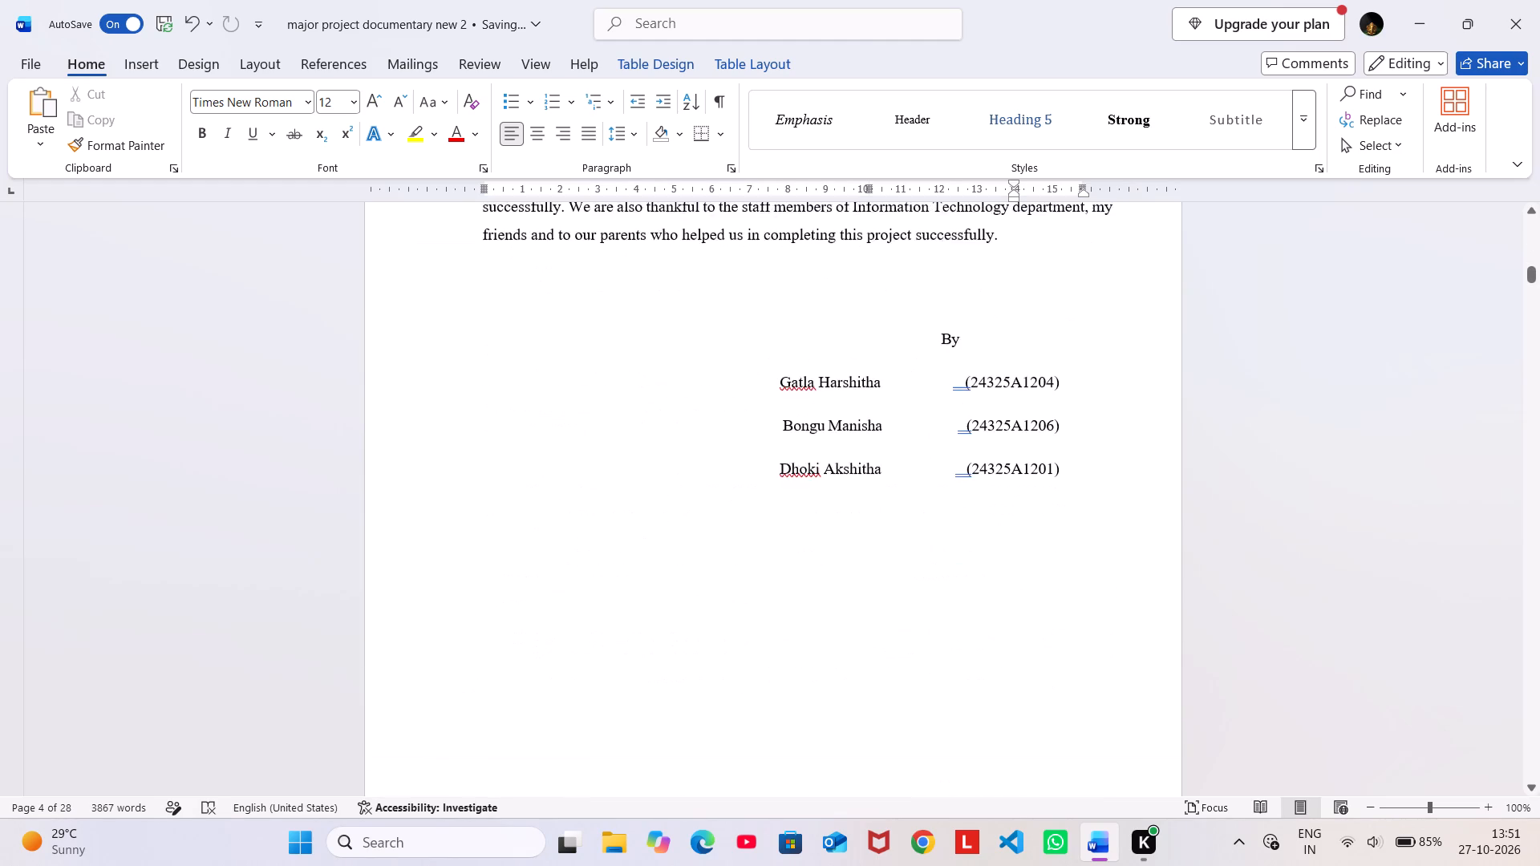
scroll(991, 588, "down", 1)
scroll(991, 588, "up", 1)
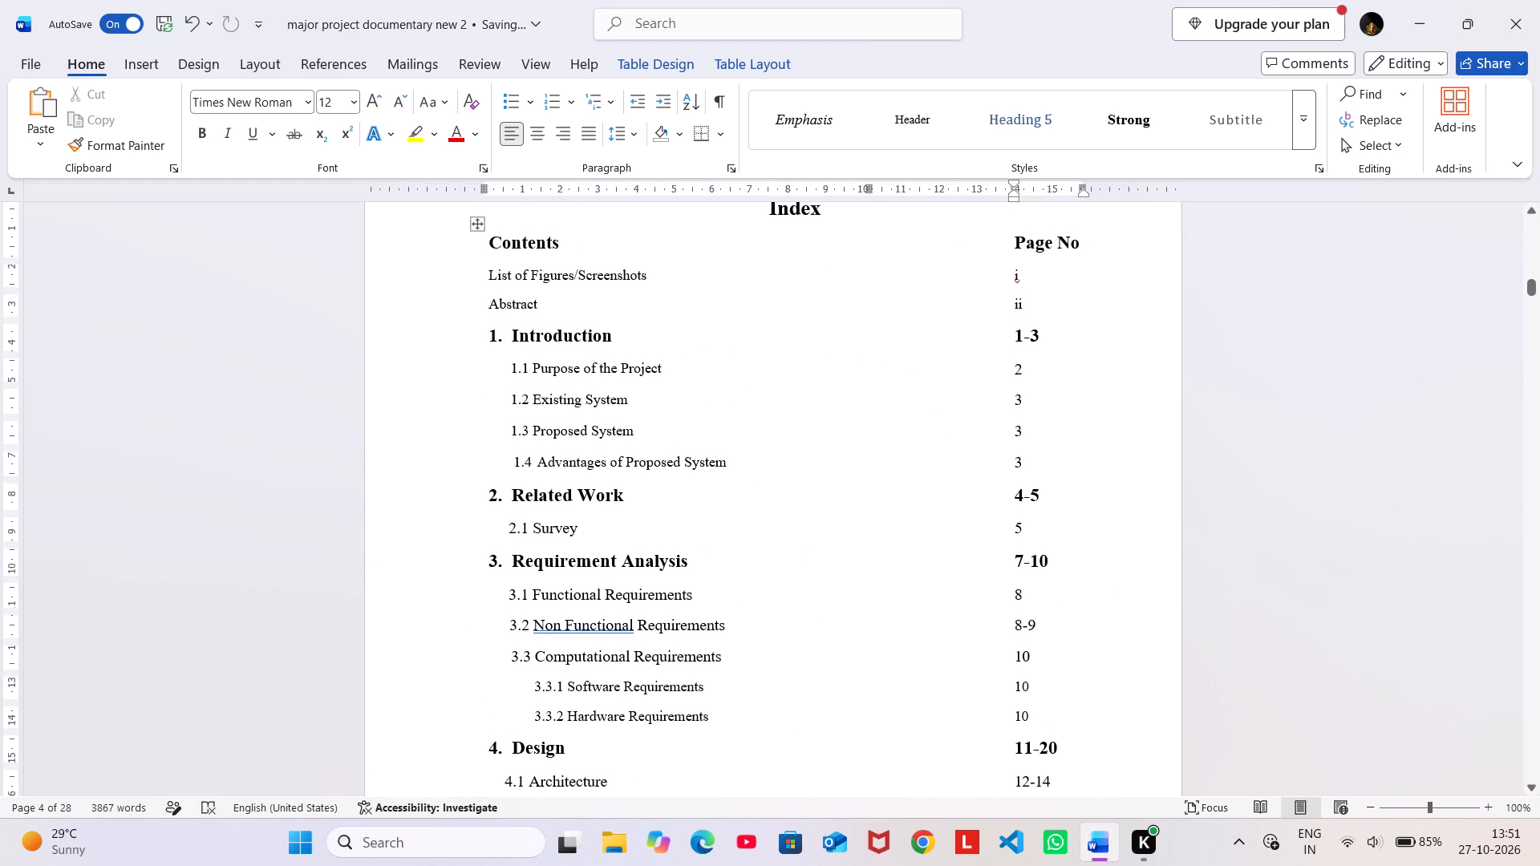
left_click(1027, 561)
key("Left")
key("BackSpace")
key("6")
key("Right")
key("Right")
key("Right")
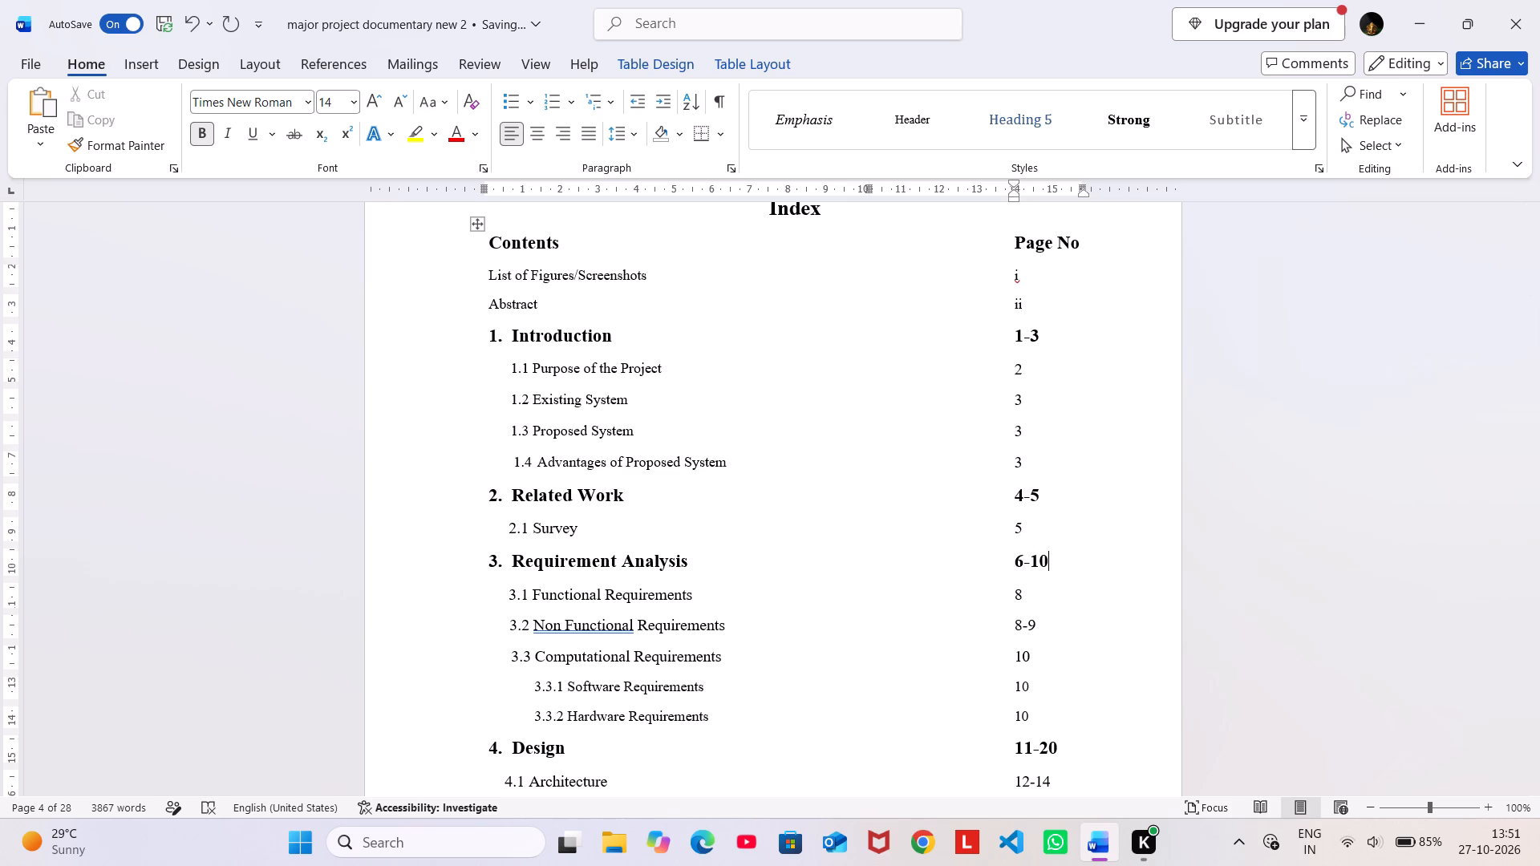
key("BackSpace")
key("BackSpace")
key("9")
scroll(1011, 521, "down", 1)
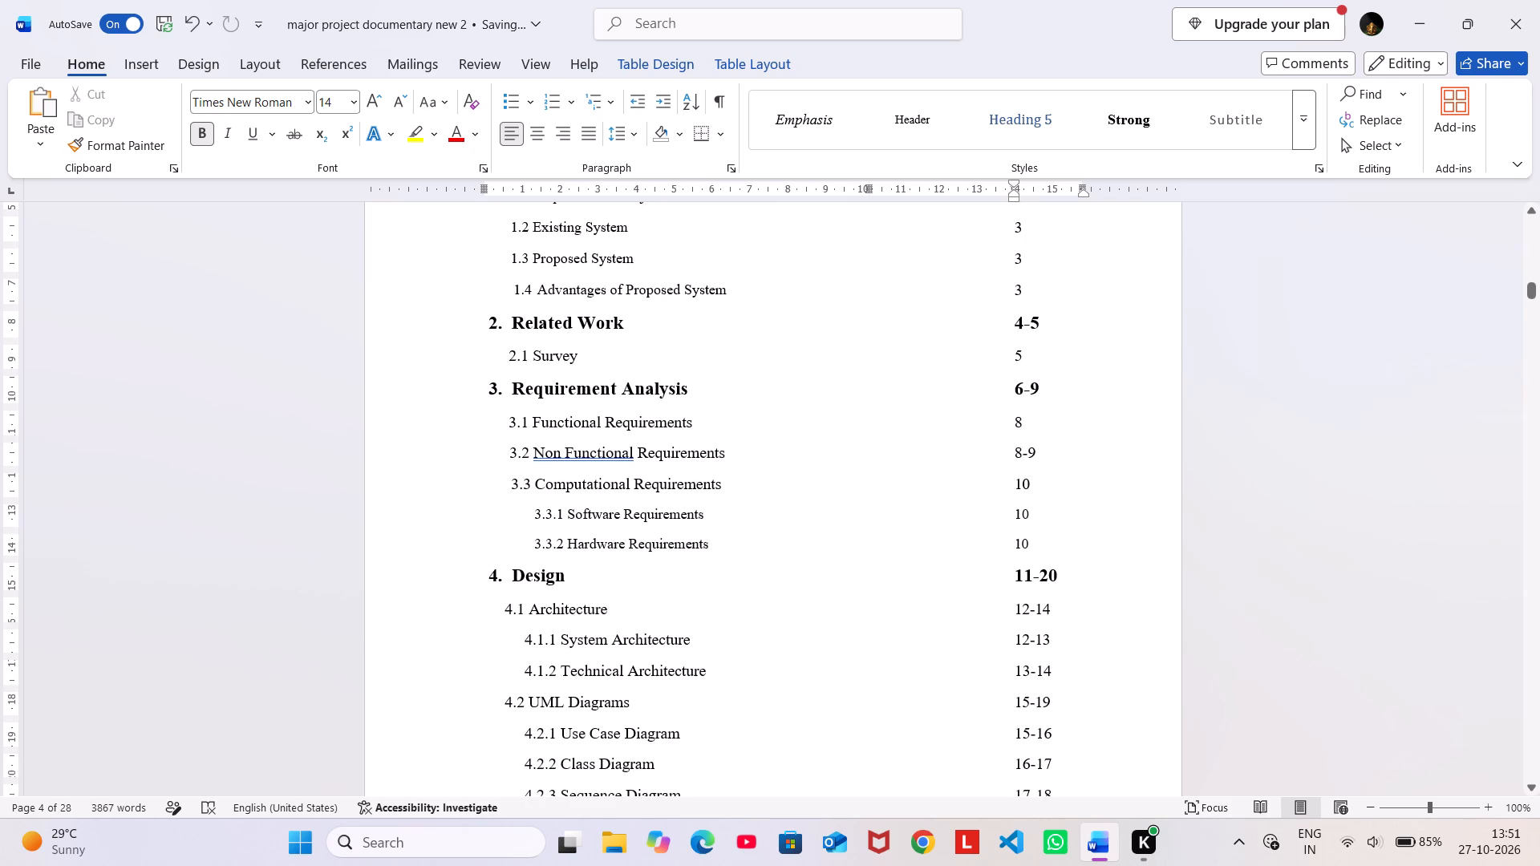
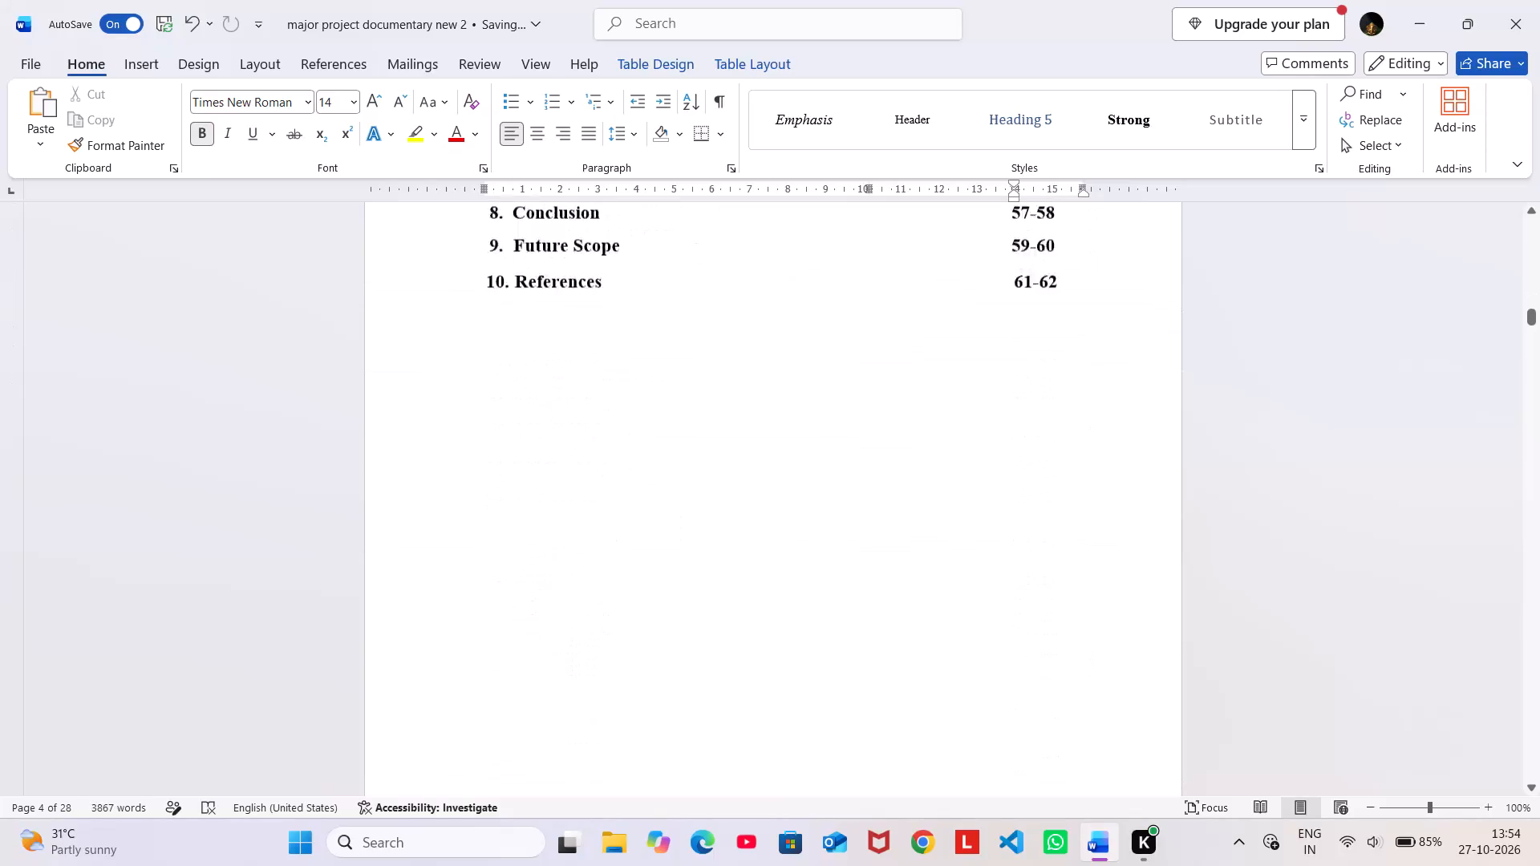
Examine the Requirement Analysis chapter for the footer page numbers of its functional, non-functional and 3.3 Computational Resource sections.
scroll(1018, 463, "down", 1)
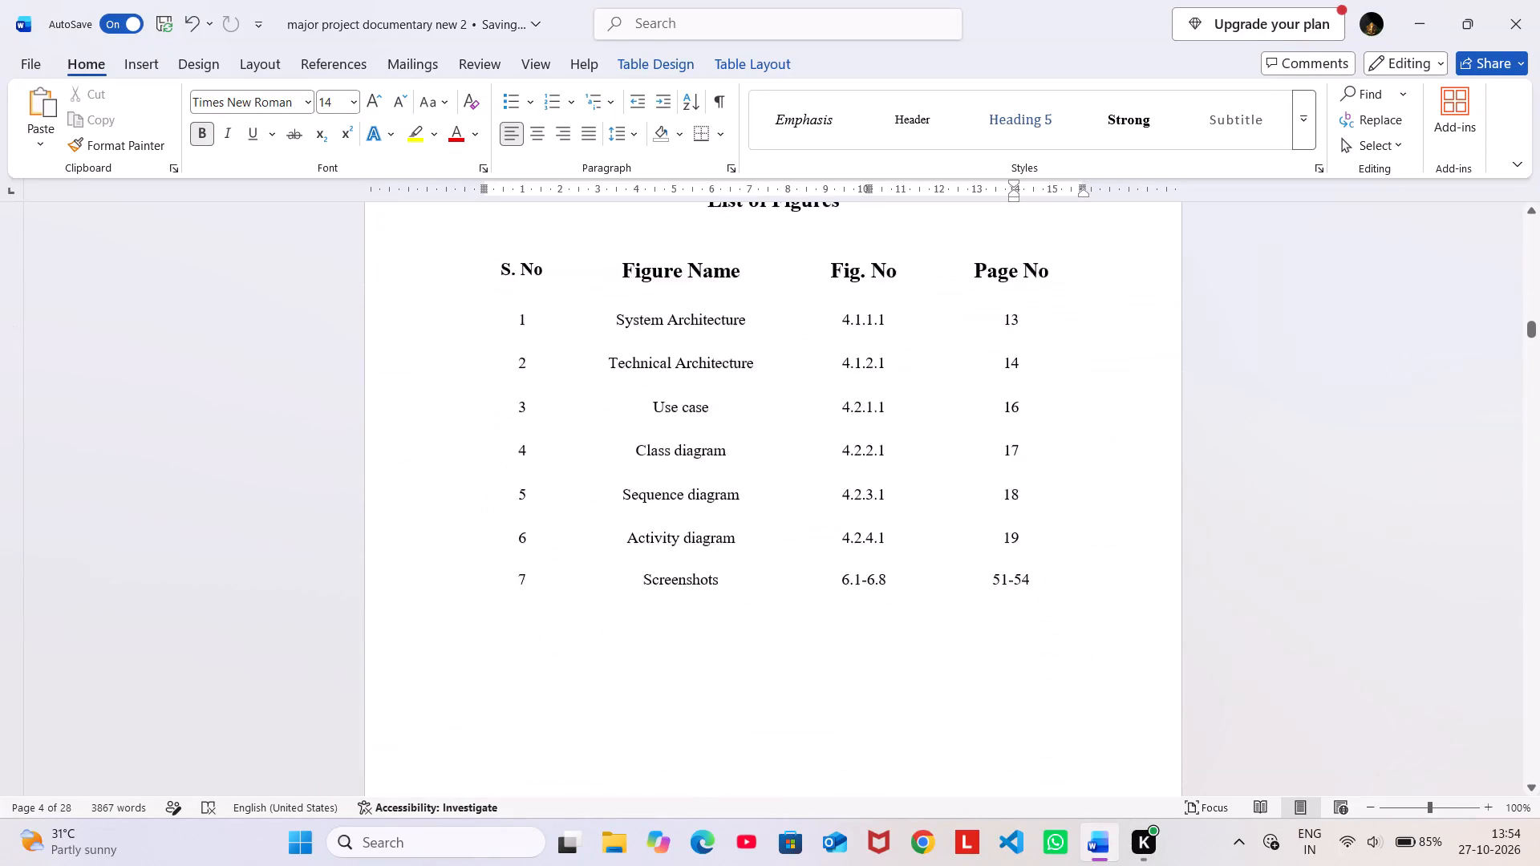
scroll(1018, 463, "down", 5)
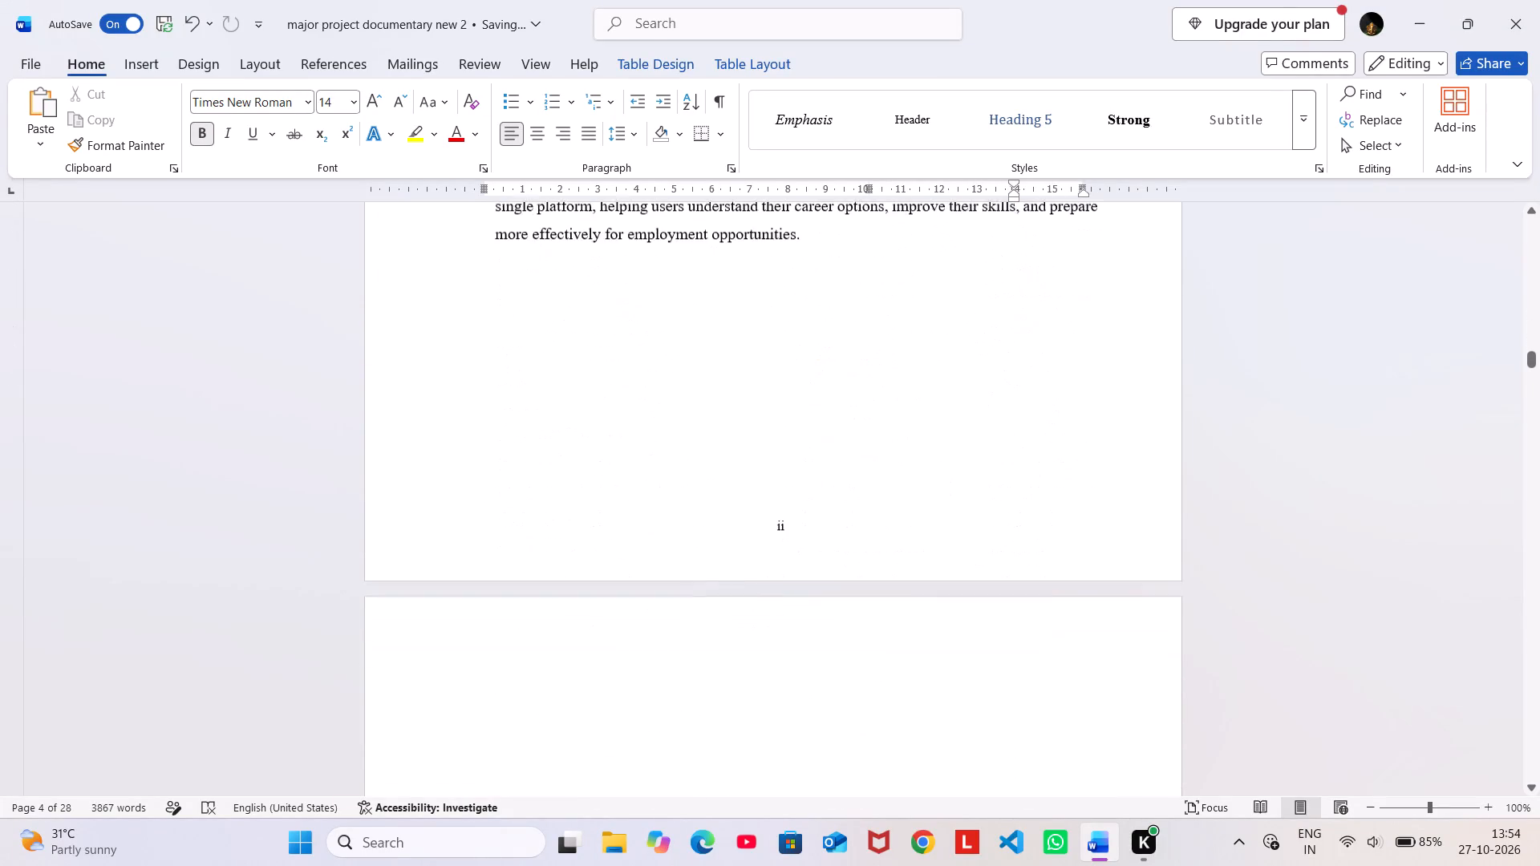
scroll(1018, 463, "down", 5)
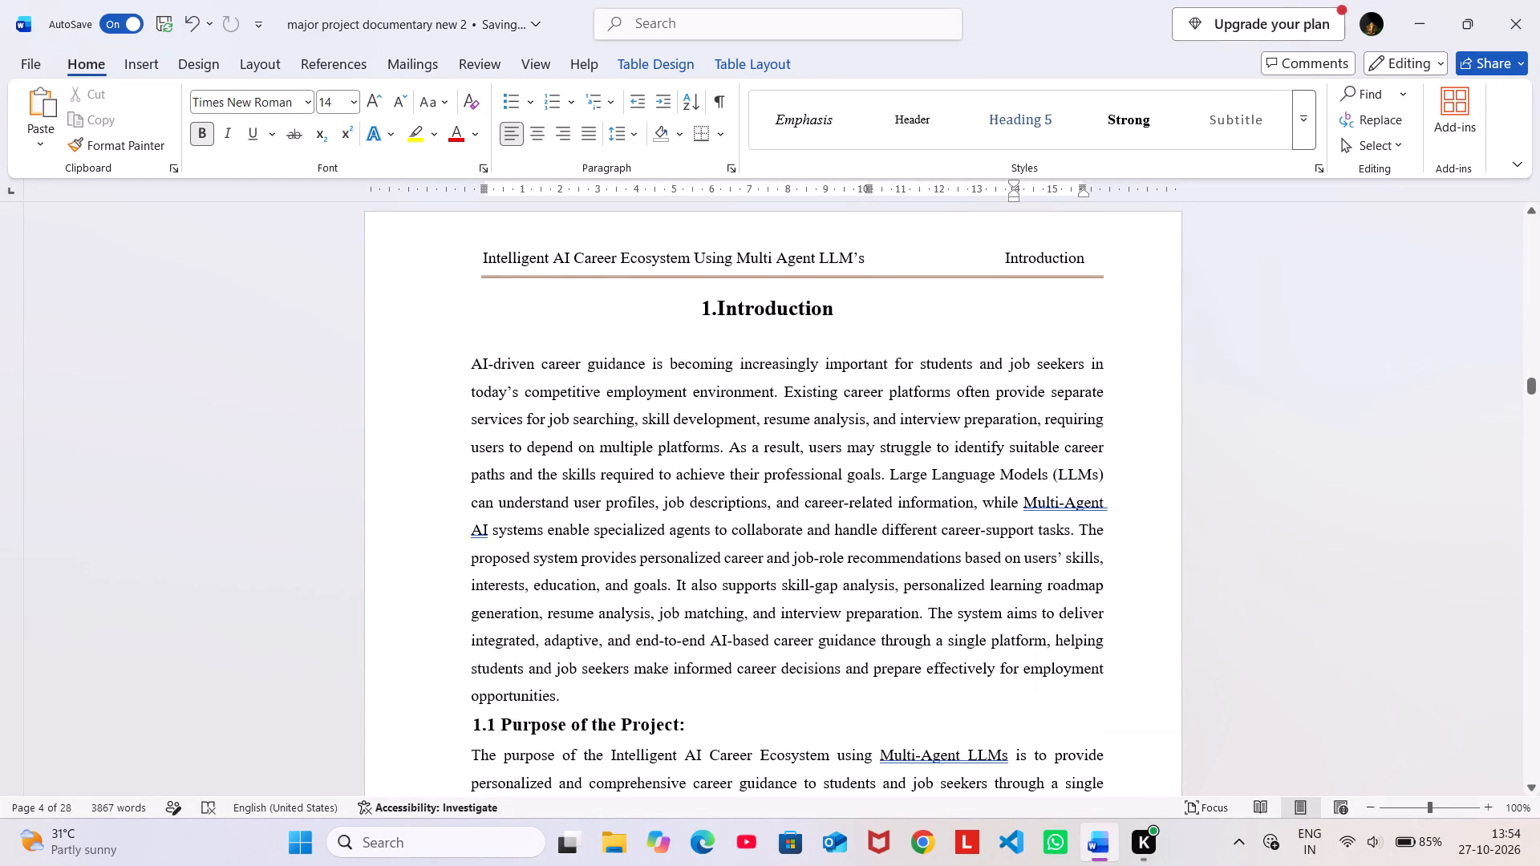
scroll(1018, 463, "down", 11)
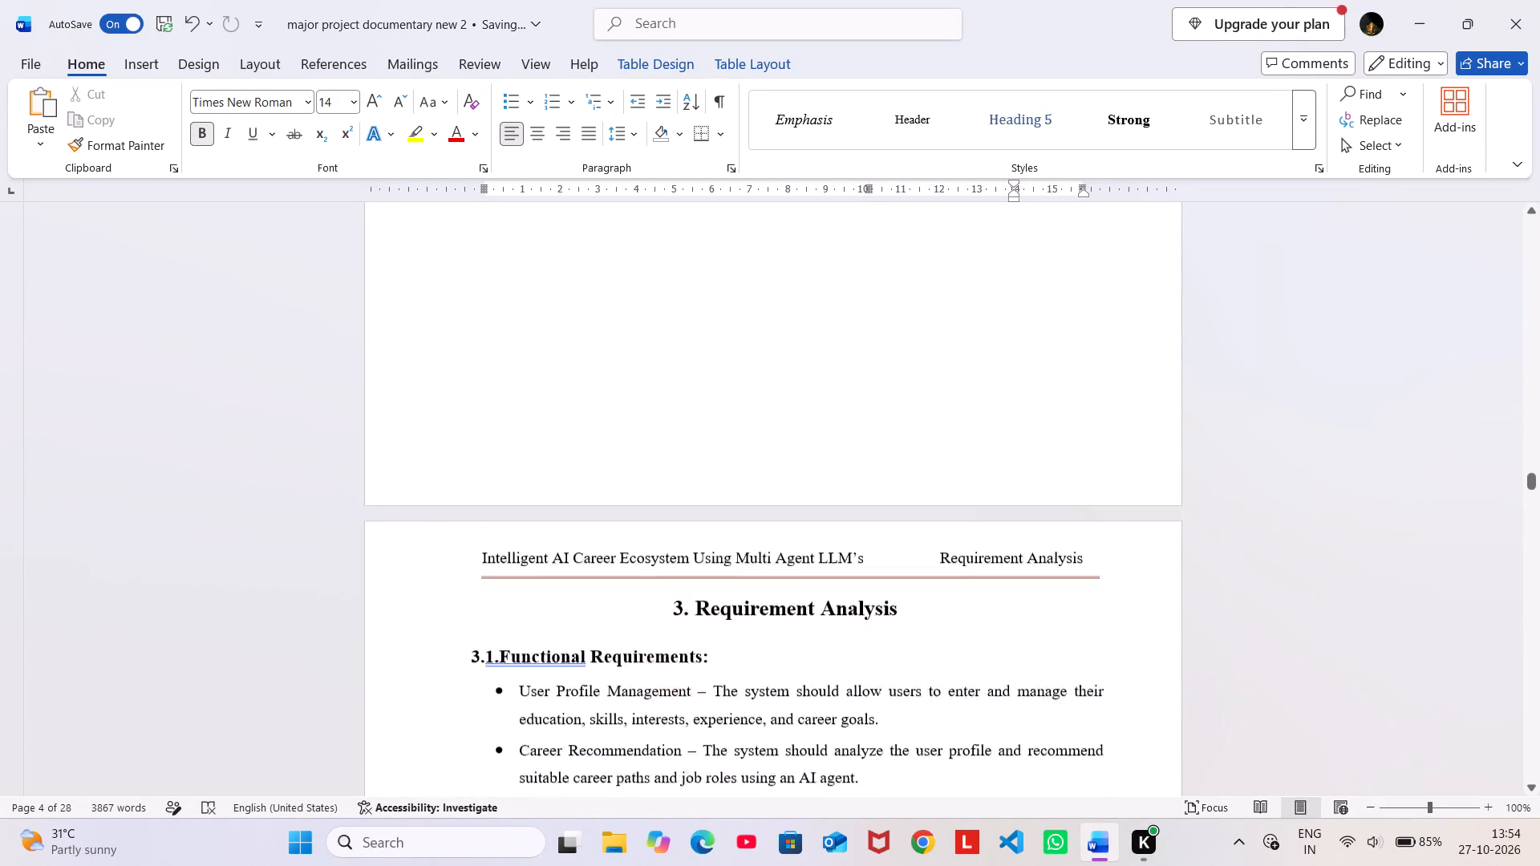
scroll(1018, 463, "up", 2)
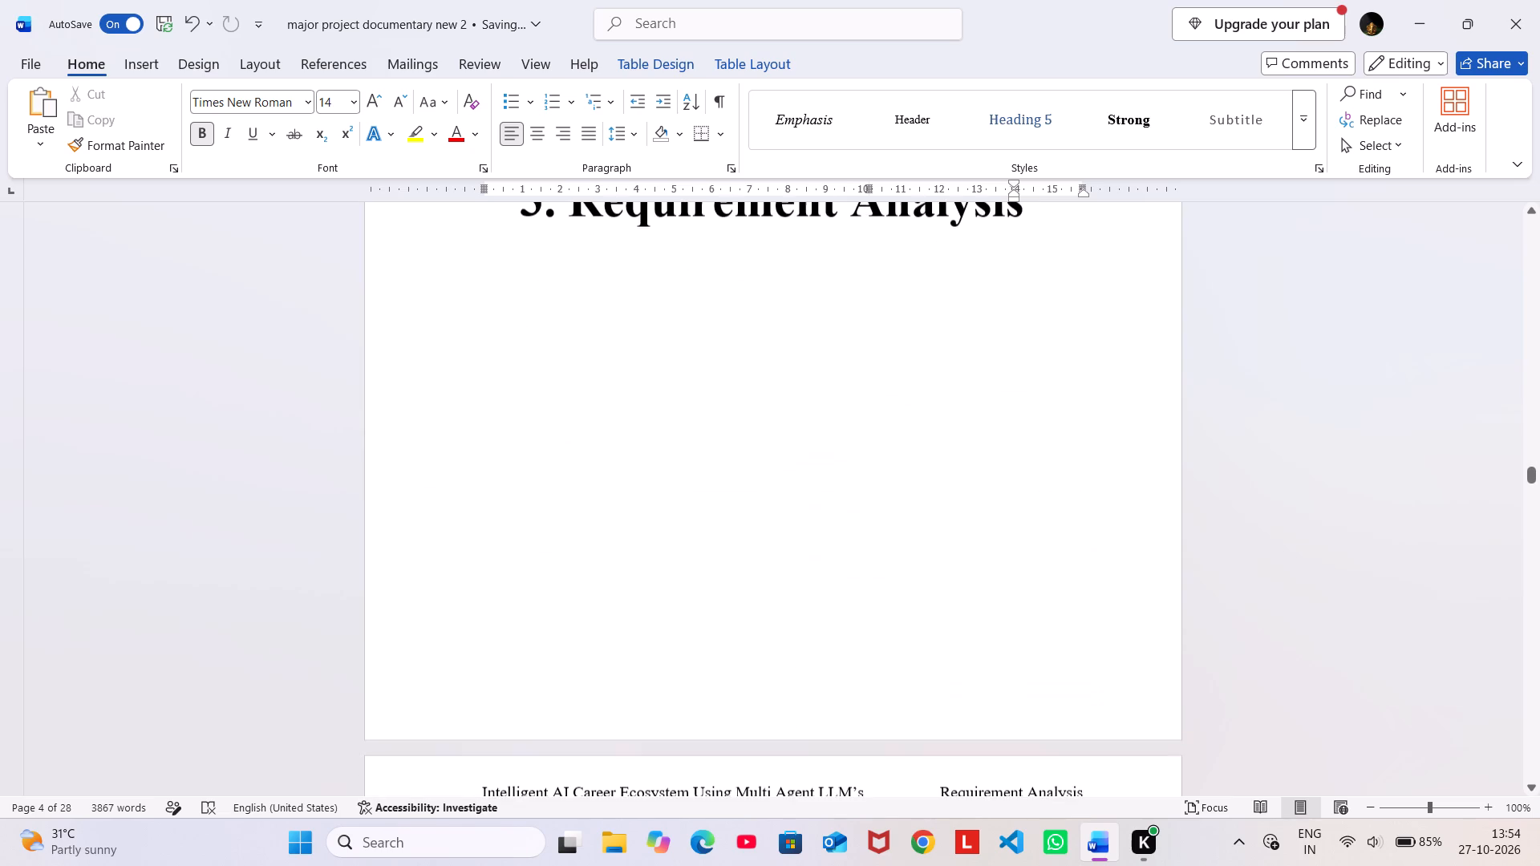
scroll(1018, 463, "up", 1)
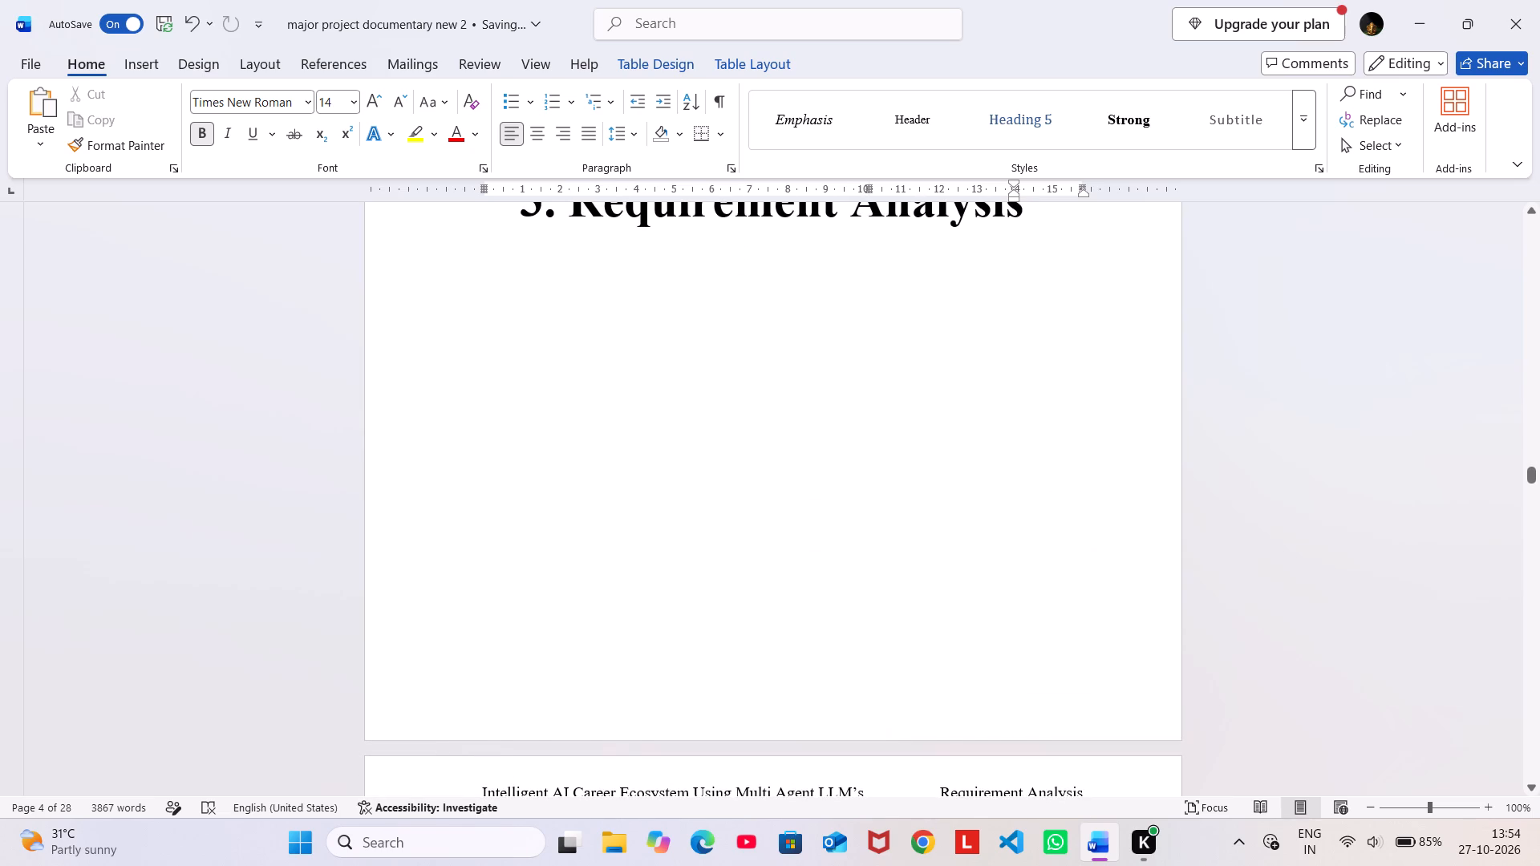
scroll(1018, 463, "up", 1)
scroll(1018, 463, "down", 2)
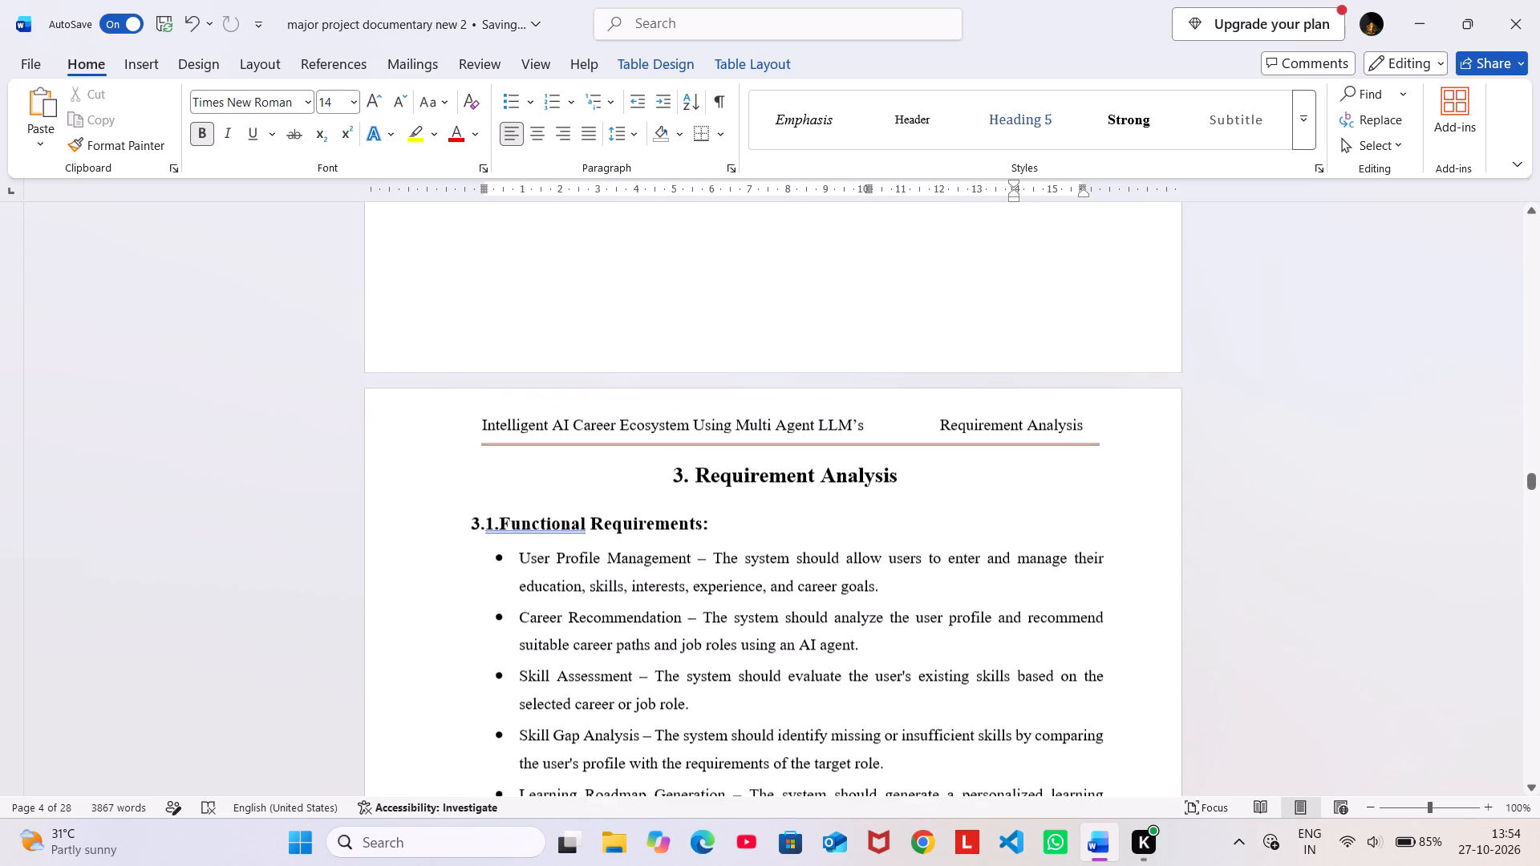
scroll(1018, 463, "down", 2)
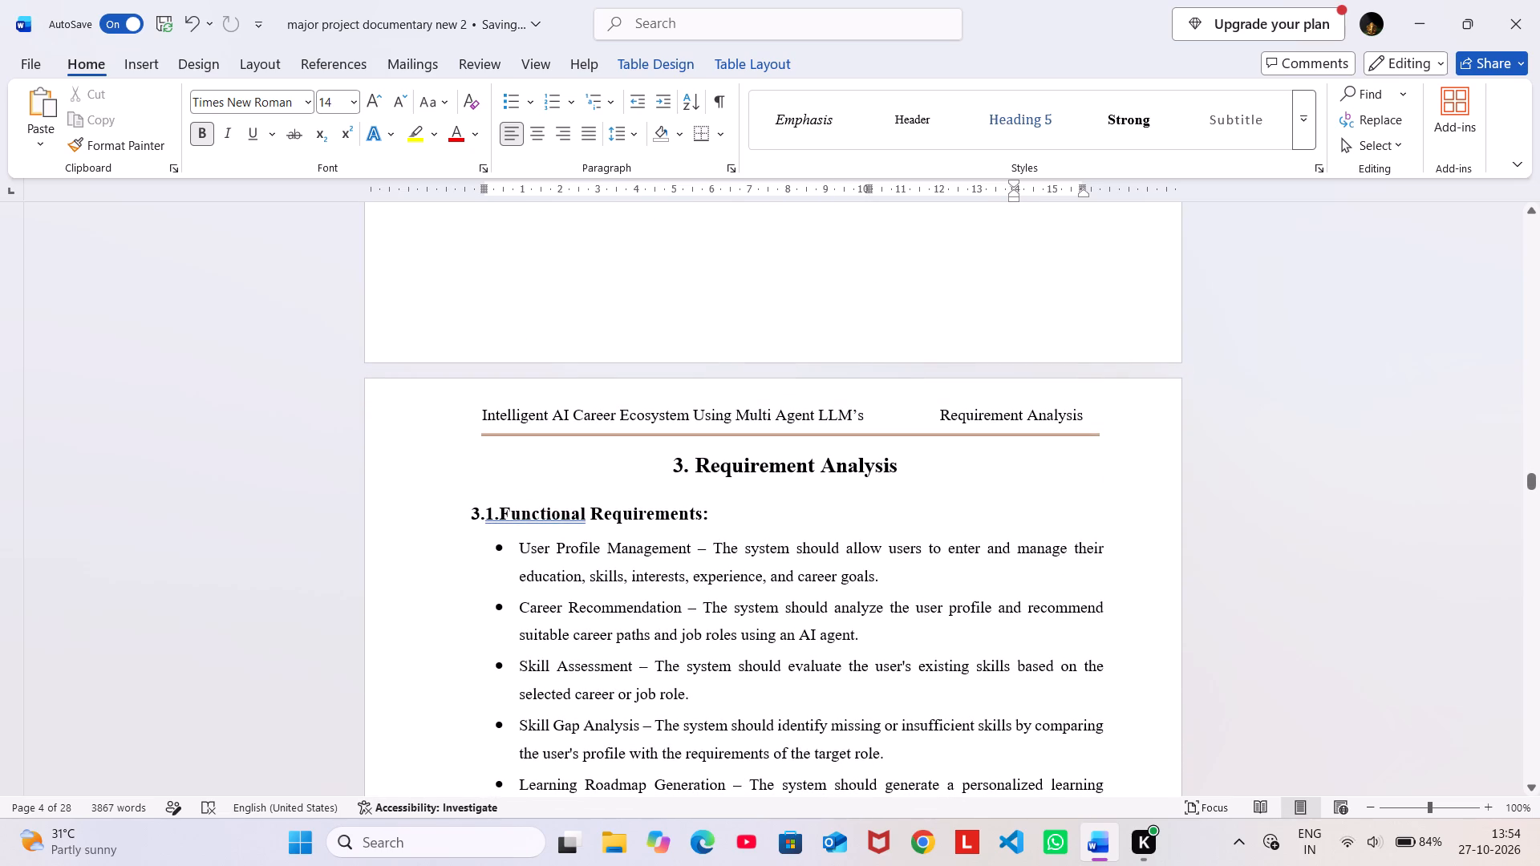
scroll(1018, 463, "down", 1)
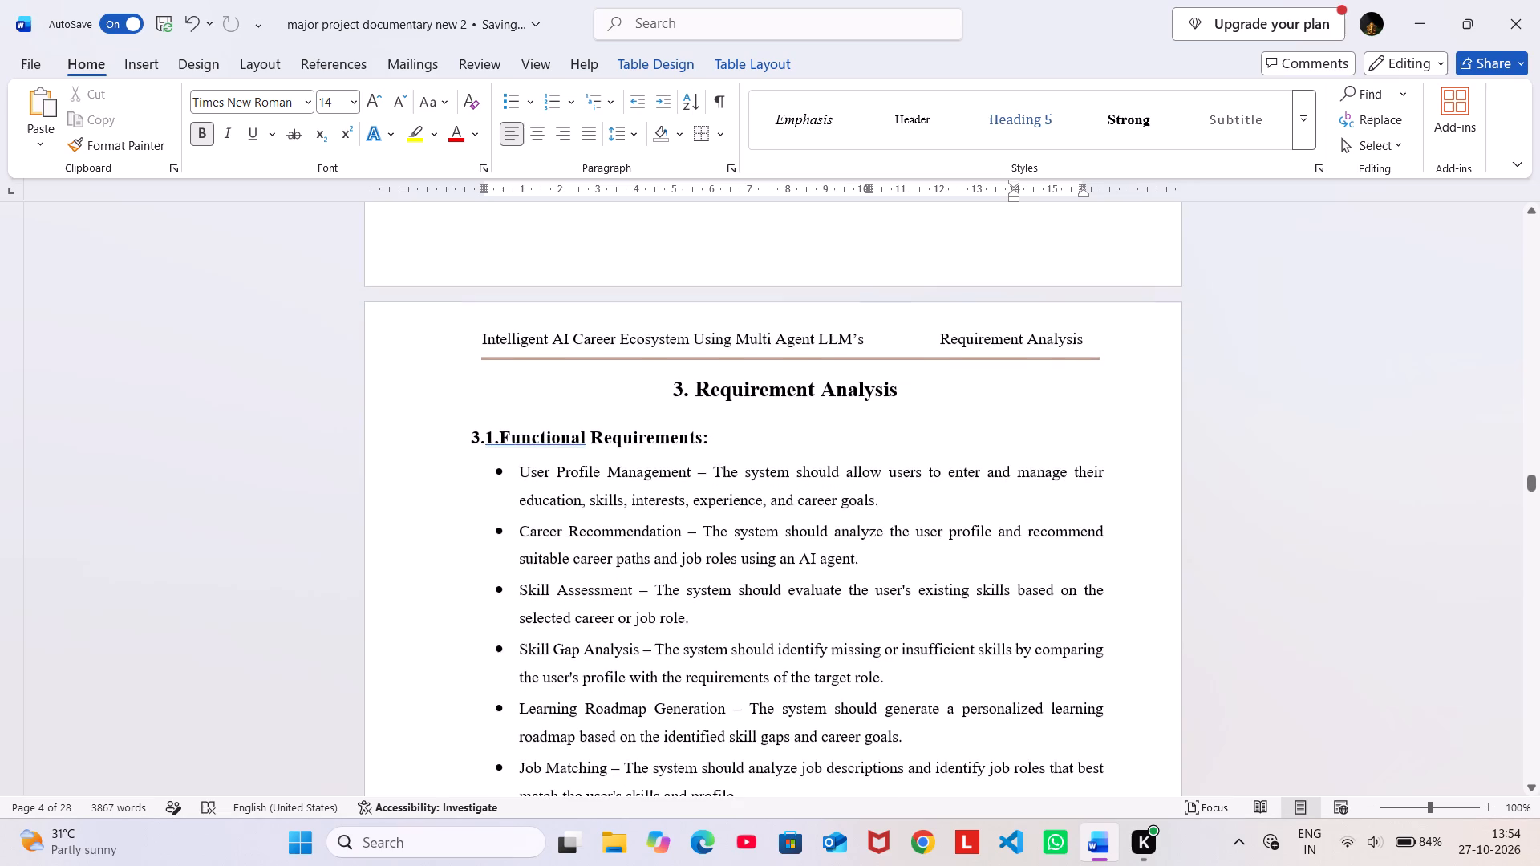
scroll(1018, 463, "down", 2)
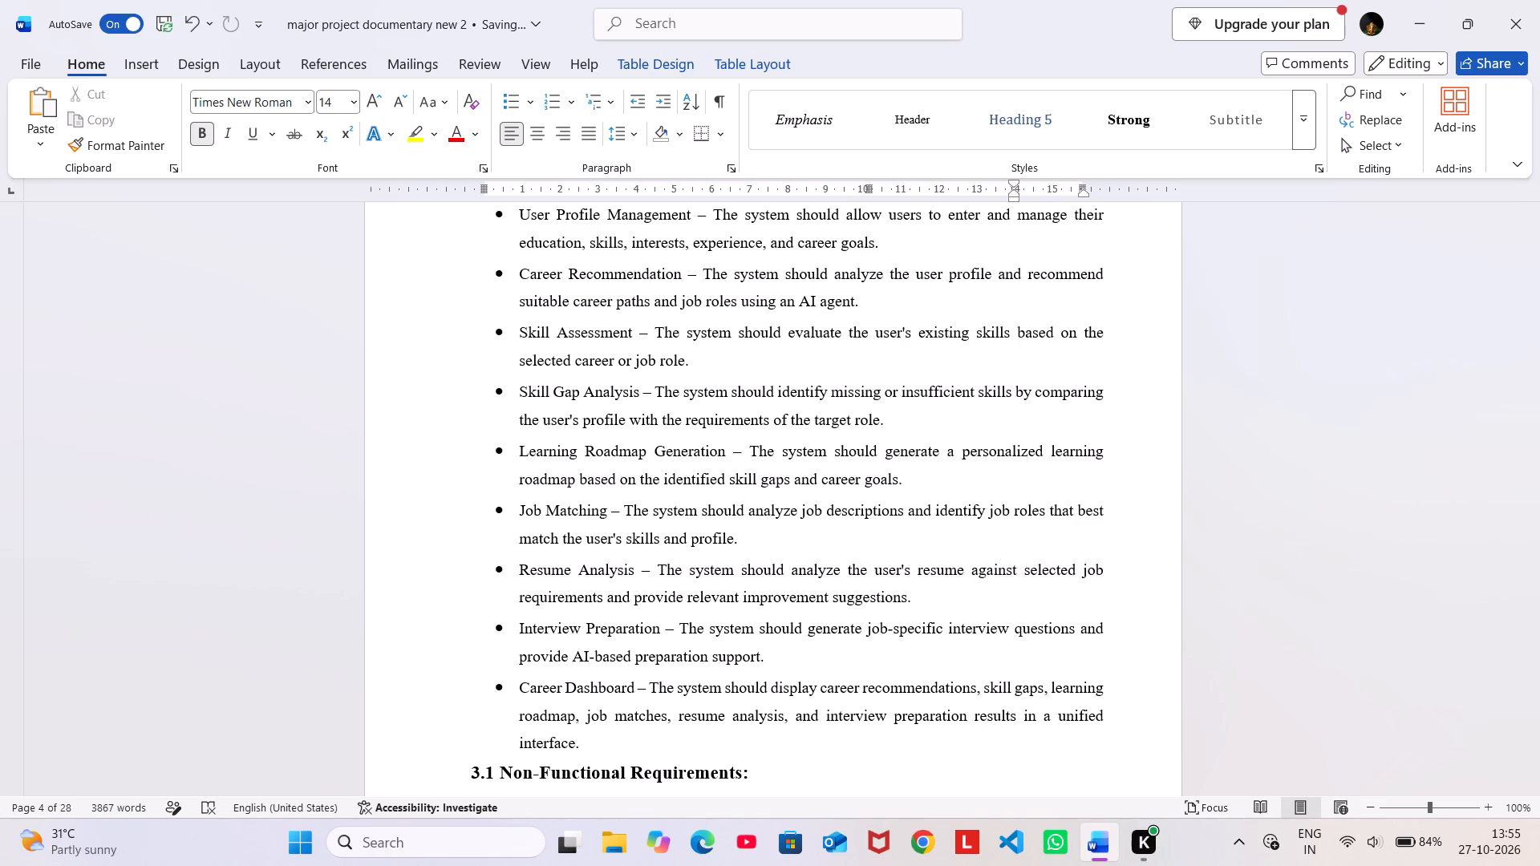
scroll(1018, 463, "down", 3)
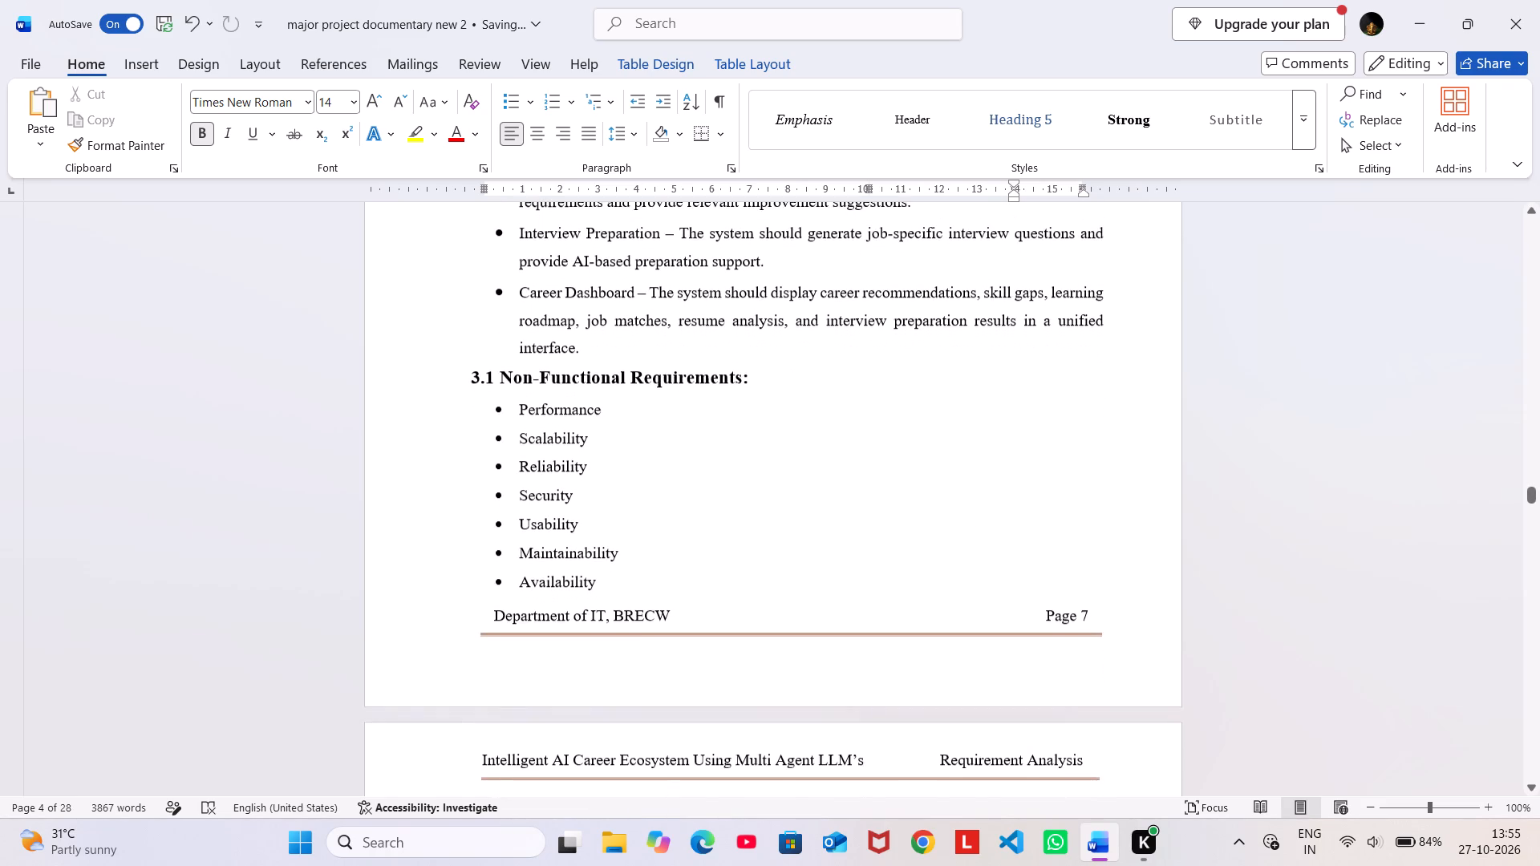
scroll(1018, 463, "down", 1)
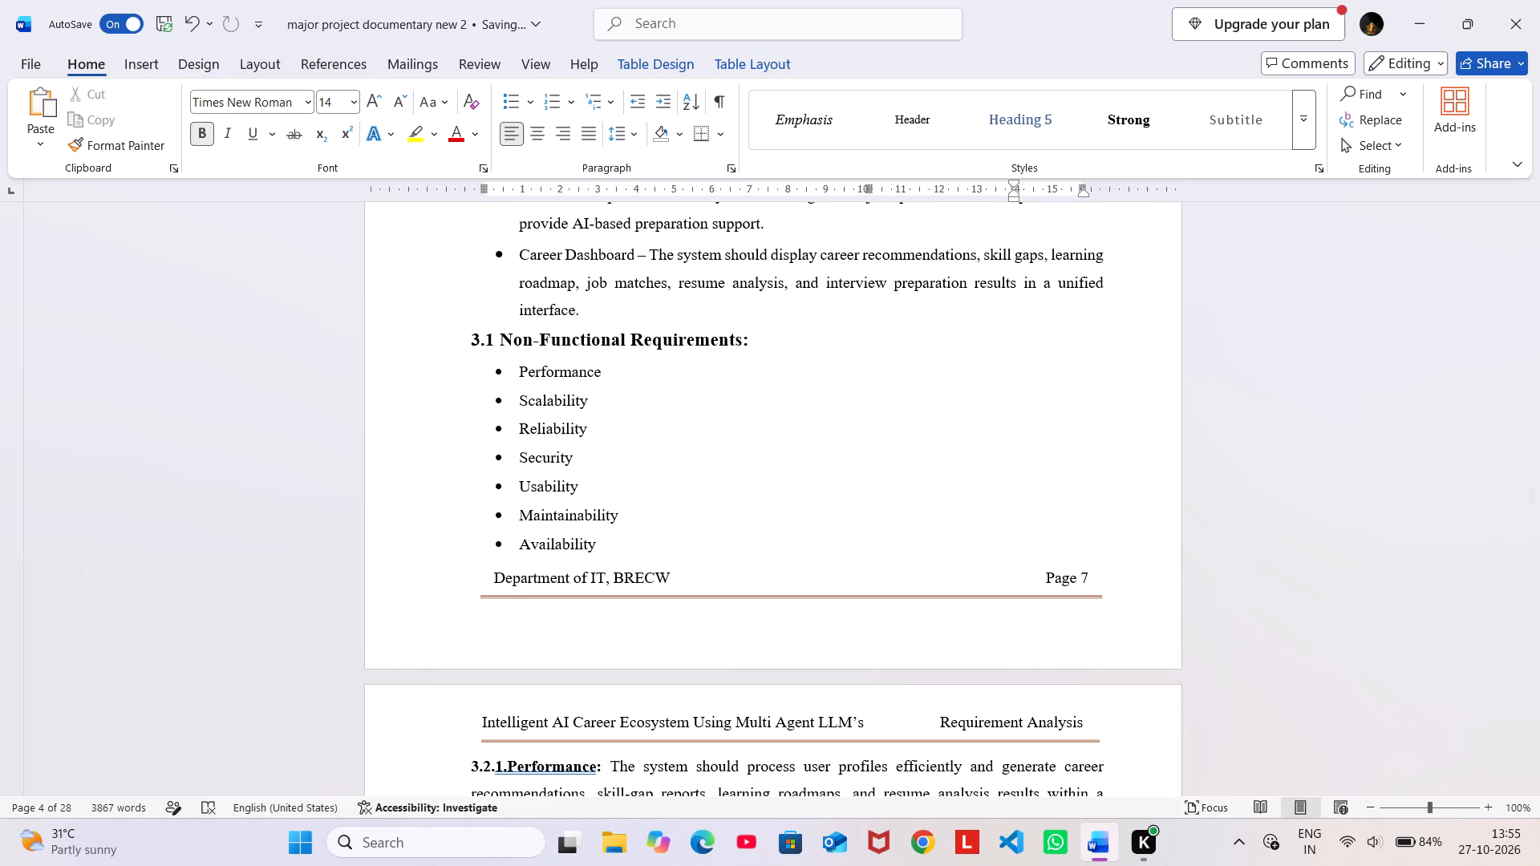
scroll(1018, 463, "down", 2)
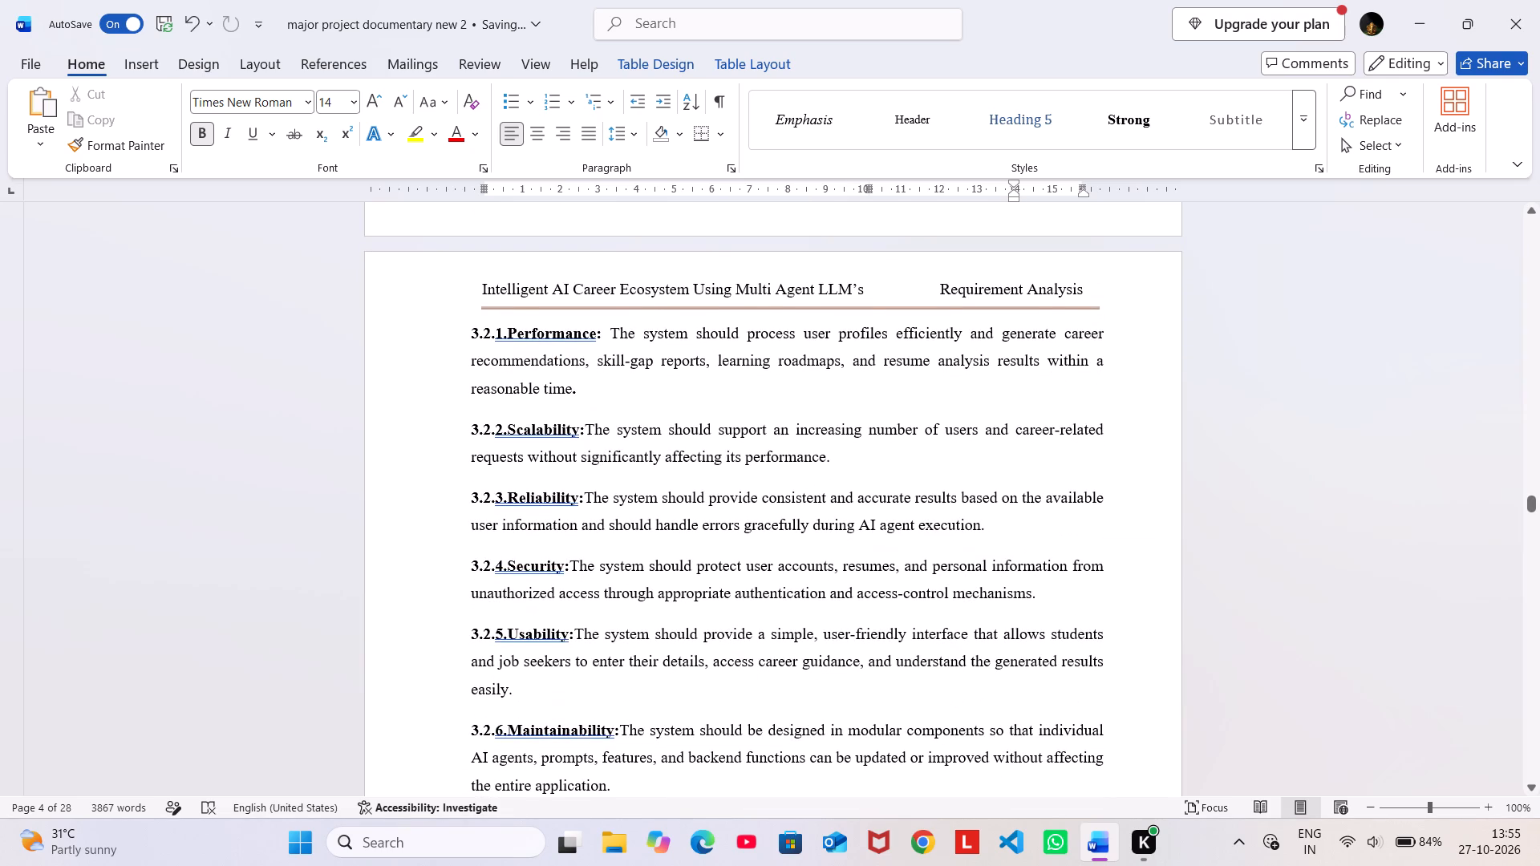
scroll(1018, 463, "down", 1)
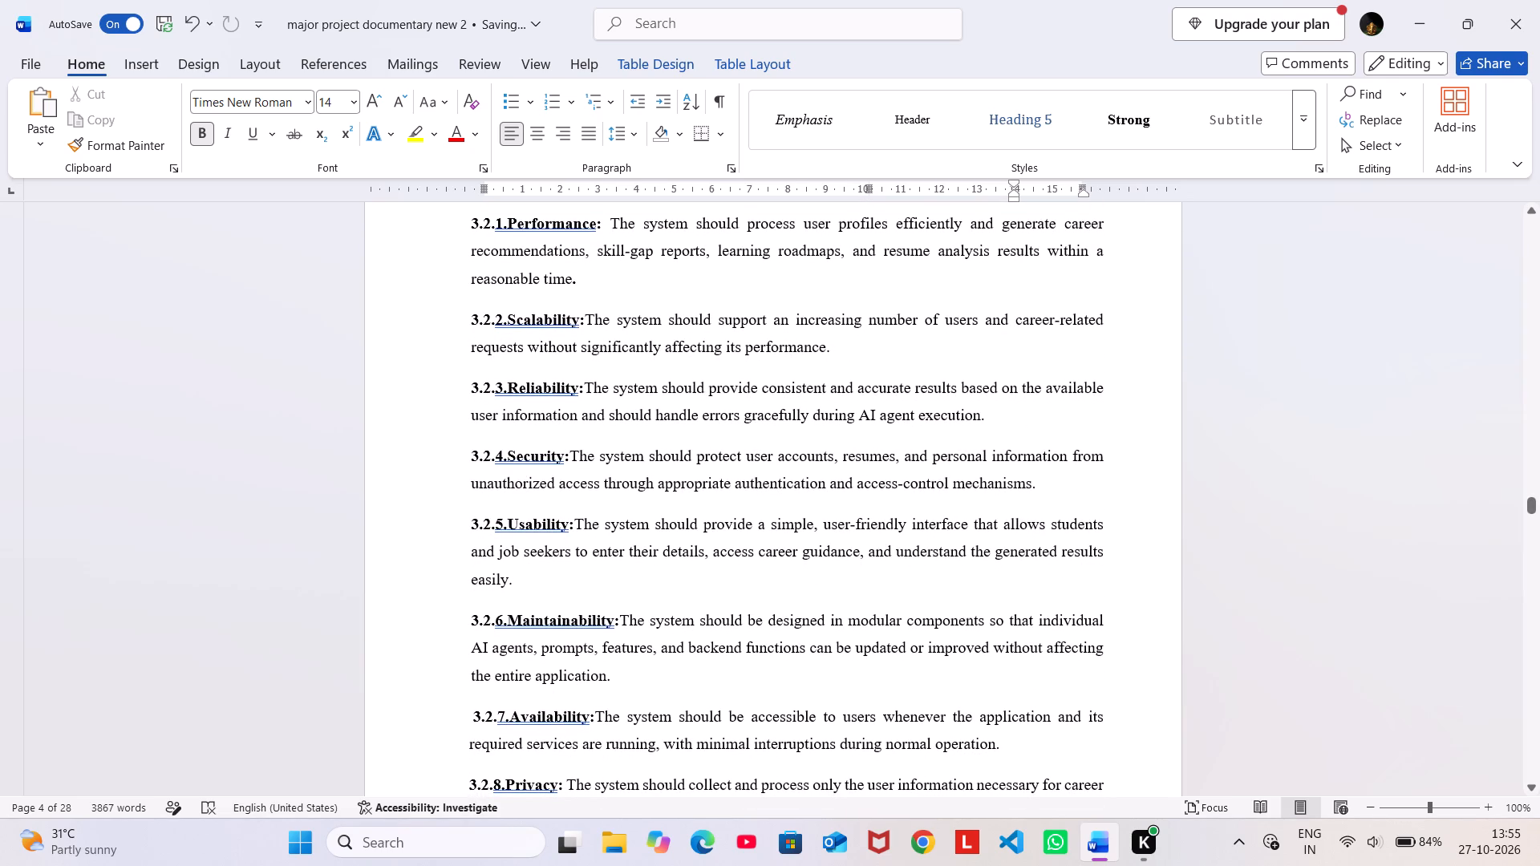
scroll(1018, 463, "down", 1)
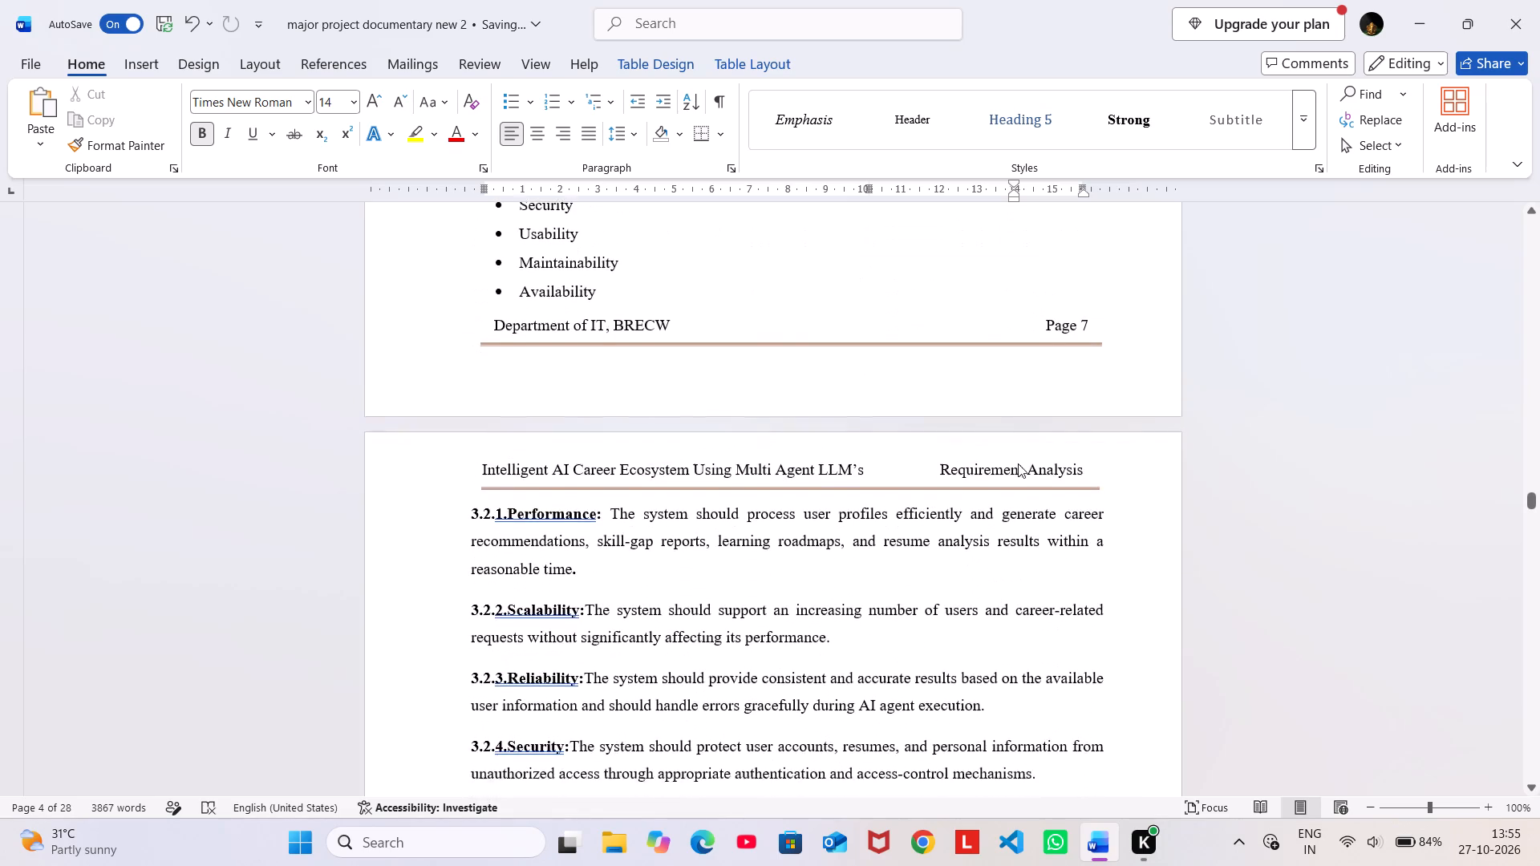
scroll(1018, 463, "down", 2)
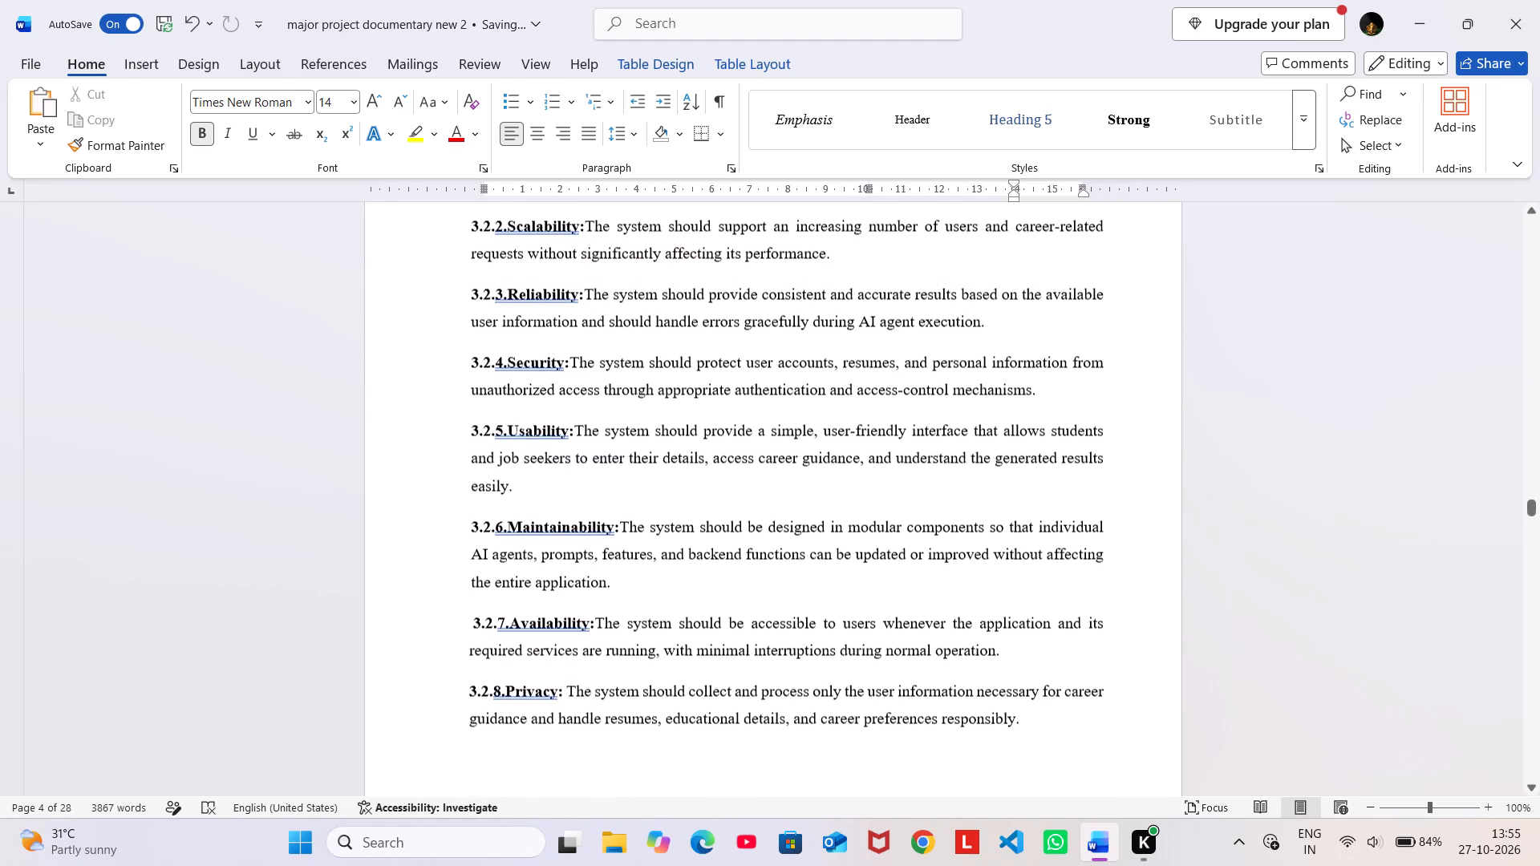
scroll(1018, 463, "down", 2)
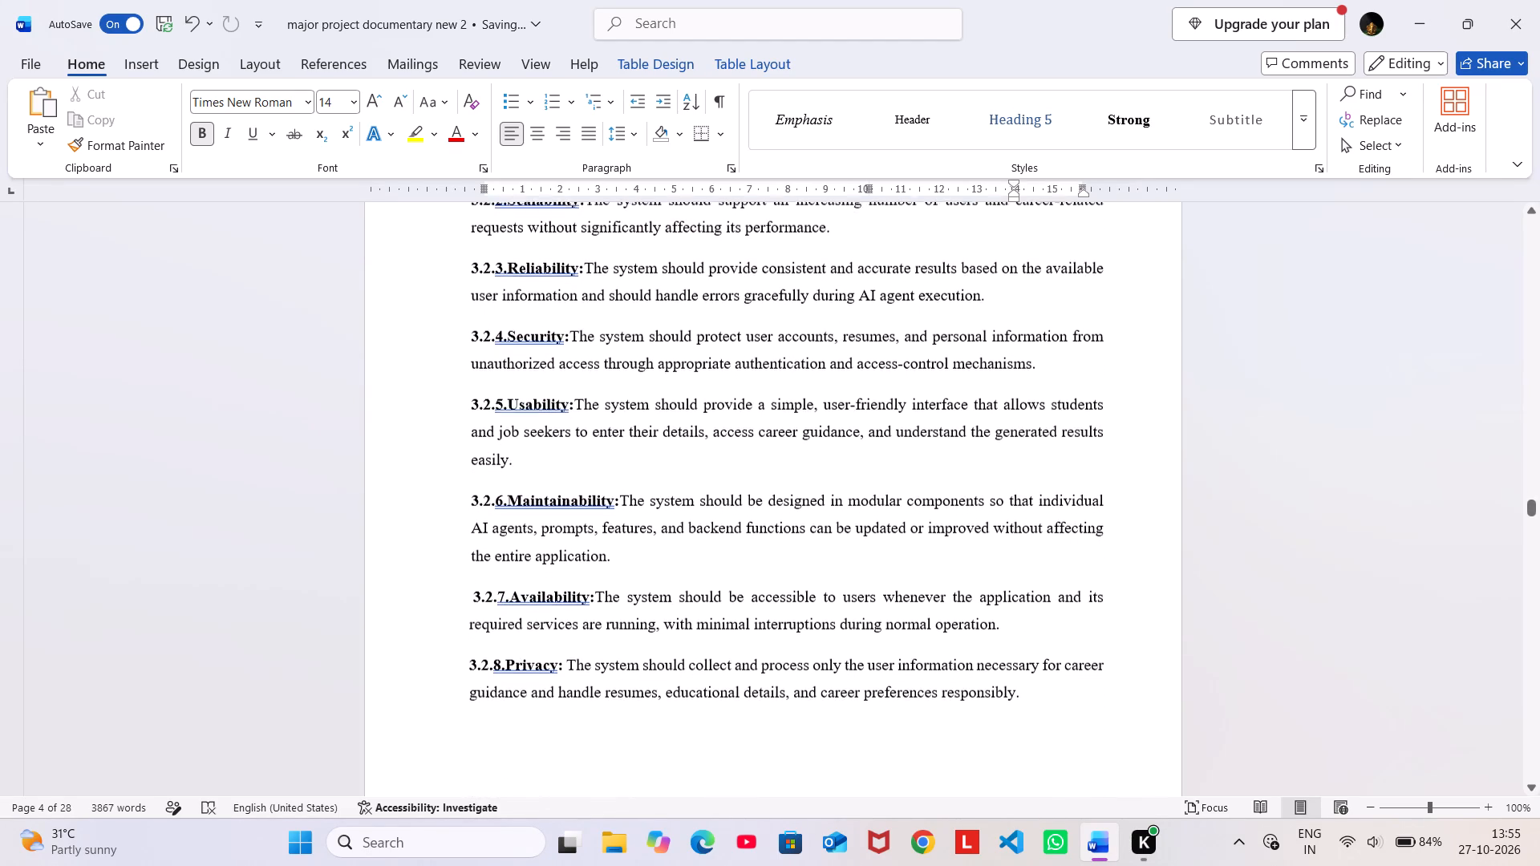
scroll(1018, 463, "down", 3)
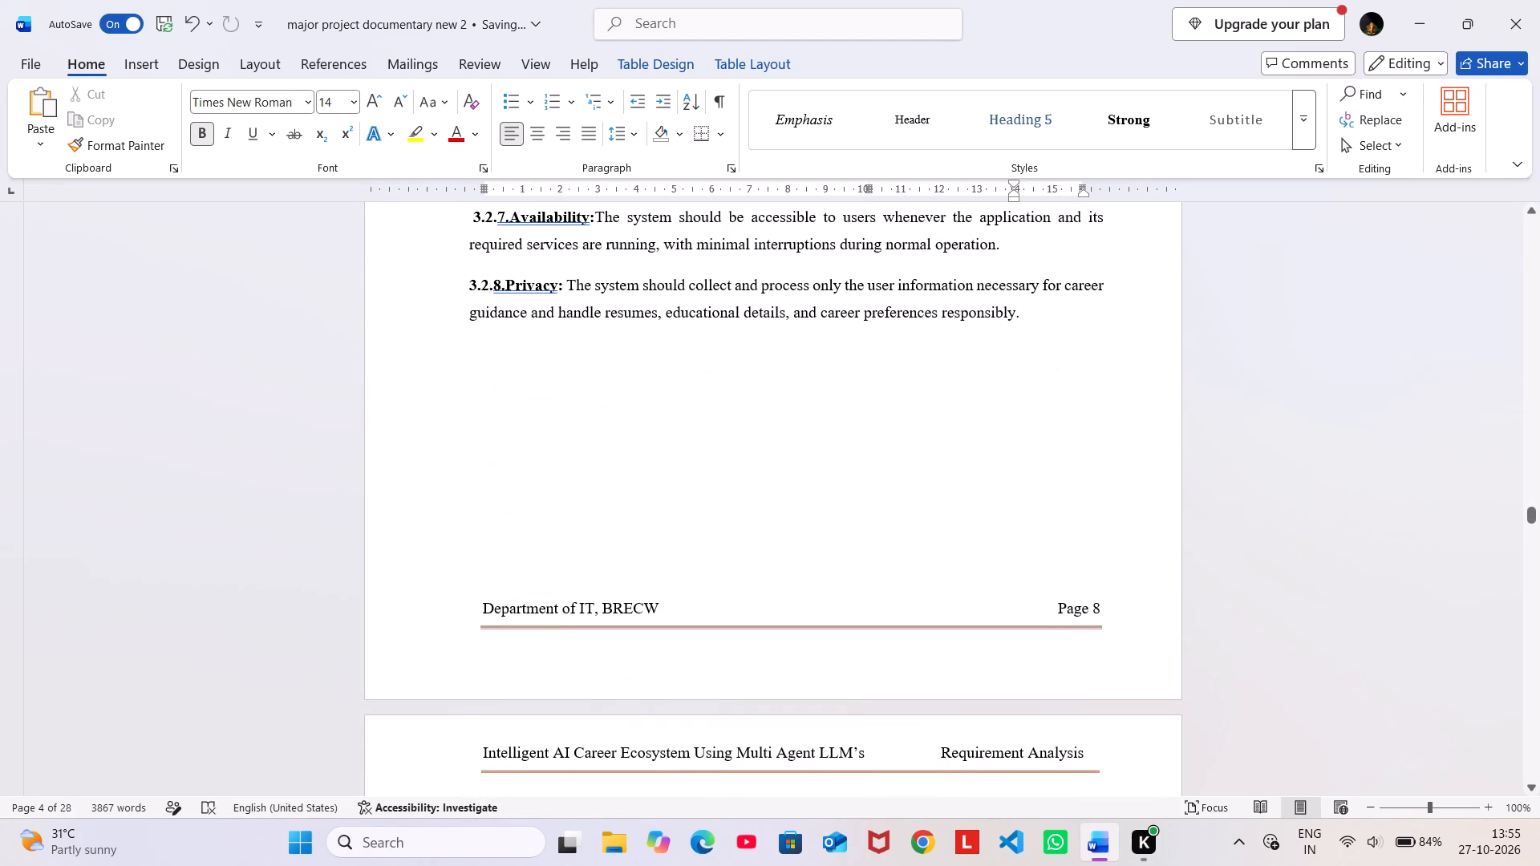
scroll(1018, 463, "down", 3)
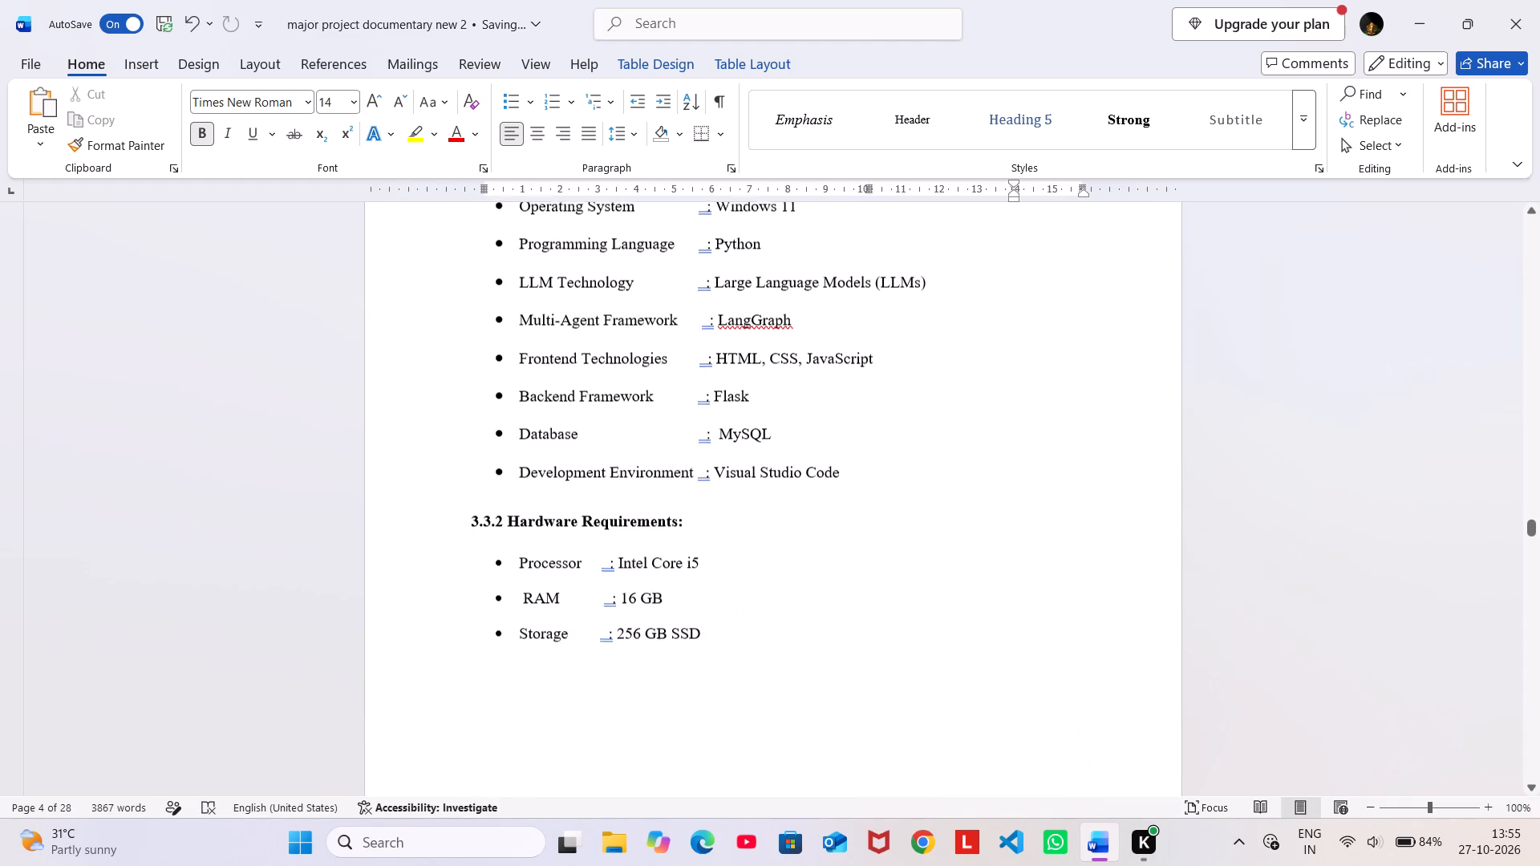
scroll(1018, 463, "down", 2)
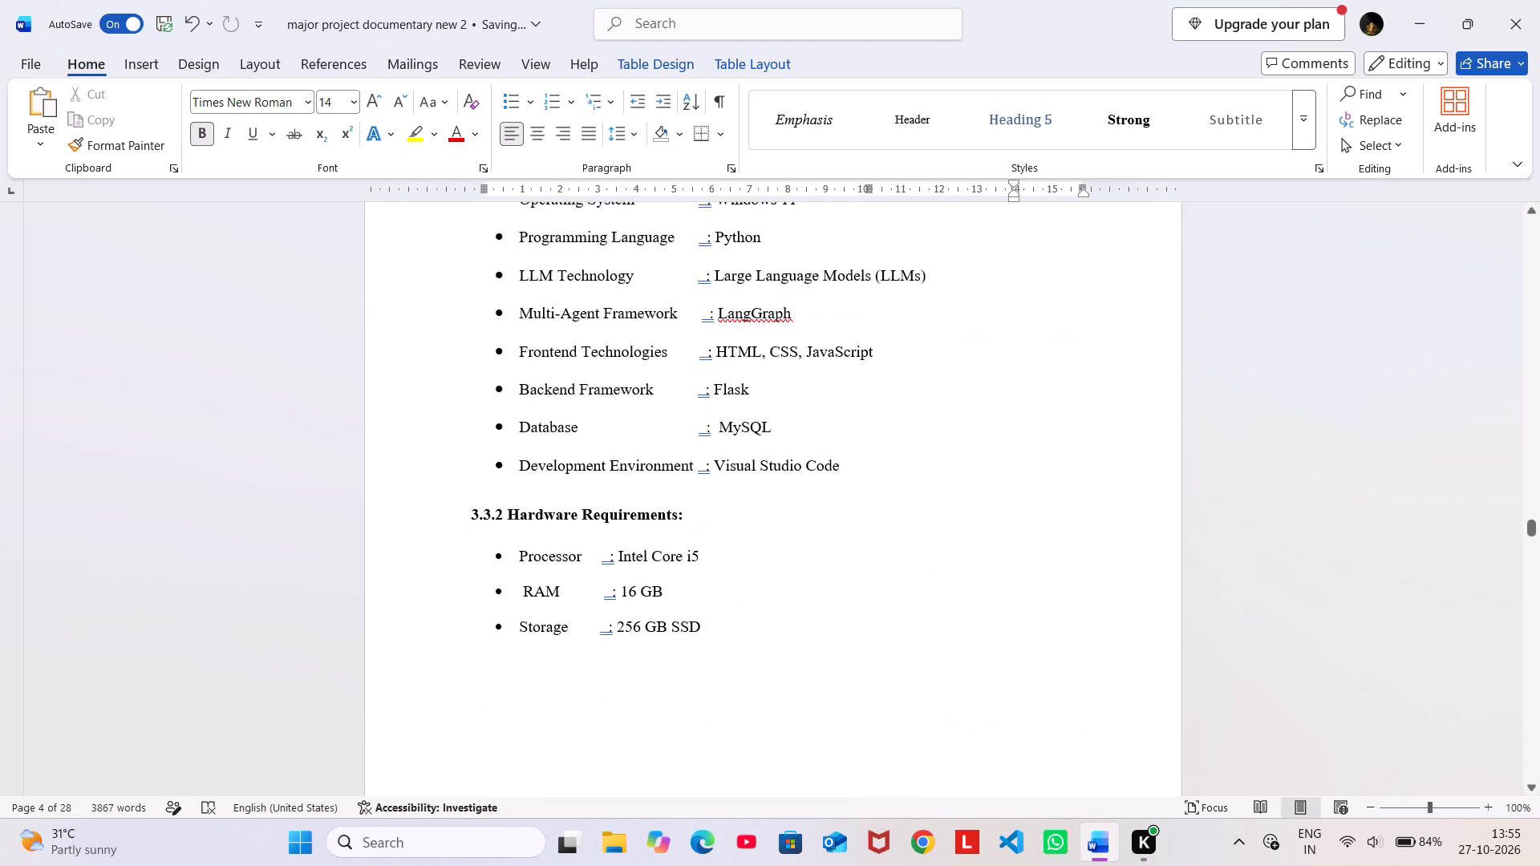
scroll(1018, 463, "down", 1)
Recheck the 3.3 Computational Resource section, including its software and hardware subsections, against its footer page number.
scroll(1018, 463, "up", 1)
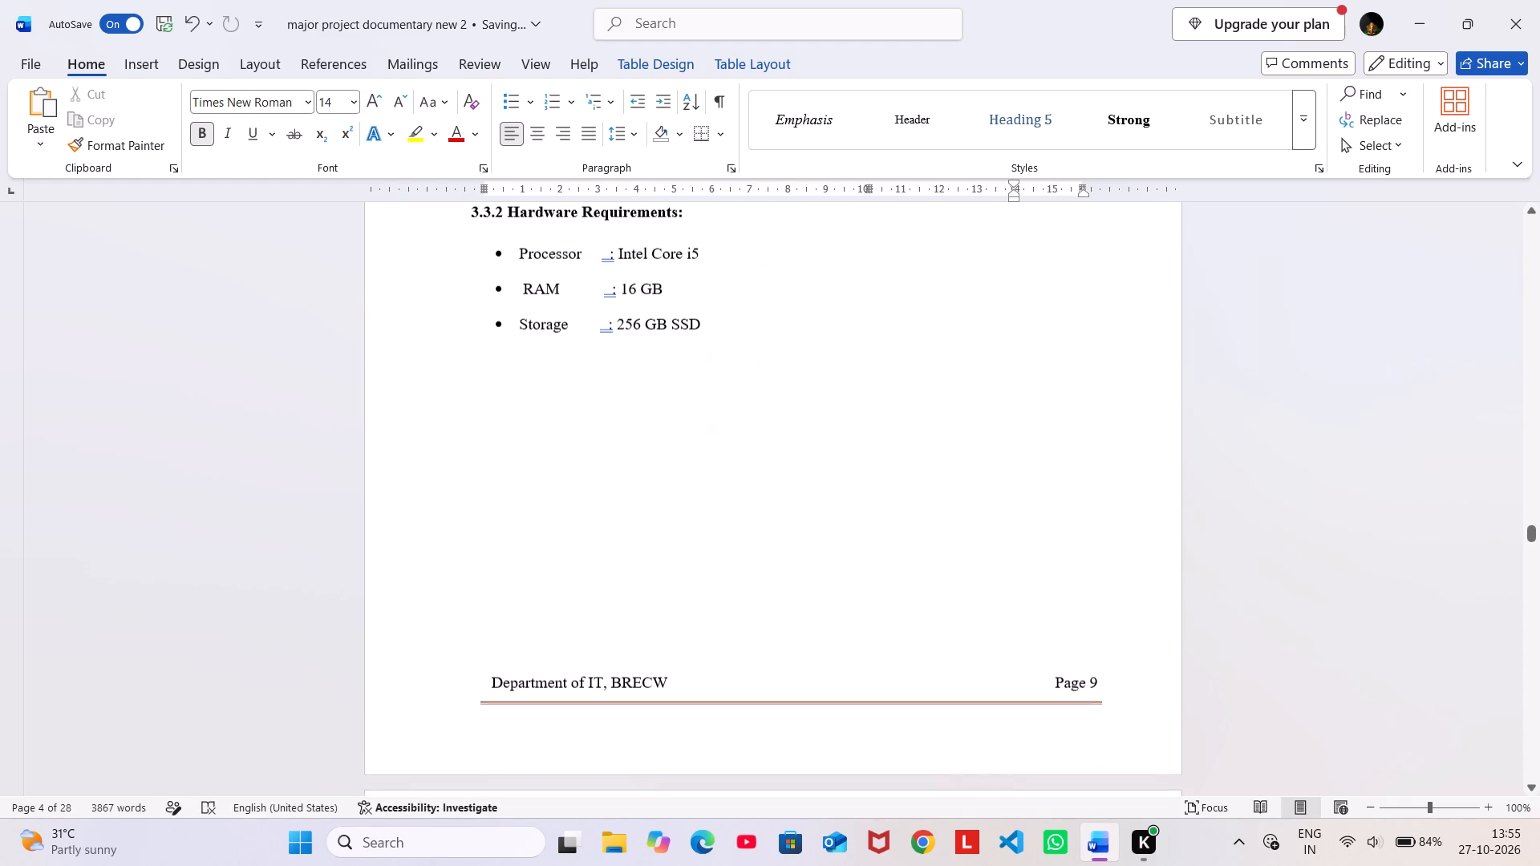
scroll(1018, 463, "up", 2)
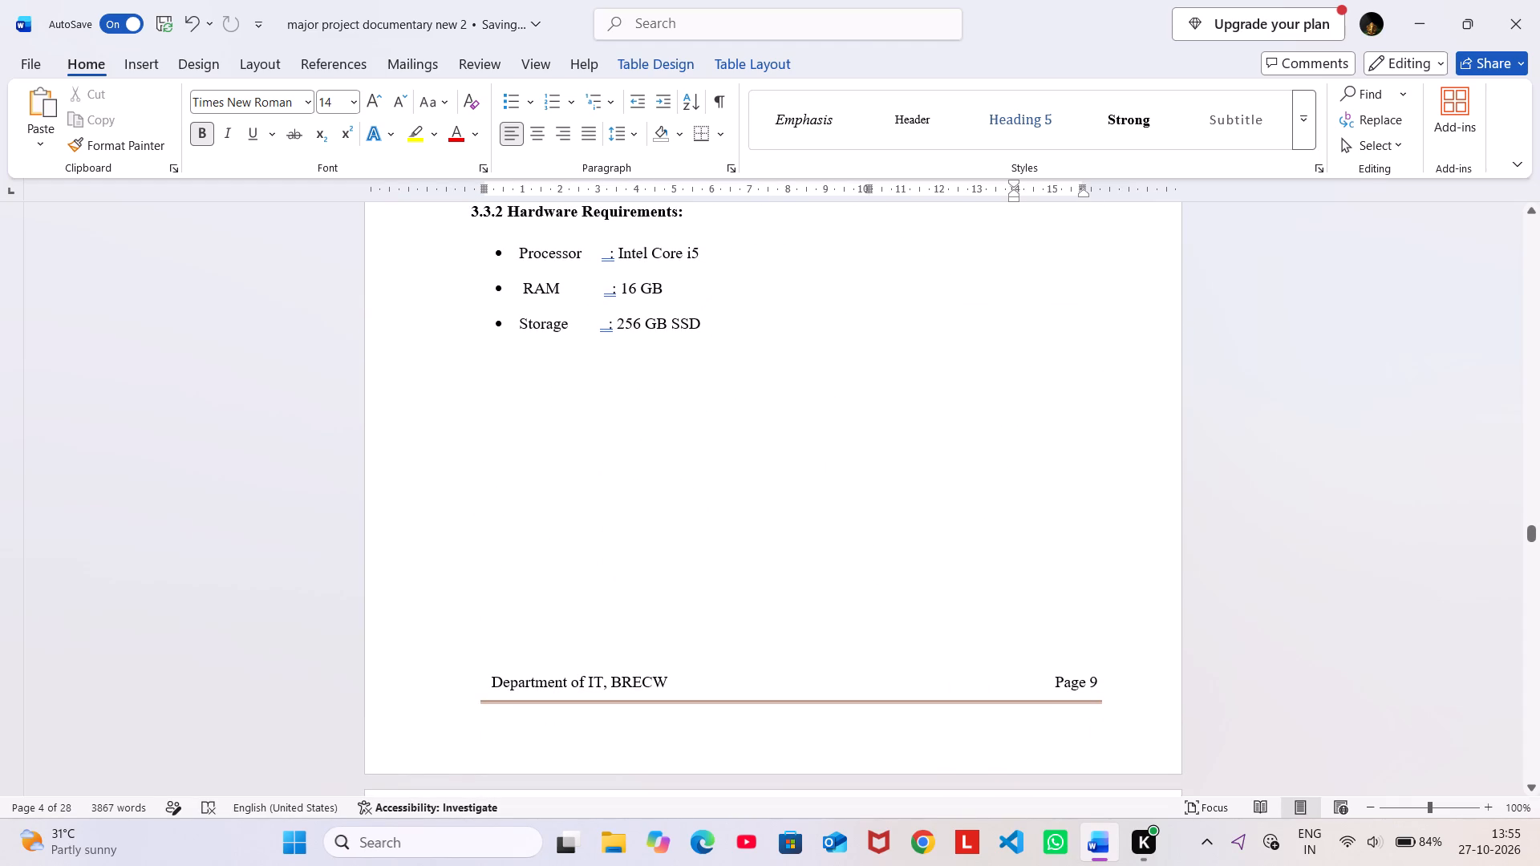
scroll(1018, 463, "up", 1)
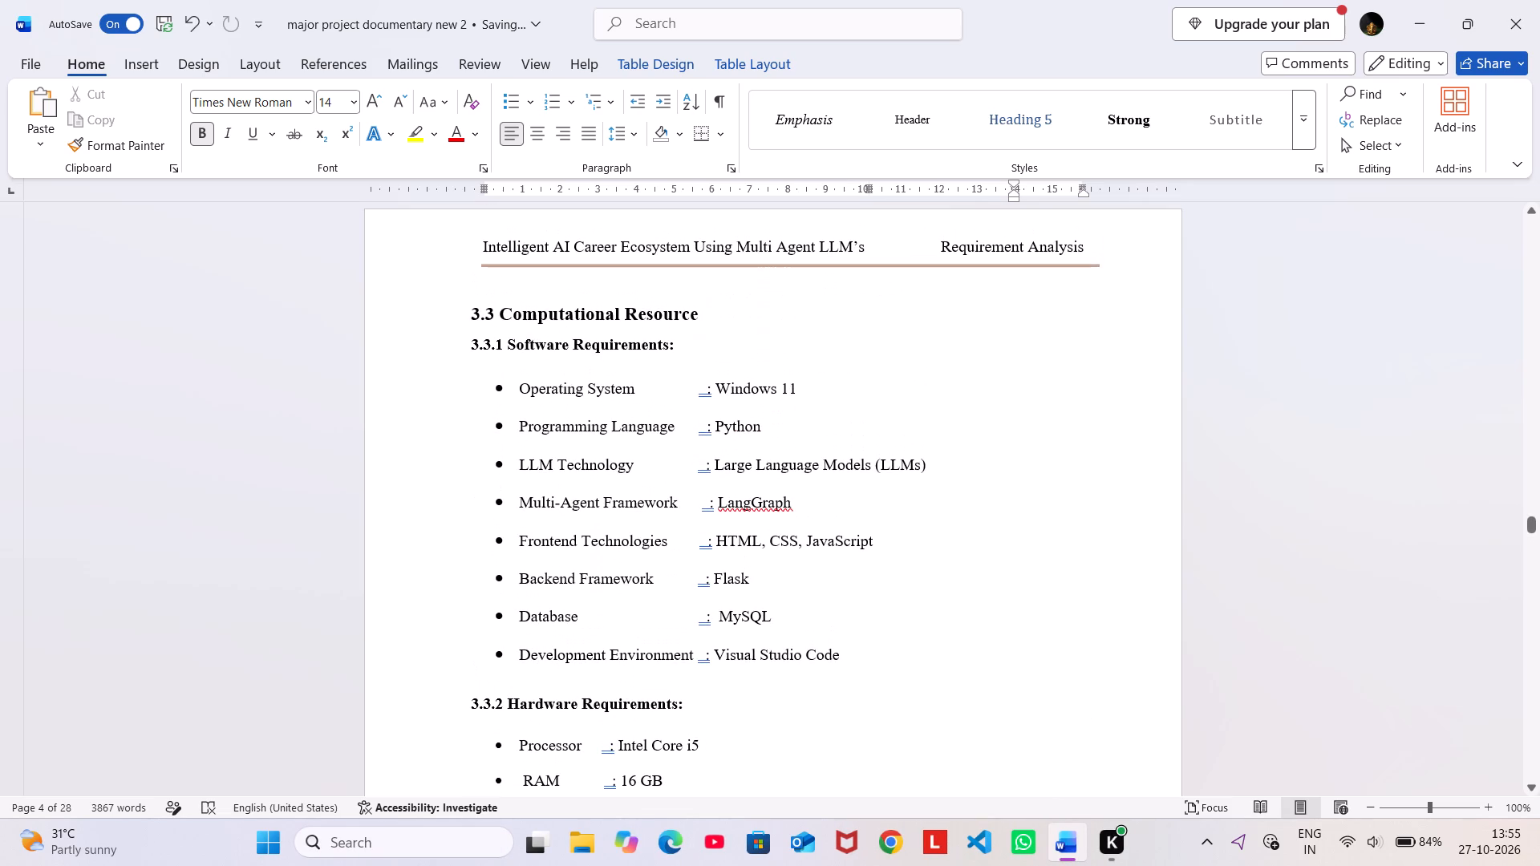
scroll(1018, 463, "down", 2)
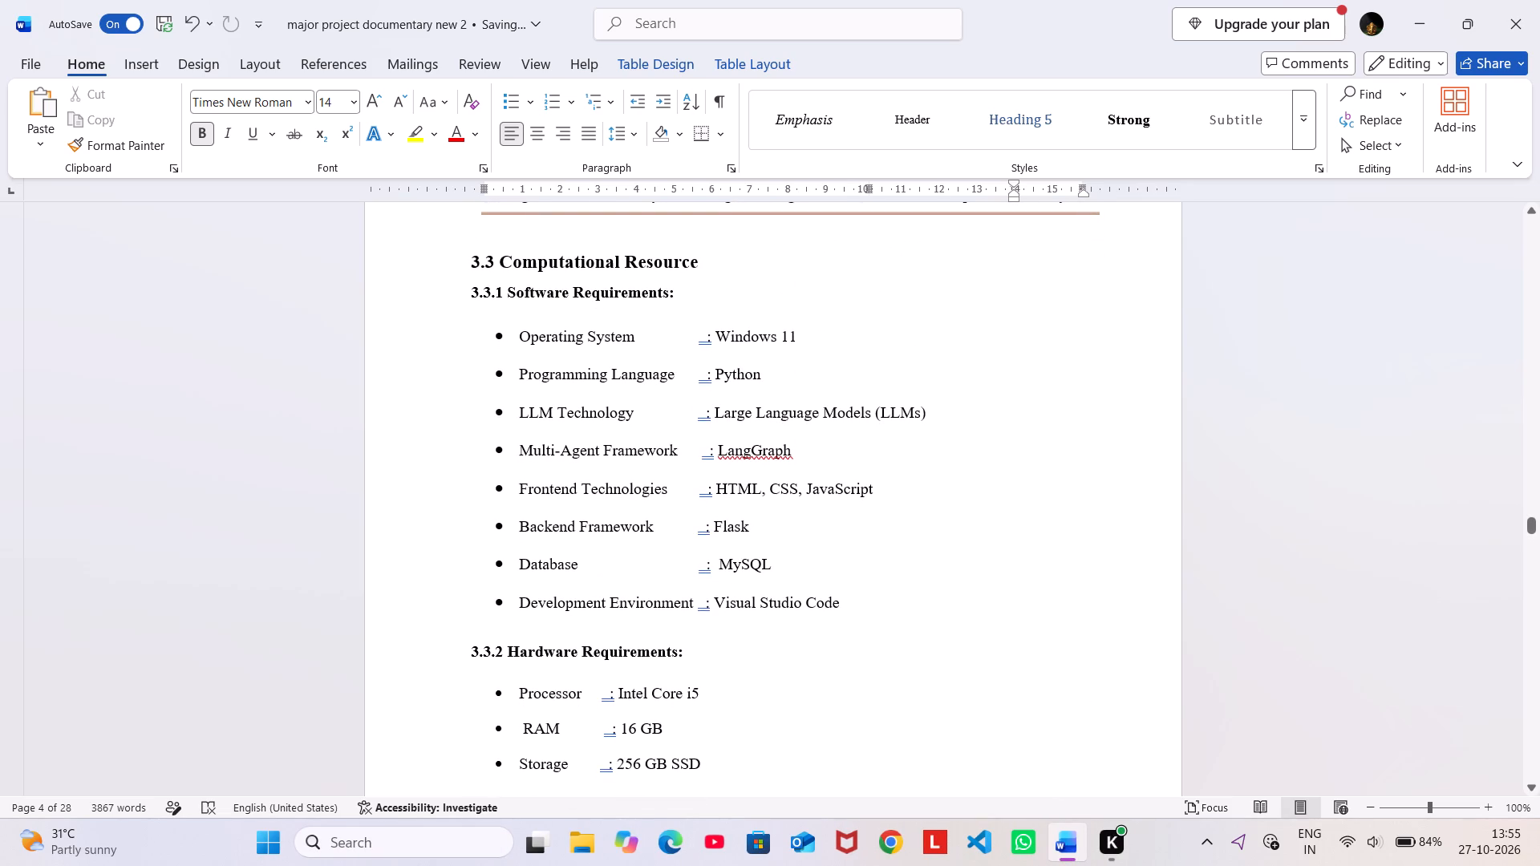
scroll(1018, 463, "down", 3)
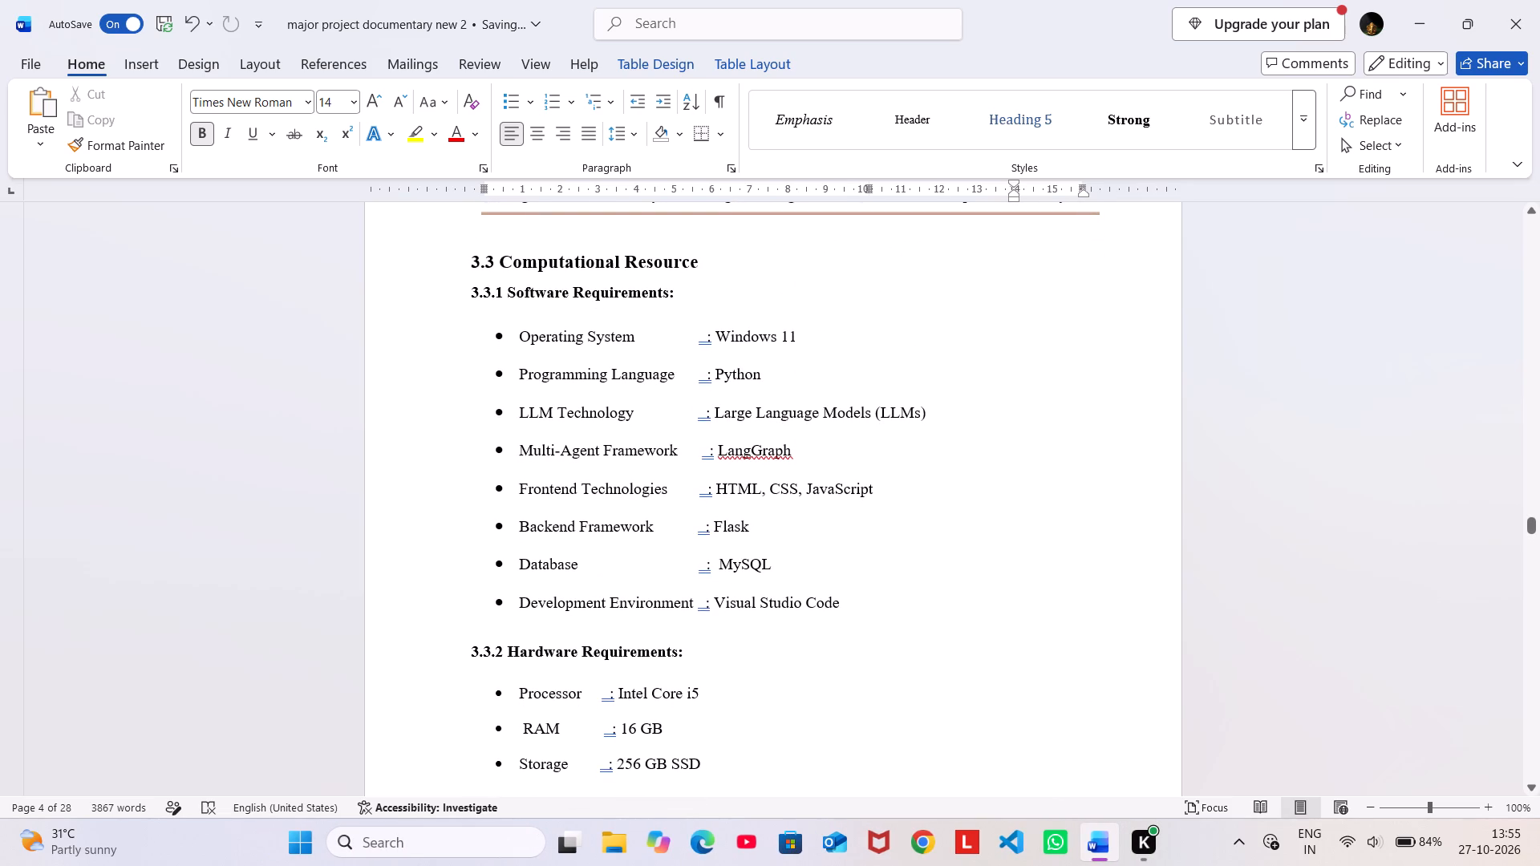
scroll(1018, 463, "down", 3)
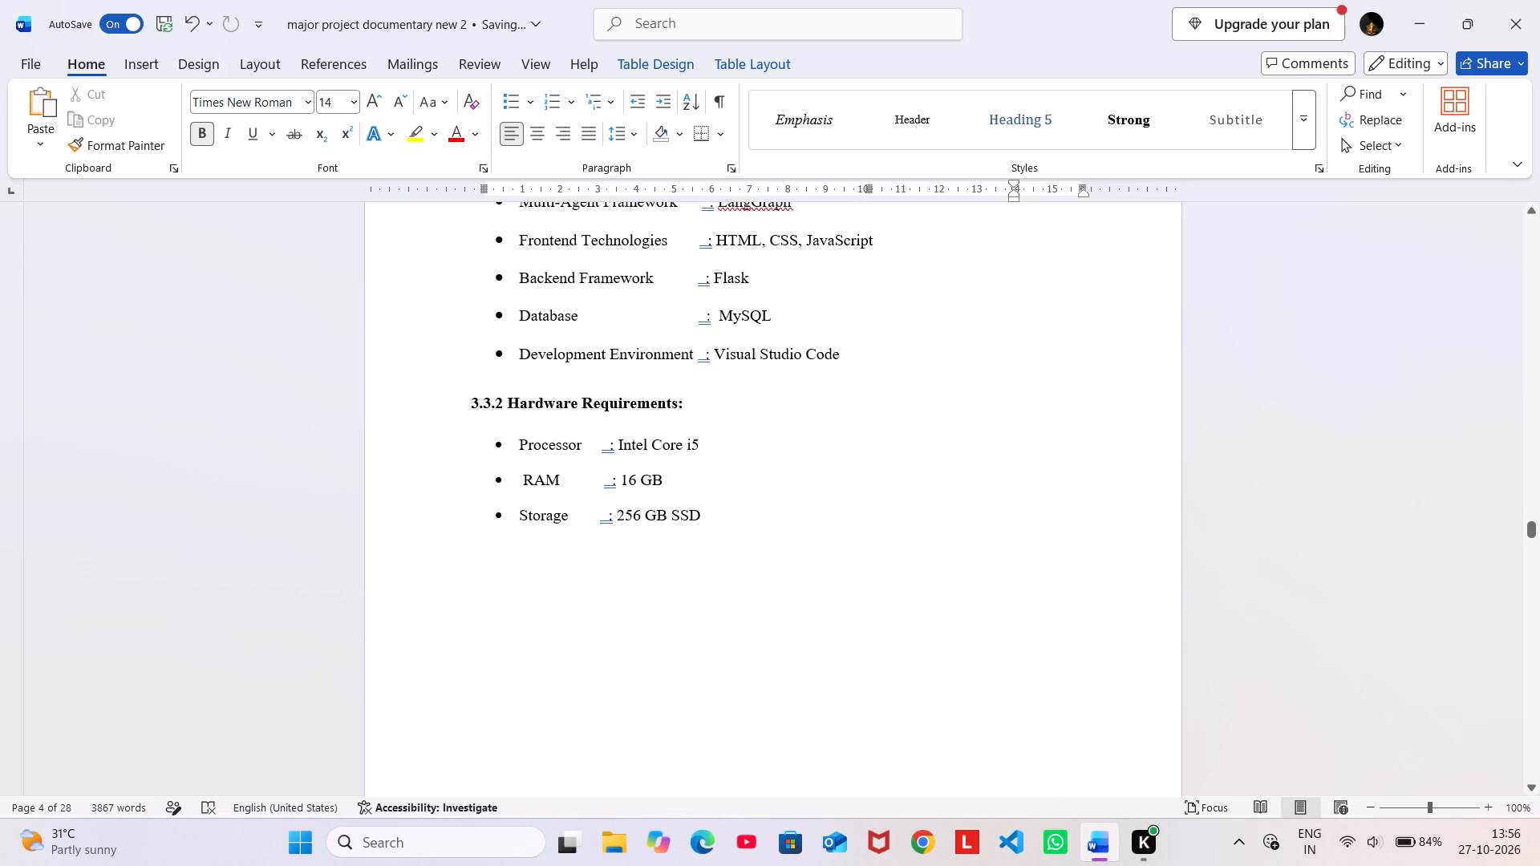
scroll(1018, 463, "down", 1)
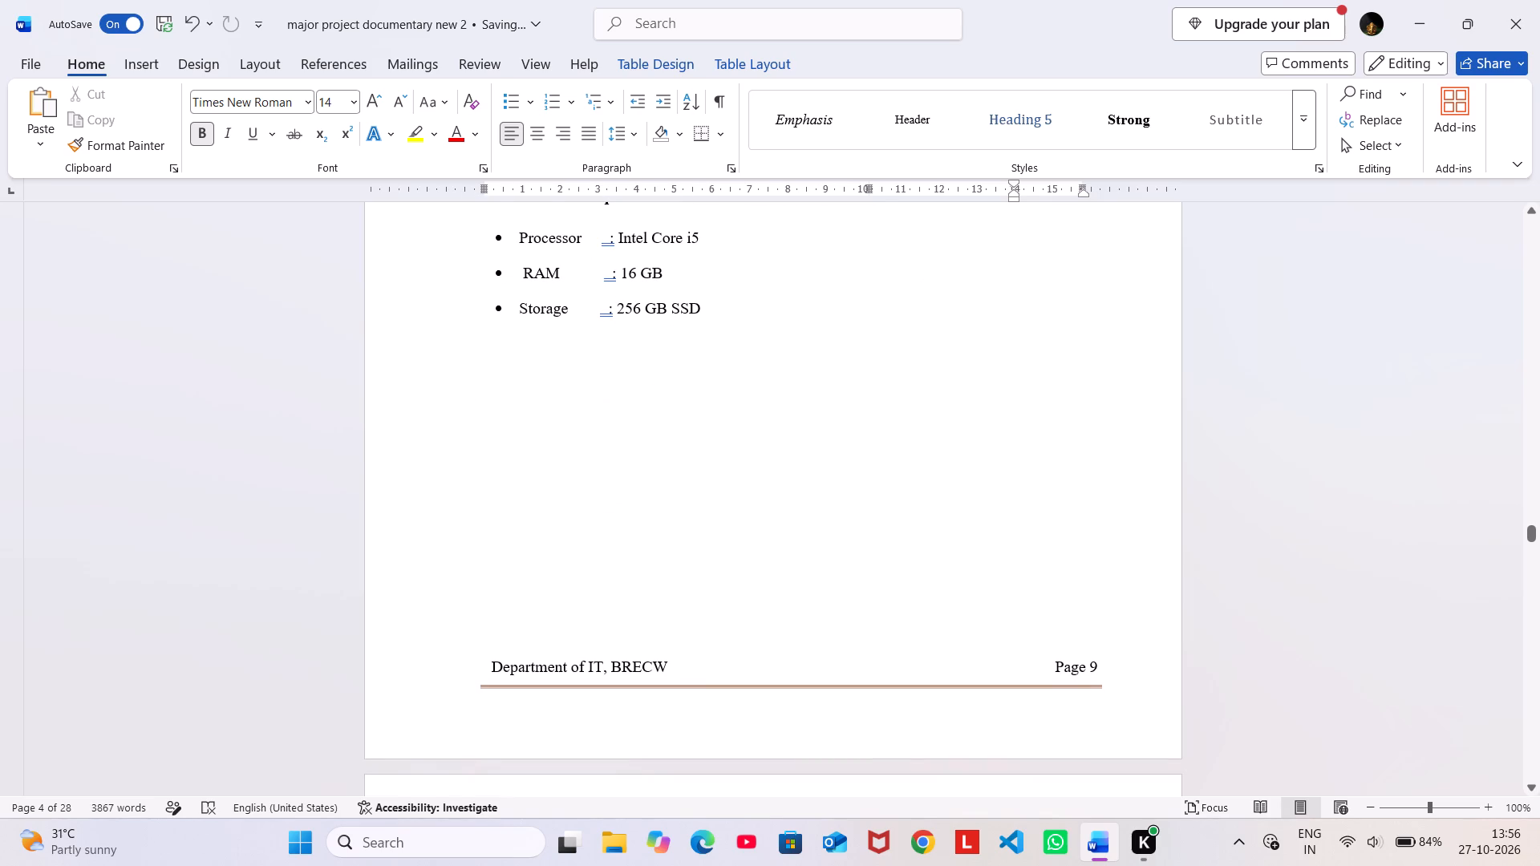
Review the section headings and footer page numbers from 3.3 Computational Resource back to the start of 3. Requirement Analysis.
scroll(1018, 463, "up", 1)
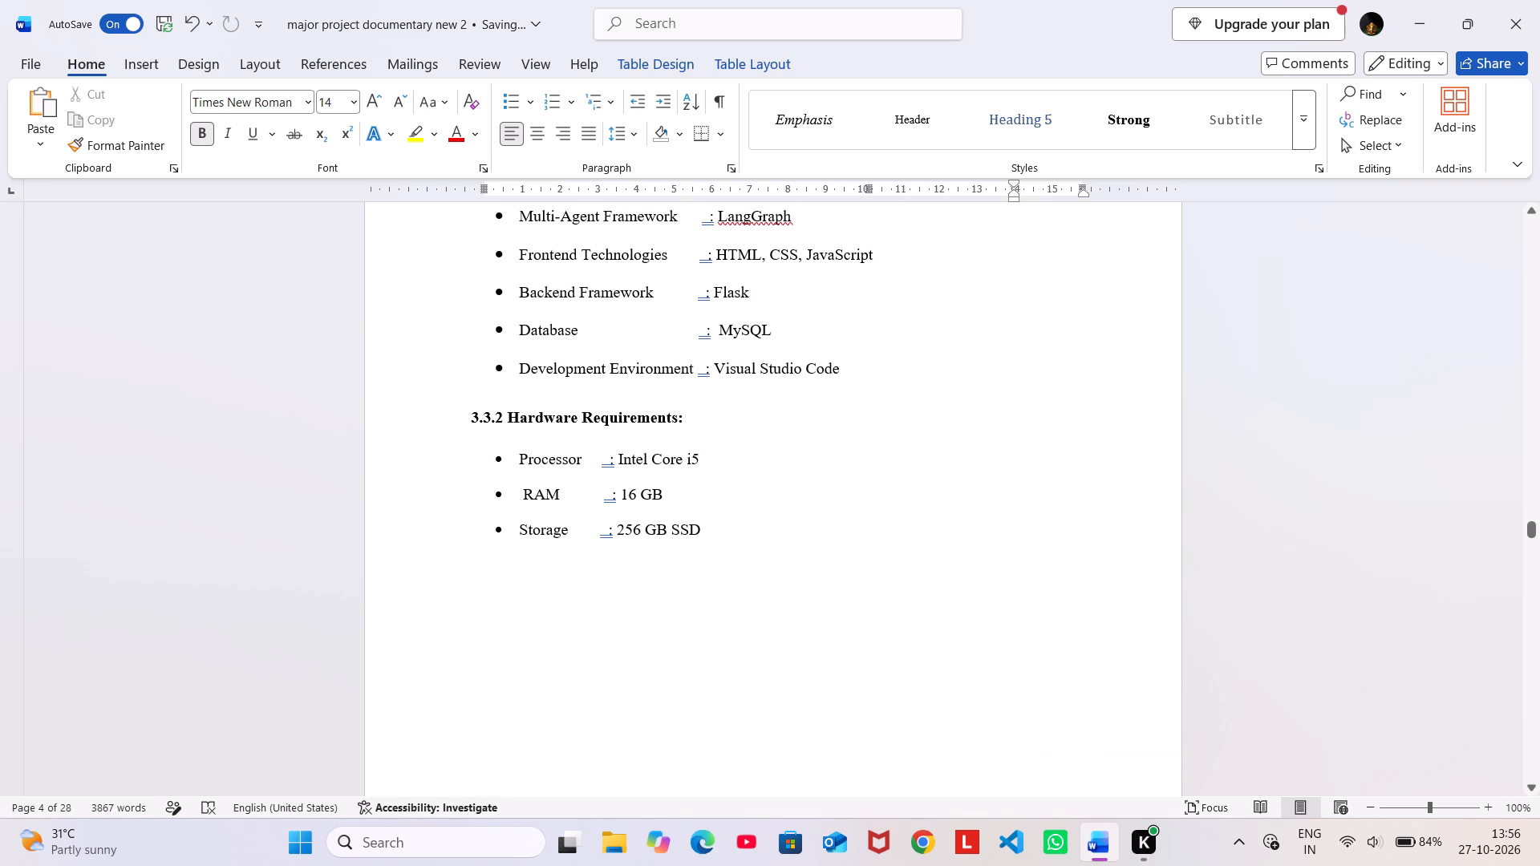
scroll(1018, 463, "up", 2)
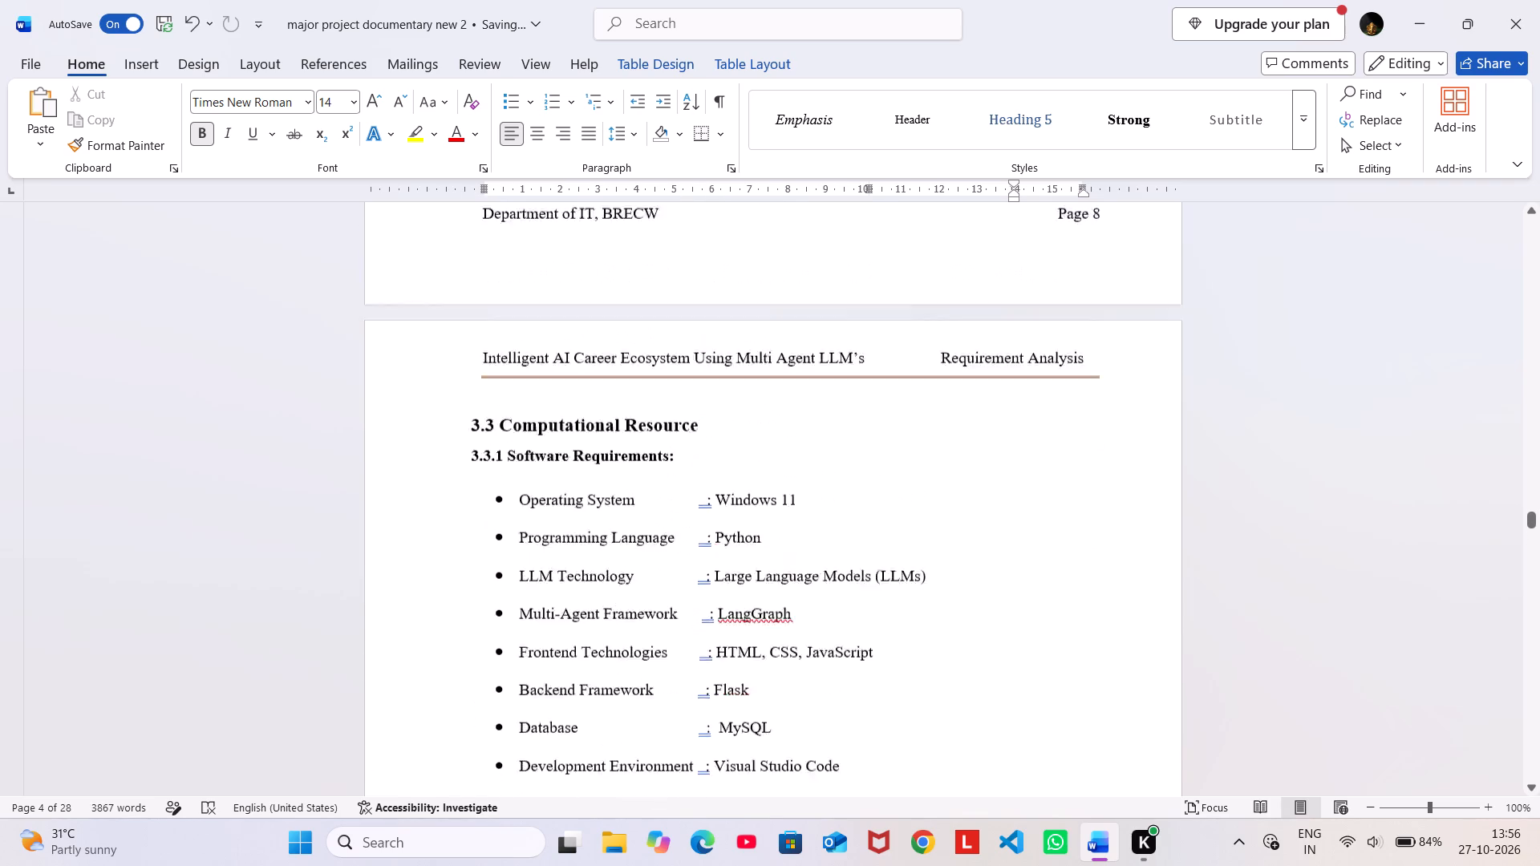
scroll(1018, 463, "up", 1)
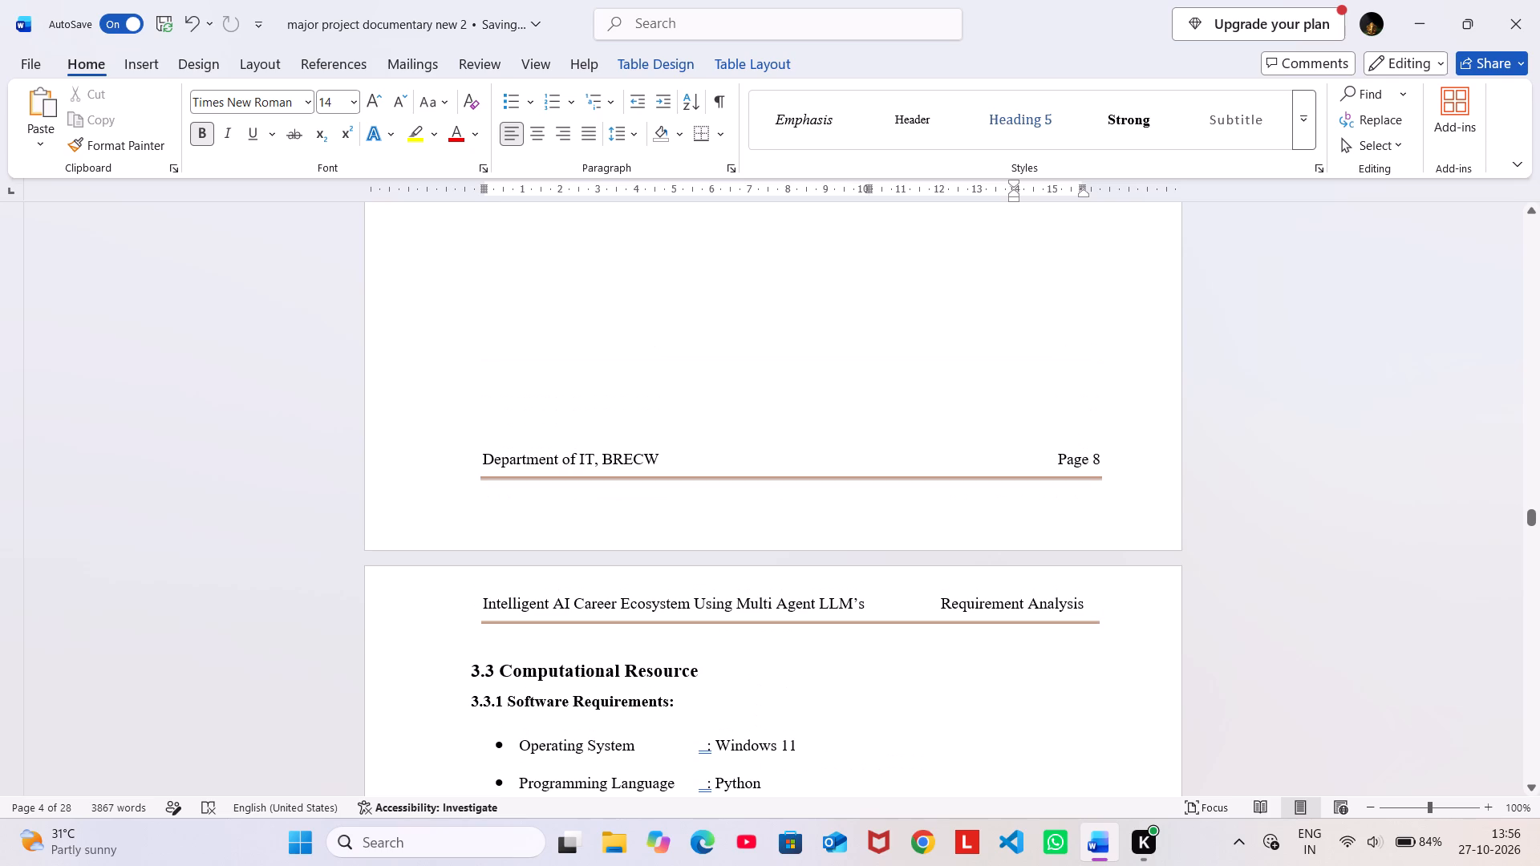
scroll(1018, 463, "up", 3)
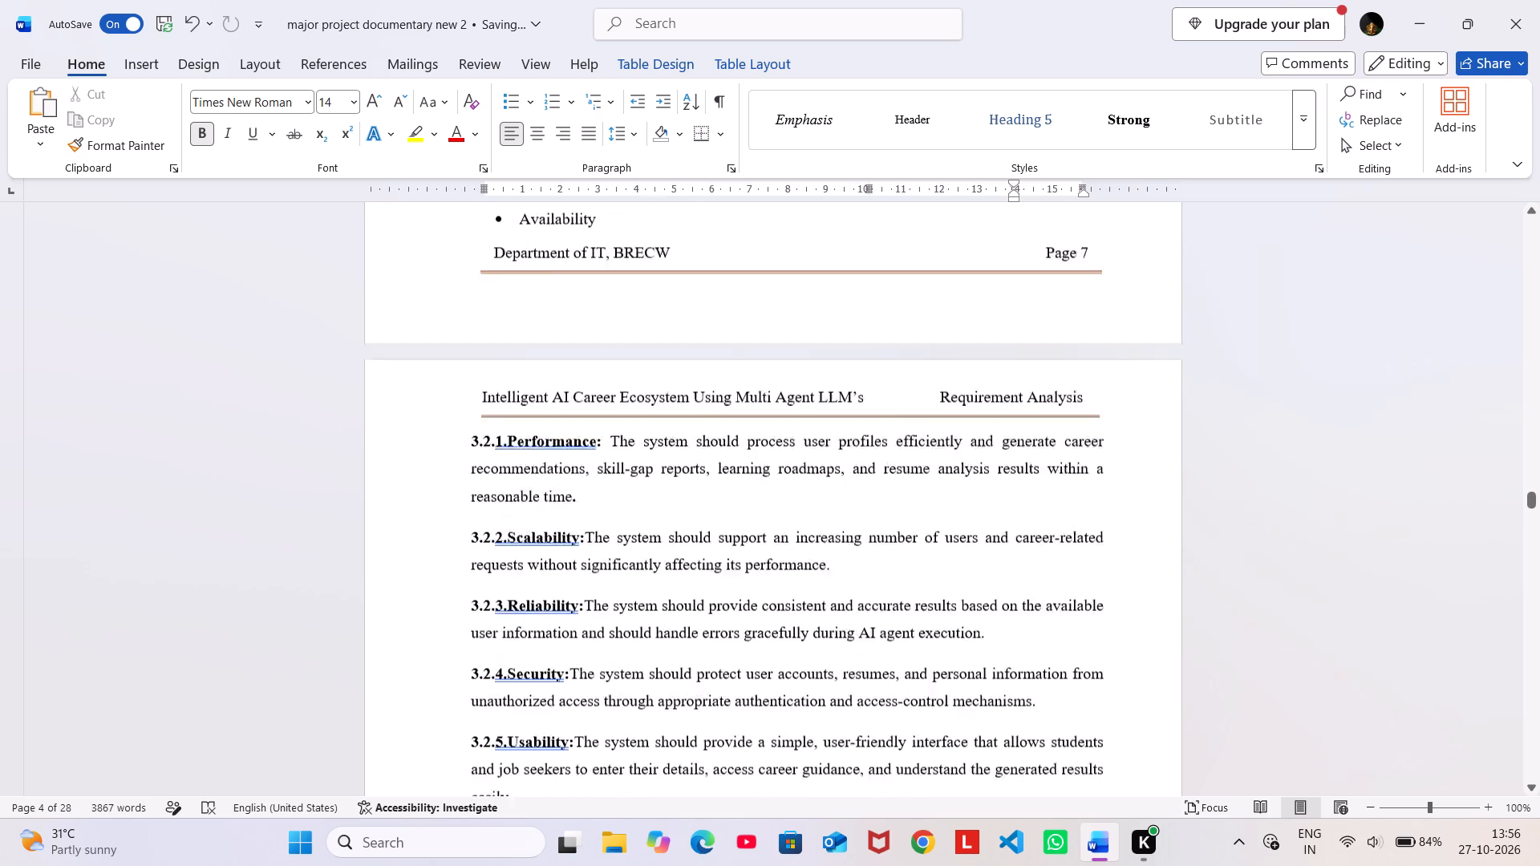
scroll(1018, 463, "up", 3)
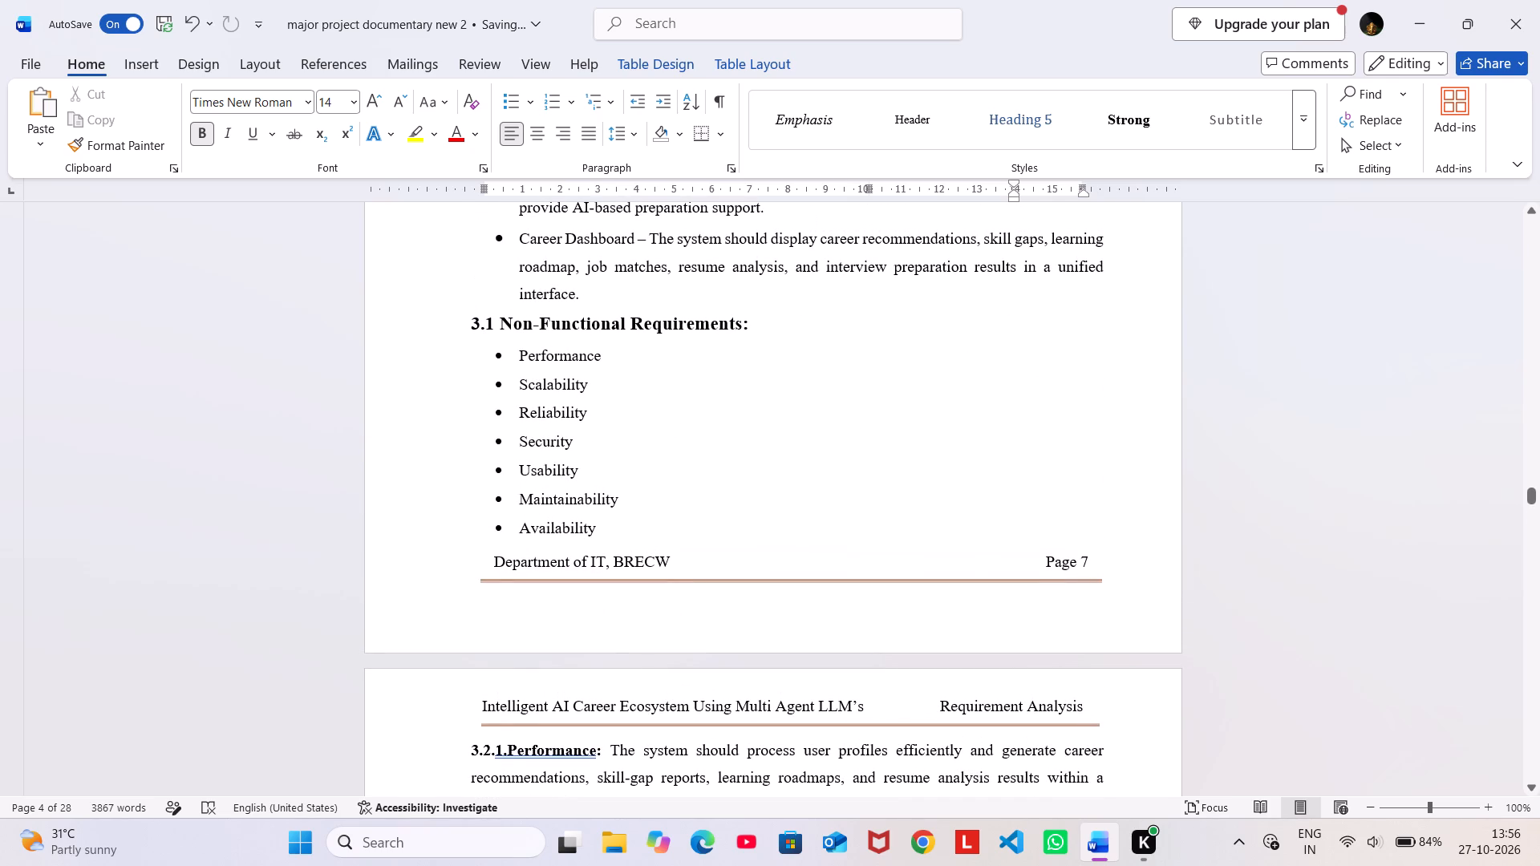
scroll(1018, 463, "up", 2)
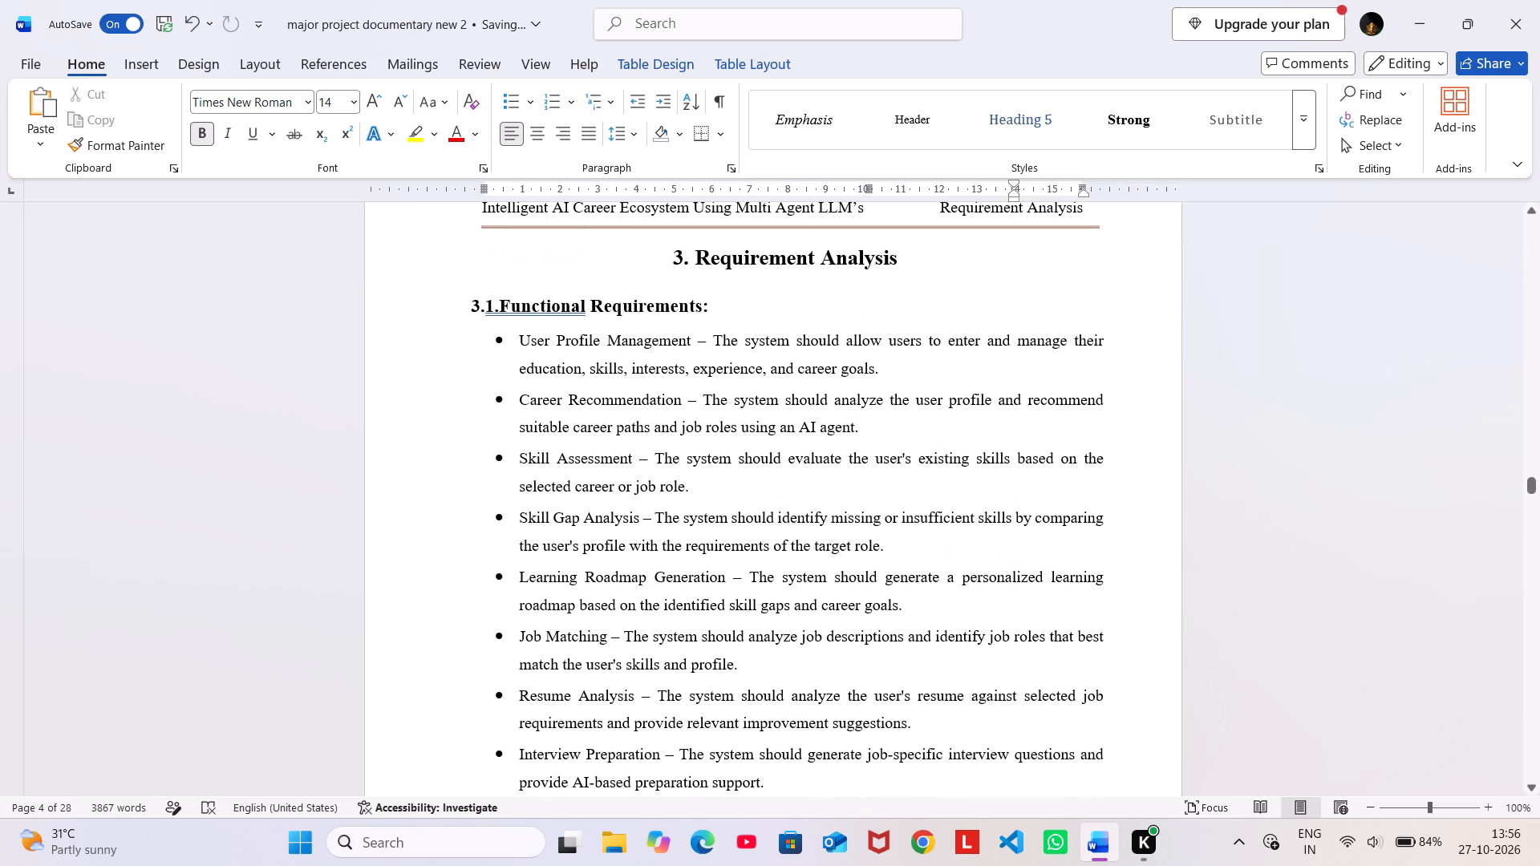
Replace the automatic number of the Non-Functional Requirements heading with a manually entered 3.2.
scroll(1018, 463, "down", 2)
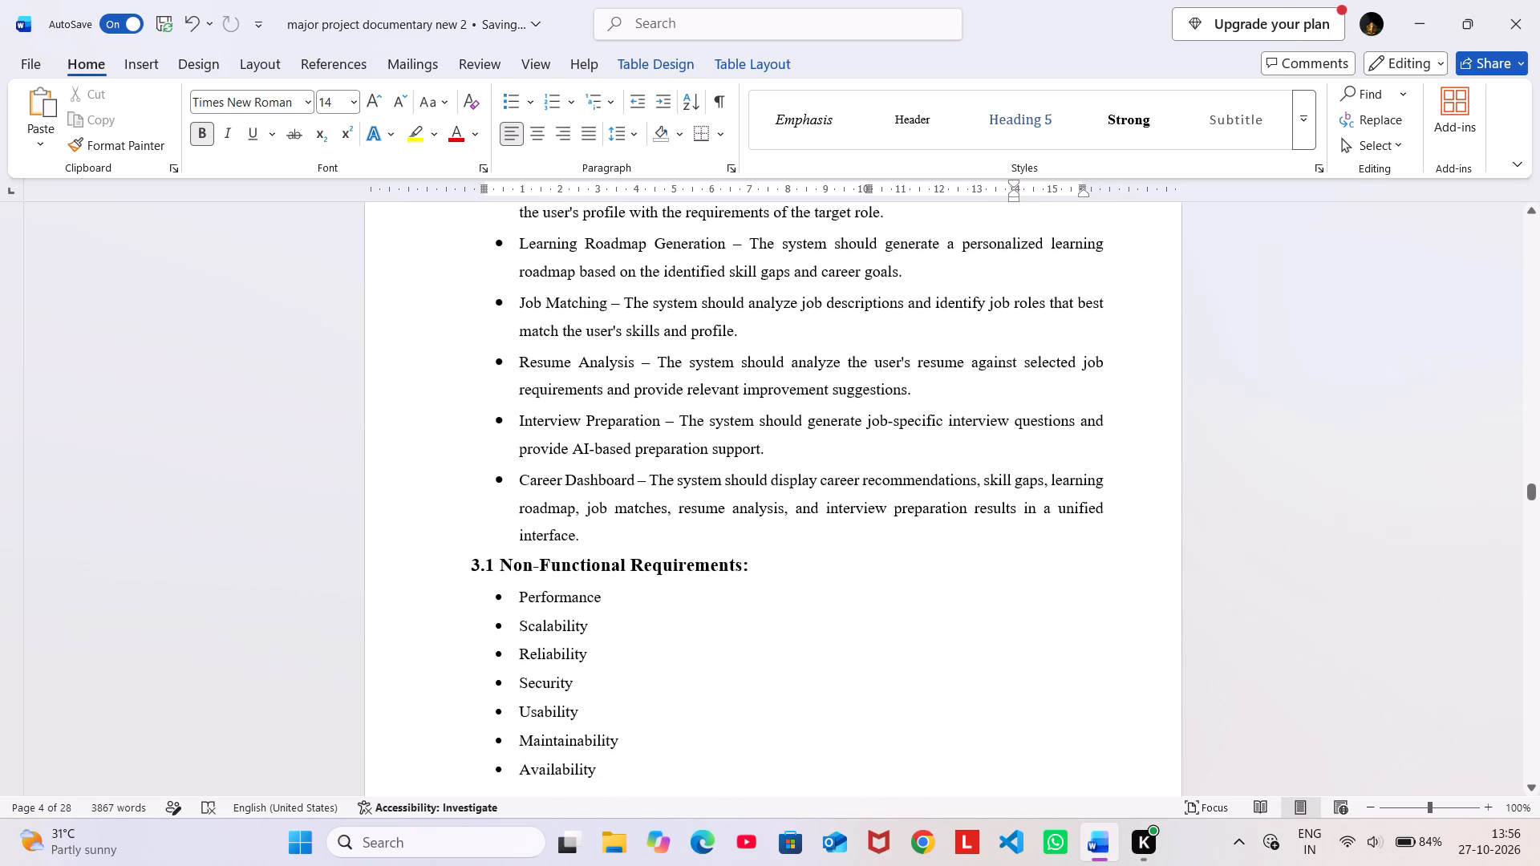
left_click(490, 565)
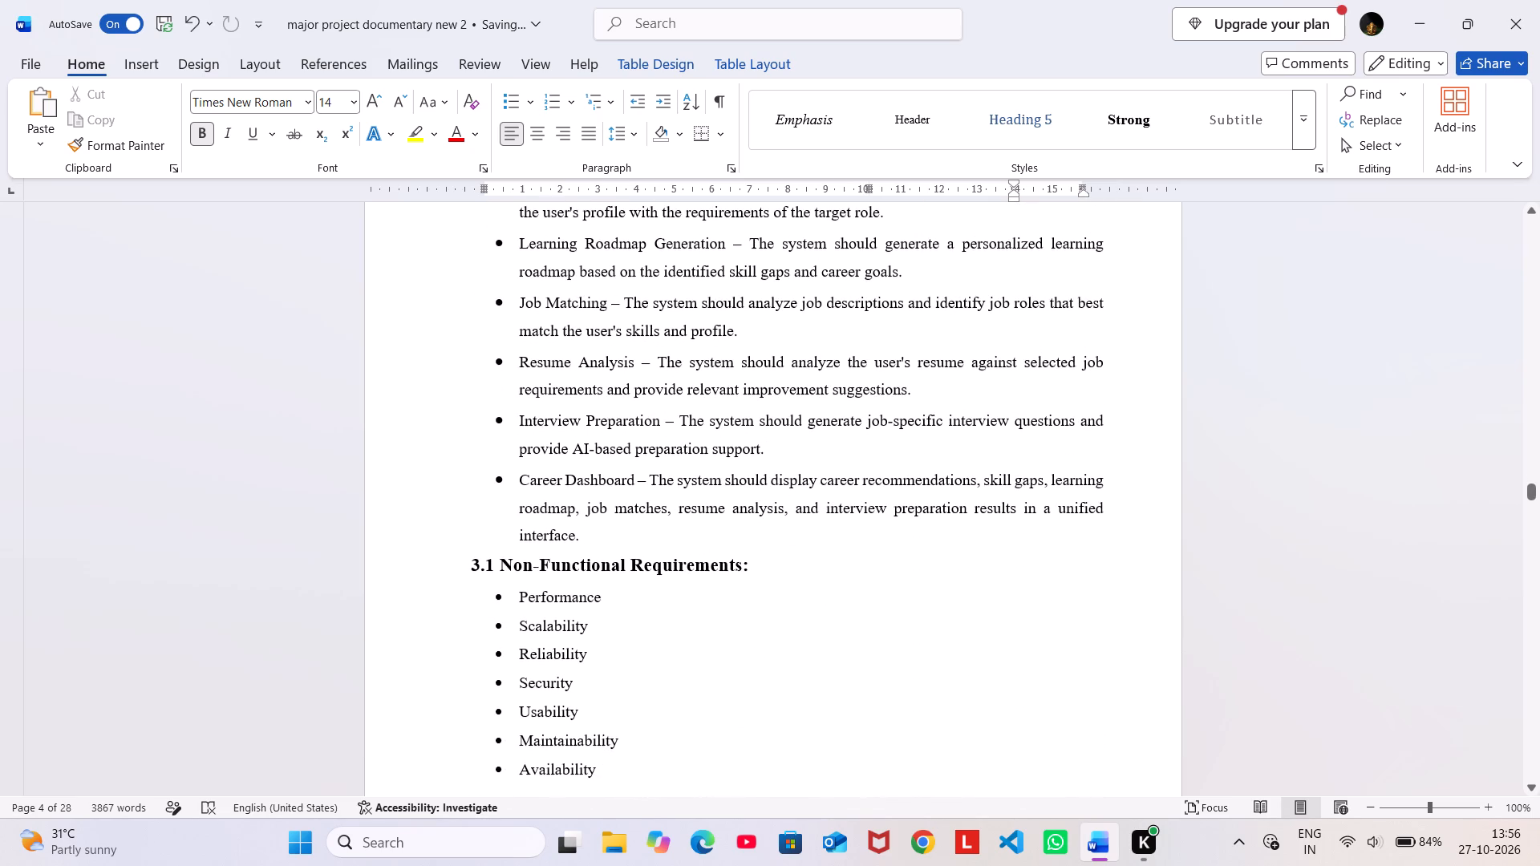
left_click(492, 560)
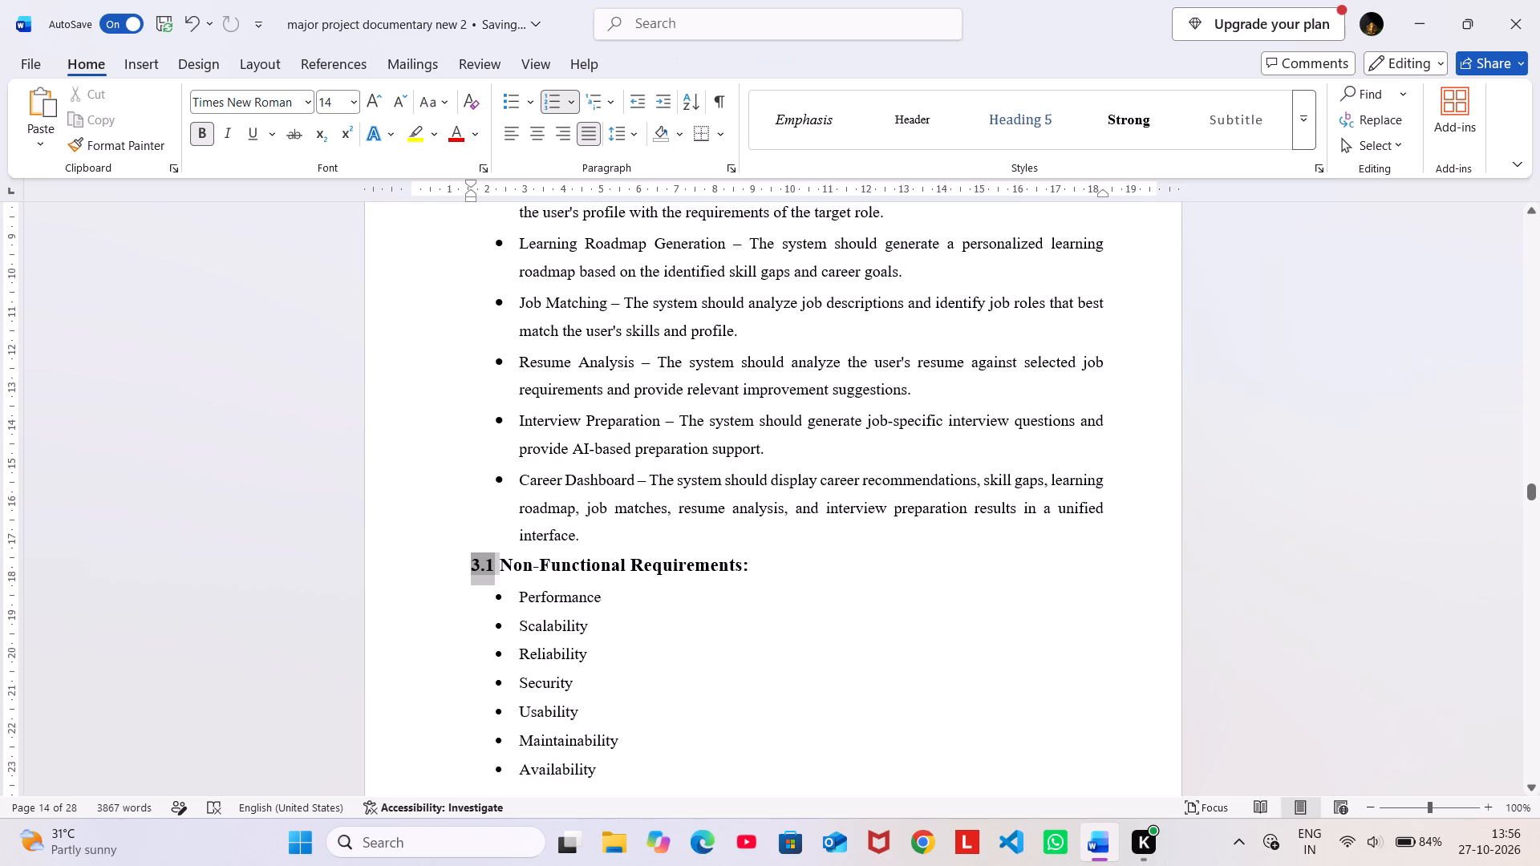
left_click(492, 560)
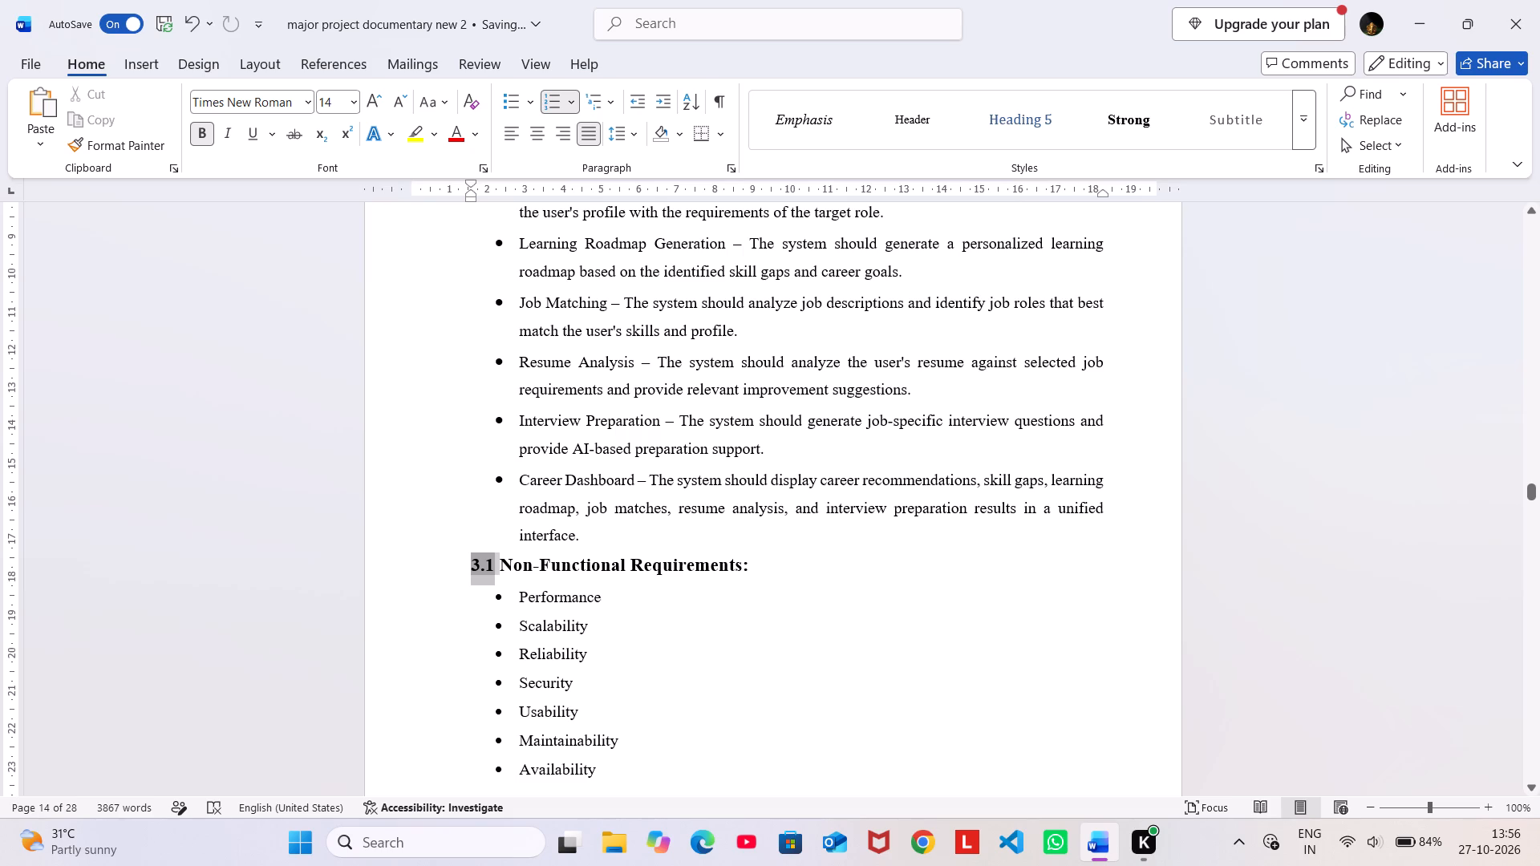
left_click(515, 563)
key("Left")
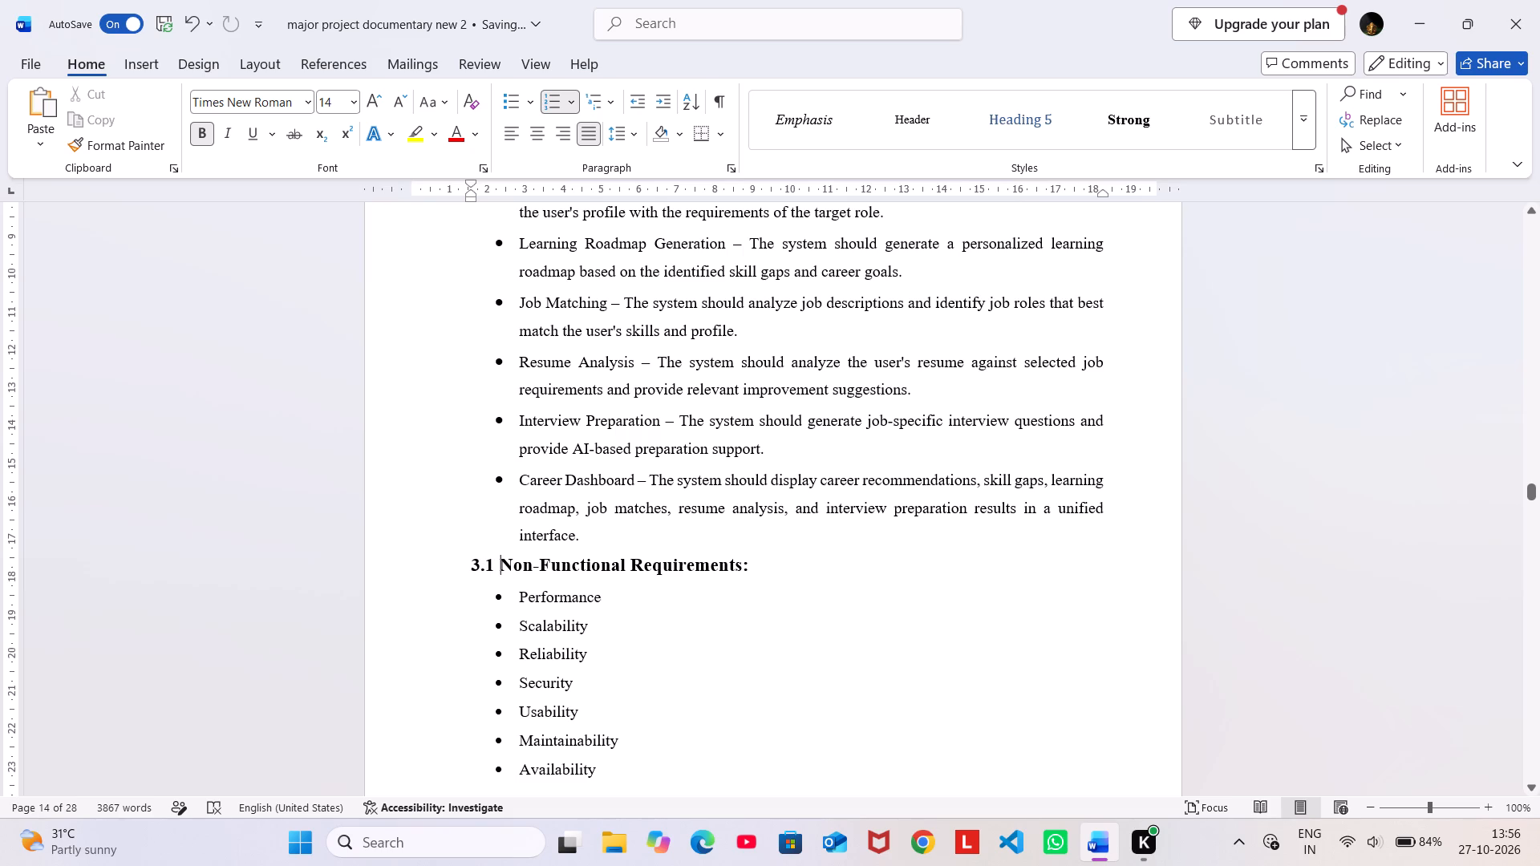
key("BackSpace")
key("BackSpace")
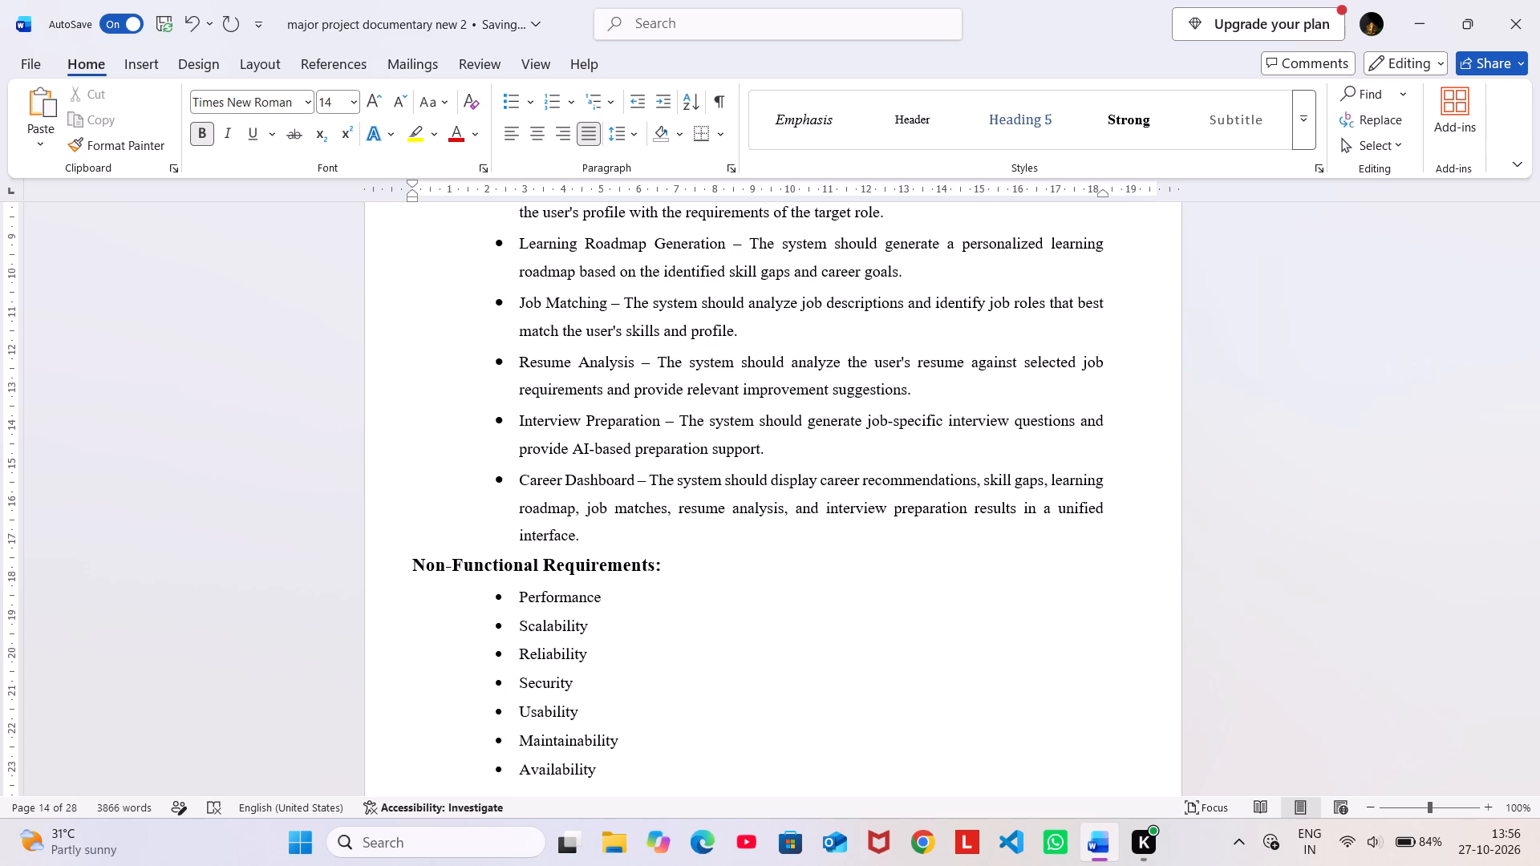
type("3.")
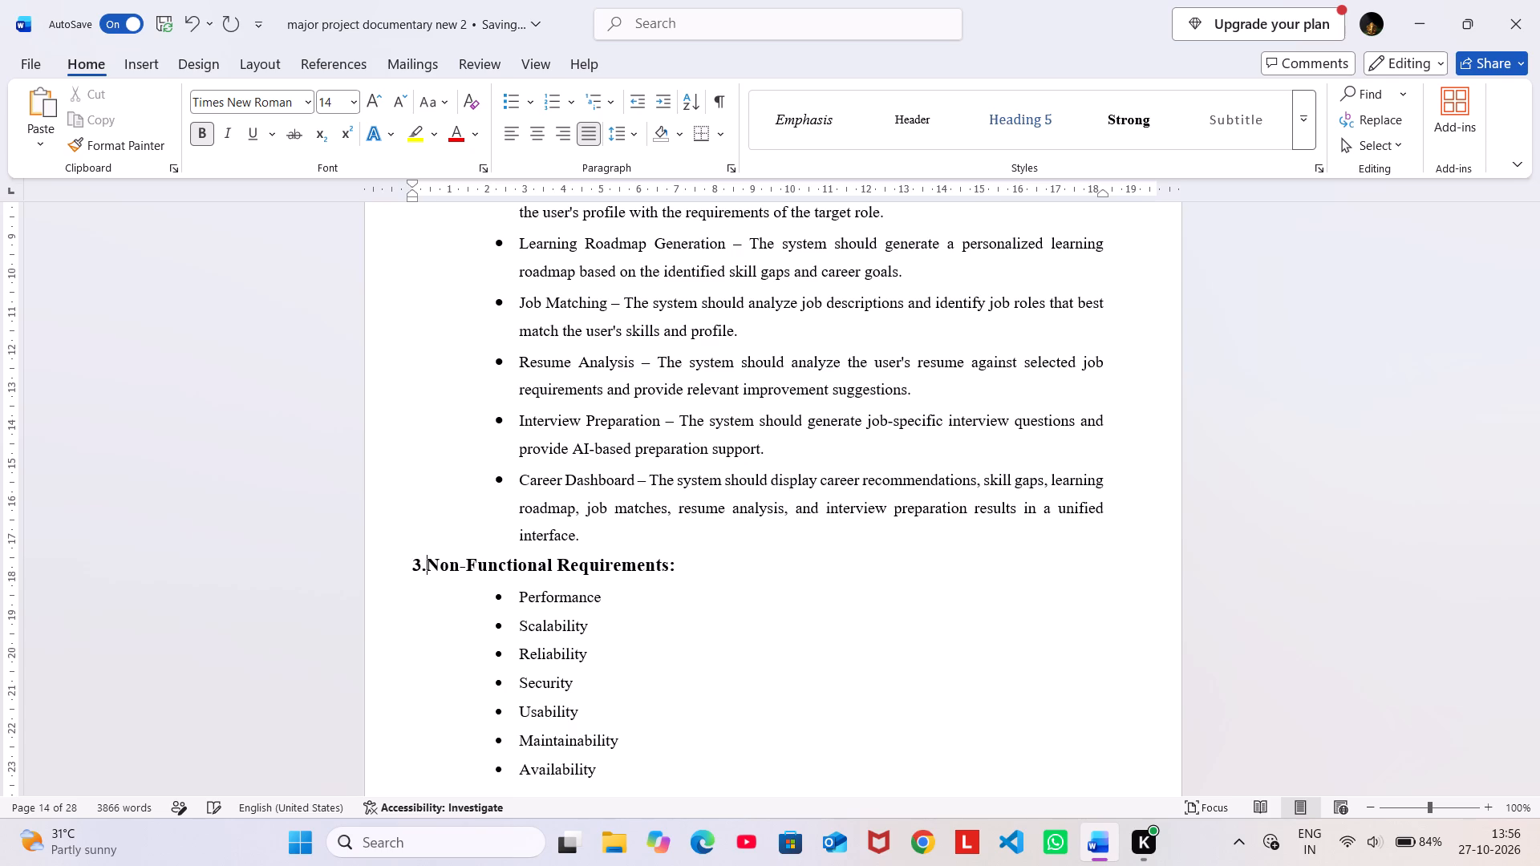
key("2")
Move the 3.2 Non-Functional Requirements heading inward by inserting eleven spaces before its number.
key("Left")
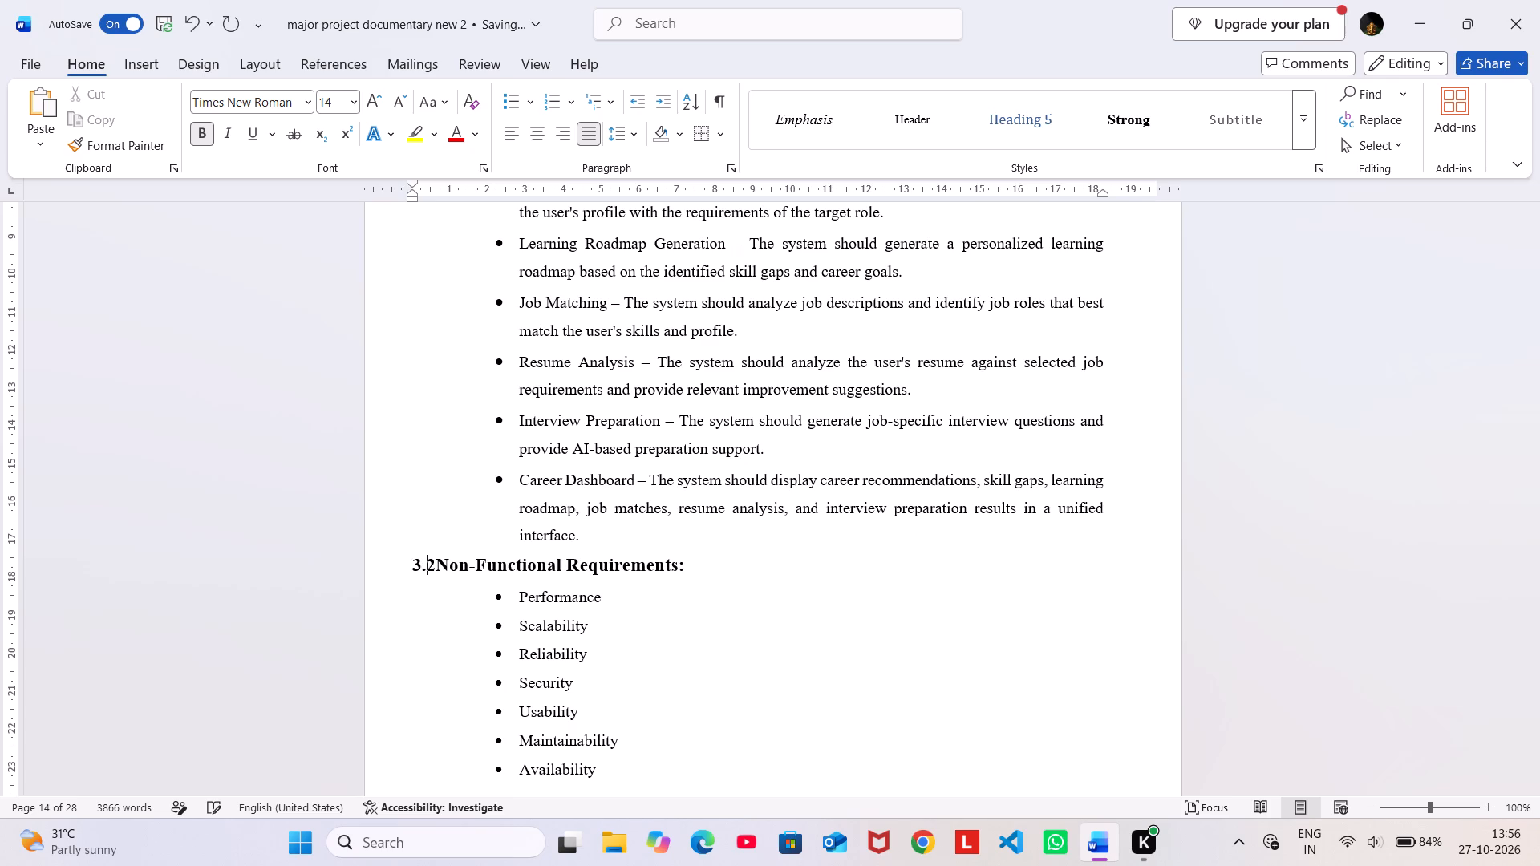
key("Left")
key("Left")
key("space")
key("space")
key("space")
key("space")
key("space")
key("space")
key("space")
key("space")
key("space")
key("space")
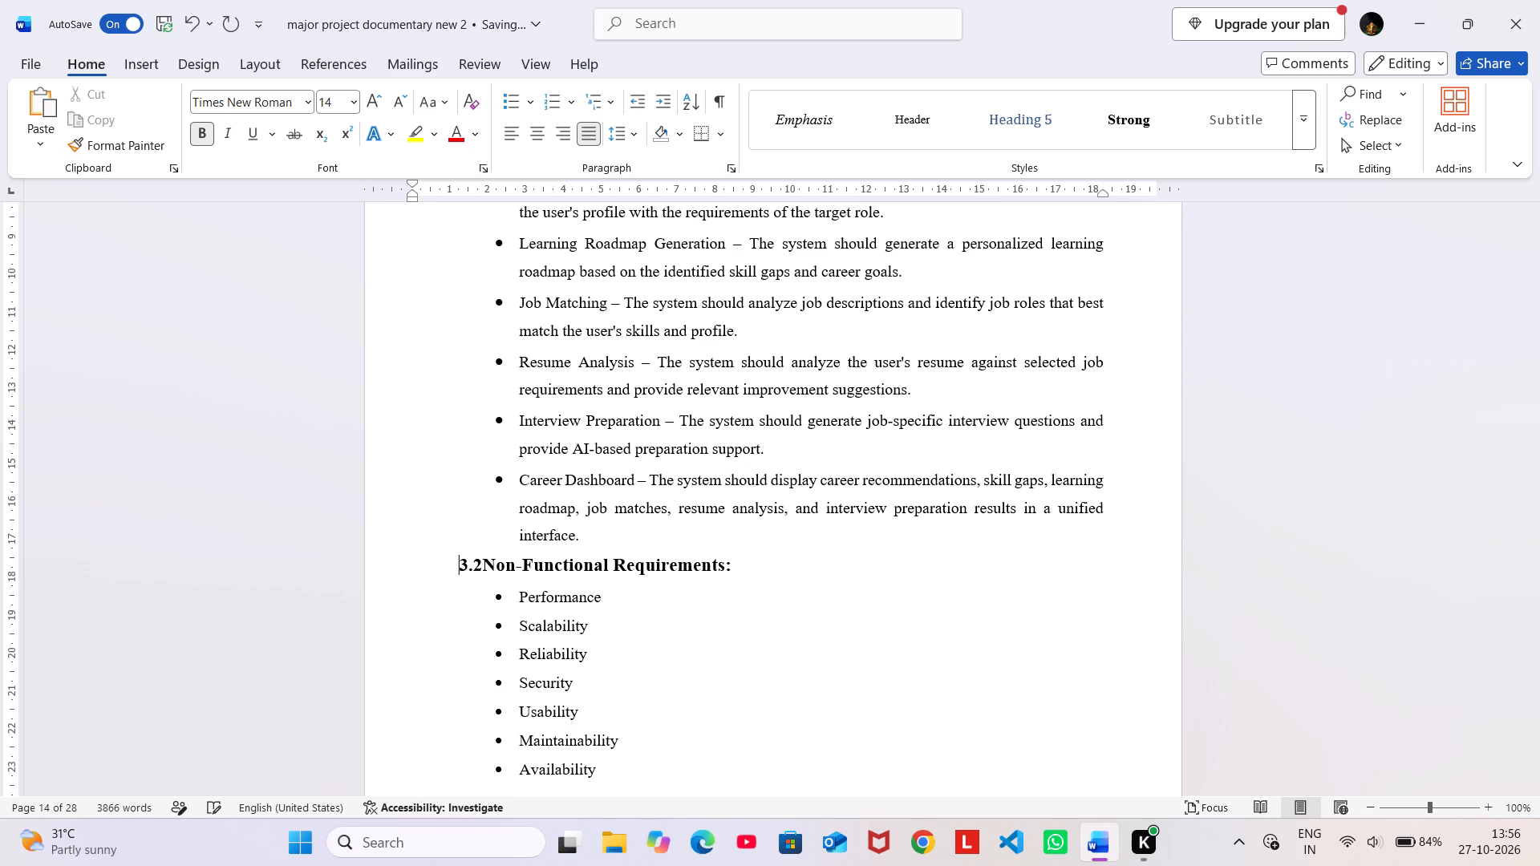
key("space")
Increase the left indent of the 3.2 Non-Functional Requirements heading slightly to line it up with the 3.1 Functional Requirements heading.
scroll(515, 563, "up", 1)
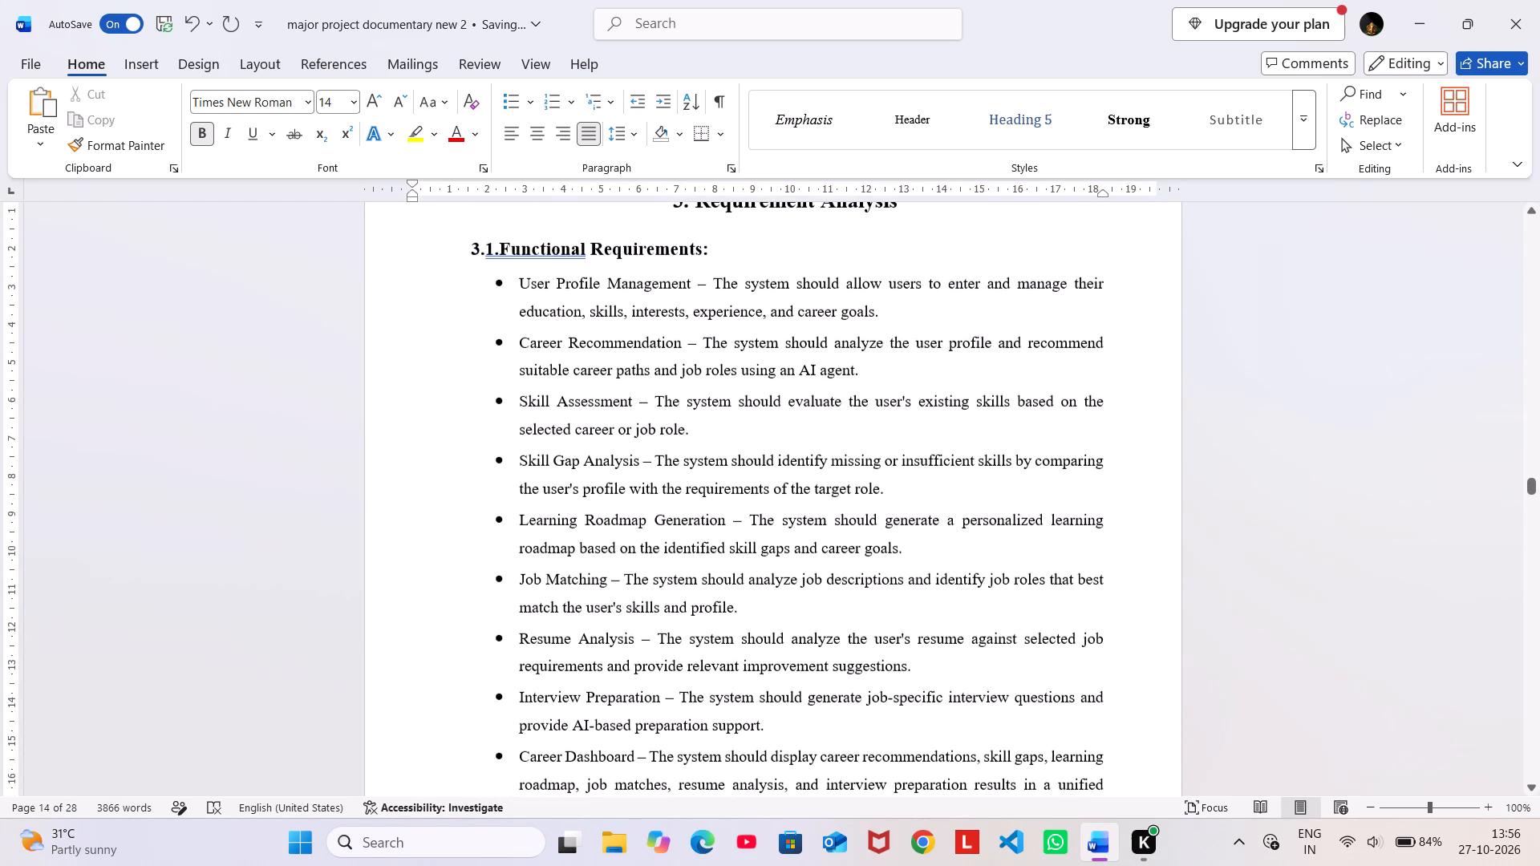
left_click(472, 246)
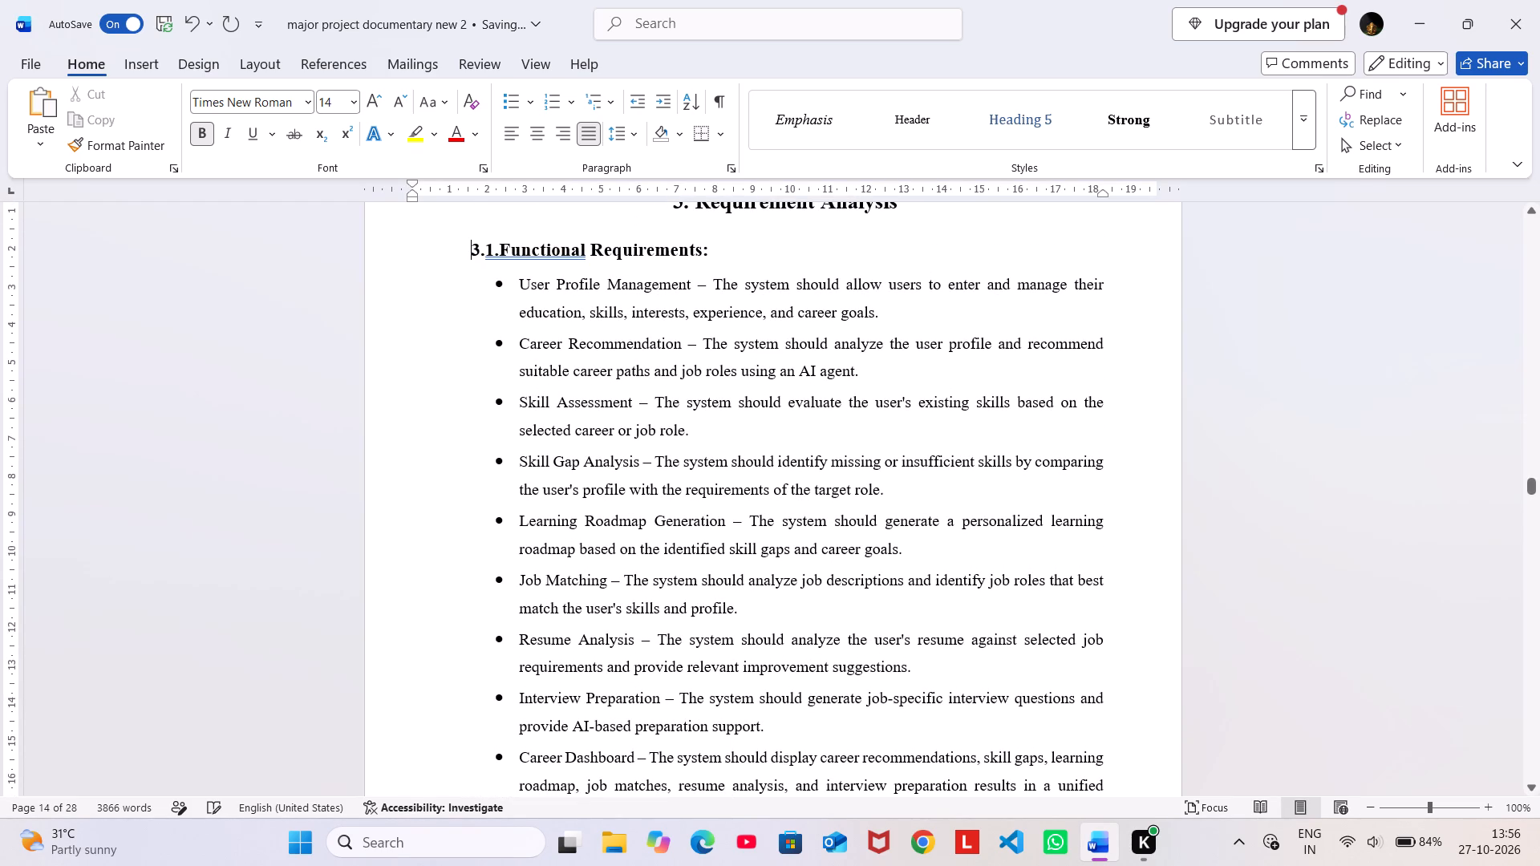
scroll(472, 246, "down", 1)
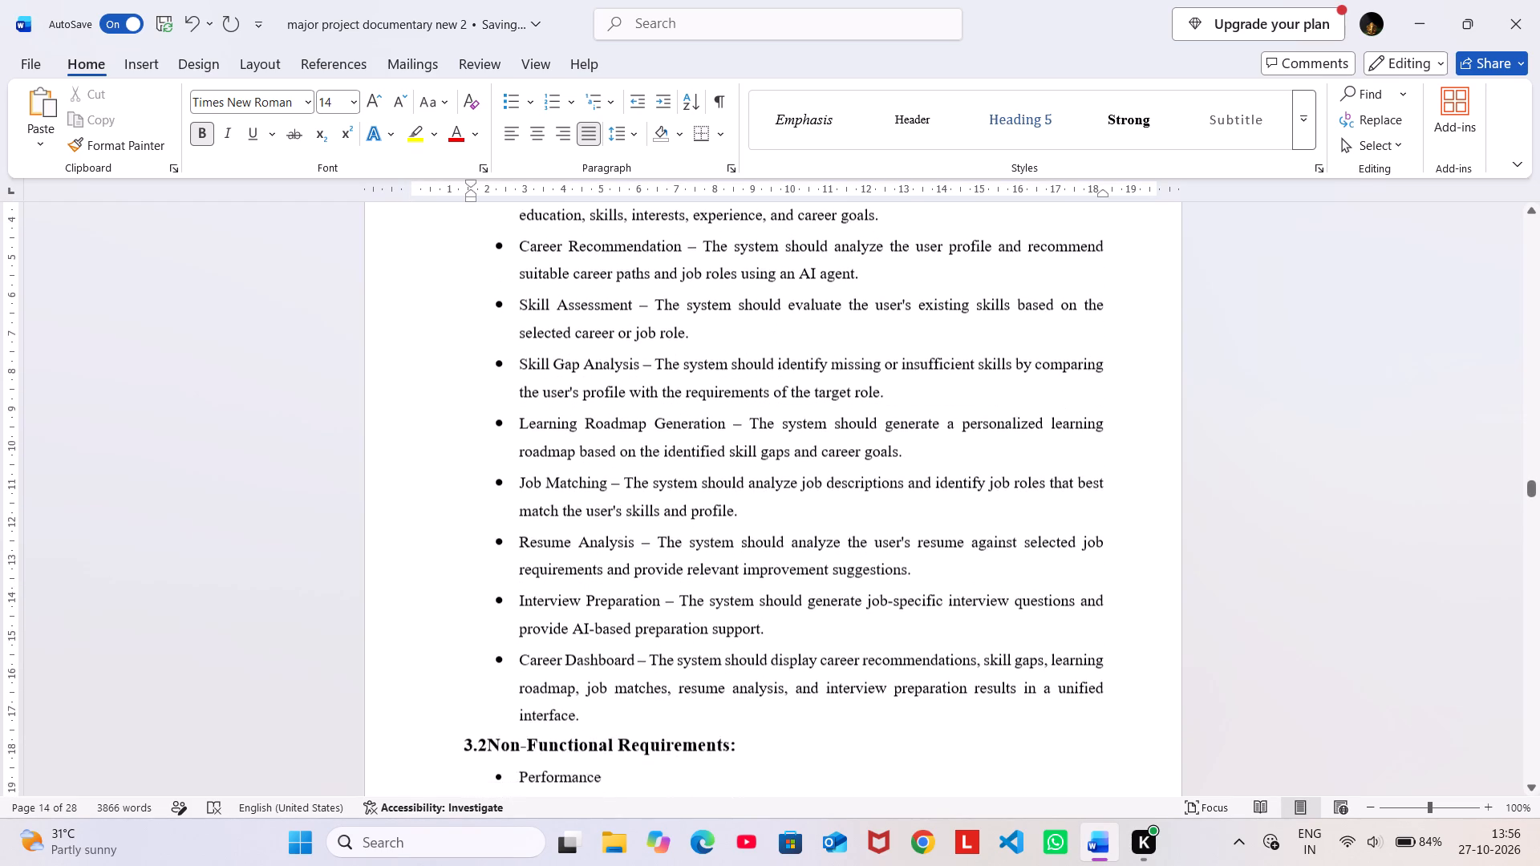
scroll(472, 246, "down", 3)
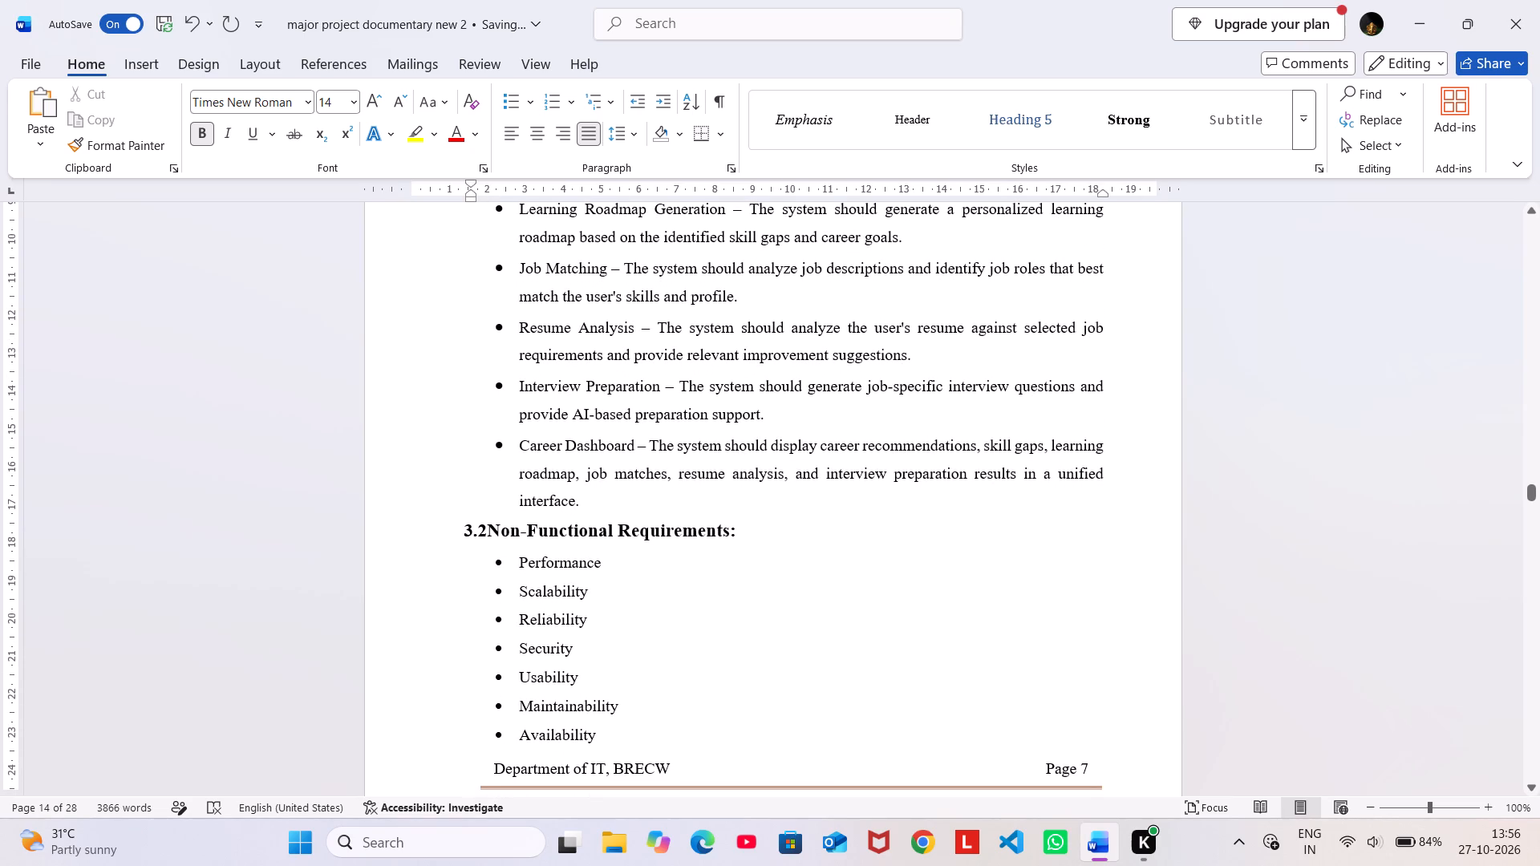
left_click(461, 532)
left_click_drag(413, 197, 459, 195)
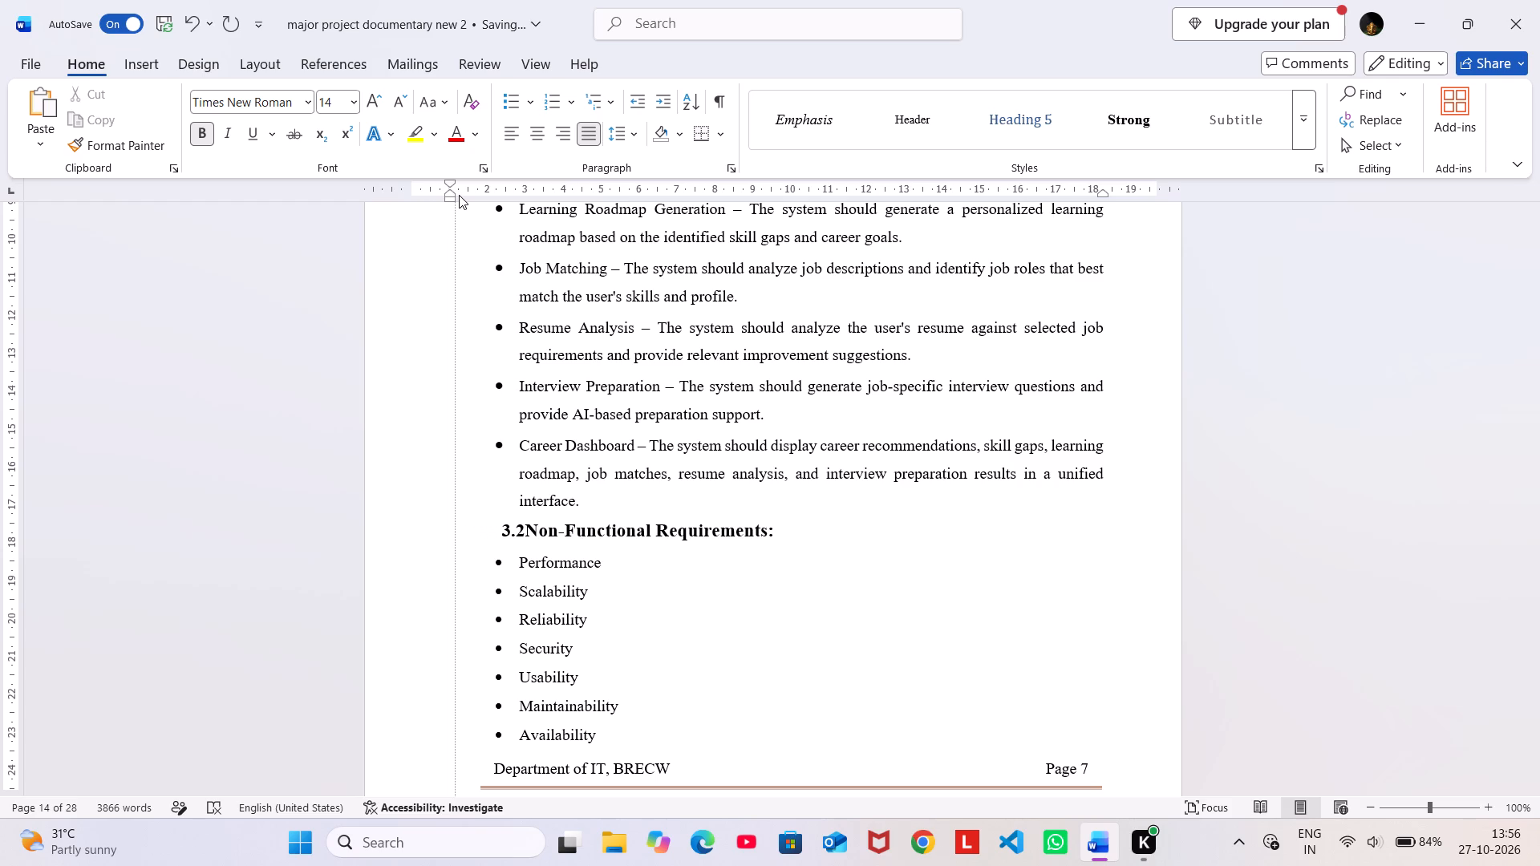
left_click_drag(459, 195, 432, 201)
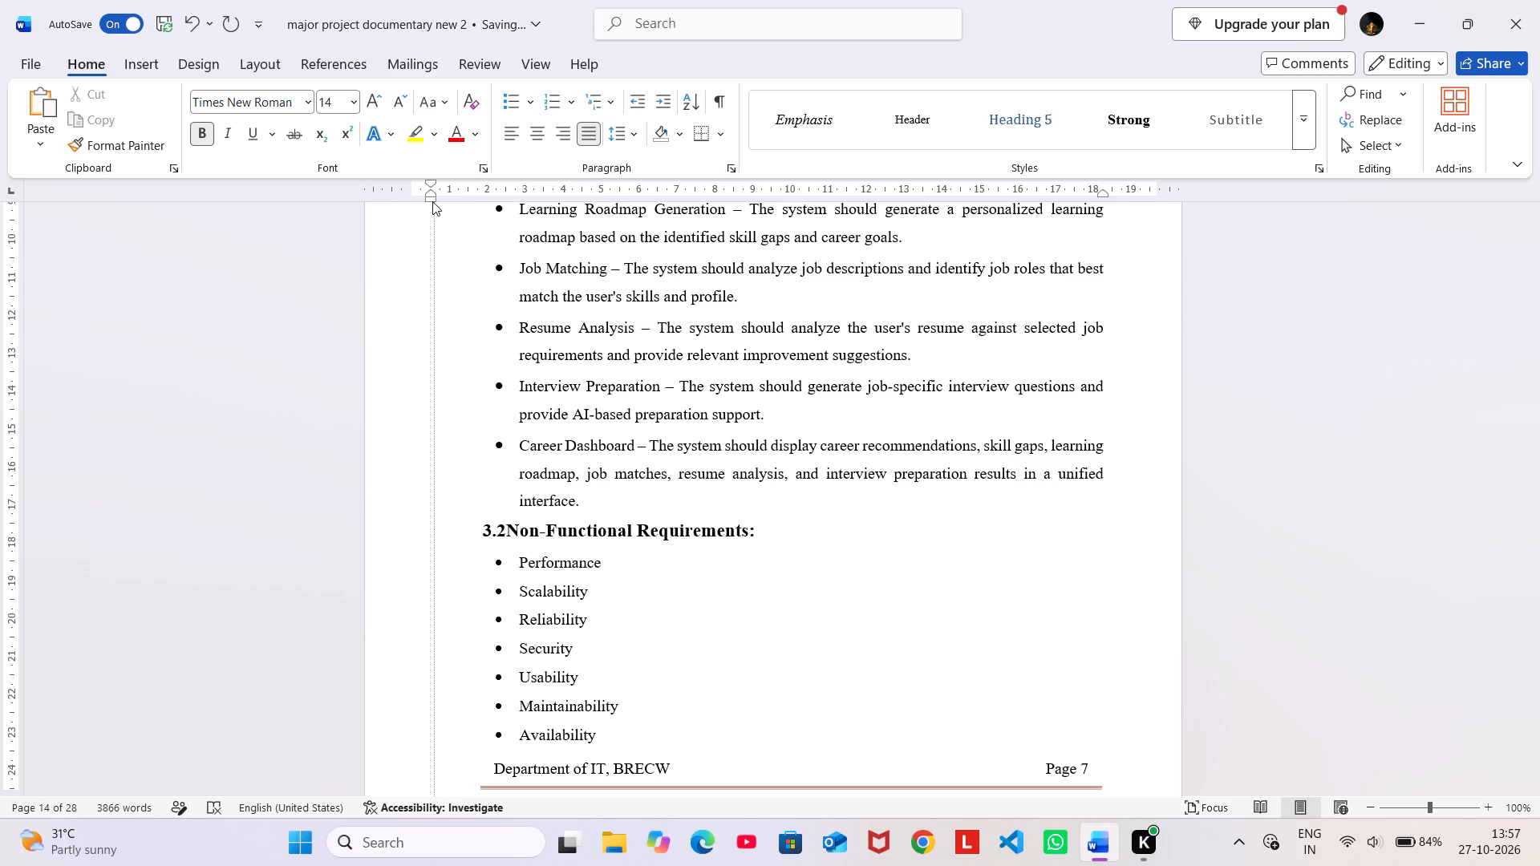
left_click_drag(432, 201, 423, 207)
left_click_drag(423, 207, 423, 205)
scroll(603, 325, "up", 1)
Insert a space between the number 3.2 and the text of the Non-Functional Requirements heading.
scroll(603, 325, "down", 1)
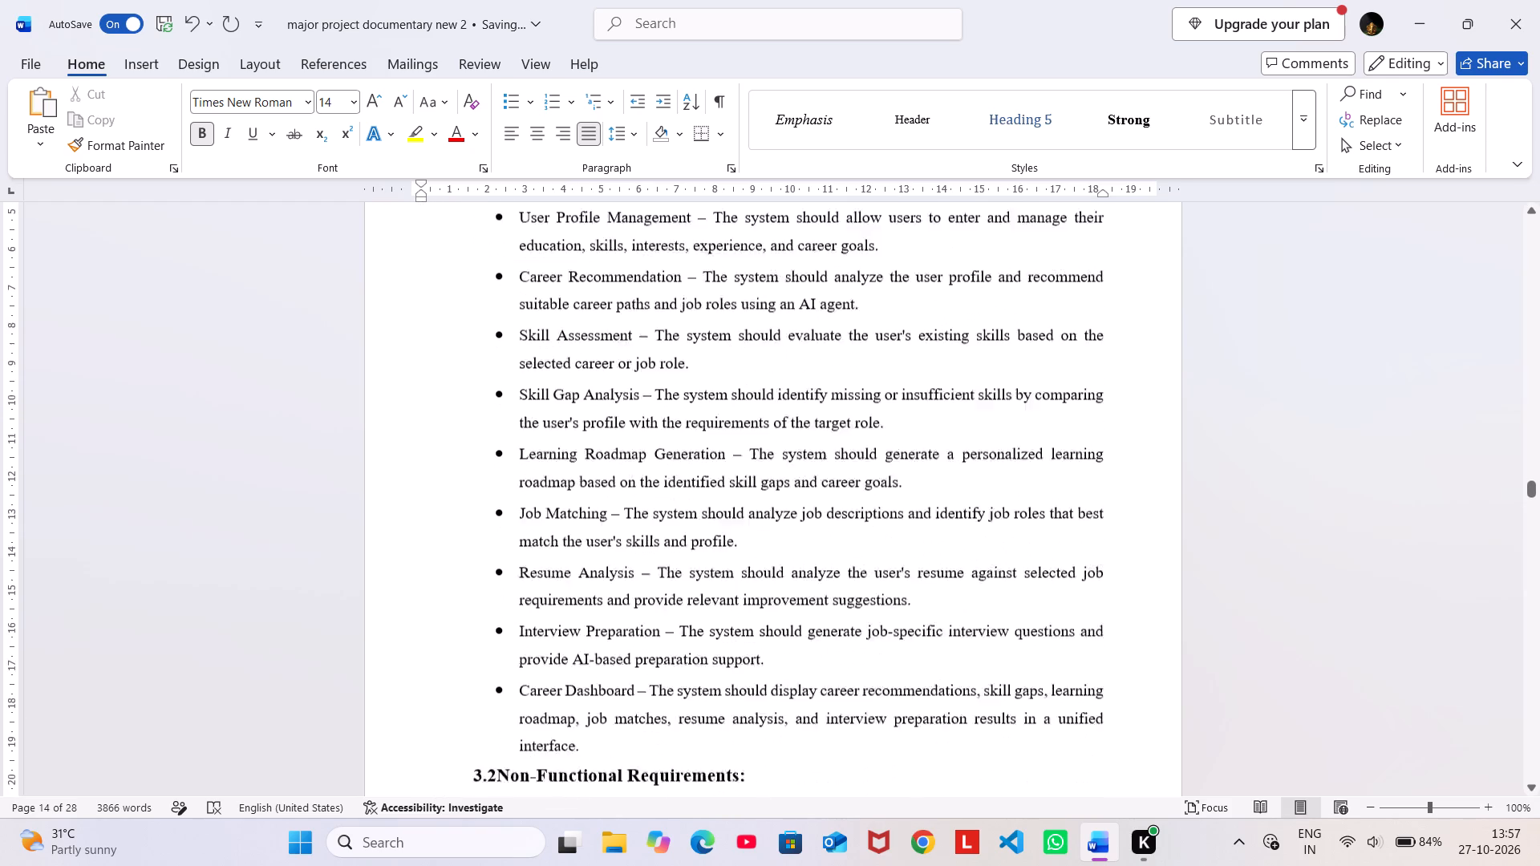
scroll(603, 325, "down", 2)
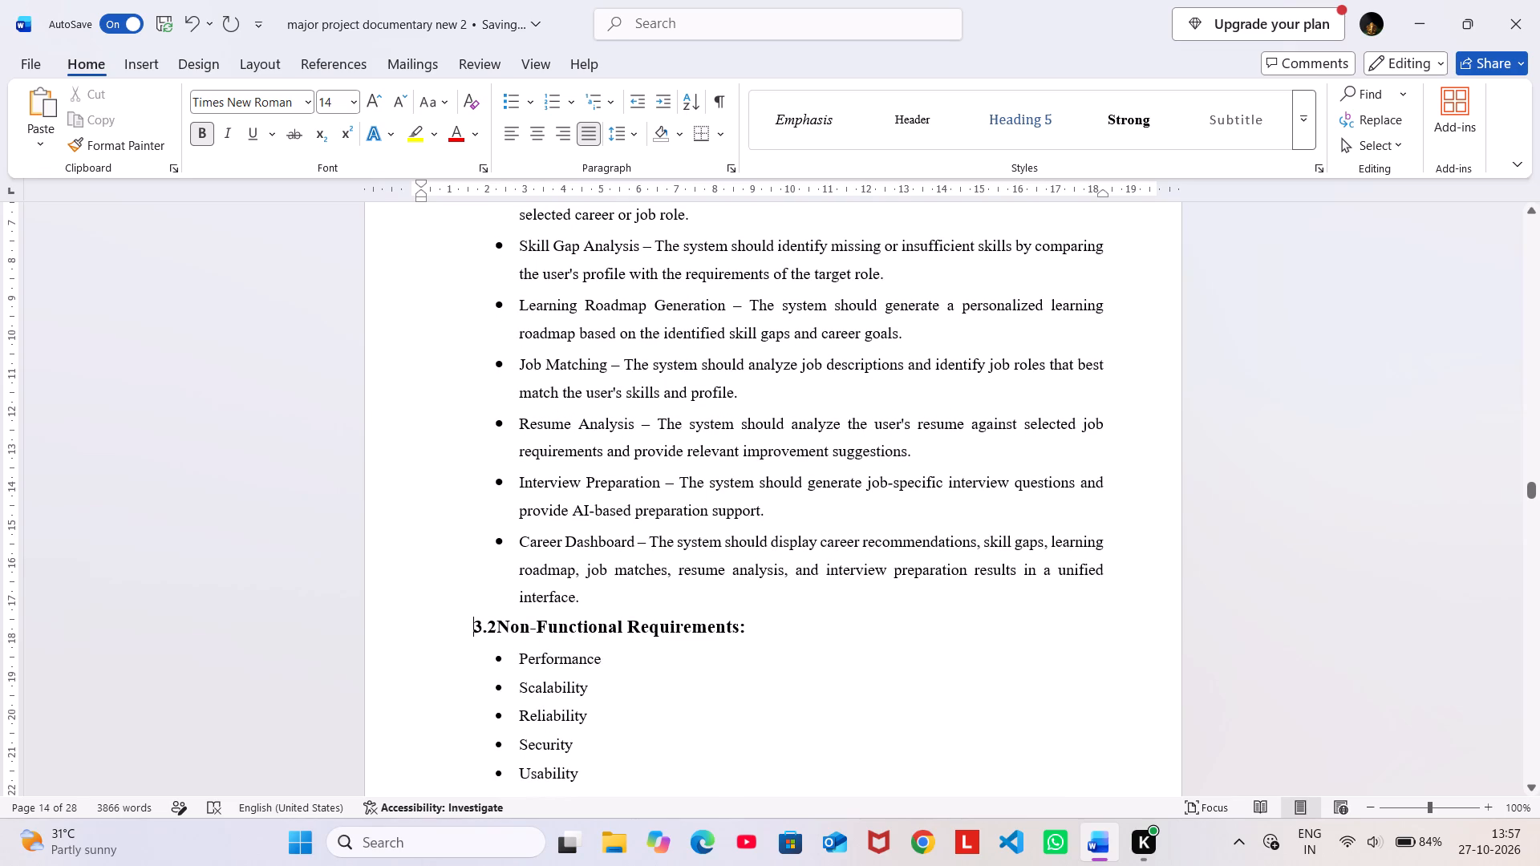
left_click(499, 610)
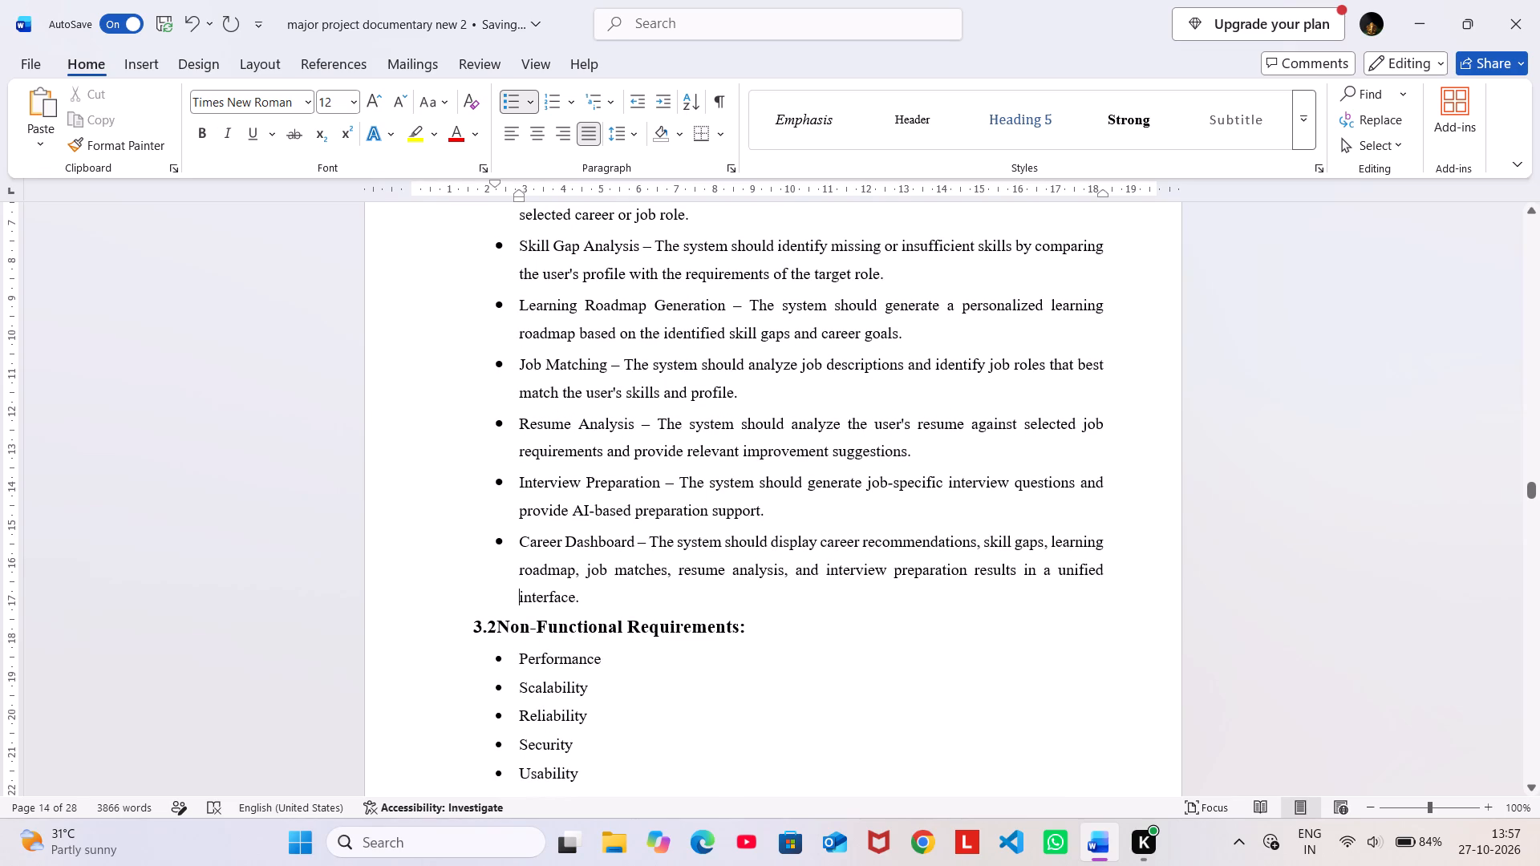
left_click(496, 620)
key("space")
Replace the period after 3.1 in the Functional Requirements heading with a space to match the 3.2 heading's format.
scroll(496, 620, "up", 1)
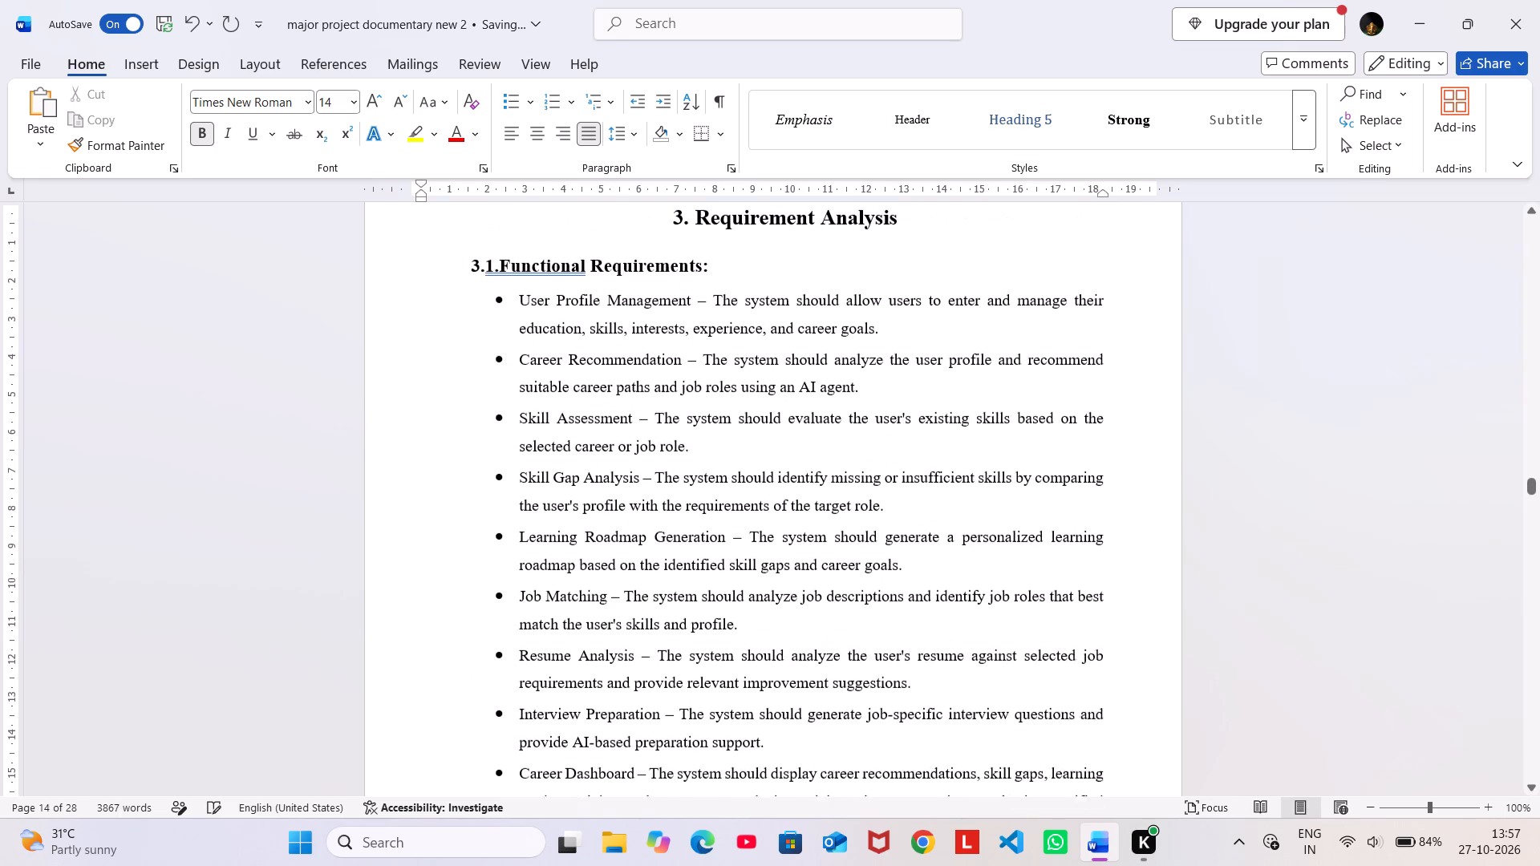
scroll(496, 620, "down", 2)
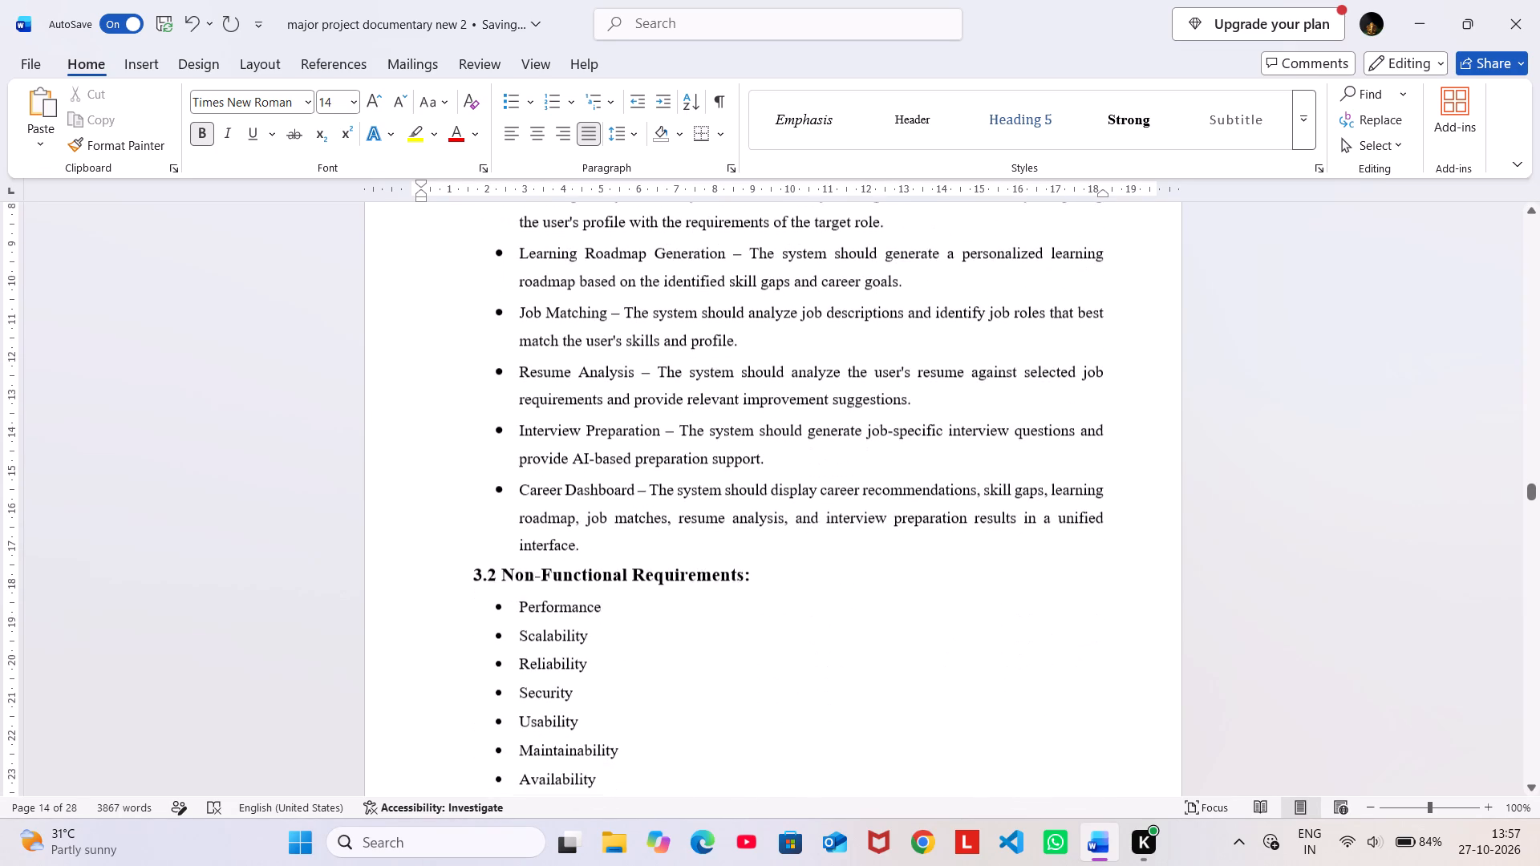
scroll(496, 620, "down", 1)
scroll(496, 620, "up", 1)
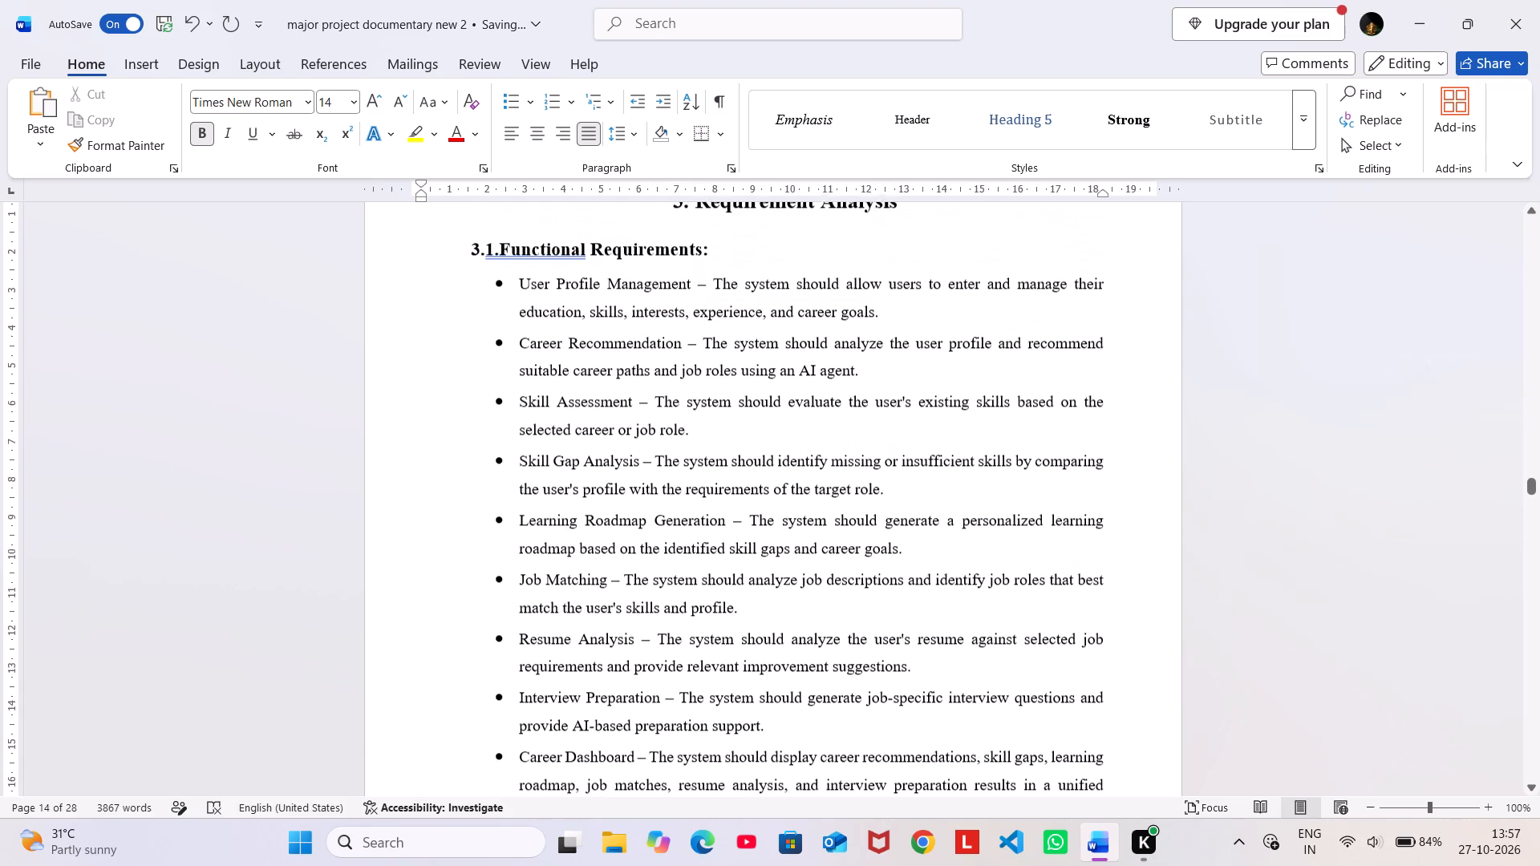
scroll(496, 620, "down", 1)
scroll(496, 620, "up", 2)
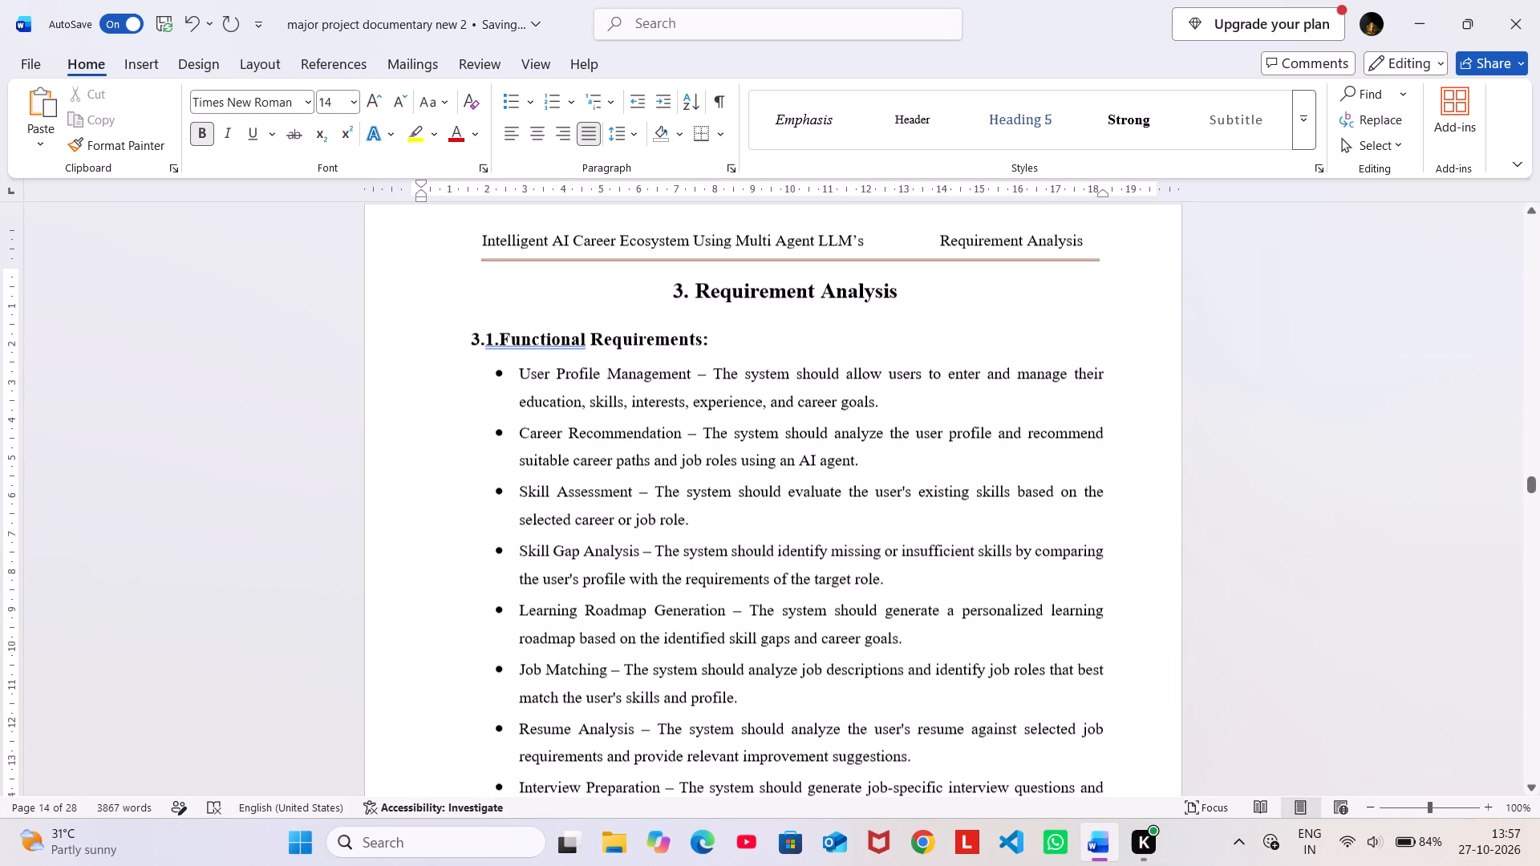
left_click(500, 348)
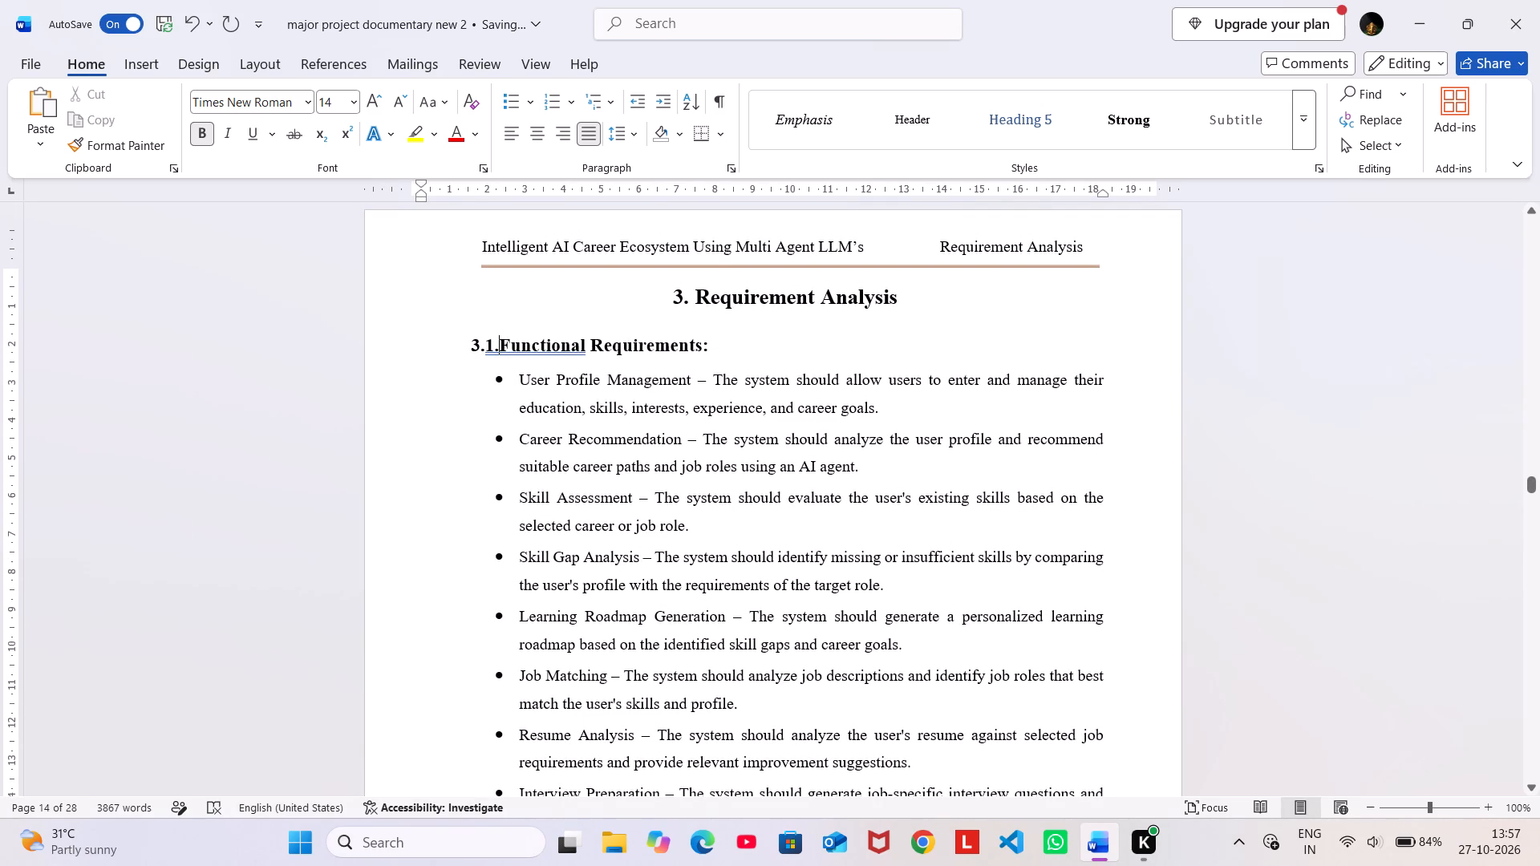
key("BackSpace")
key("space")
Review the numbering and format of the 3.2 Non-Functional Requirements heading and its subsections 3.2.1 Performance to 3.2.8 Privacy.
scroll(500, 348, "down", 4)
scroll(500, 348, "up", 1)
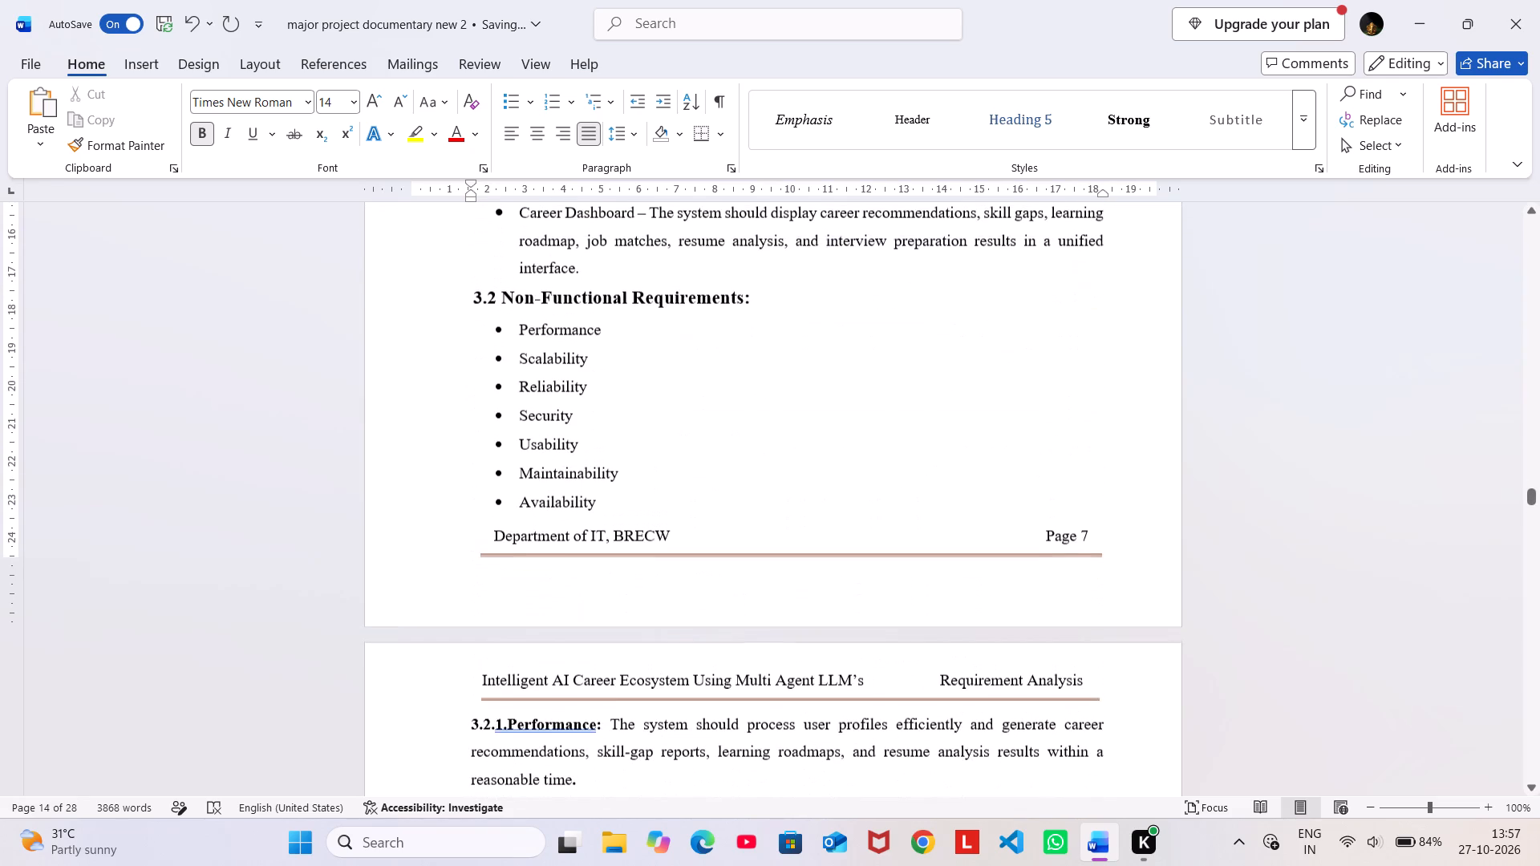
scroll(500, 348, "up", 1)
scroll(500, 348, "down", 2)
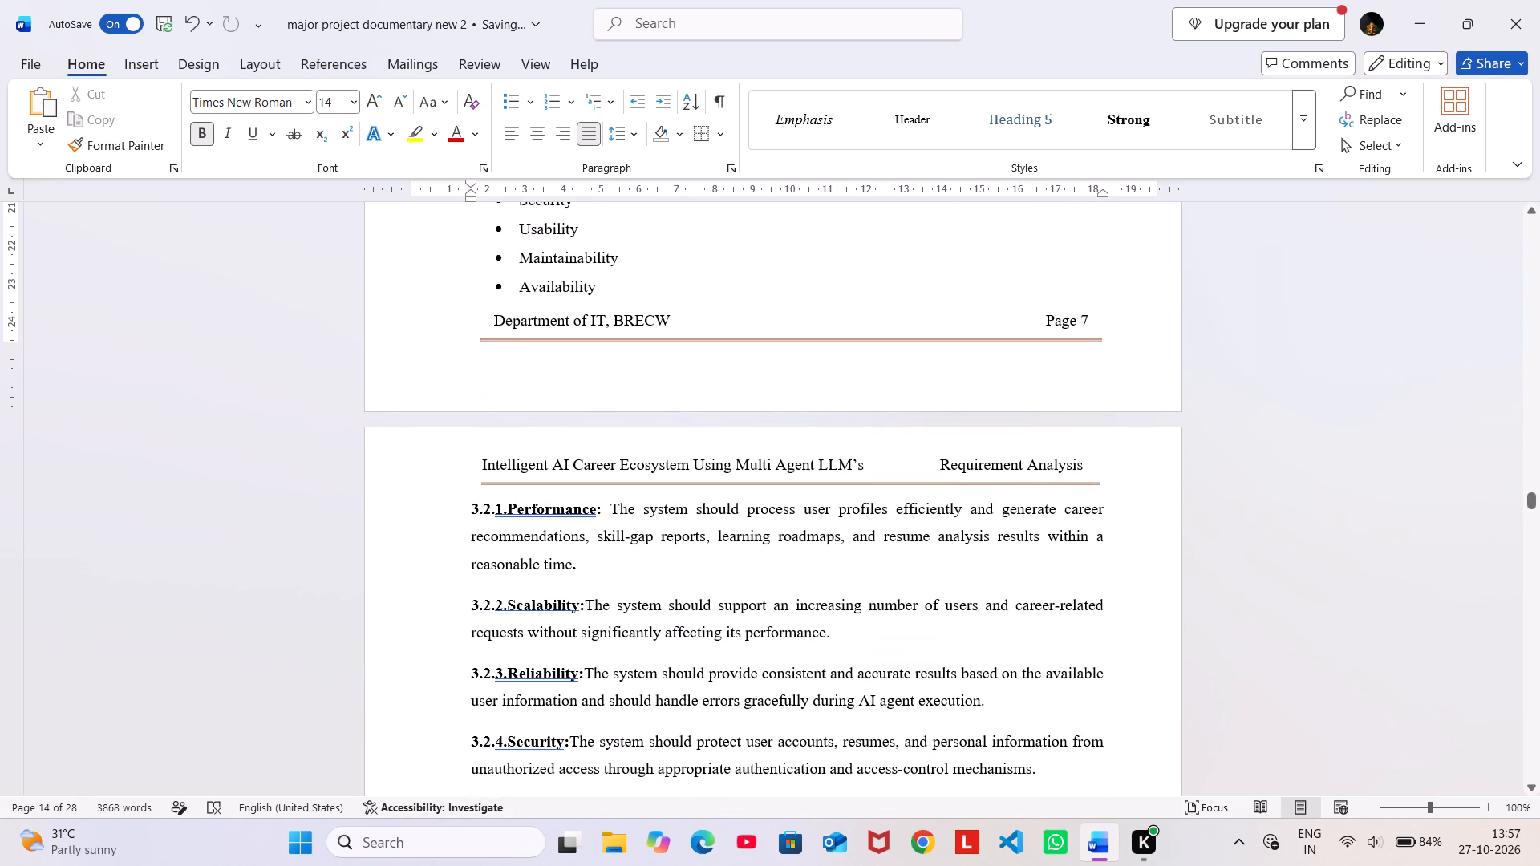
scroll(500, 348, "down", 2)
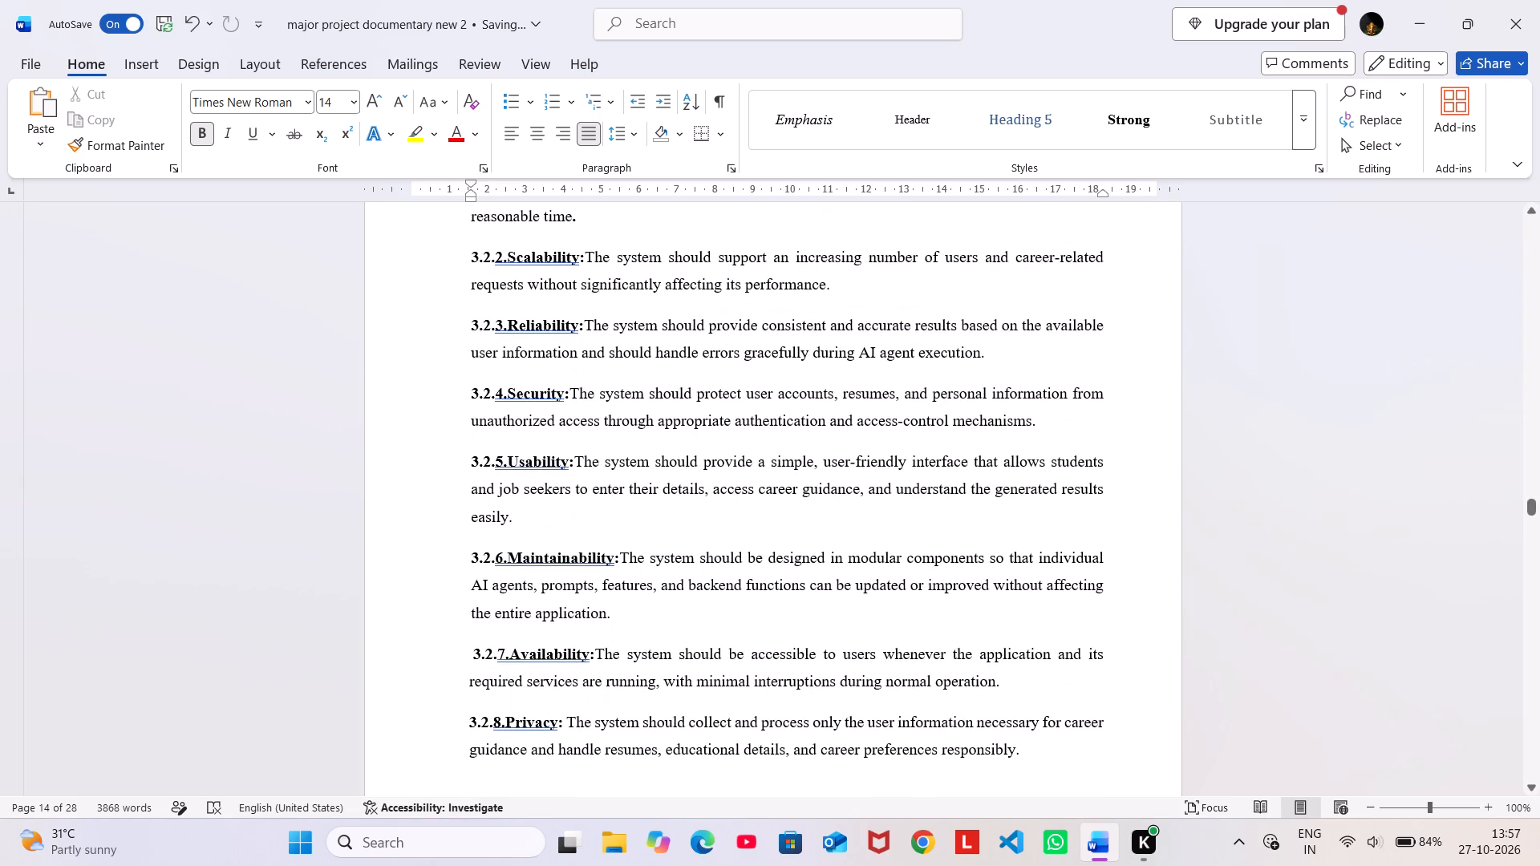
scroll(500, 348, "down", 1)
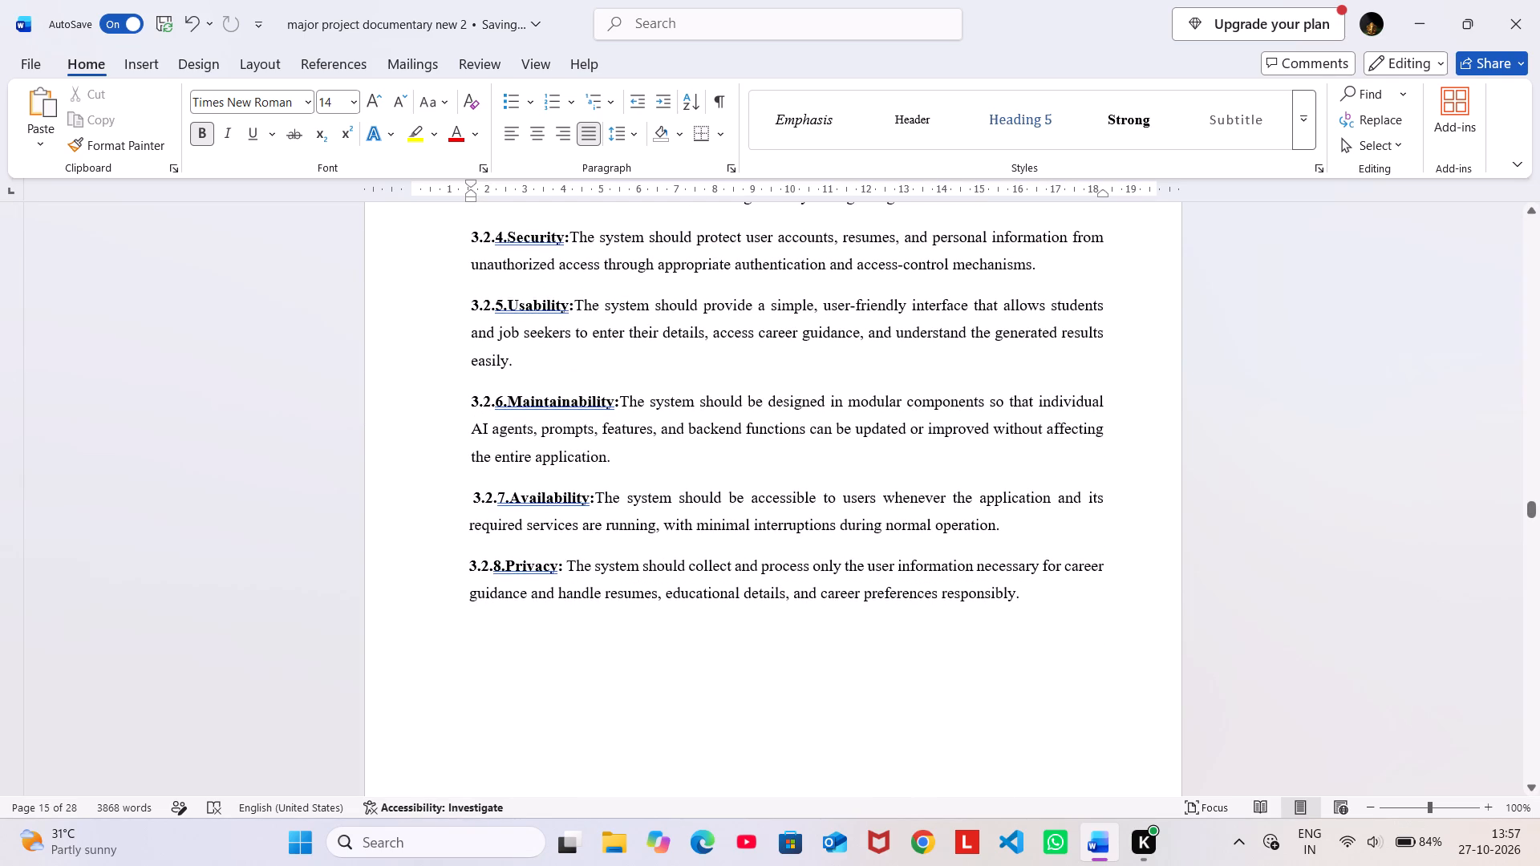
scroll(500, 348, "up", 1)
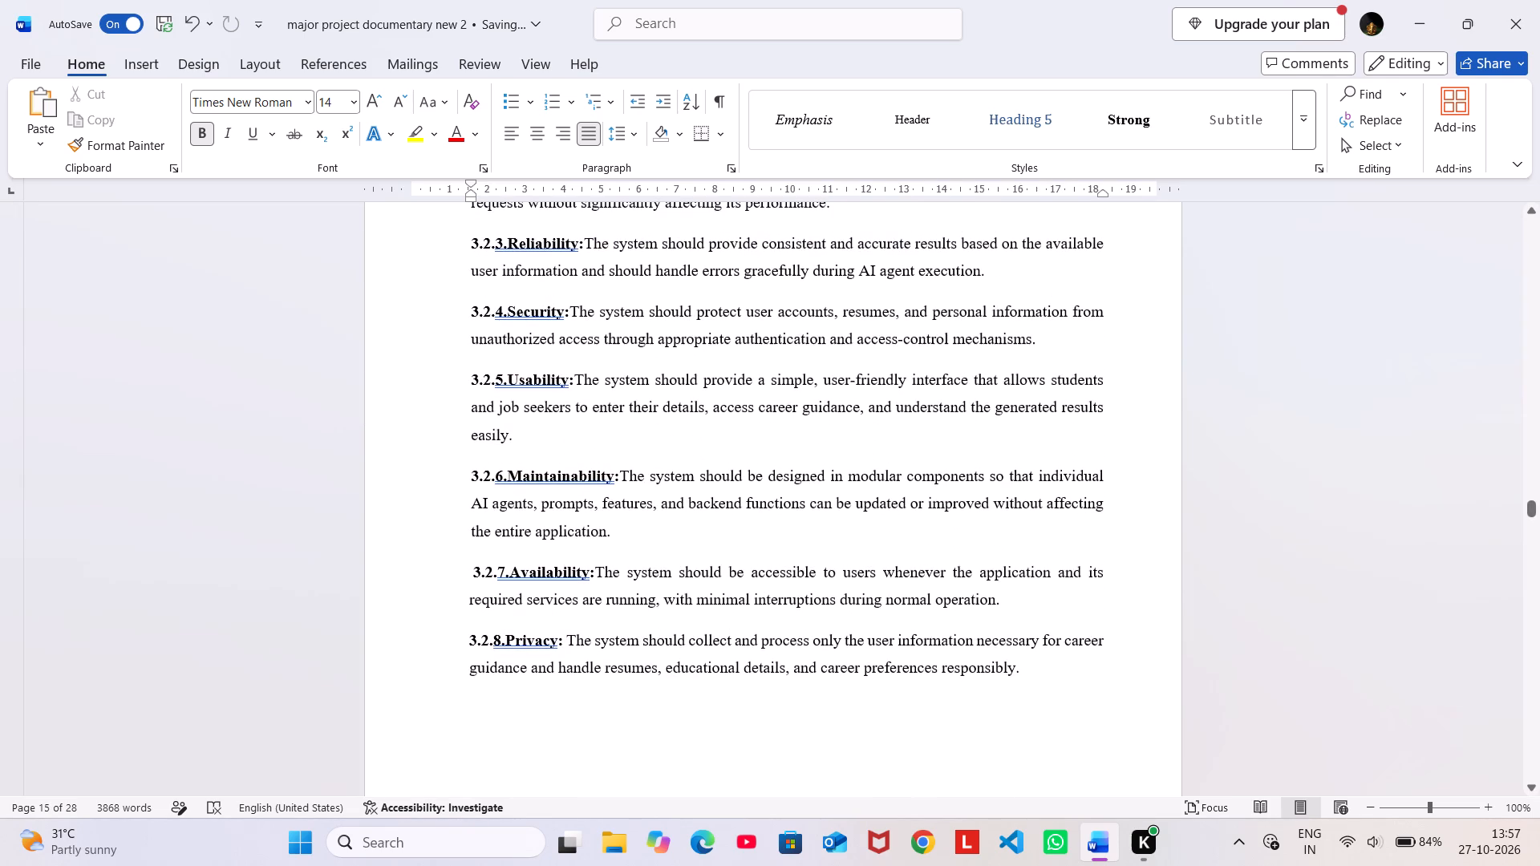
scroll(500, 348, "up", 2)
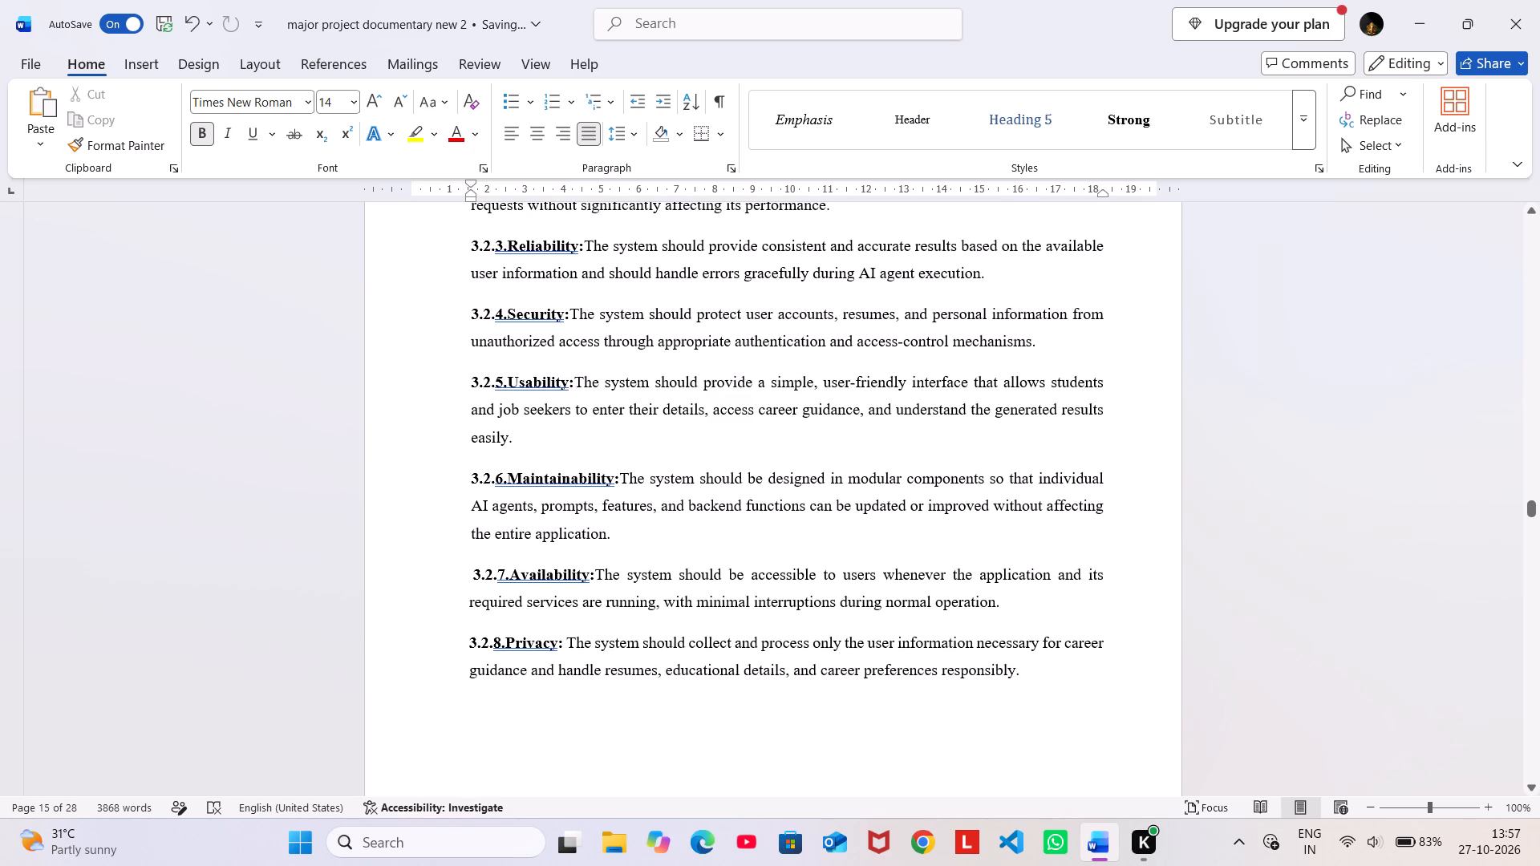
scroll(500, 348, "up", 1)
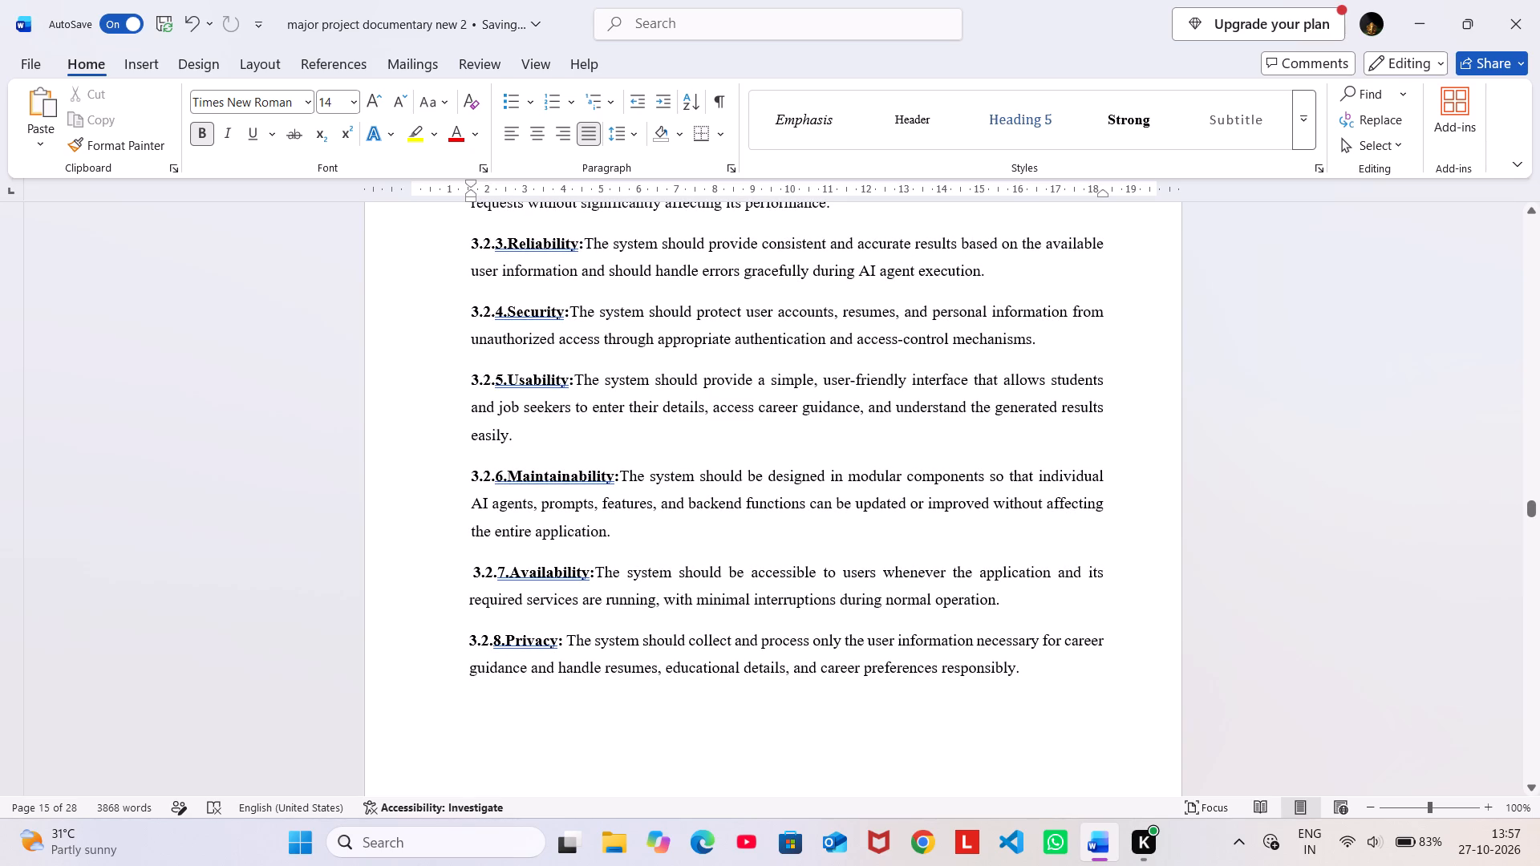
scroll(500, 348, "up", 3)
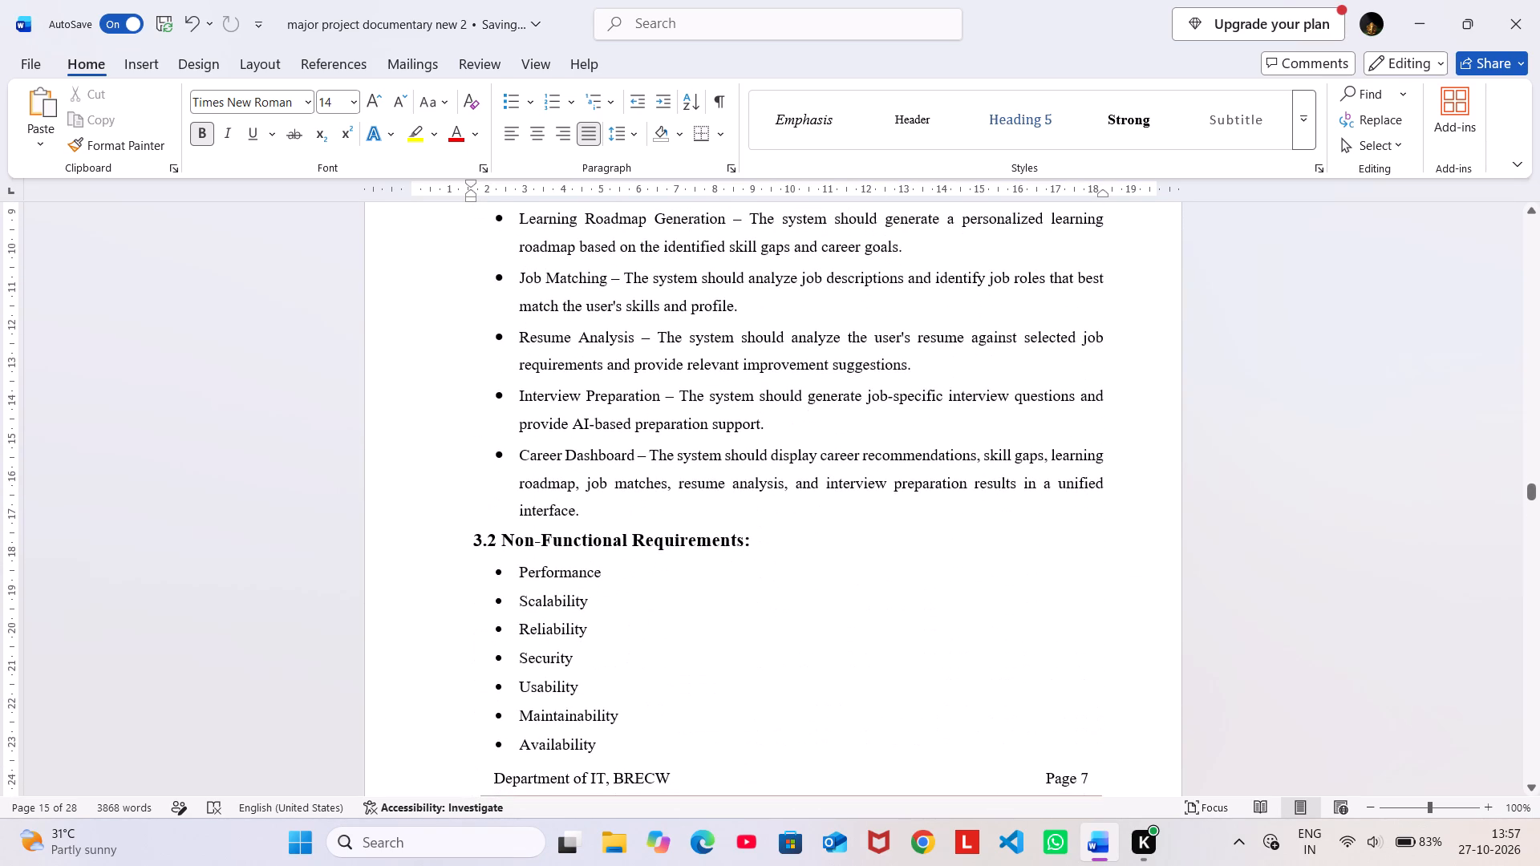
scroll(500, 348, "down", 4)
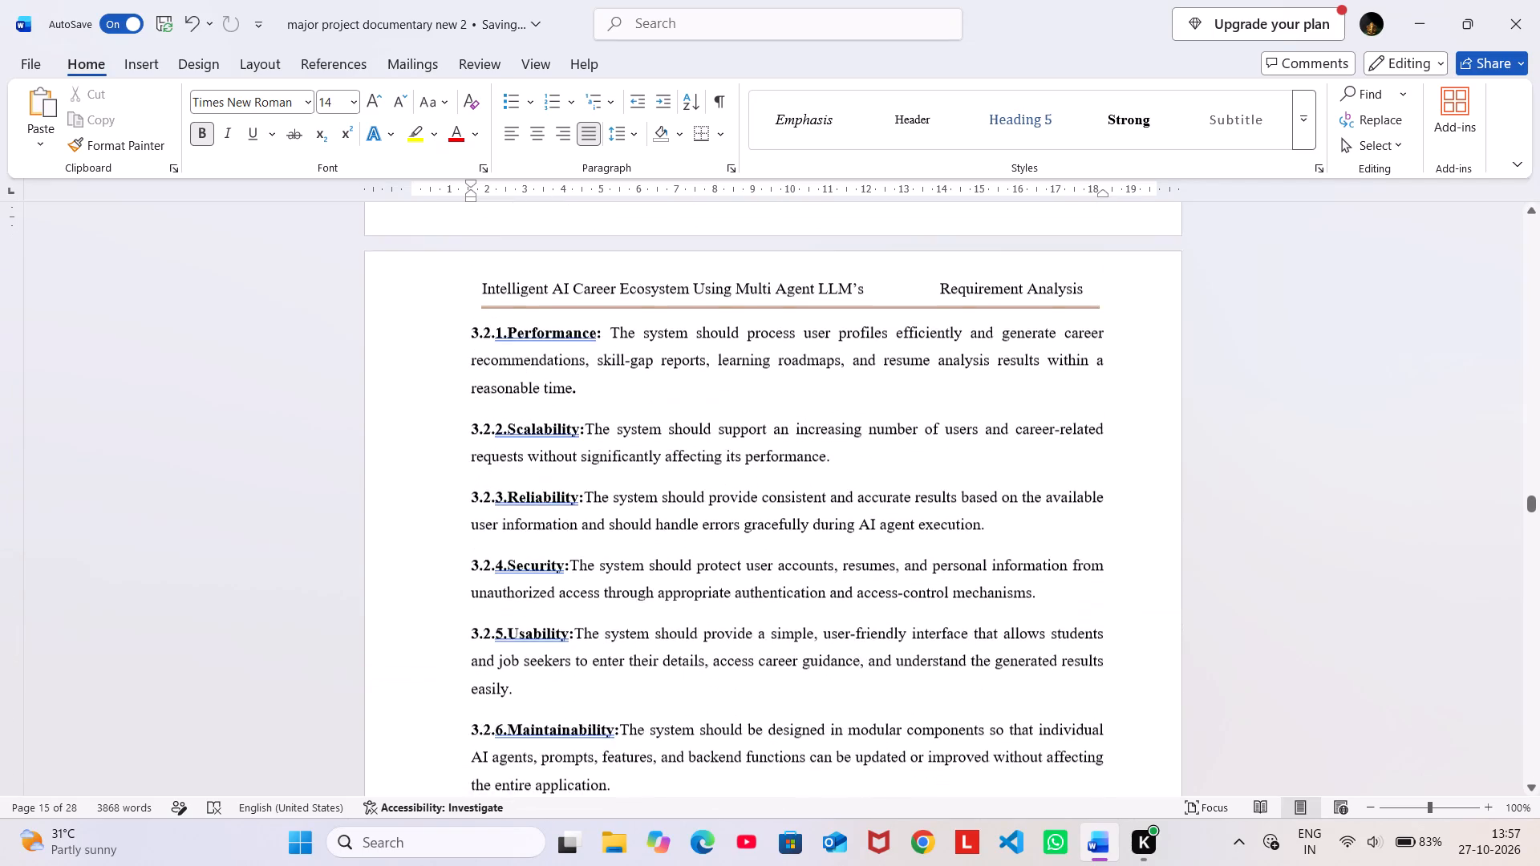
Compare the heading number format of sections 3.3 and 4.1 with that of the 3.2 subsections.
scroll(500, 348, "down", 7)
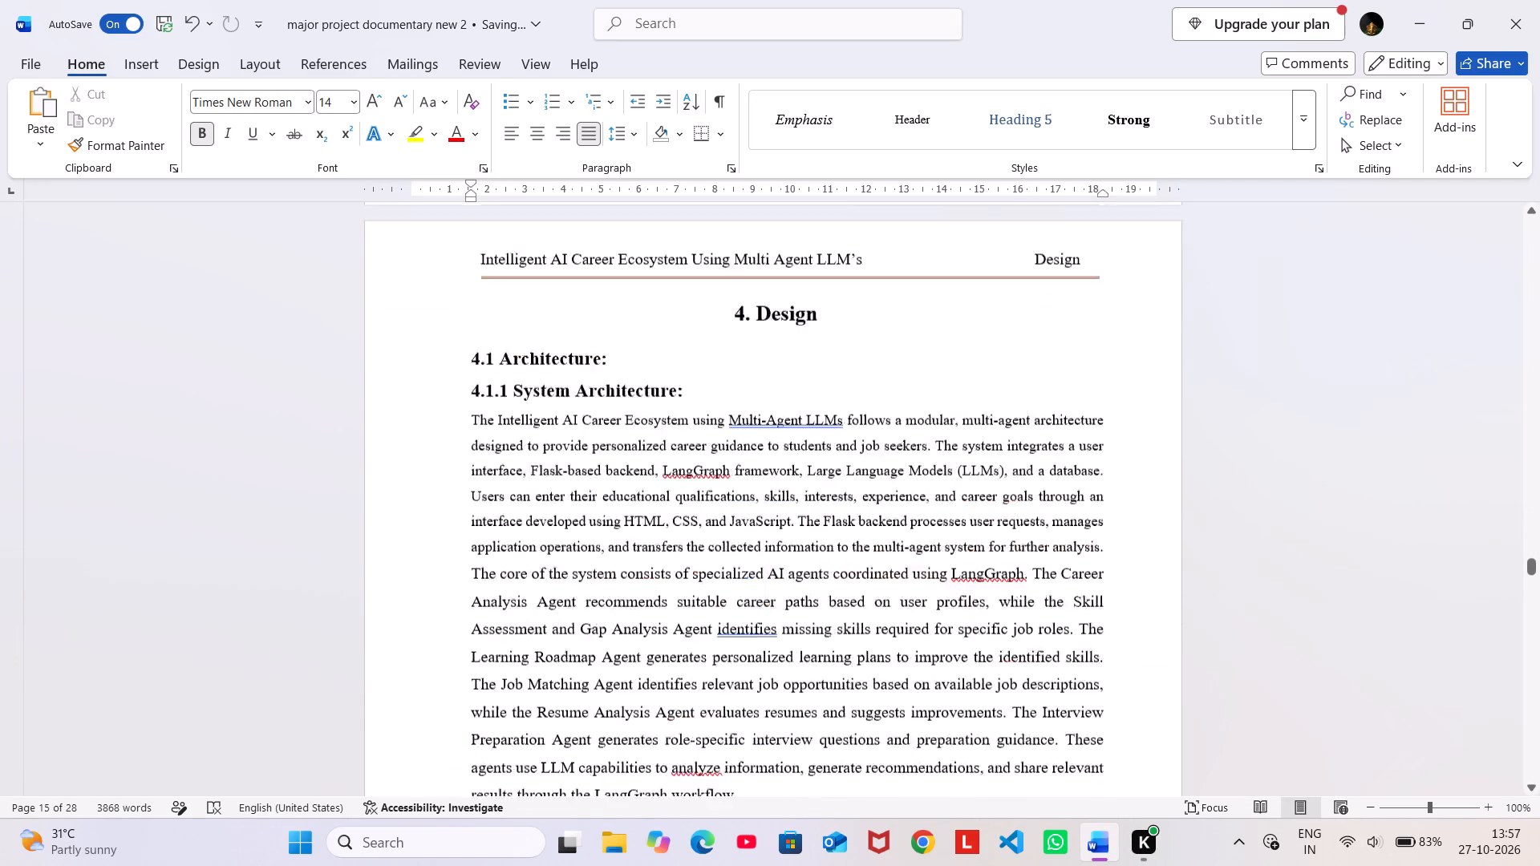
scroll(500, 348, "up", 3)
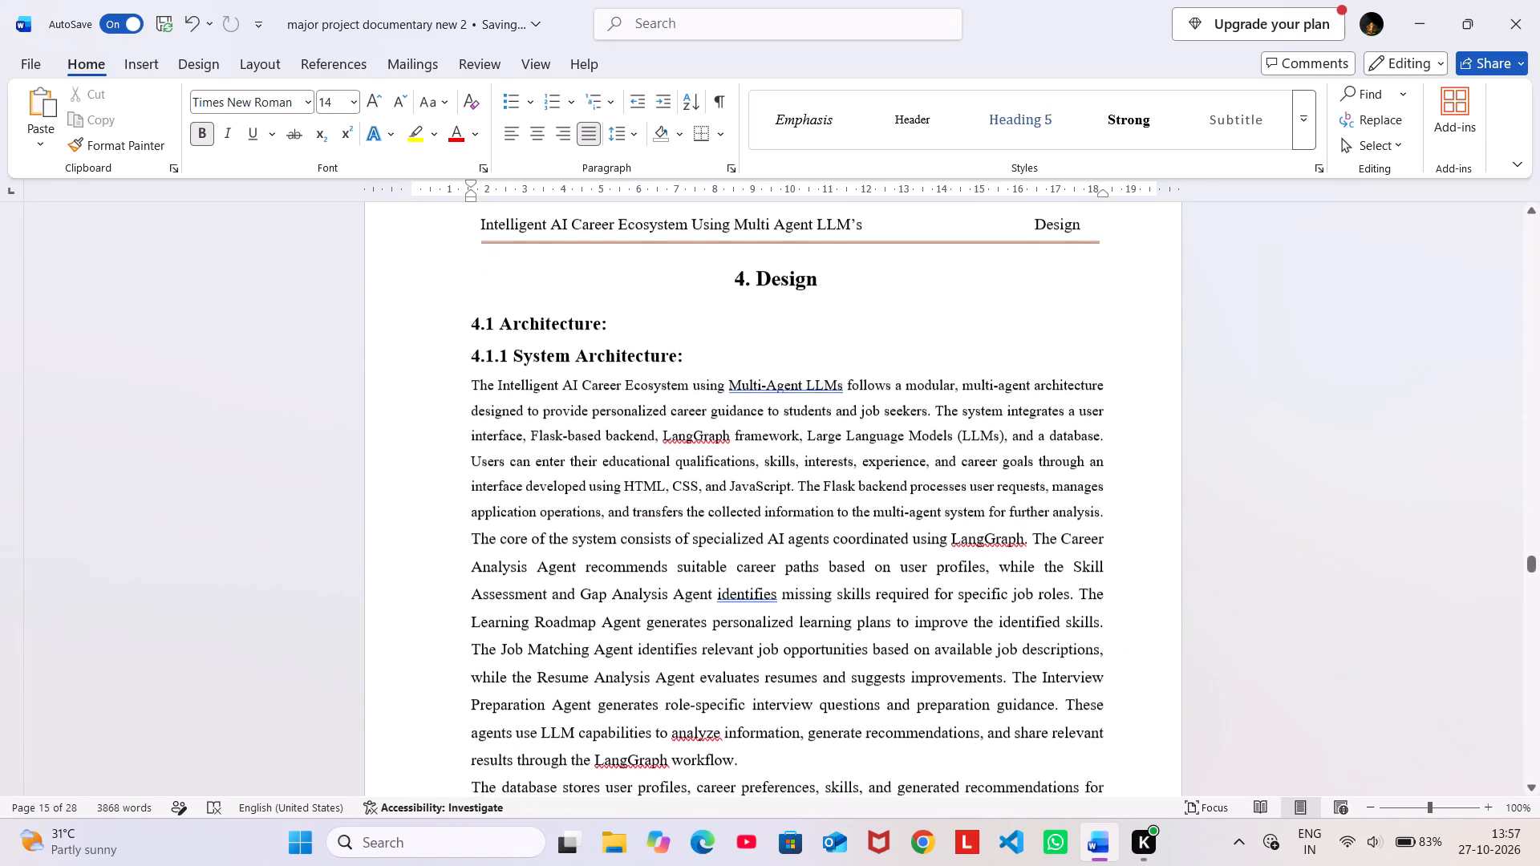
scroll(500, 348, "up", 5)
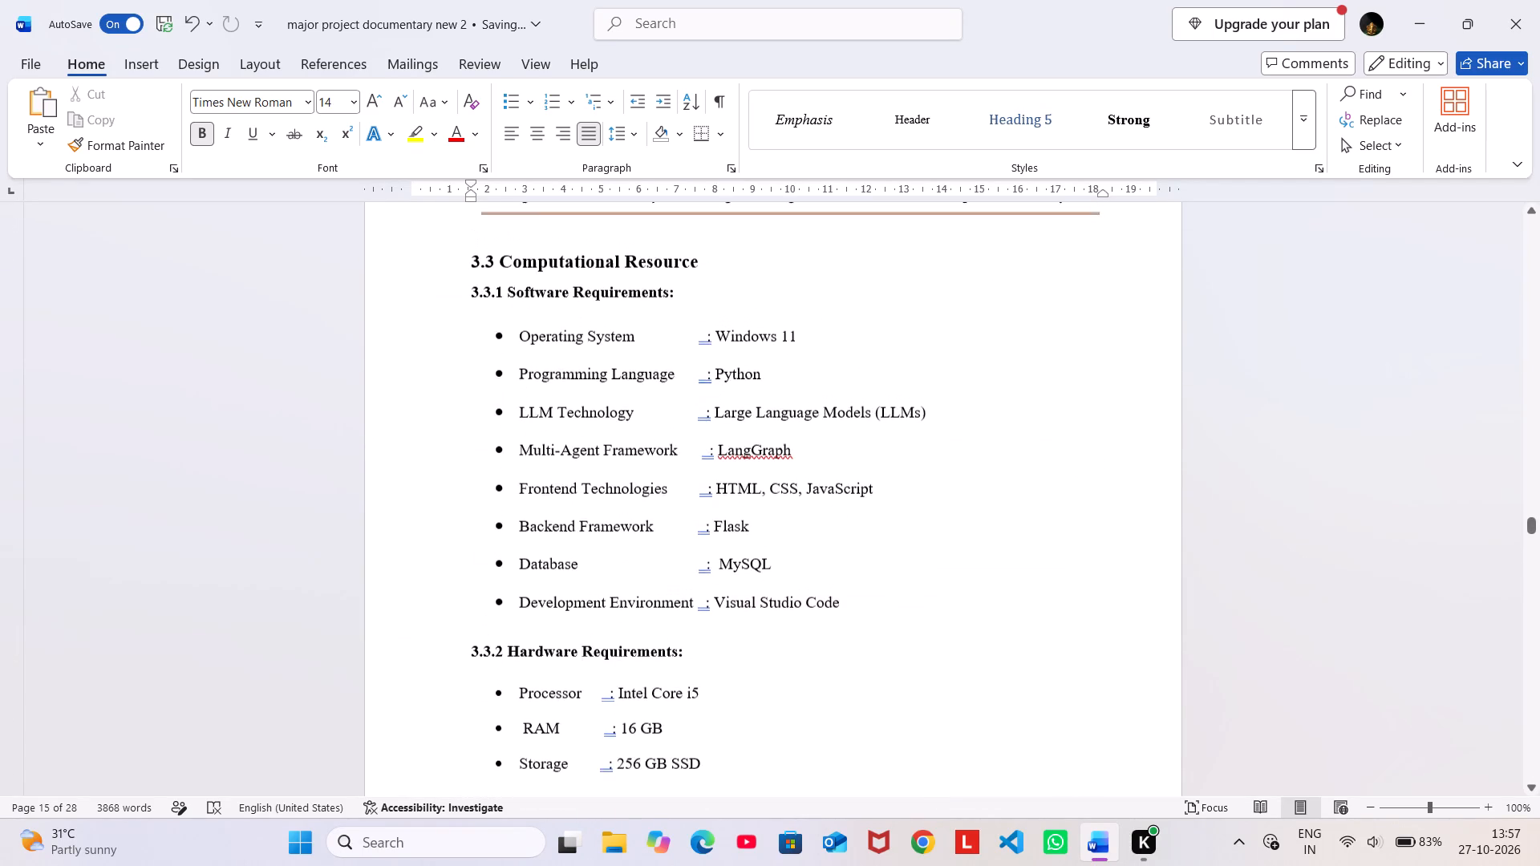
scroll(500, 348, "up", 4)
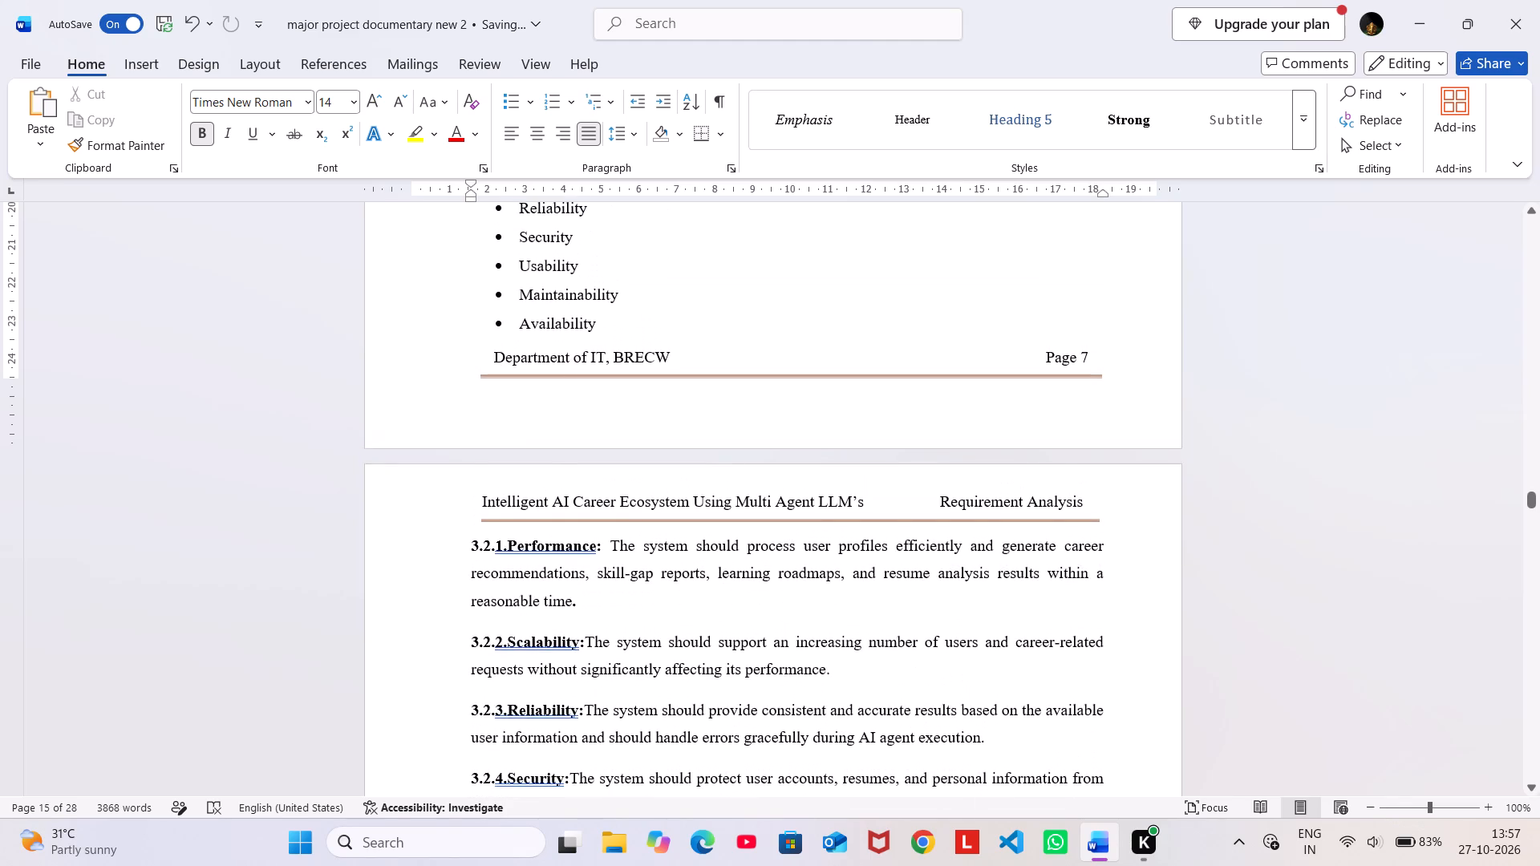
scroll(500, 348, "down", 1)
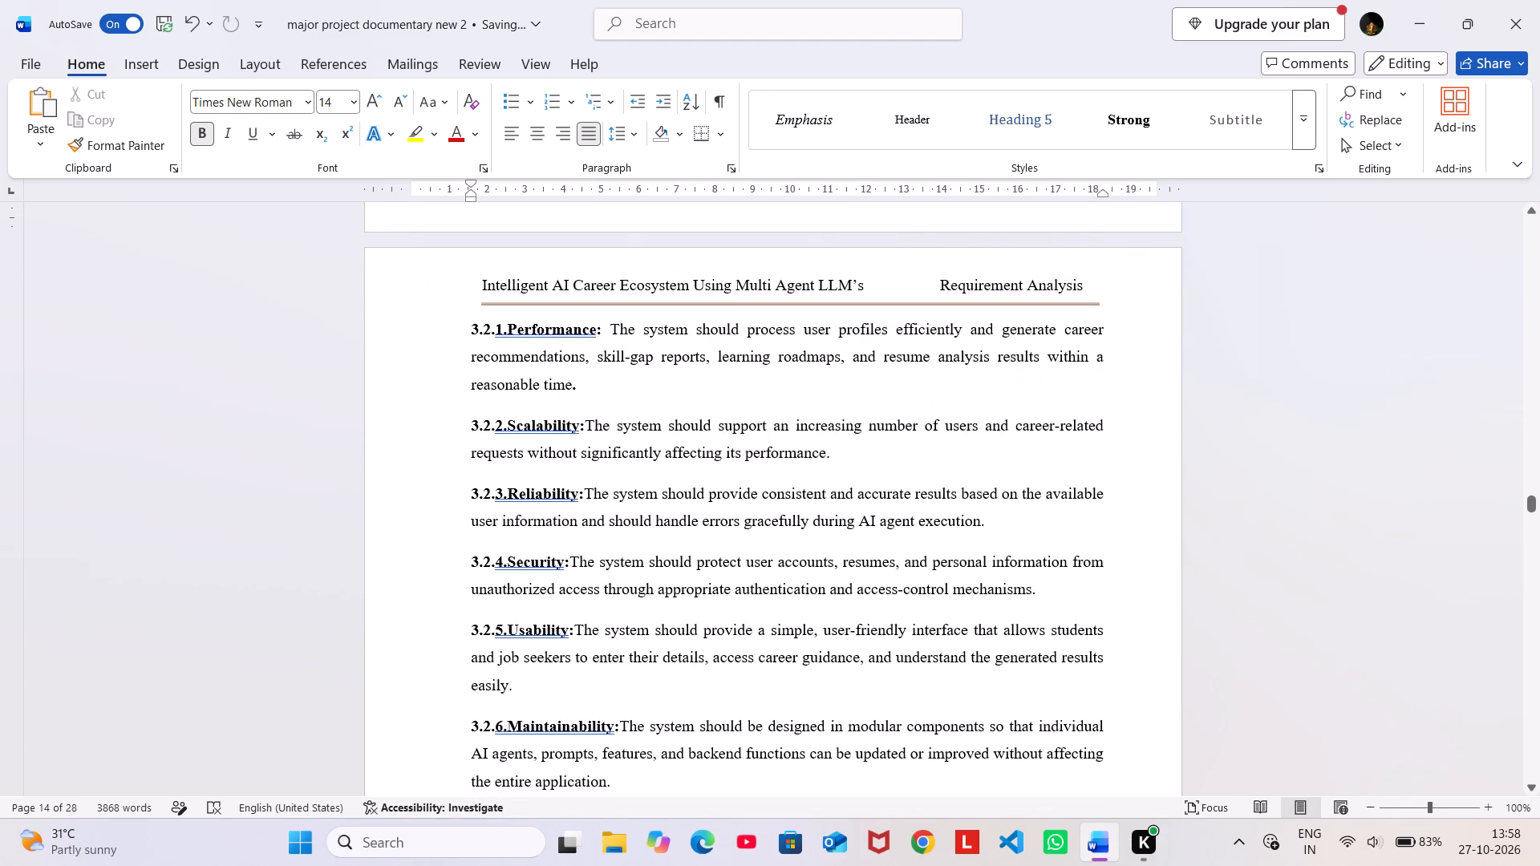
Replace the period after the number with a space in headings 3.2.1 Performance, 3.2.2 Scalability, 3.2.3 Reliability and 3.2.4 Security.
left_click(509, 333)
key("BackSpace")
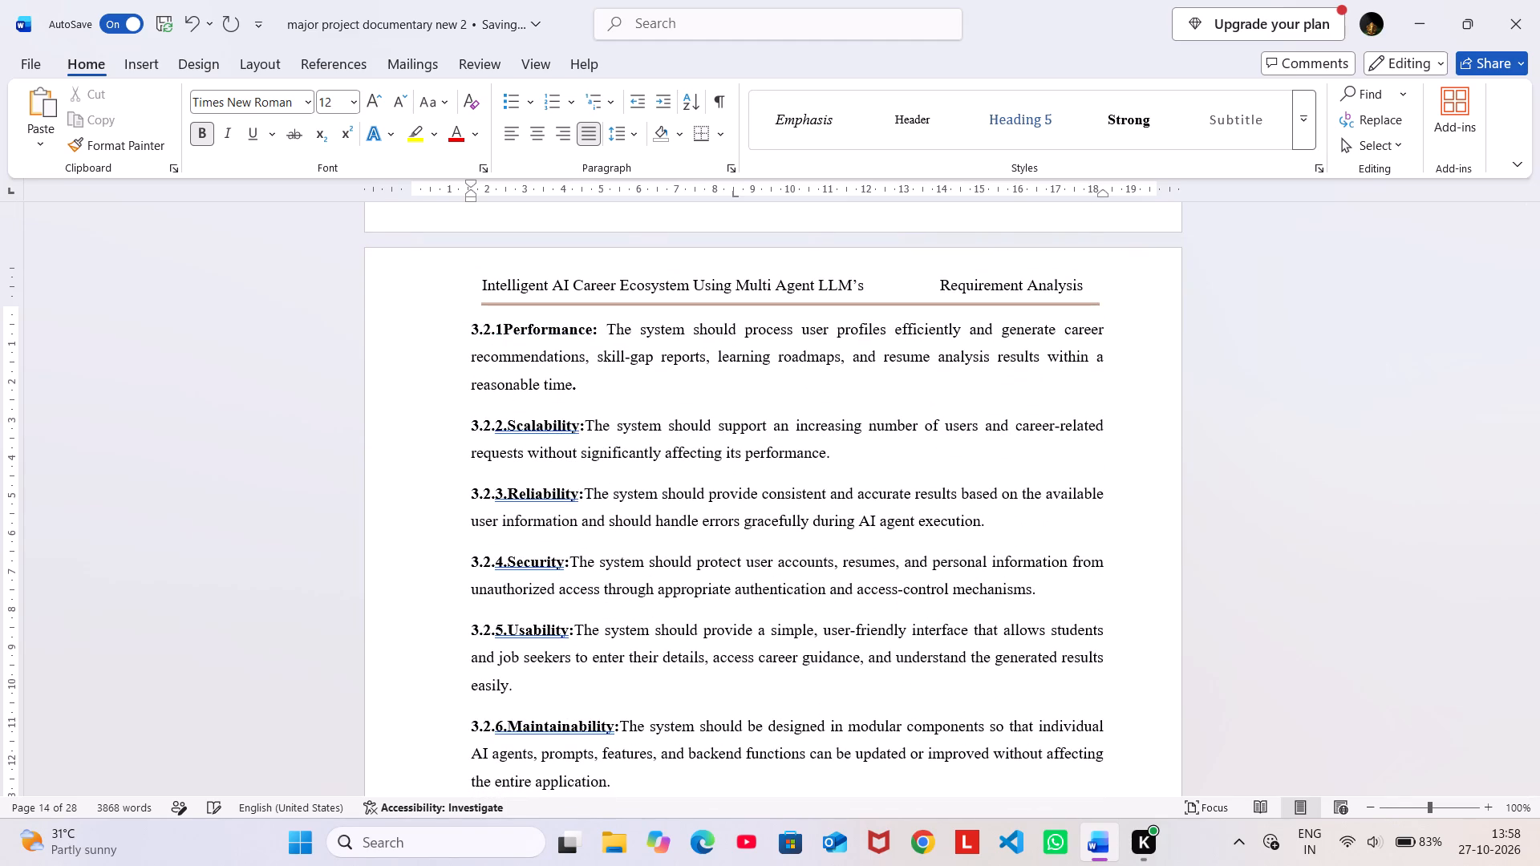
key("space")
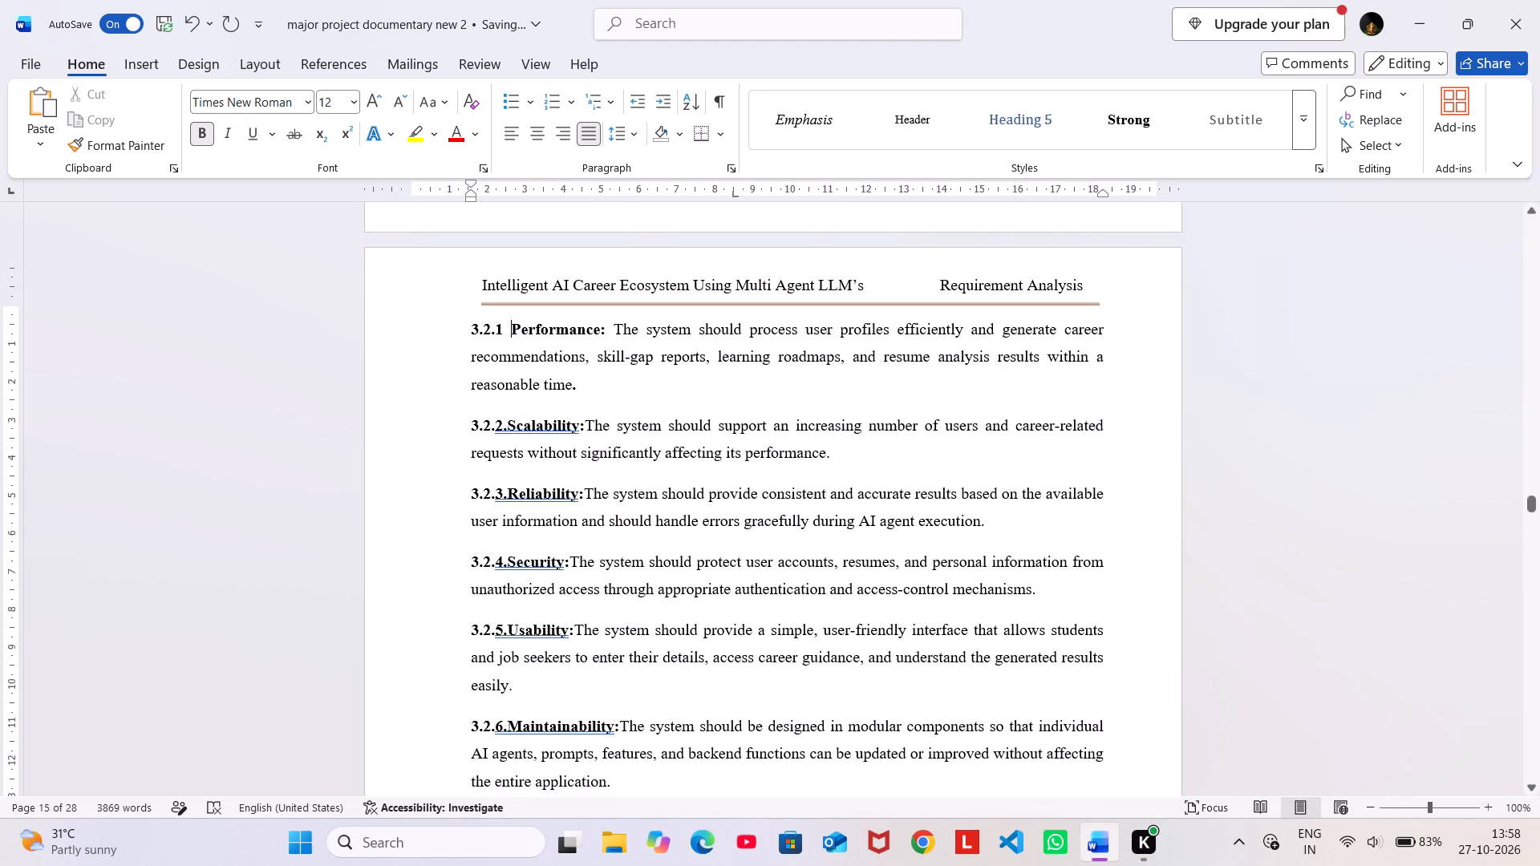
left_click(509, 423)
key("BackSpace")
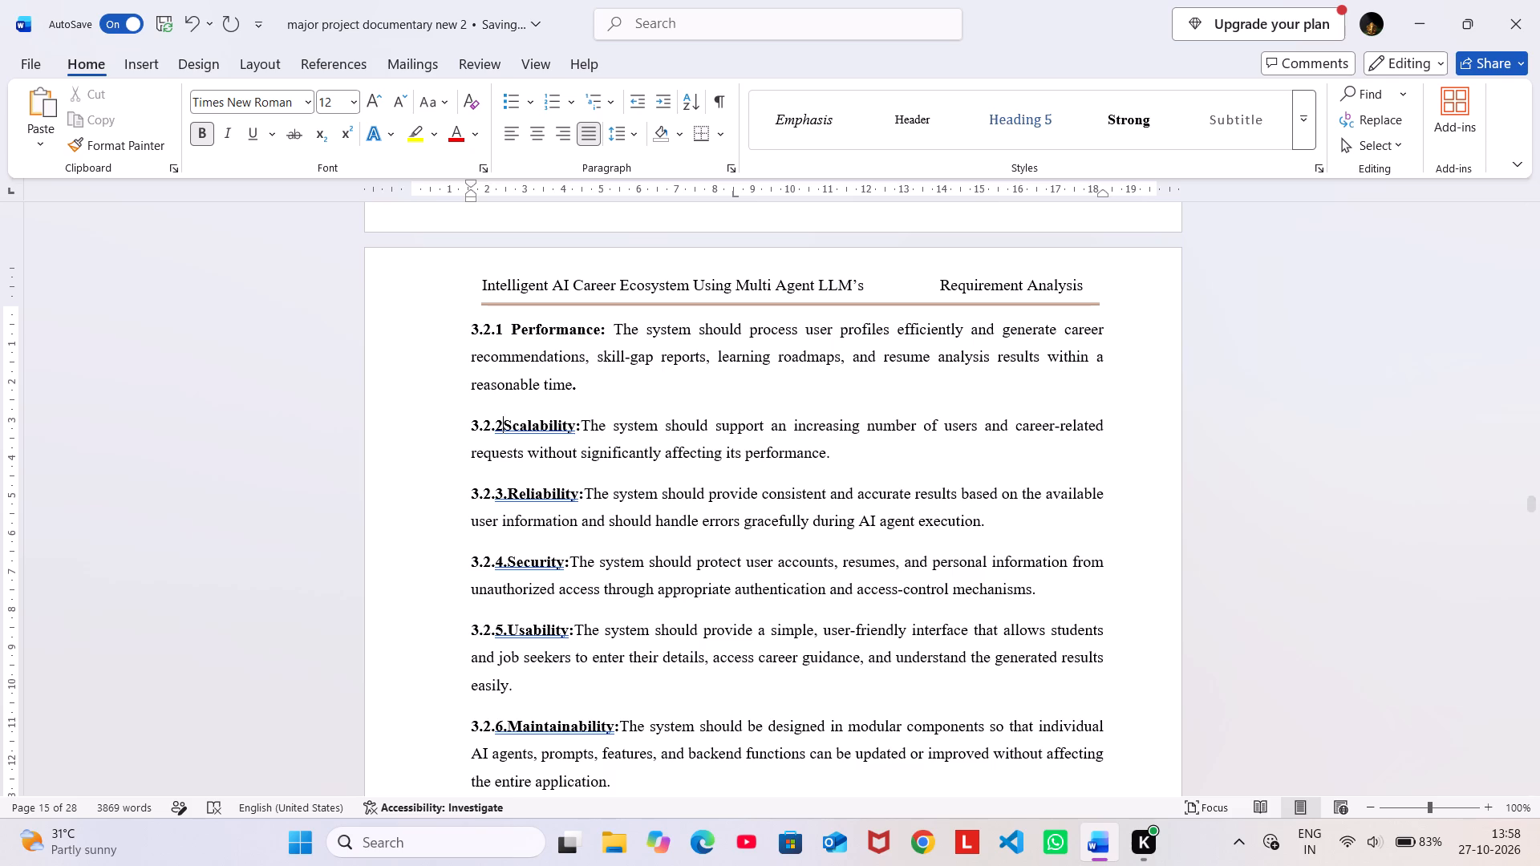
key("space")
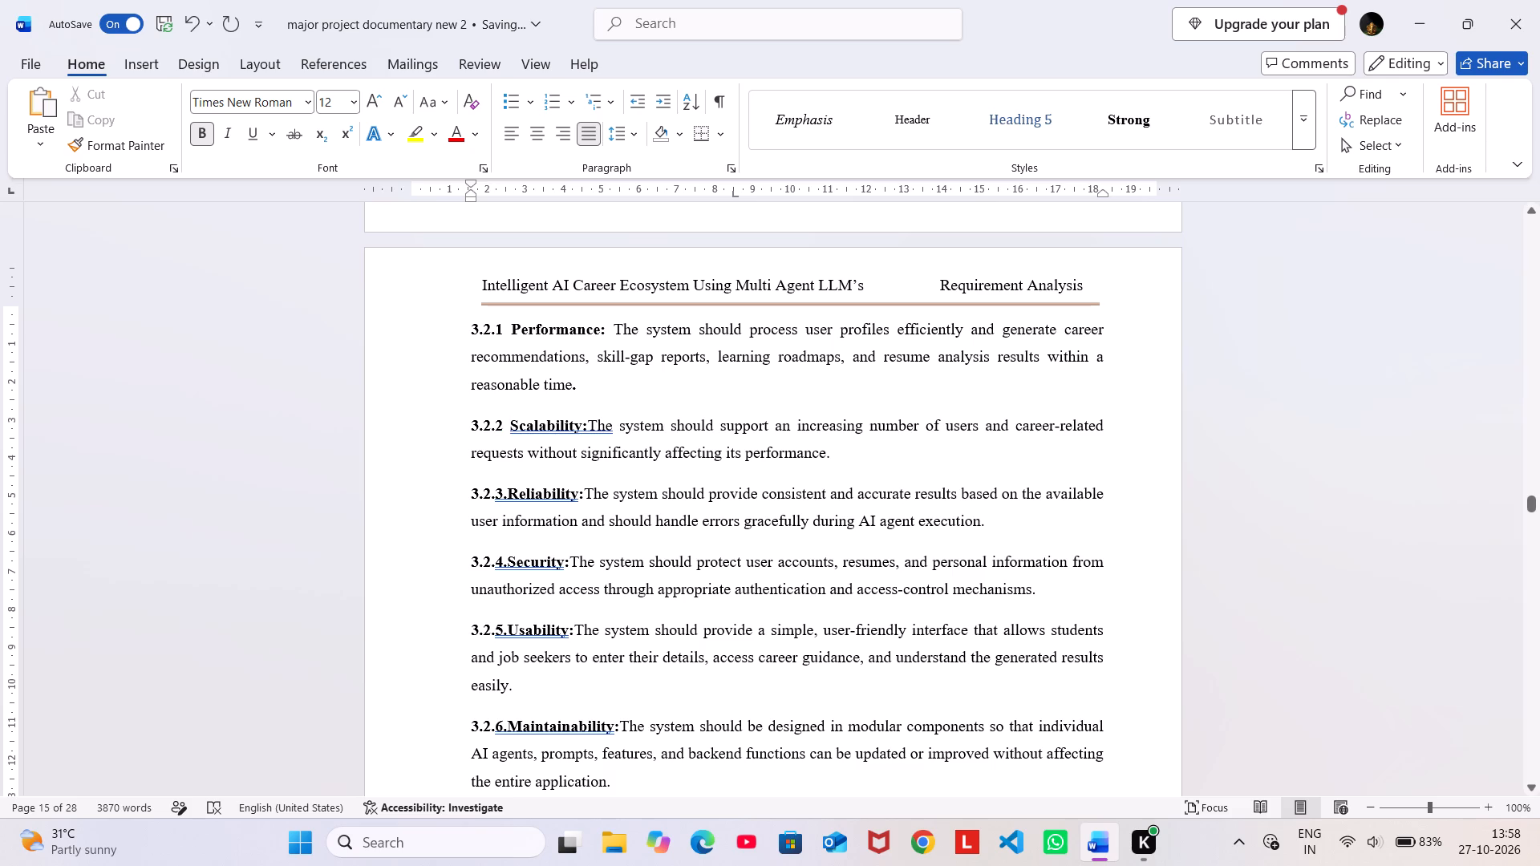
left_click(506, 500)
key("BackSpace")
key("space")
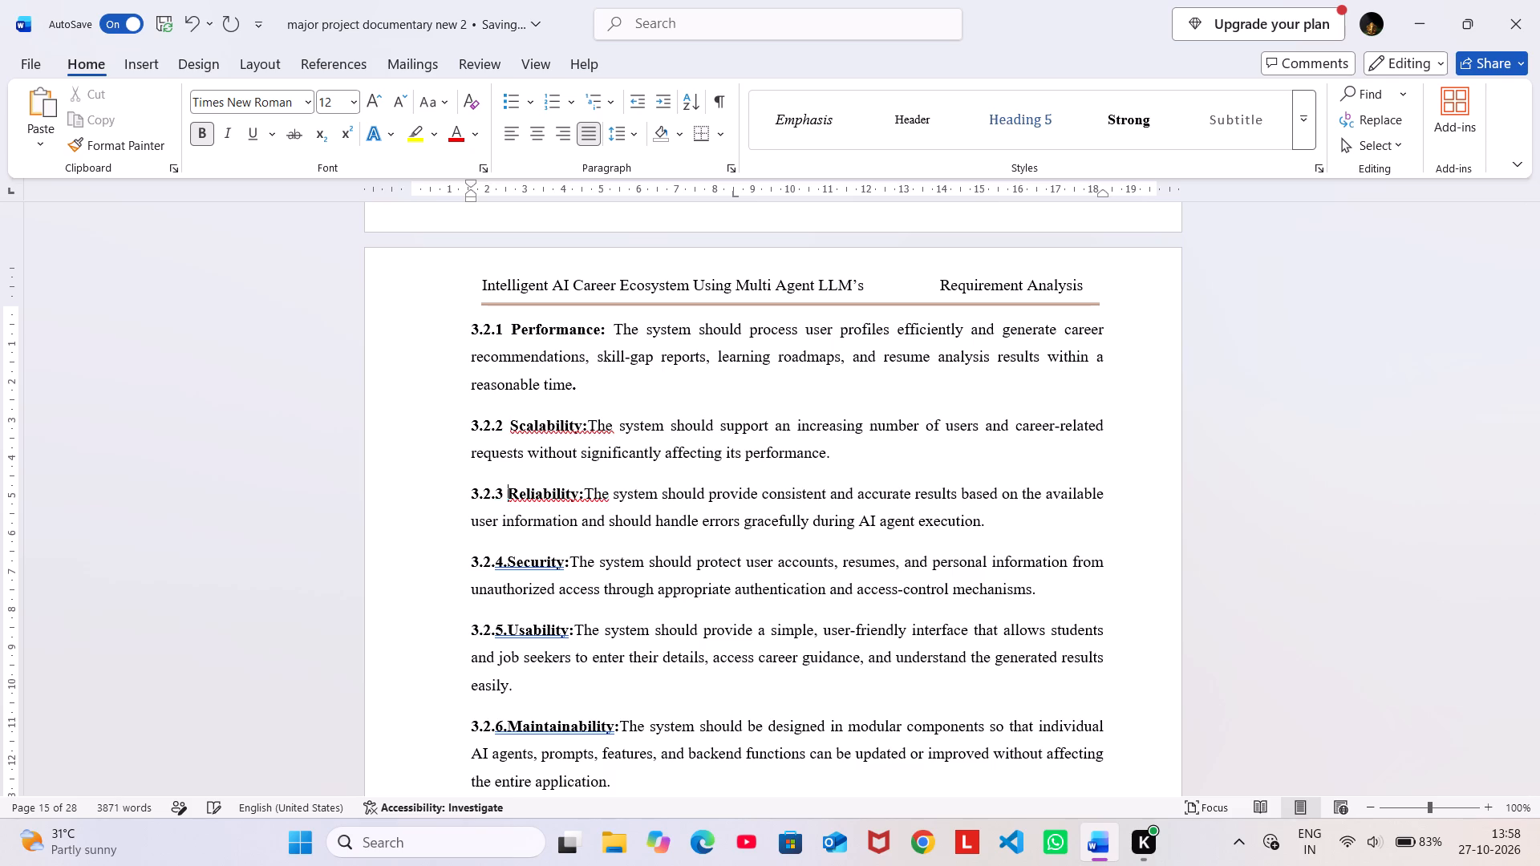
left_click(505, 566)
key("BackSpace")
key("space")
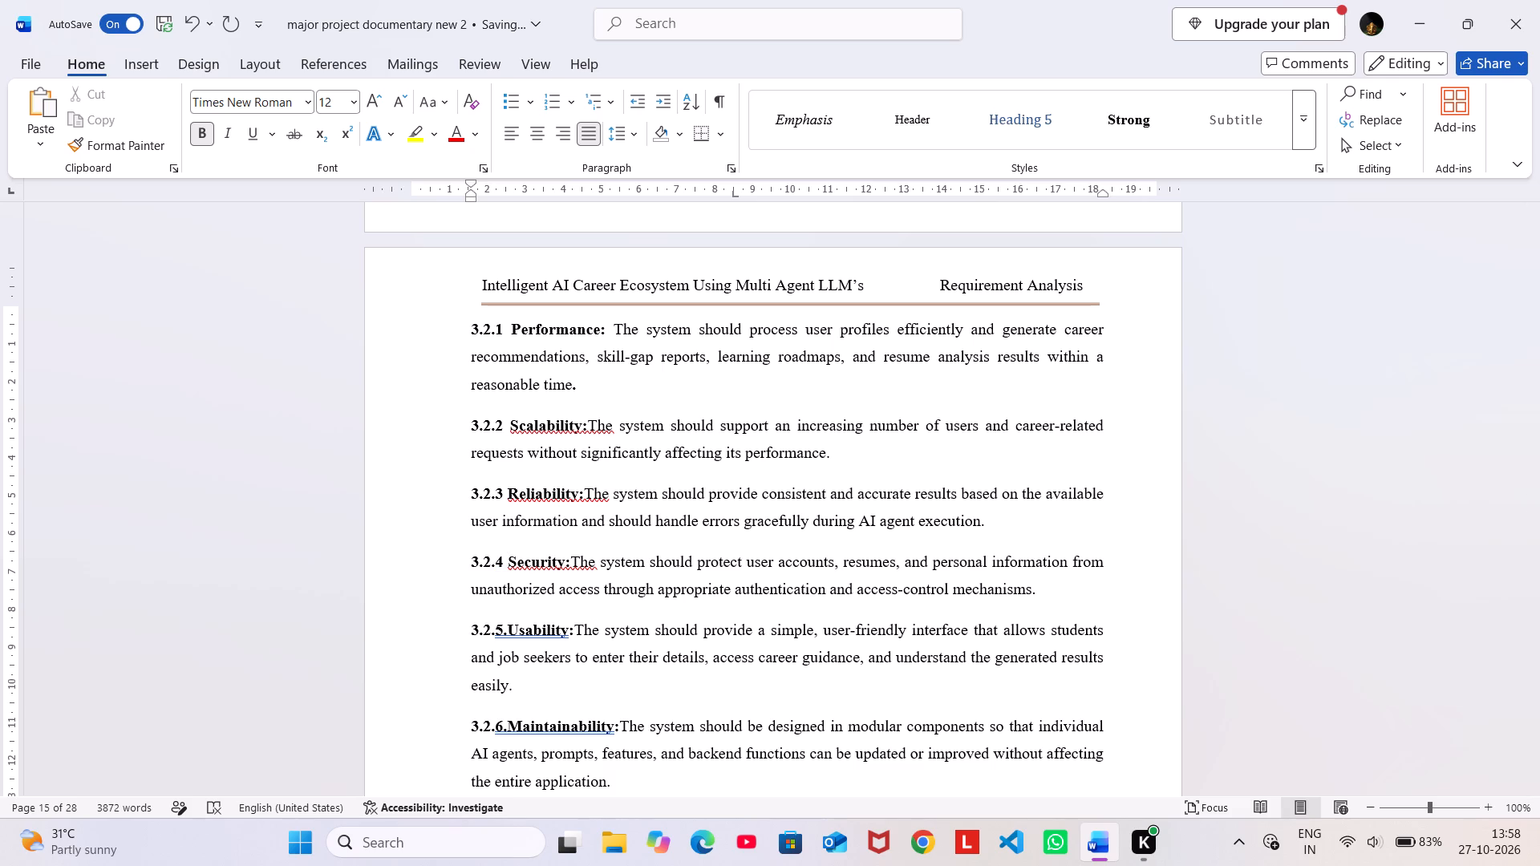
Replace the period after the number with a space in headings 3.2.5 Usability, 3.2.6 Maintainability, 3.2.7 Availability and 3.2.8 Privacy.
scroll(512, 569, "down", 1)
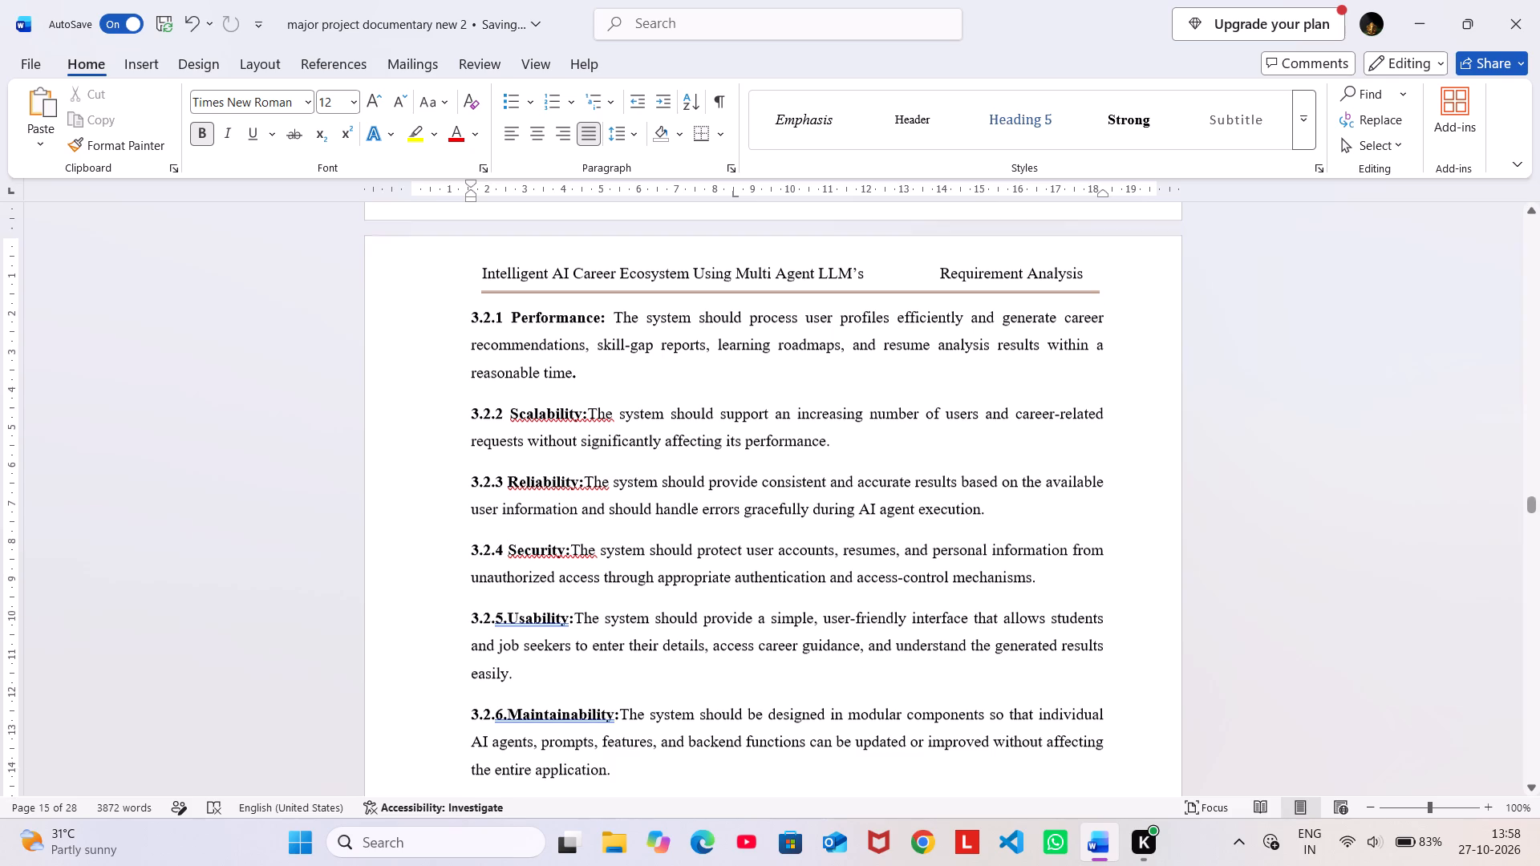
scroll(512, 569, "down", 1)
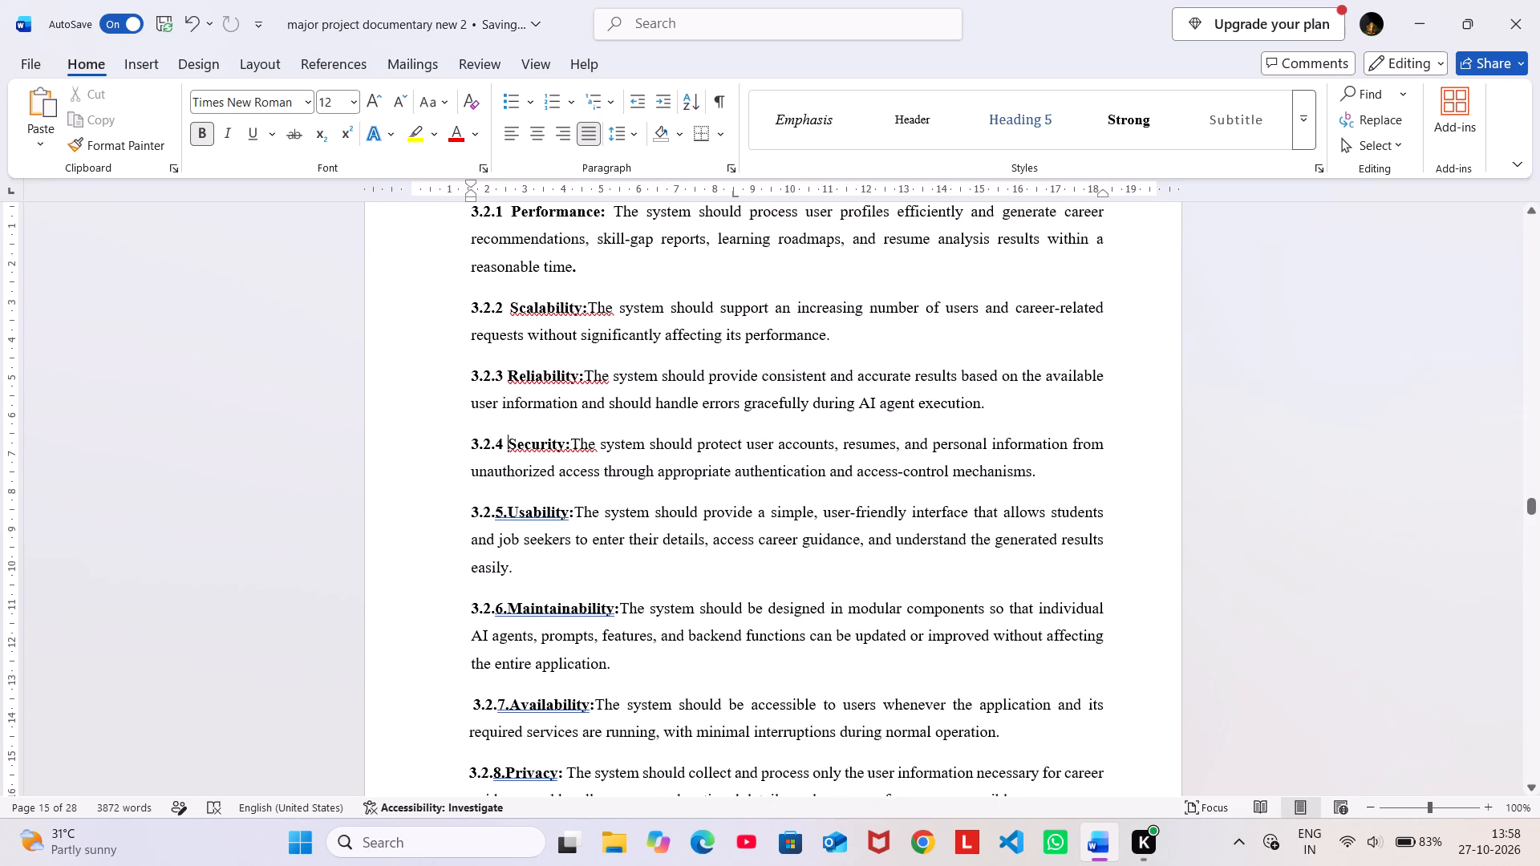
left_click(509, 511)
key("BackSpace")
key("space")
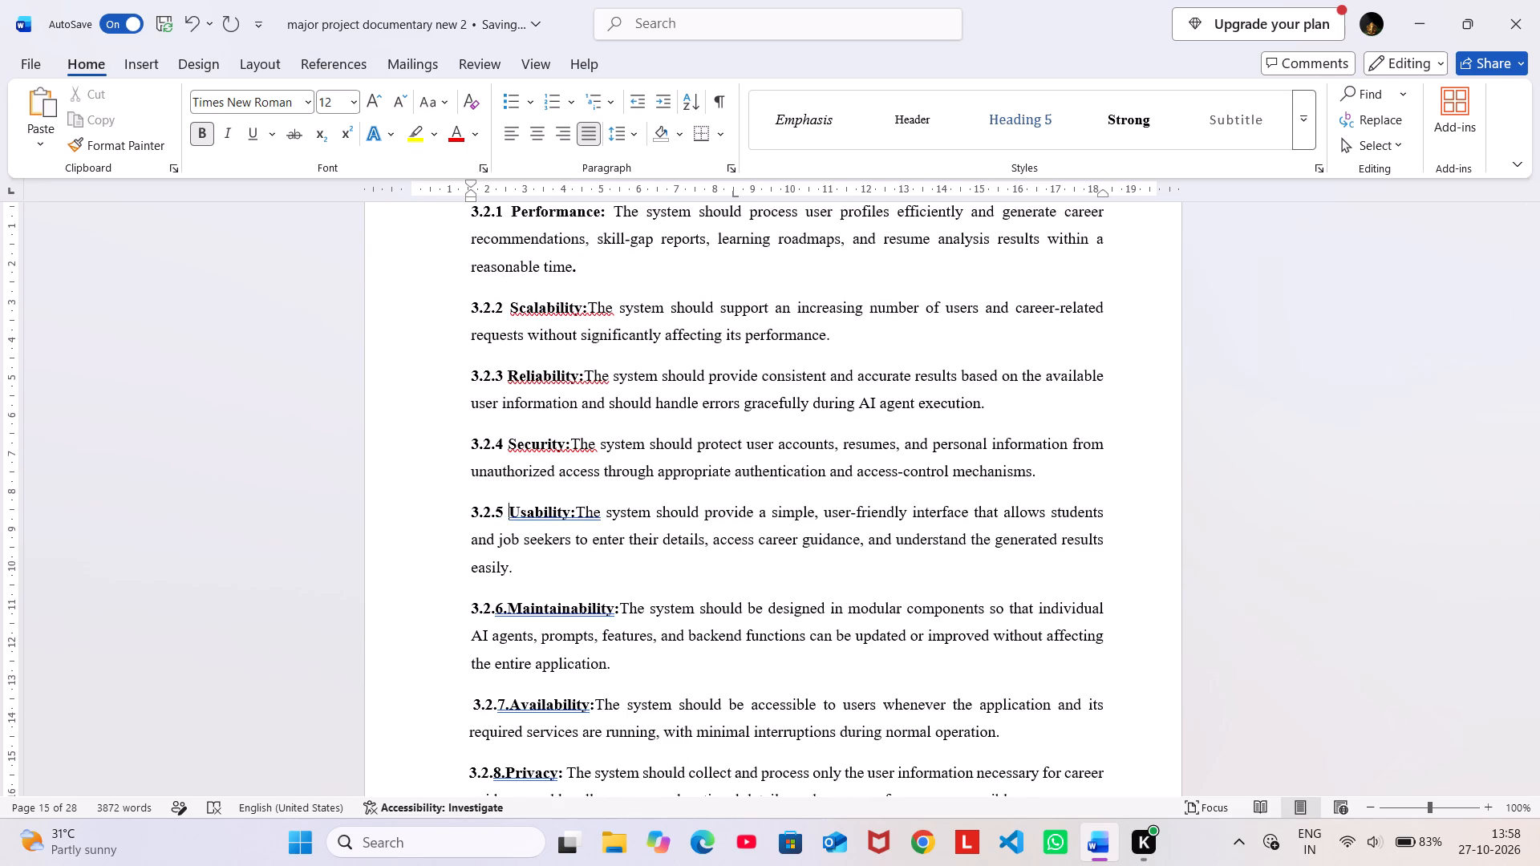
left_click(506, 602)
key("BackSpace")
key("space")
scroll(506, 602, "down", 1)
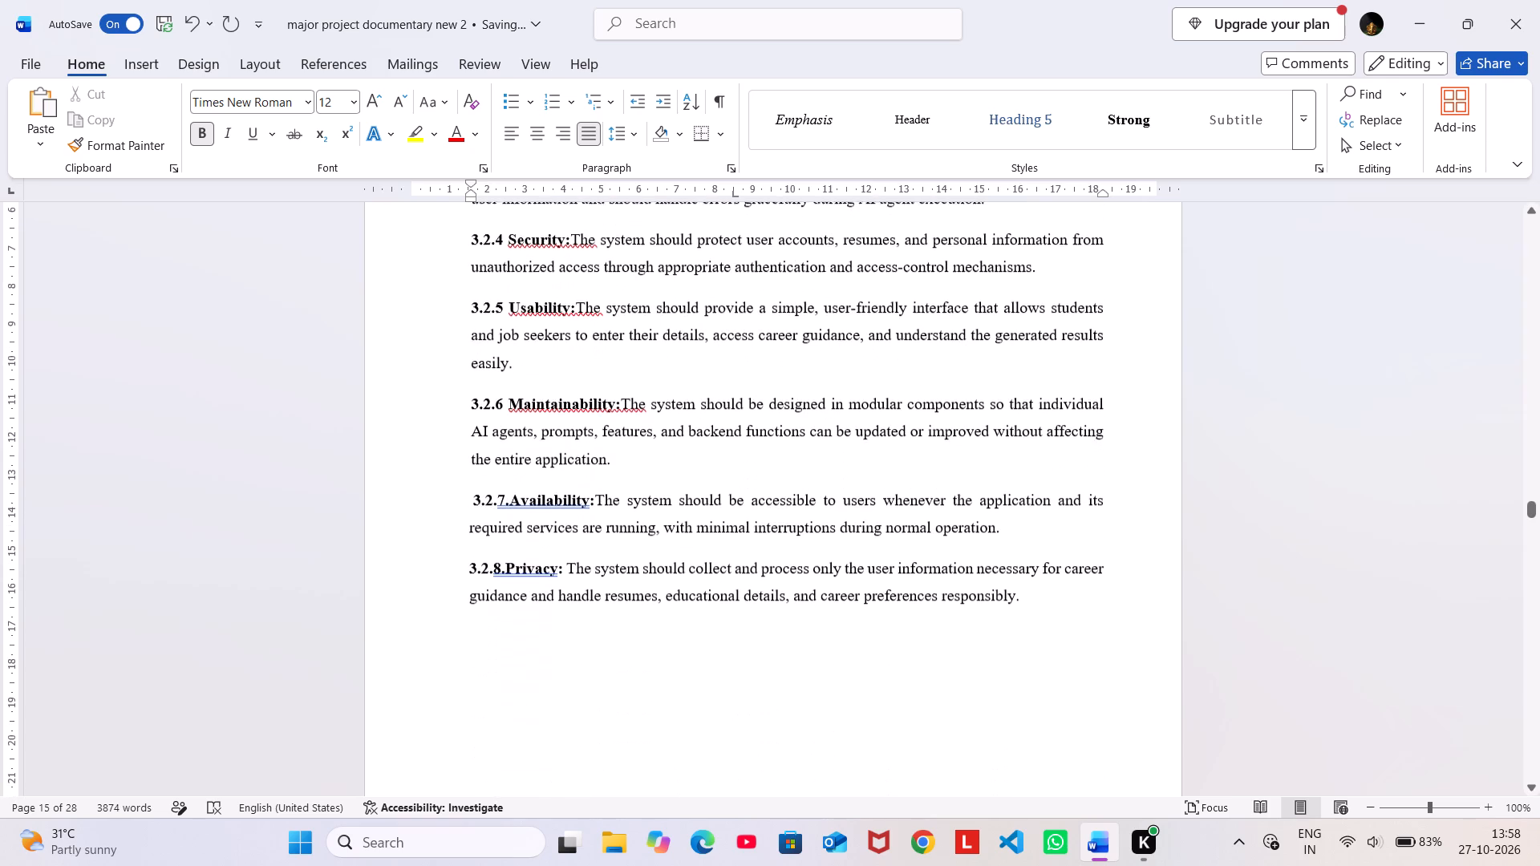
left_click(509, 503)
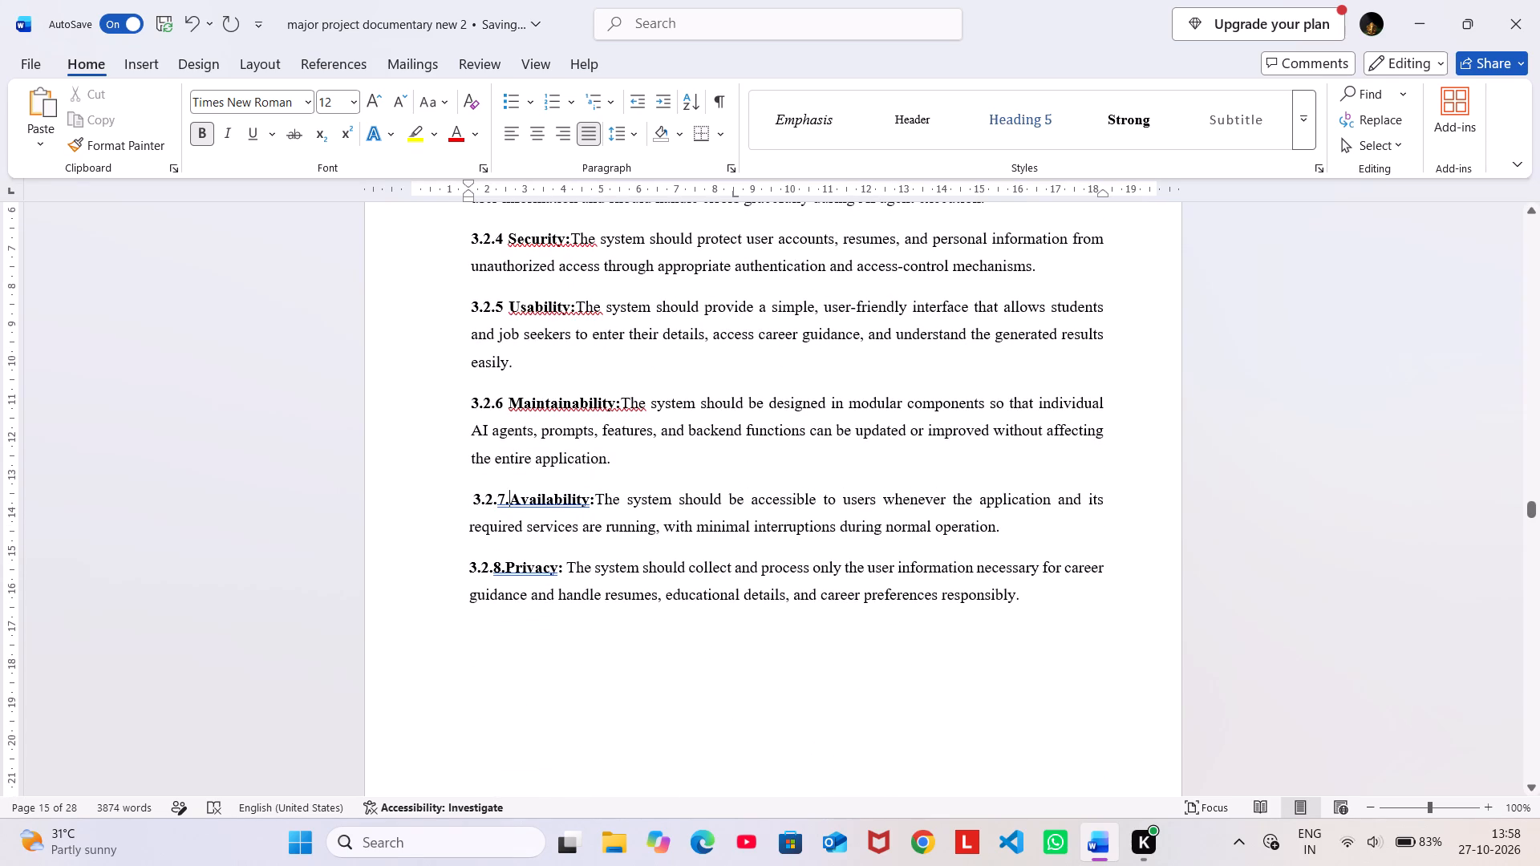
key("BackSpace")
key("space")
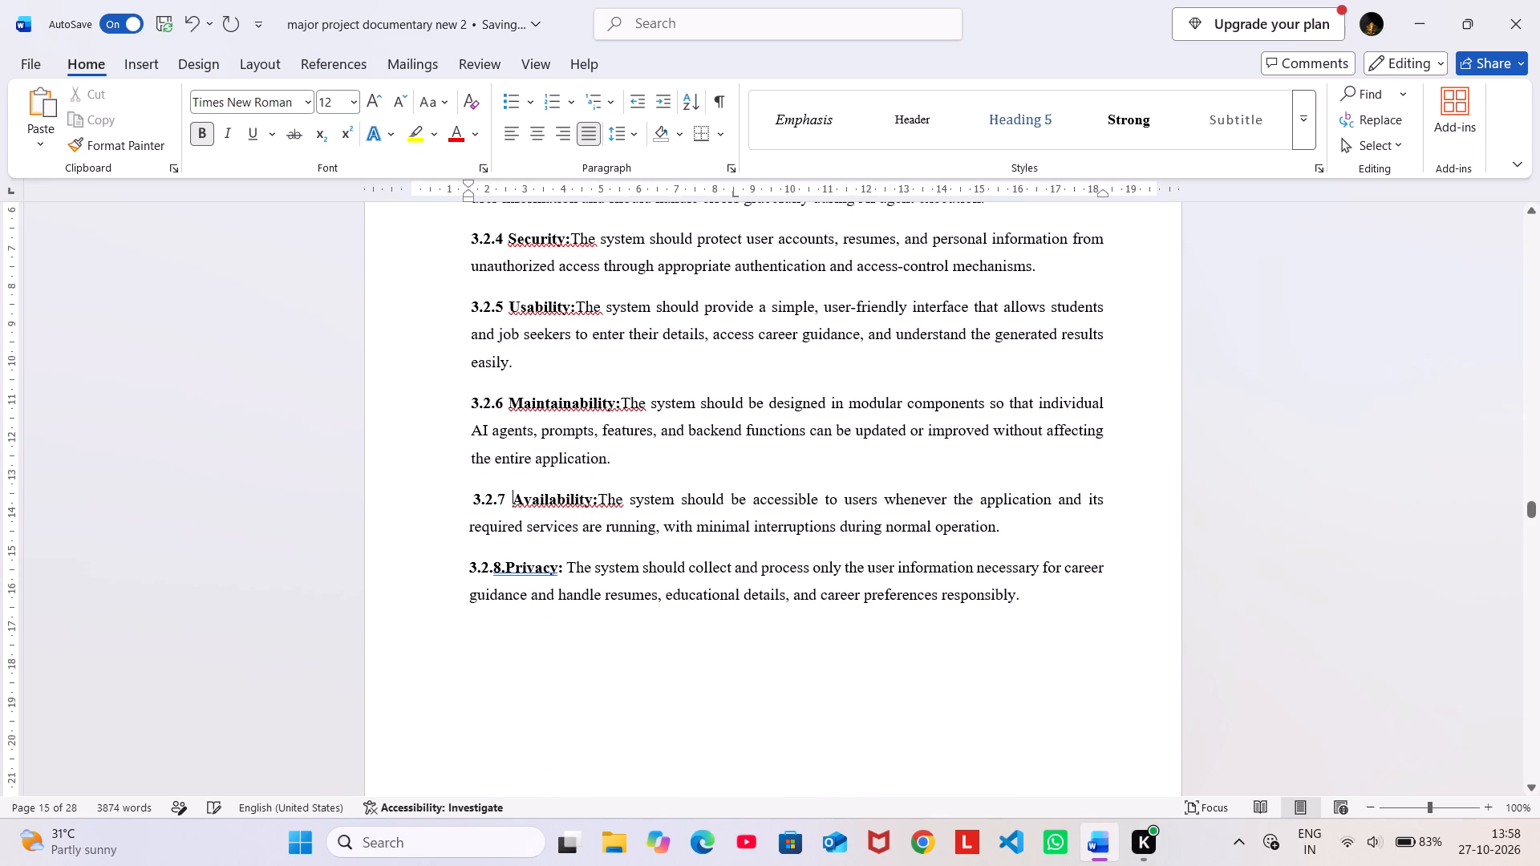
left_click(506, 567)
key("BackSpace")
key("space")
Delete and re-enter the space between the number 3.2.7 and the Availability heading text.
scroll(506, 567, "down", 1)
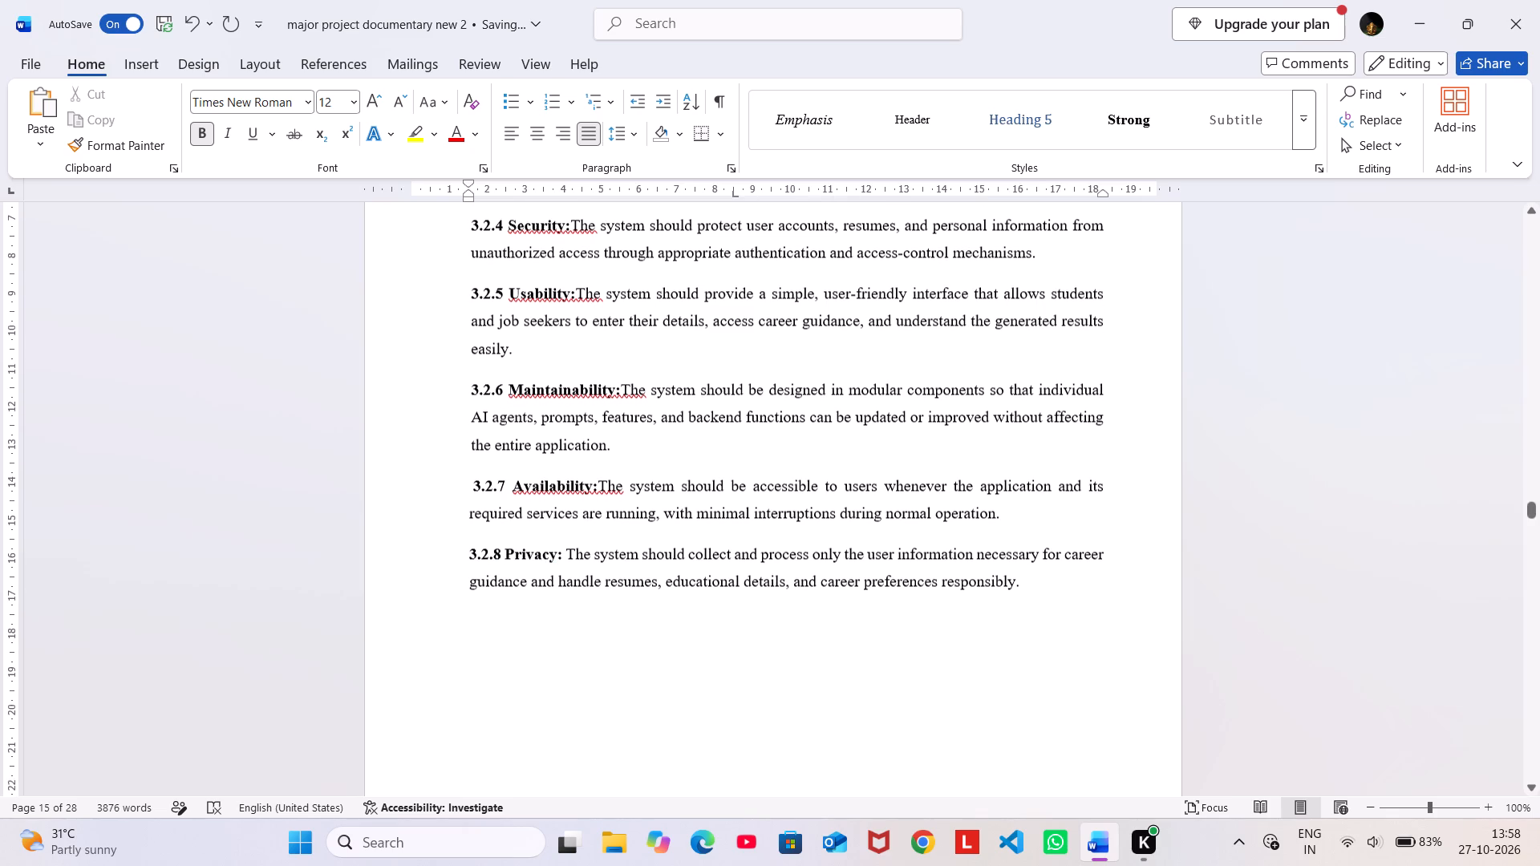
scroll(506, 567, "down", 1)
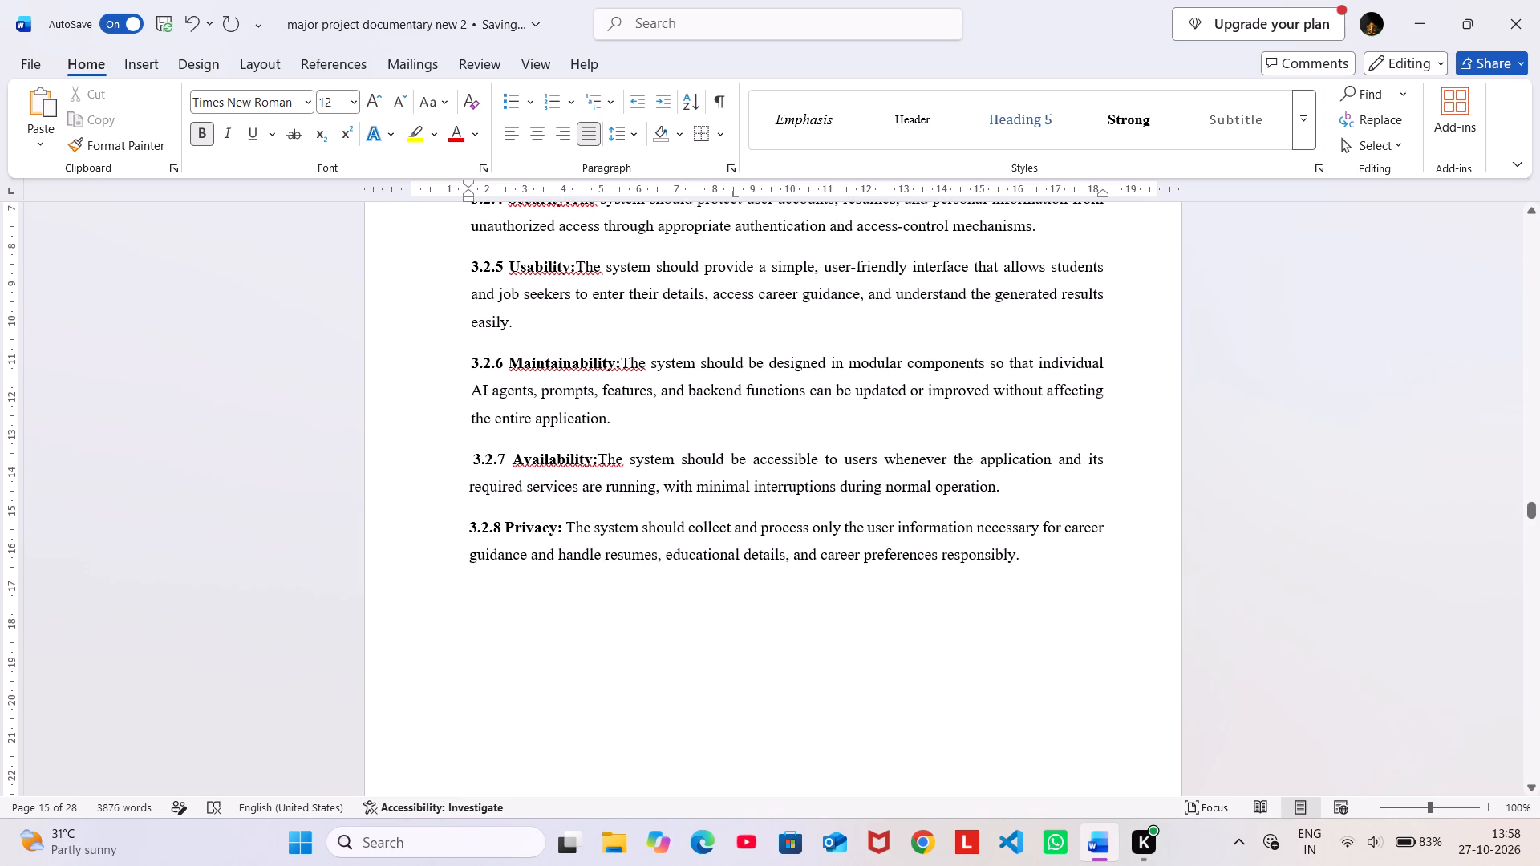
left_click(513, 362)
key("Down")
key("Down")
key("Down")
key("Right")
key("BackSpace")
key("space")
Review the numbering and format of the 3.3 Computational Resource heading and its subsections 3.3.1 Software Requirements and 3.3.2 Hardware Requirements.
scroll(571, 385, "down", 1)
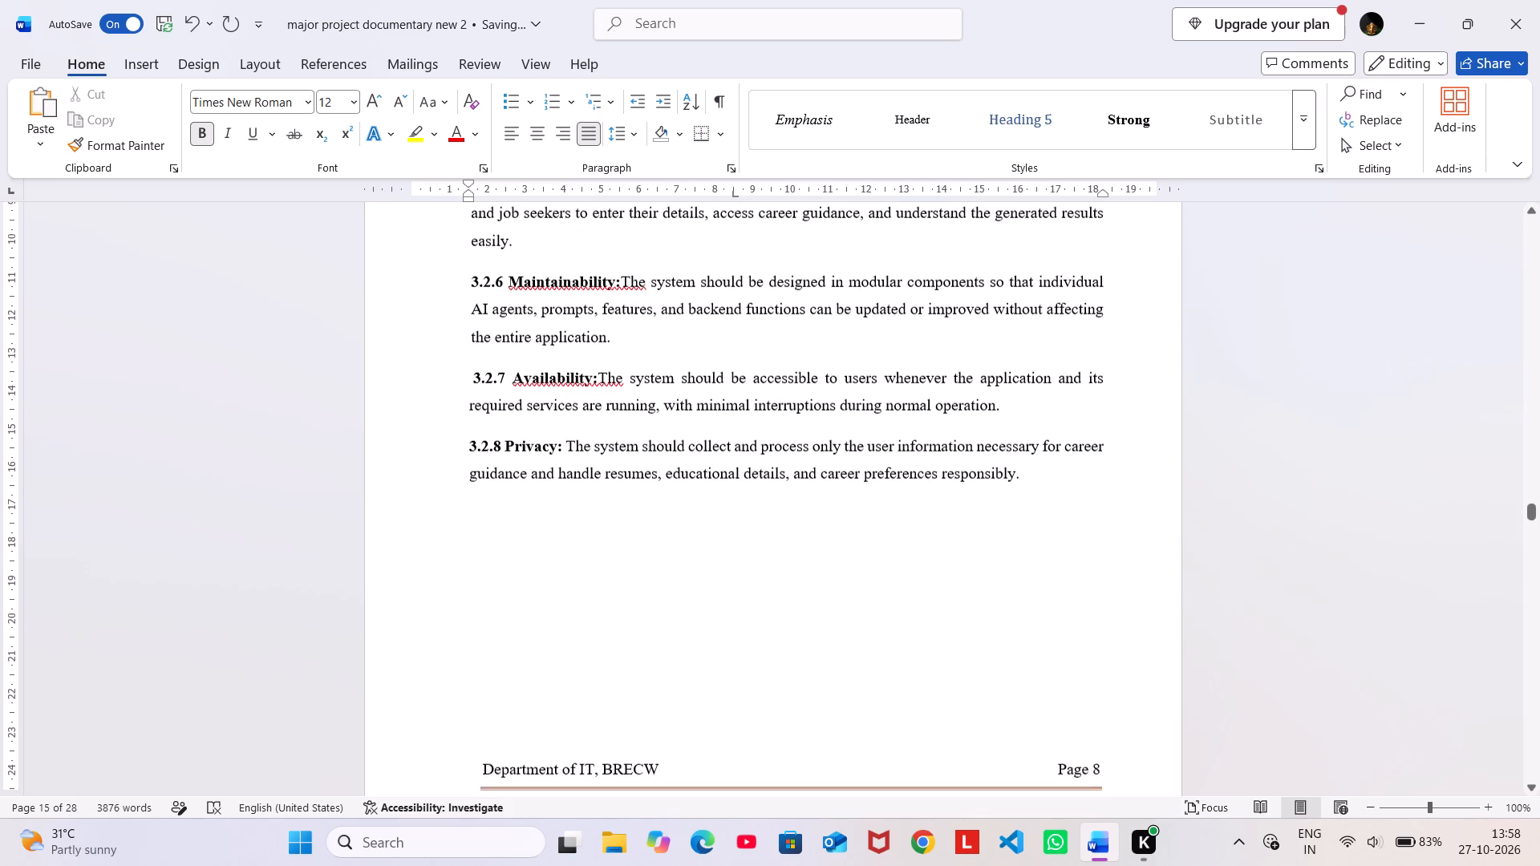
scroll(571, 385, "down", 2)
scroll(571, 385, "up", 1)
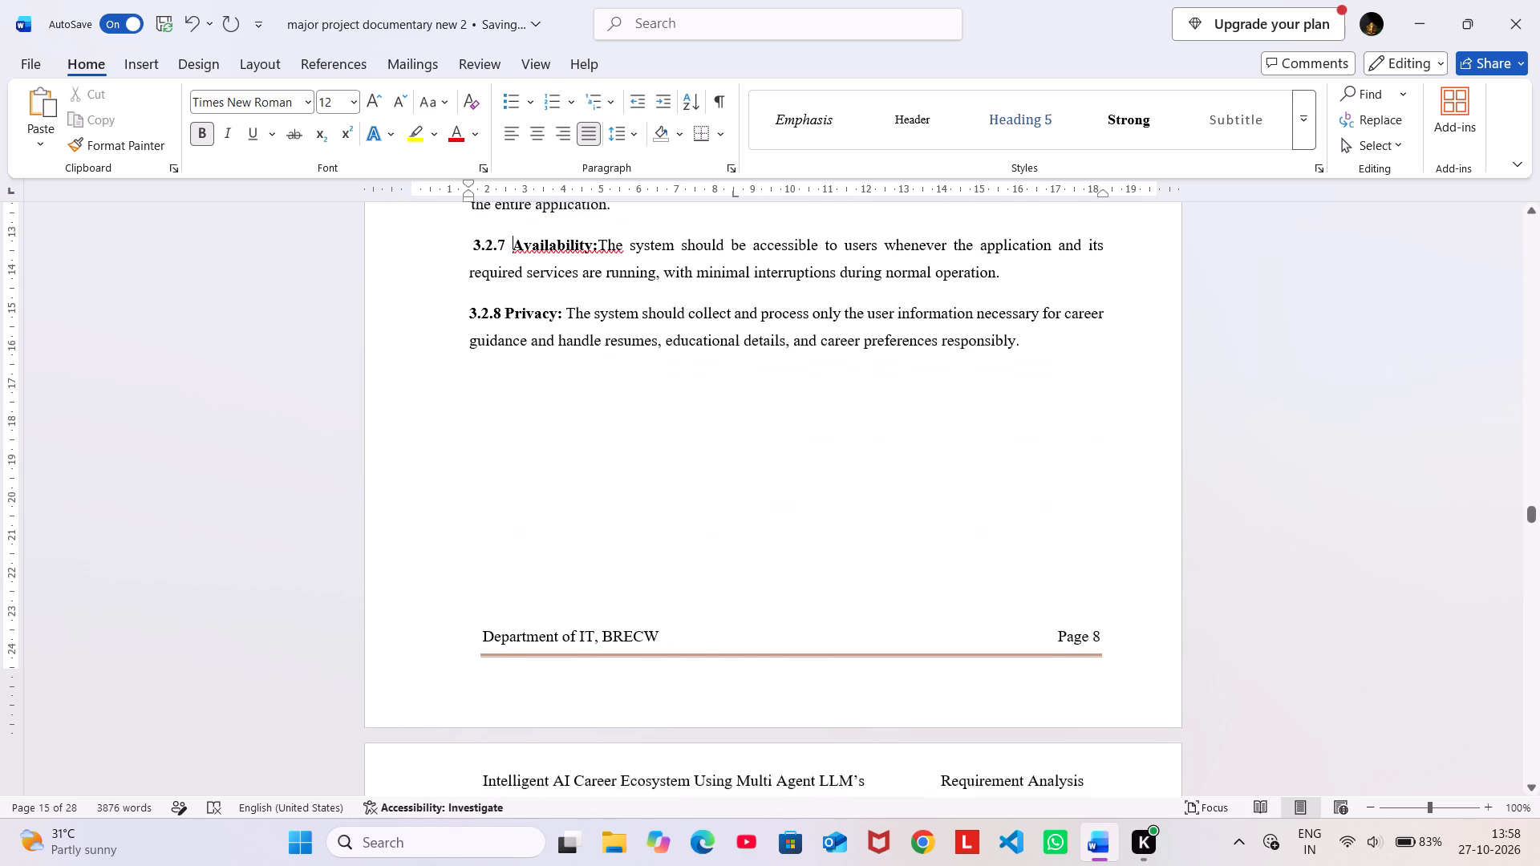
scroll(571, 385, "down", 2)
scroll(571, 385, "up", 1)
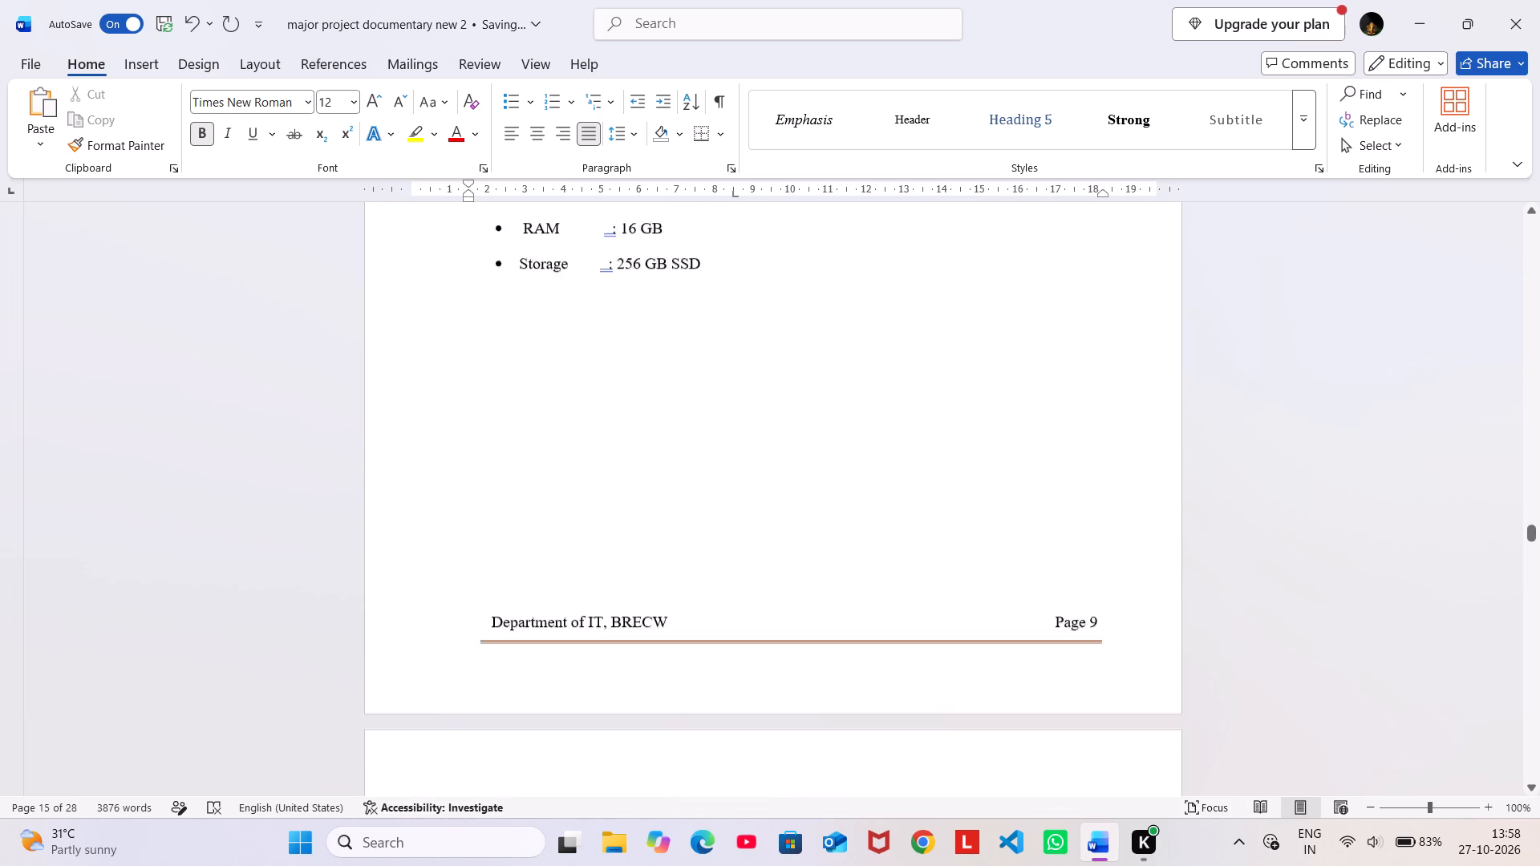
scroll(571, 385, "up", 3)
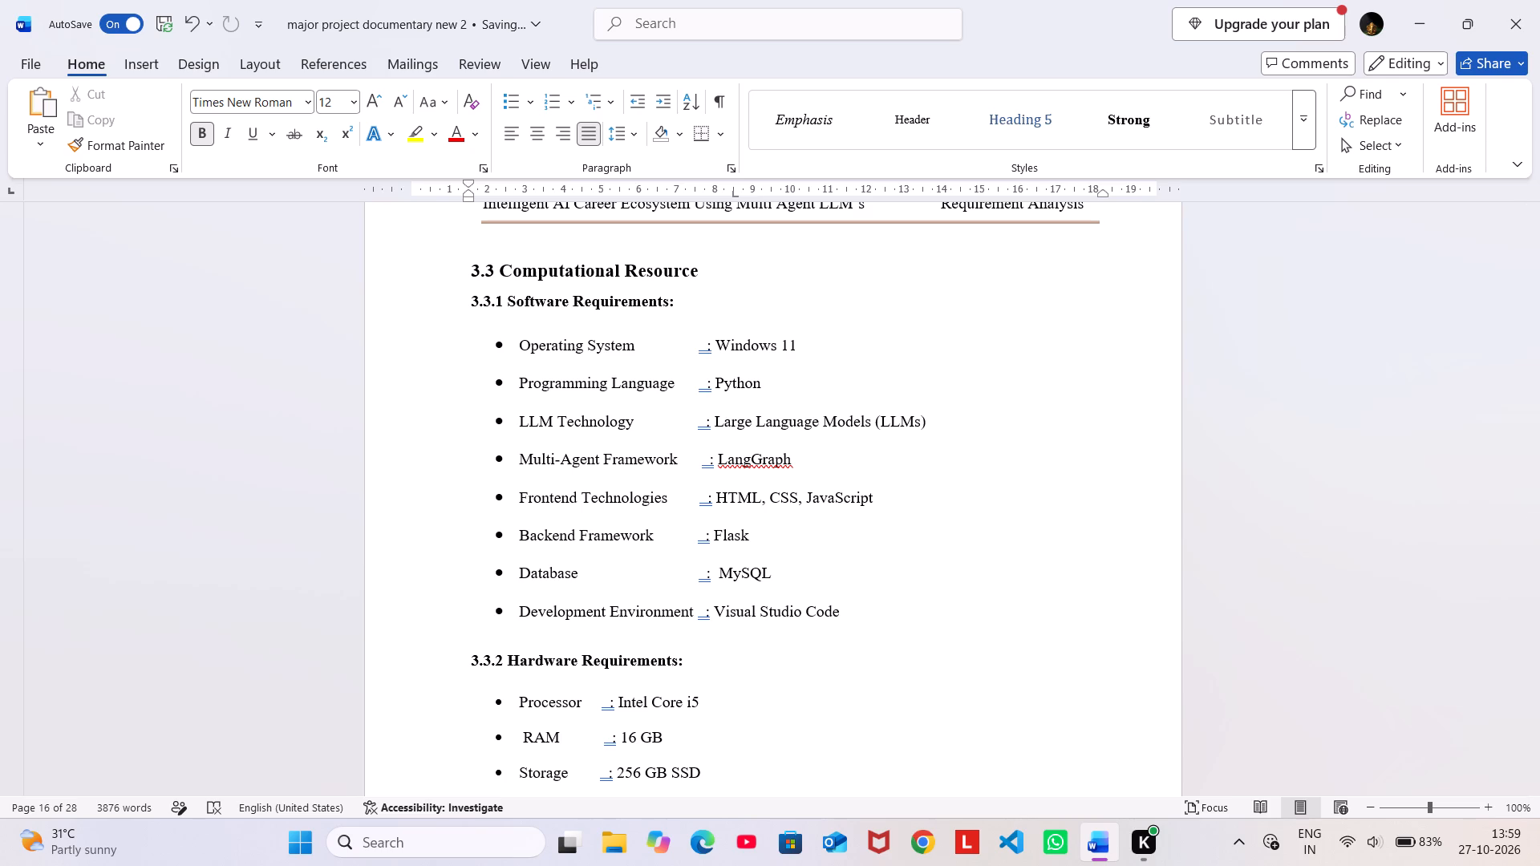
scroll(520, 340, "down", 3)
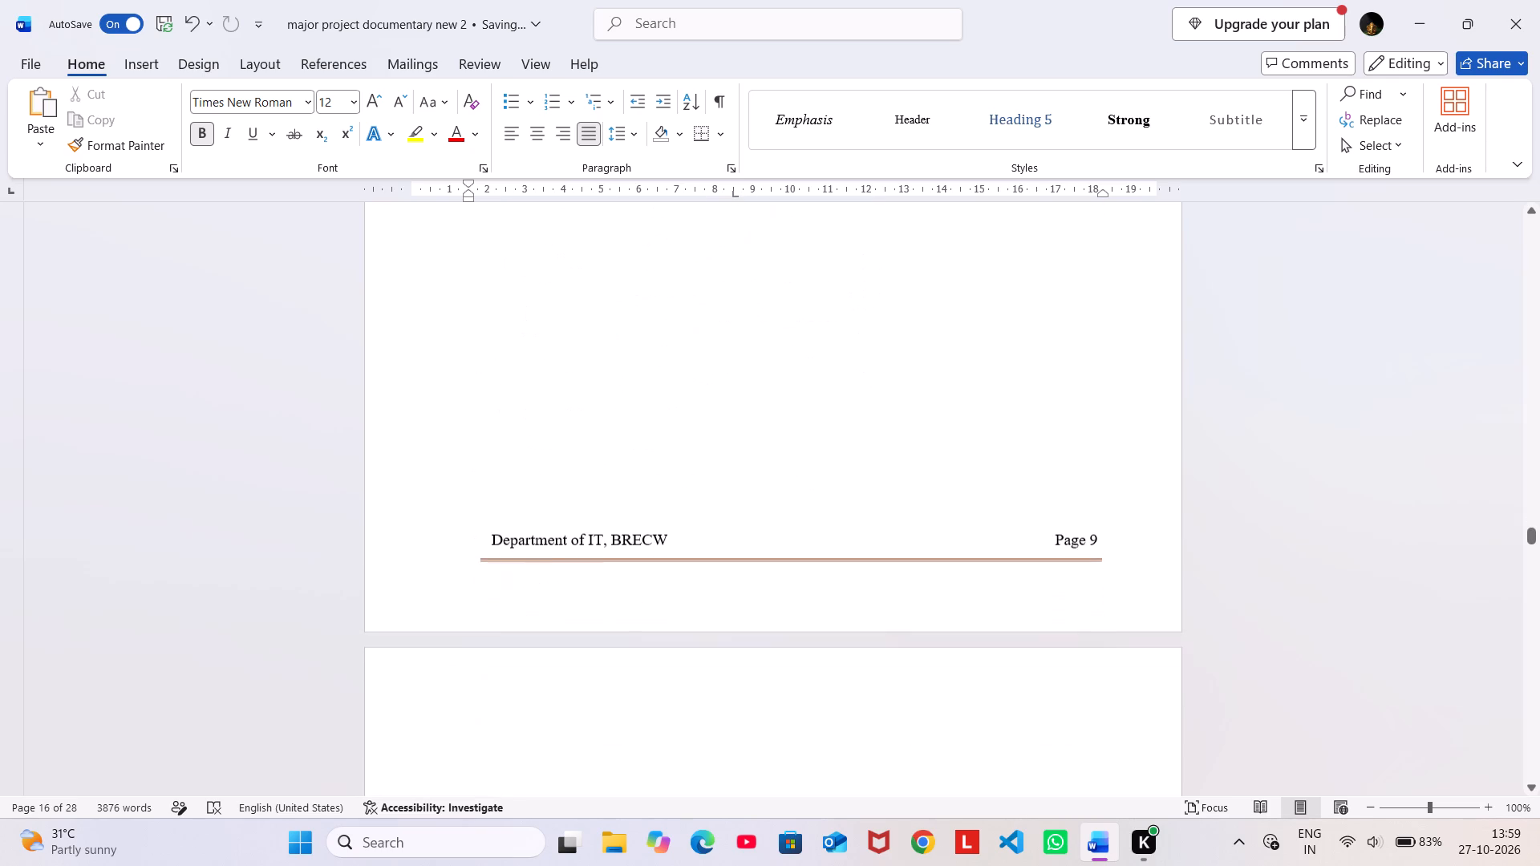
scroll(520, 340, "up", 2)
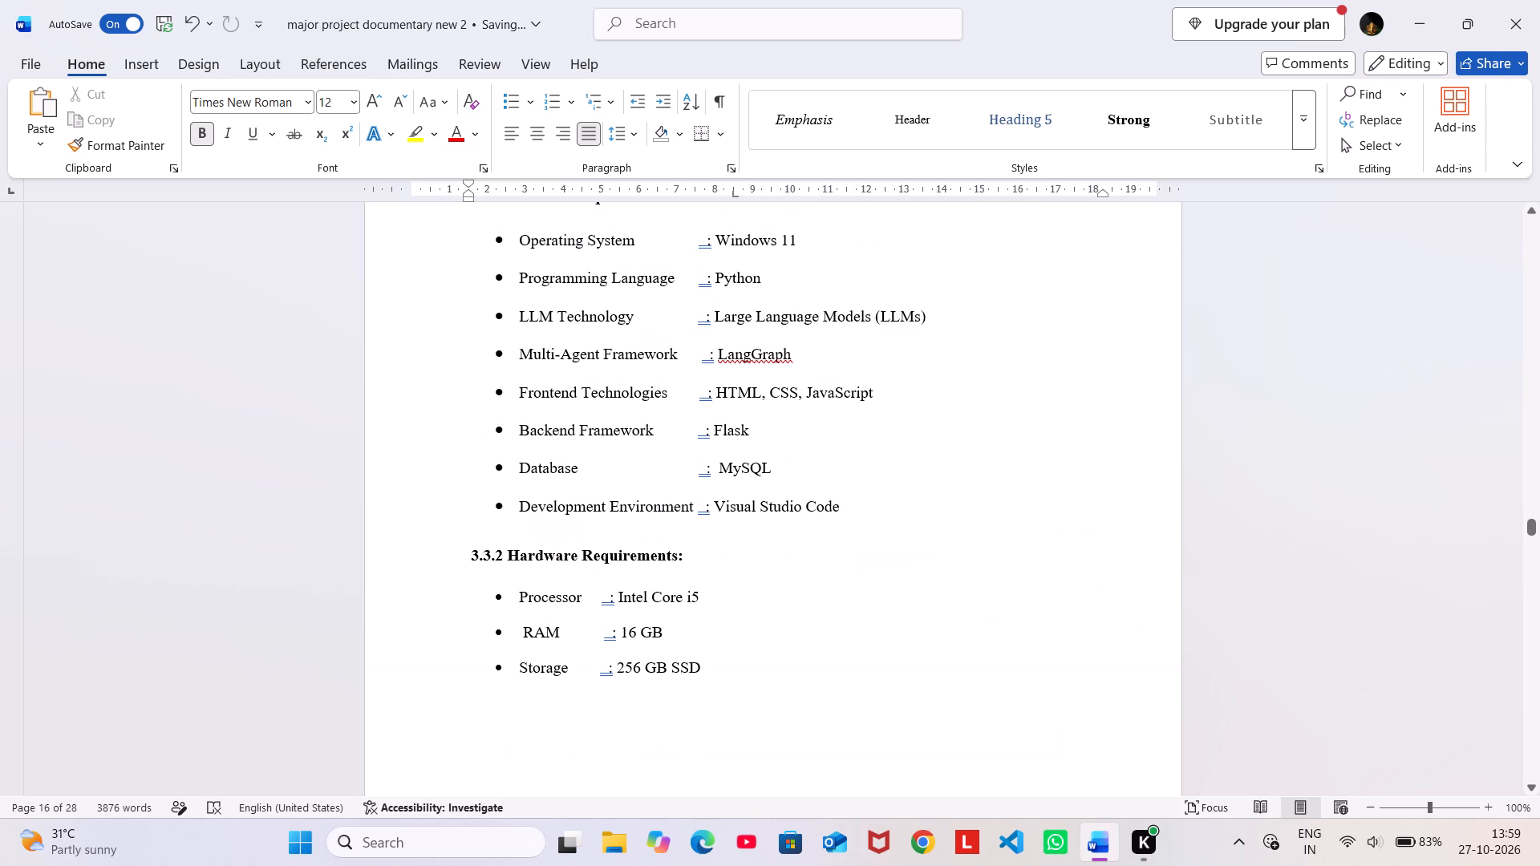
Save the document.
left_click(556, 394)
key("ctrl+s")
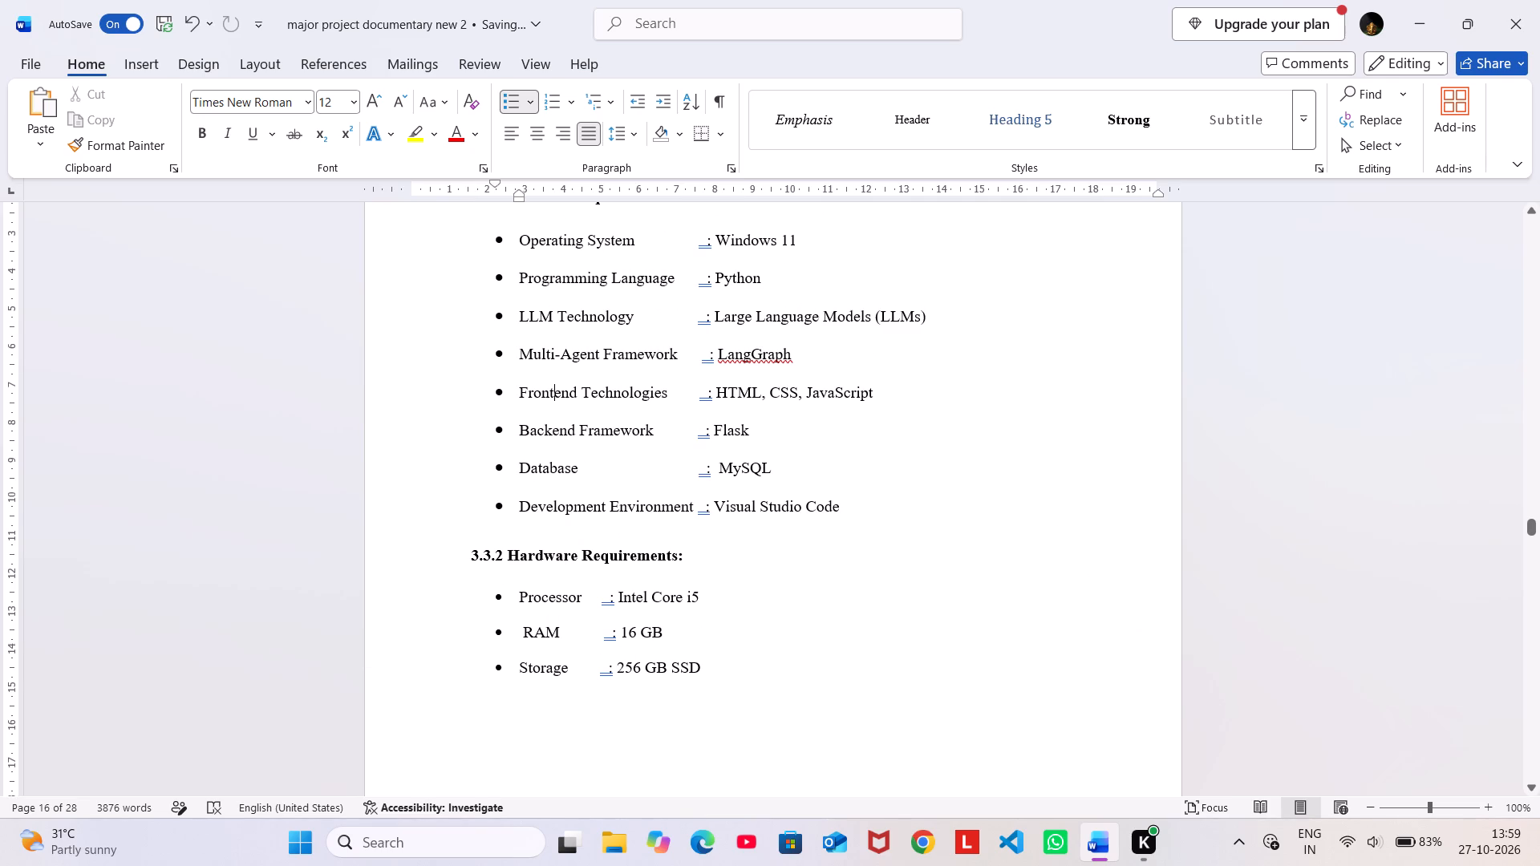
Examine the end of the Requirement Analysis chapter and the opening pages of the Design chapter.
scroll(556, 394, "down", 4)
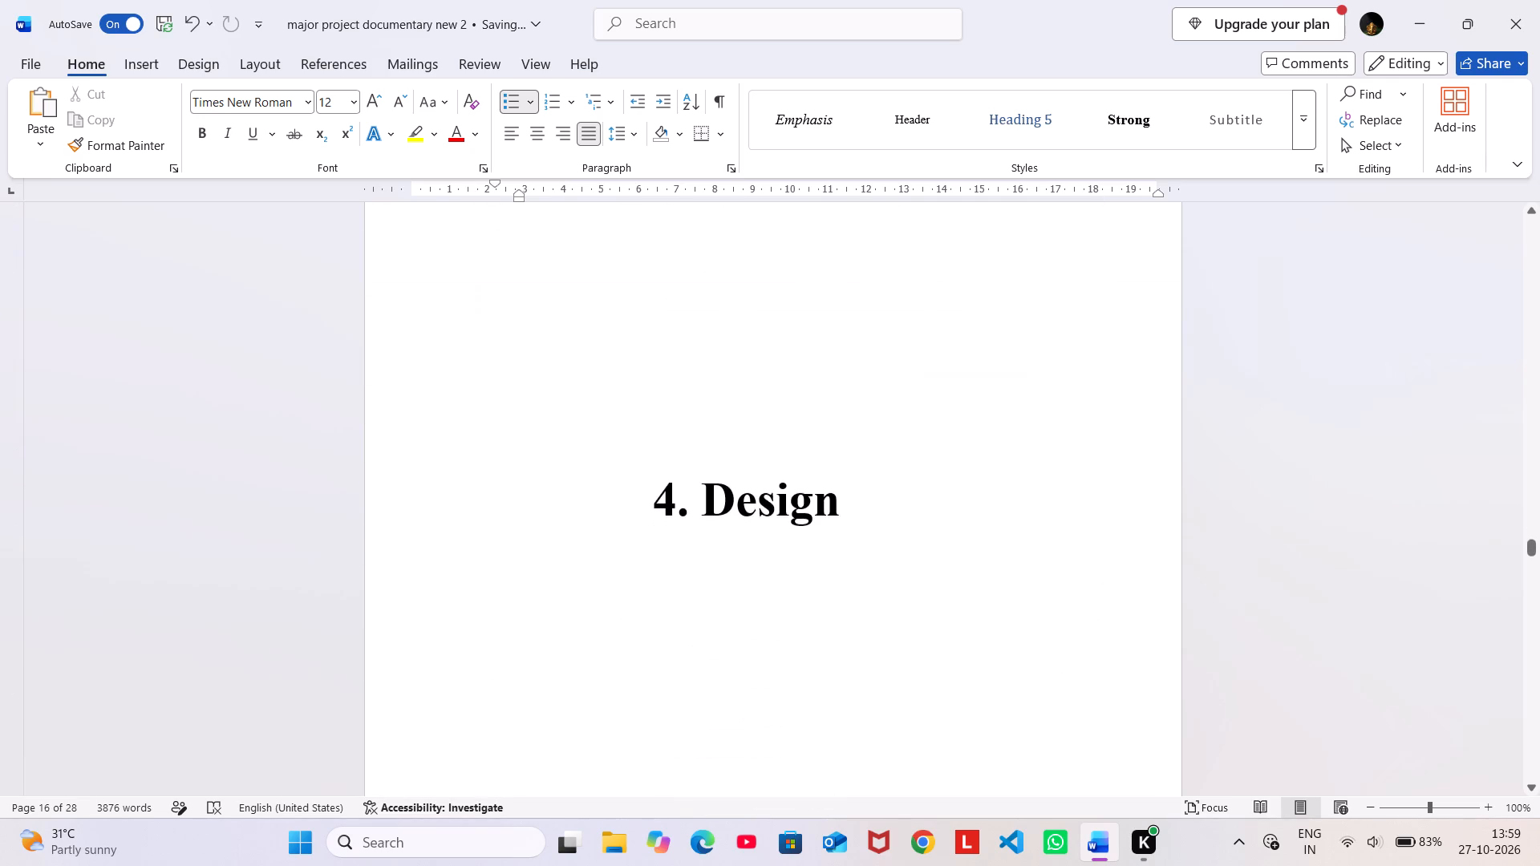
scroll(556, 394, "down", 2)
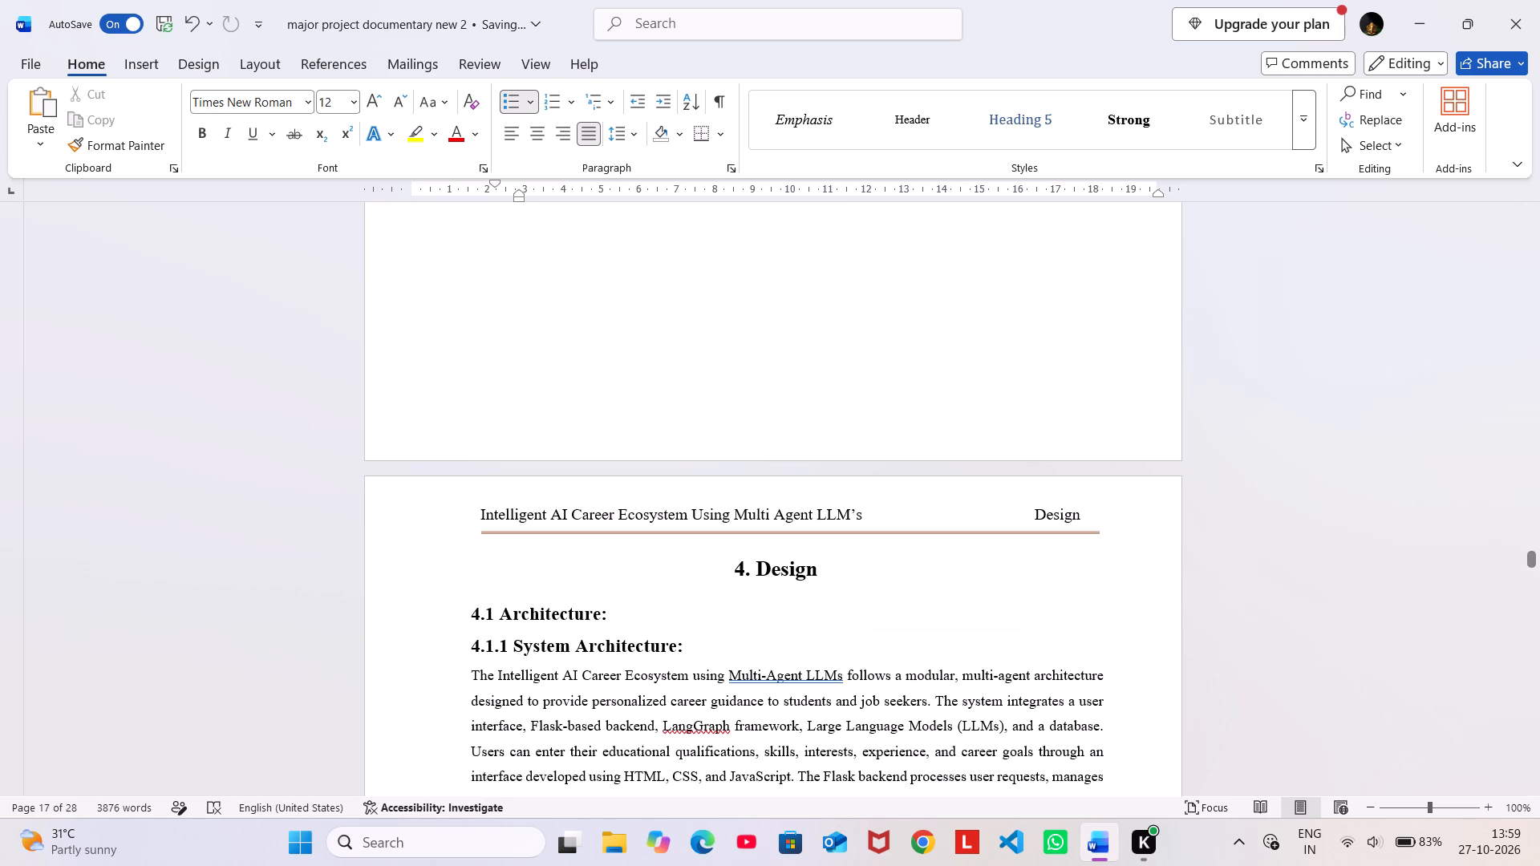
In the Index, set the page numbers of 3.1 Functional Requirements to 7 and 3.2 Non Functional Requirements to 7-8.
scroll(556, 394, "up", 18)
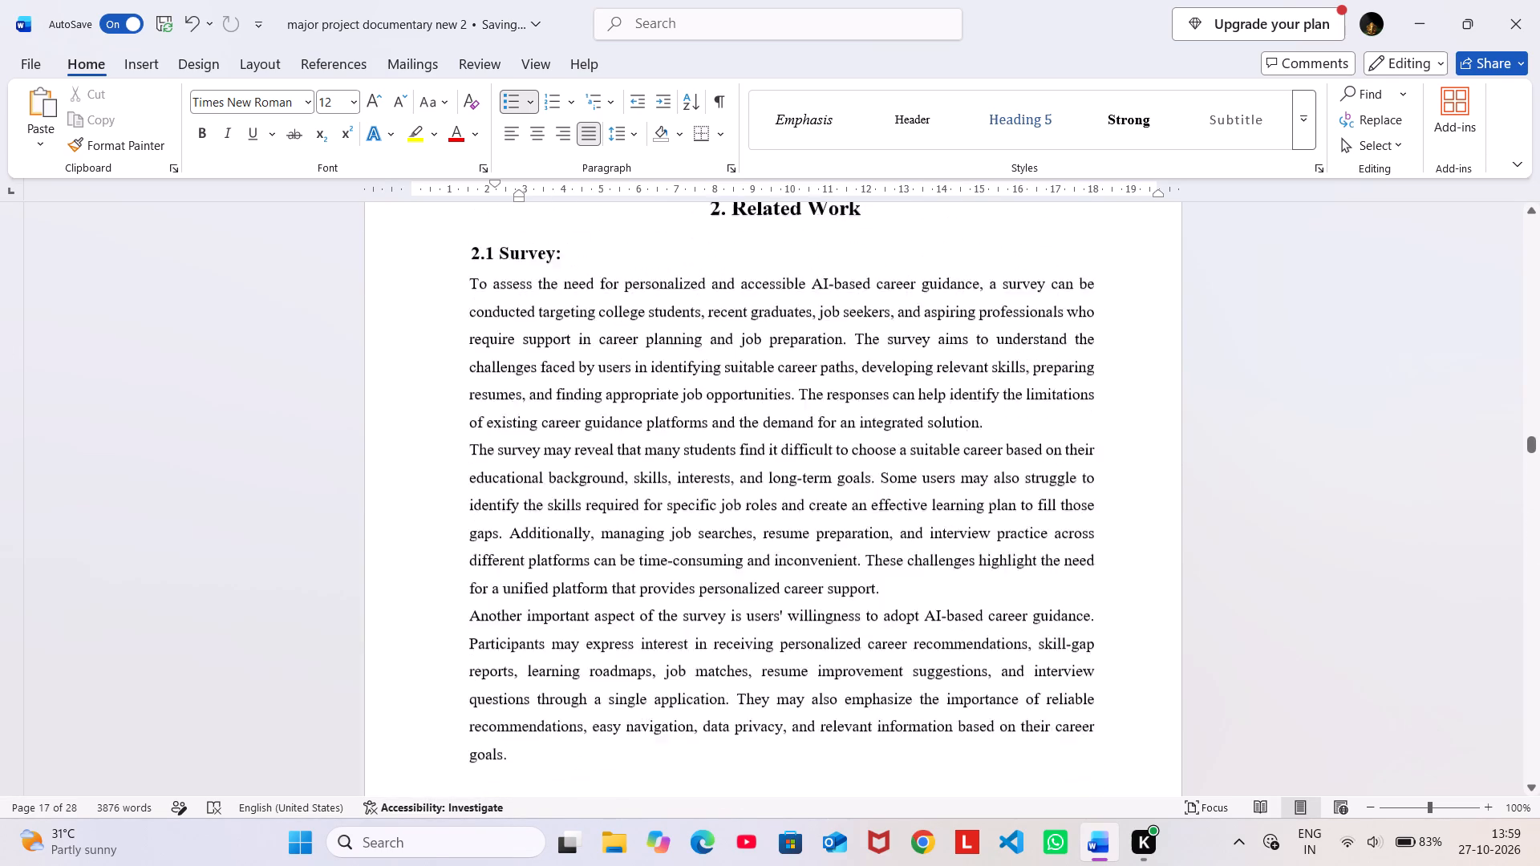
scroll(556, 394, "up", 12)
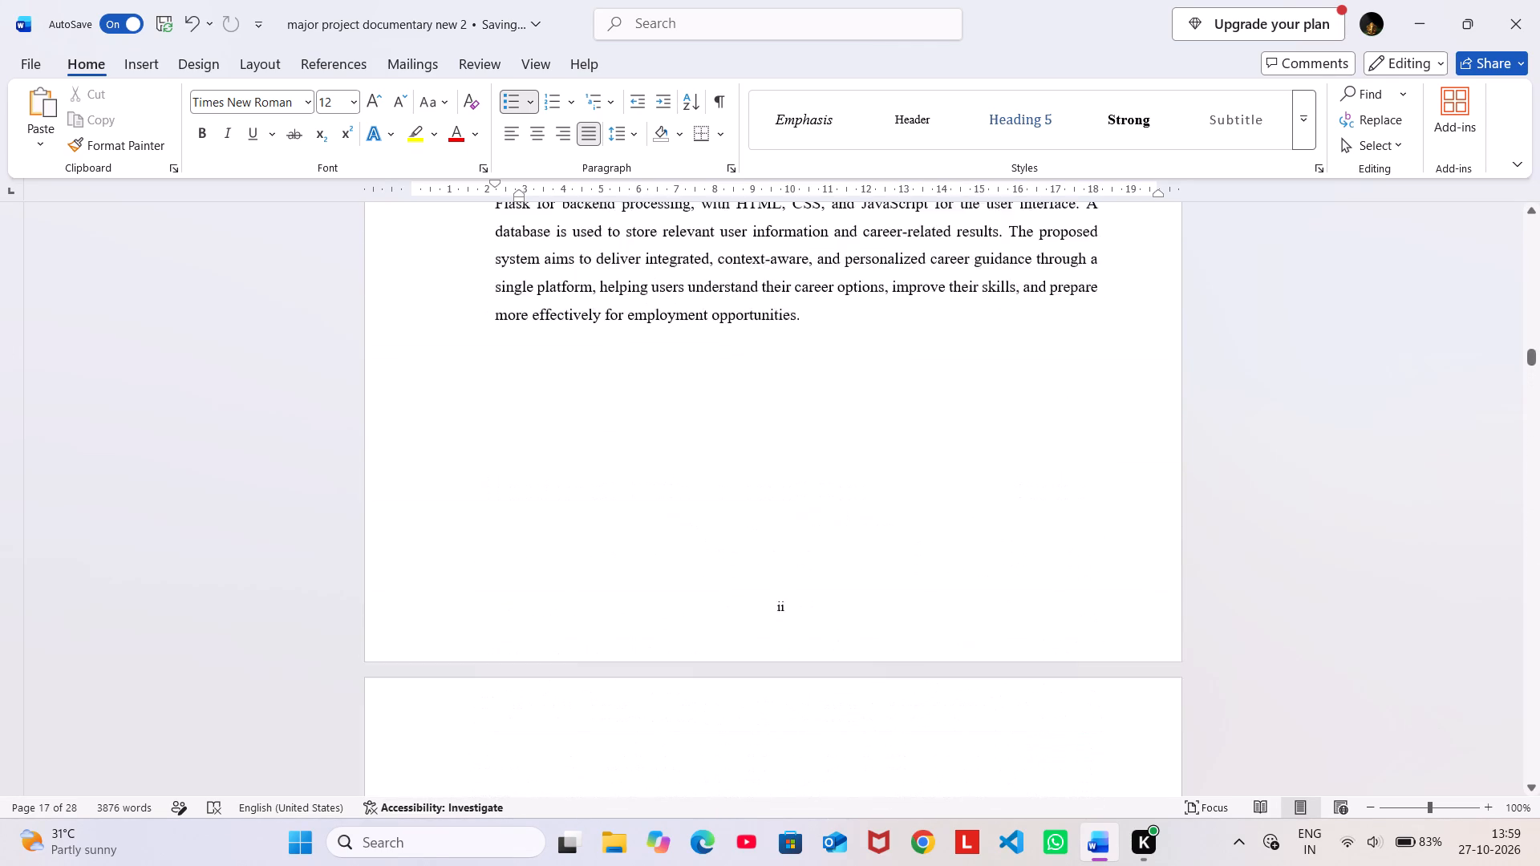
scroll(556, 394, "up", 14)
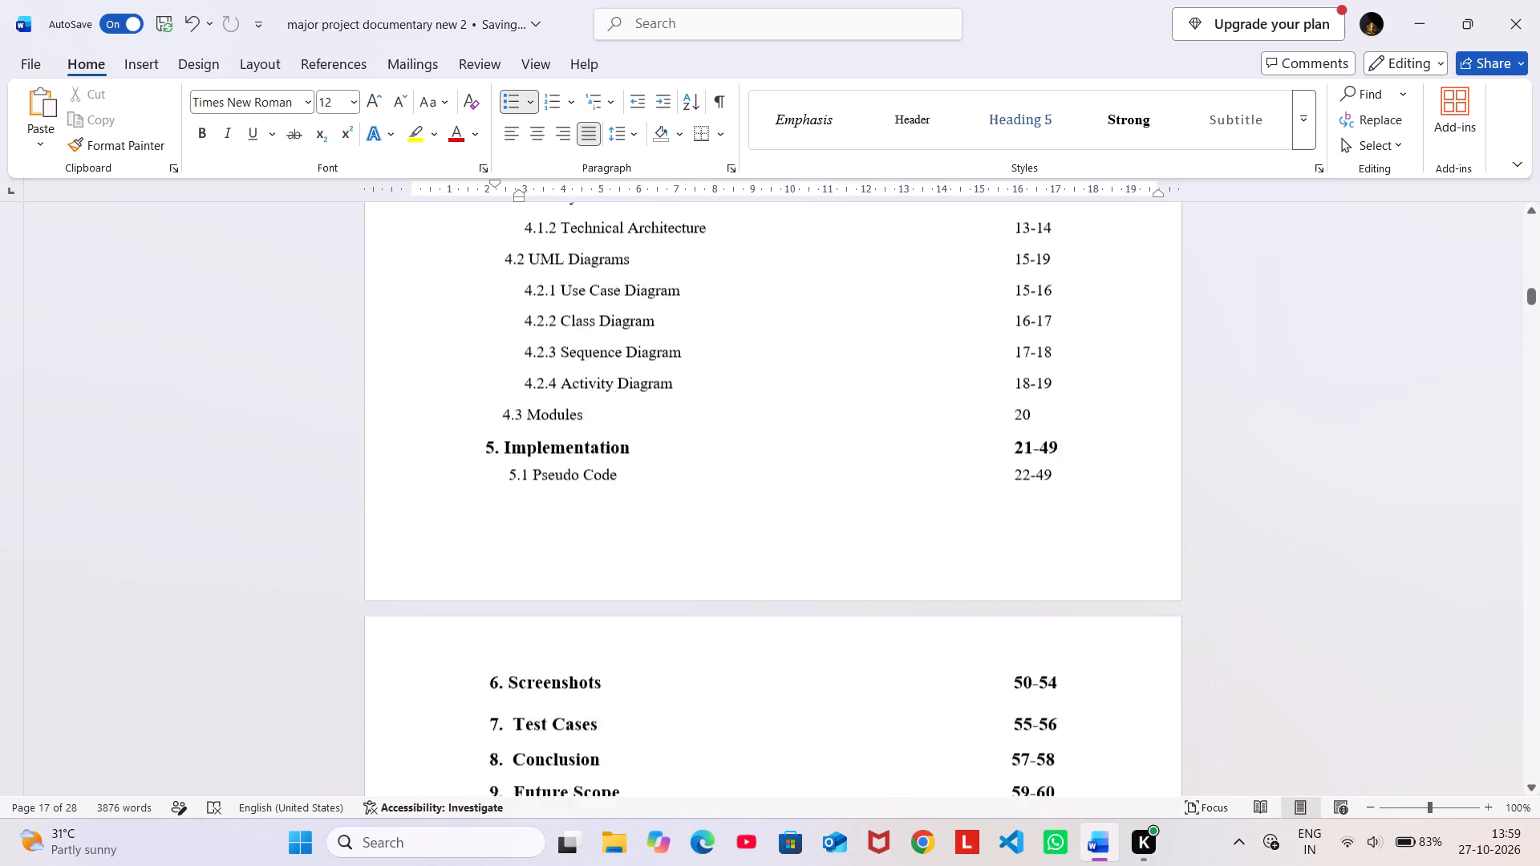
scroll(556, 394, "up", 3)
scroll(556, 394, "down", 2)
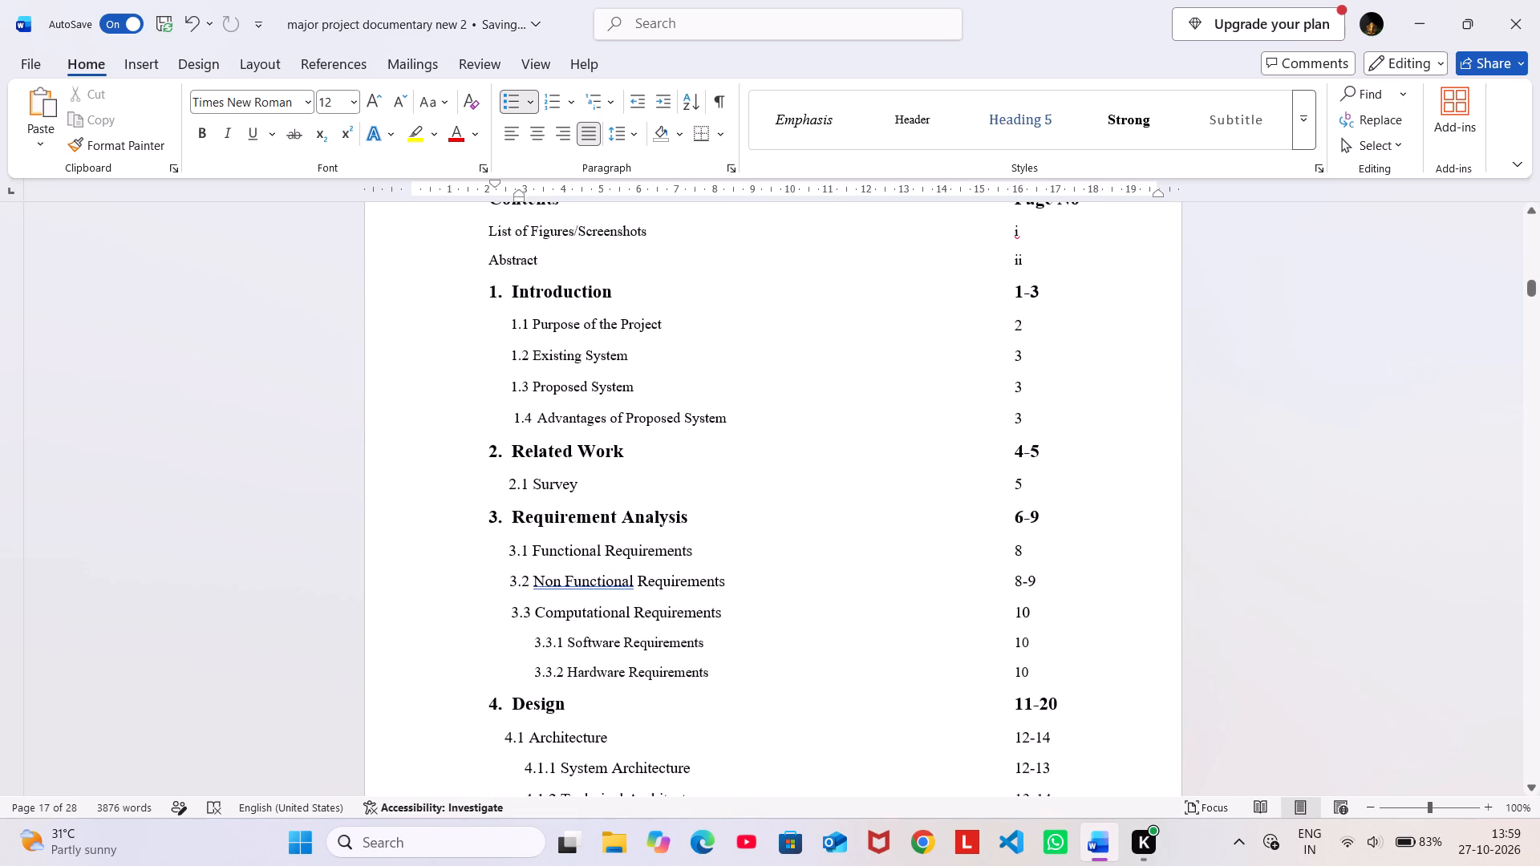
scroll(556, 394, "down", 1)
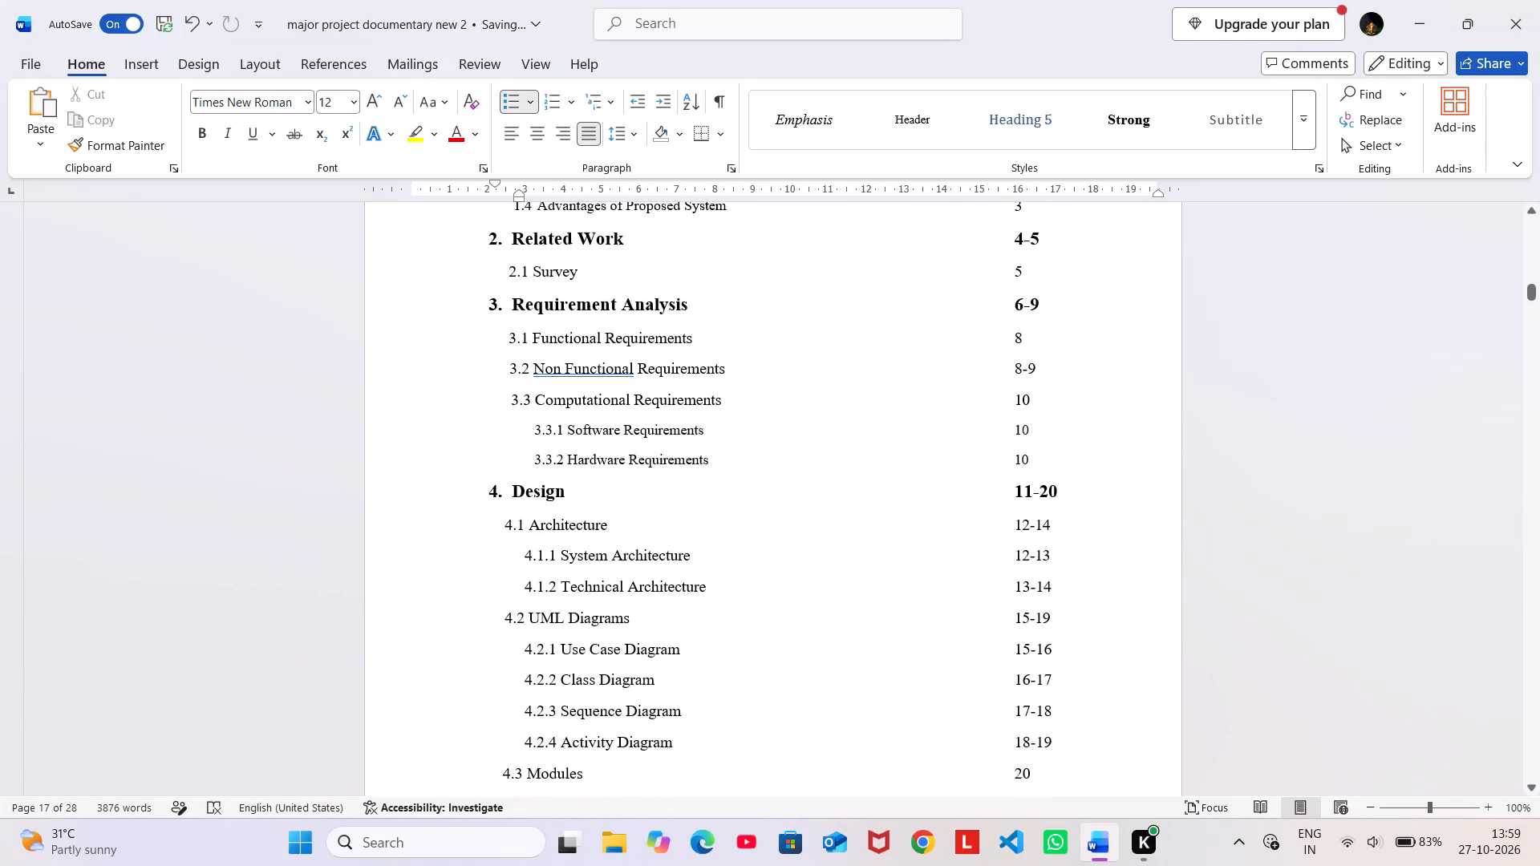
left_click(1025, 333)
key("BackSpace")
key("7")
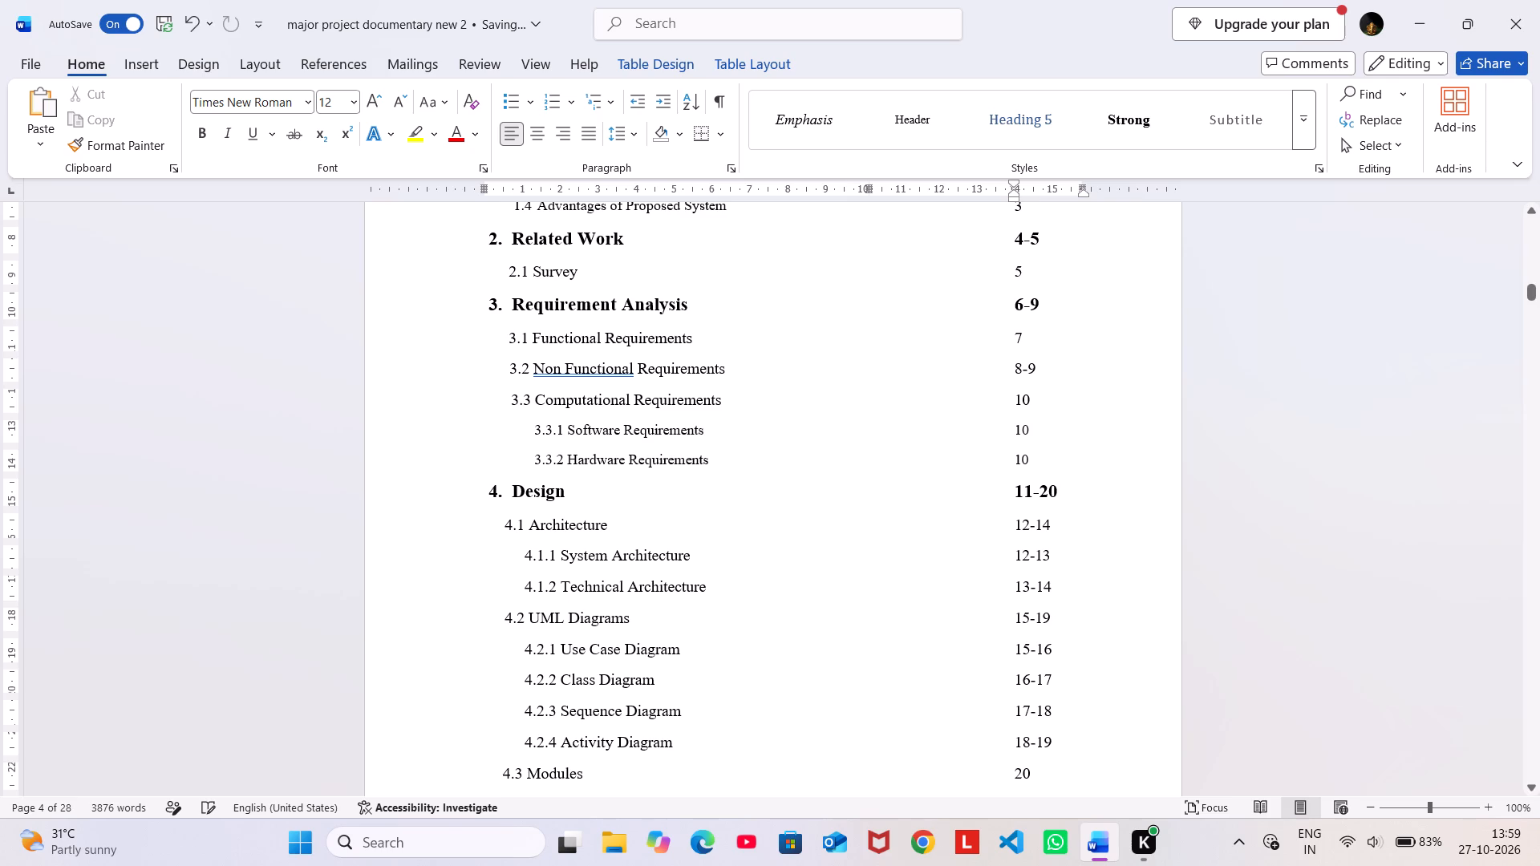
left_click(1023, 363)
key("BackSpace")
key("7")
key("Right")
key("Right")
key("BackSpace")
key("8")
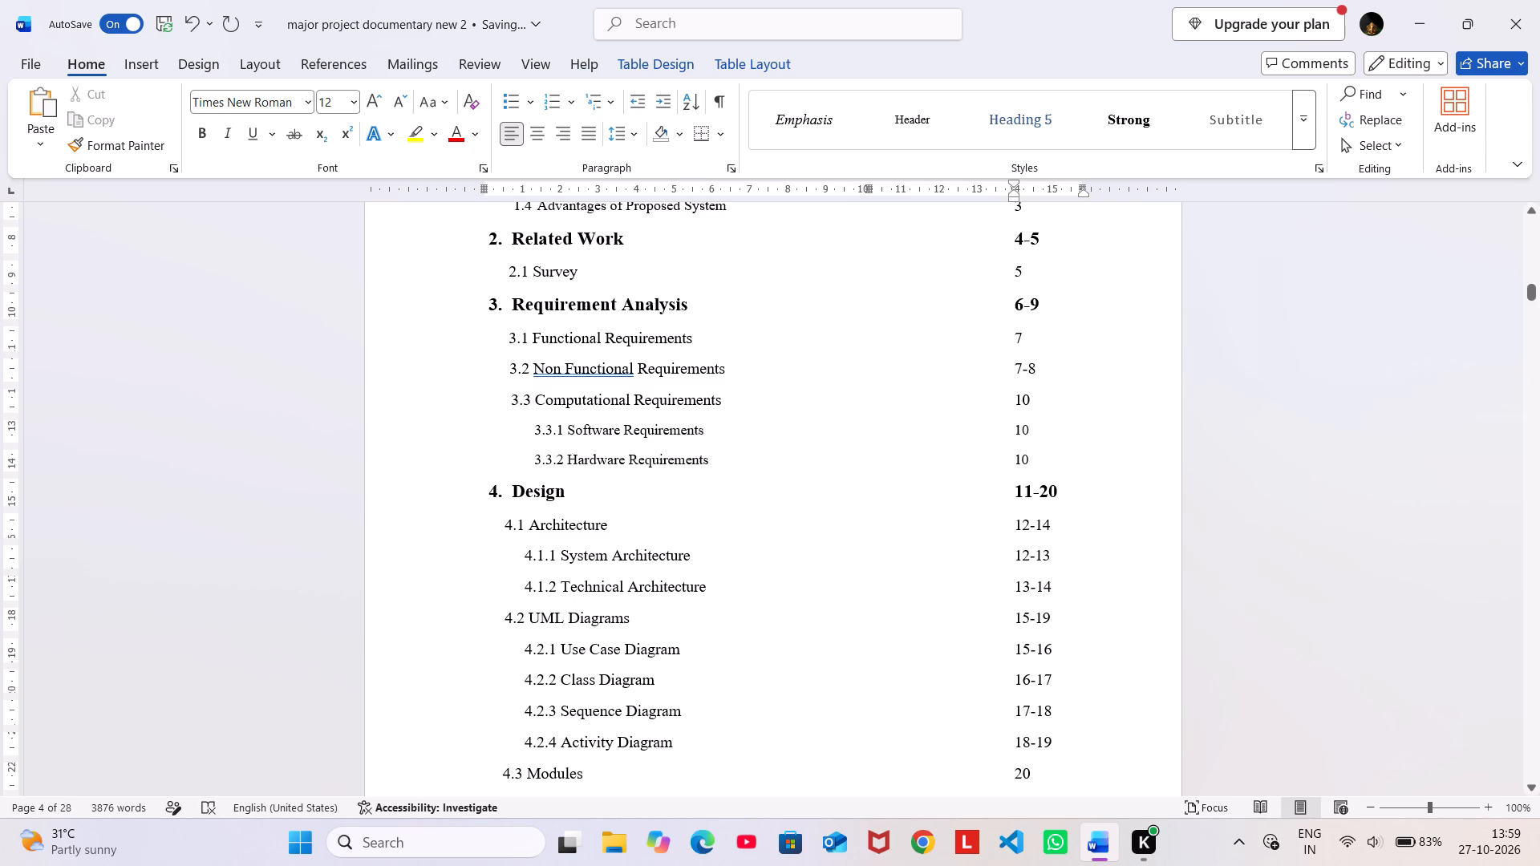
Set the Index page number to 9 for 3.3 Computational Requirements, 3.3.1 Software Requirements and 3.3.2 Hardware Requirements.
left_click(1033, 401)
key("BackSpace")
key("BackSpace")
key("9")
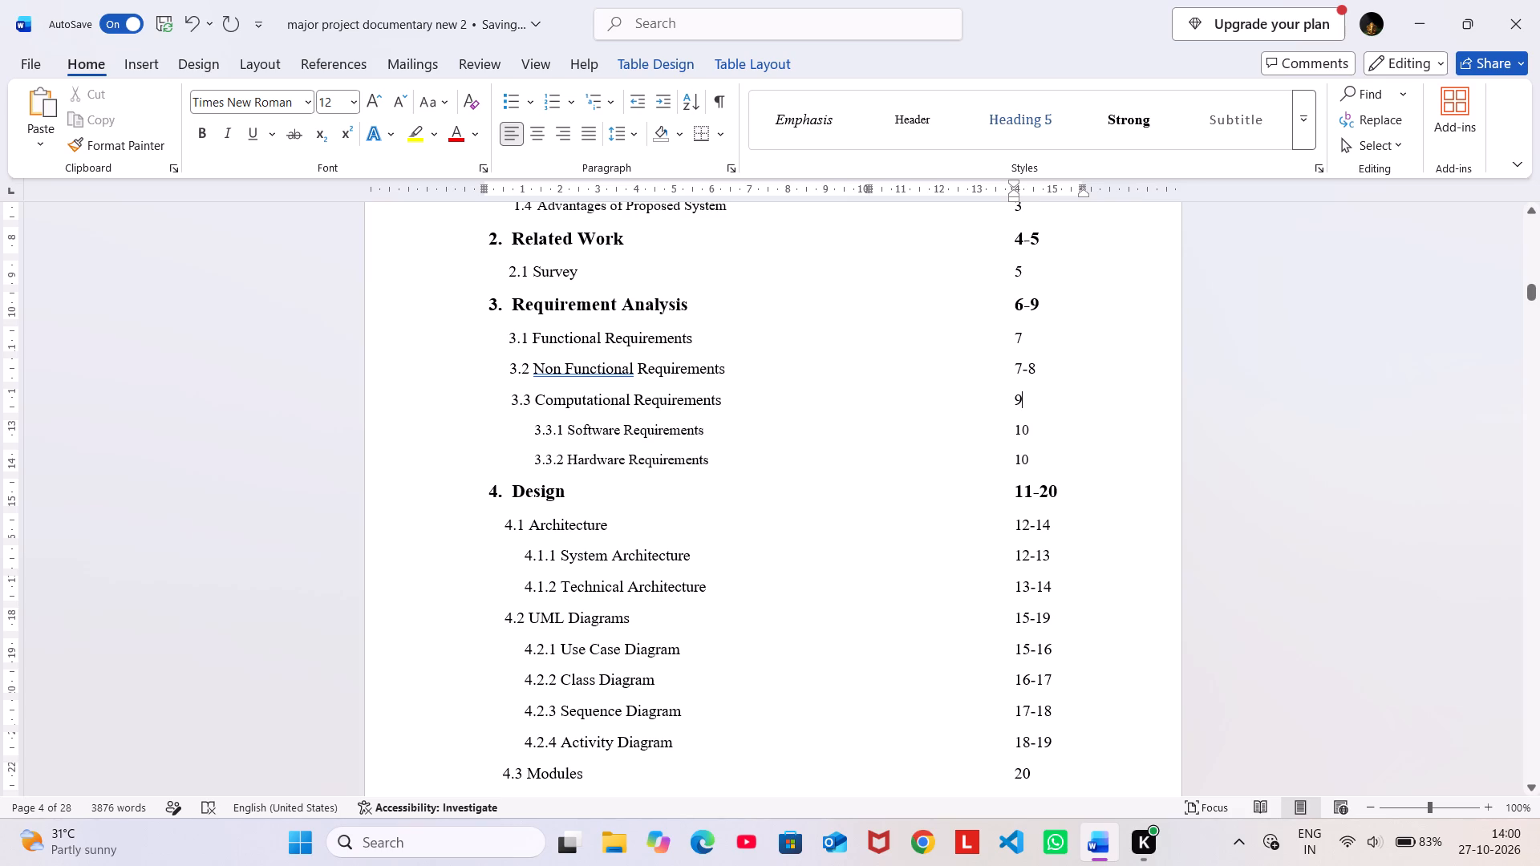
left_click(1027, 432)
key("BackSpace")
key("BackSpace")
key("9")
key("Down")
key("Right")
key("BackSpace")
key("BackSpace")
key("9")
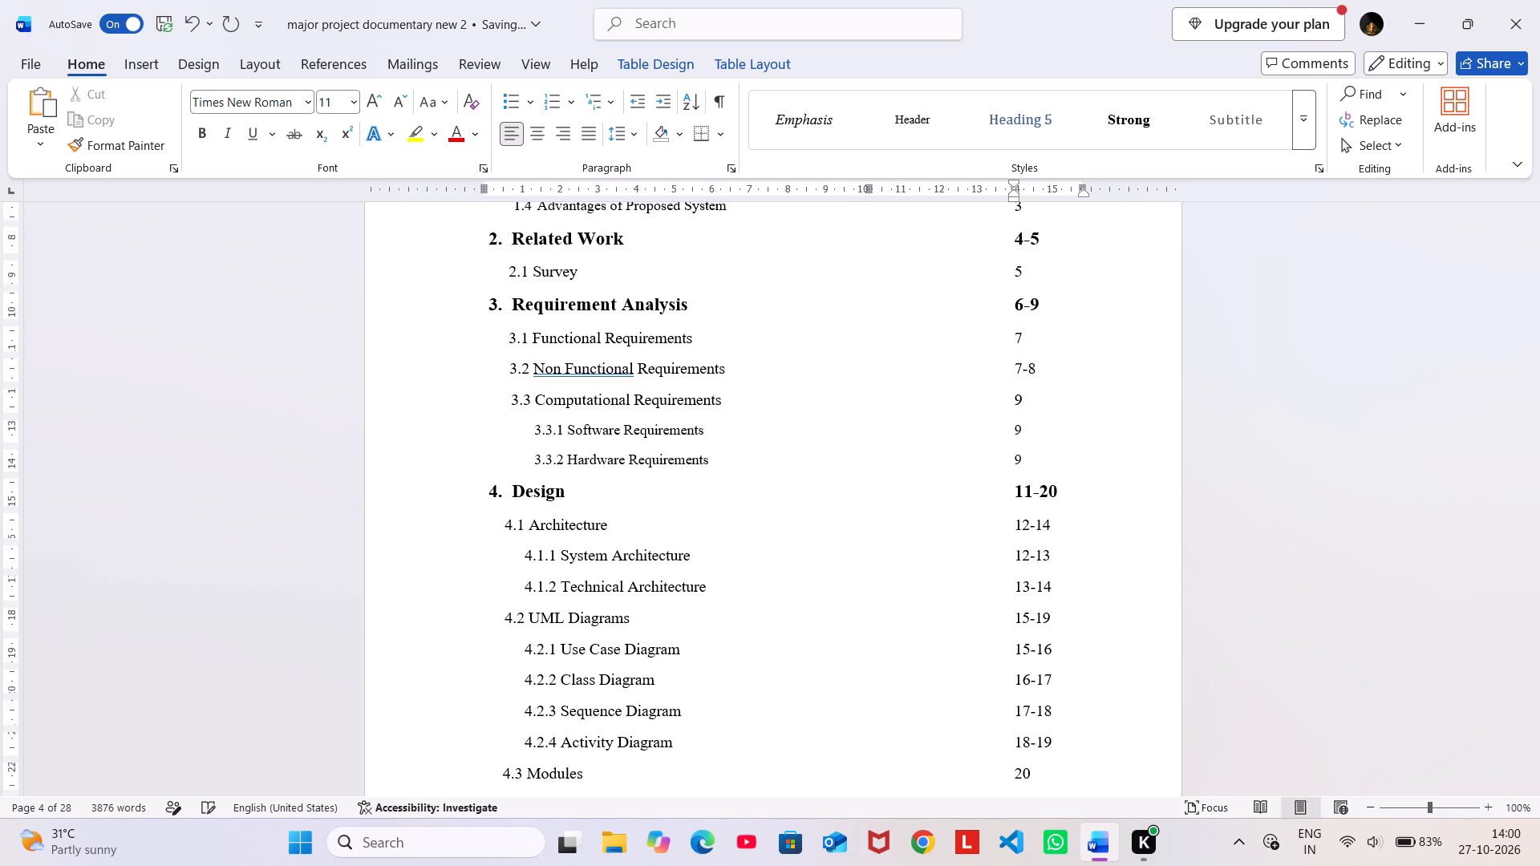
Review the Index page numbers listed for the Design chapter and its subsections.
scroll(1027, 432, "down", 2)
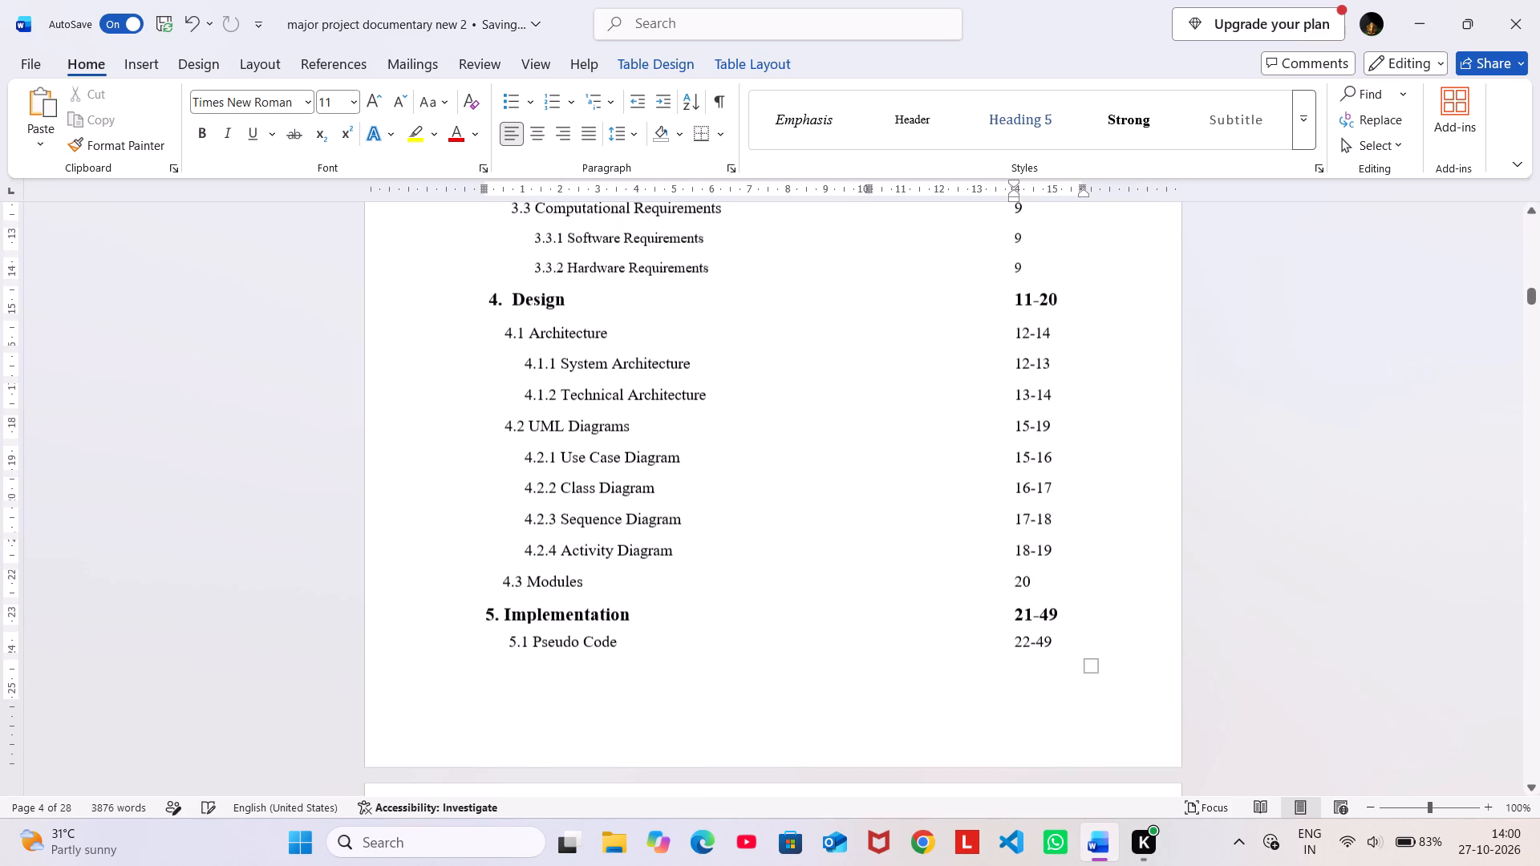
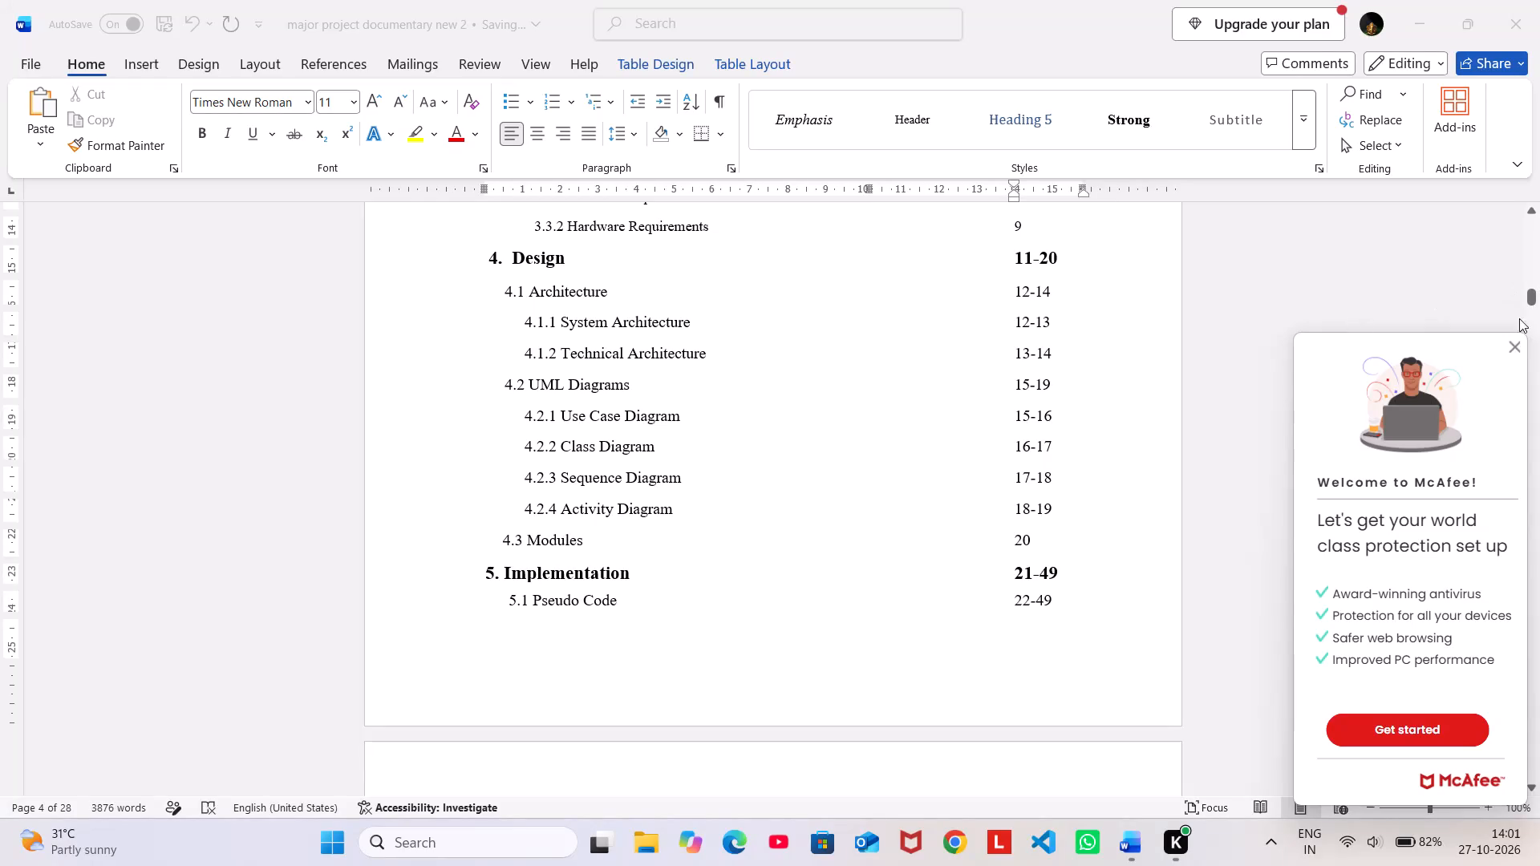
Dismiss the McAfee welcome pop-up covering the document.
left_click(1514, 347)
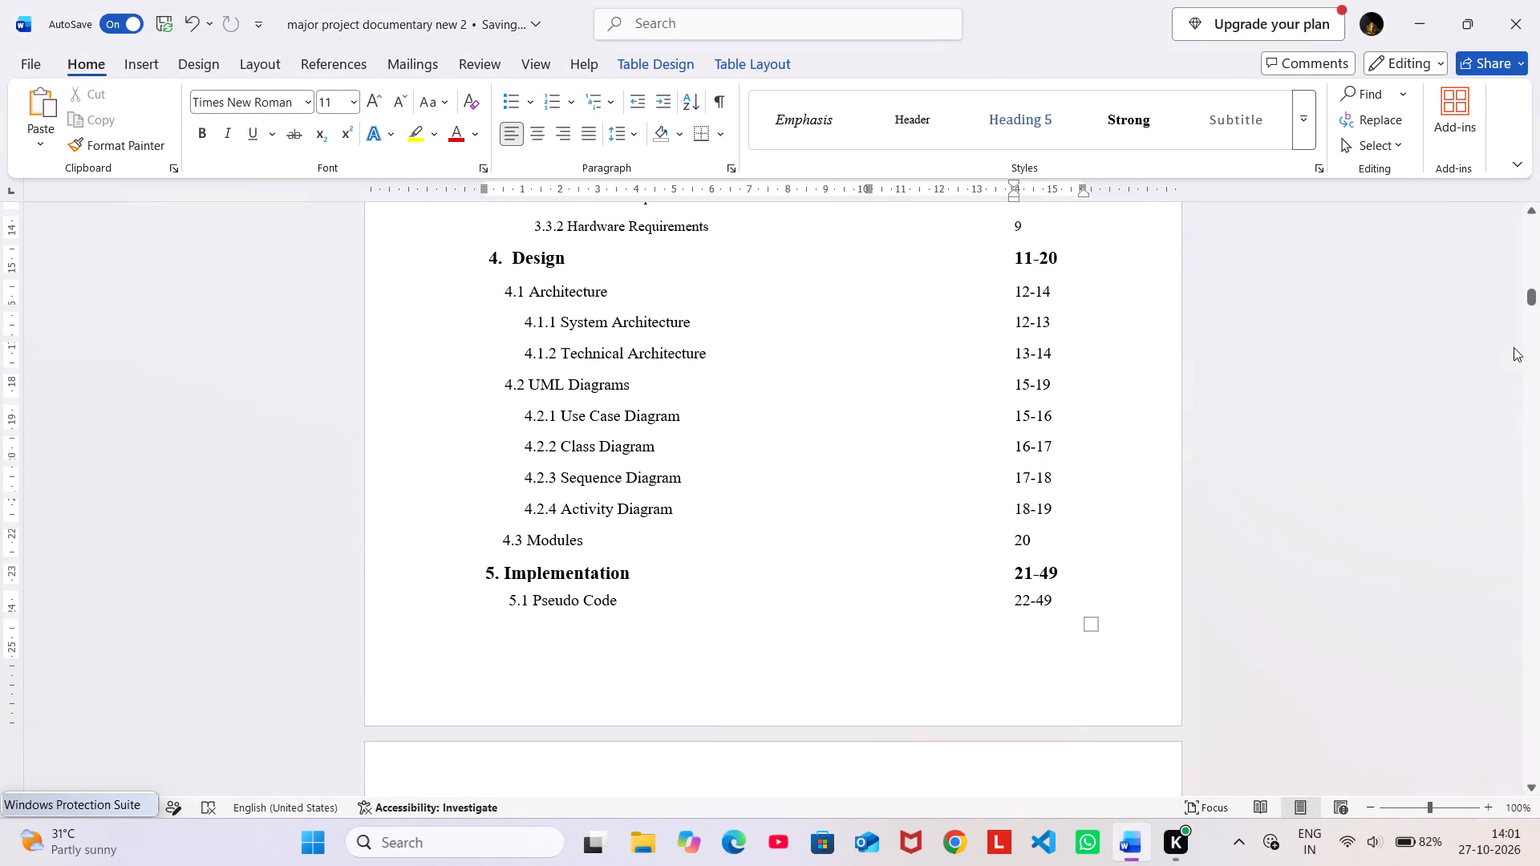
Review the Design chapter from its title page through 4.3 Modules, checking the section headings against the footer page numbers.
scroll(1005, 531, "down", 15)
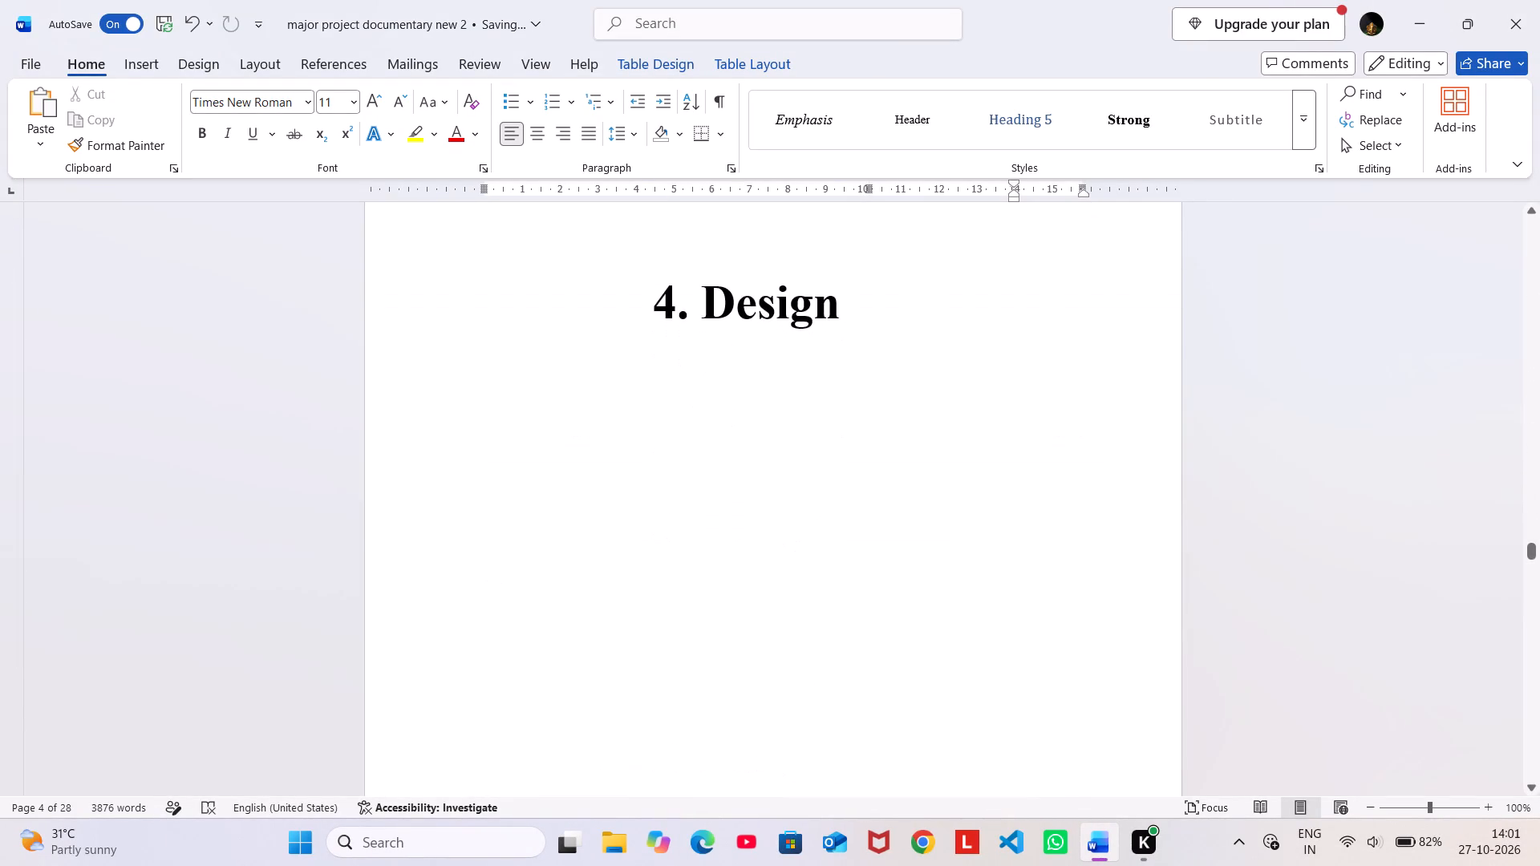
scroll(1005, 531, "up", 2)
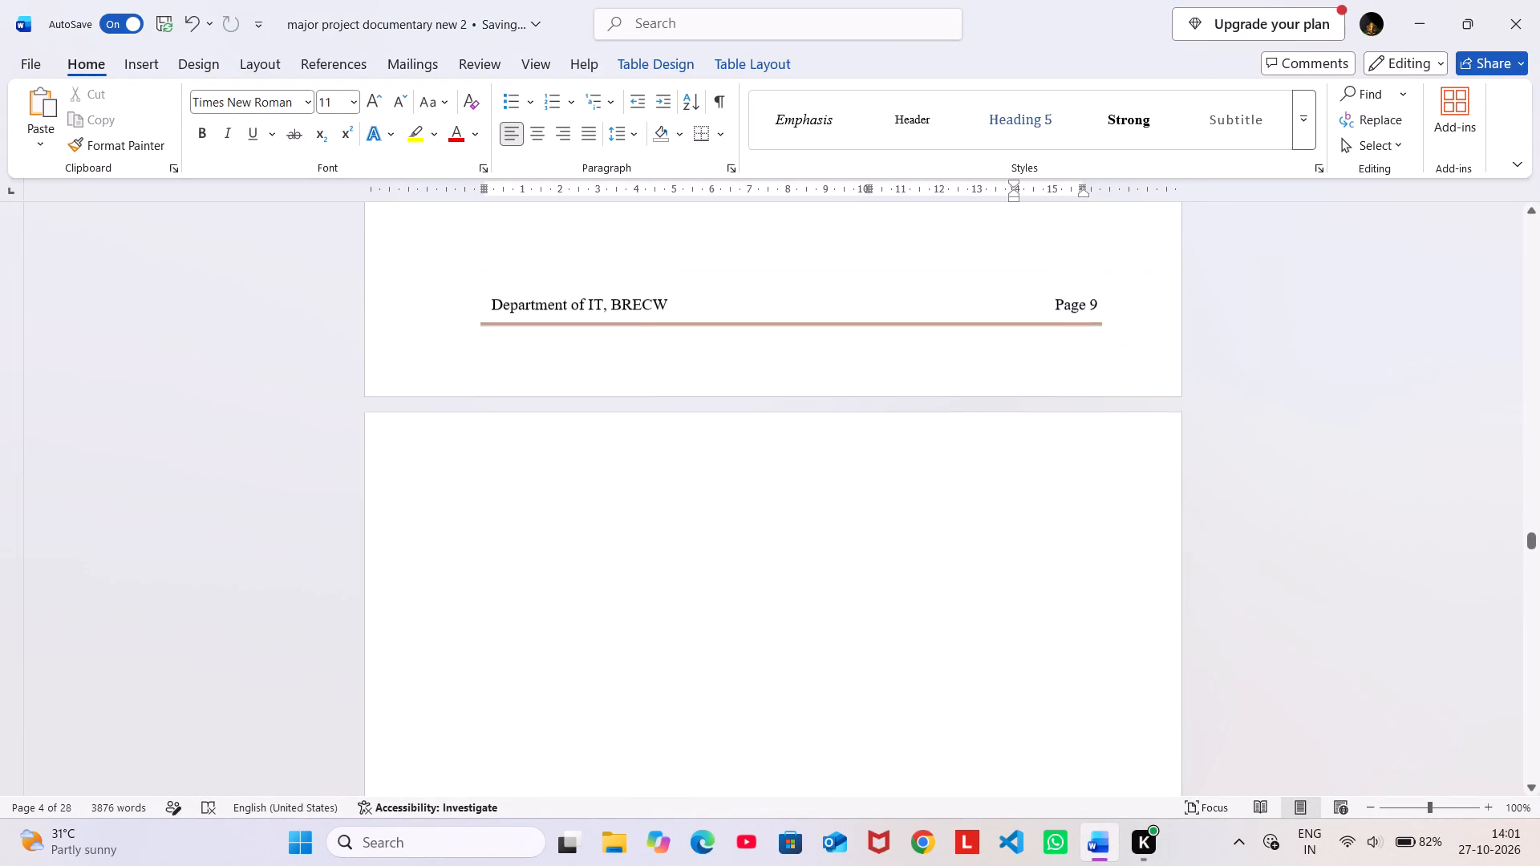
scroll(1005, 531, "down", 4)
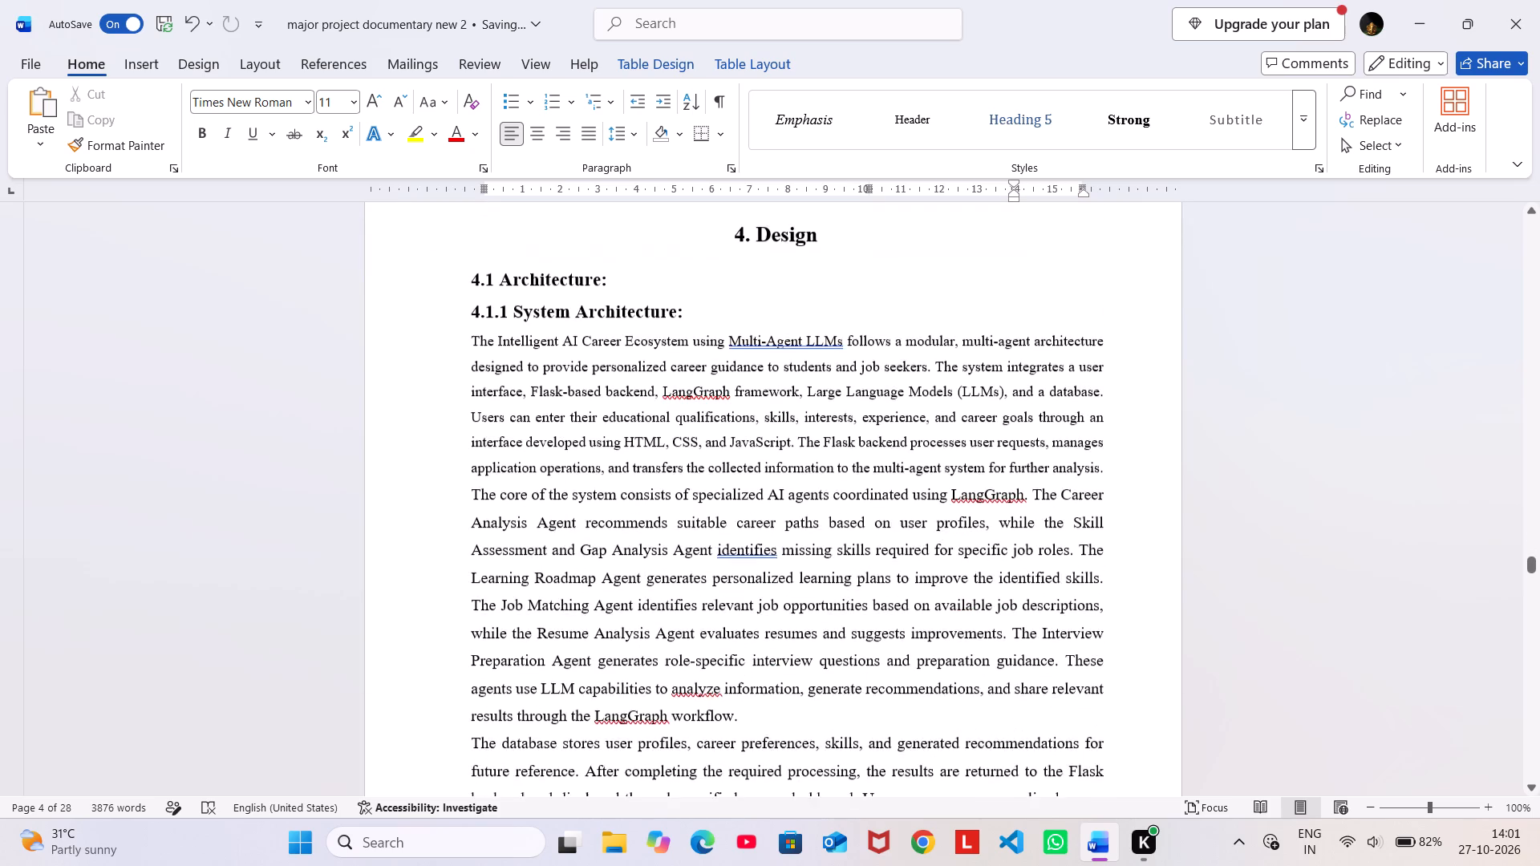
scroll(1005, 531, "up", 1)
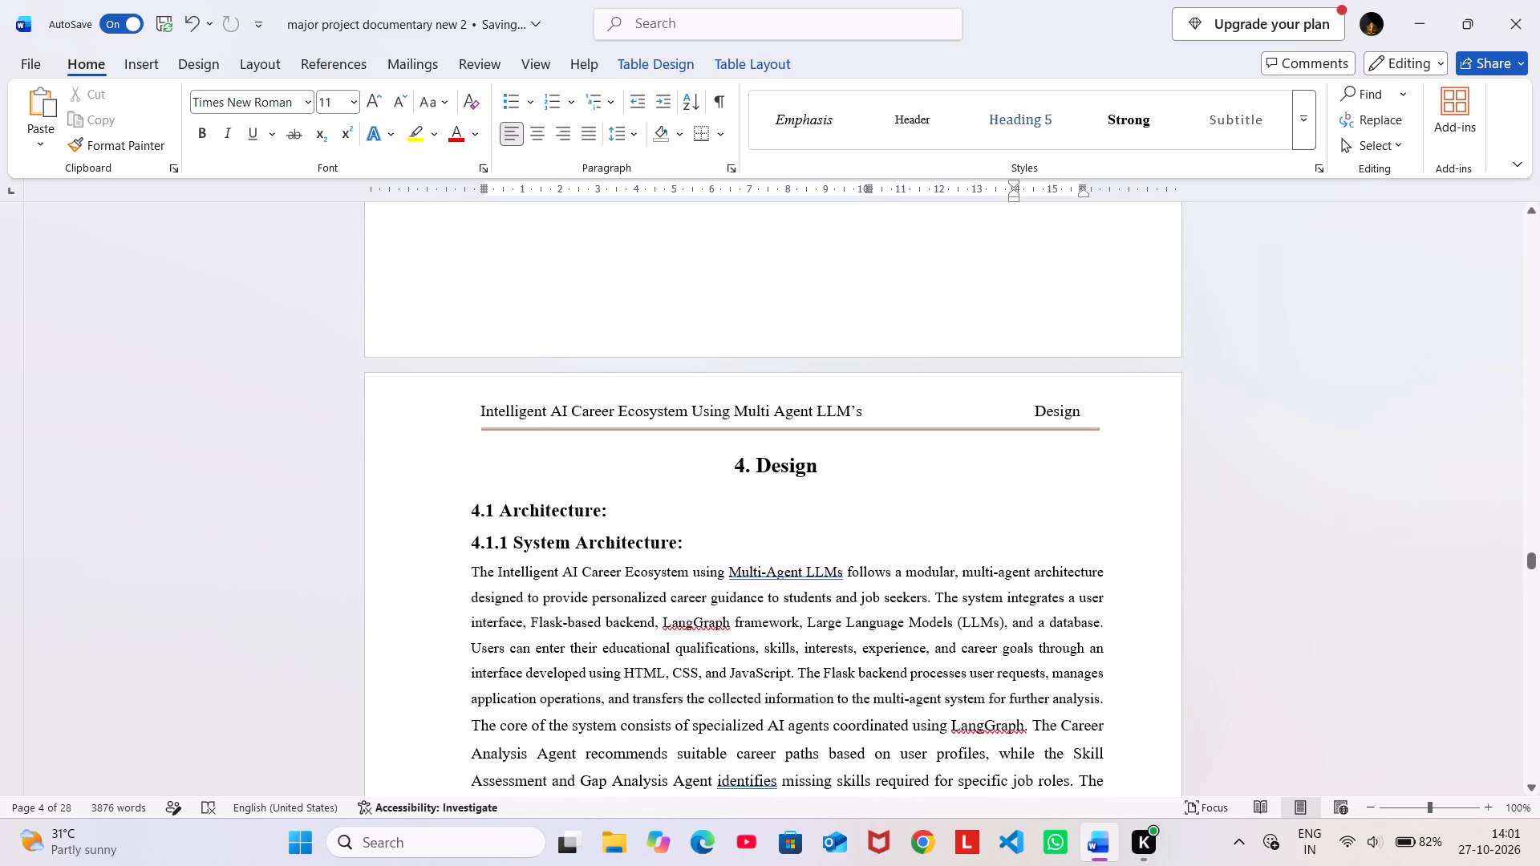
scroll(1005, 531, "down", 7)
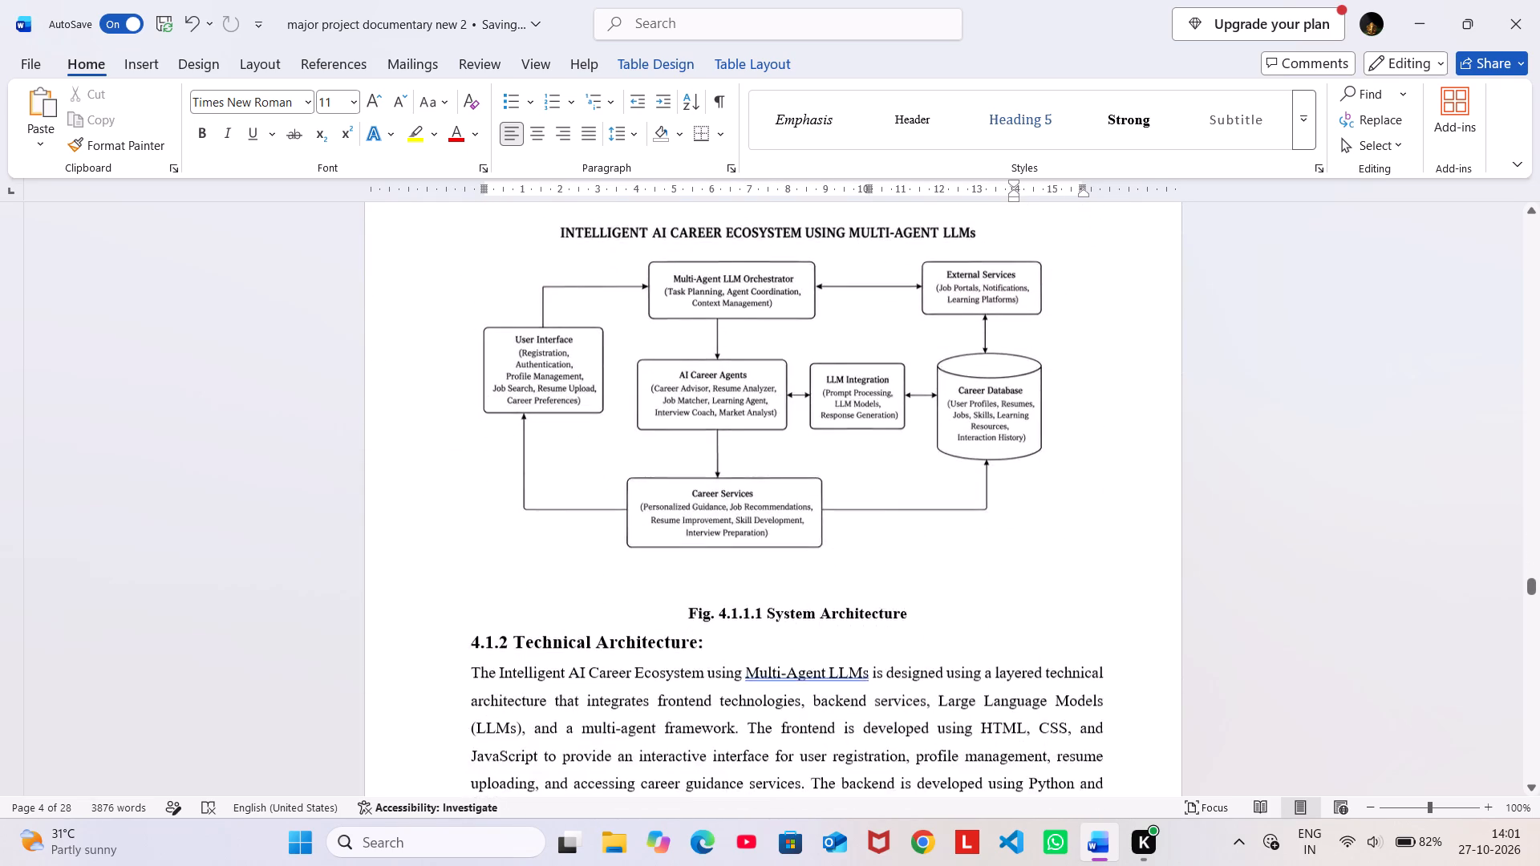
scroll(1005, 531, "down", 7)
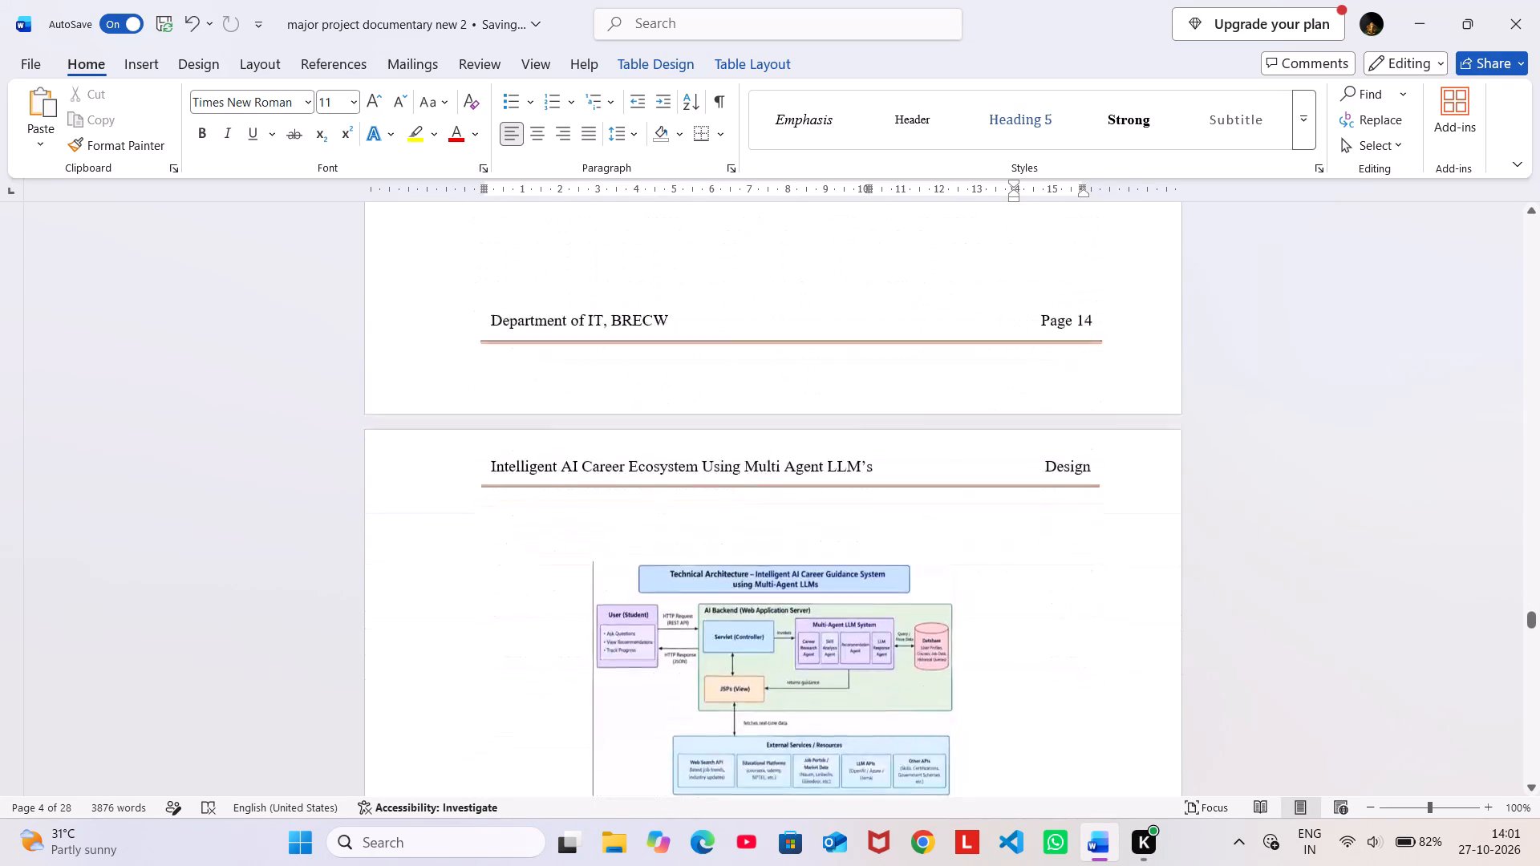
scroll(1005, 531, "down", 6)
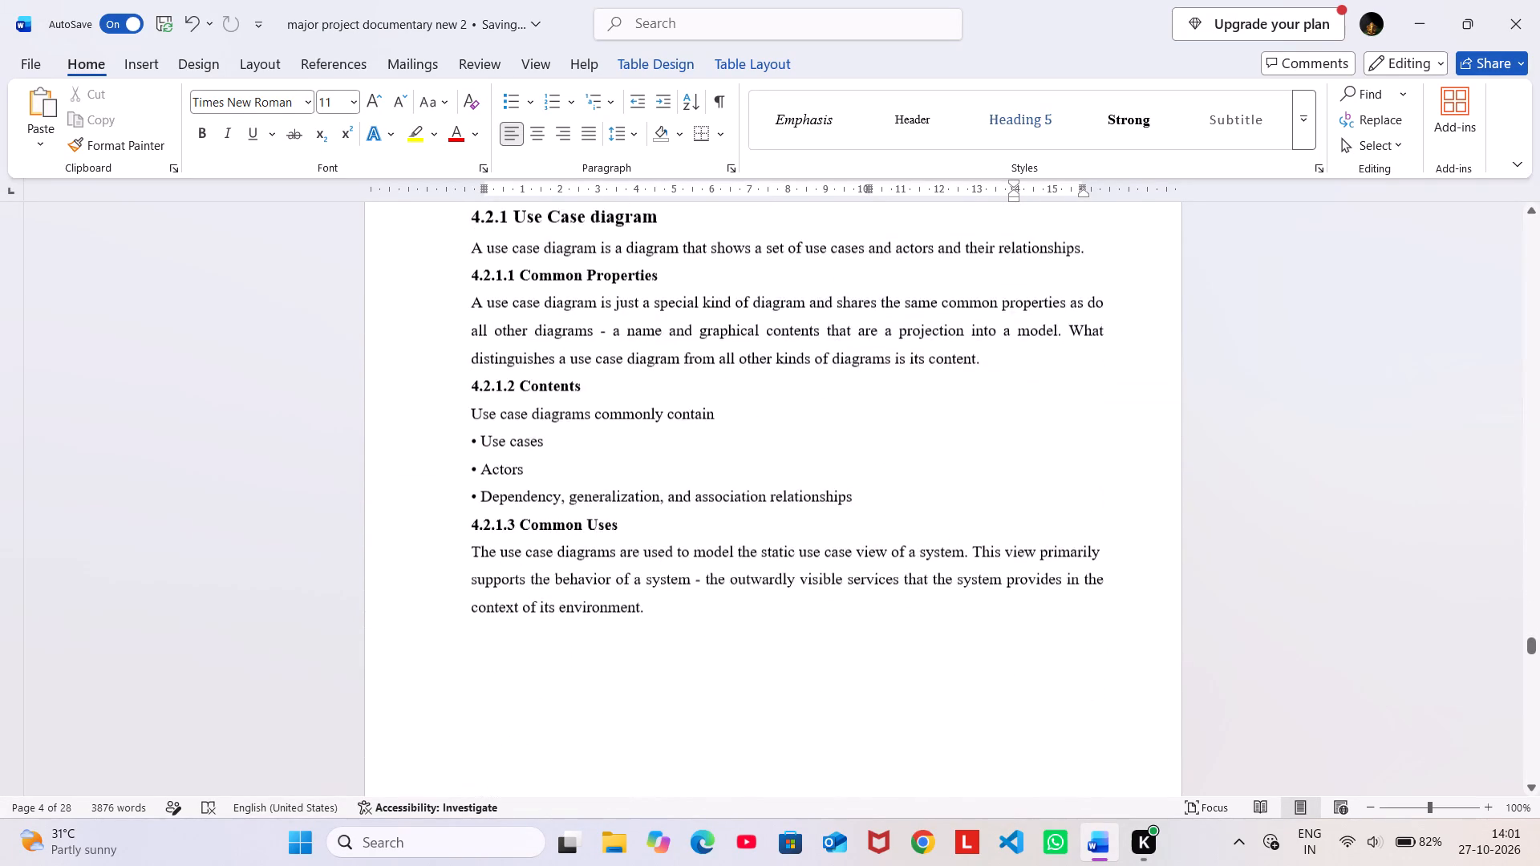
scroll(1005, 531, "down", 7)
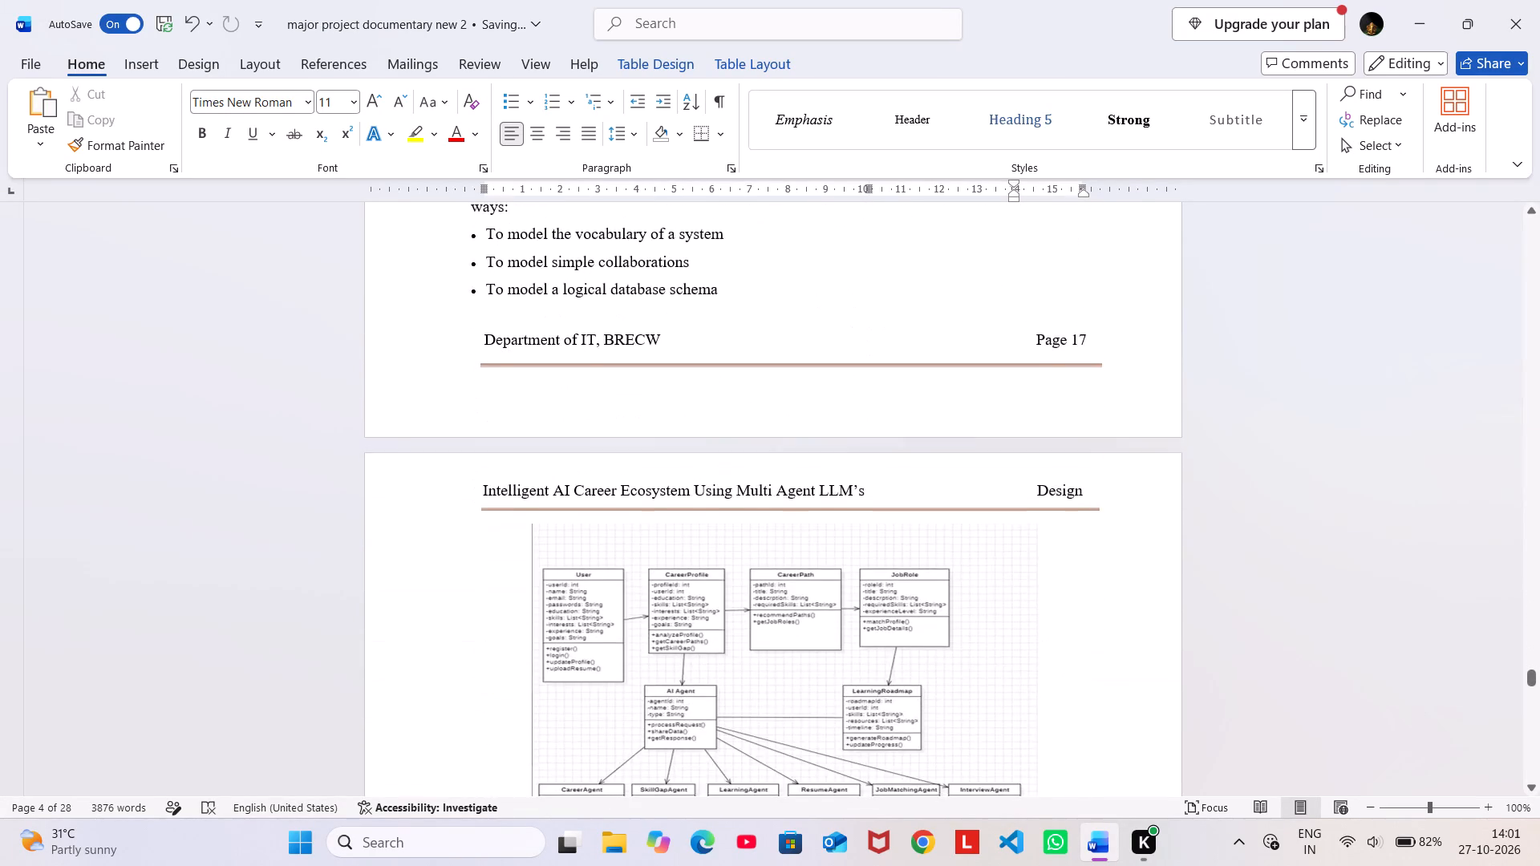
scroll(1005, 531, "down", 10)
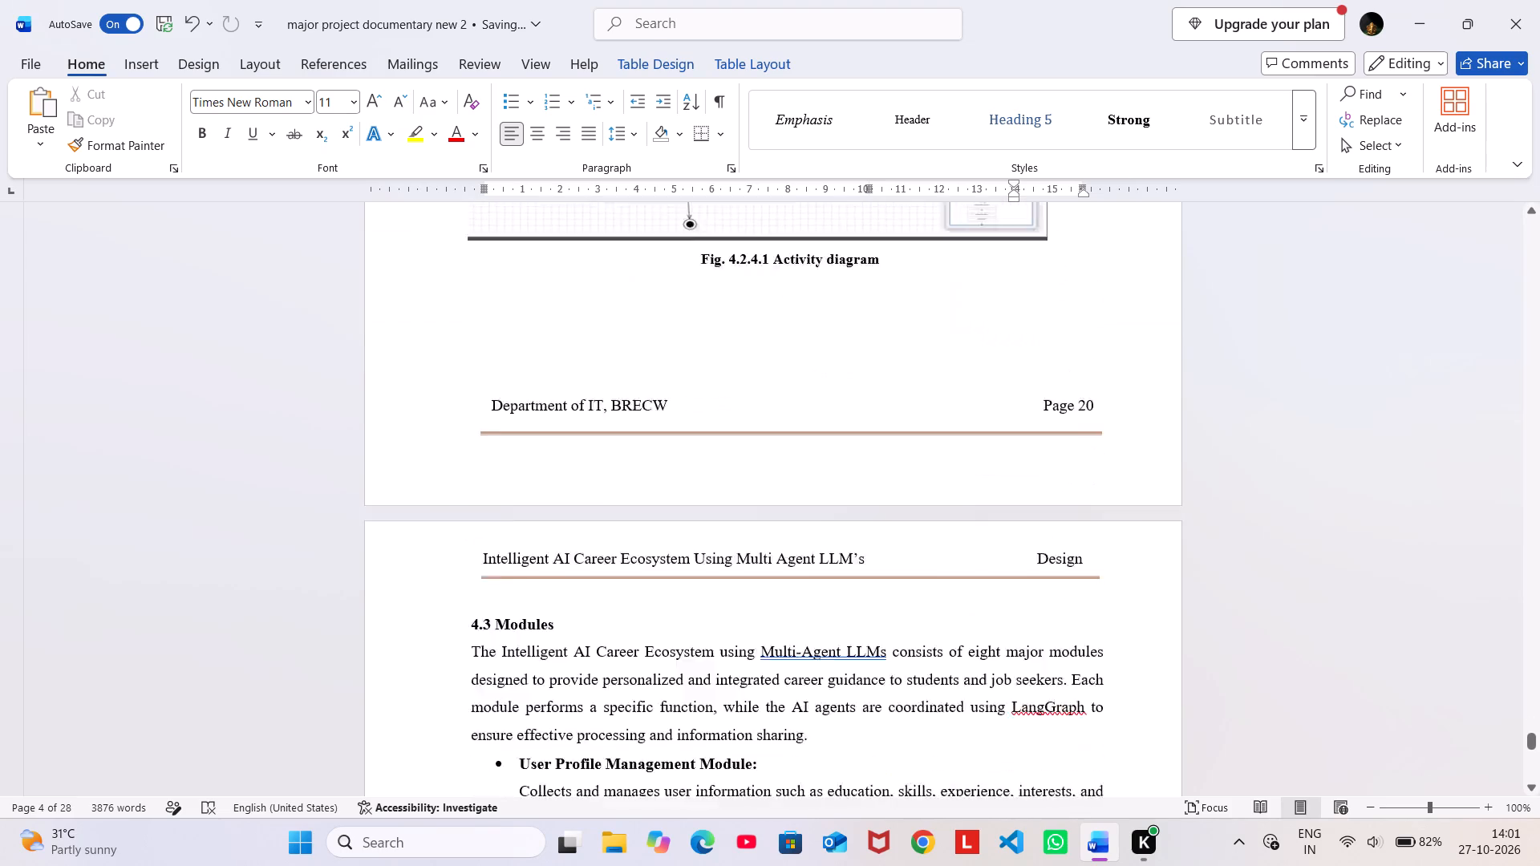
scroll(1005, 531, "down", 2)
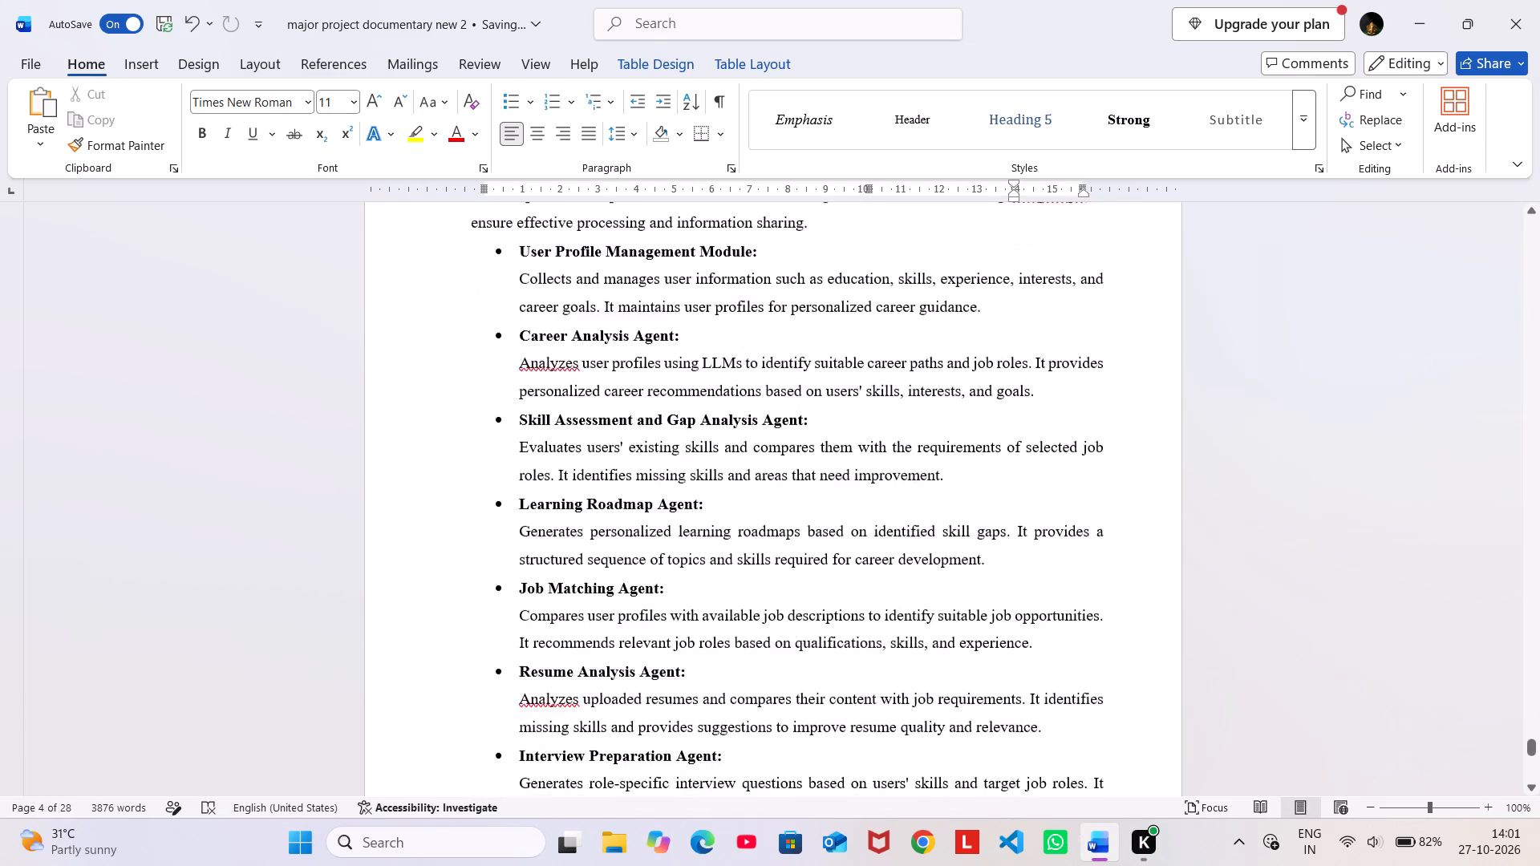
scroll(1005, 531, "down", 5)
scroll(1005, 531, "up", 2)
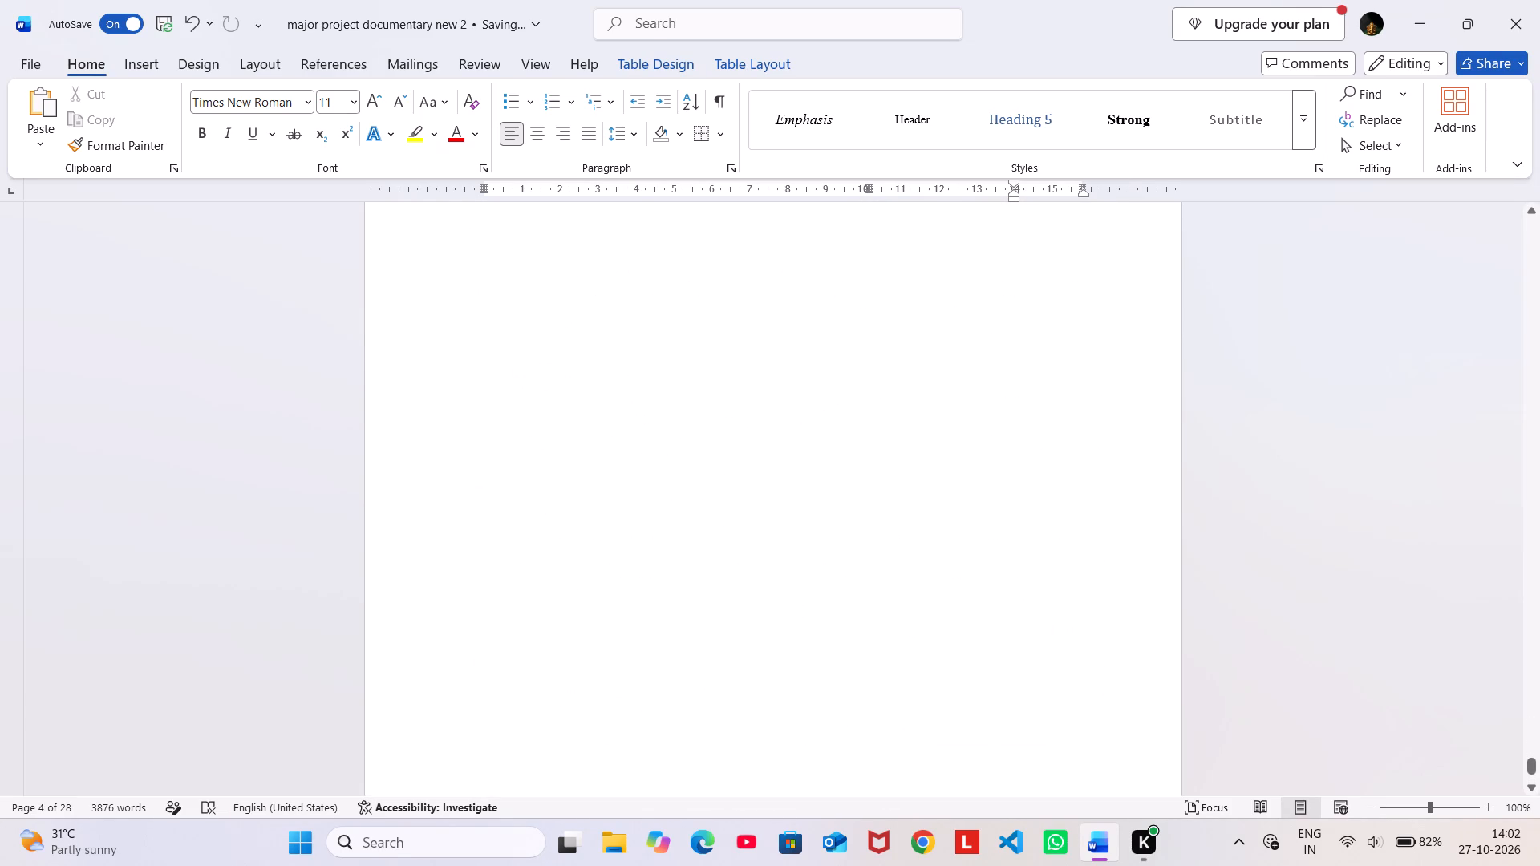
scroll(1005, 531, "up", 3)
scroll(1005, 531, "down", 1)
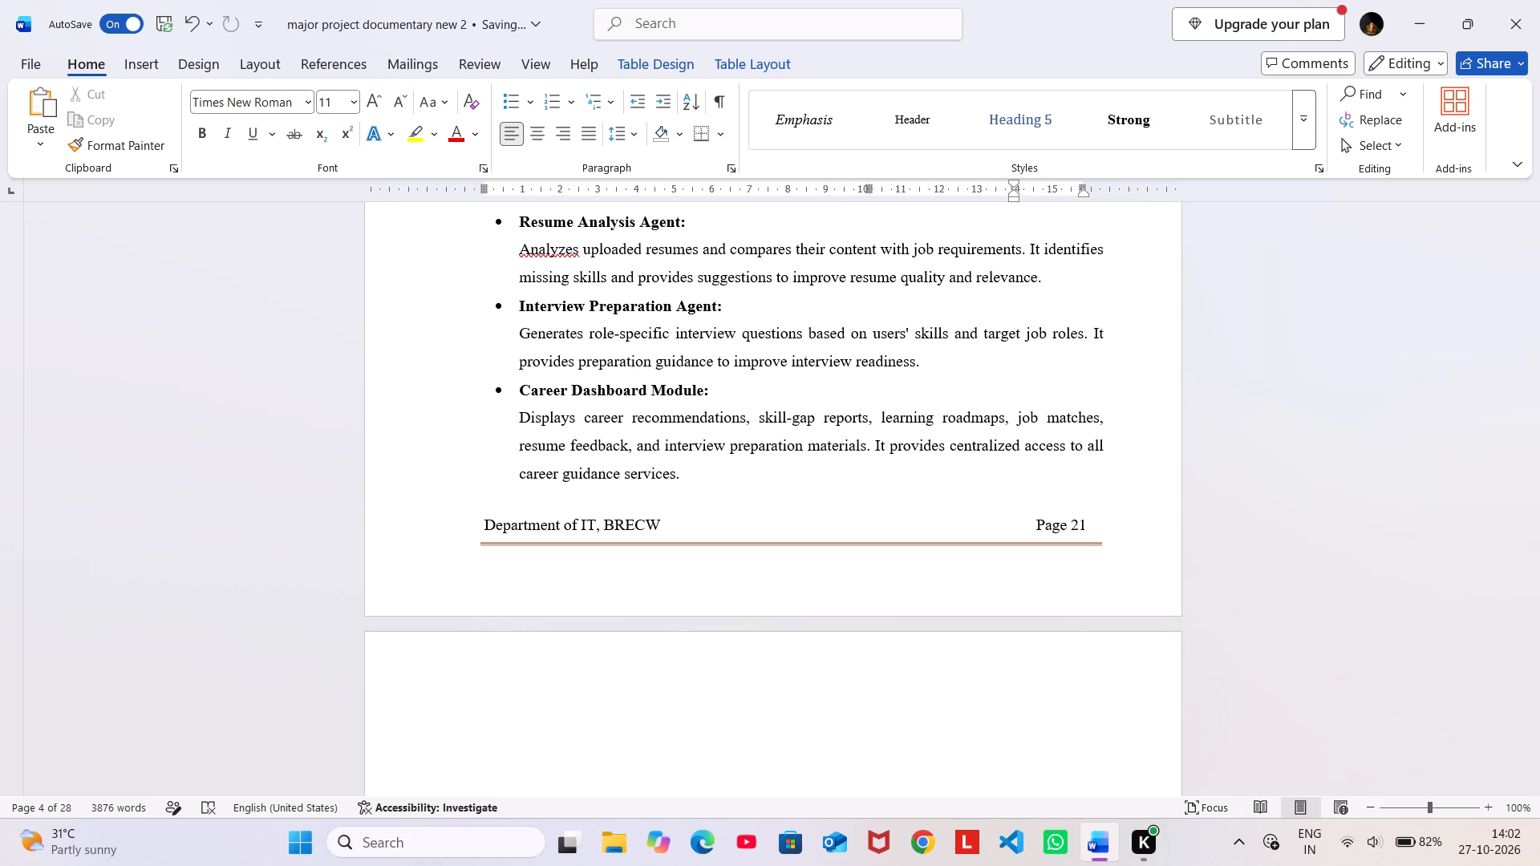
Return to the start of the Design chapter and examine the footer page numbers around 4.1.1 System Architecture.
scroll(1005, 531, "up", 17)
scroll(1005, 531, "up", 7)
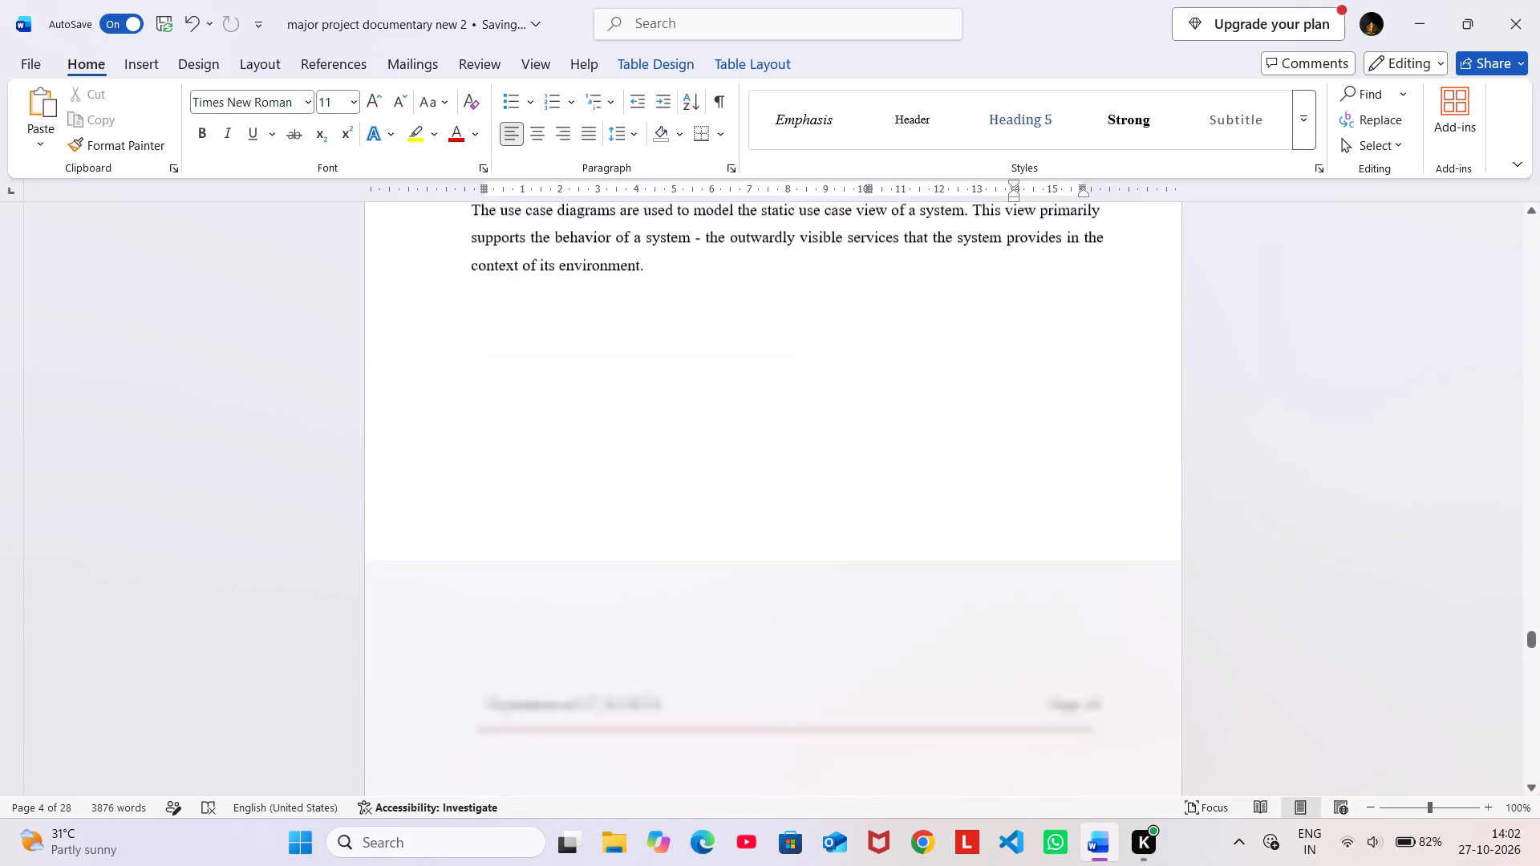
scroll(1005, 531, "up", 4)
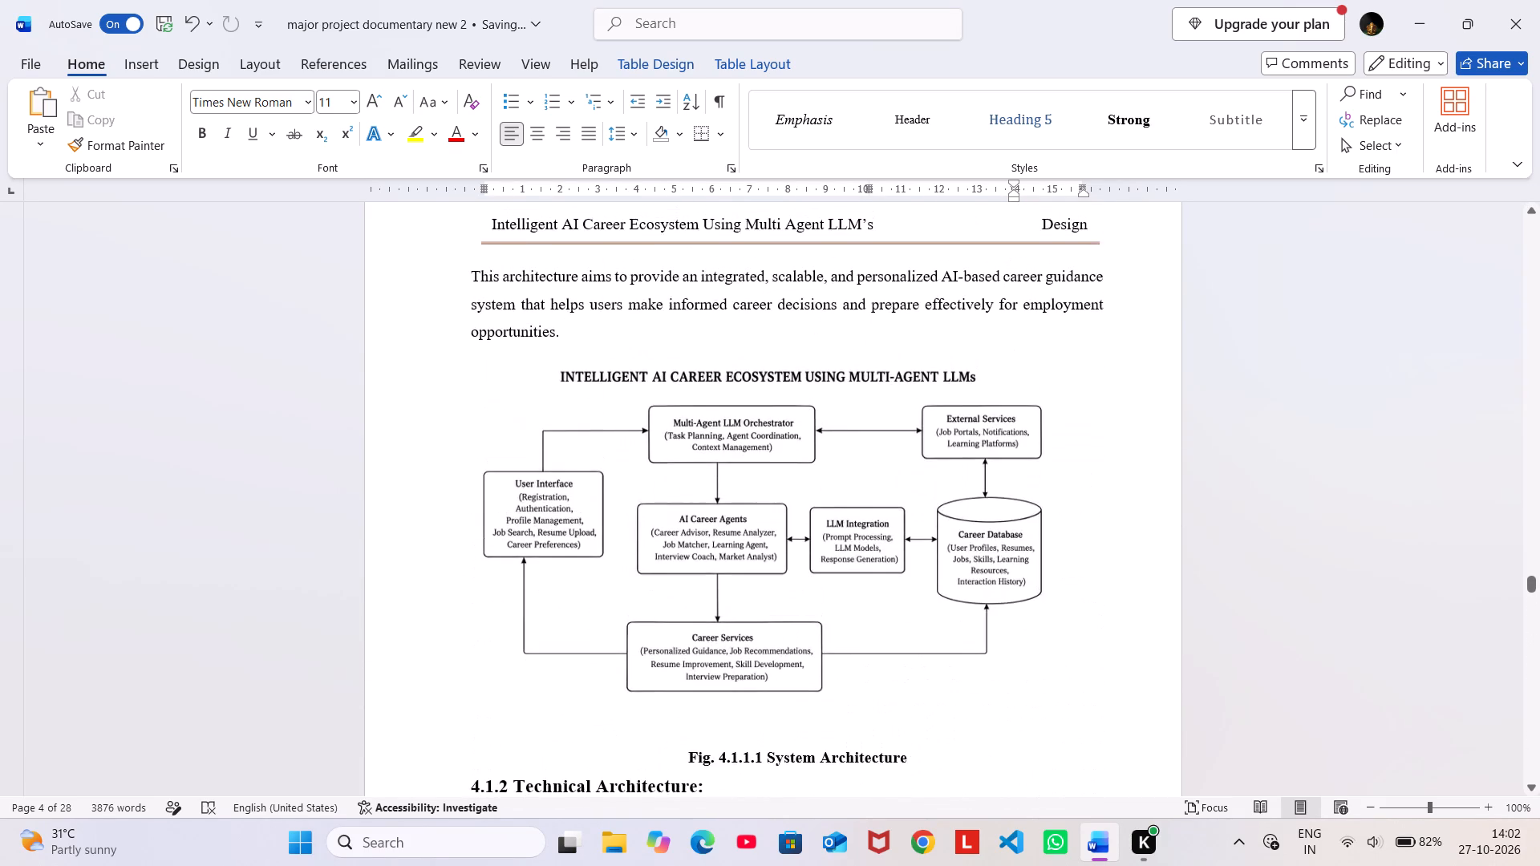
scroll(1005, 531, "up", 9)
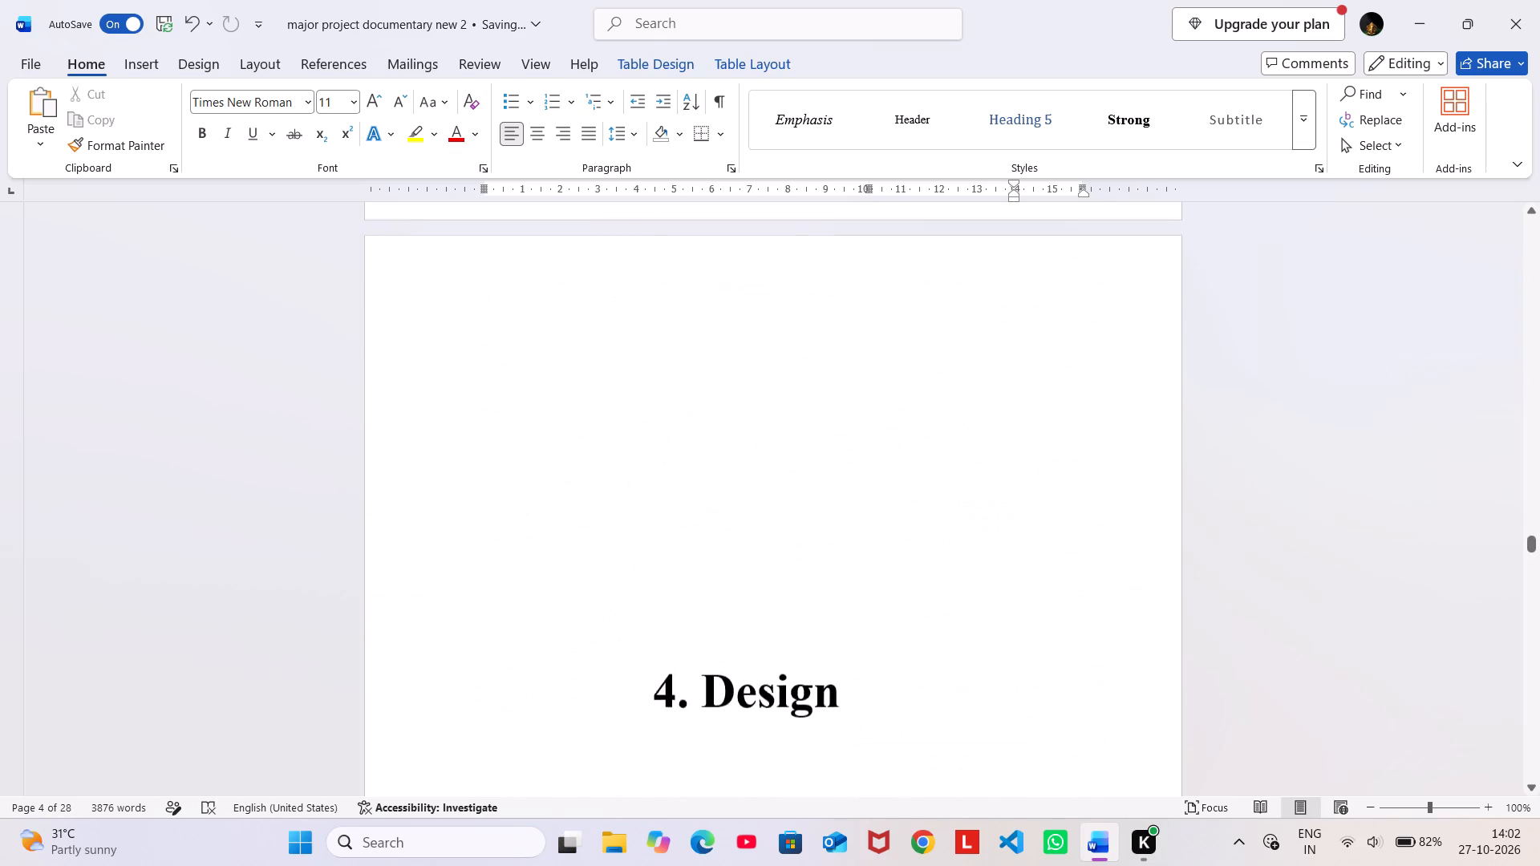
scroll(1005, 531, "down", 4)
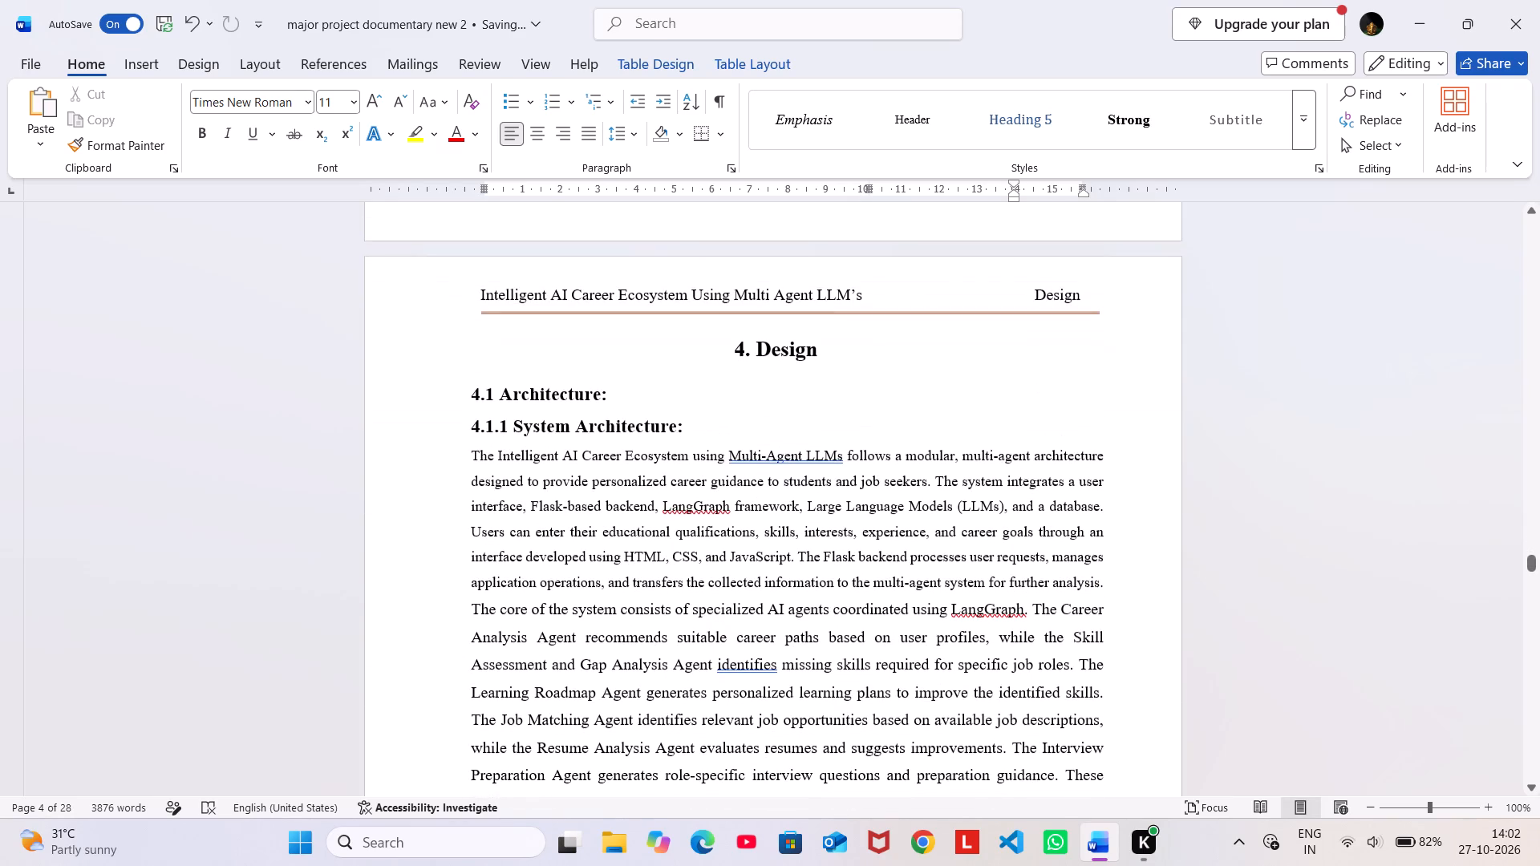
scroll(1005, 531, "down", 2)
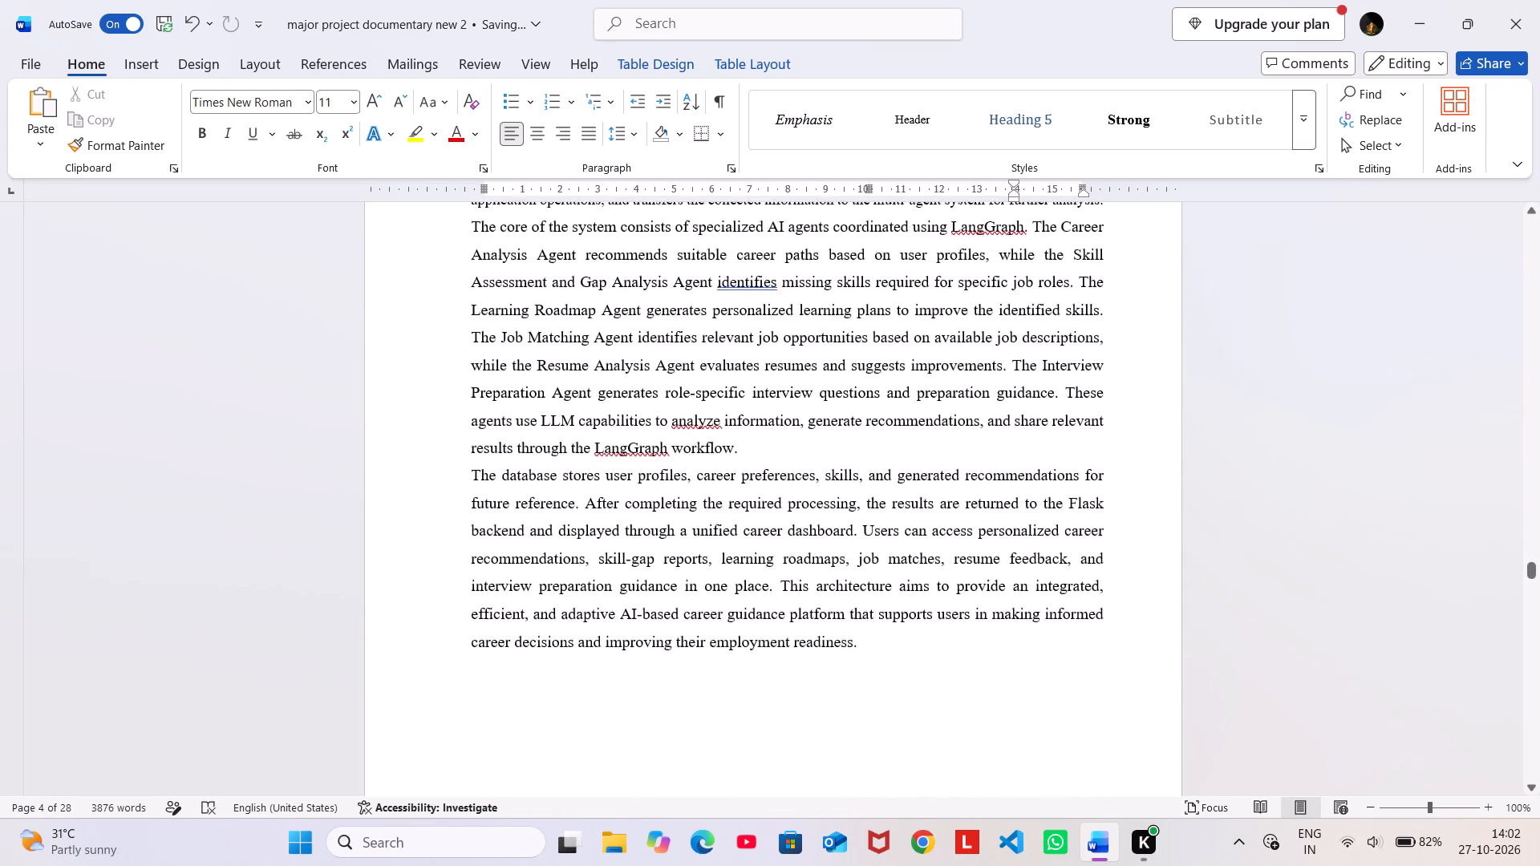
scroll(1005, 531, "down", 2)
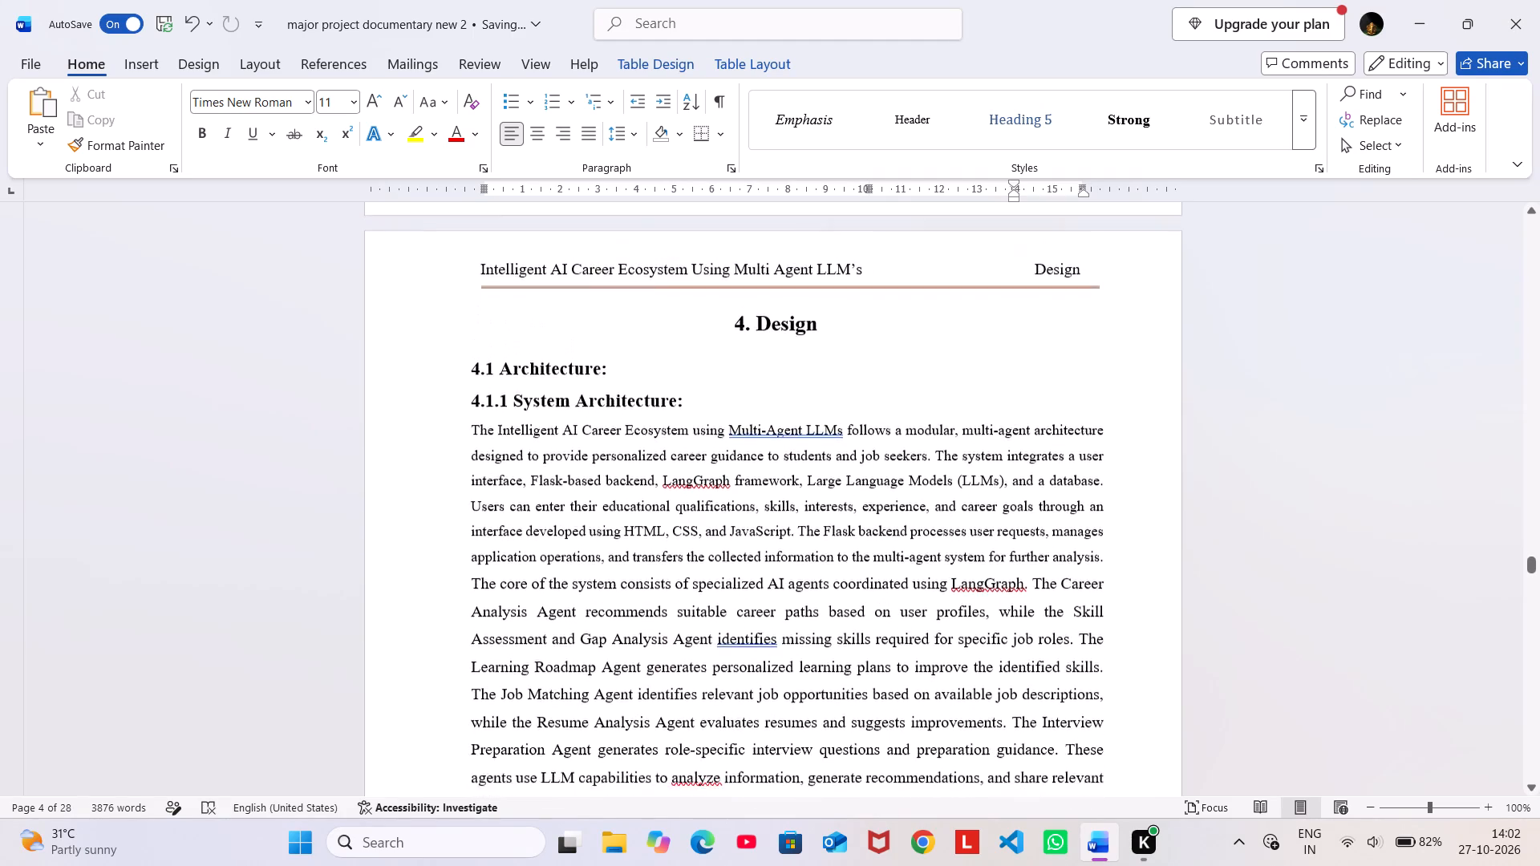
scroll(1005, 531, "down", 1)
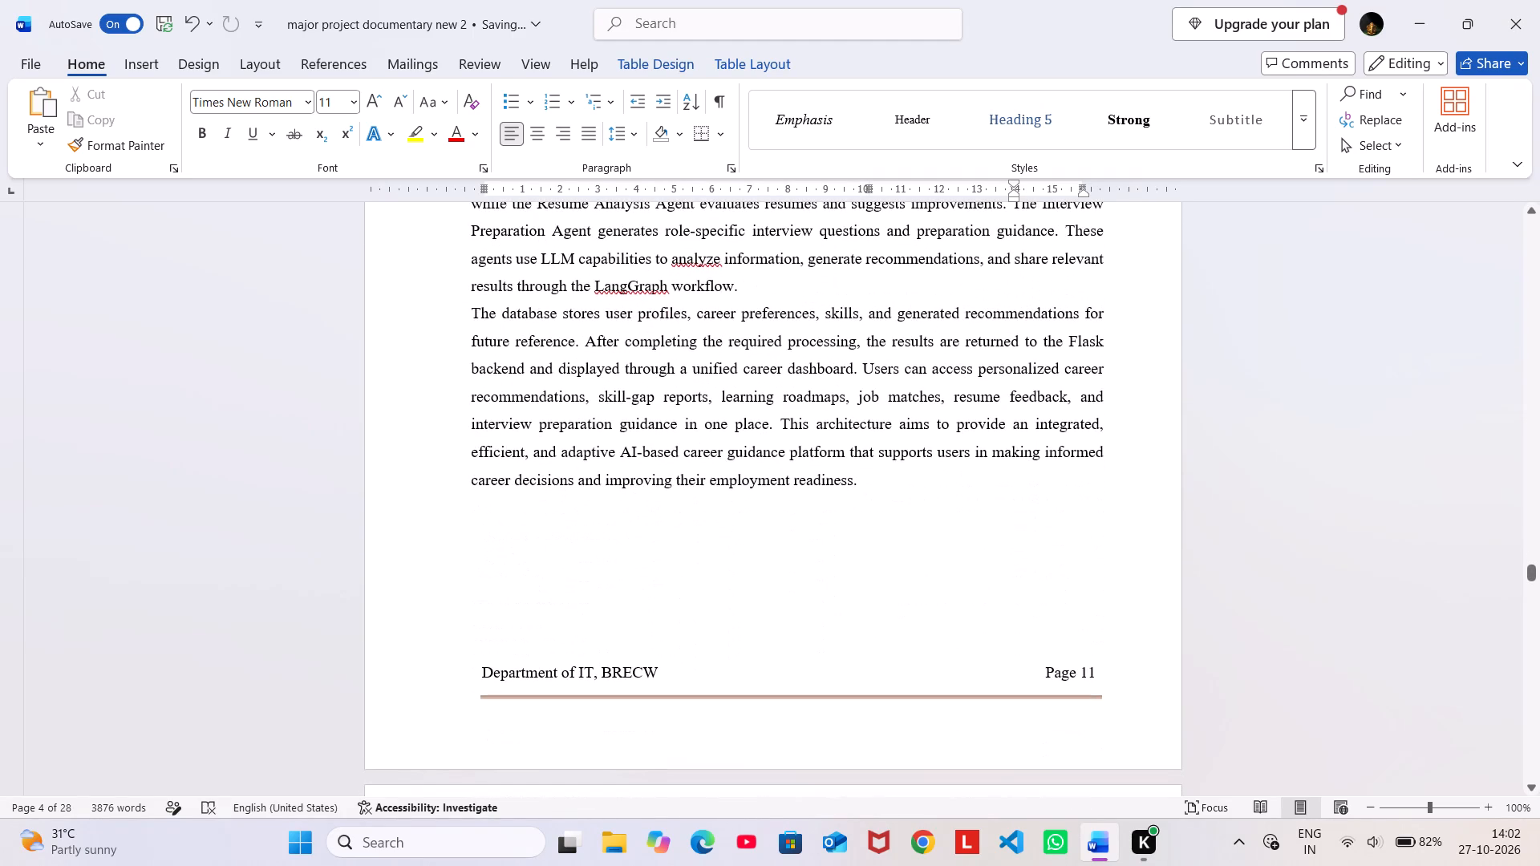
scroll(1005, 531, "down", 2)
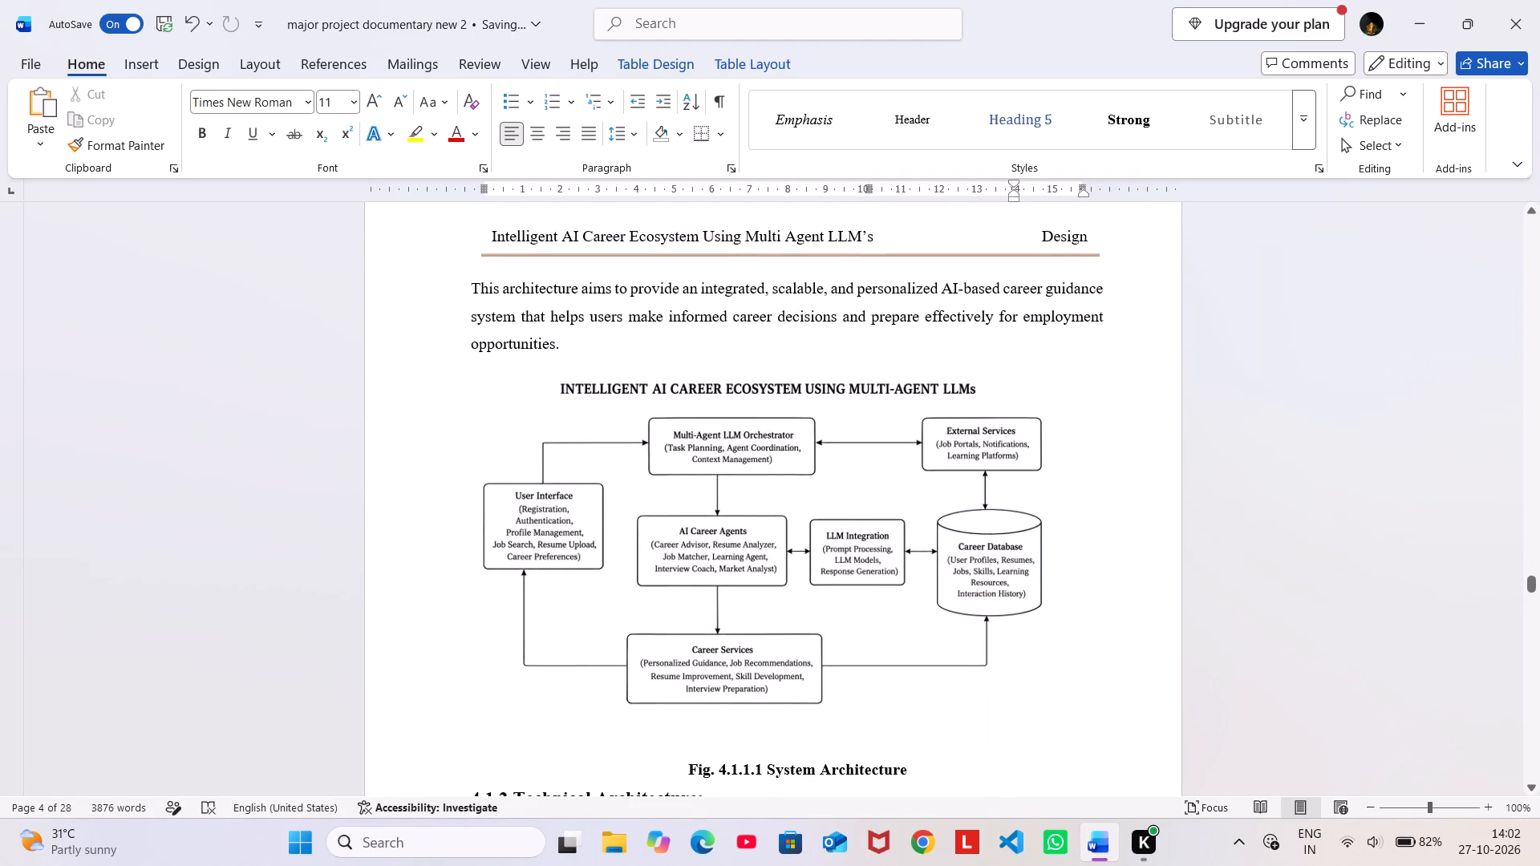
scroll(1005, 531, "down", 2)
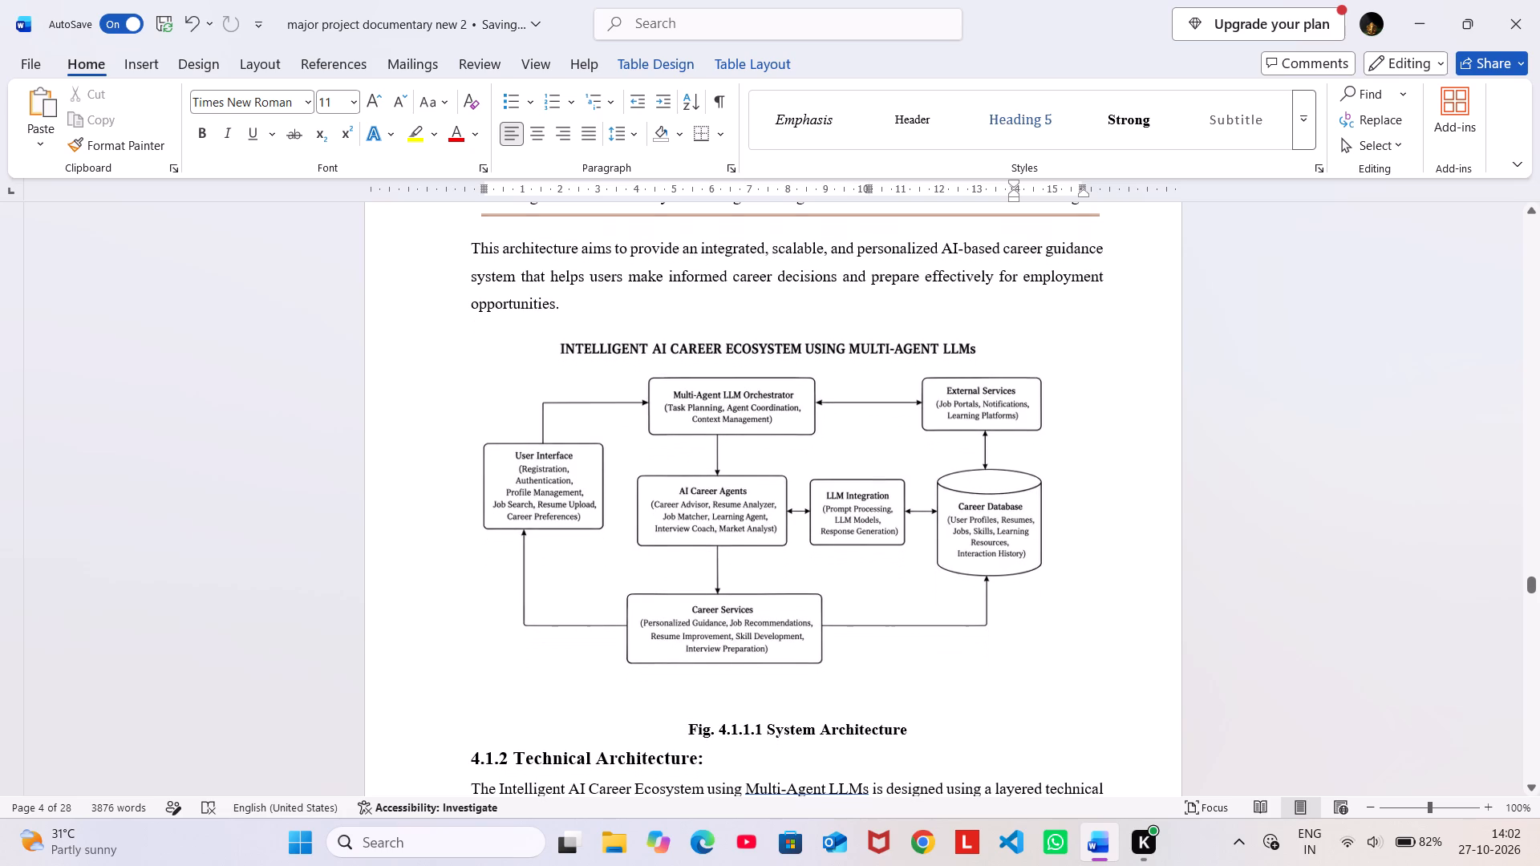
scroll(1005, 531, "down", 3)
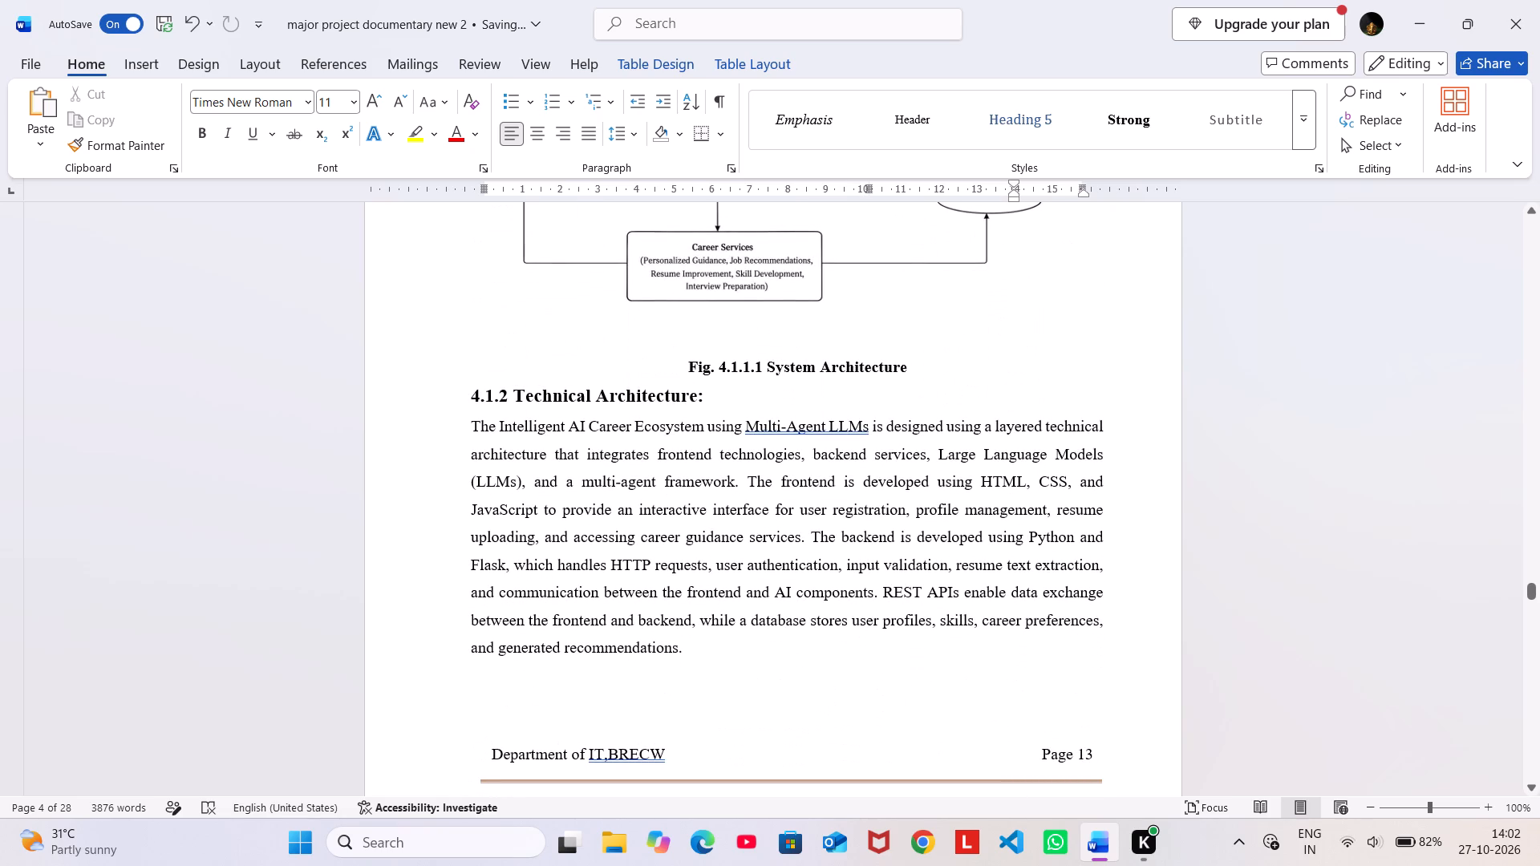
scroll(1005, 531, "up", 7)
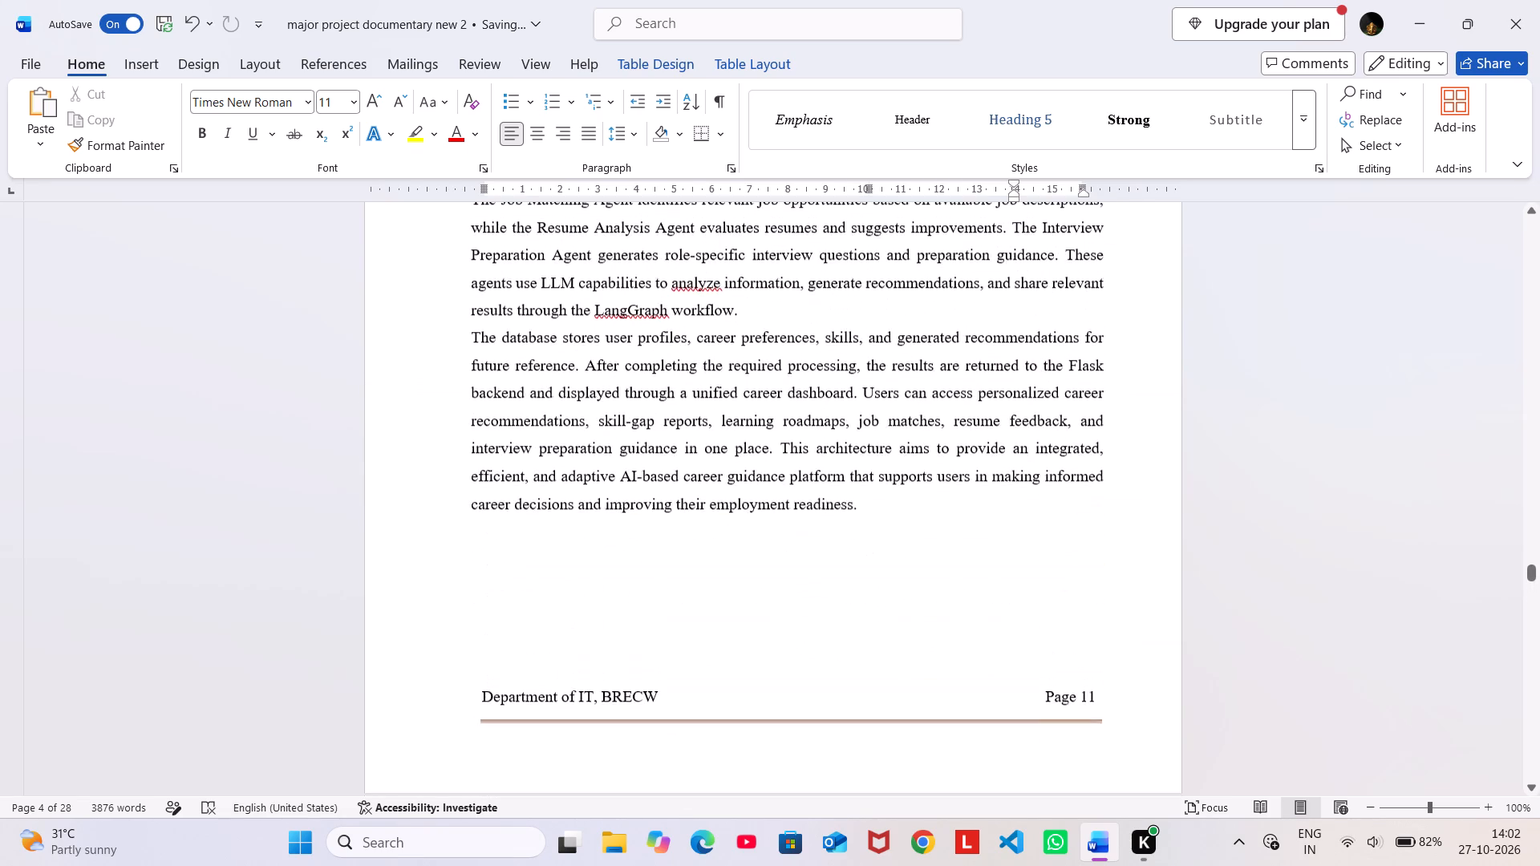
scroll(1005, 531, "down", 4)
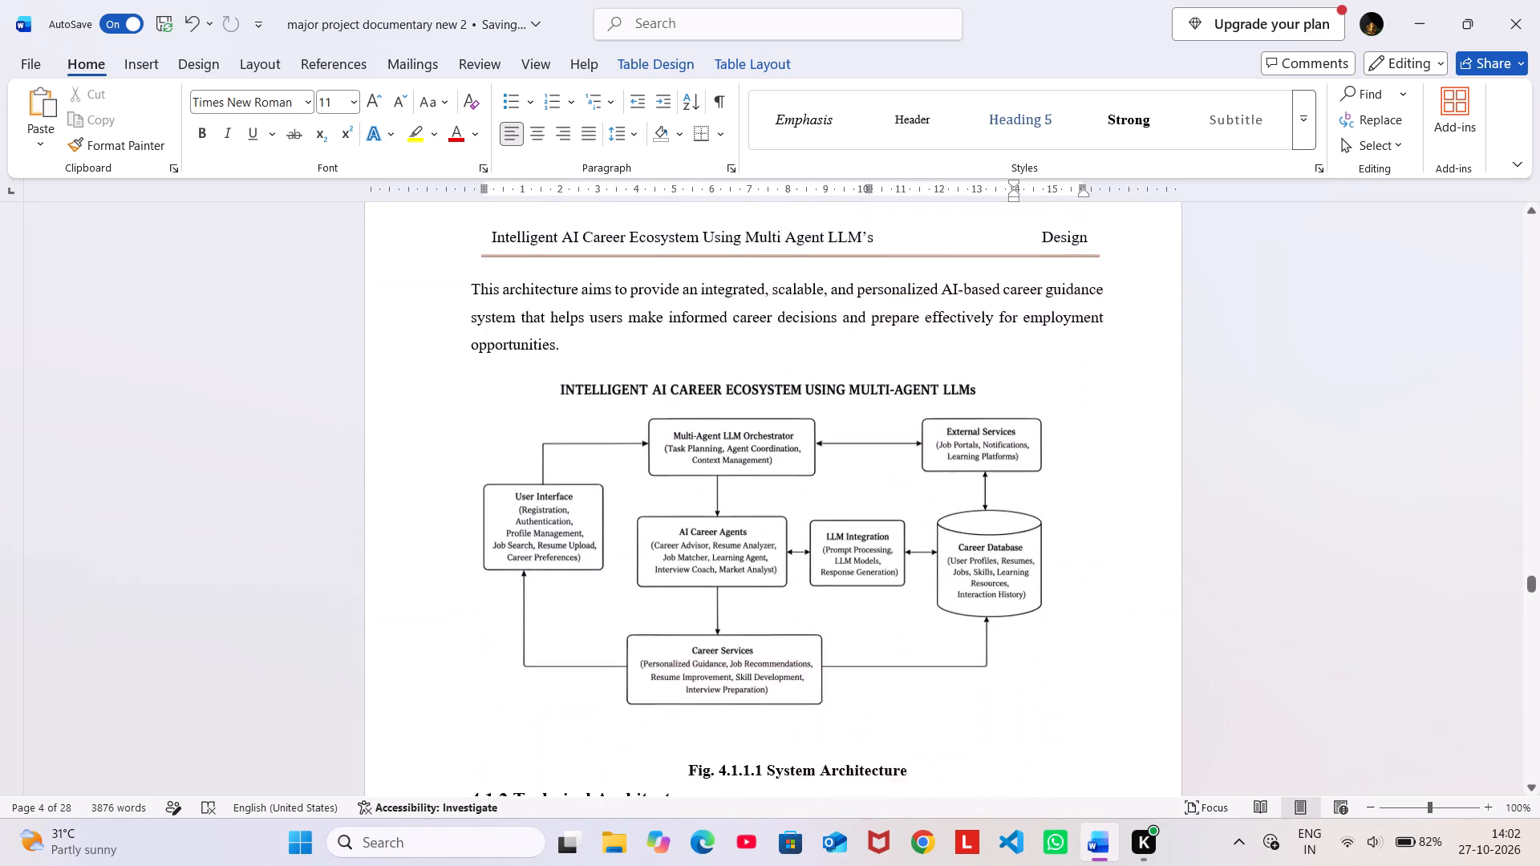
scroll(1005, 531, "down", 1)
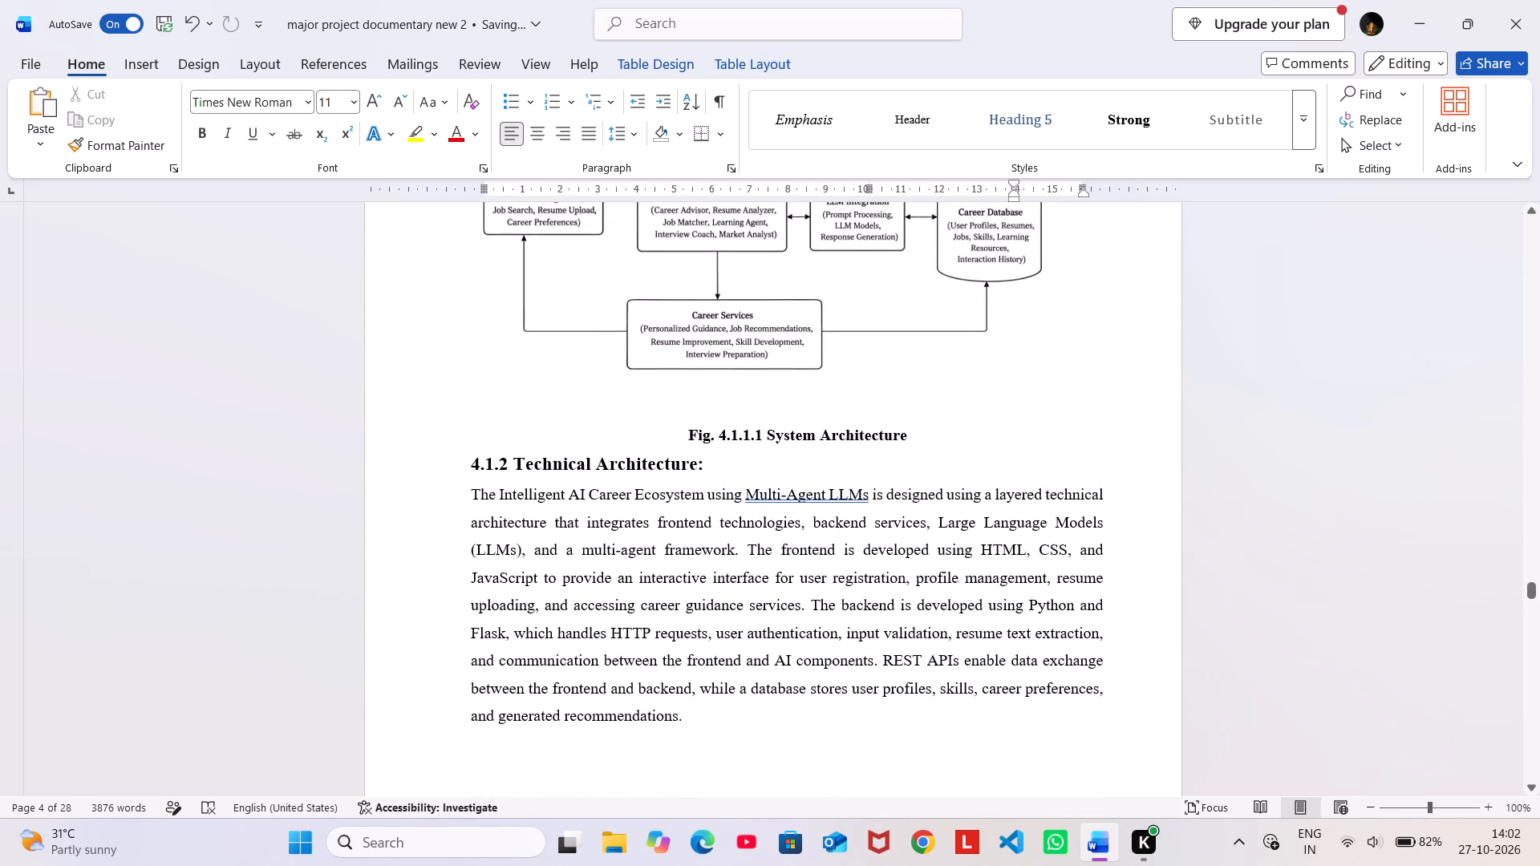
scroll(1005, 531, "up", 7)
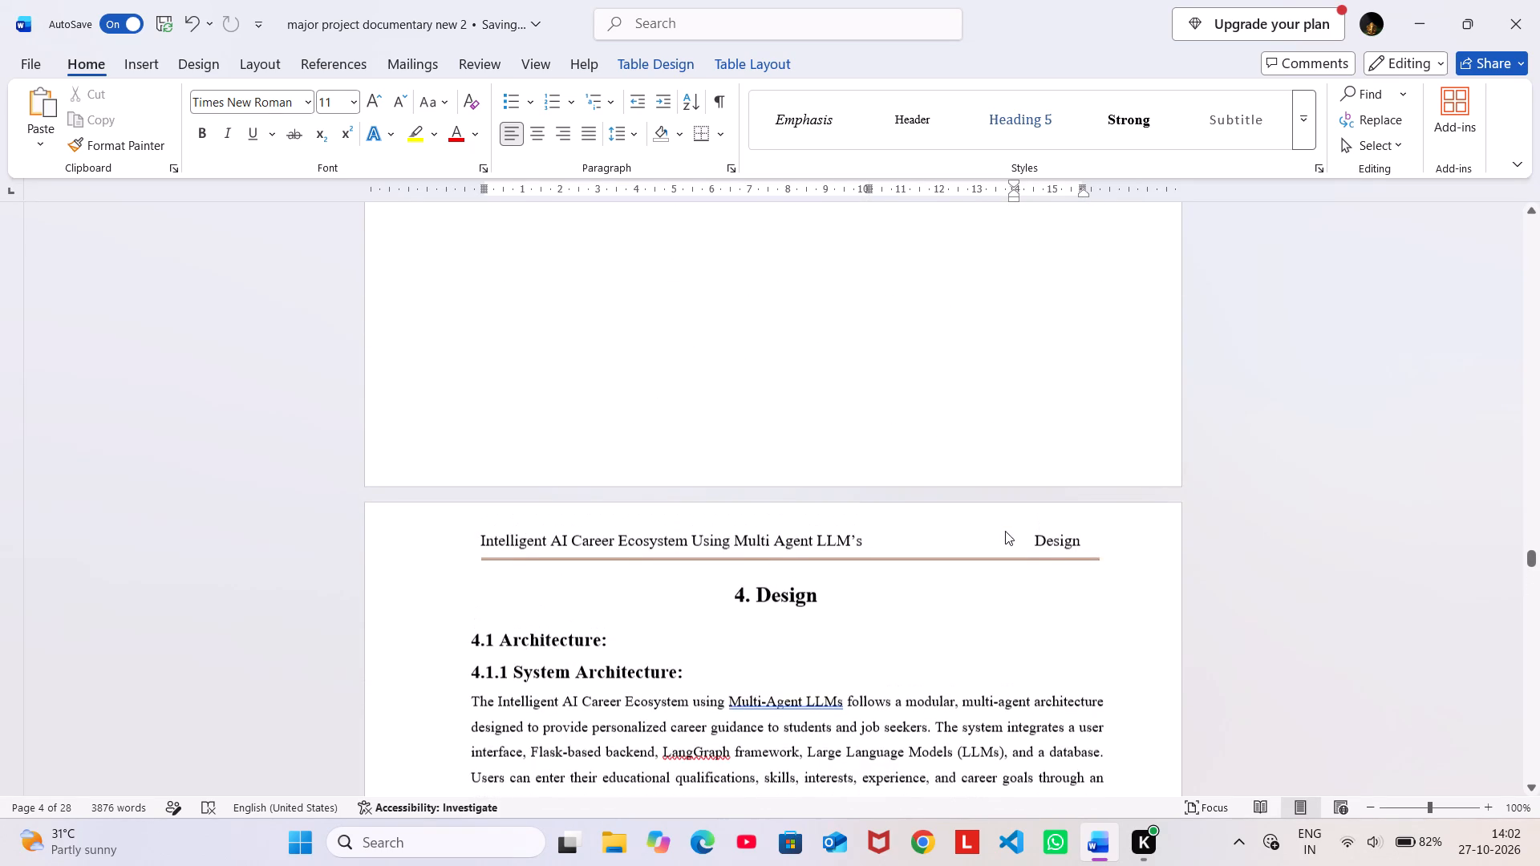
Check the footer page numbers across 4.1 Architecture, from System Architecture to the end of the Technical Architecture section.
scroll(1005, 531, "down", 2)
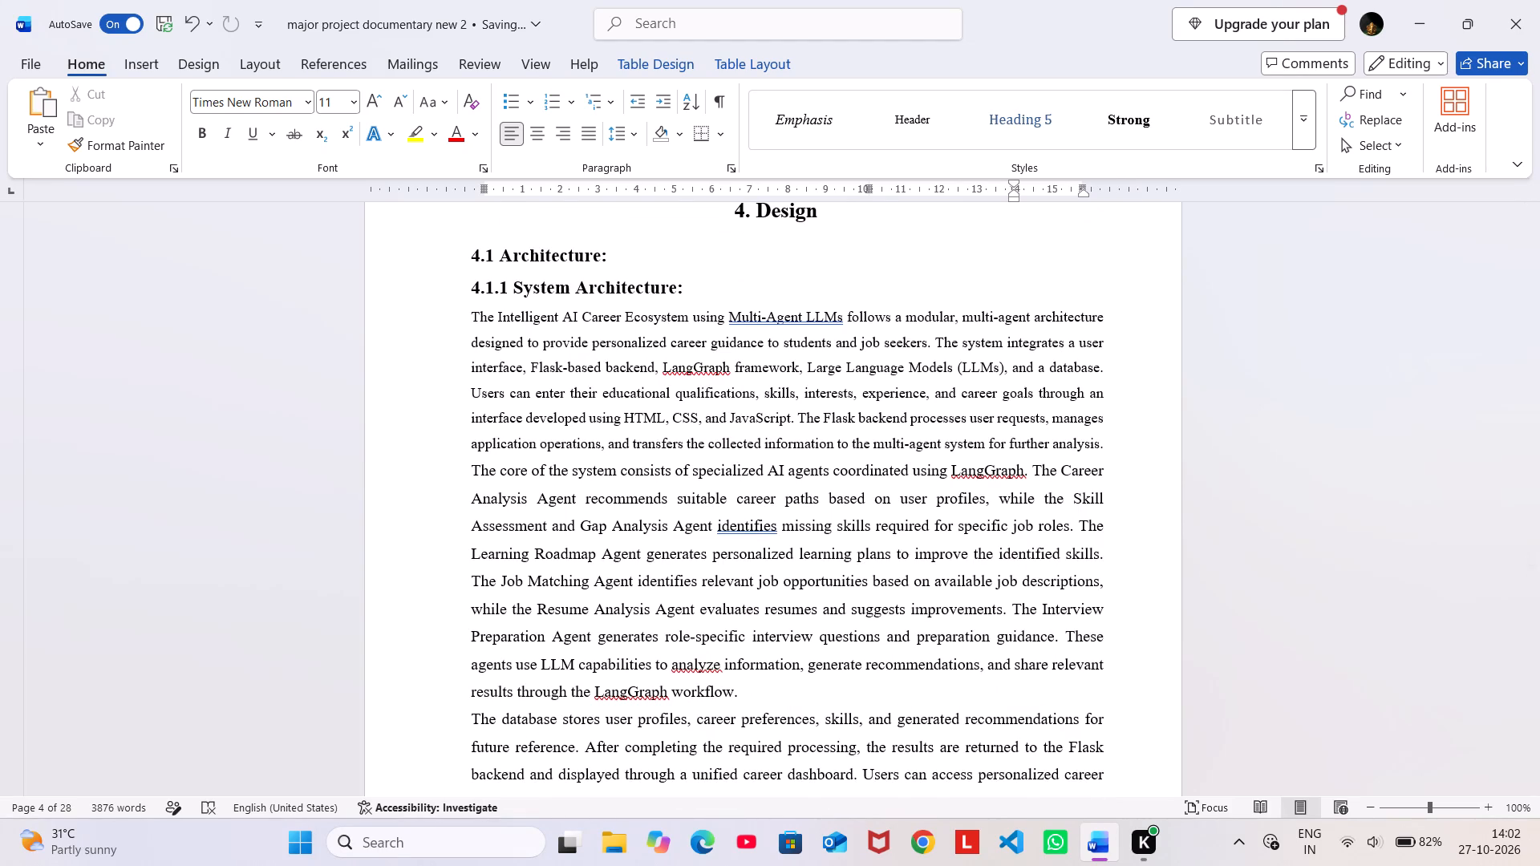
scroll(1005, 531, "down", 7)
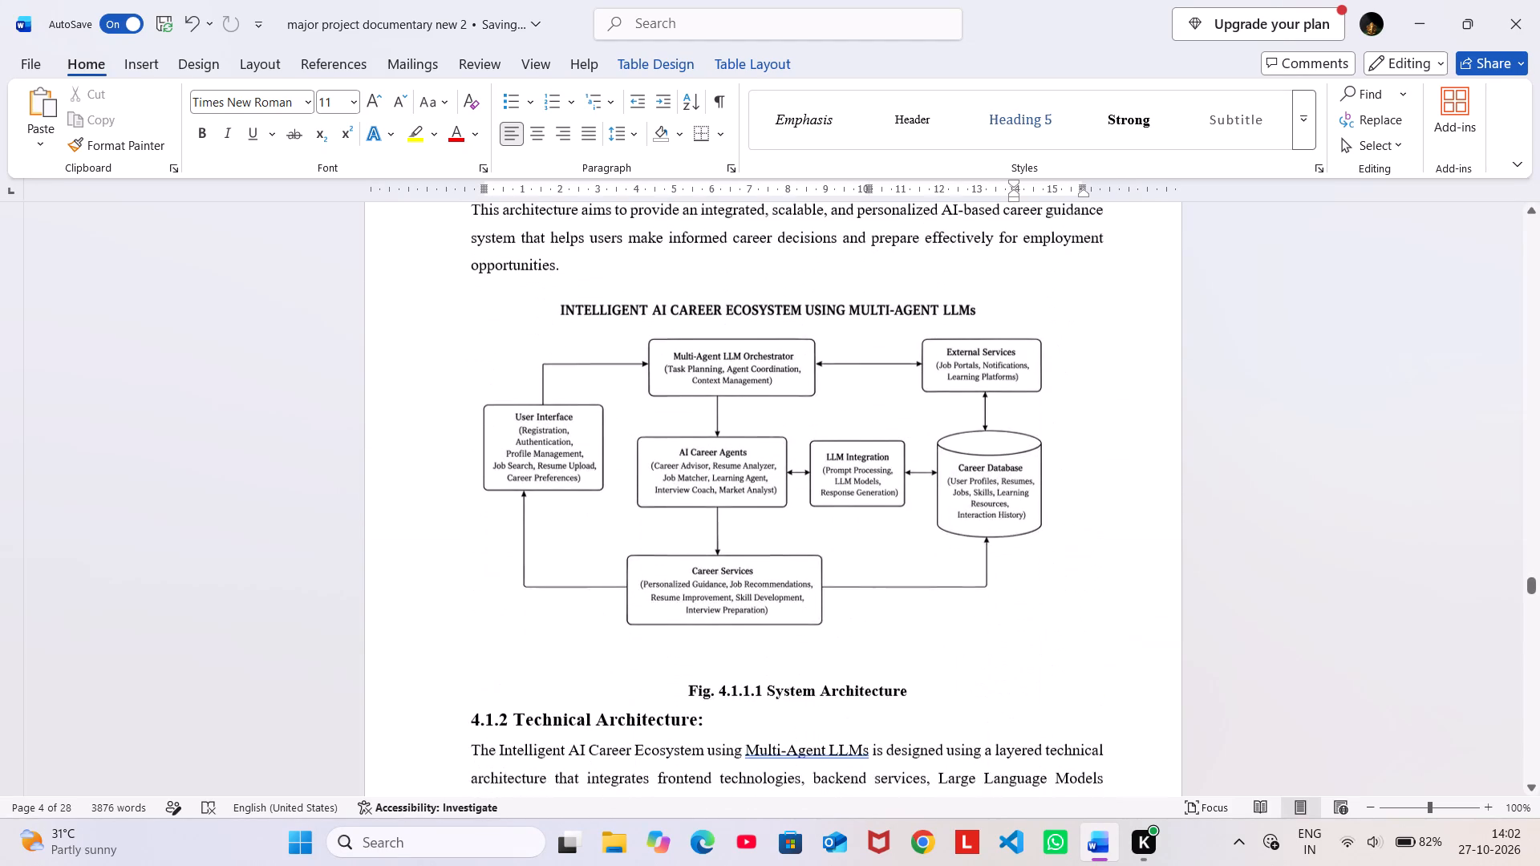
scroll(1005, 531, "down", 3)
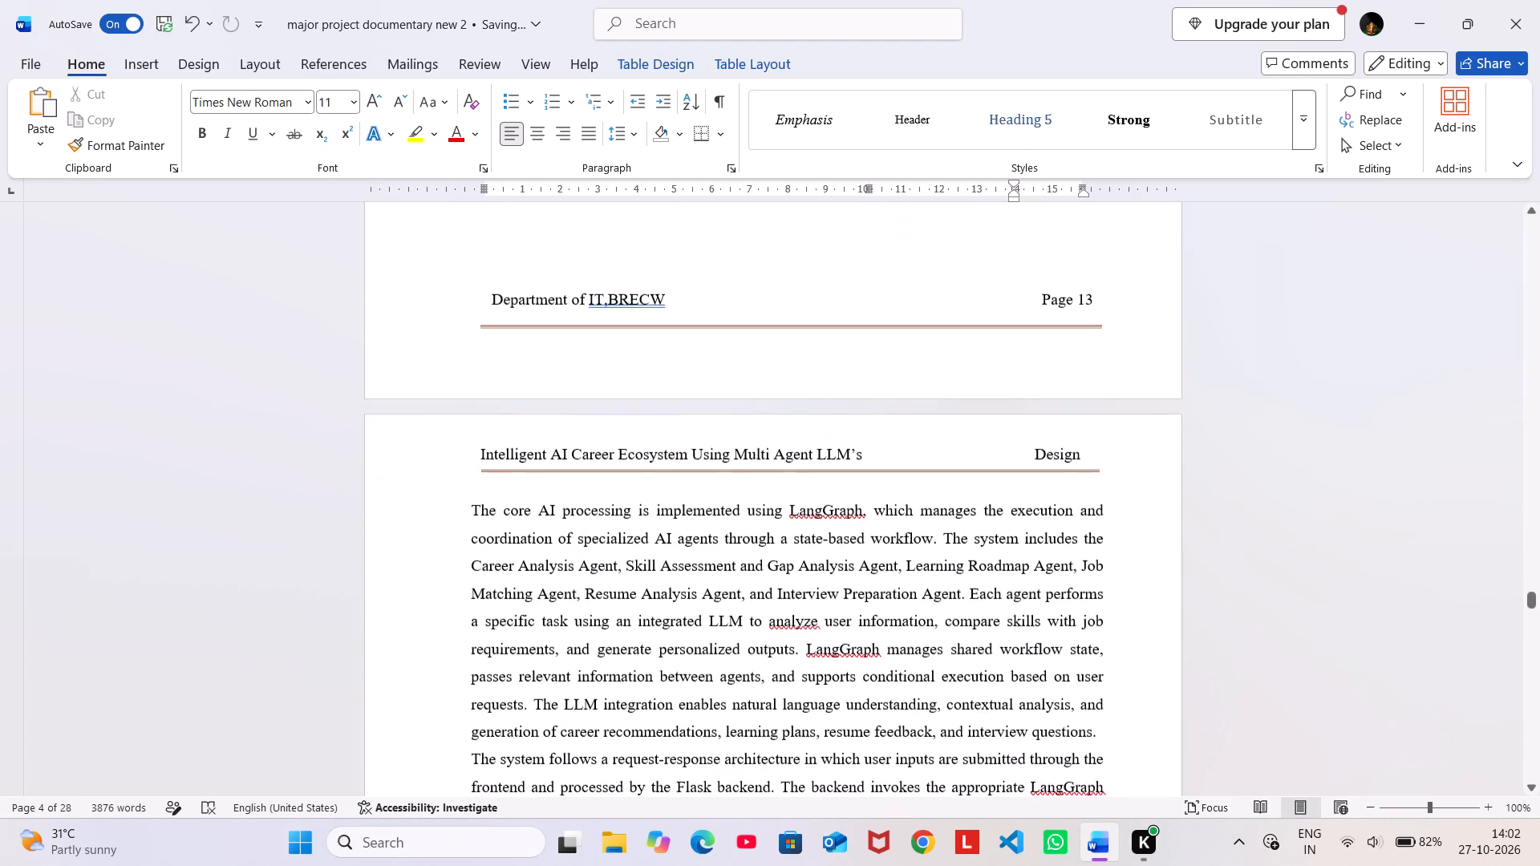
scroll(1005, 531, "down", 4)
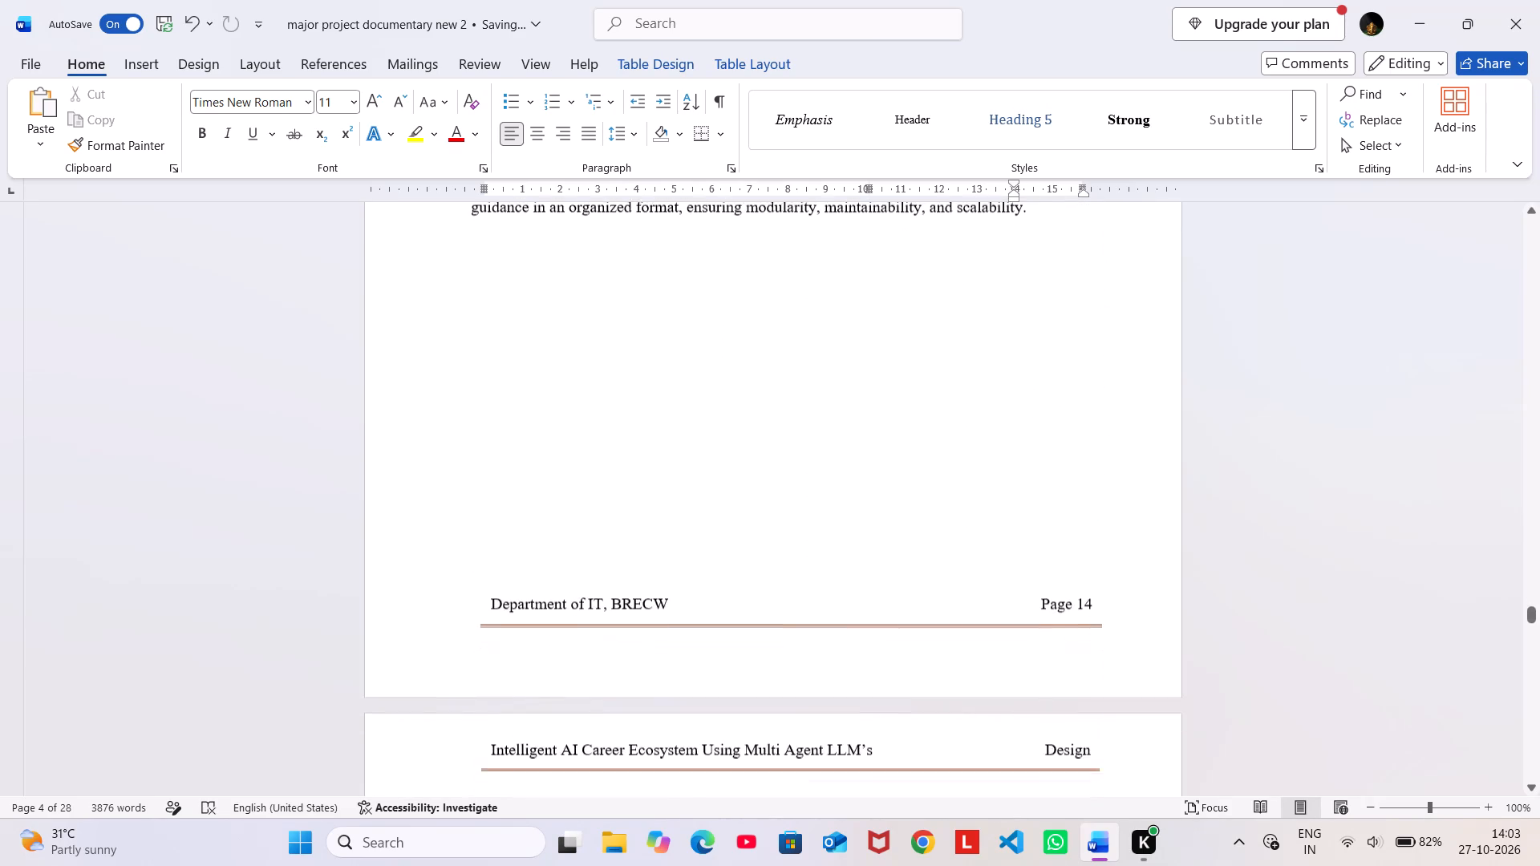
scroll(1005, 531, "down", 4)
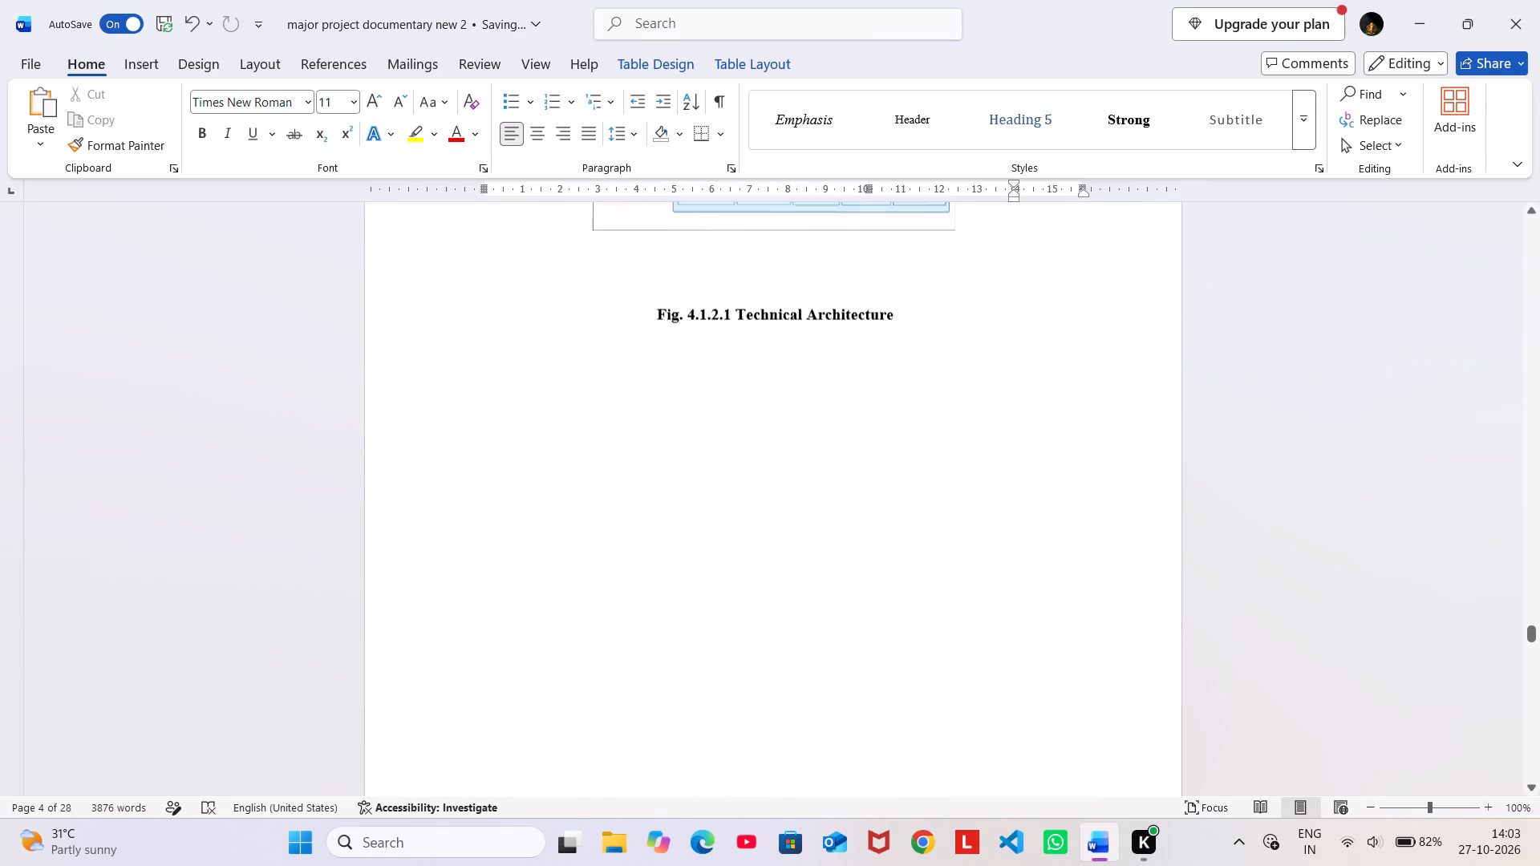
scroll(1005, 531, "down", 1)
scroll(1005, 531, "up", 1)
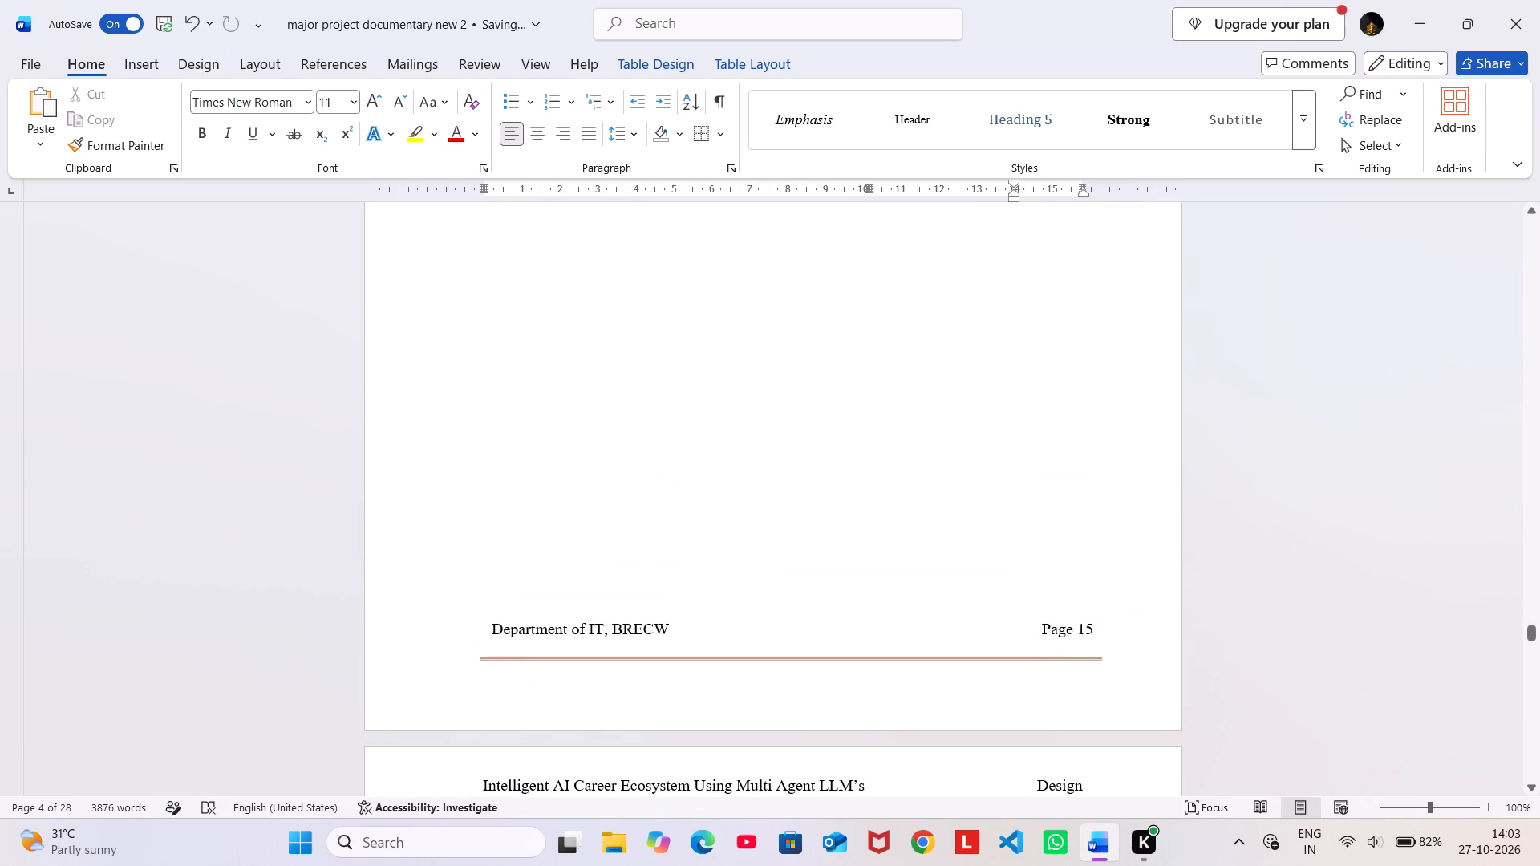
scroll(1005, 531, "up", 1)
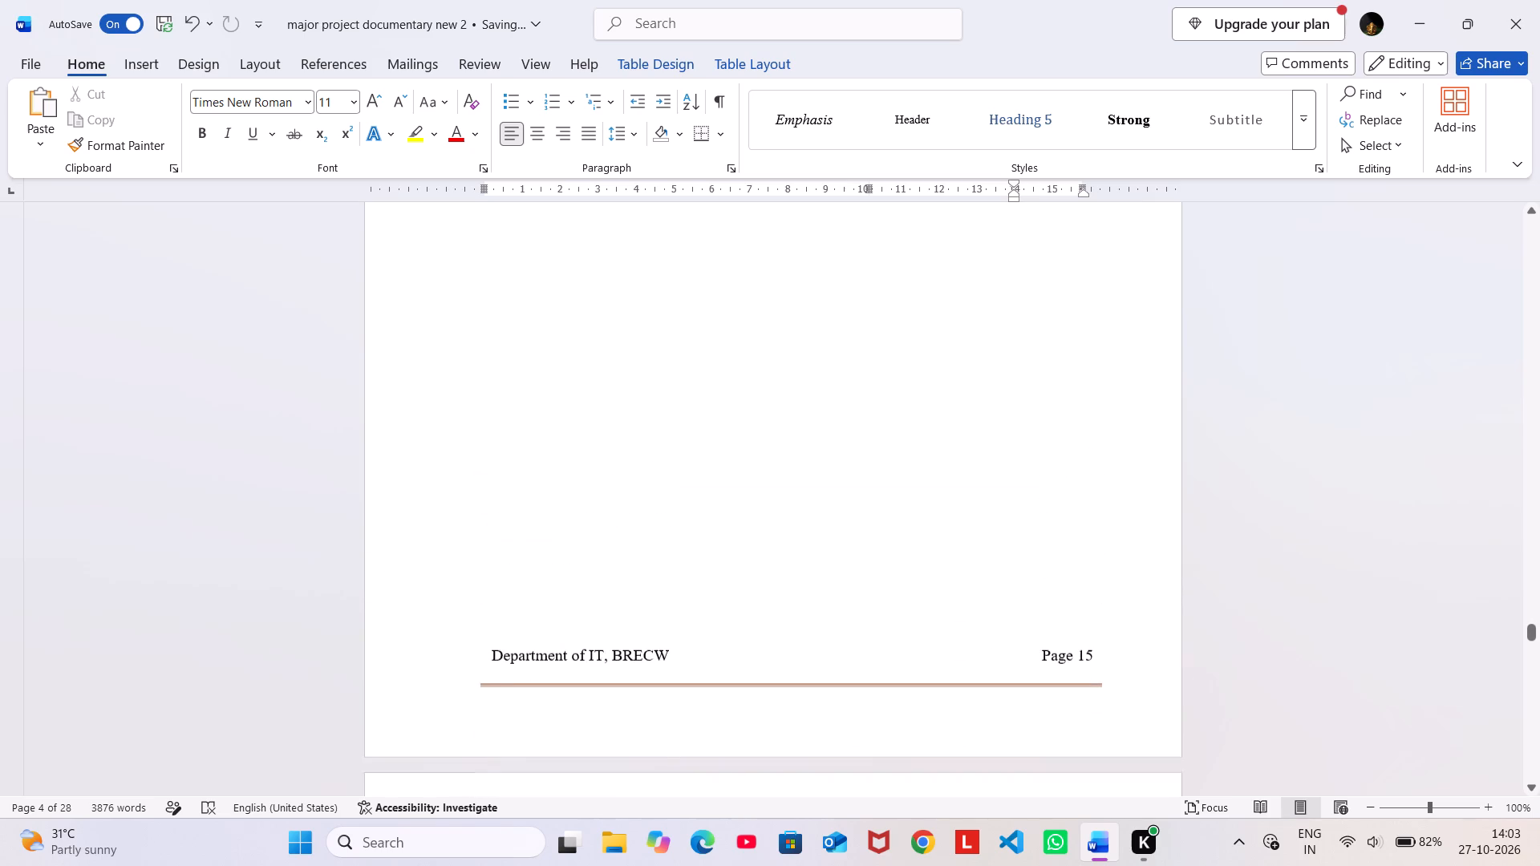
scroll(1005, 531, "up", 13)
scroll(1005, 531, "down", 1)
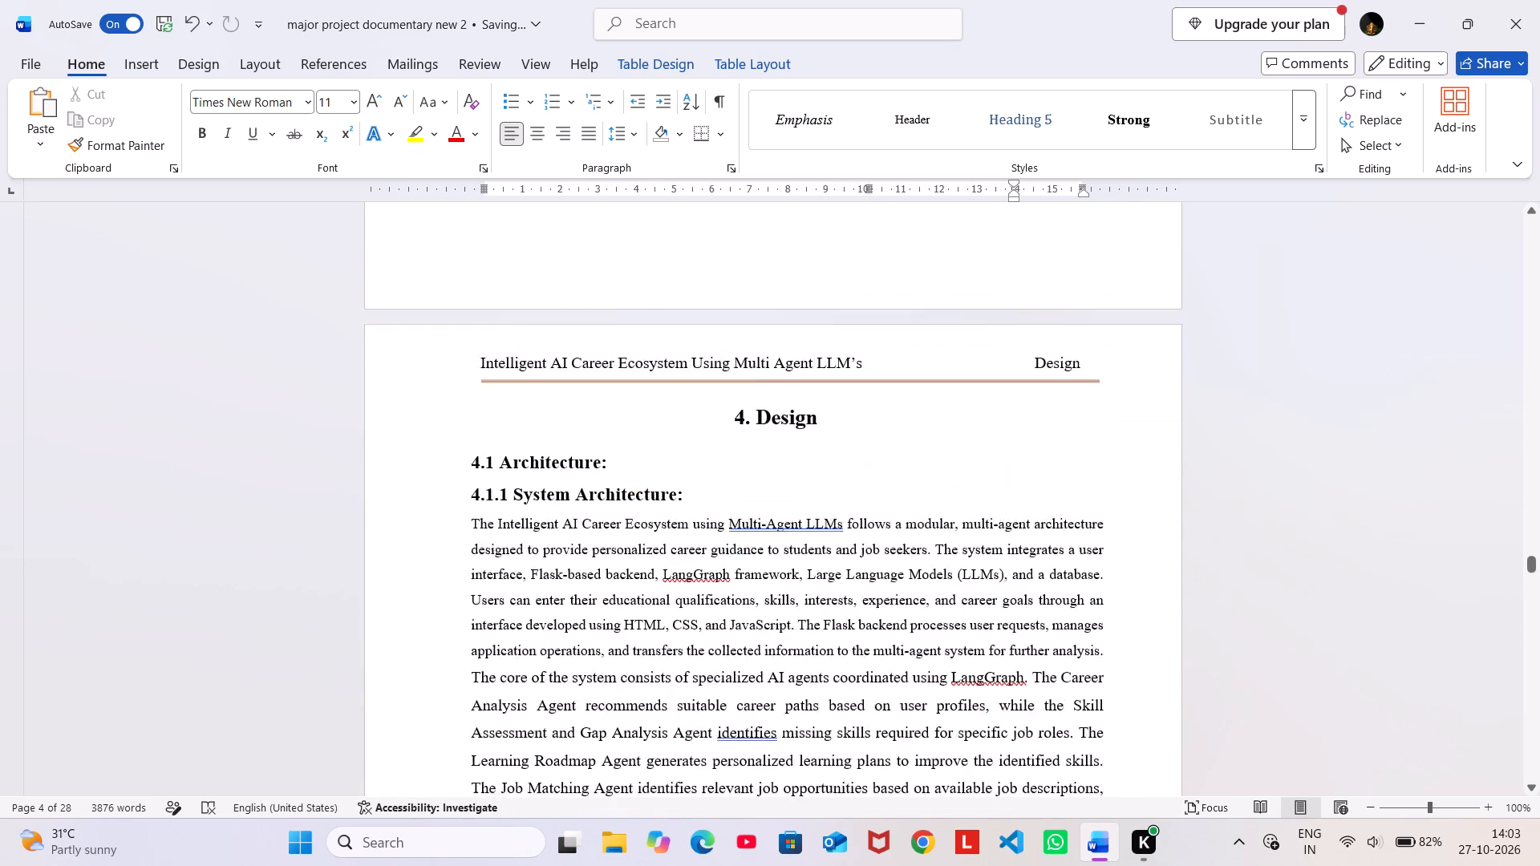
Compare the footer page numbers across the opening Design chapter pages, from 4.1.1 System Architecture to 4.1.2 Technical Architecture, and the pages before them.
scroll(1005, 531, "down", 5)
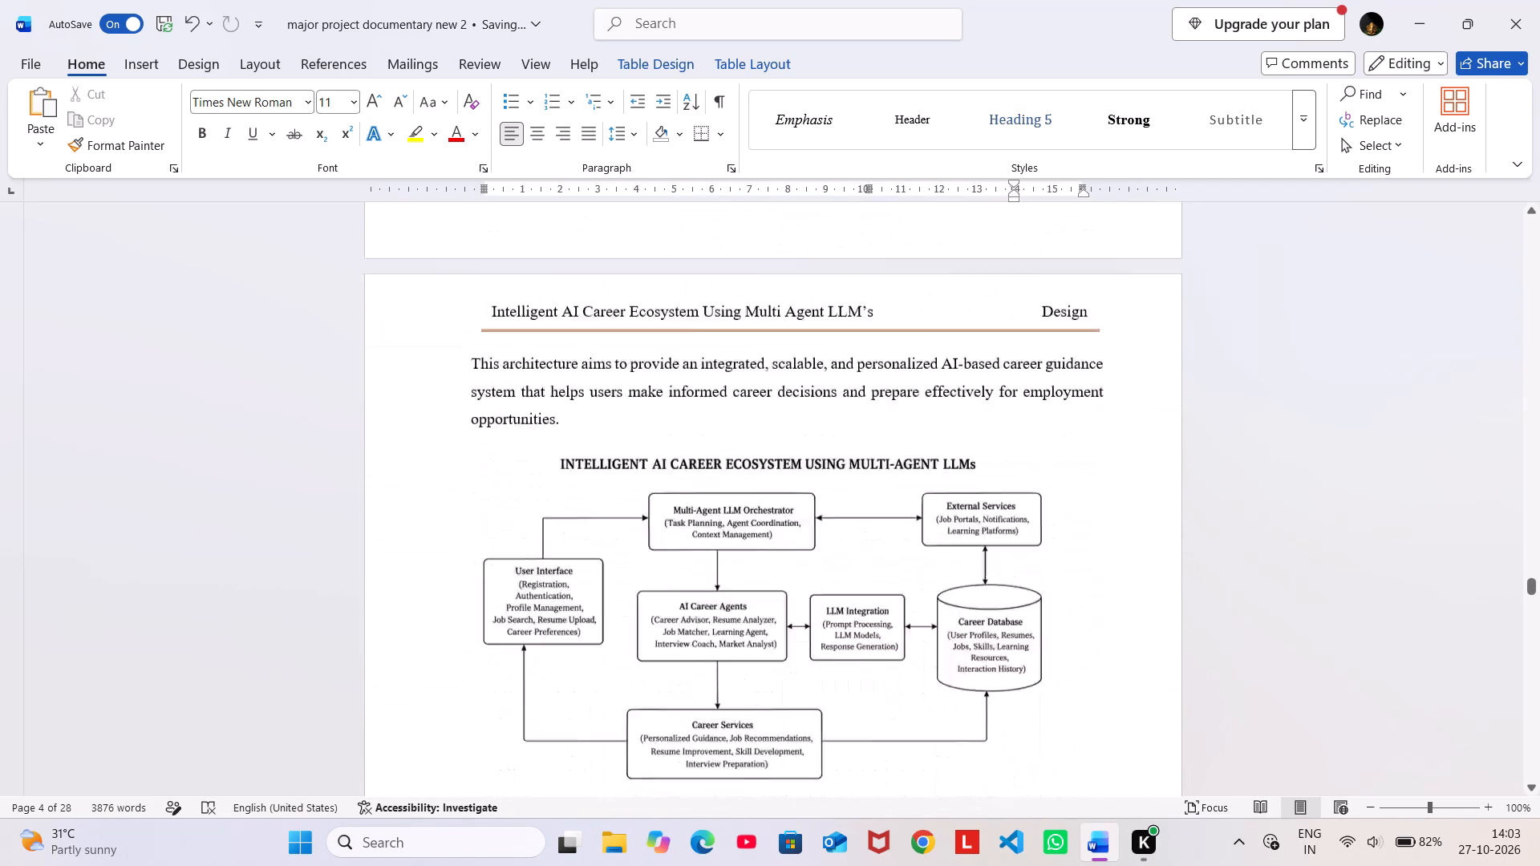
scroll(1005, 531, "down", 2)
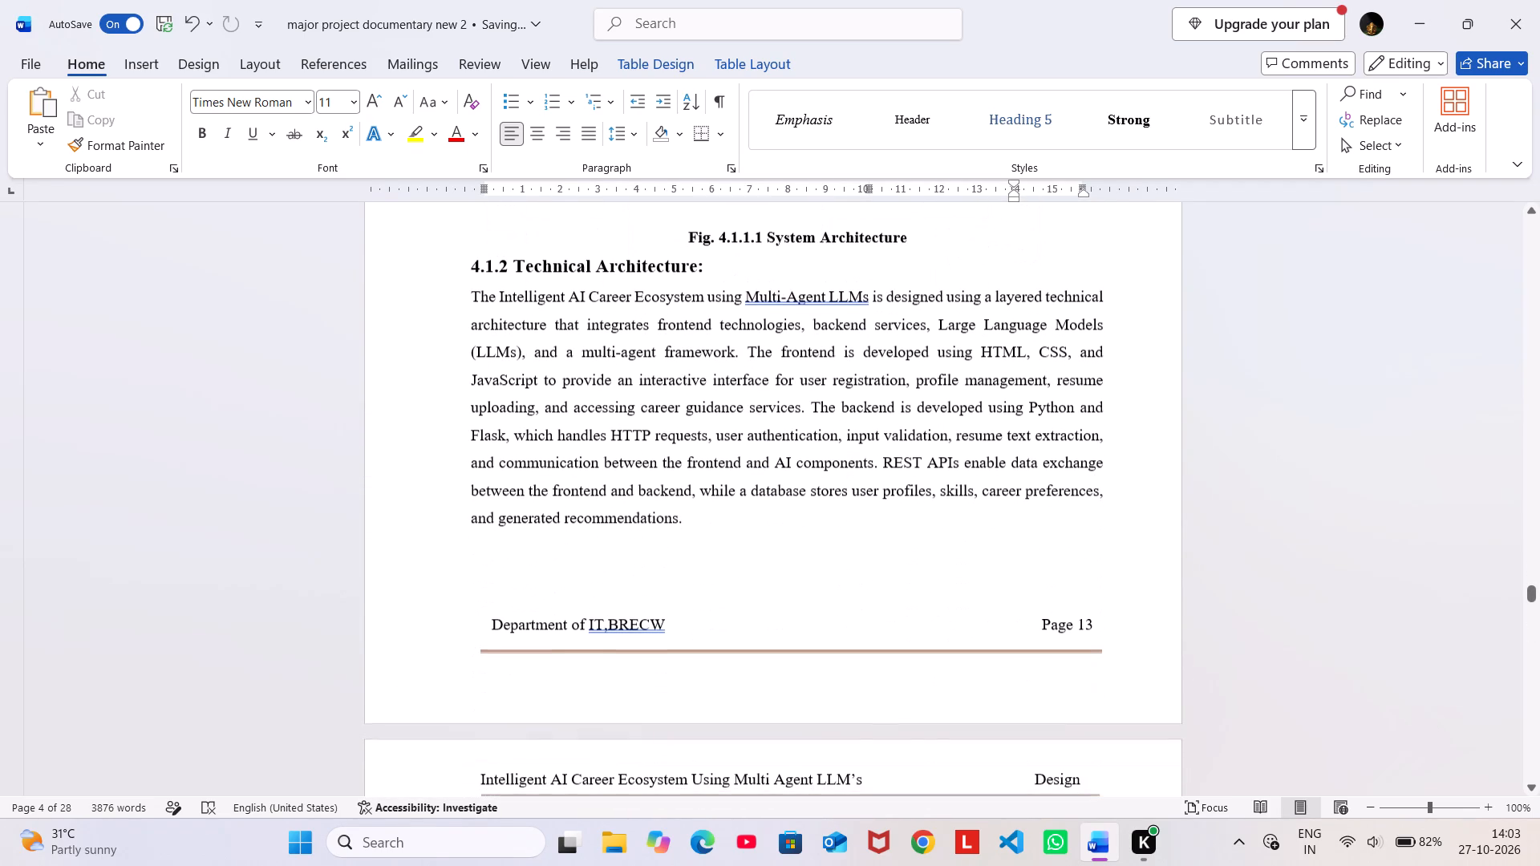
scroll(1005, 531, "down", 1)
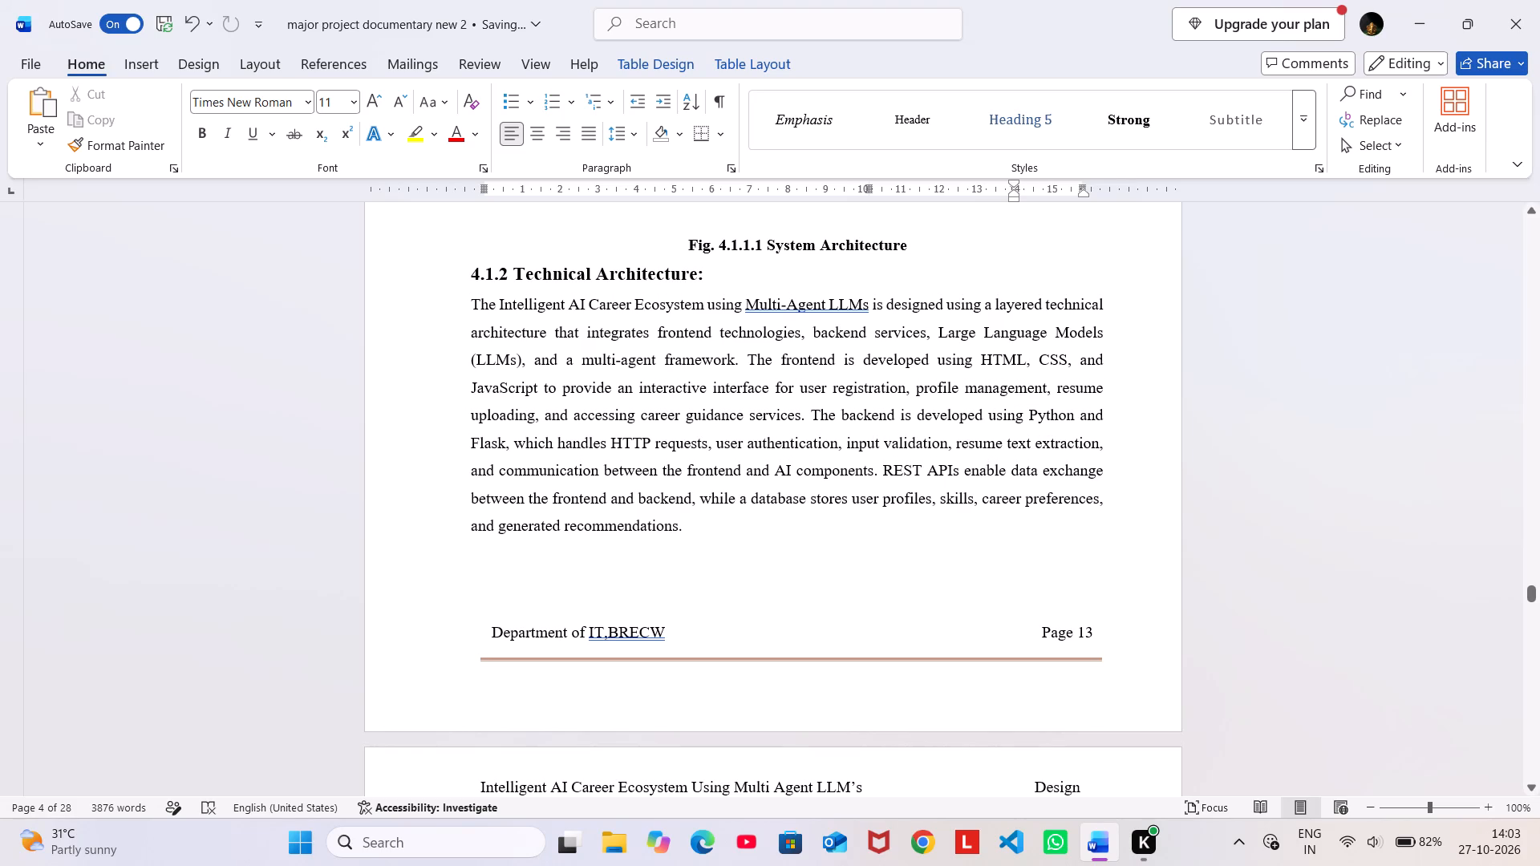
scroll(1005, 531, "up", 3)
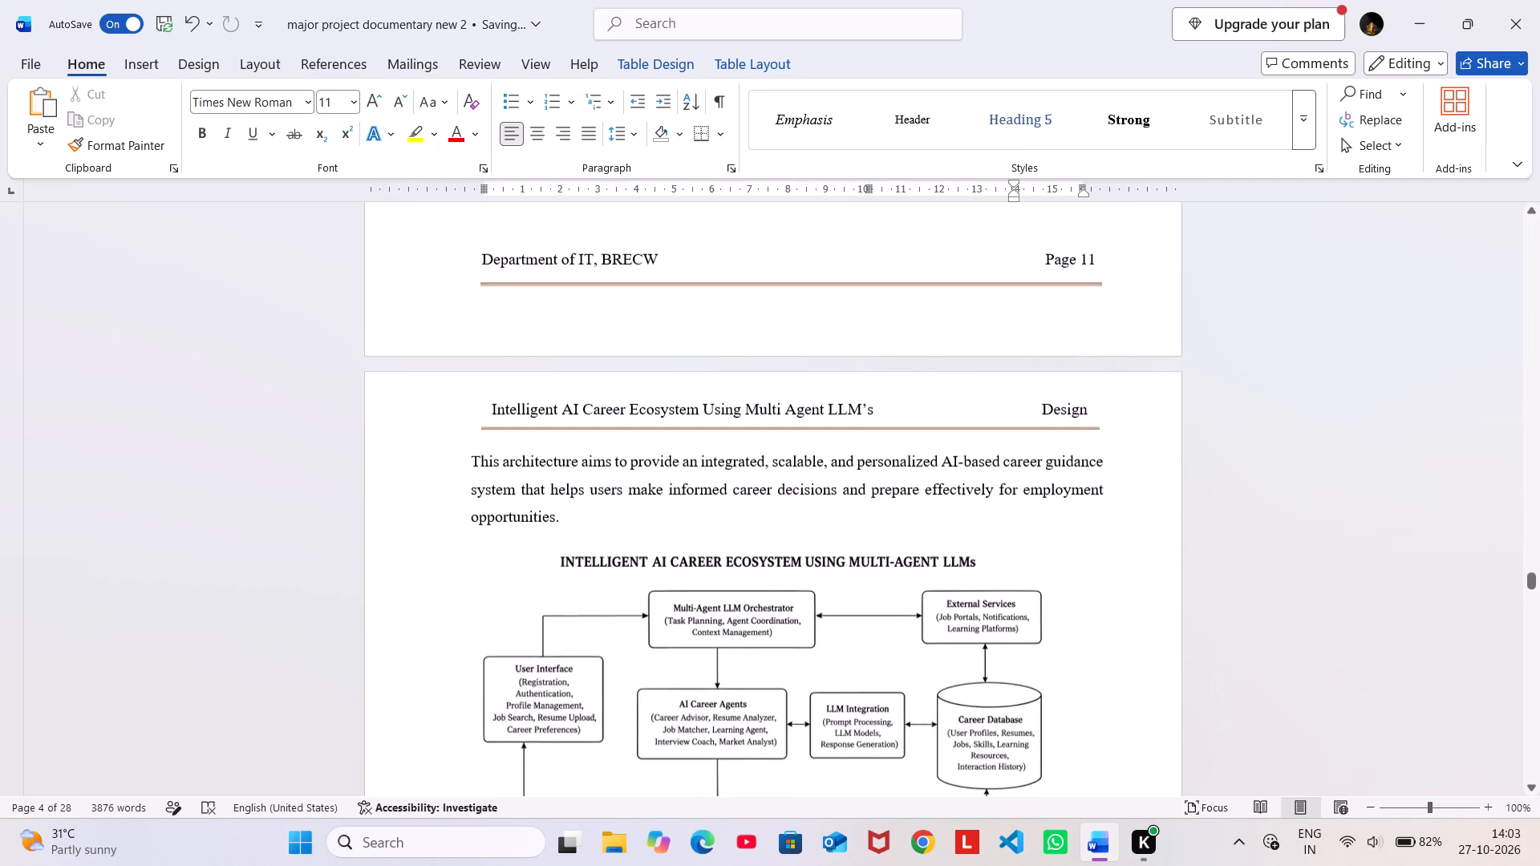
scroll(1005, 531, "up", 2)
scroll(1005, 531, "down", 1)
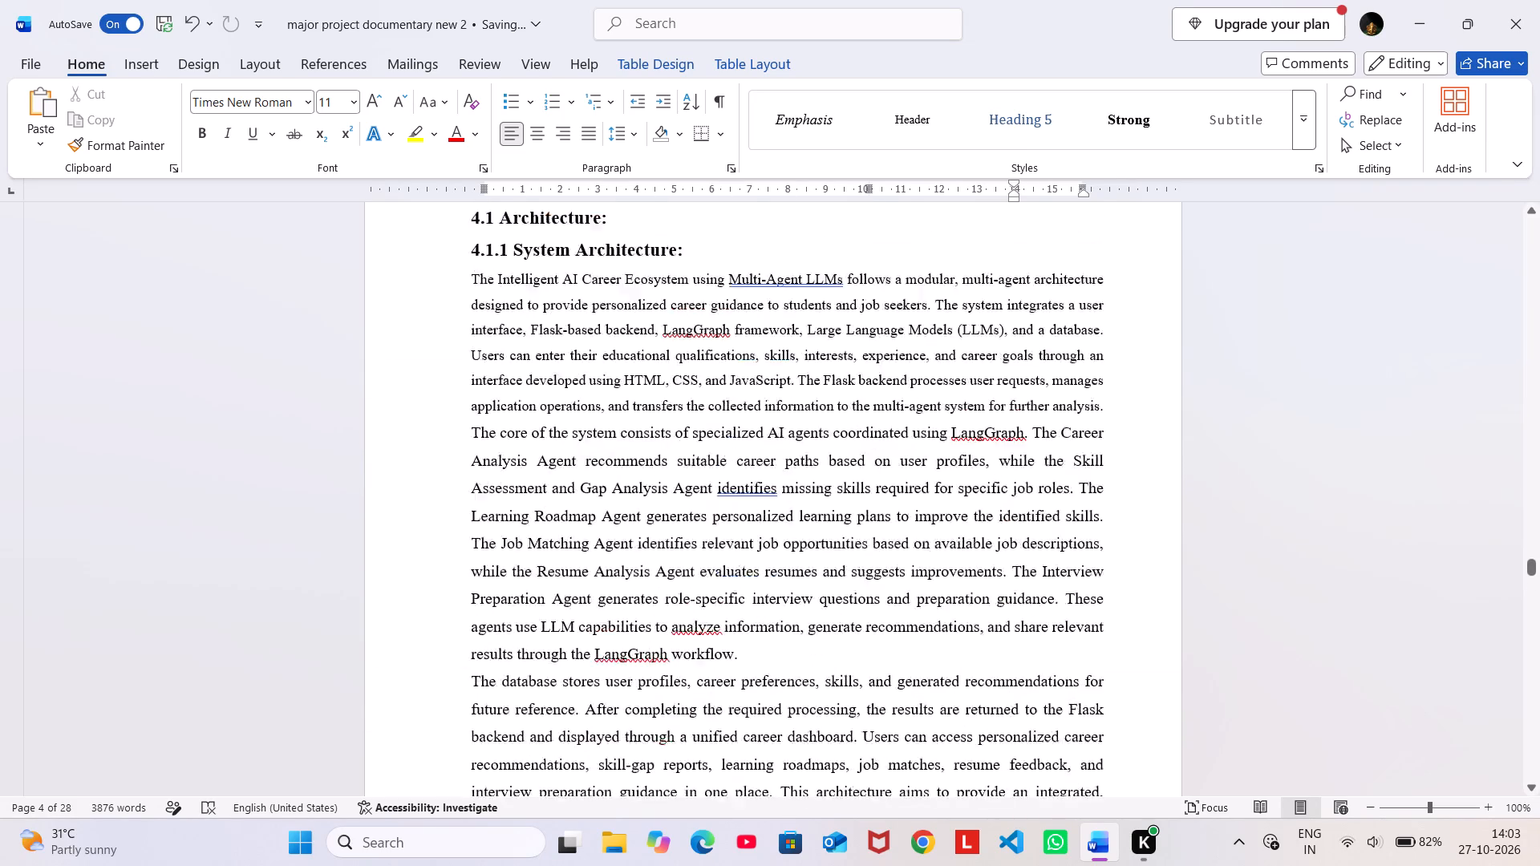
scroll(1005, 531, "down", 2)
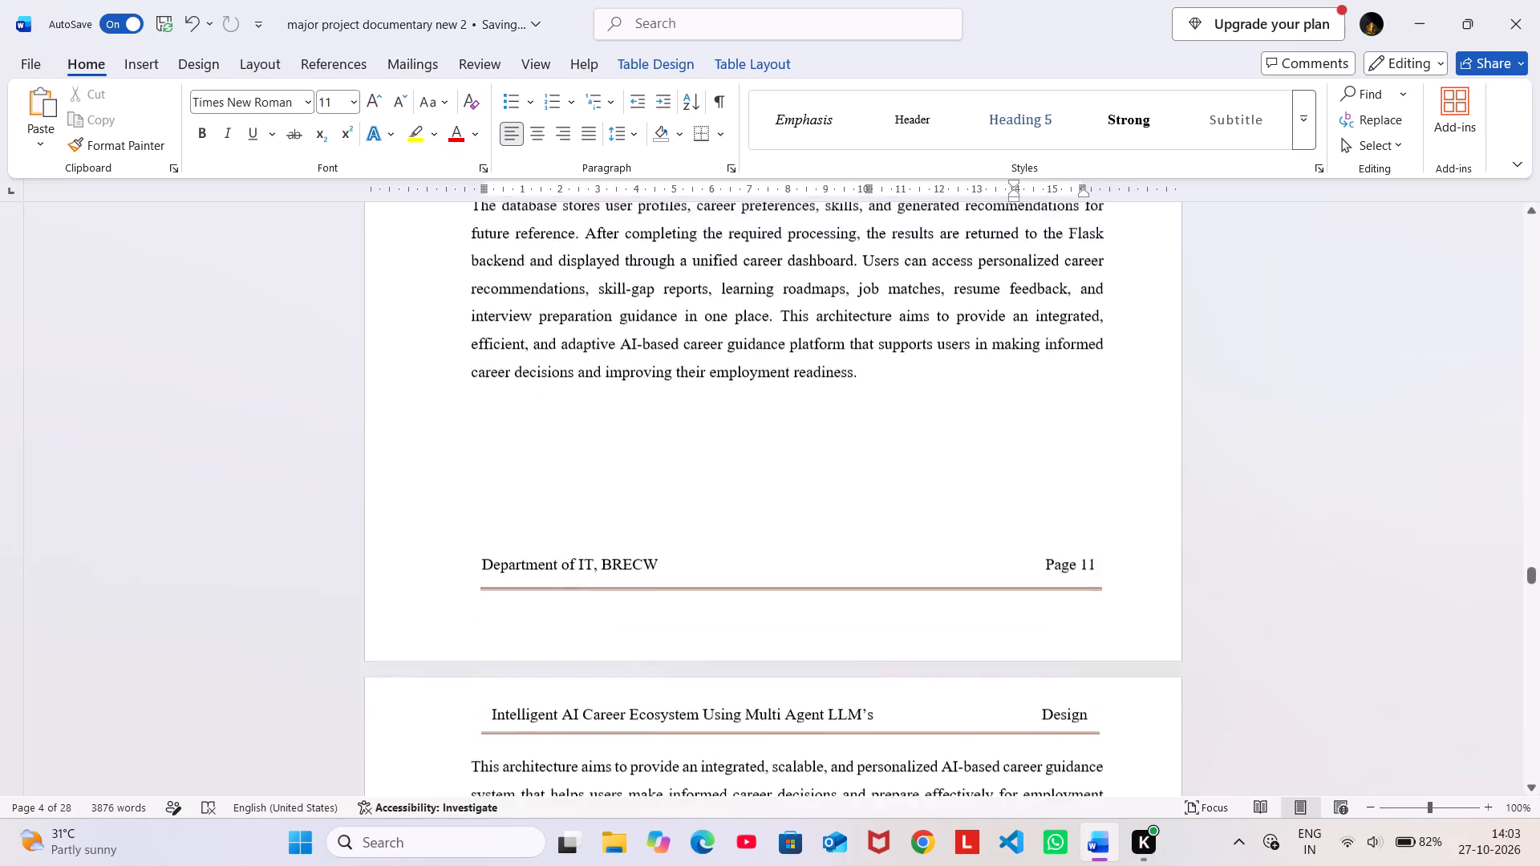
scroll(1005, 531, "down", 3)
scroll(1005, 531, "up", 2)
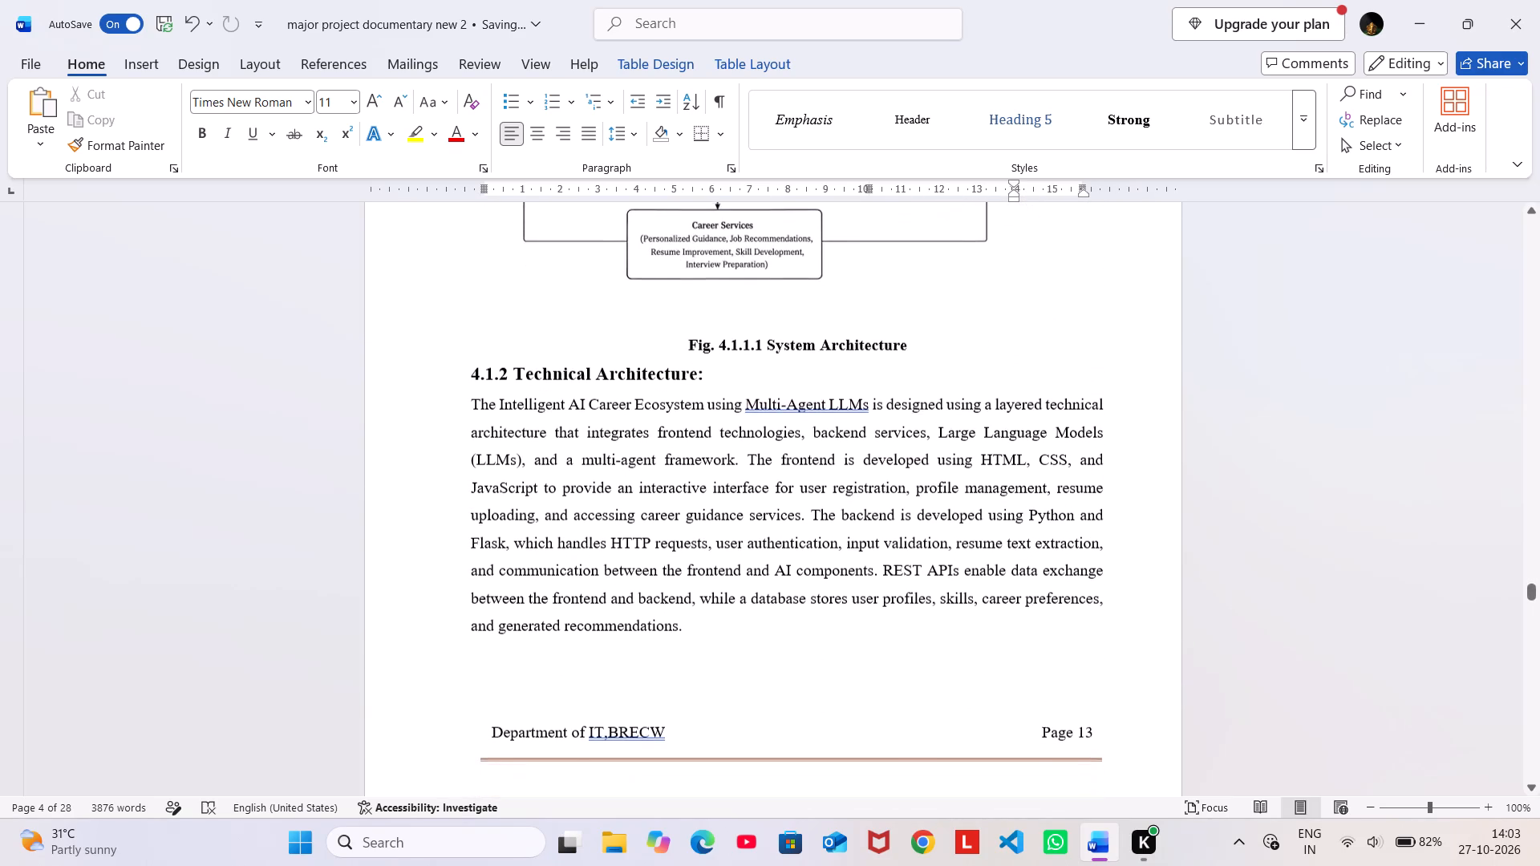
scroll(1005, 531, "up", 6)
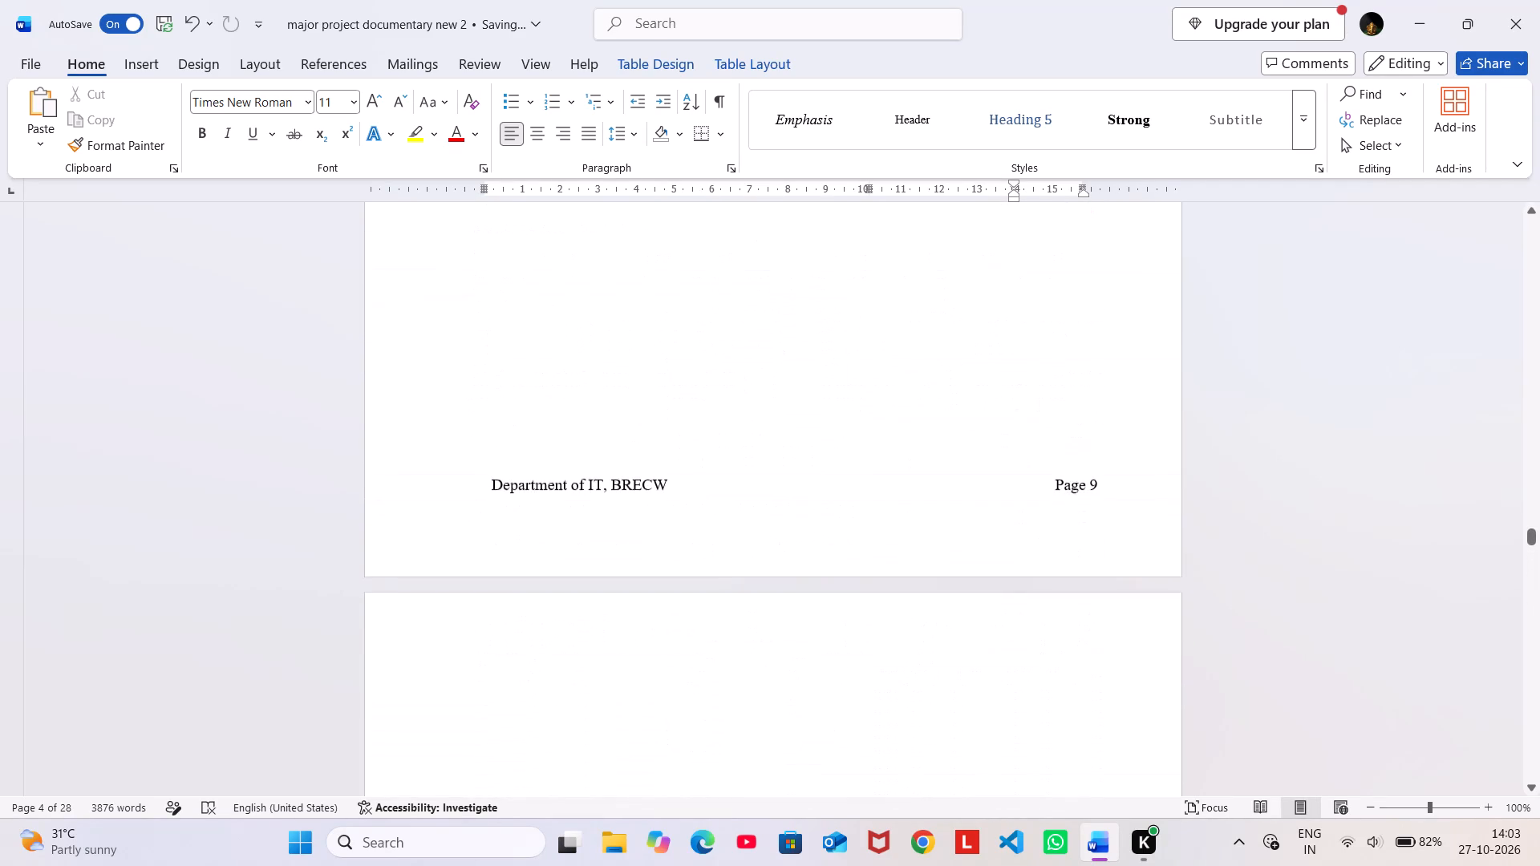
Change the footer page number to 12 on the page where 4.1.2 Technical Architecture begins.
scroll(1005, 531, "down", 5)
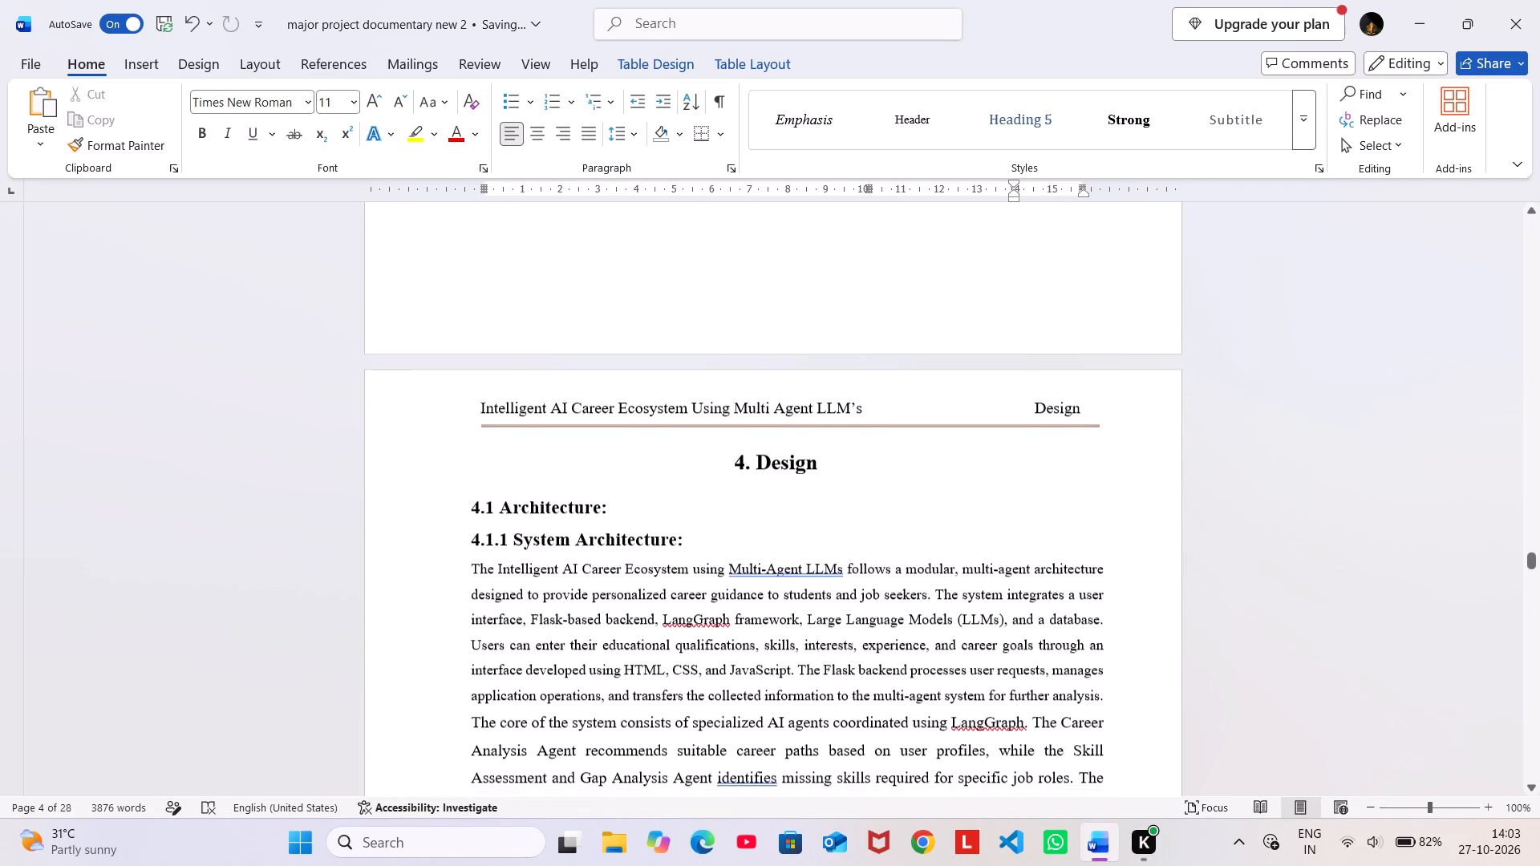
scroll(1005, 531, "down", 6)
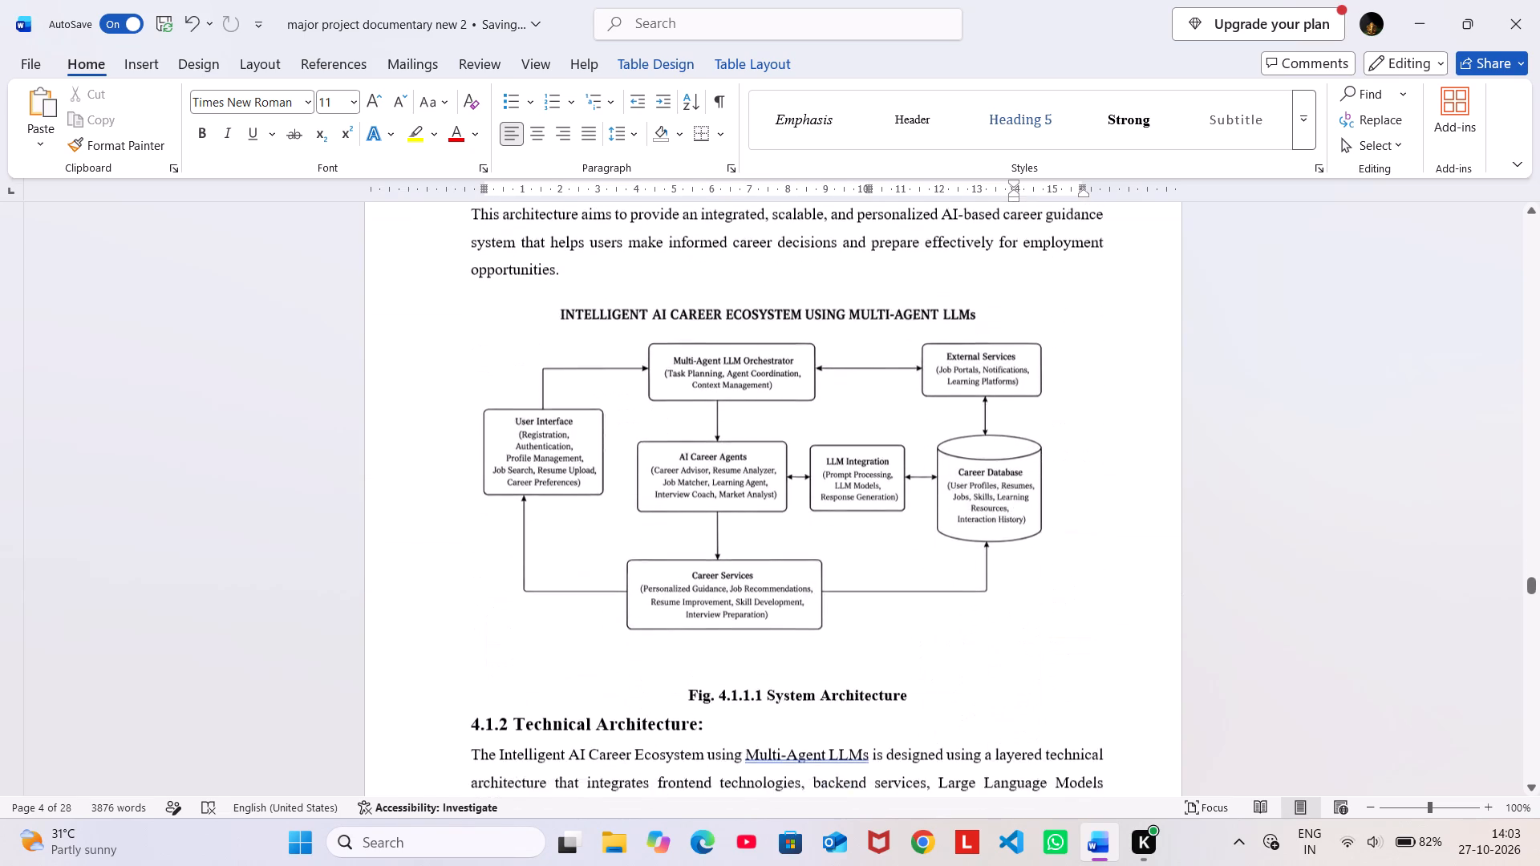
scroll(1005, 531, "down", 4)
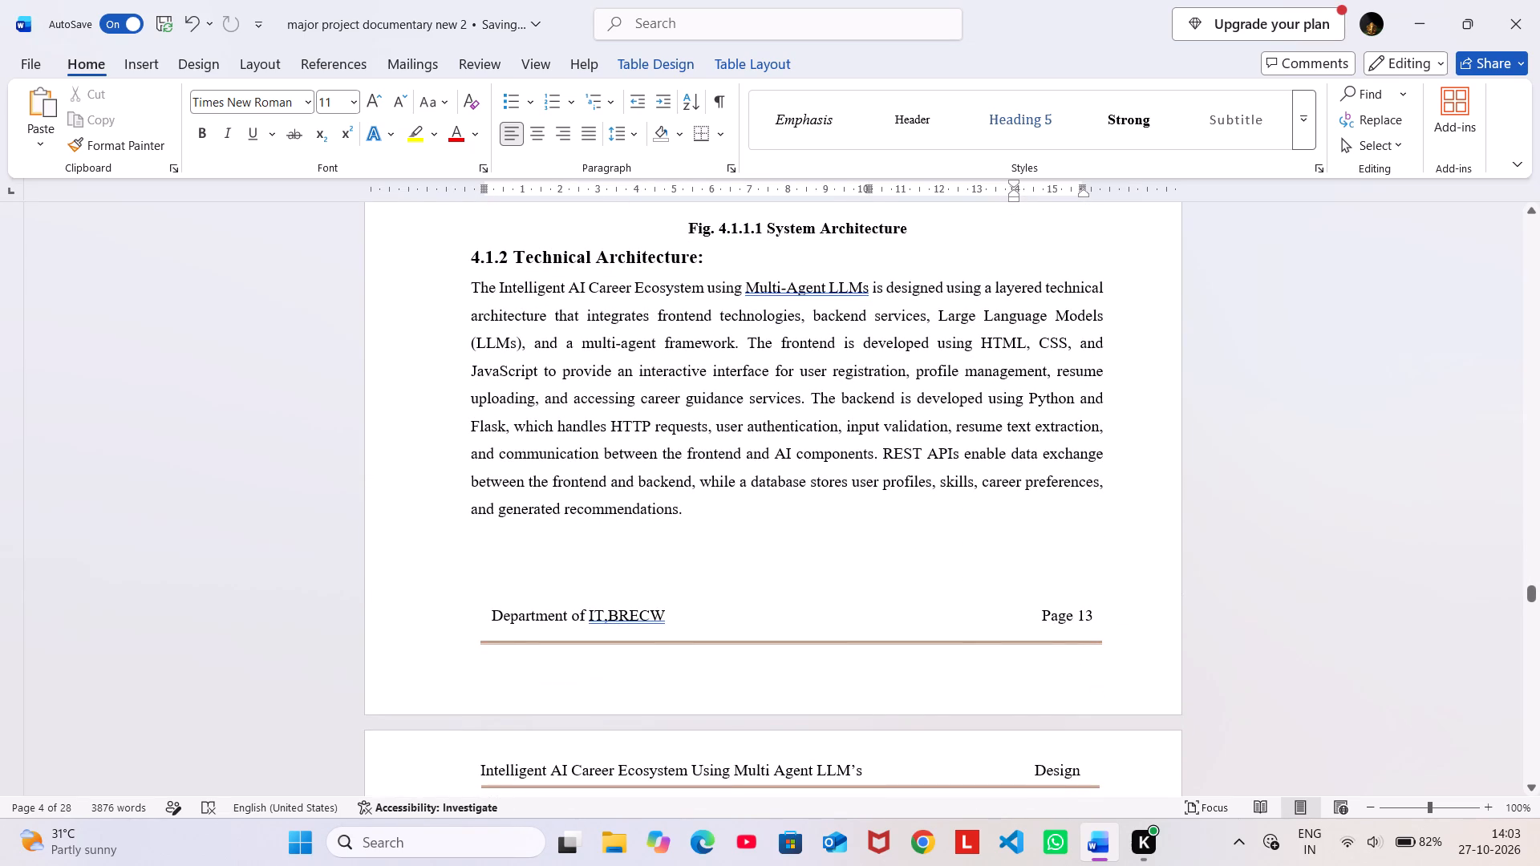
left_click(1092, 603)
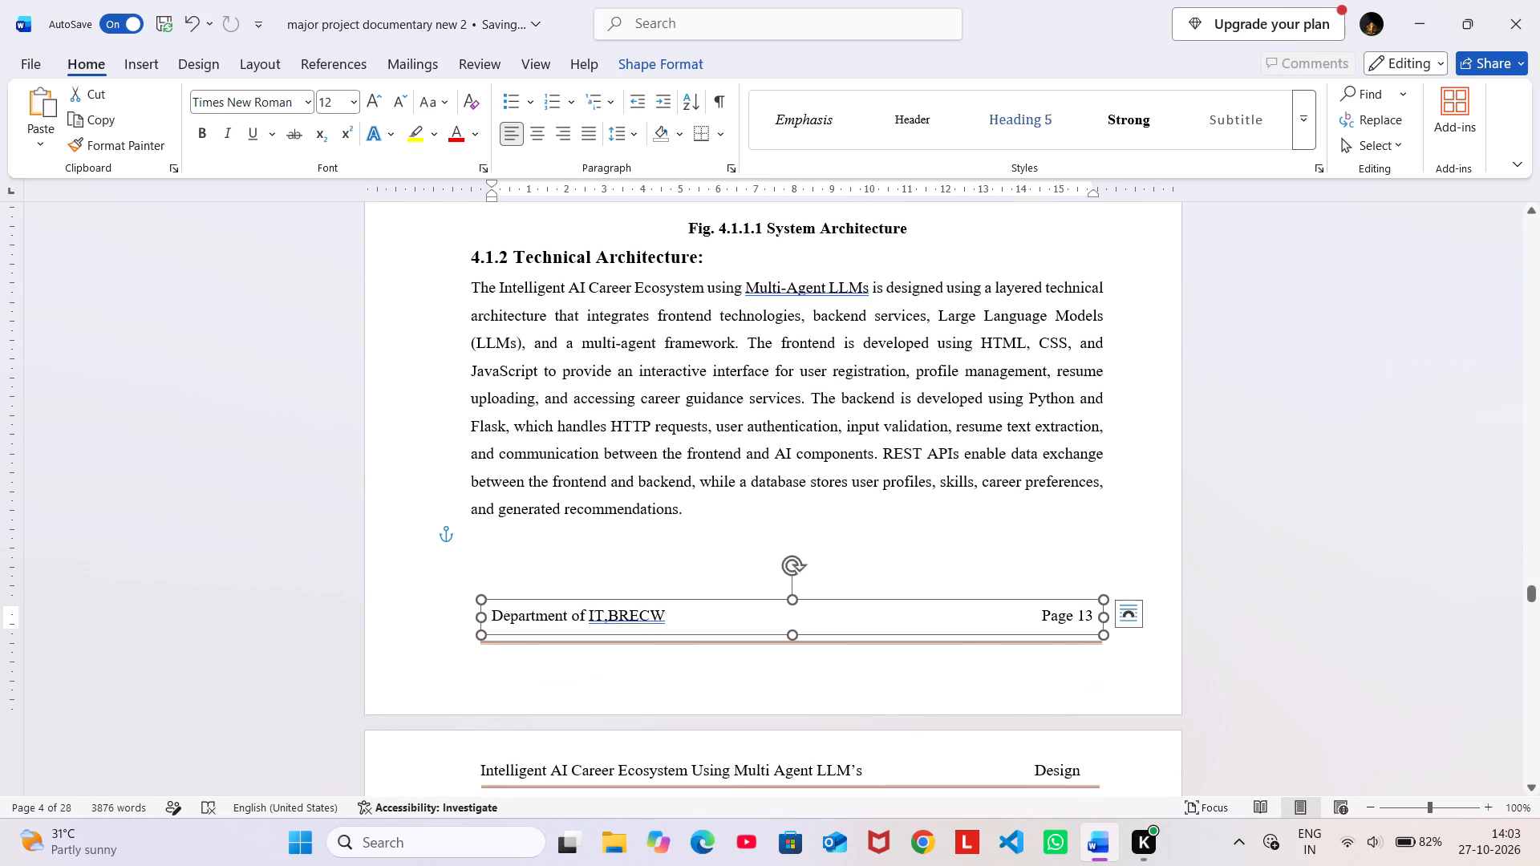
left_click(1092, 611)
key("BackSpace")
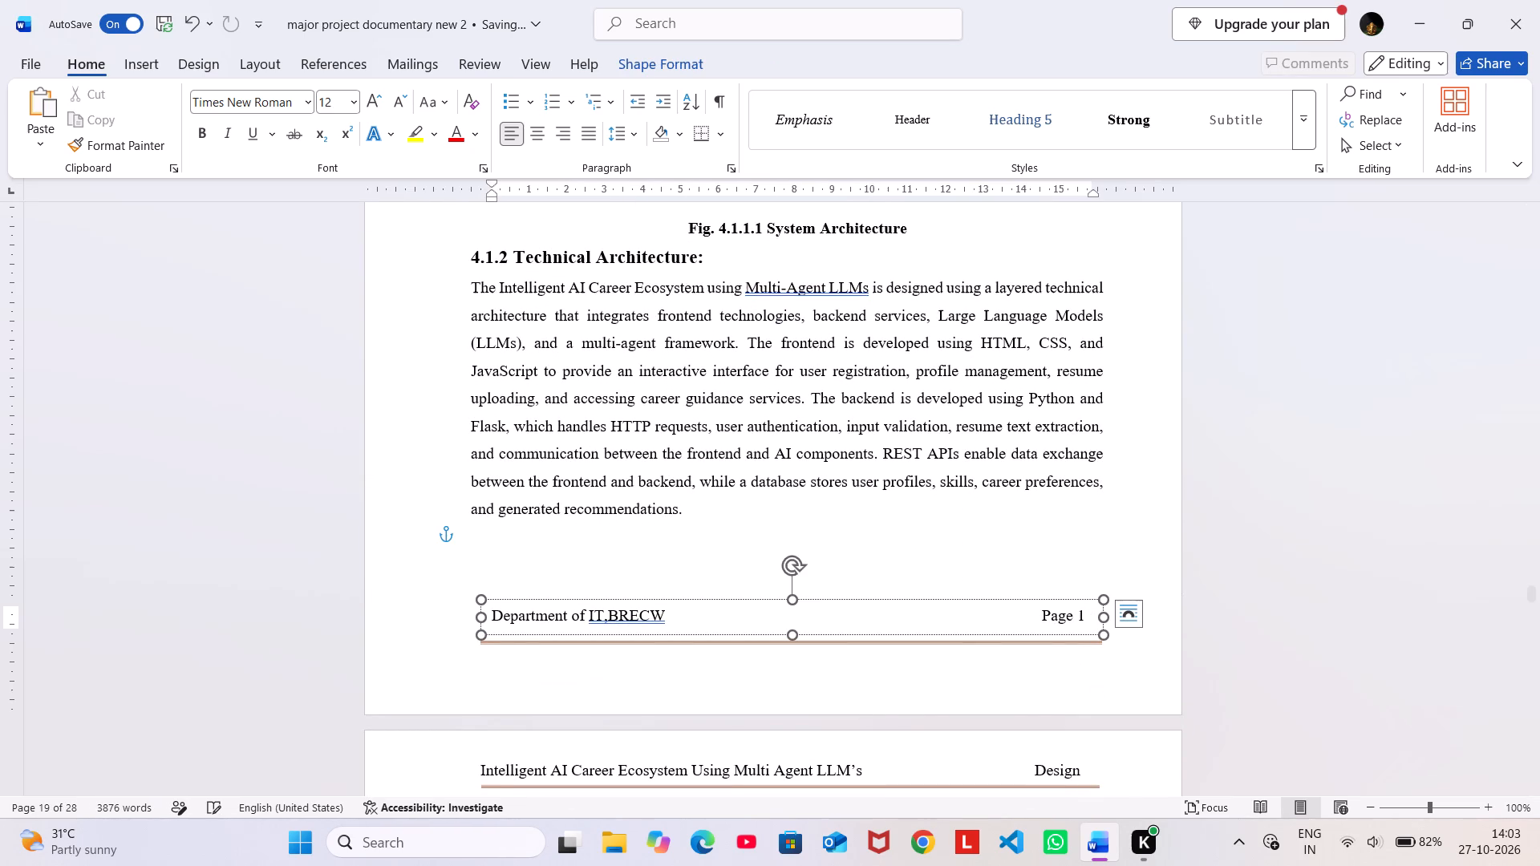
key("2")
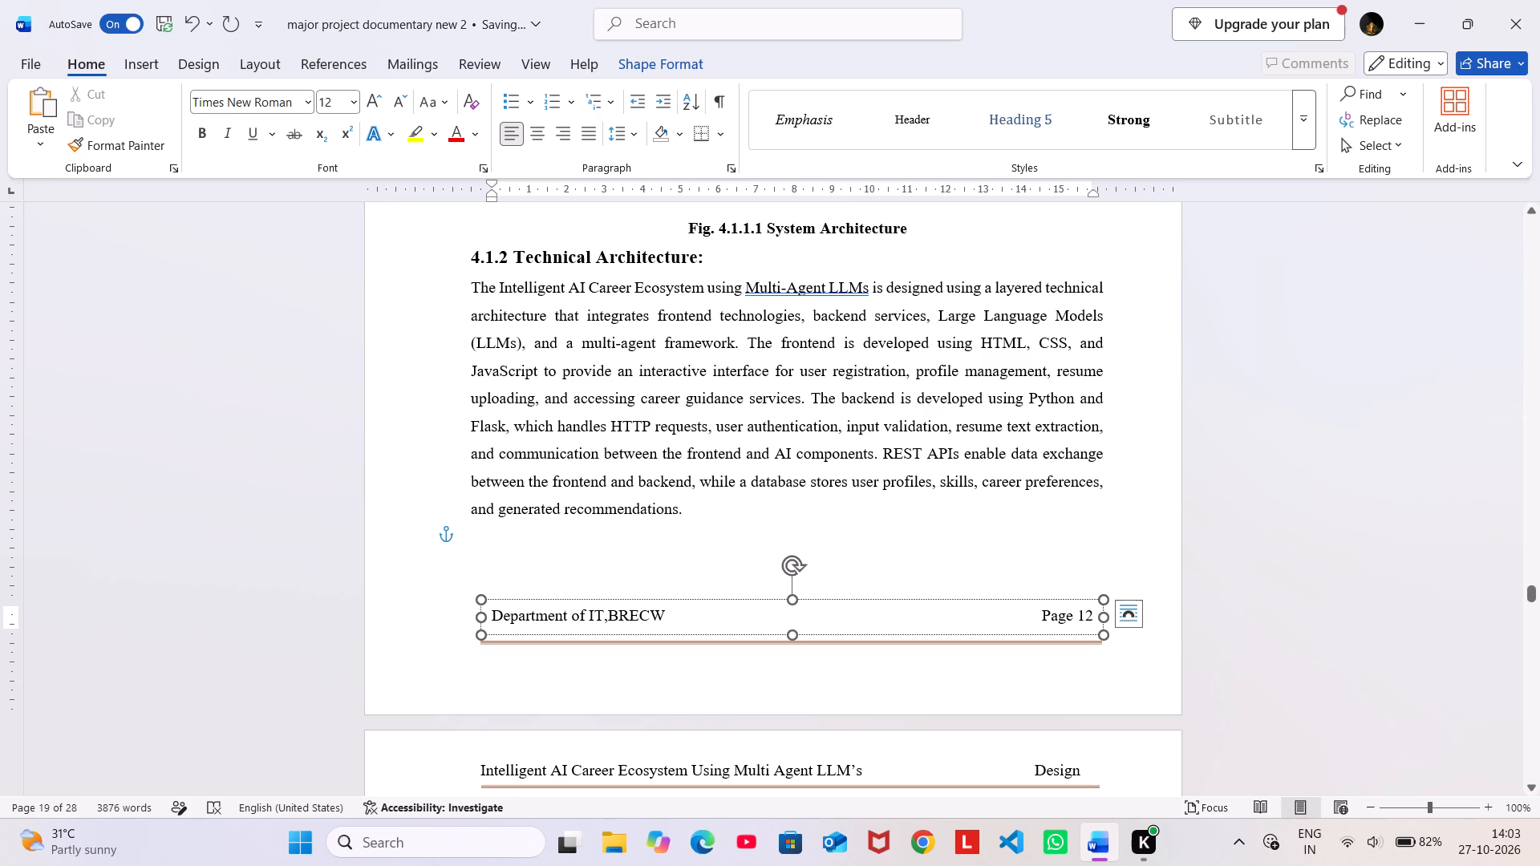
left_click(910, 385)
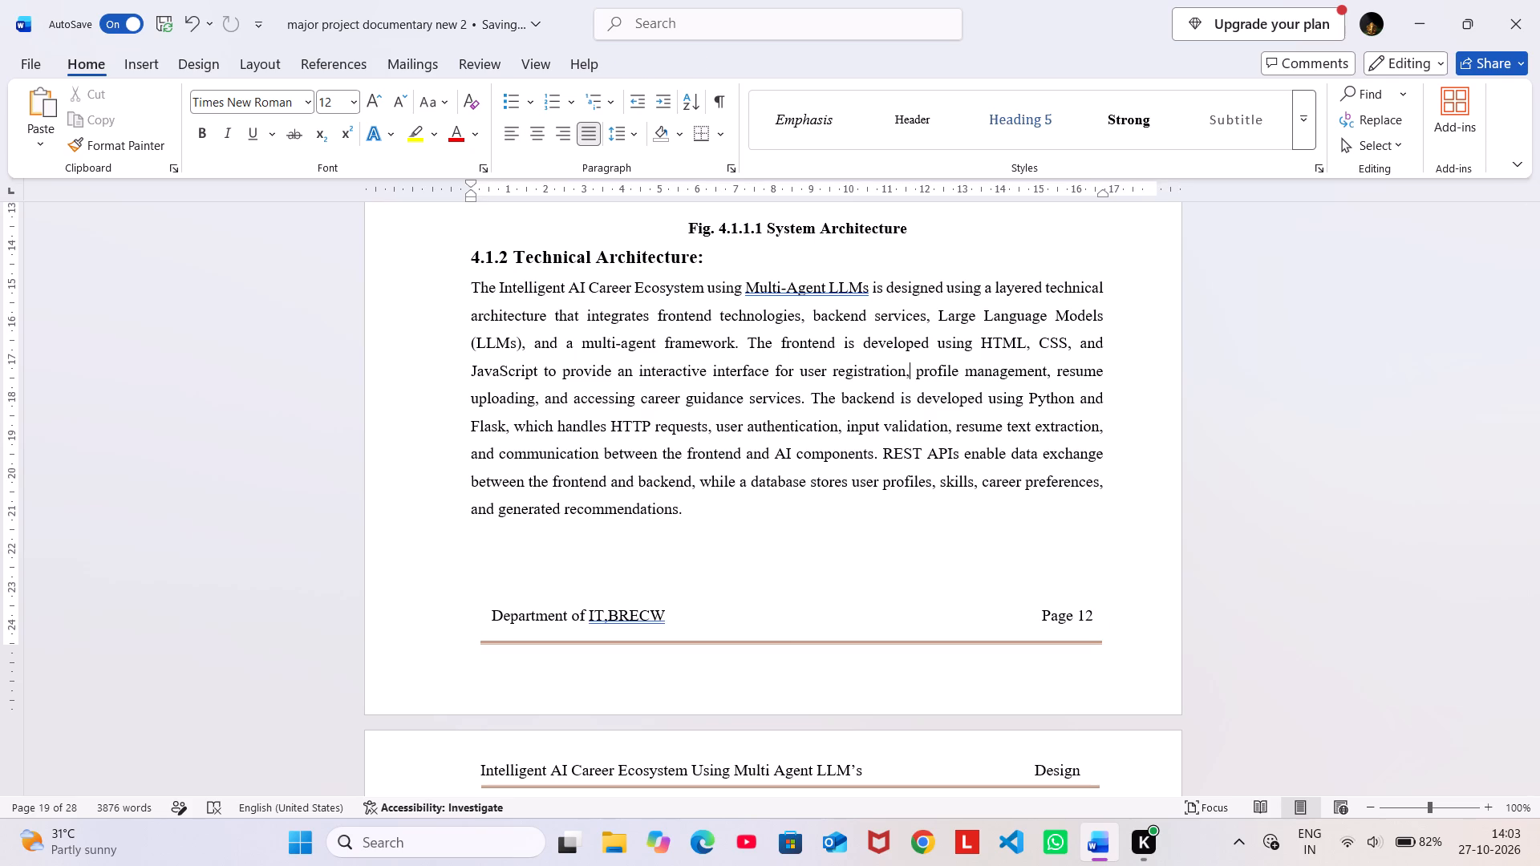
Change the footer page number to 13 on the page that continues the Technical Architecture text.
scroll(910, 385, "down", 4)
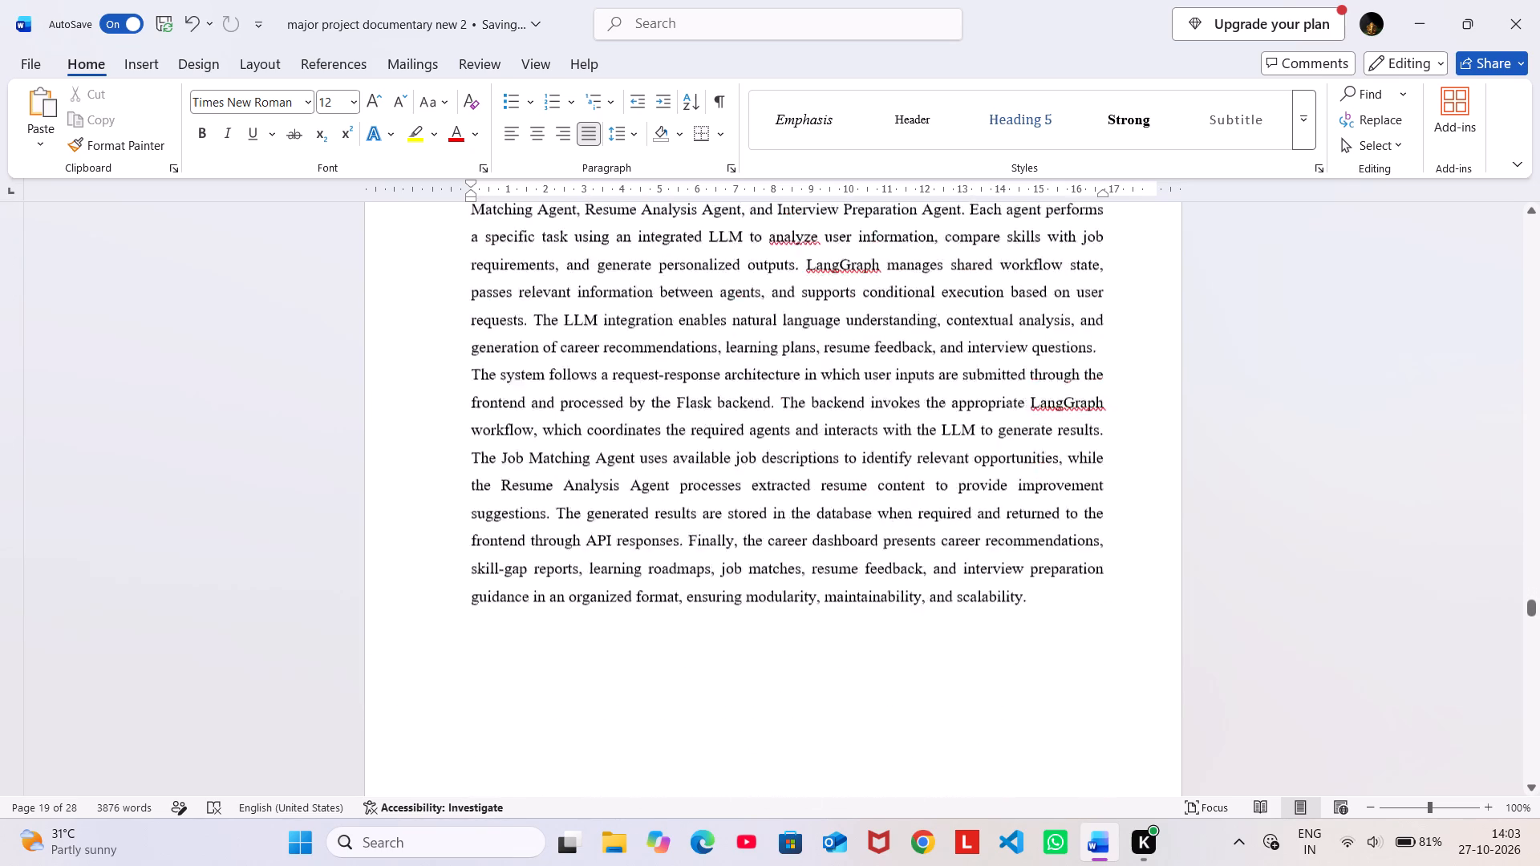
scroll(910, 385, "down", 4)
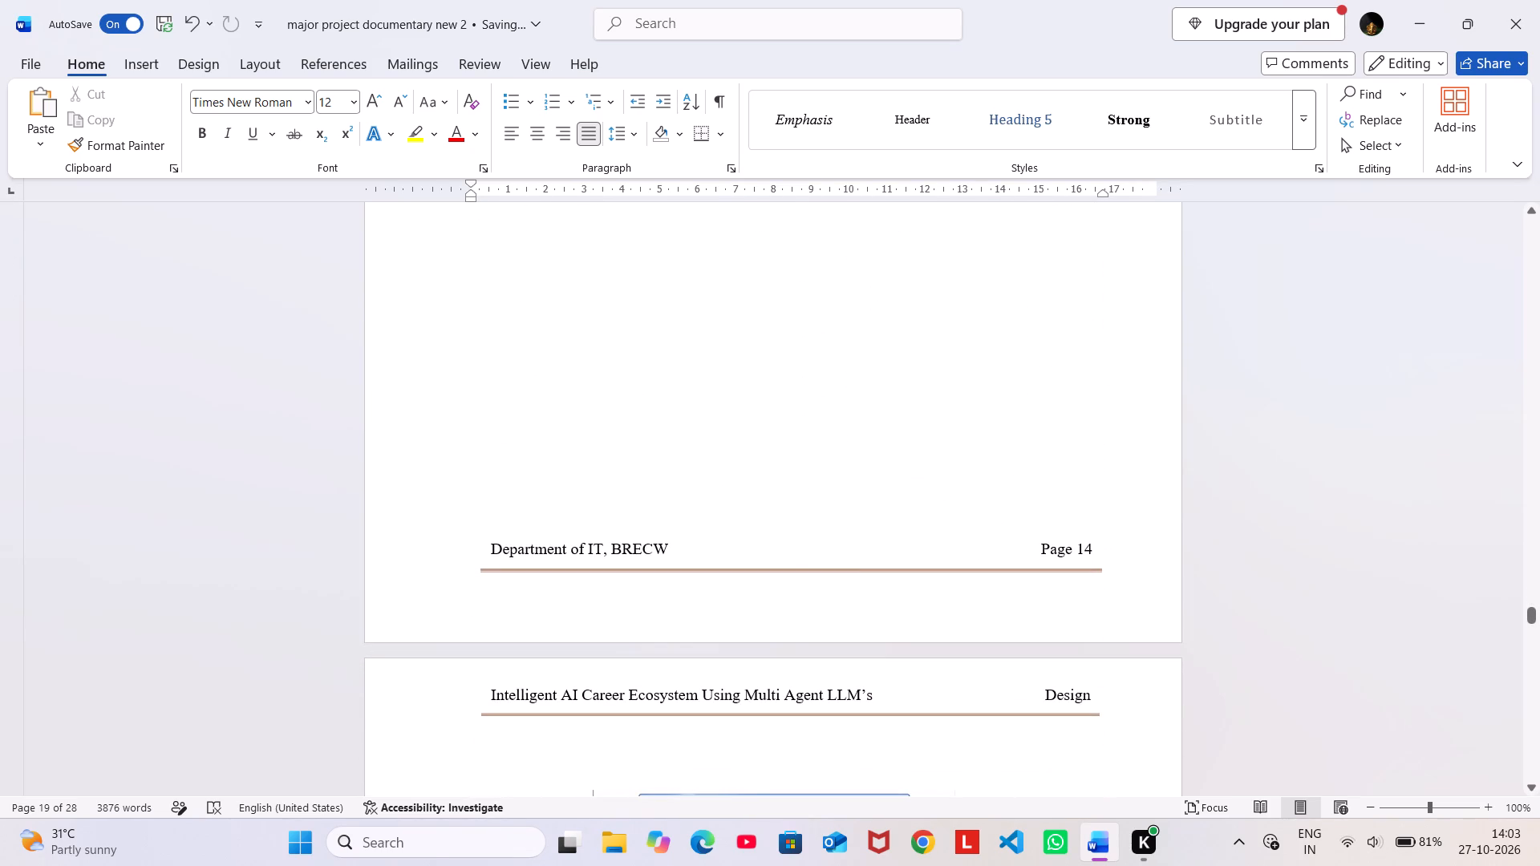
left_click(1090, 546)
key("BackSpace")
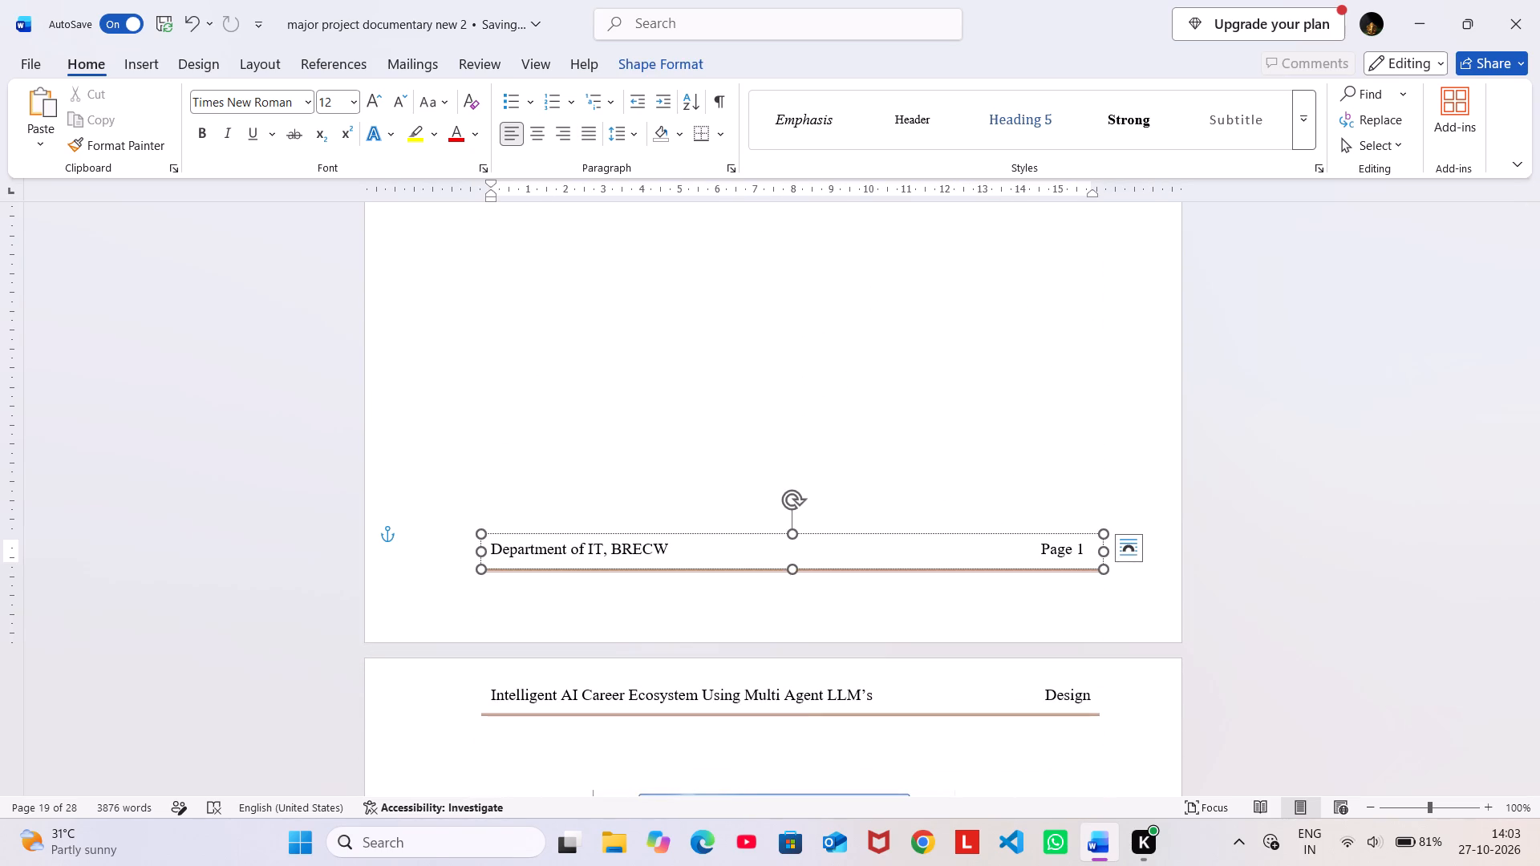
key("3")
left_click(1017, 422)
Change the footer page number to 14 on the page with the Technical Architecture diagram.
scroll(1017, 422, "down", 2)
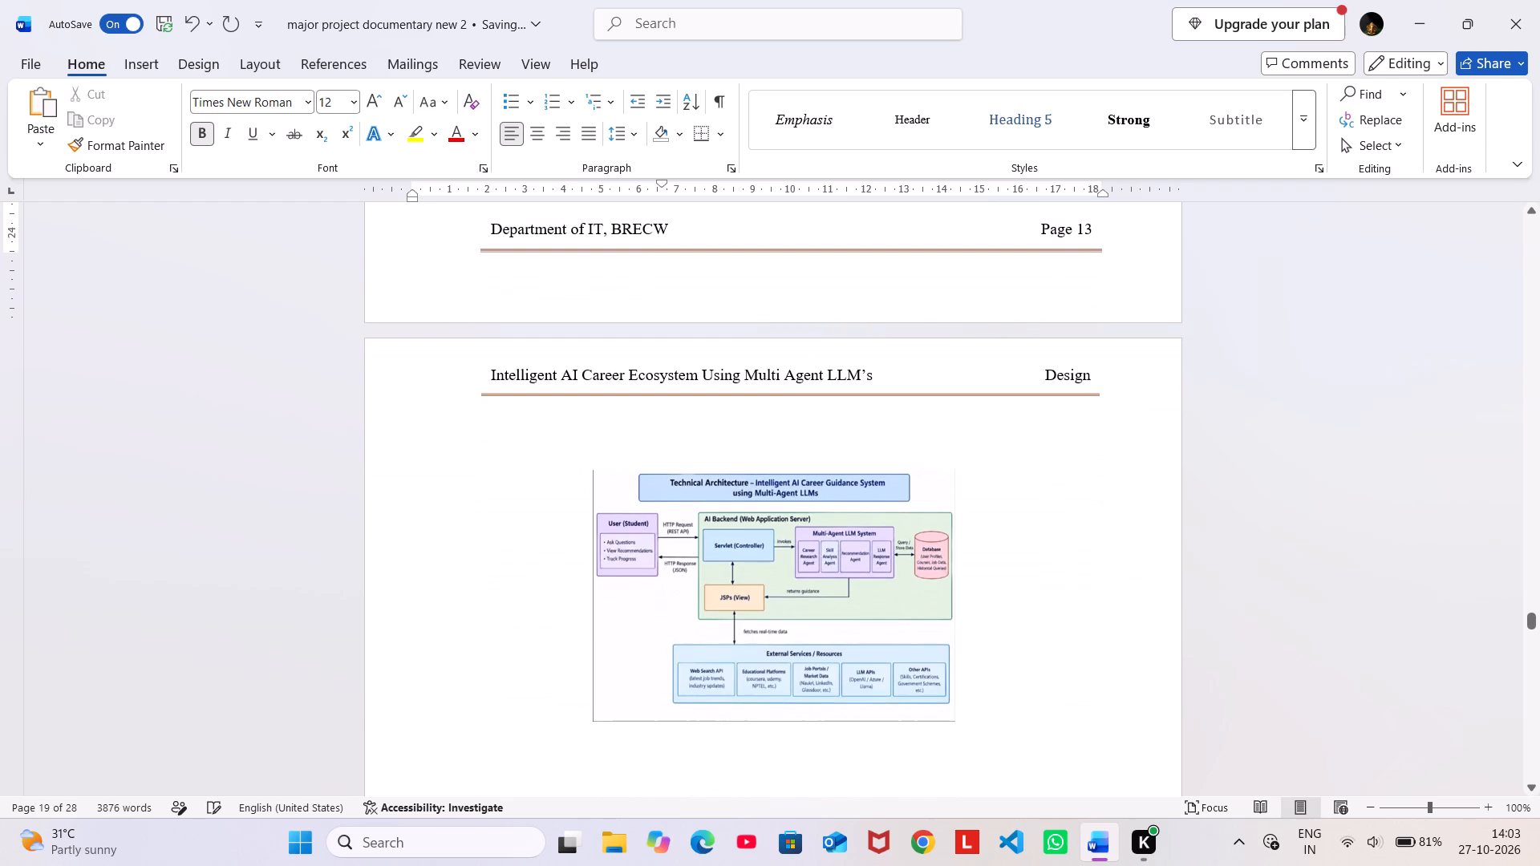
scroll(1017, 422, "down", 4)
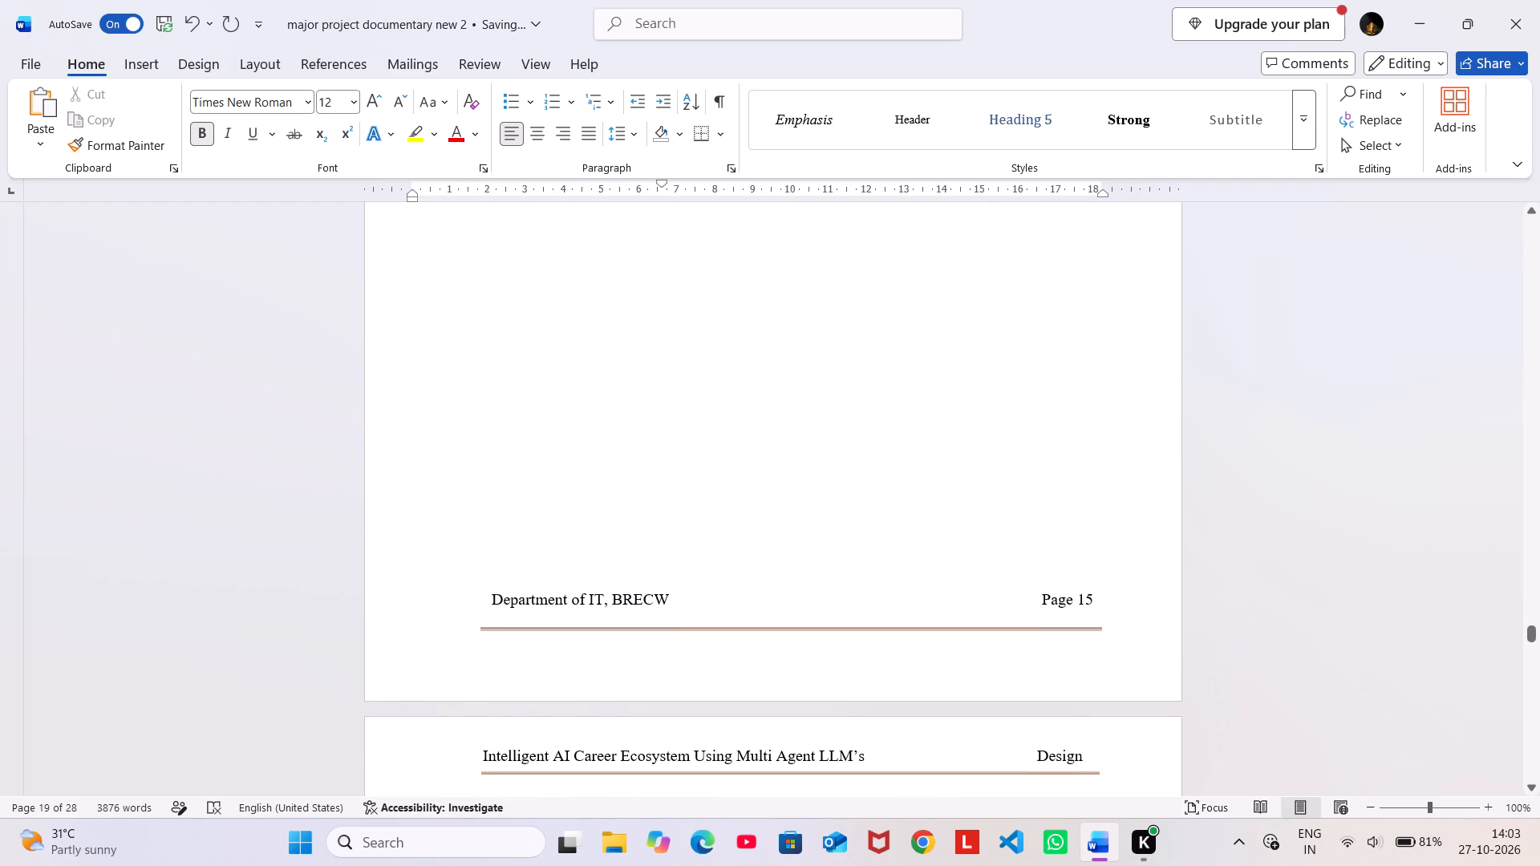
left_click(1100, 589)
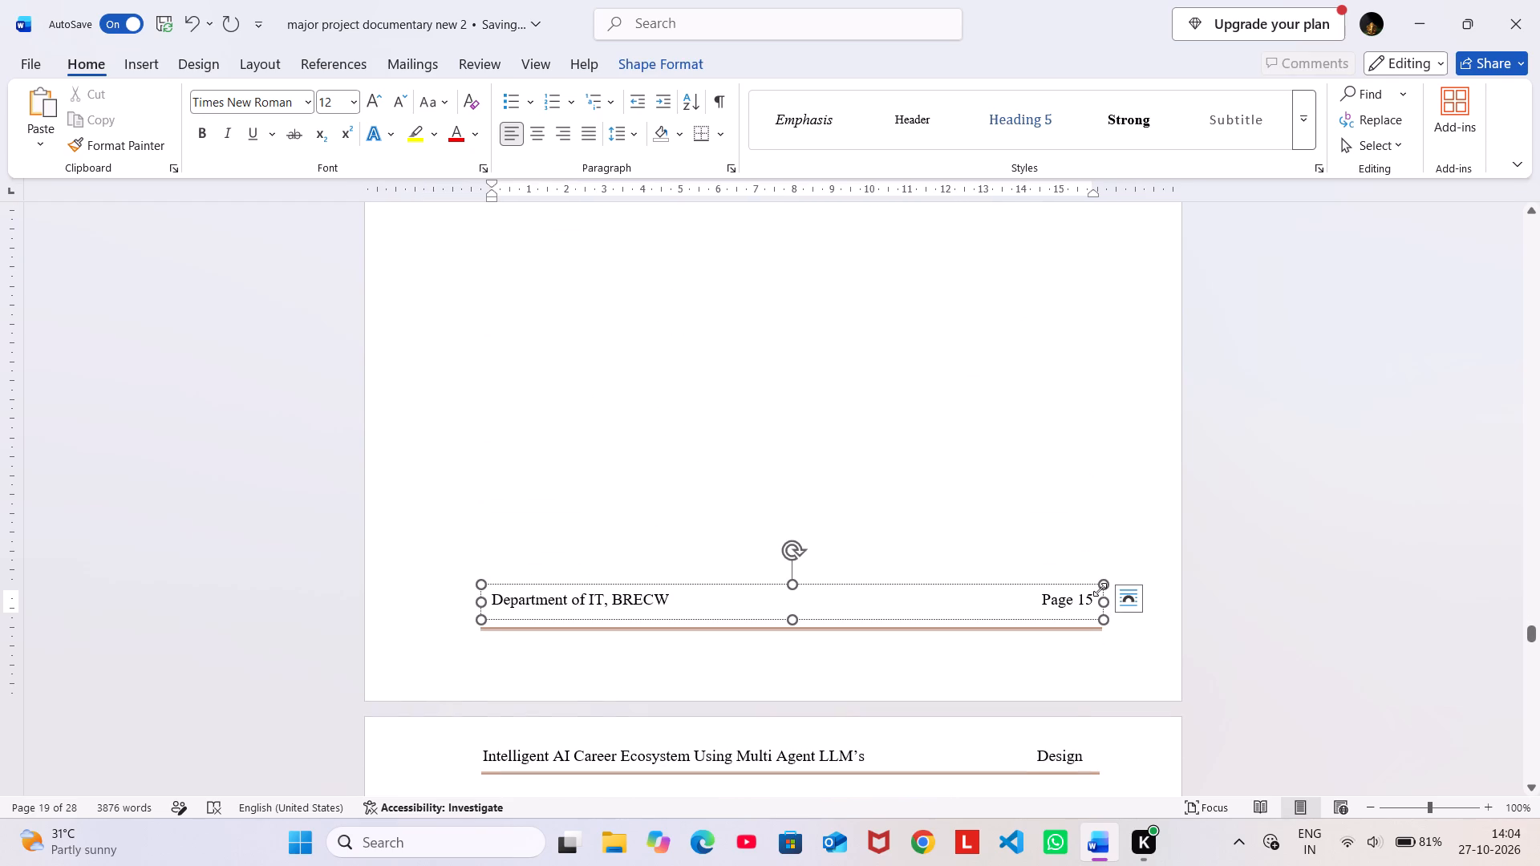
key("BackSpace")
key("4")
left_click(1011, 386)
Change the footer page number to 15 on the 4.2 UML Diagrams page and save the document.
scroll(1011, 386, "down", 1)
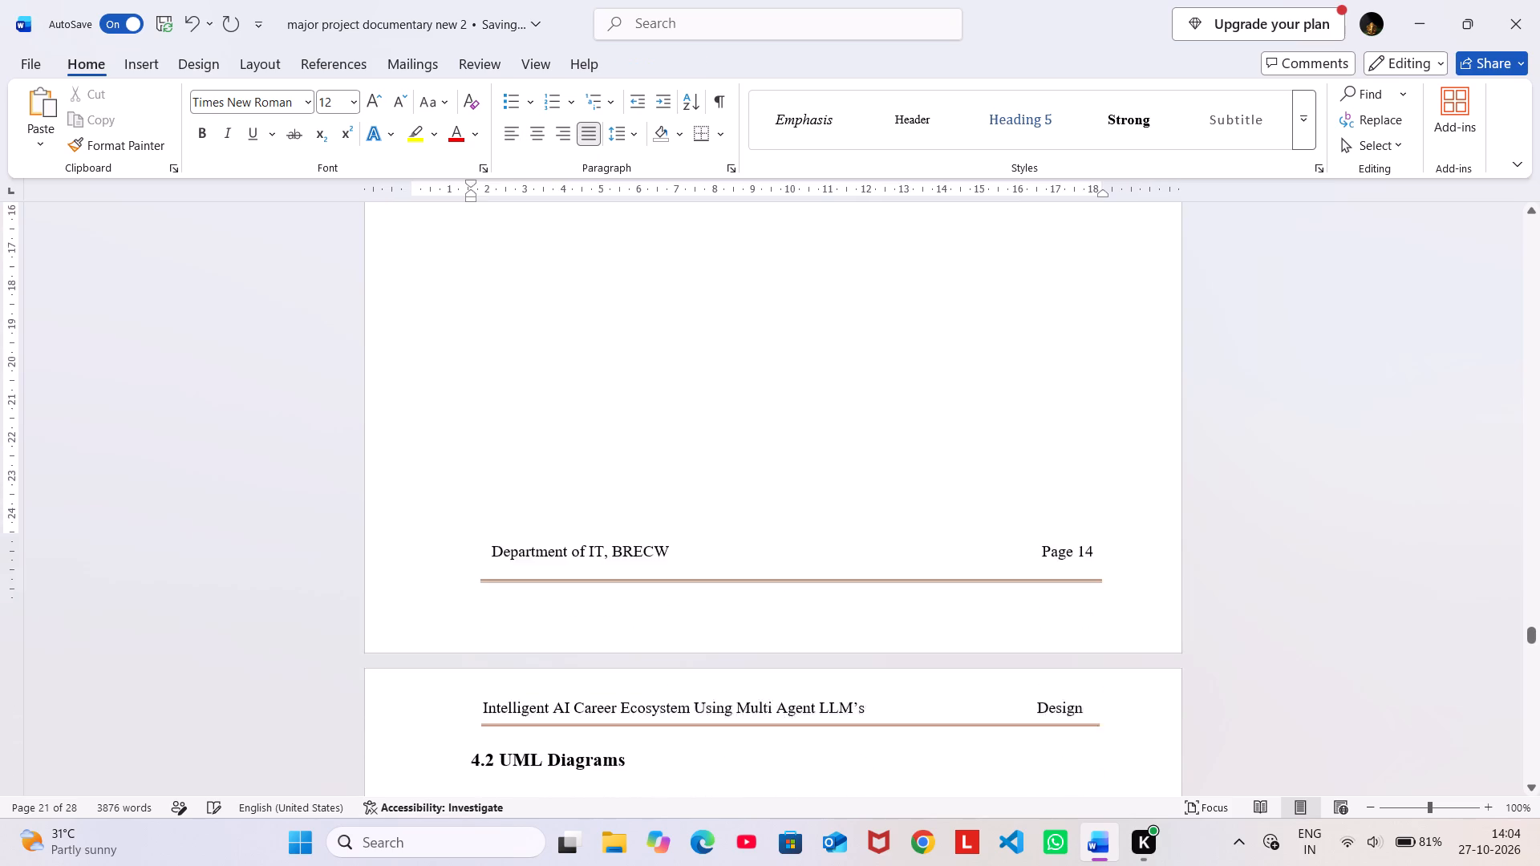
scroll(1011, 386, "down", 1)
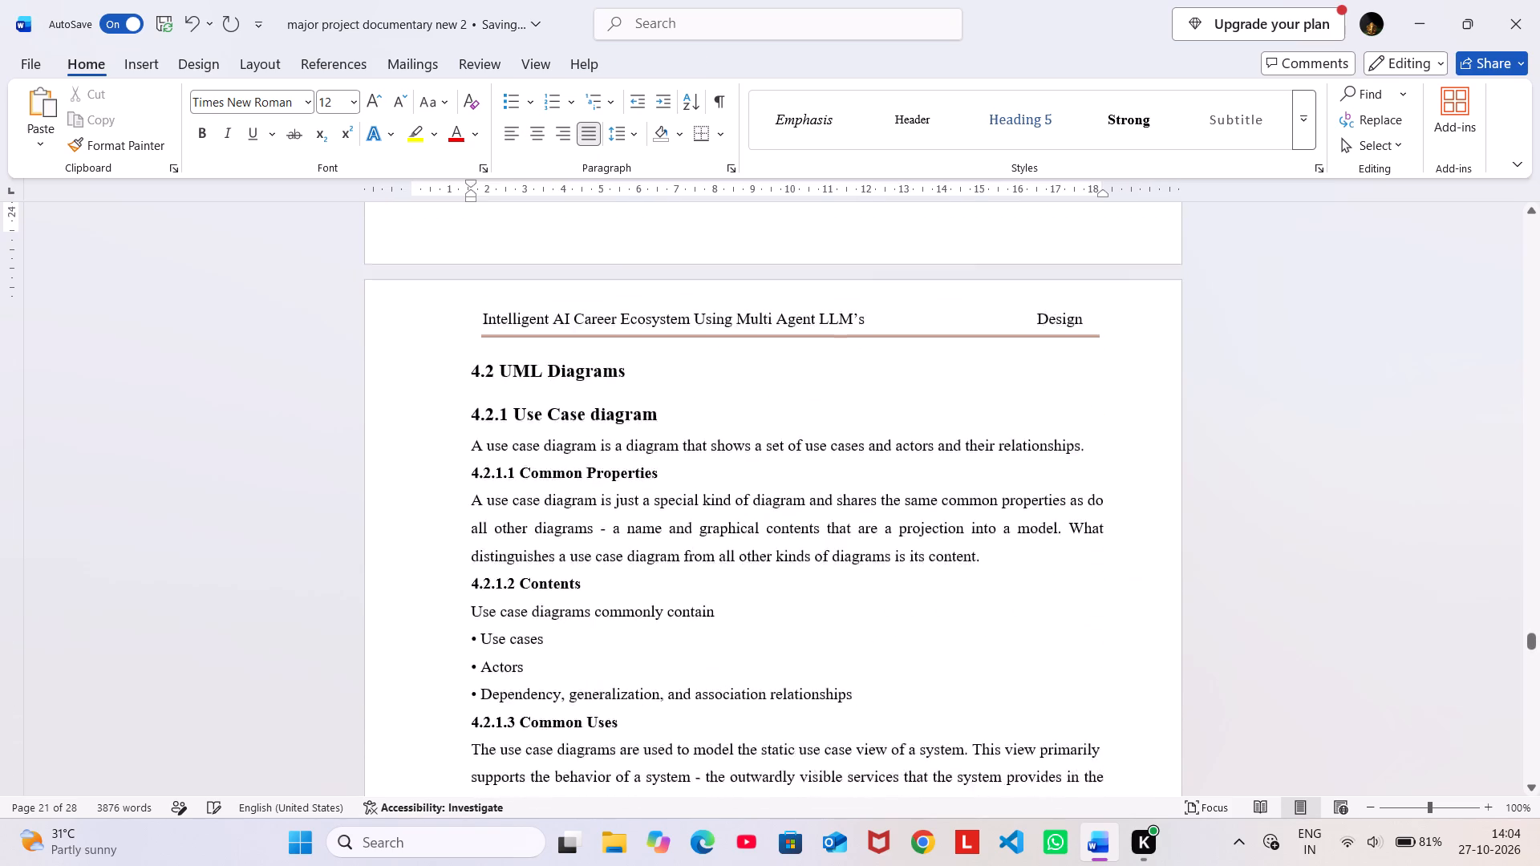
scroll(1011, 386, "down", 2)
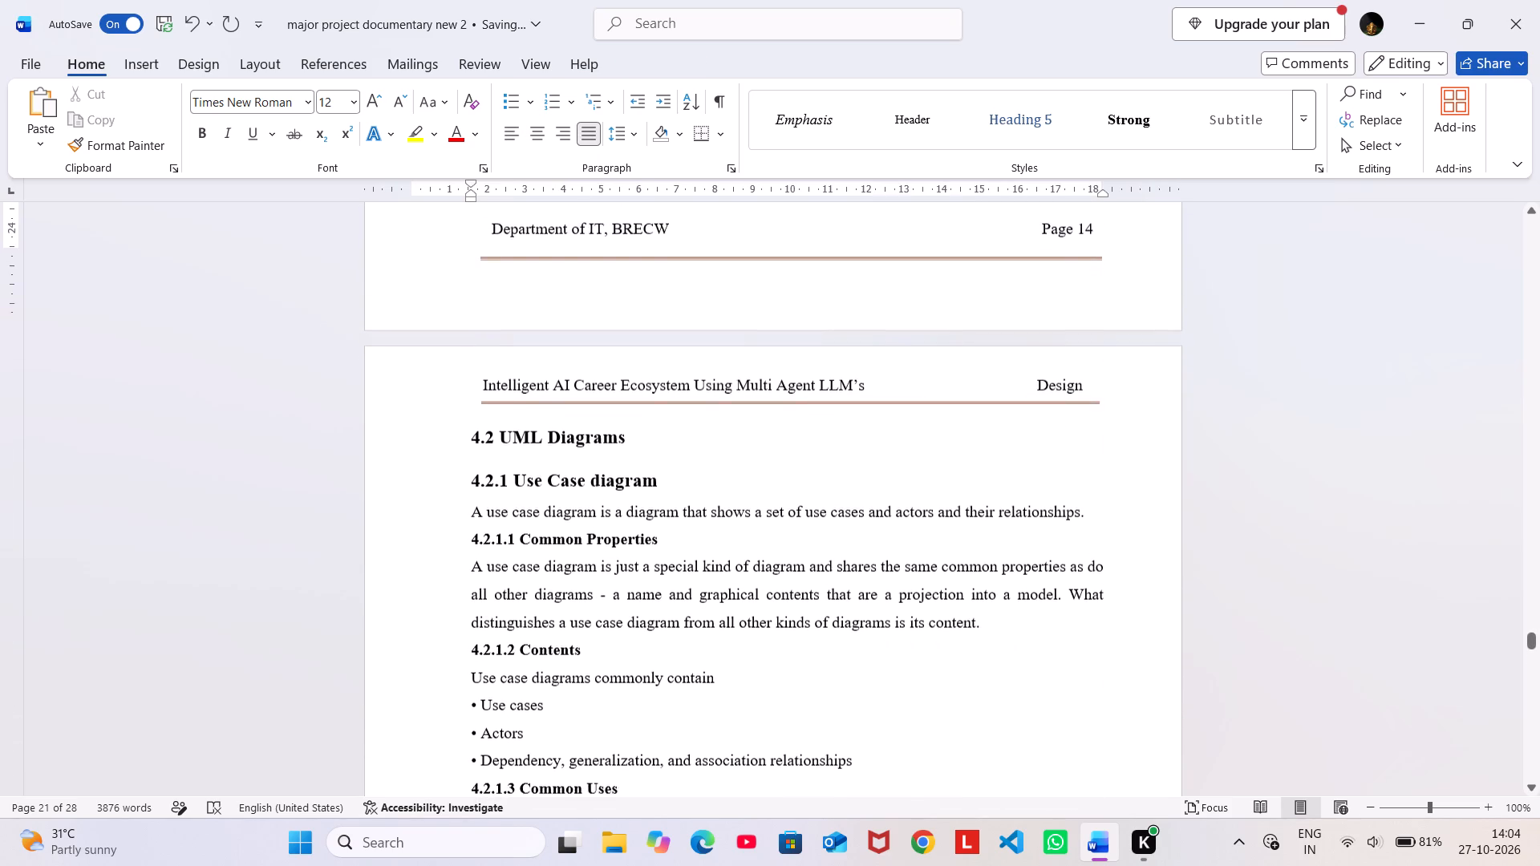
scroll(1011, 386, "down", 2)
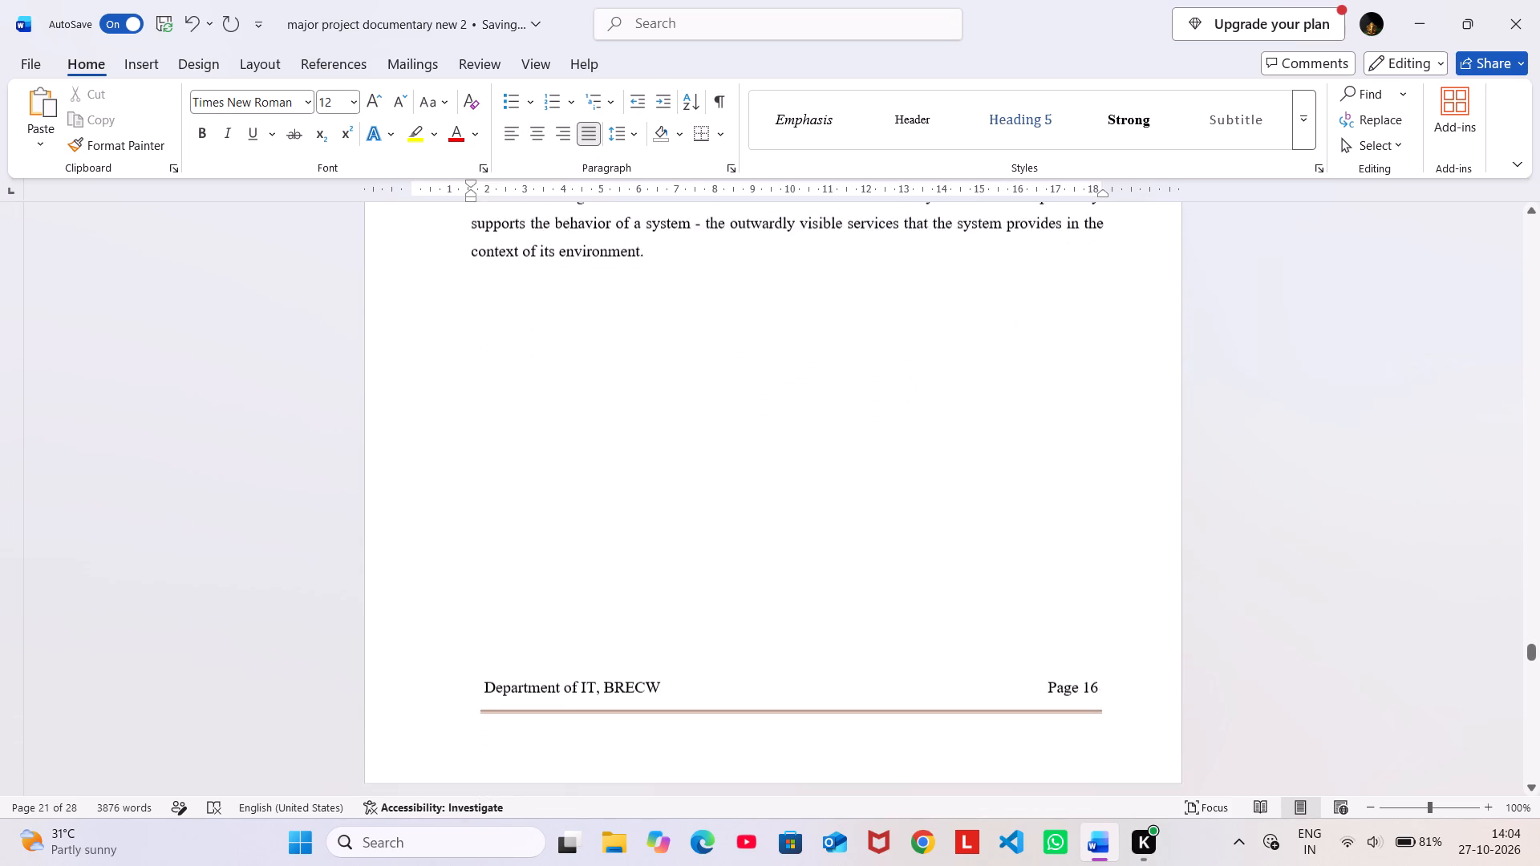
left_click(1098, 670)
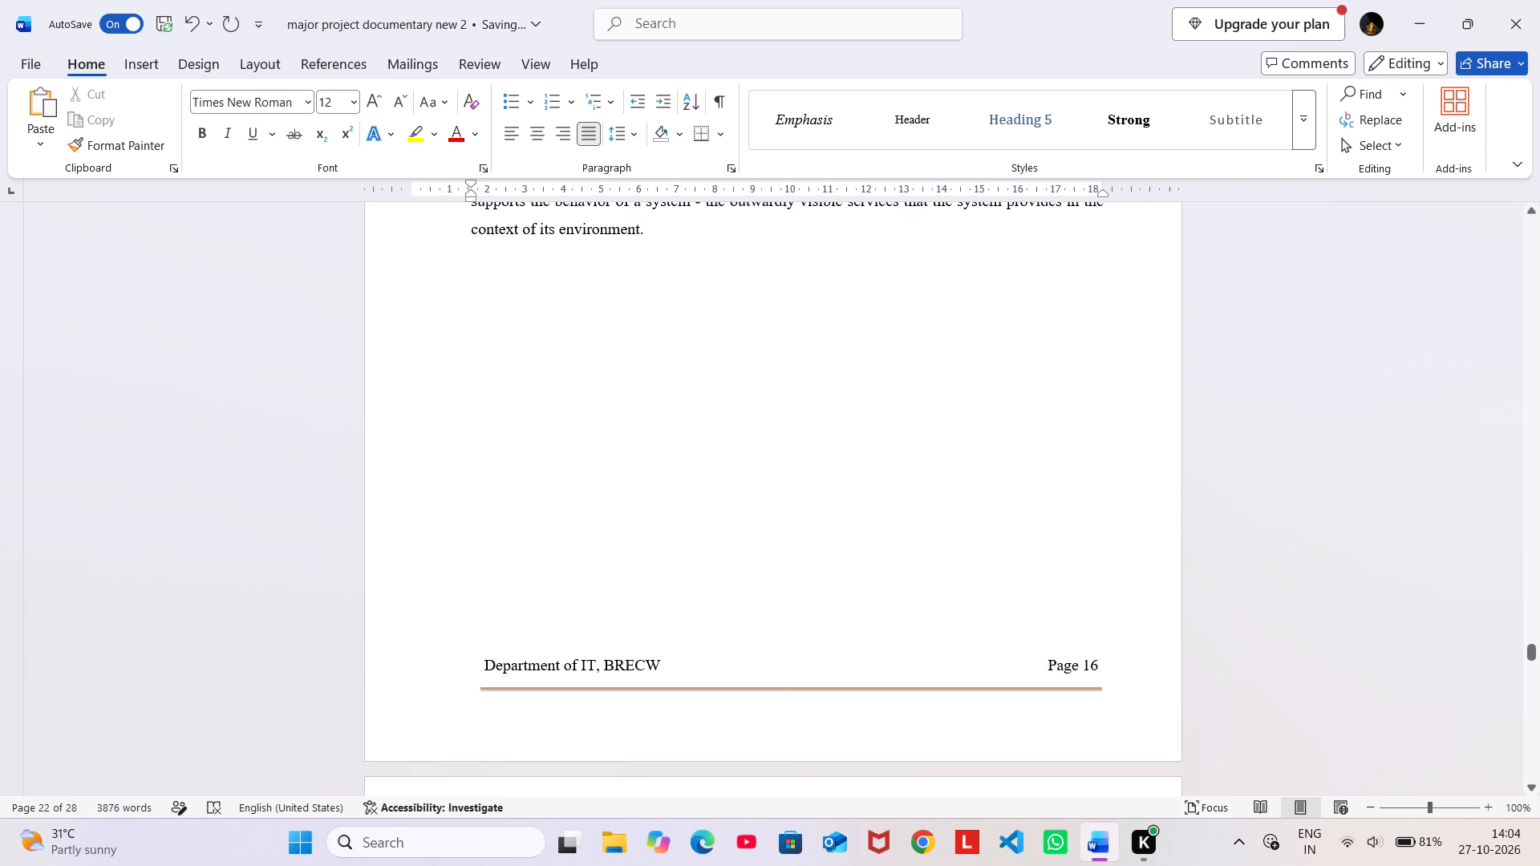
key("BackSpace")
key("5")
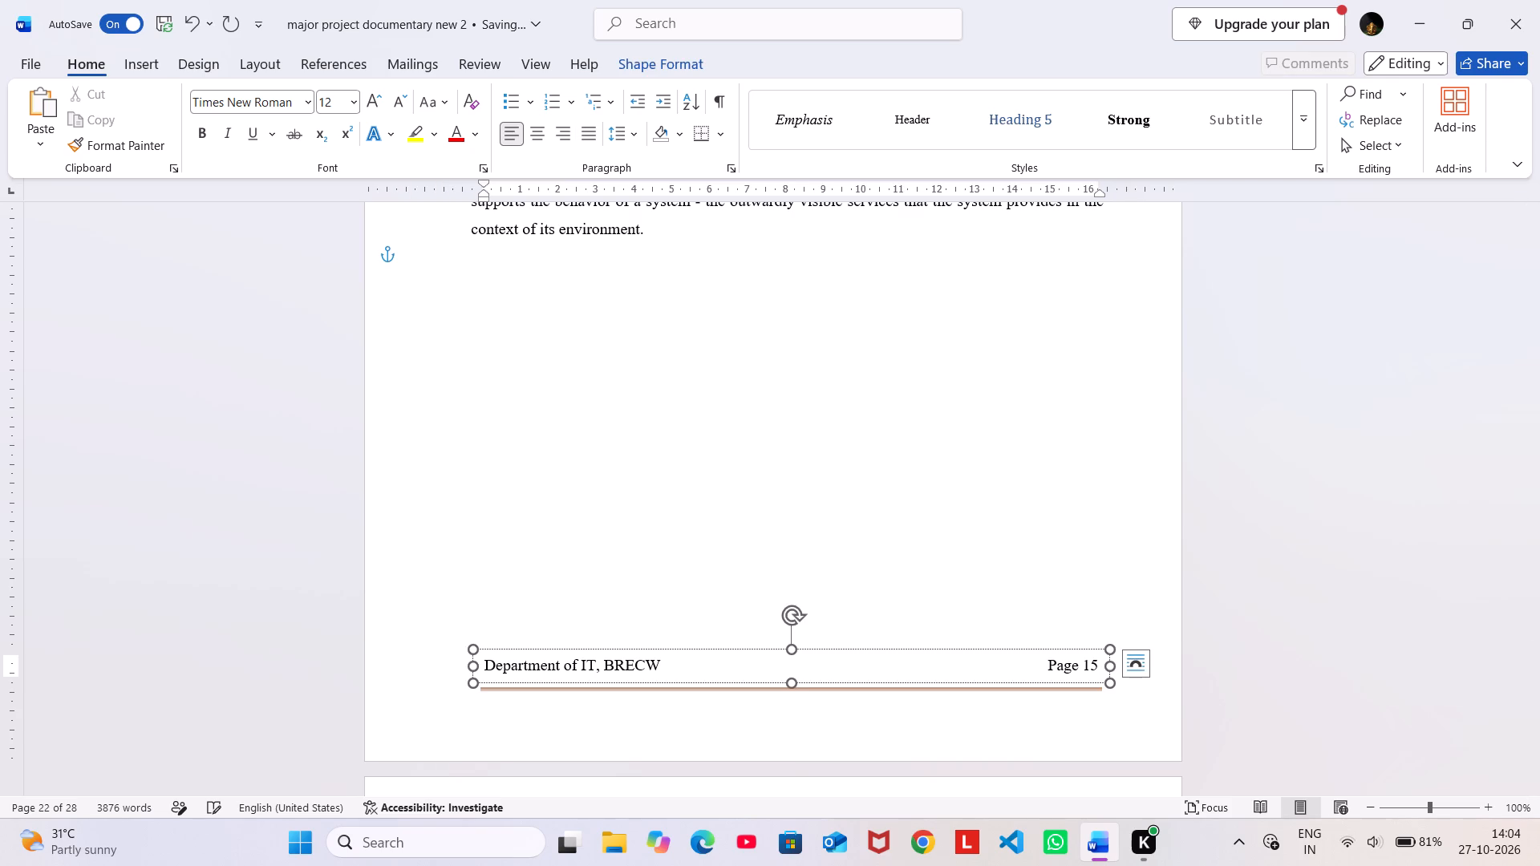
left_click(1054, 534)
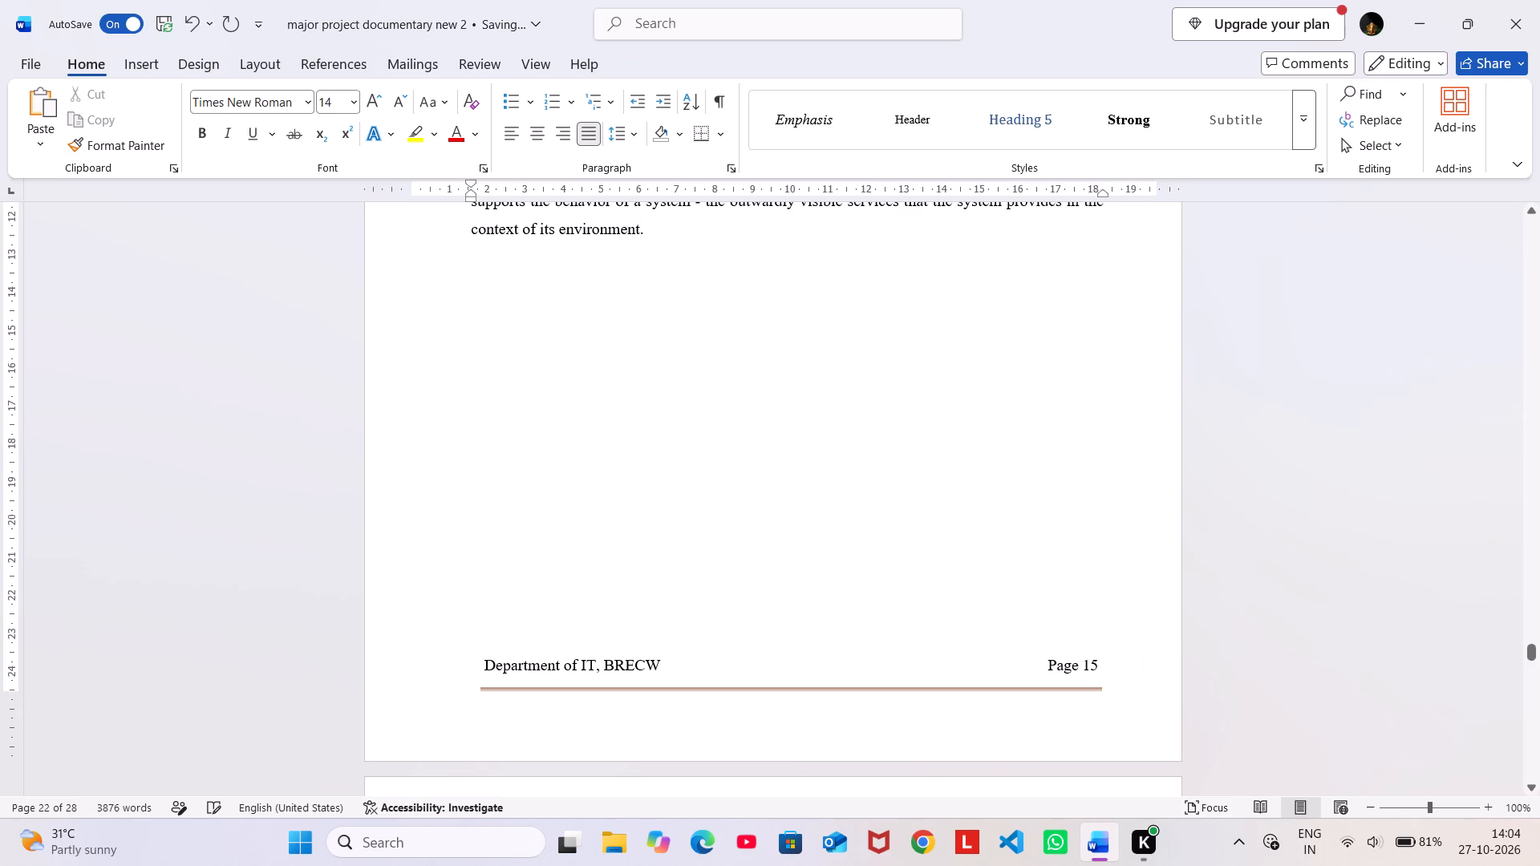
key("ctrl+s")
Change the footer page number to 16 on the page with the use case diagram and 4.2.2 Class Diagram.
scroll(1054, 534, "up", 2)
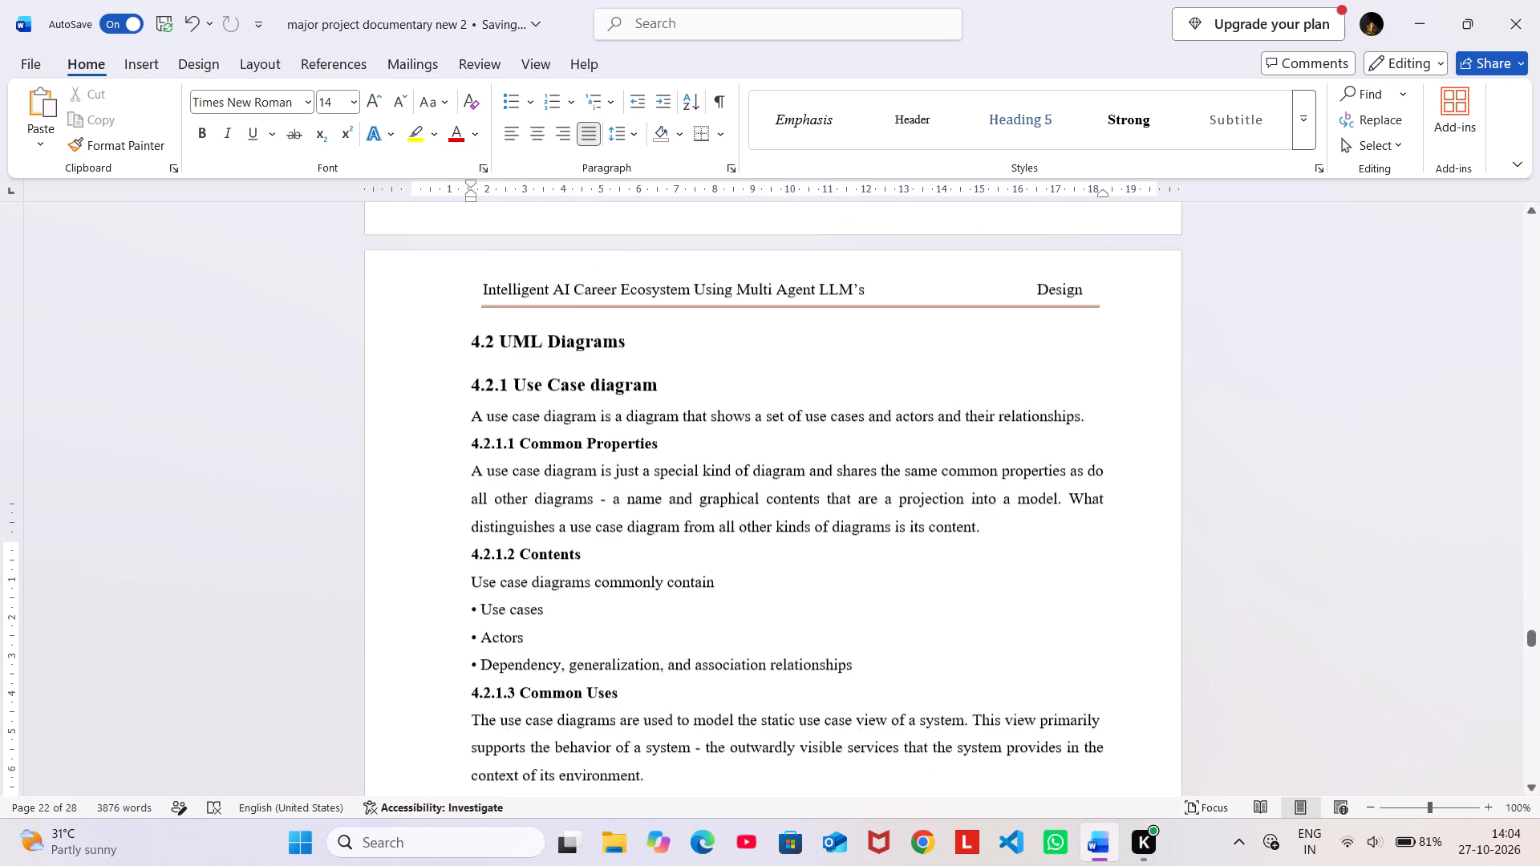
scroll(1054, 534, "up", 2)
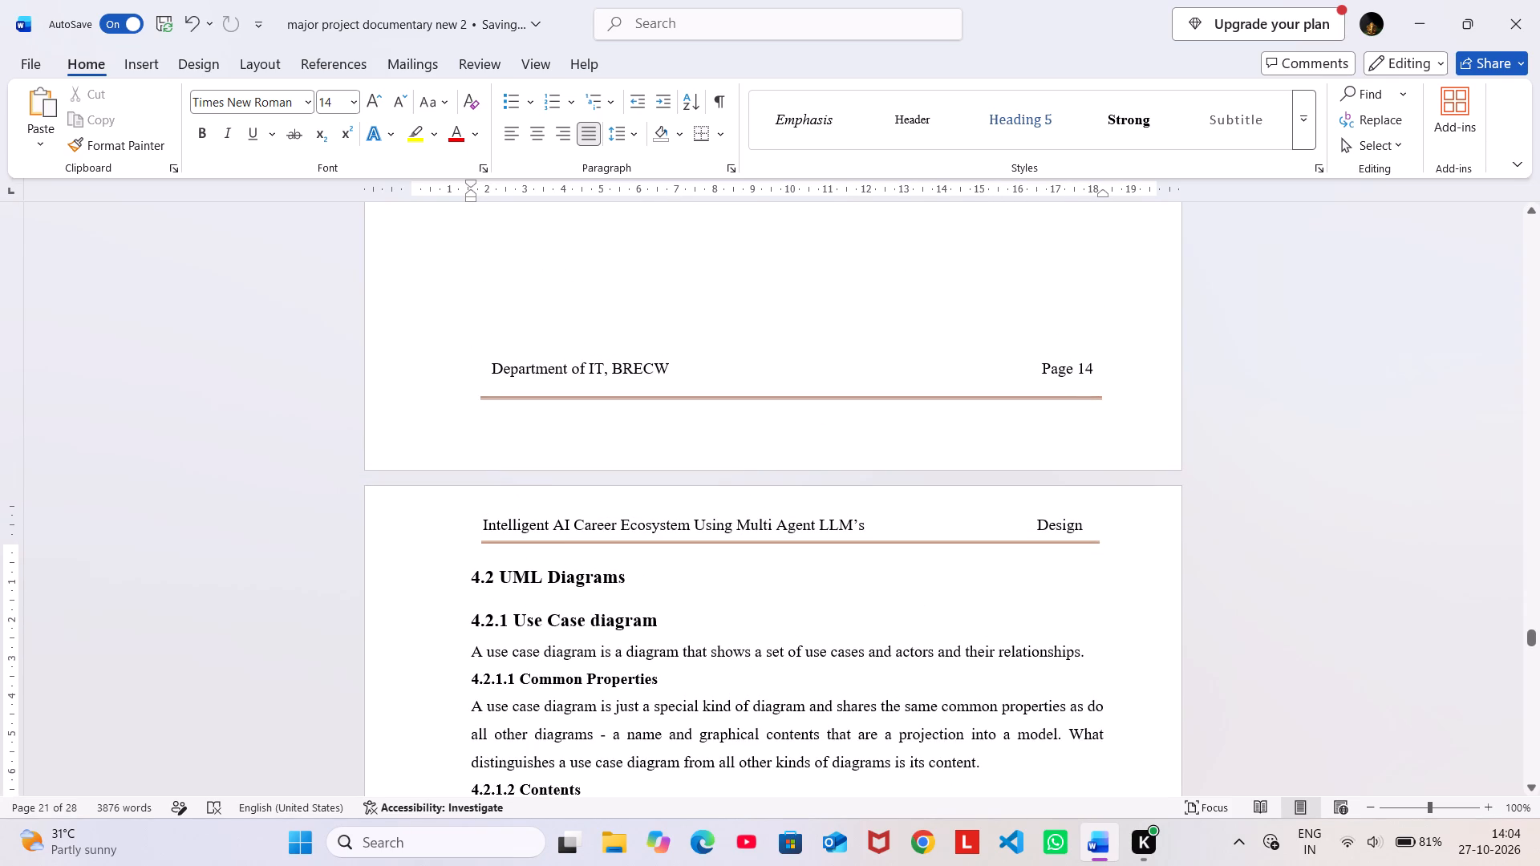
scroll(1054, 534, "down", 2)
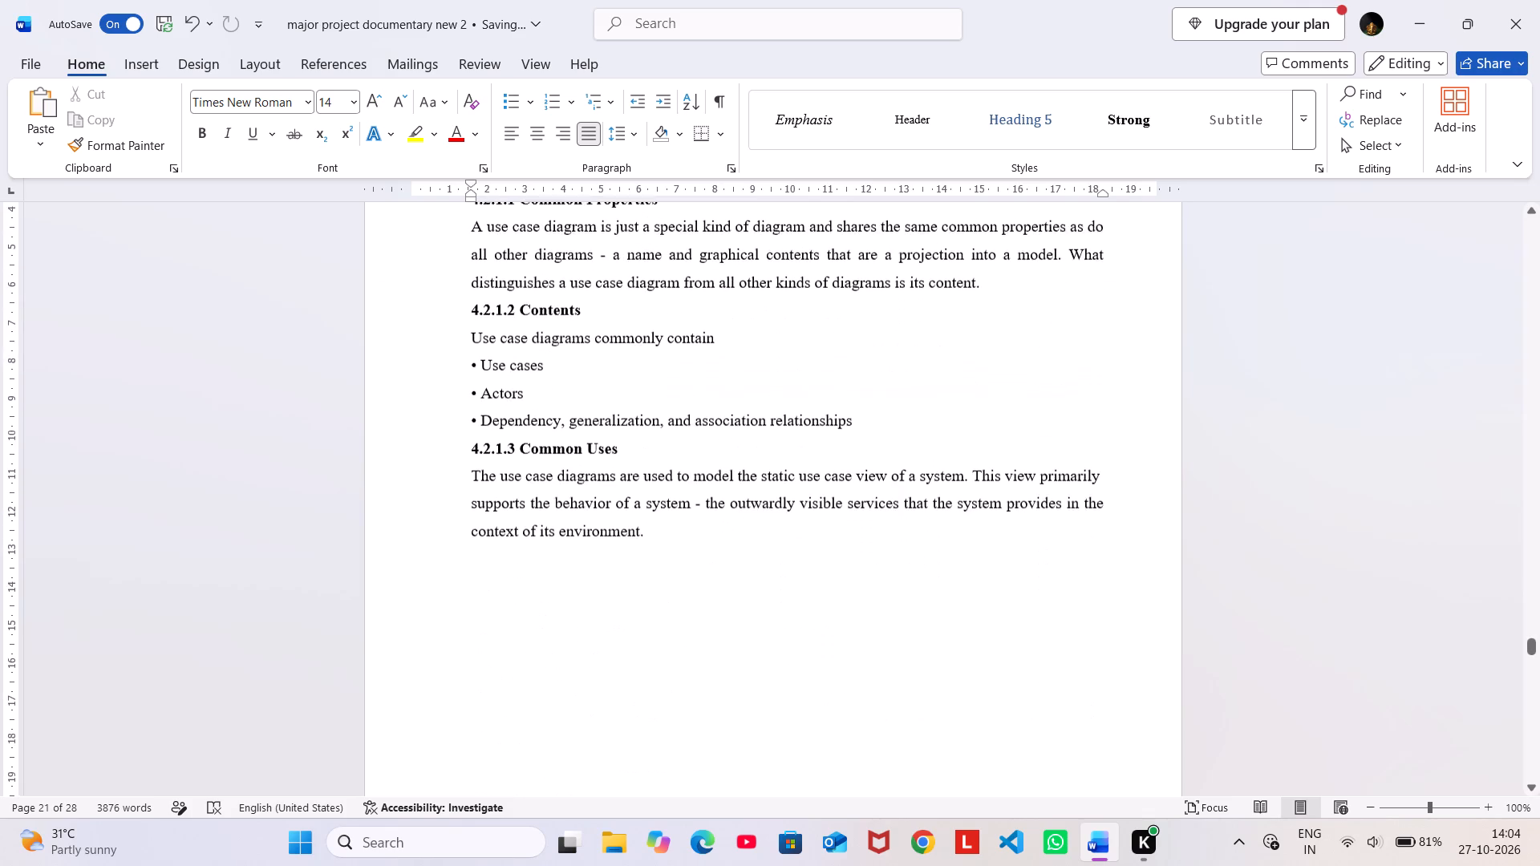
scroll(1054, 534, "down", 5)
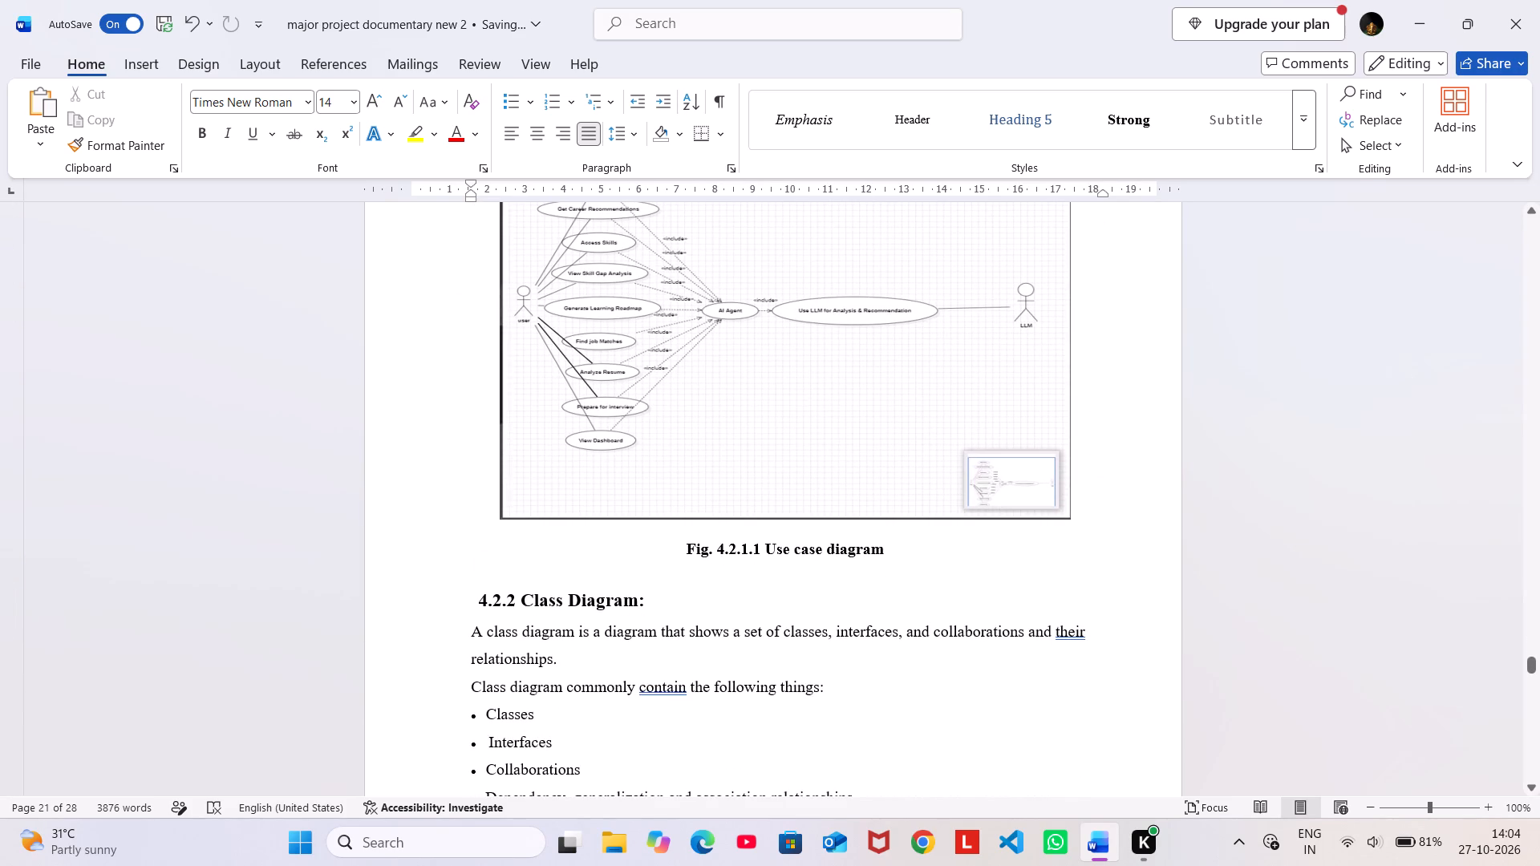
scroll(1054, 534, "down", 3)
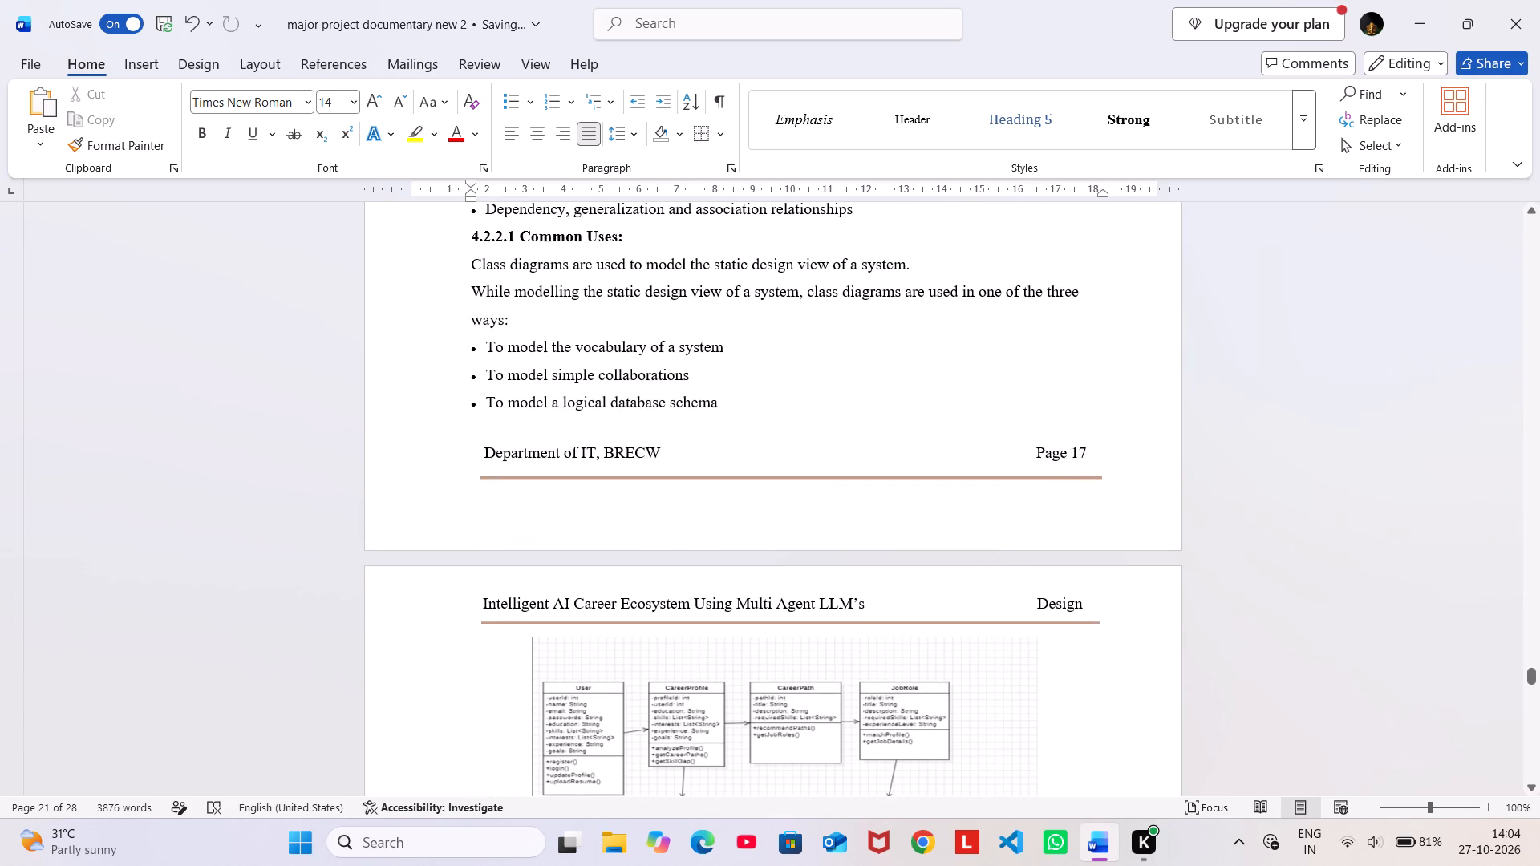
left_click(1089, 451)
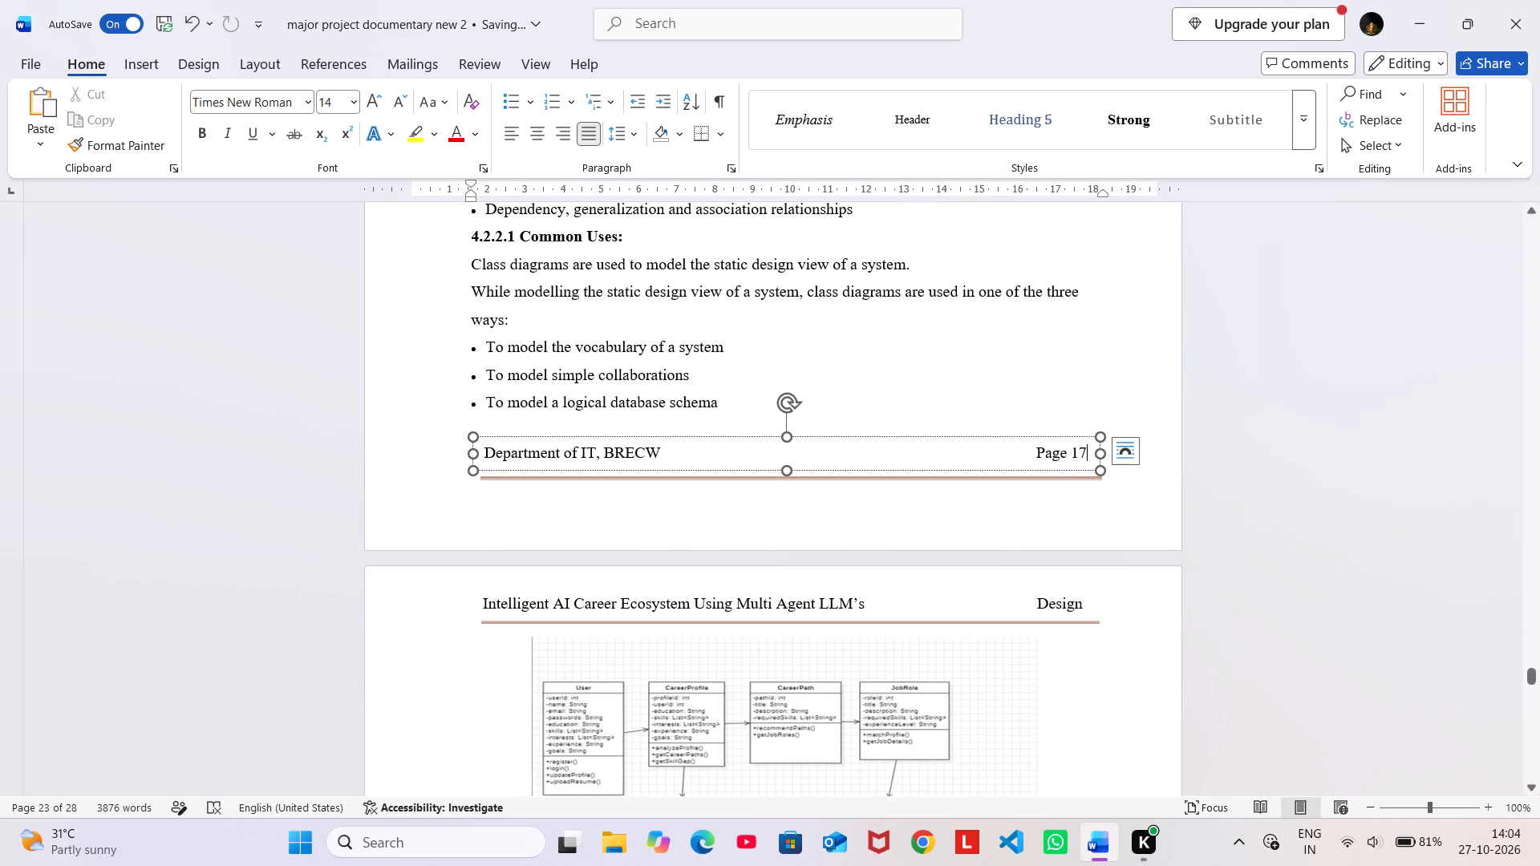
key("BackSpace")
key("6")
Change the footer page number to 17 on the page ending with the sequence diagram's 4.2.4.1 Content list.
scroll(1089, 451, "down", 1)
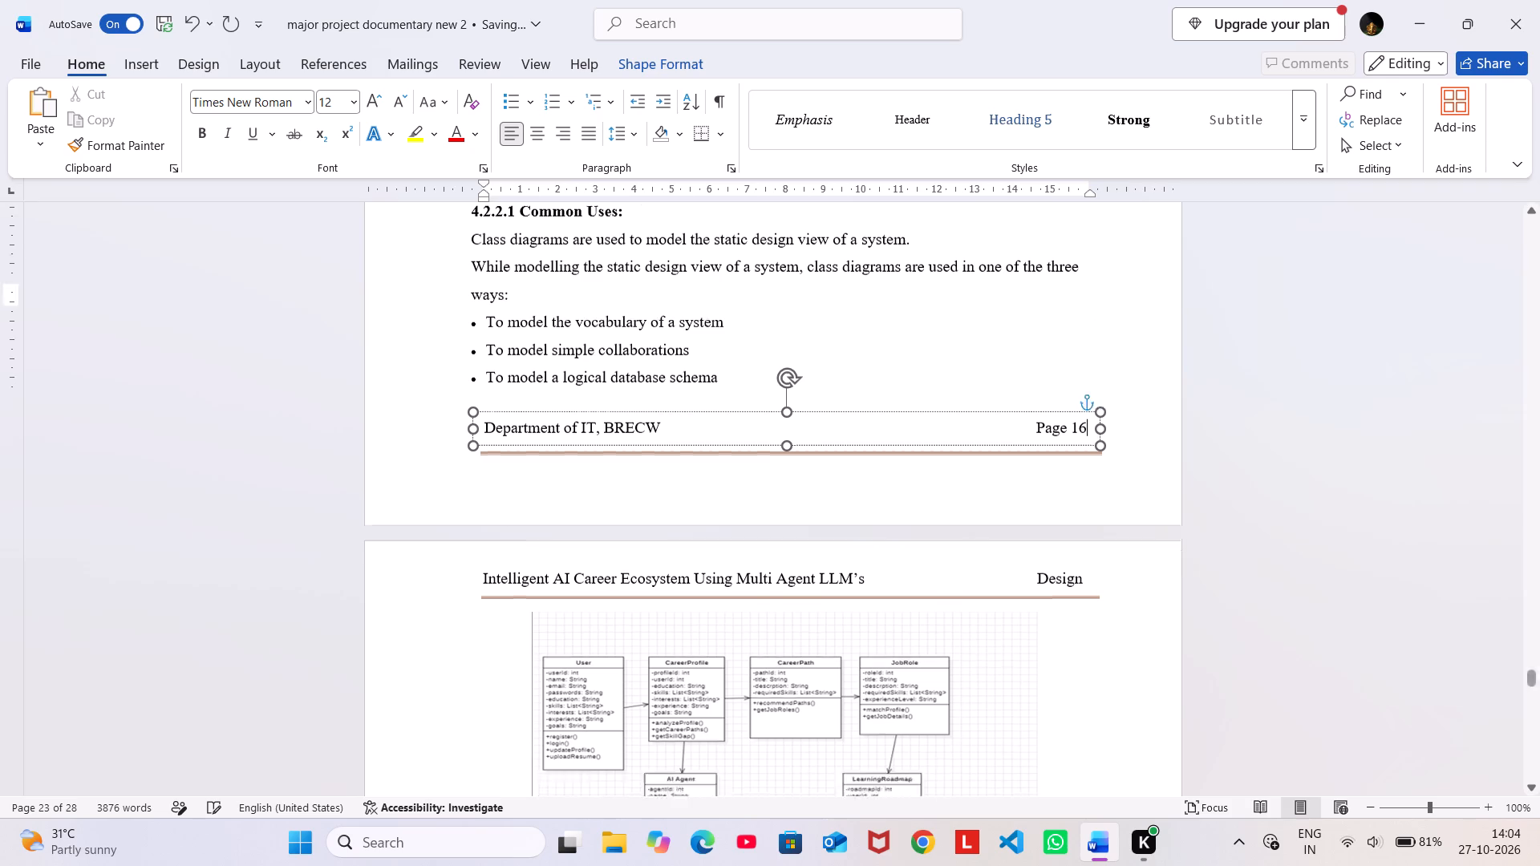
scroll(1089, 451, "down", 3)
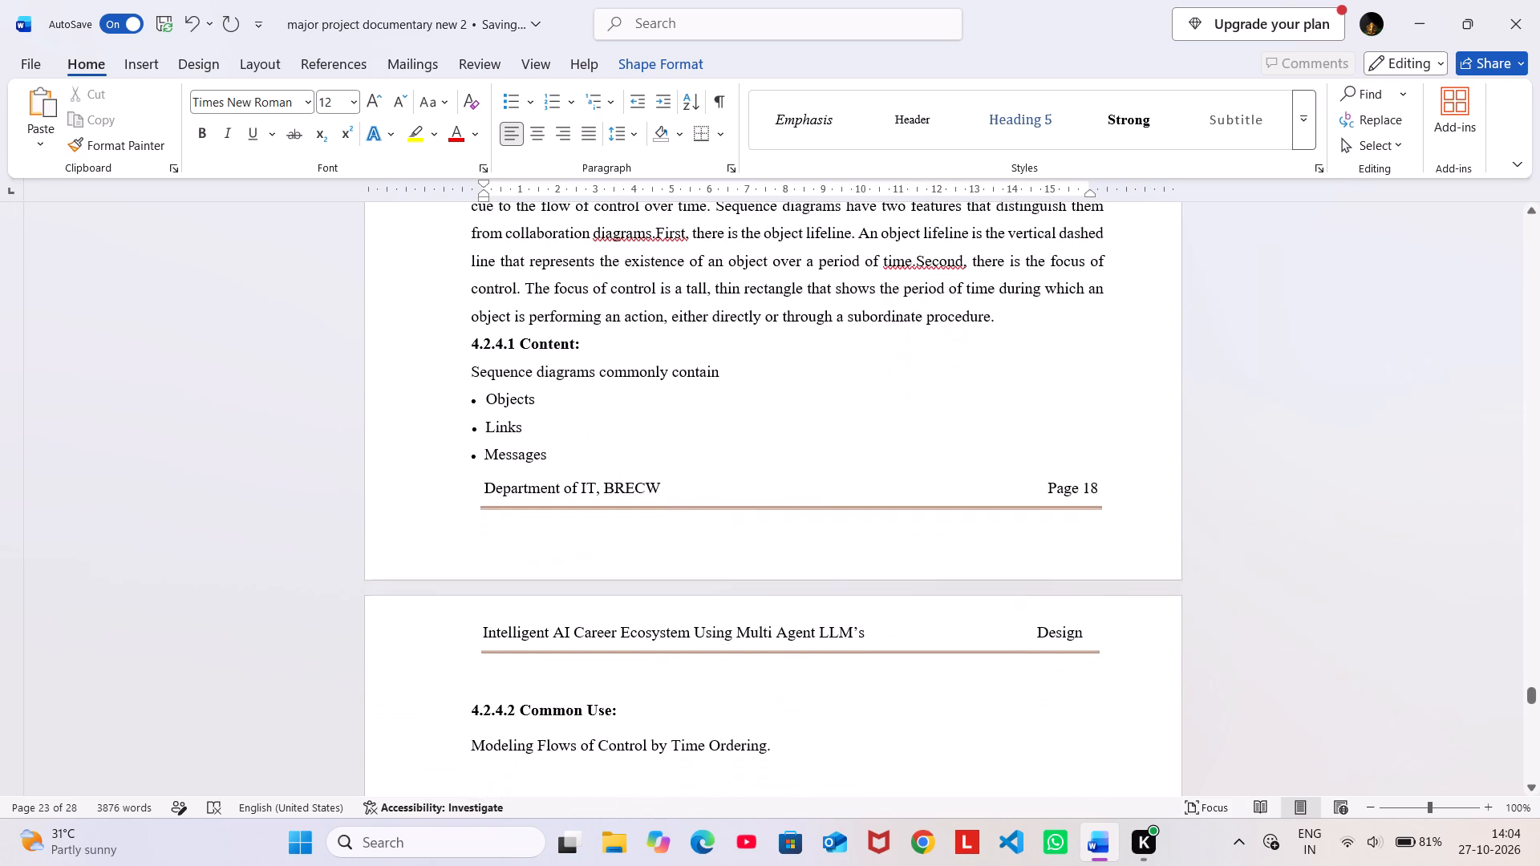
left_click(1108, 485)
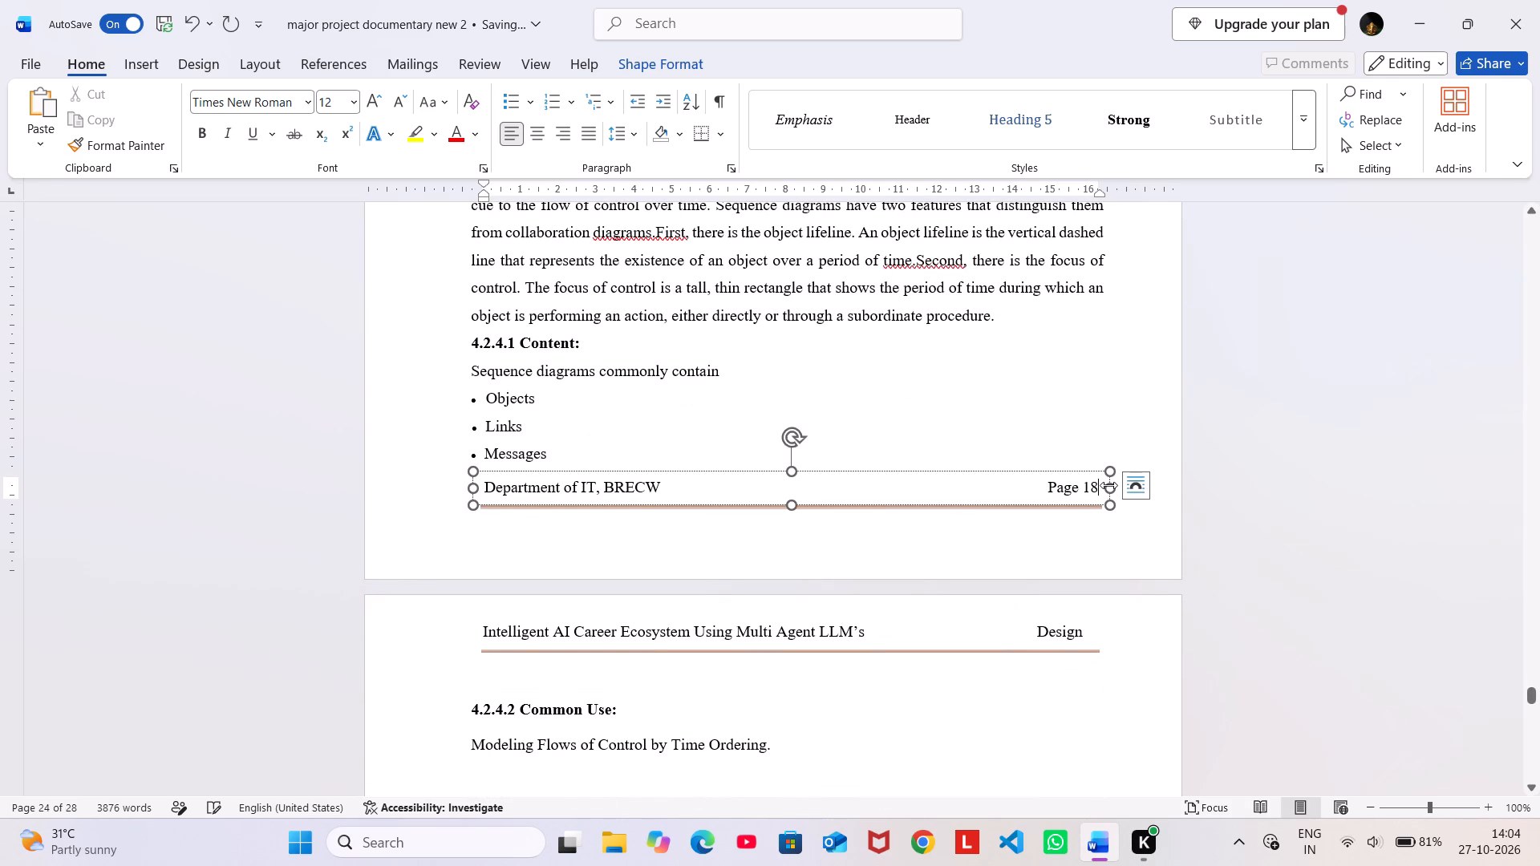
key("BackSpace")
key("7")
Change the footer page number to 18 on the page ending with the activity diagram's Common Properties text.
scroll(1108, 485, "down", 4)
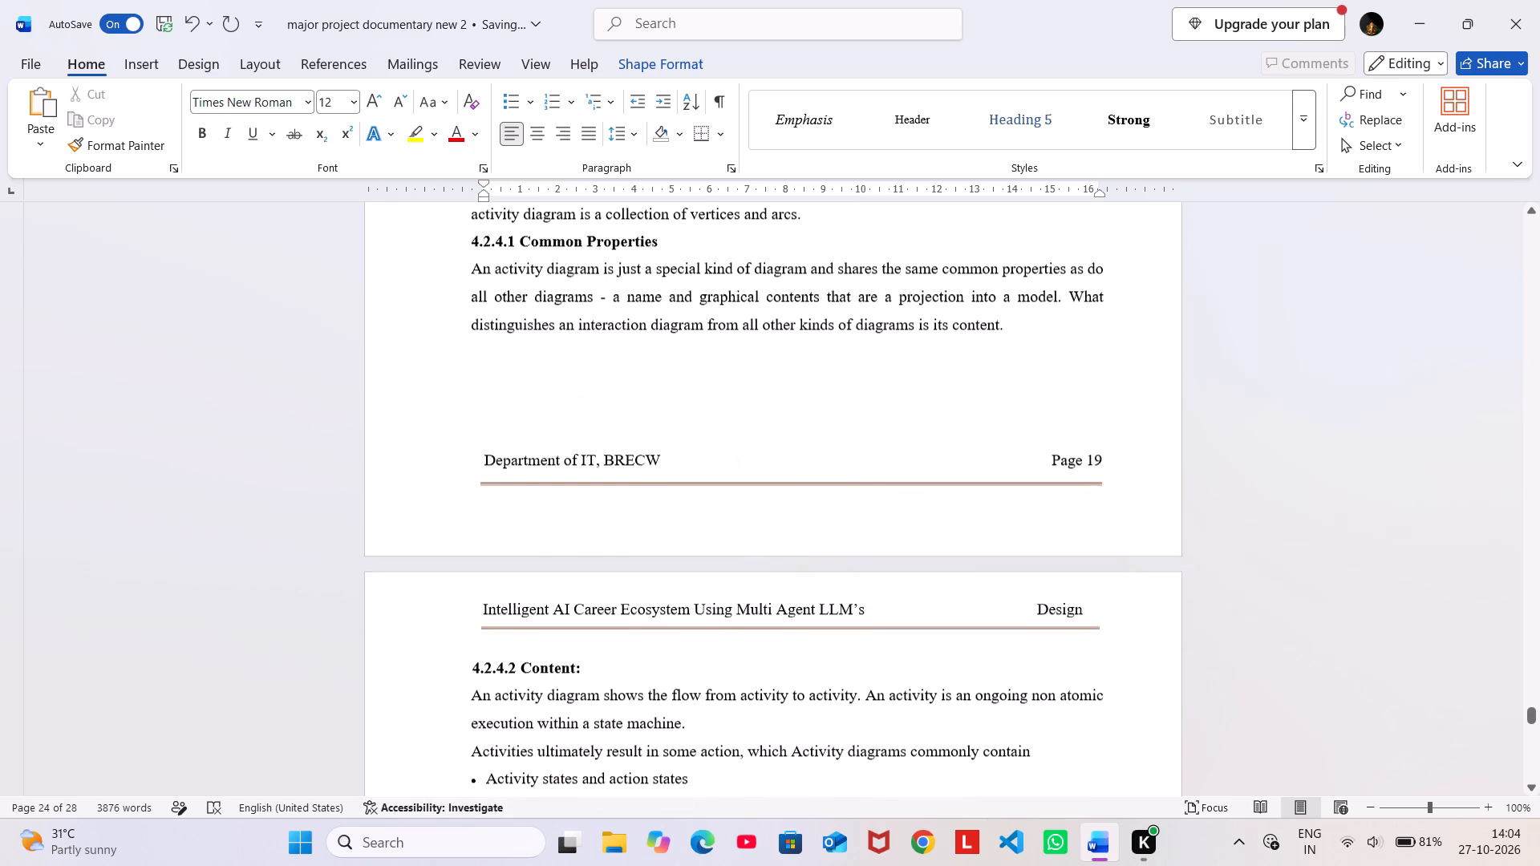
left_click(1106, 461)
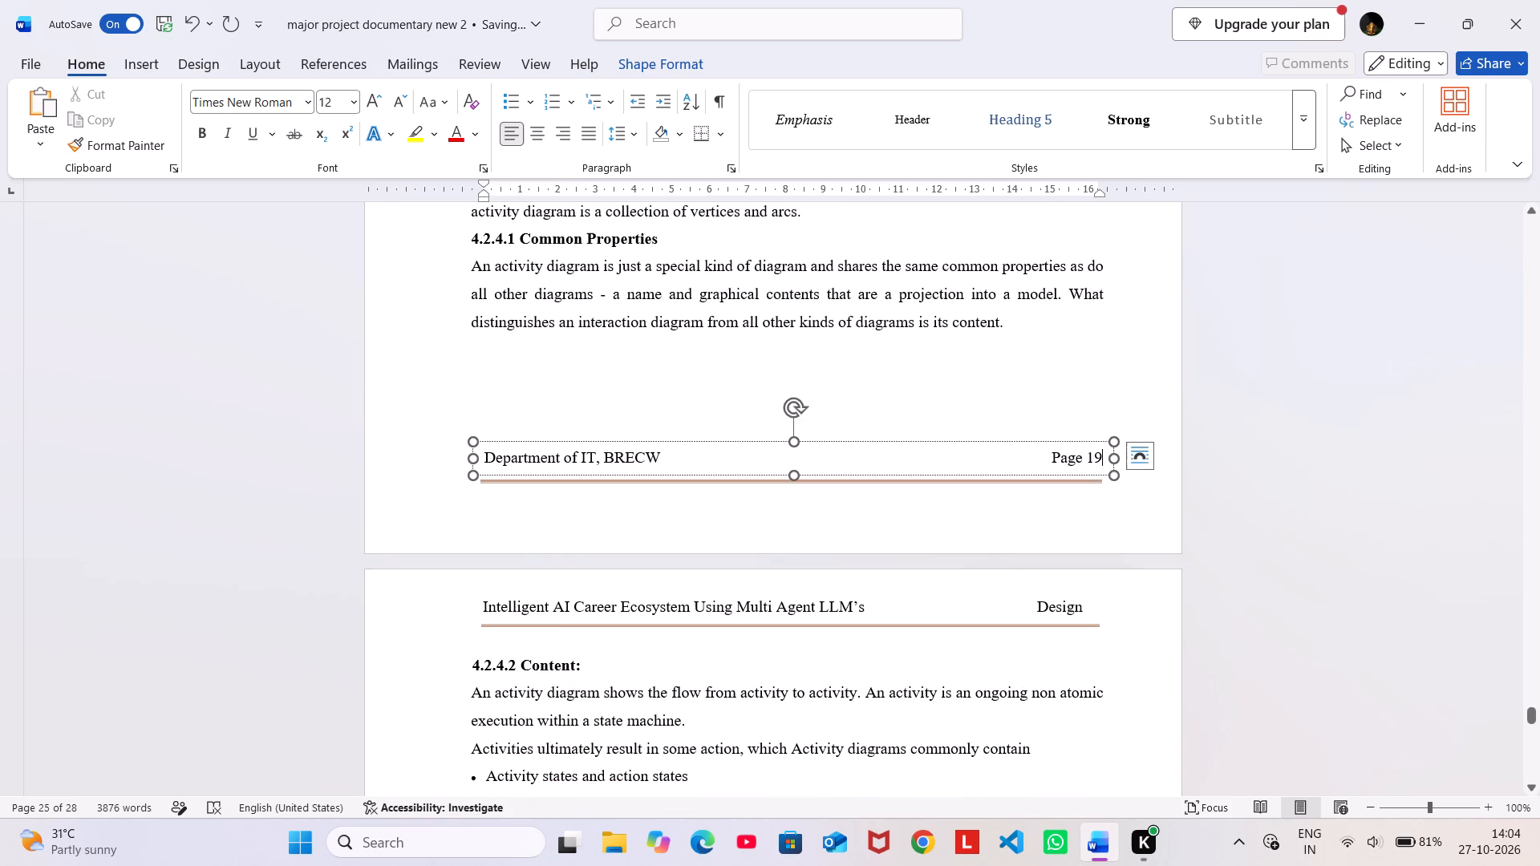
key("BackSpace")
key("8")
Change the footer page number to 19 on the page with the Fig. 4.2.4.1 Activity diagram.
scroll(984, 607, "down", 3)
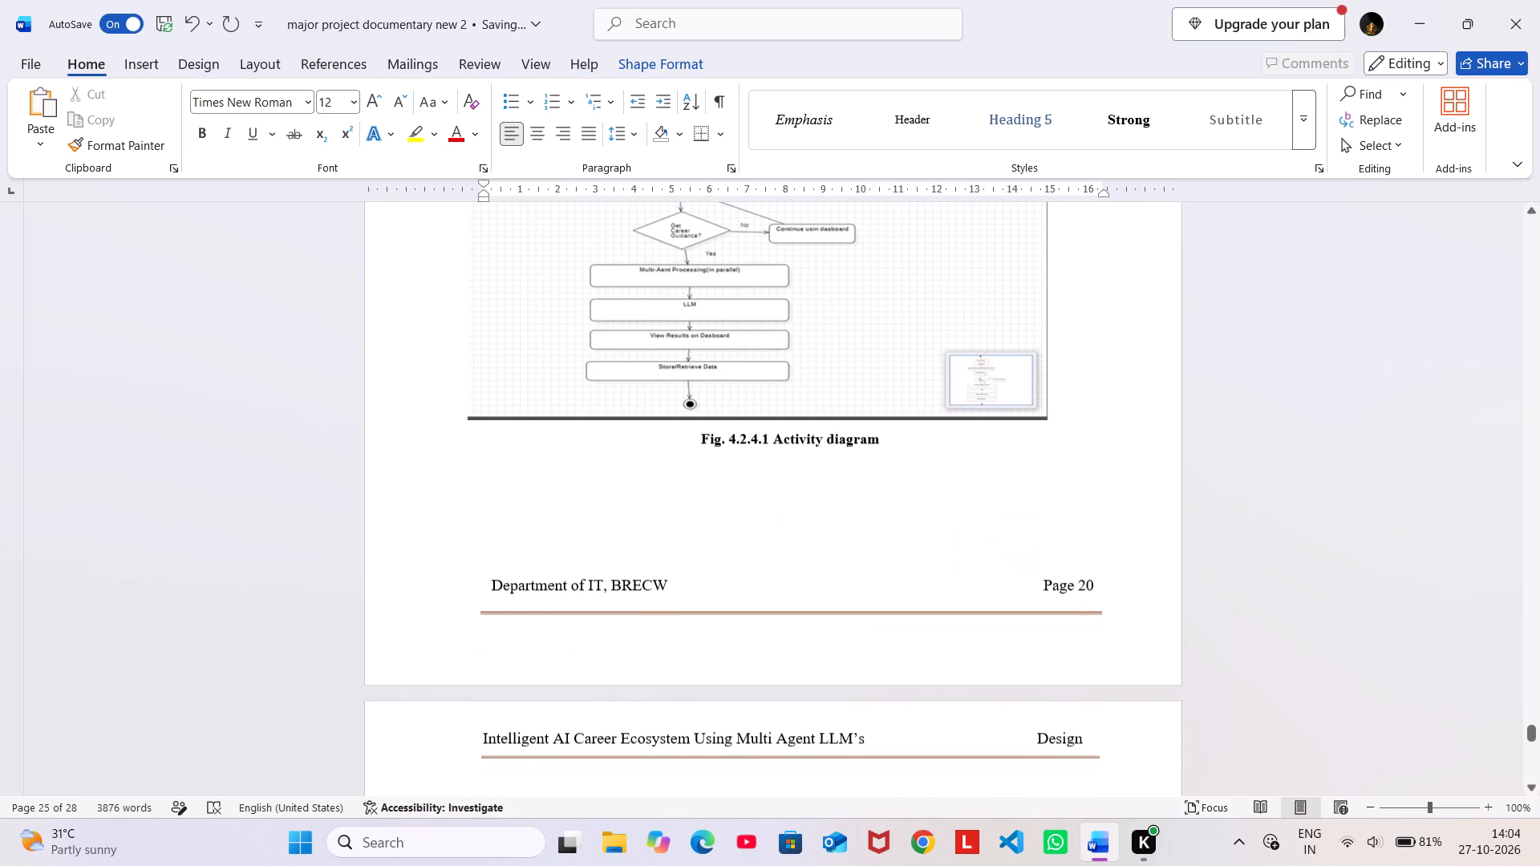
left_click(1096, 589)
key("BackSpace")
key("BackSpace")
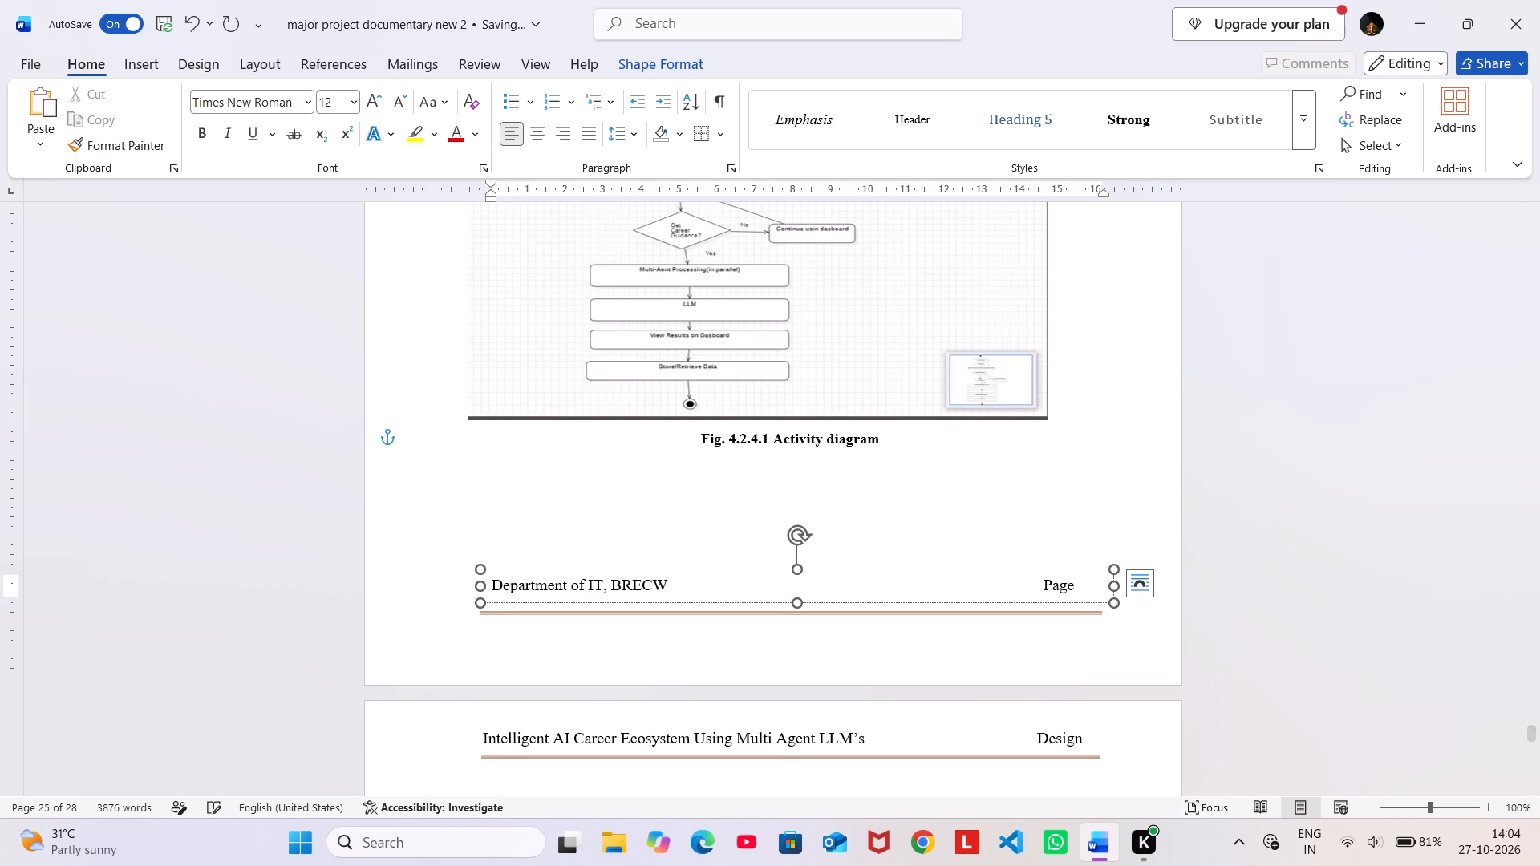
type("19")
Change the footer page number to 20 on the 4.3 Modules page and save the document.
scroll(1096, 589, "down", 1)
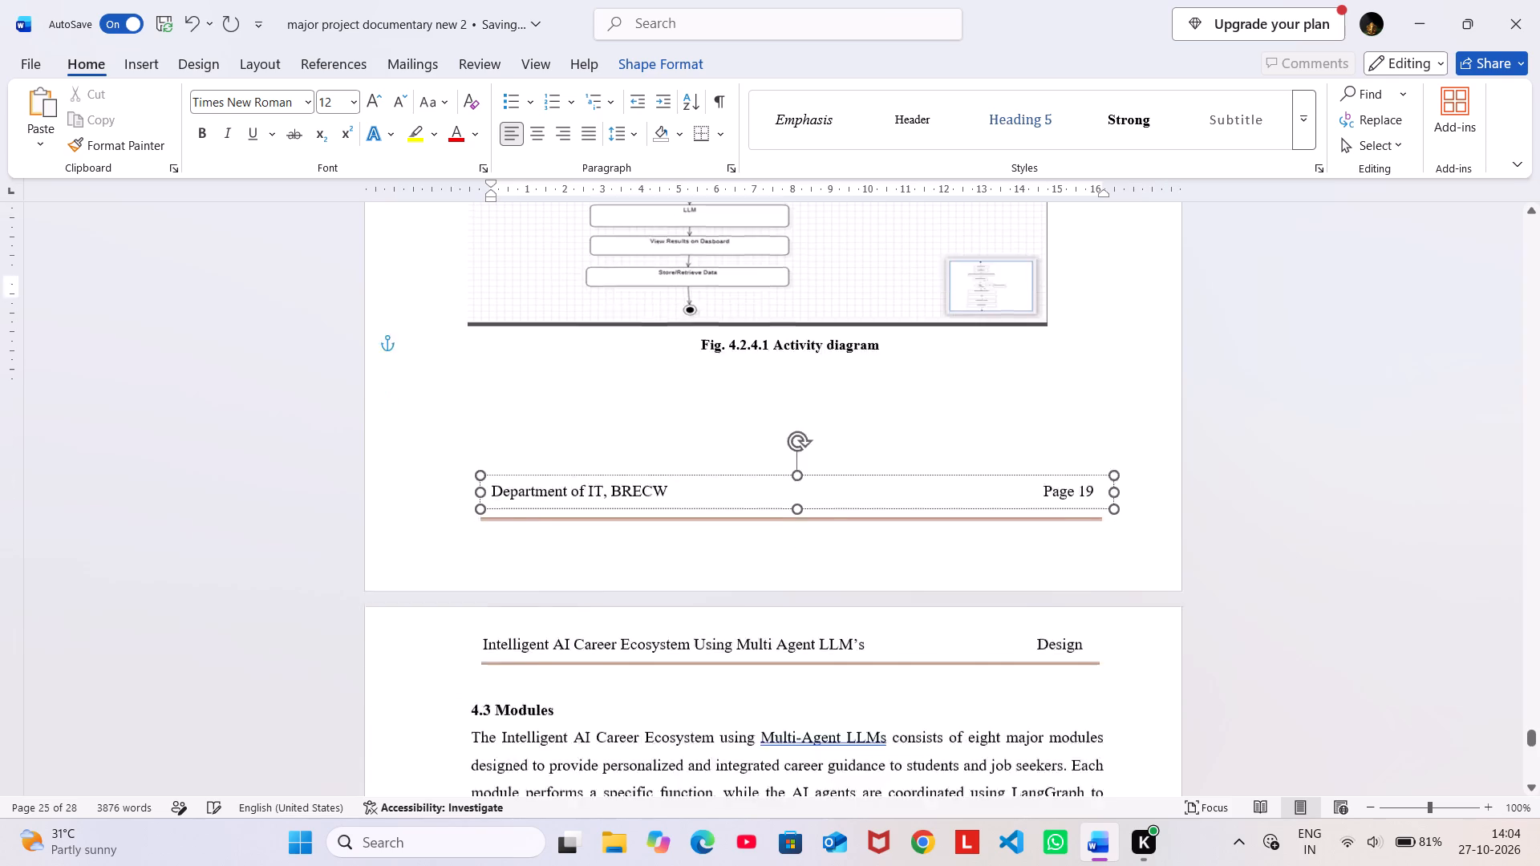
scroll(1096, 589, "down", 4)
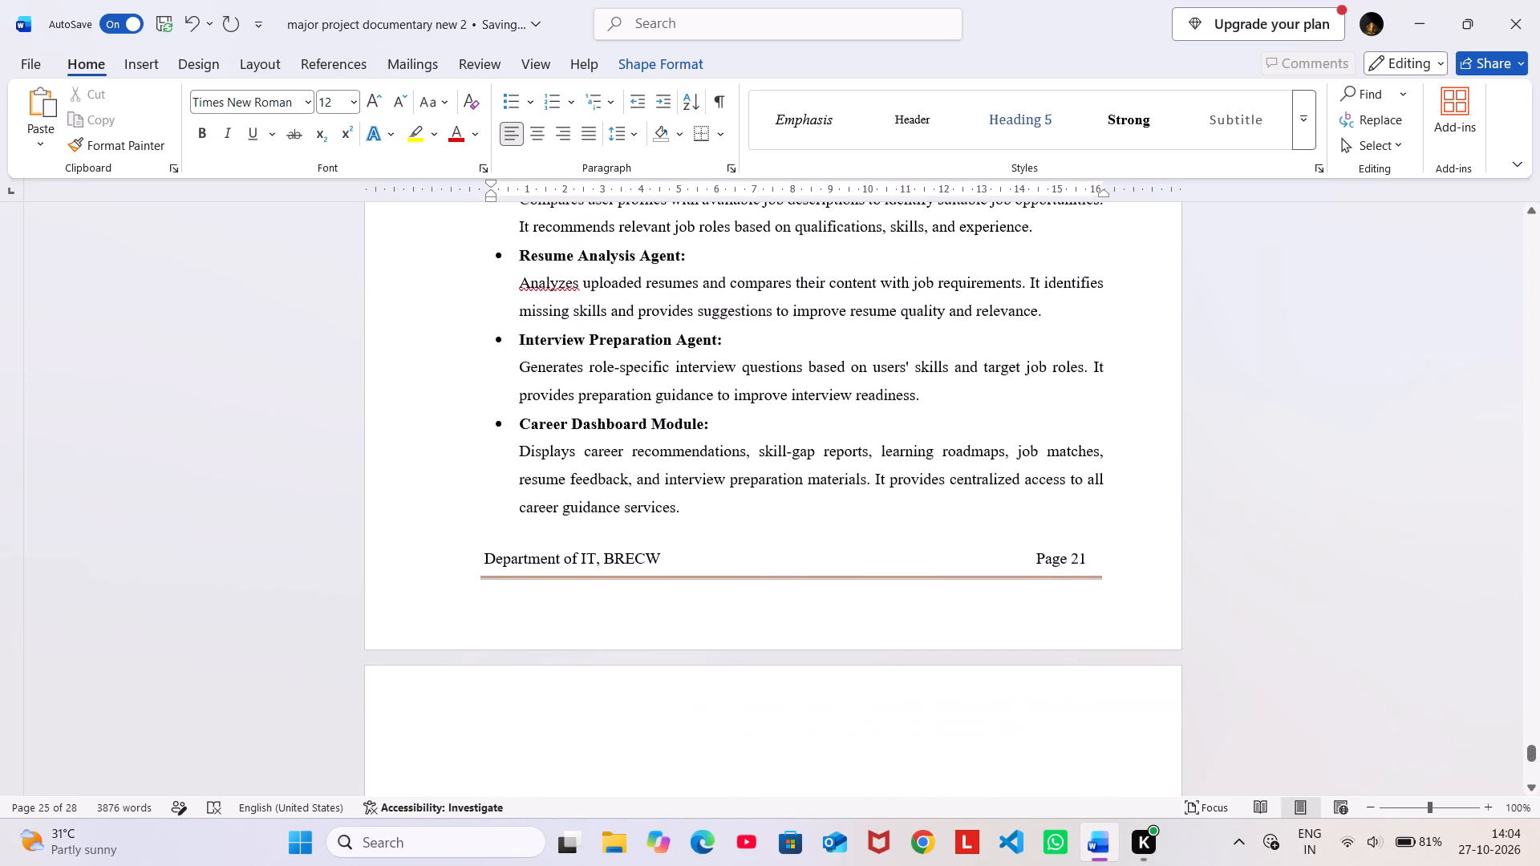
left_click(1087, 550)
key("BackSpace")
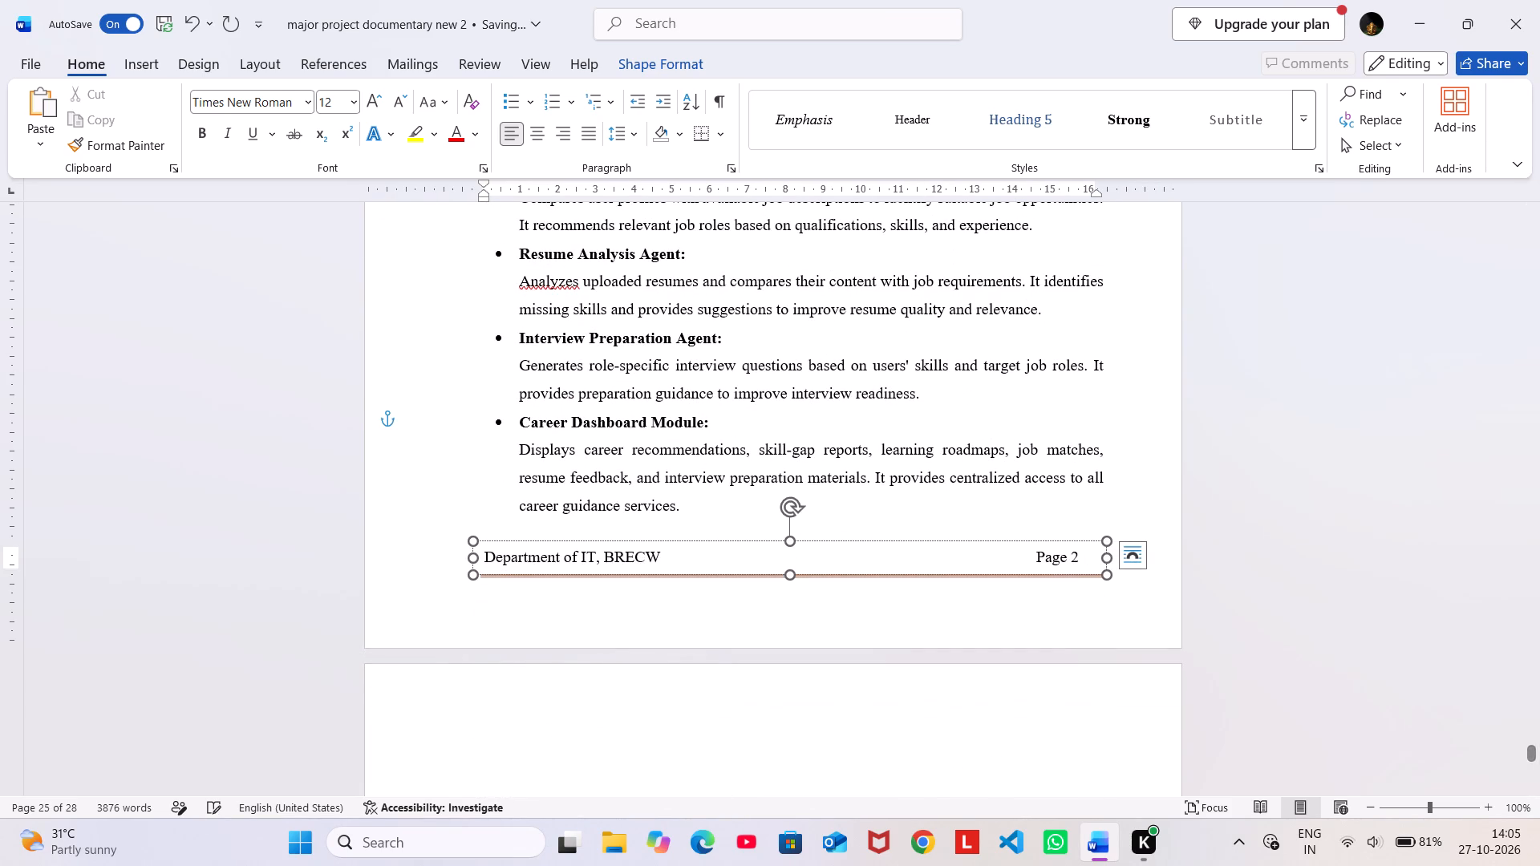
key("0")
left_click(934, 366)
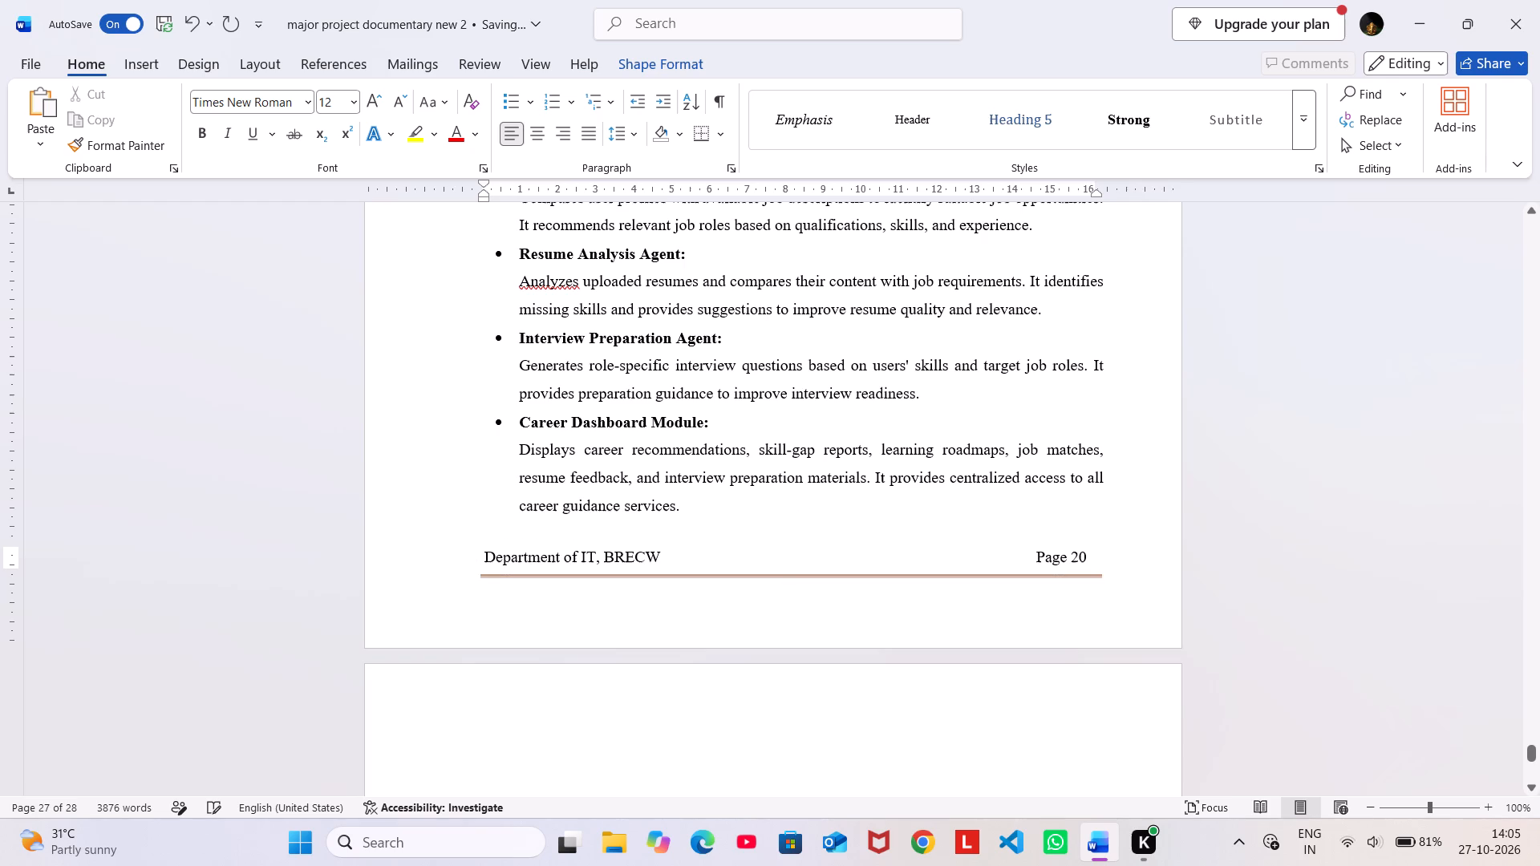
key("ctrl+s")
Review the Design chapter's pages and footer numbers from the document's end back to the System Architecture diagram page.
scroll(934, 366, "down", 7)
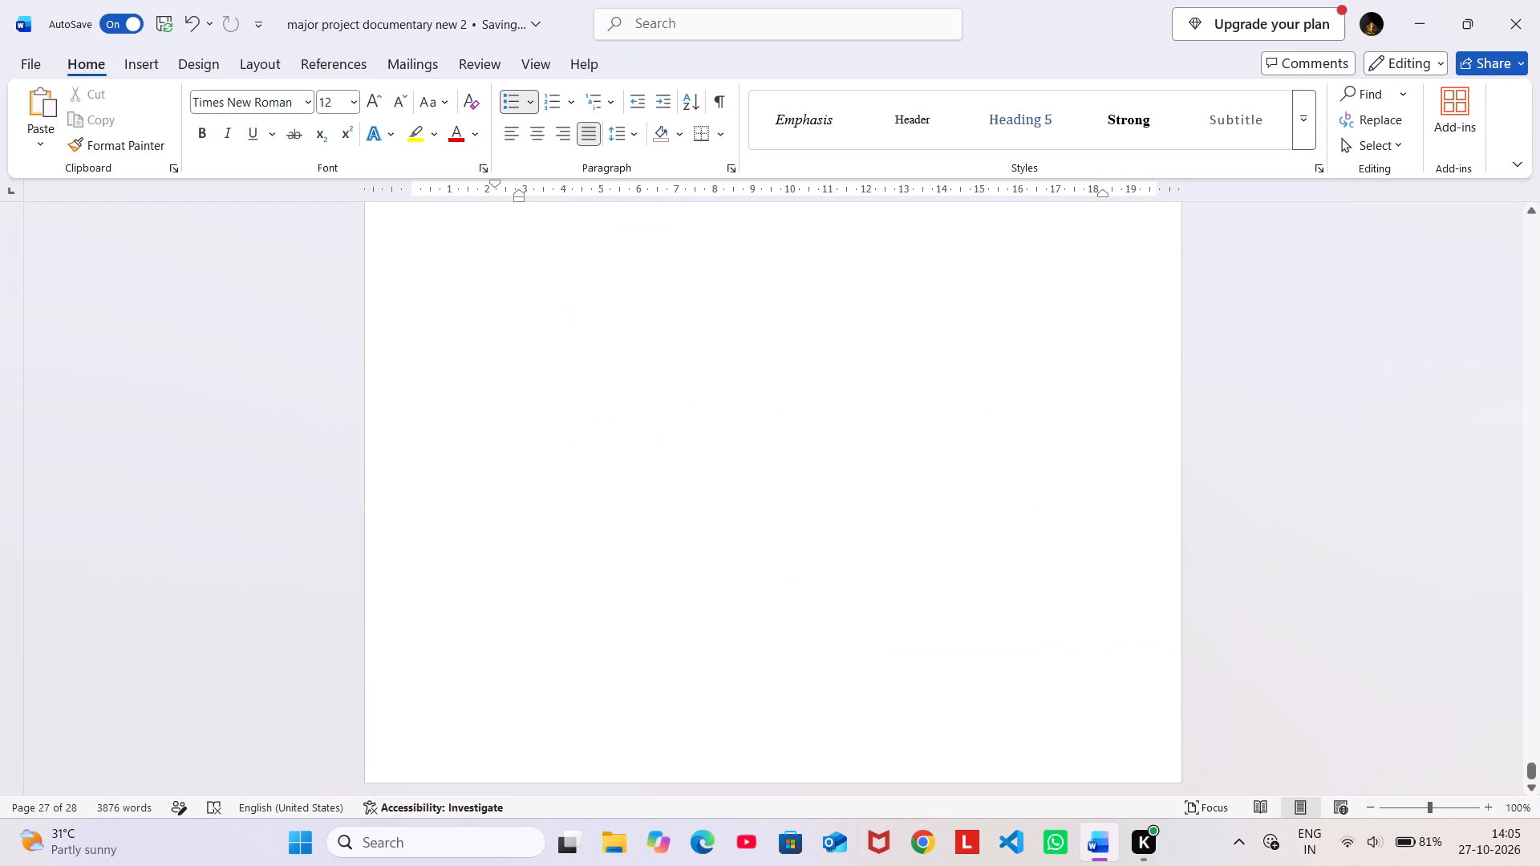
scroll(934, 366, "up", 13)
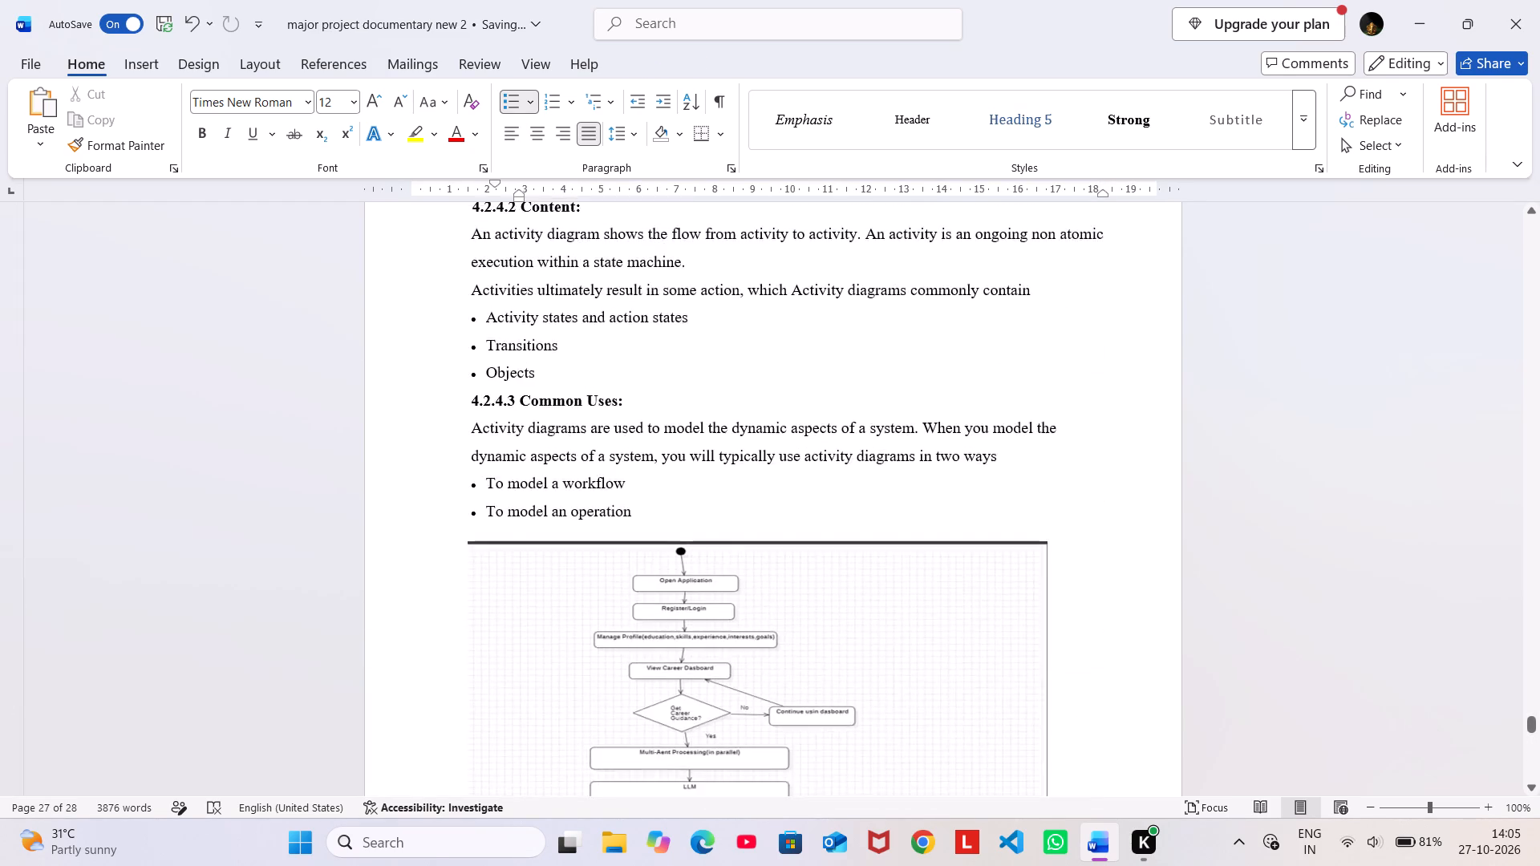
scroll(934, 366, "up", 13)
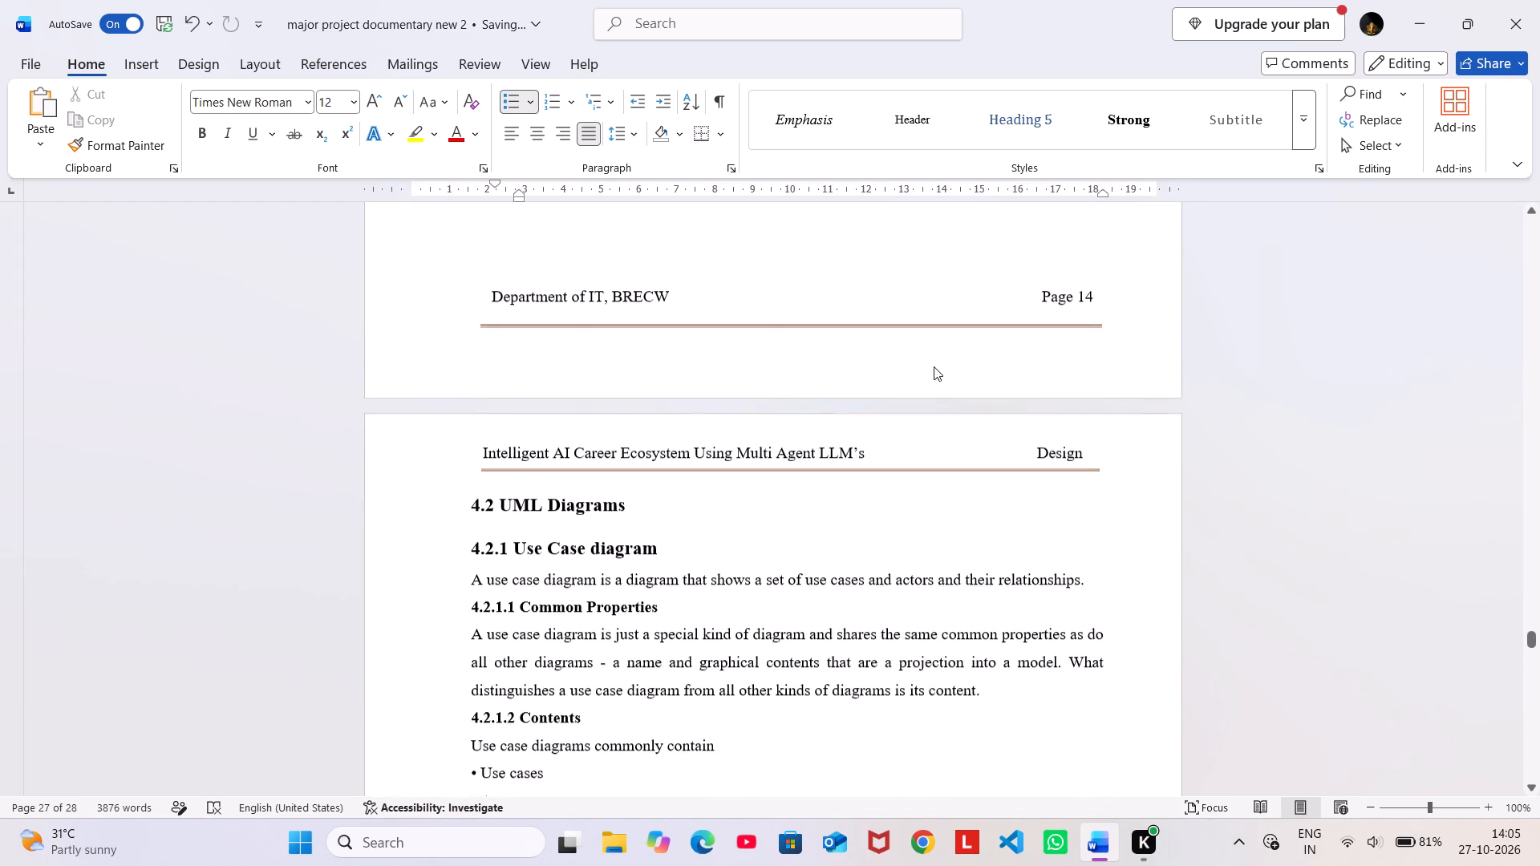
scroll(934, 366, "up", 4)
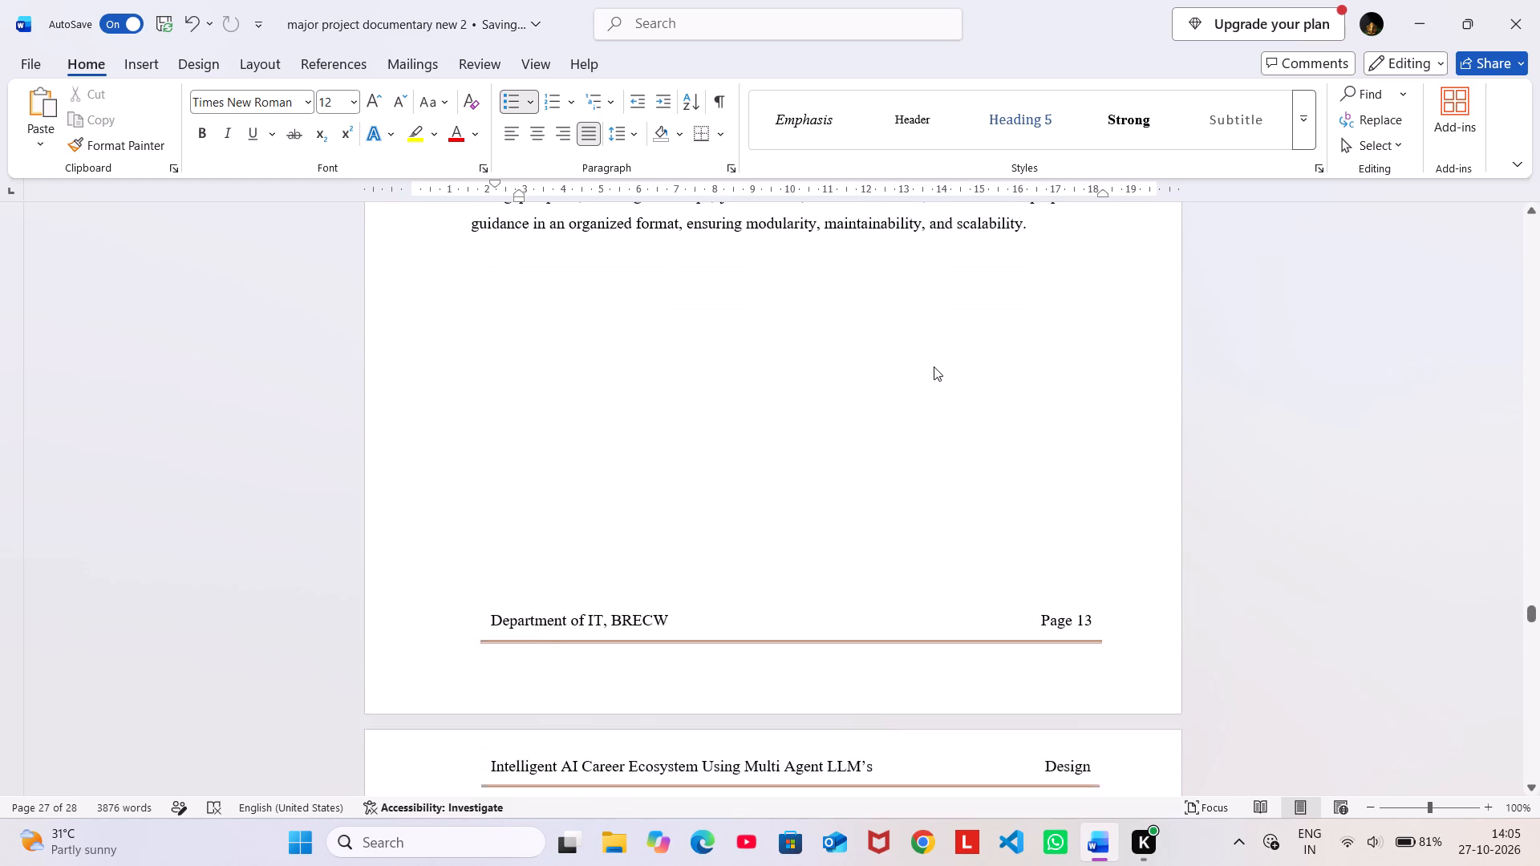
scroll(934, 366, "up", 4)
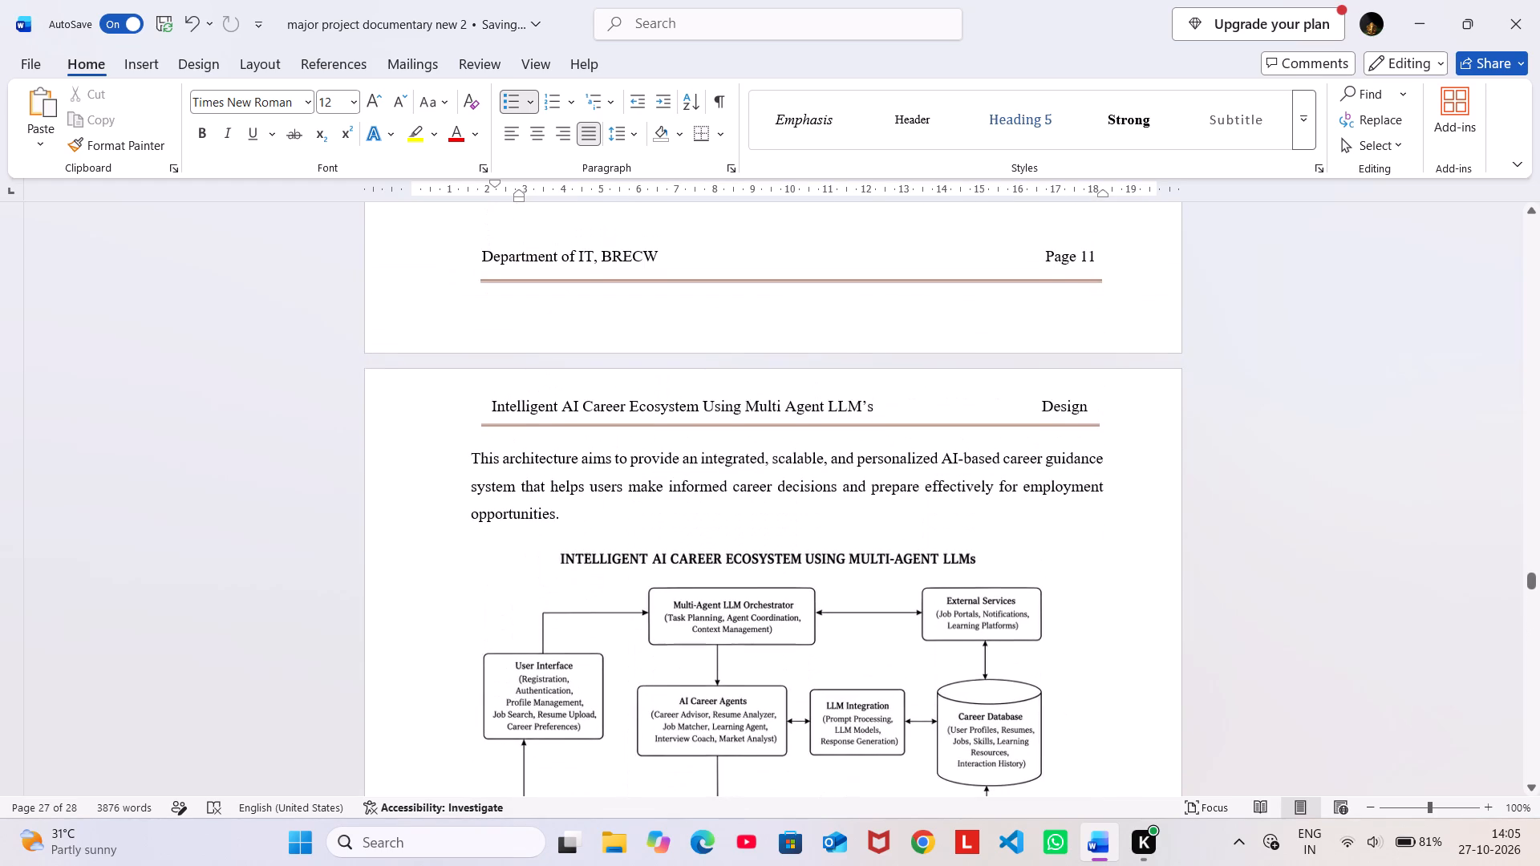
Review the footers and section headings from the System Architecture page through Technical Architecture to 4.2 UML Diagrams.
scroll(934, 366, "down", 1)
scroll(934, 366, "up", 1)
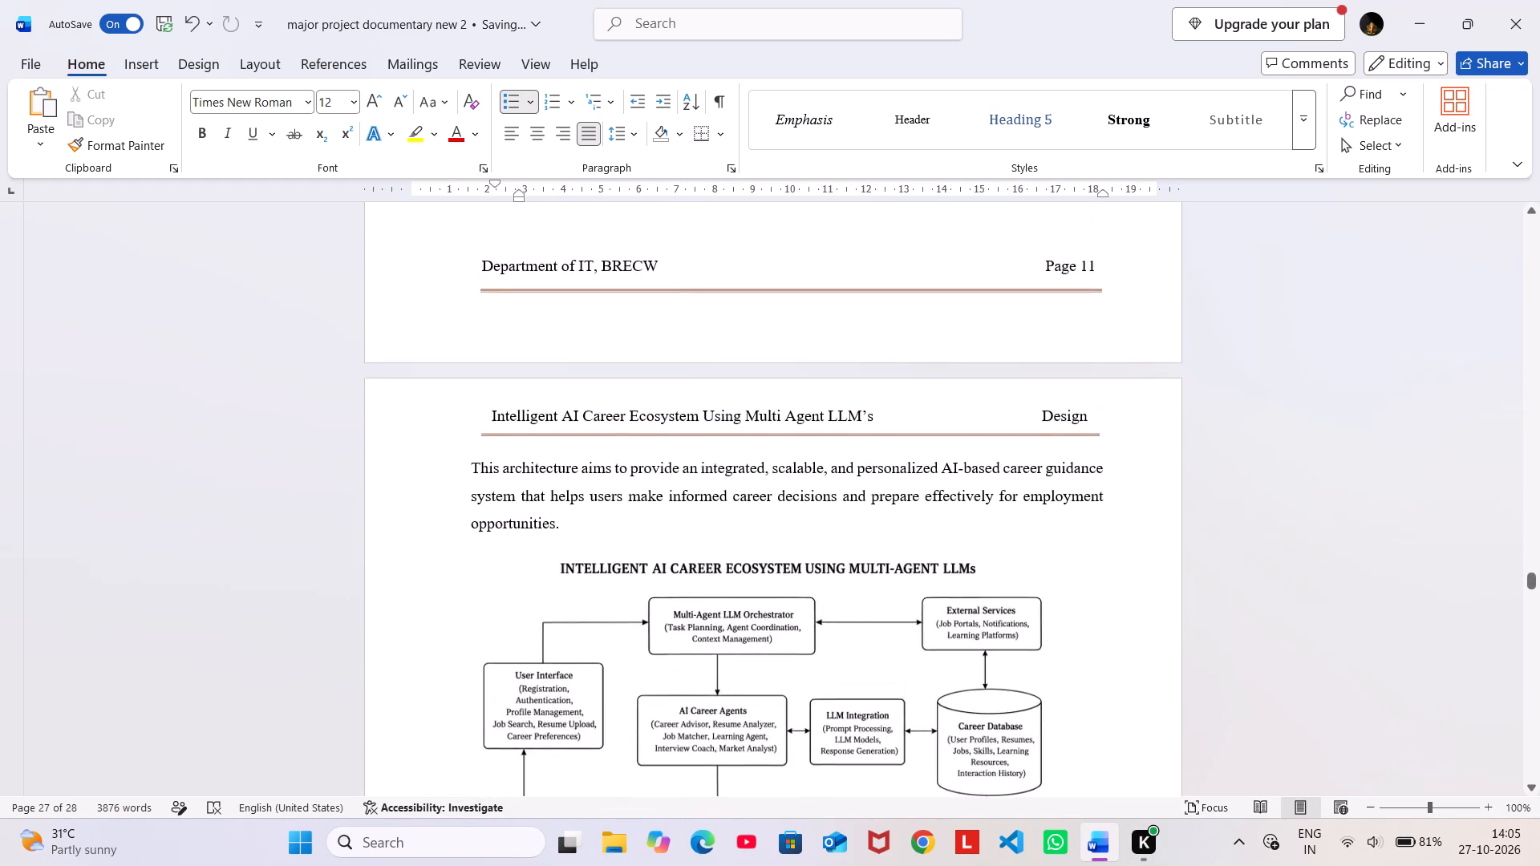
scroll(934, 366, "down", 3)
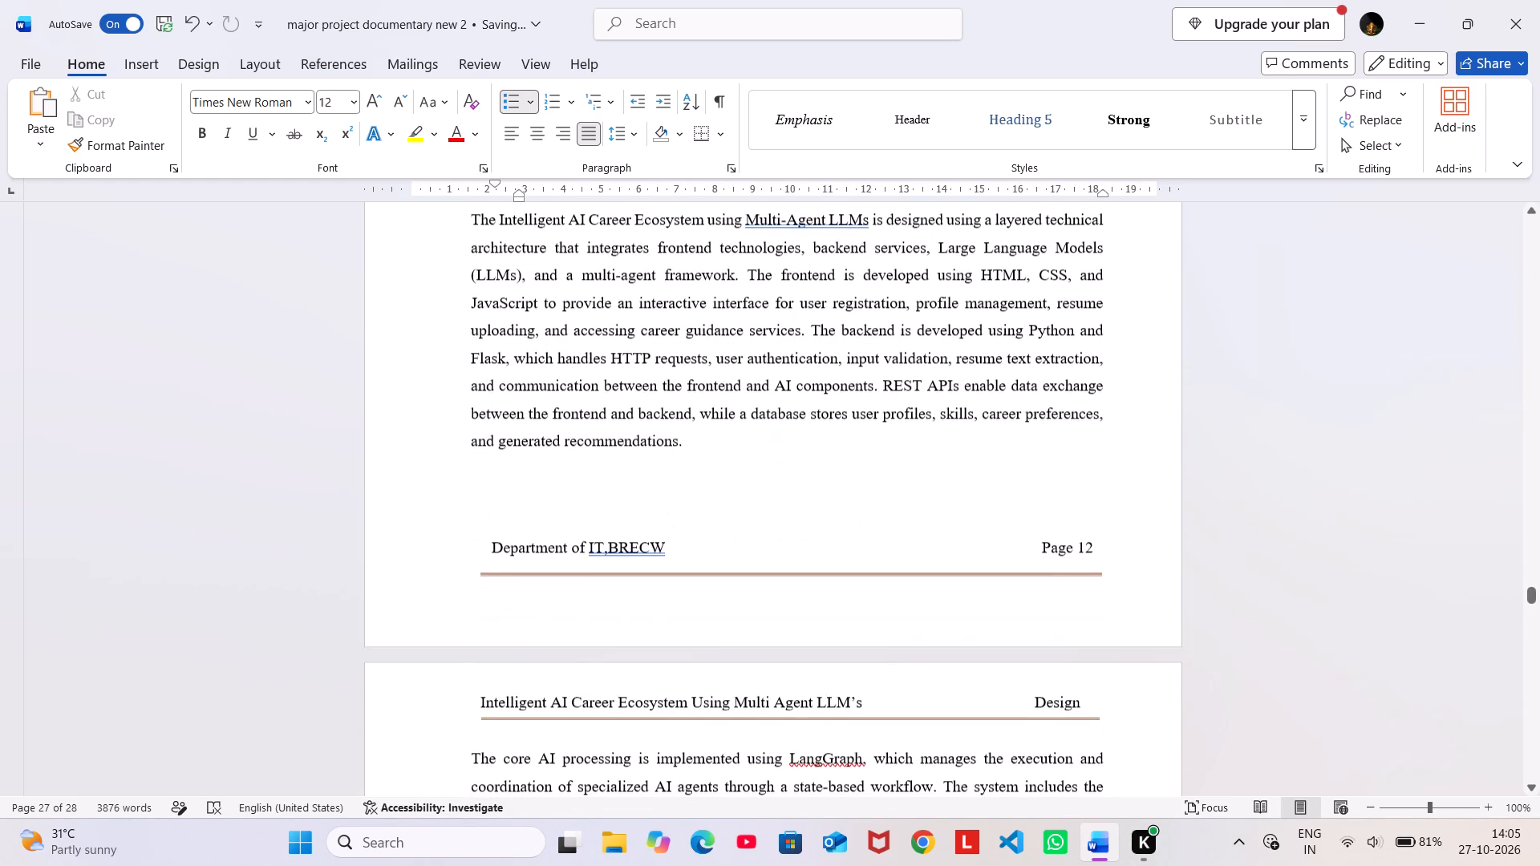
scroll(934, 366, "up", 1)
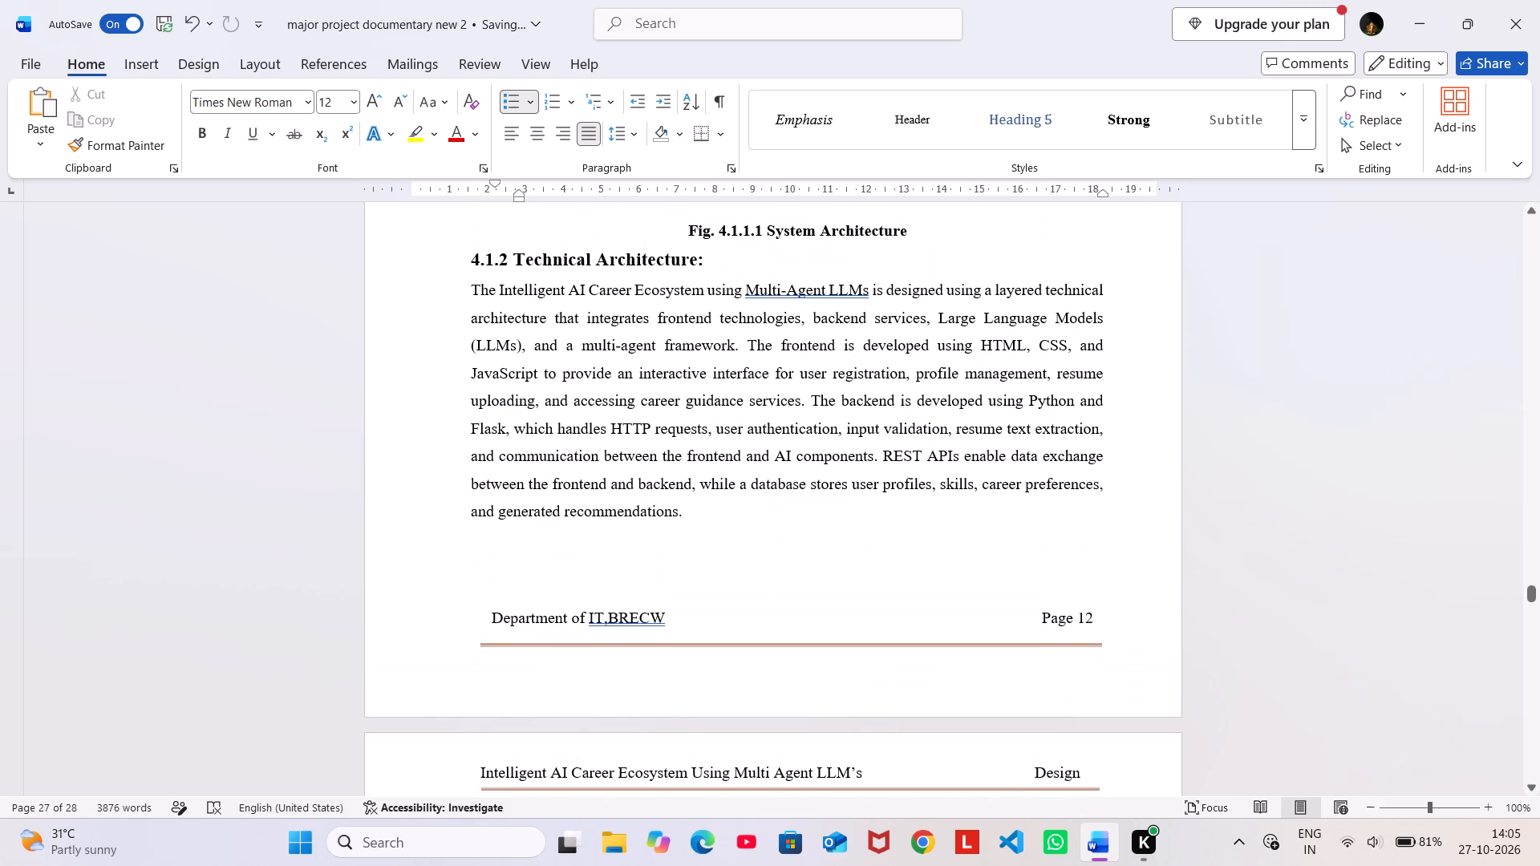
scroll(934, 366, "down", 2)
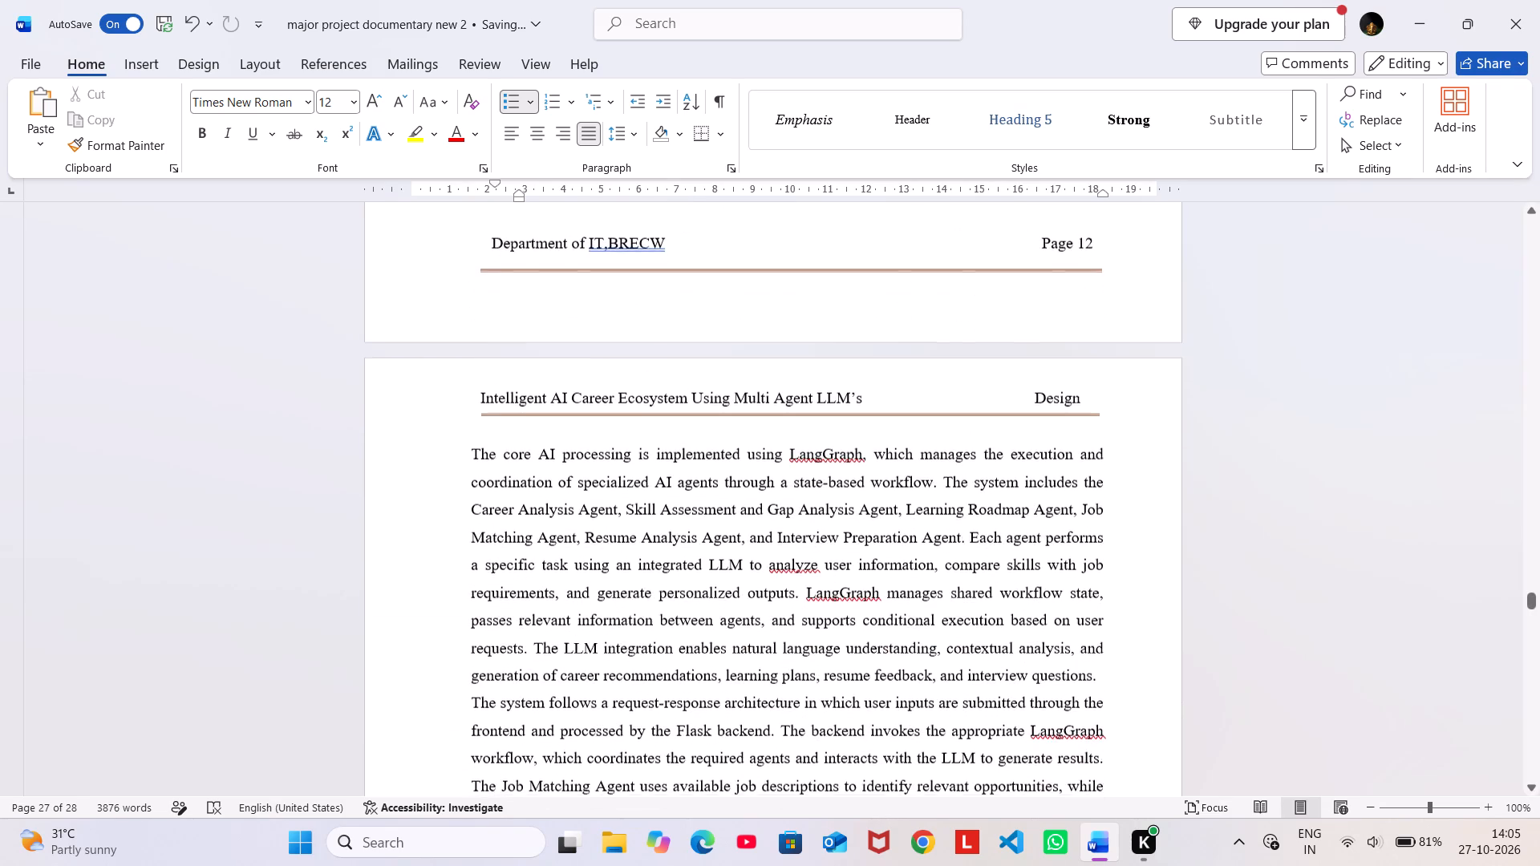
scroll(934, 366, "down", 5)
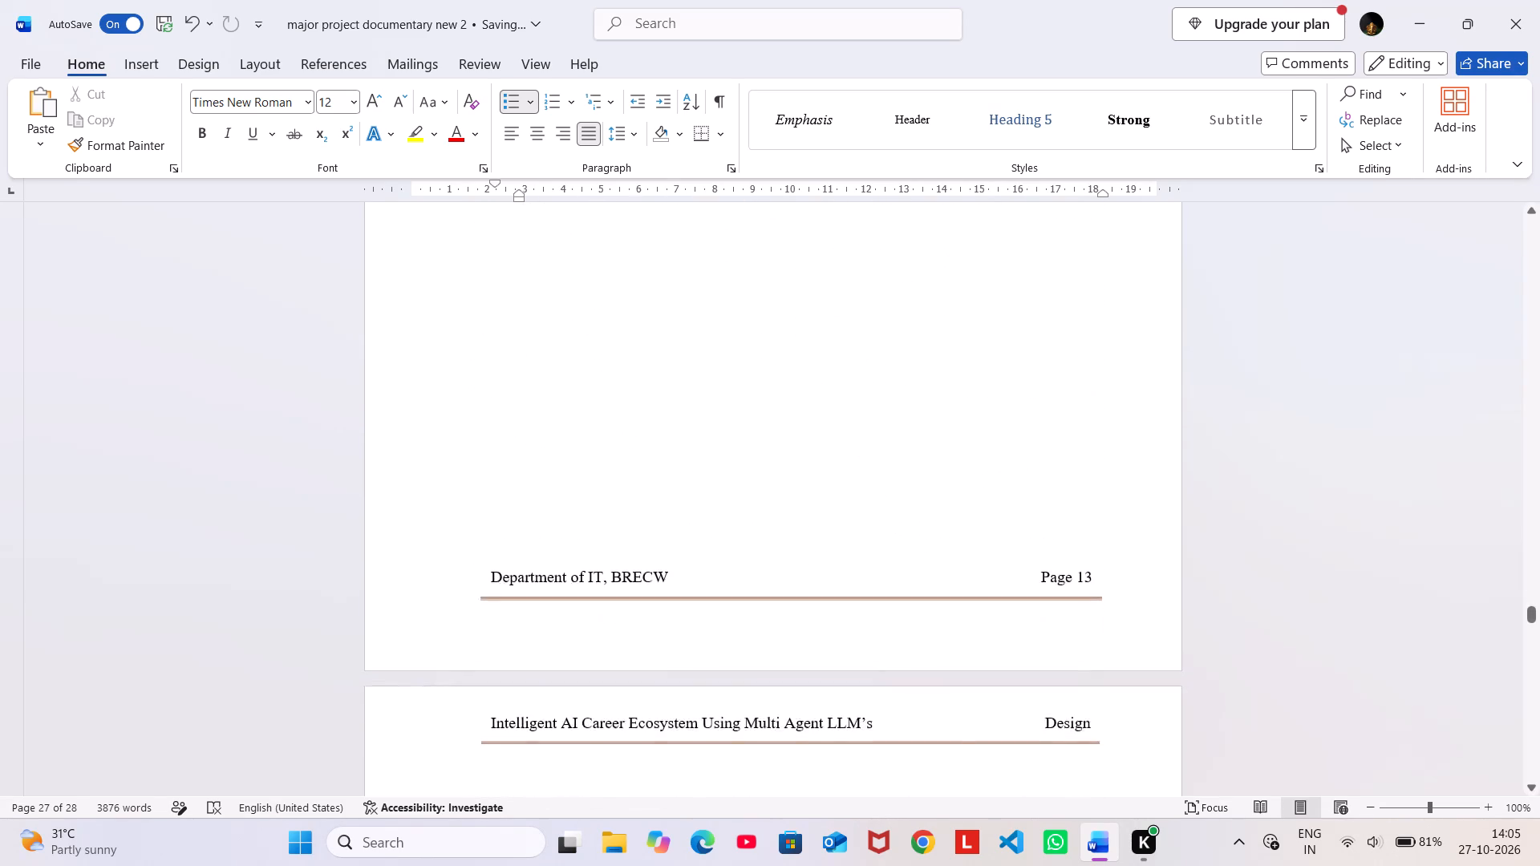
scroll(934, 366, "down", 6)
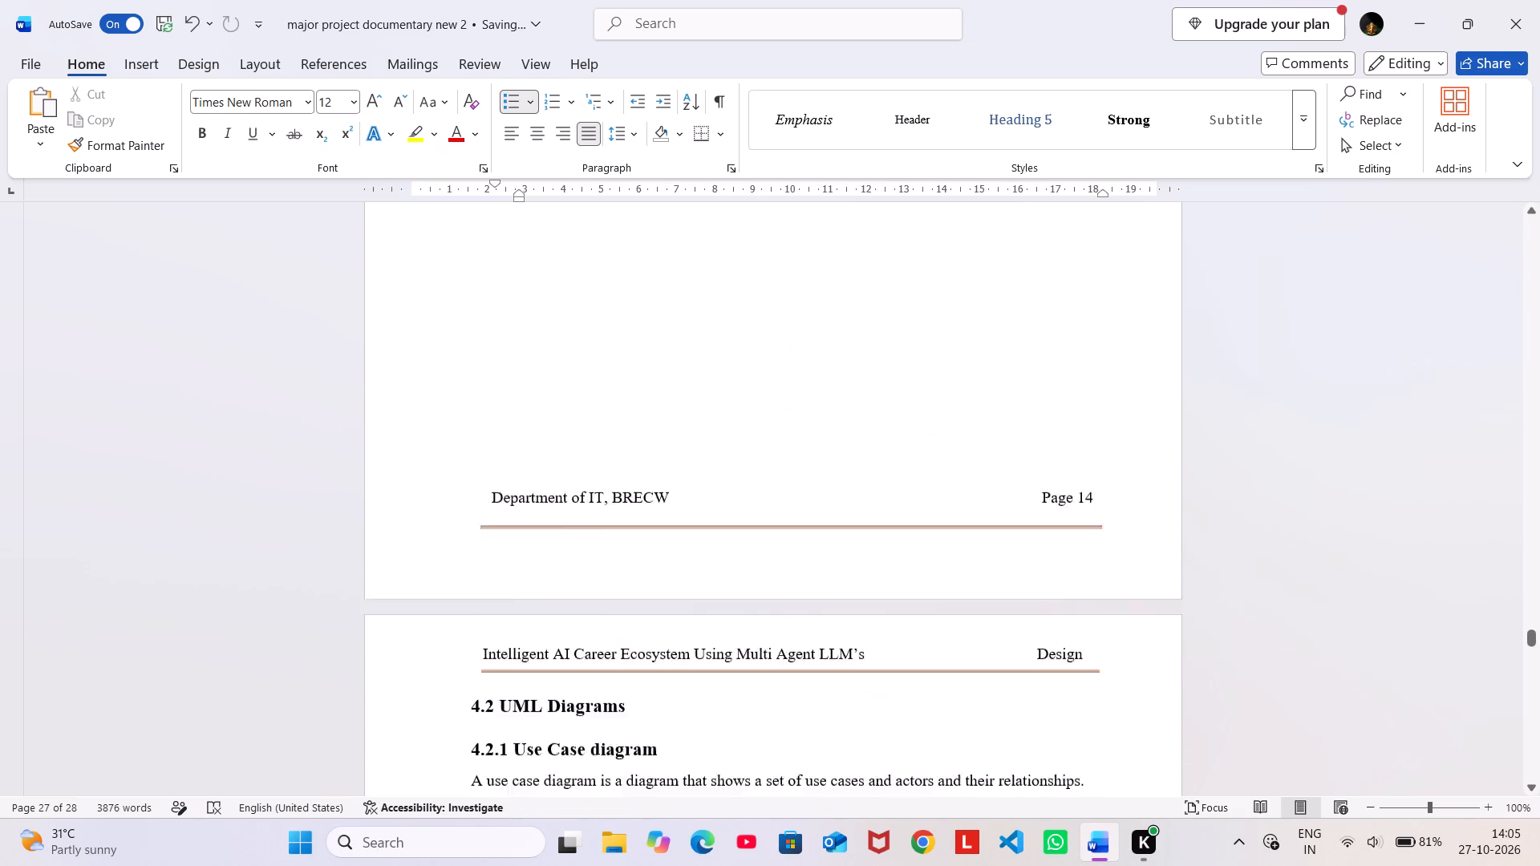
scroll(934, 366, "down", 1)
scroll(934, 366, "up", 6)
scroll(934, 366, "down", 1)
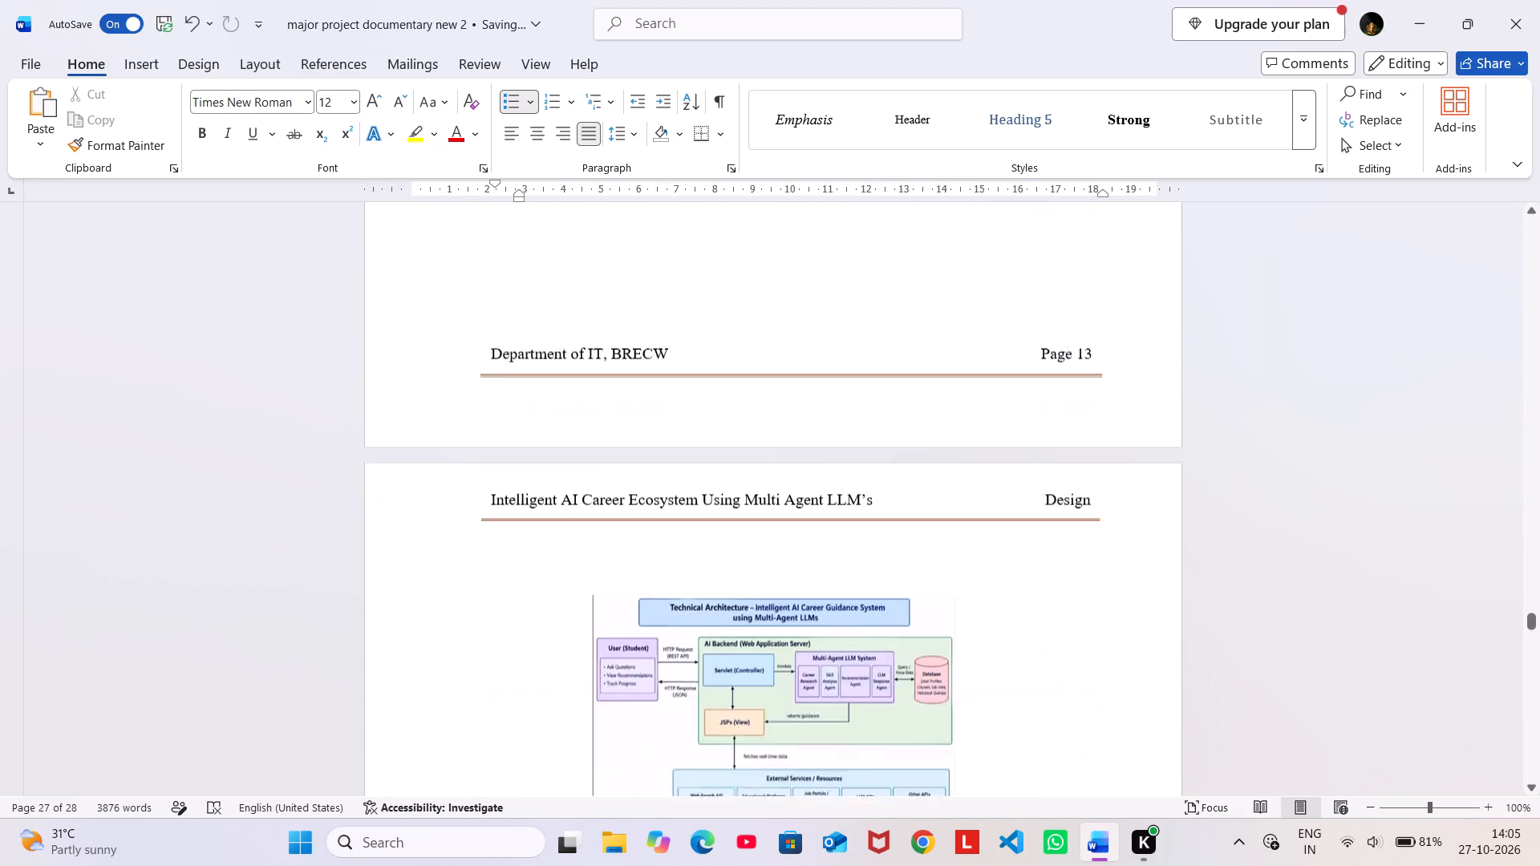
scroll(934, 366, "down", 1)
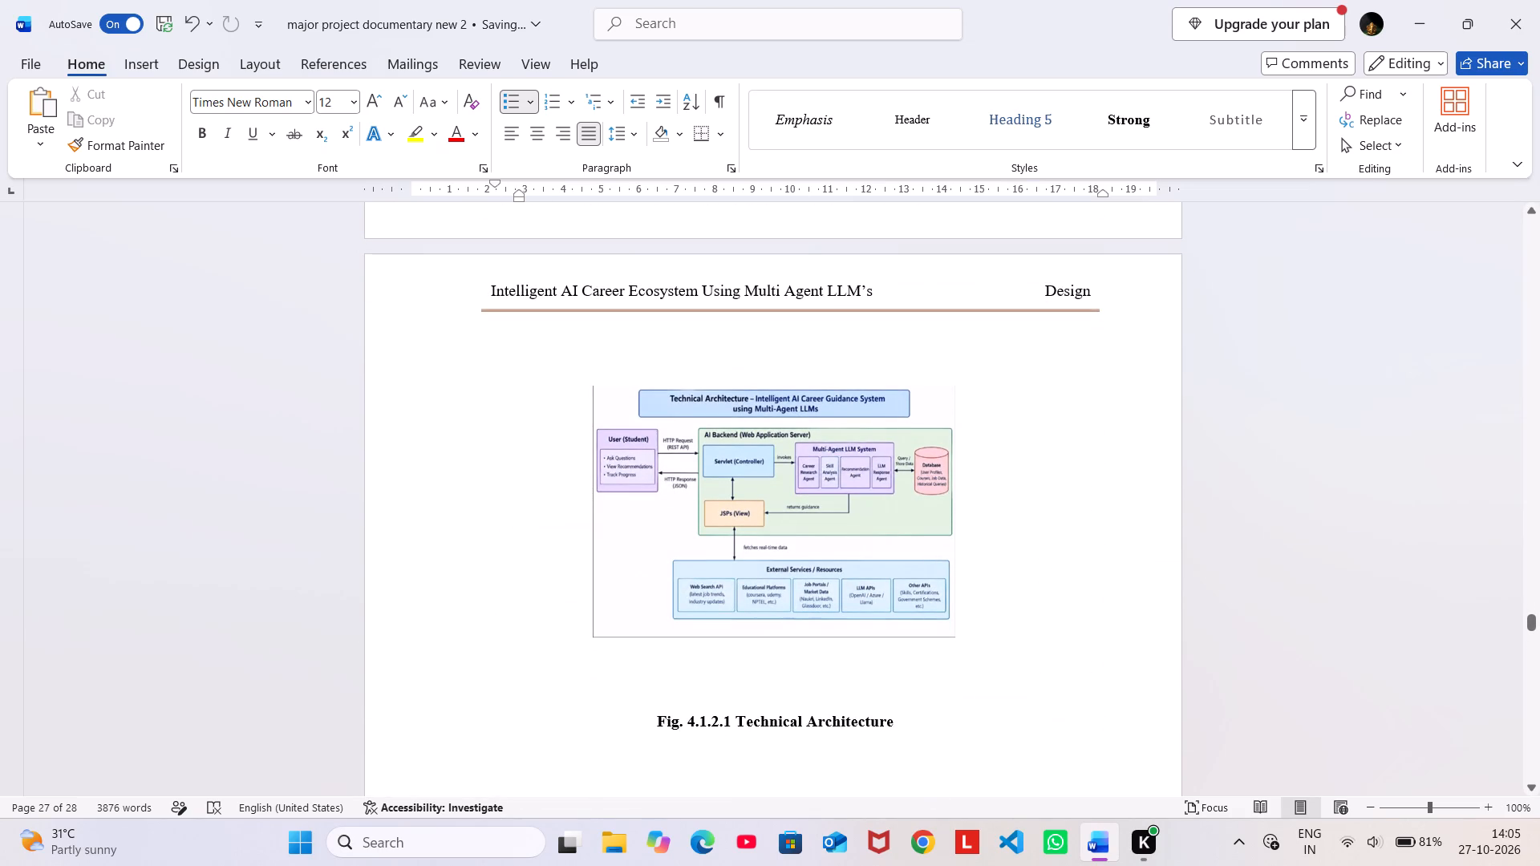
scroll(934, 366, "down", 4)
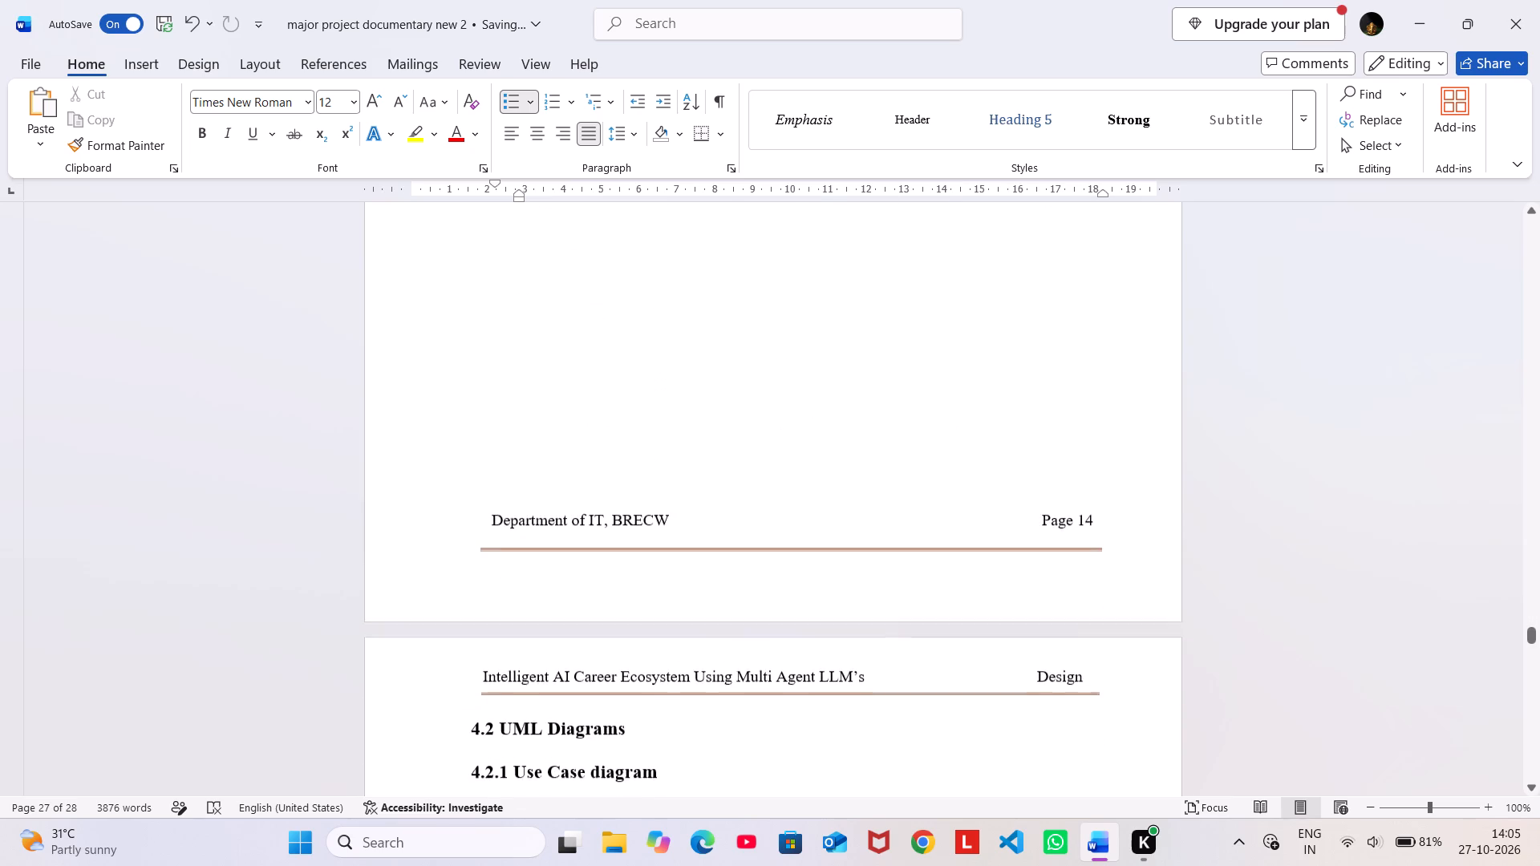
scroll(934, 366, "down", 2)
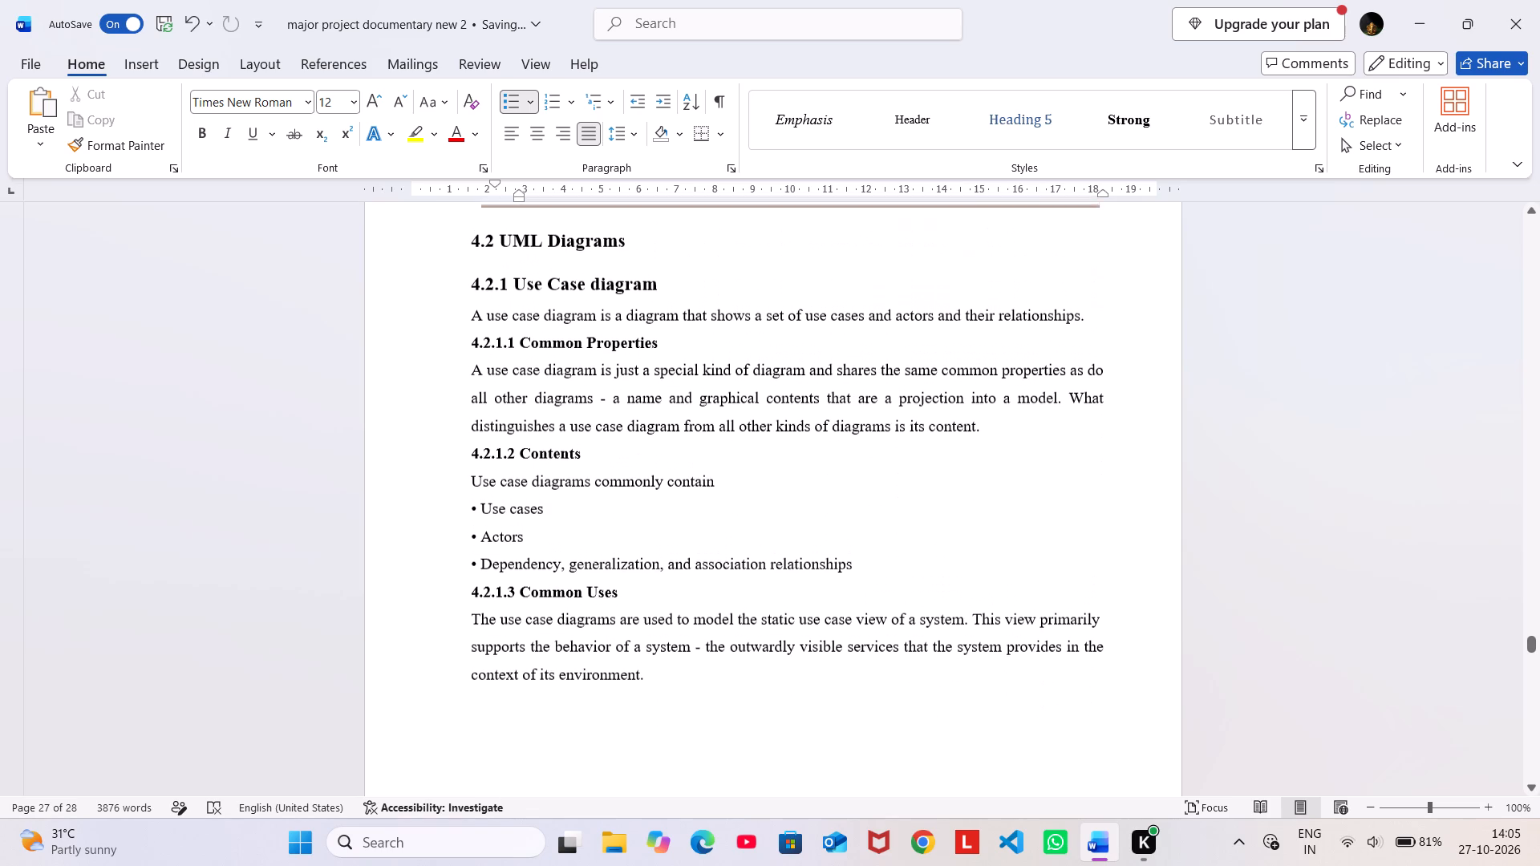
Review the section headings, figure captions and footer numbers from 4.2 UML Diagrams through the Use Case and Class Diagram pages.
scroll(934, 366, "down", 1)
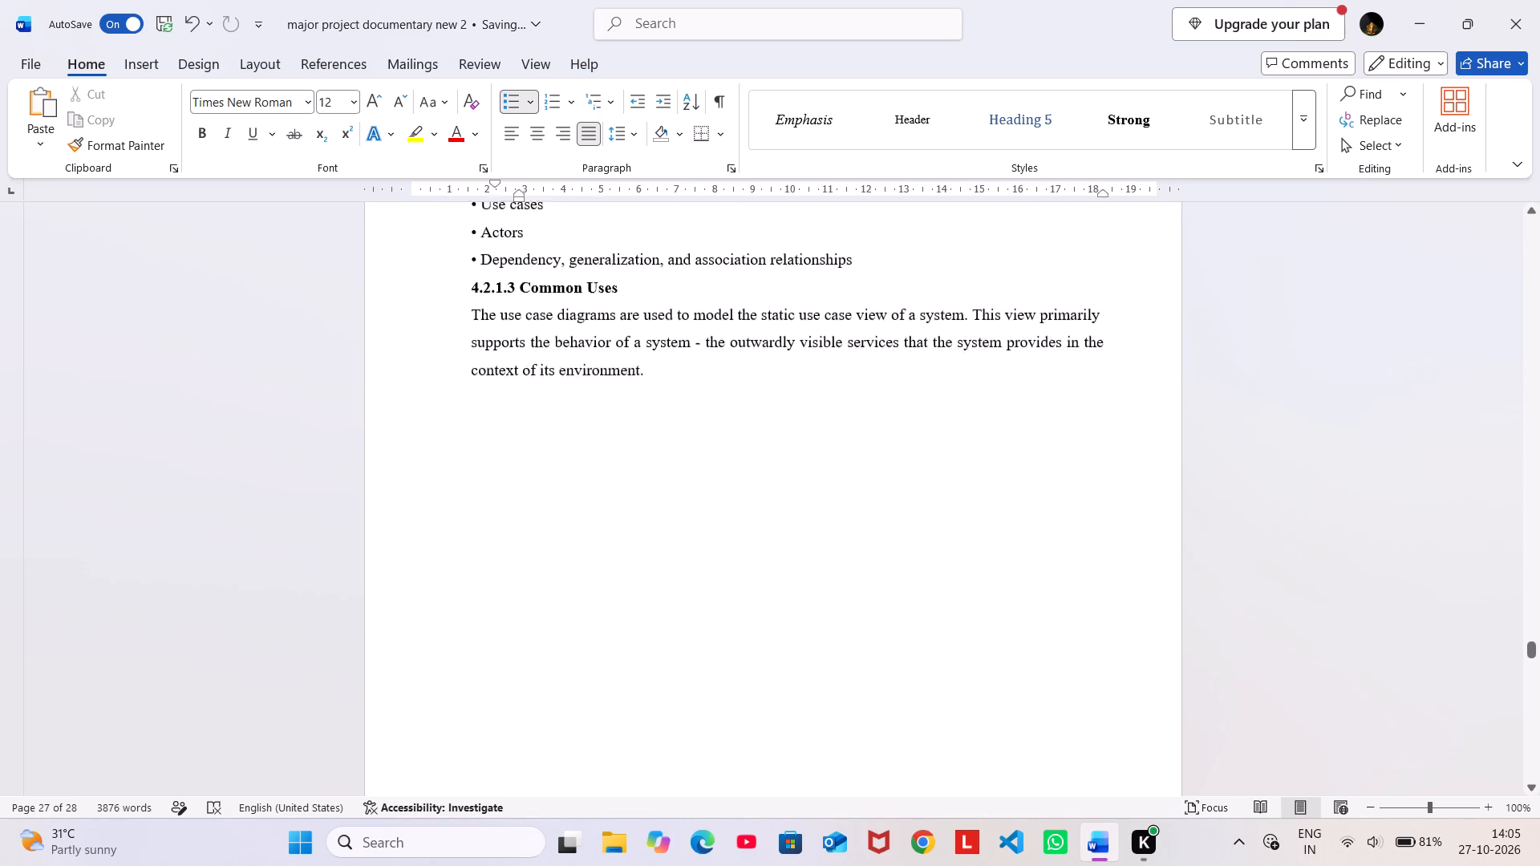
scroll(934, 366, "down", 1)
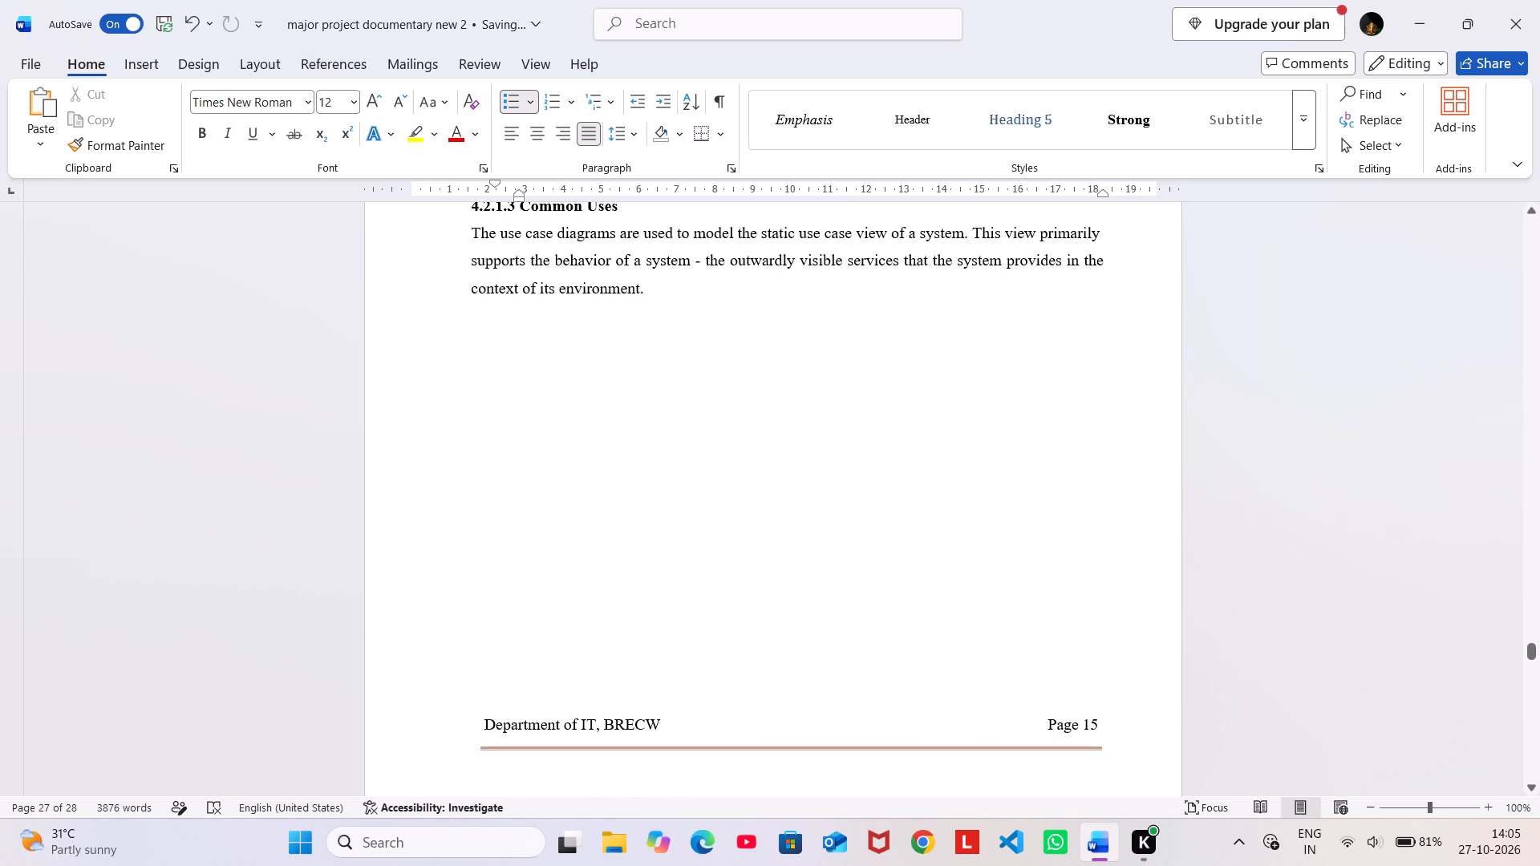
scroll(934, 366, "down", 1)
scroll(934, 366, "up", 1)
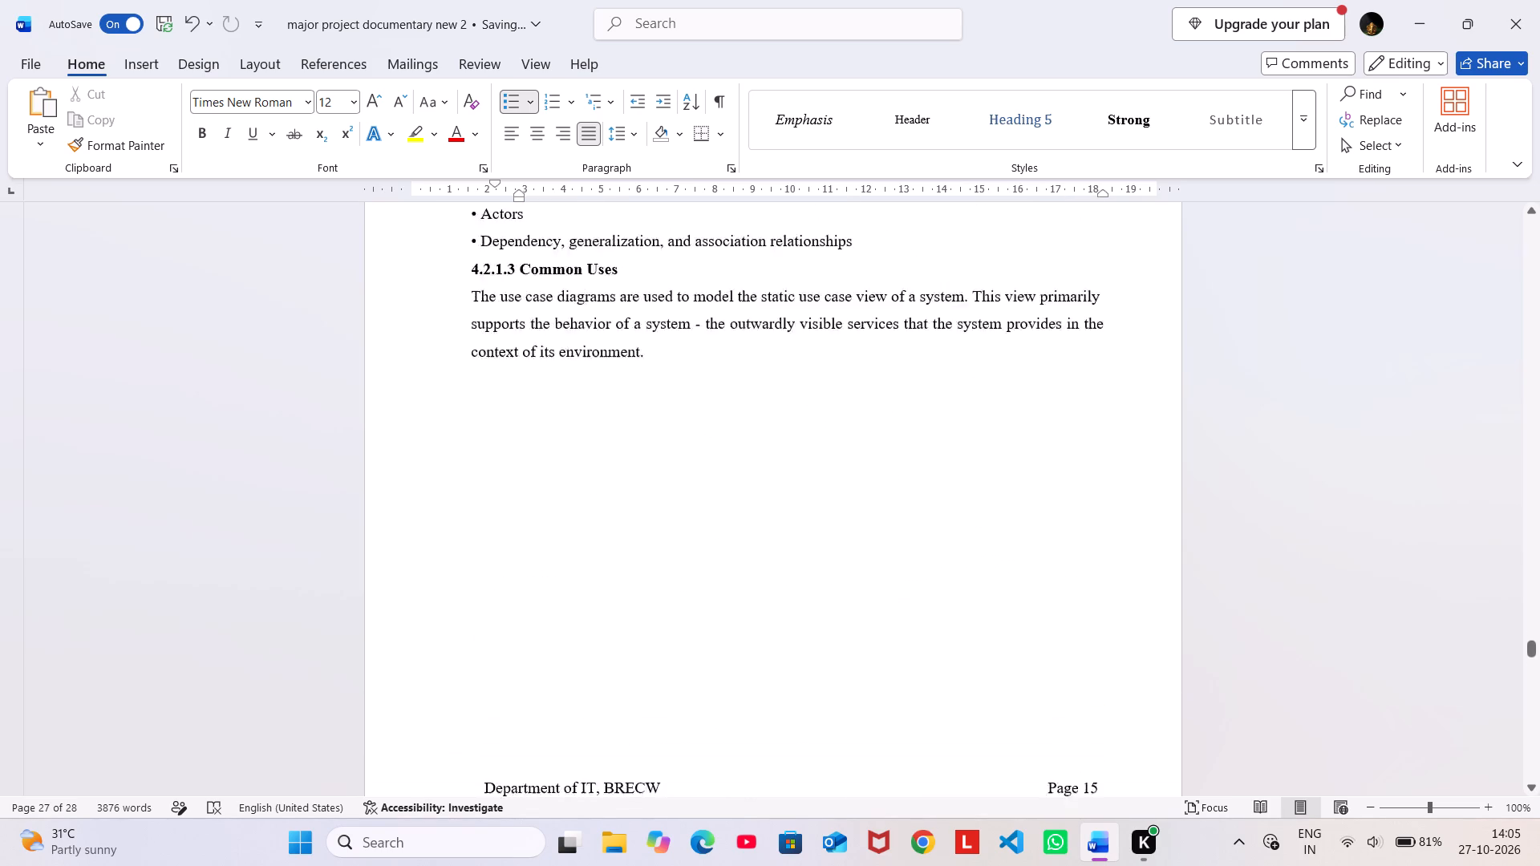
scroll(934, 366, "up", 1)
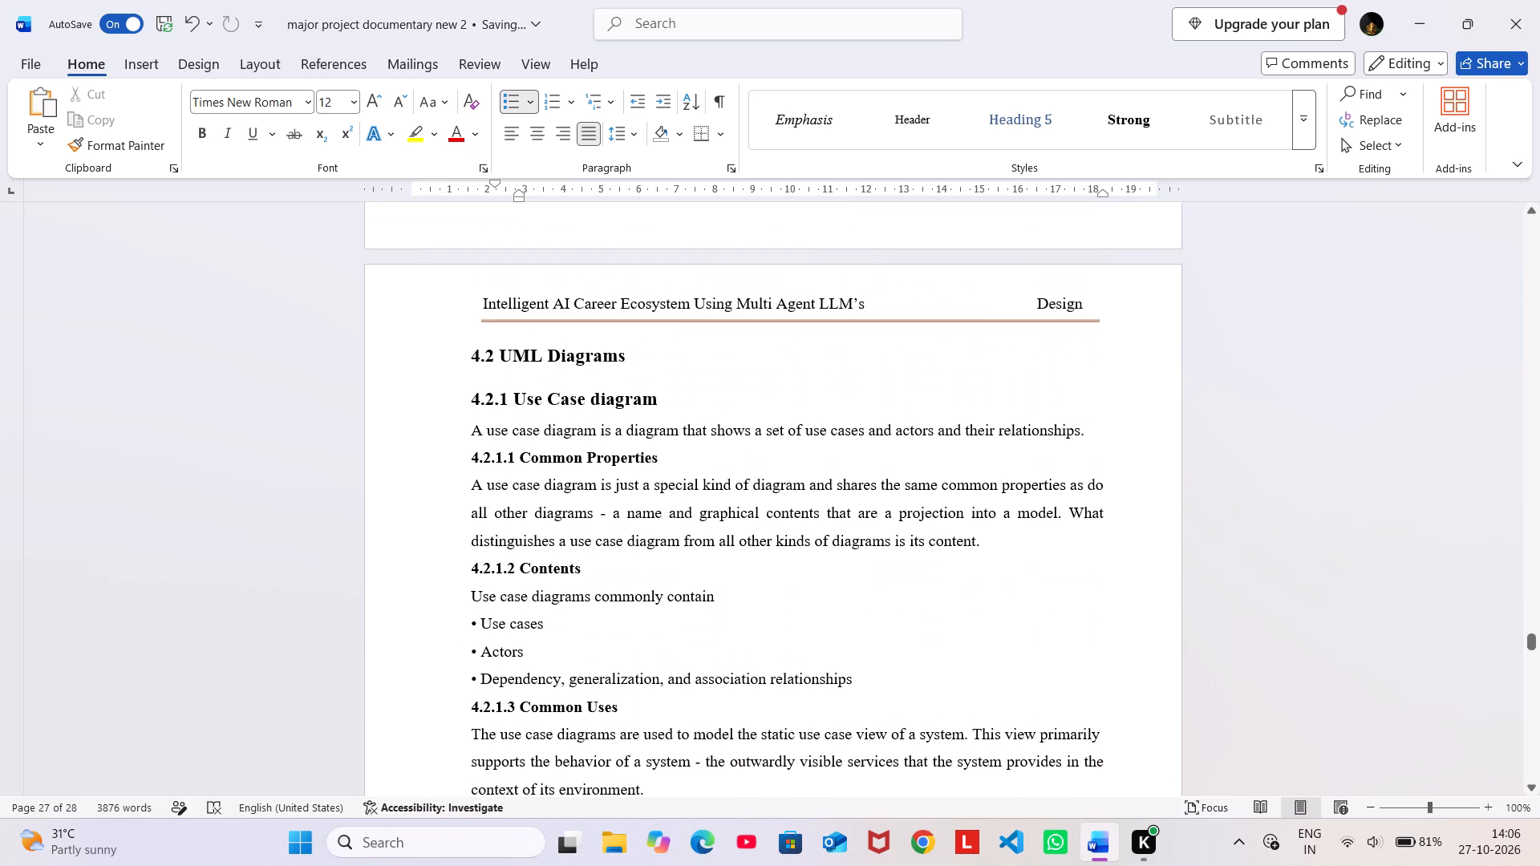
scroll(934, 366, "down", 3)
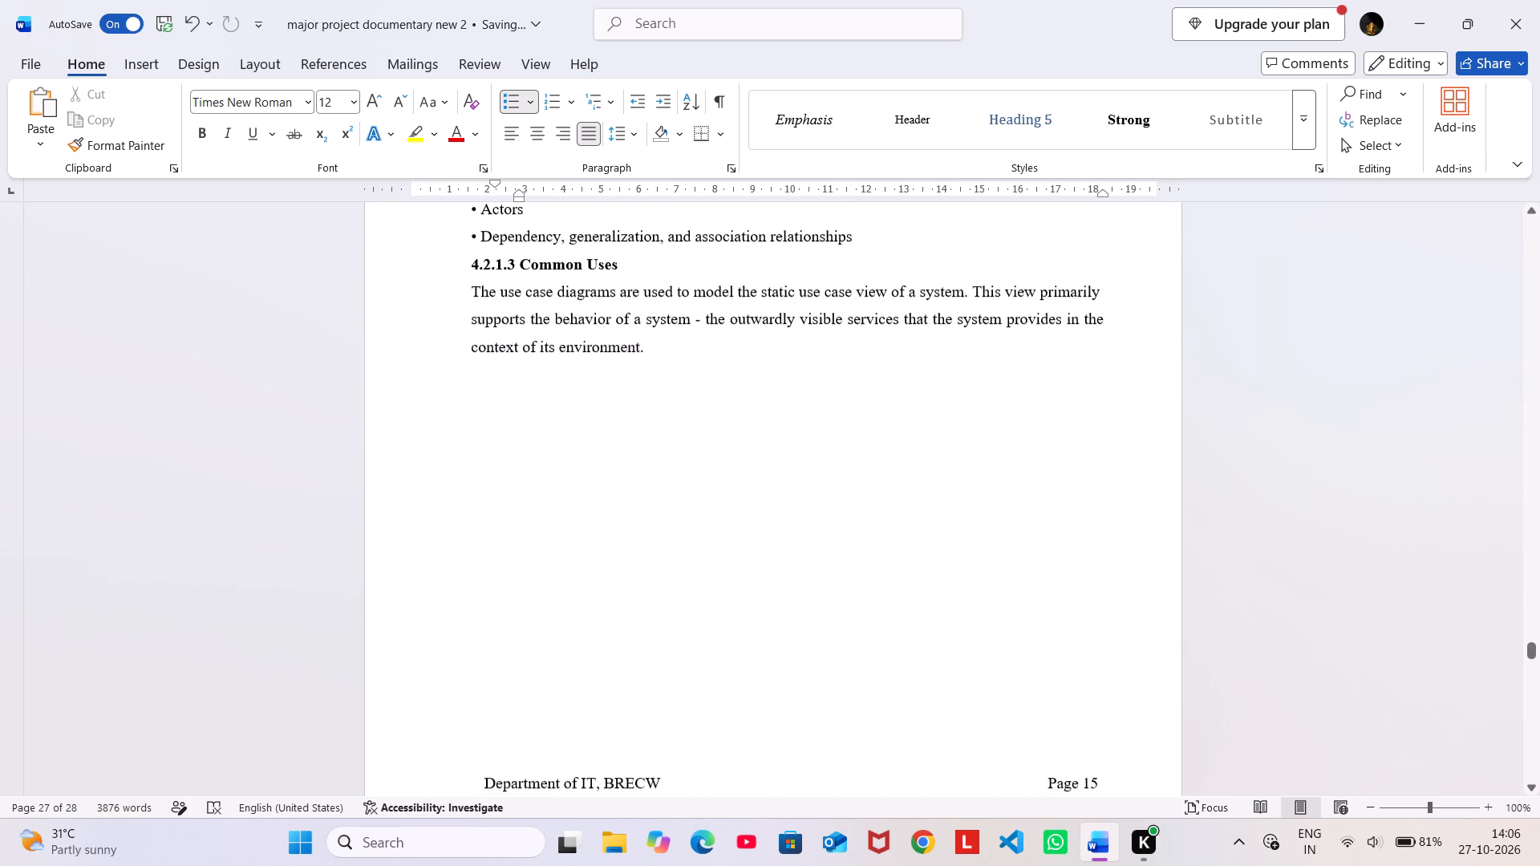
scroll(934, 366, "down", 5)
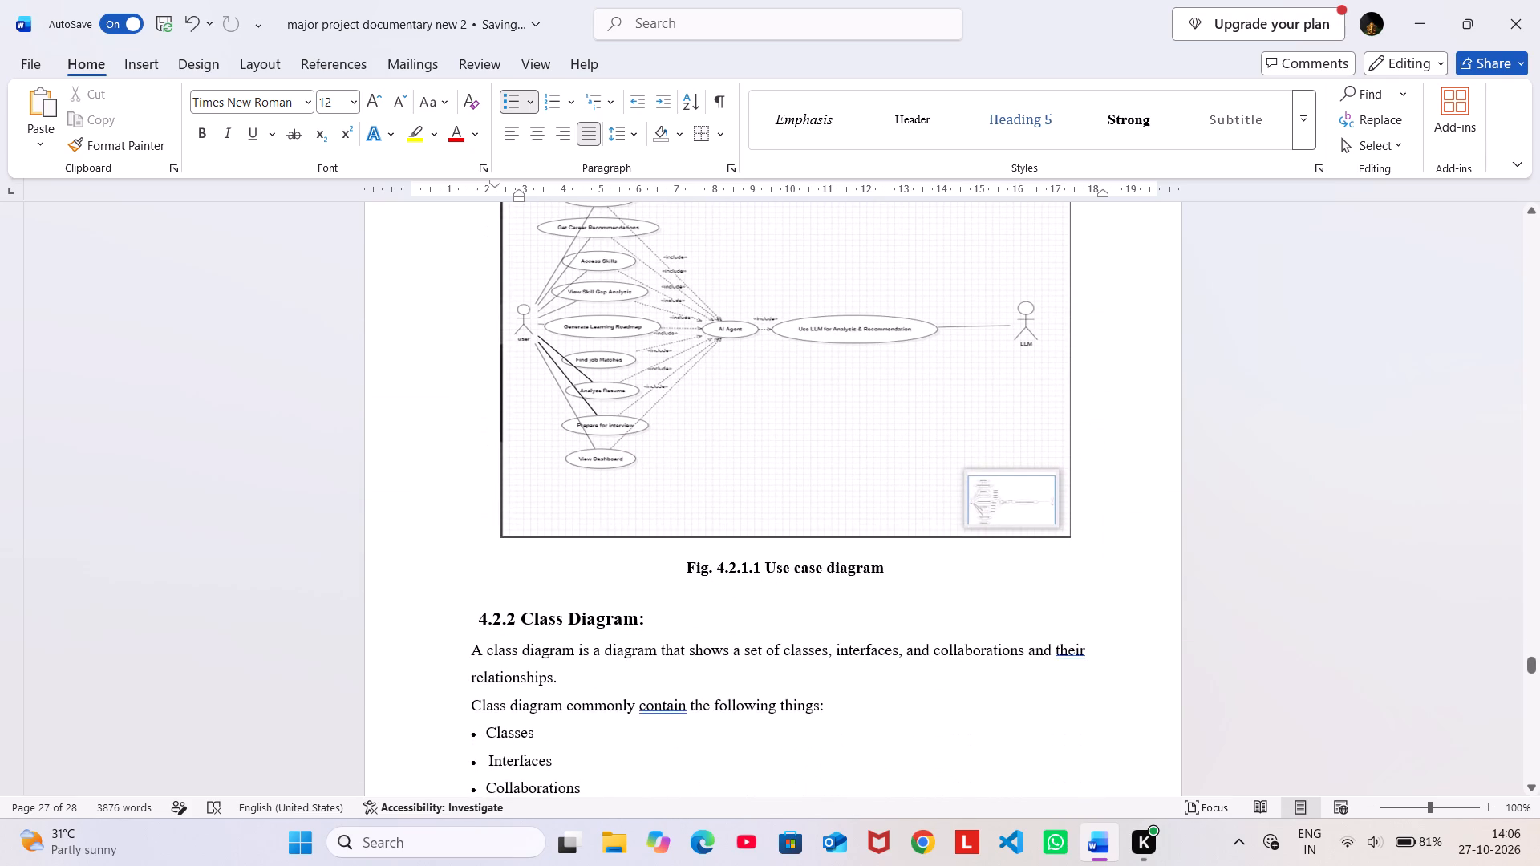
scroll(934, 366, "down", 2)
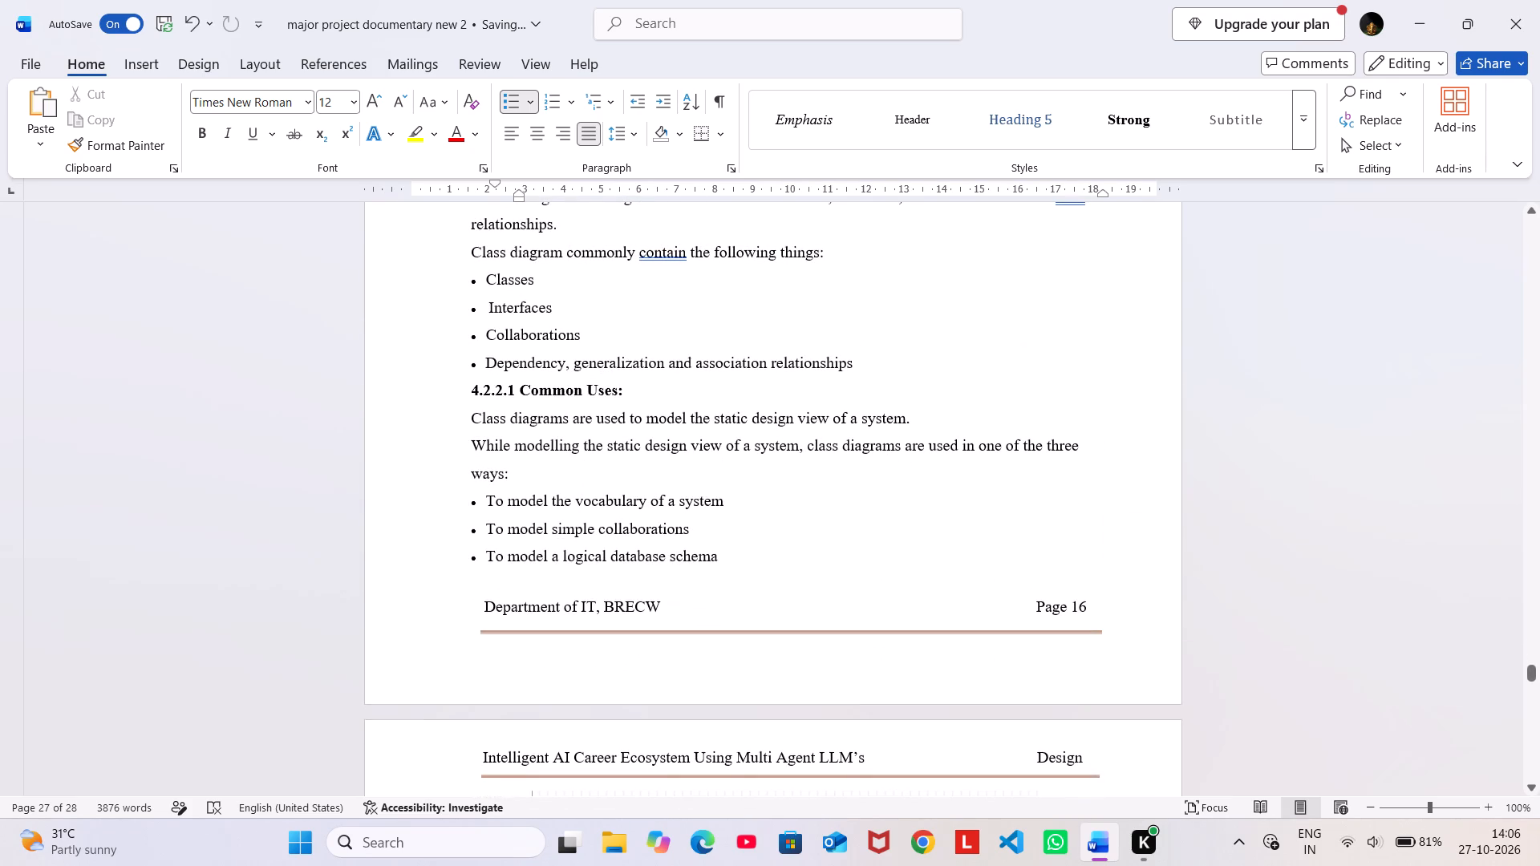
scroll(934, 366, "down", 1)
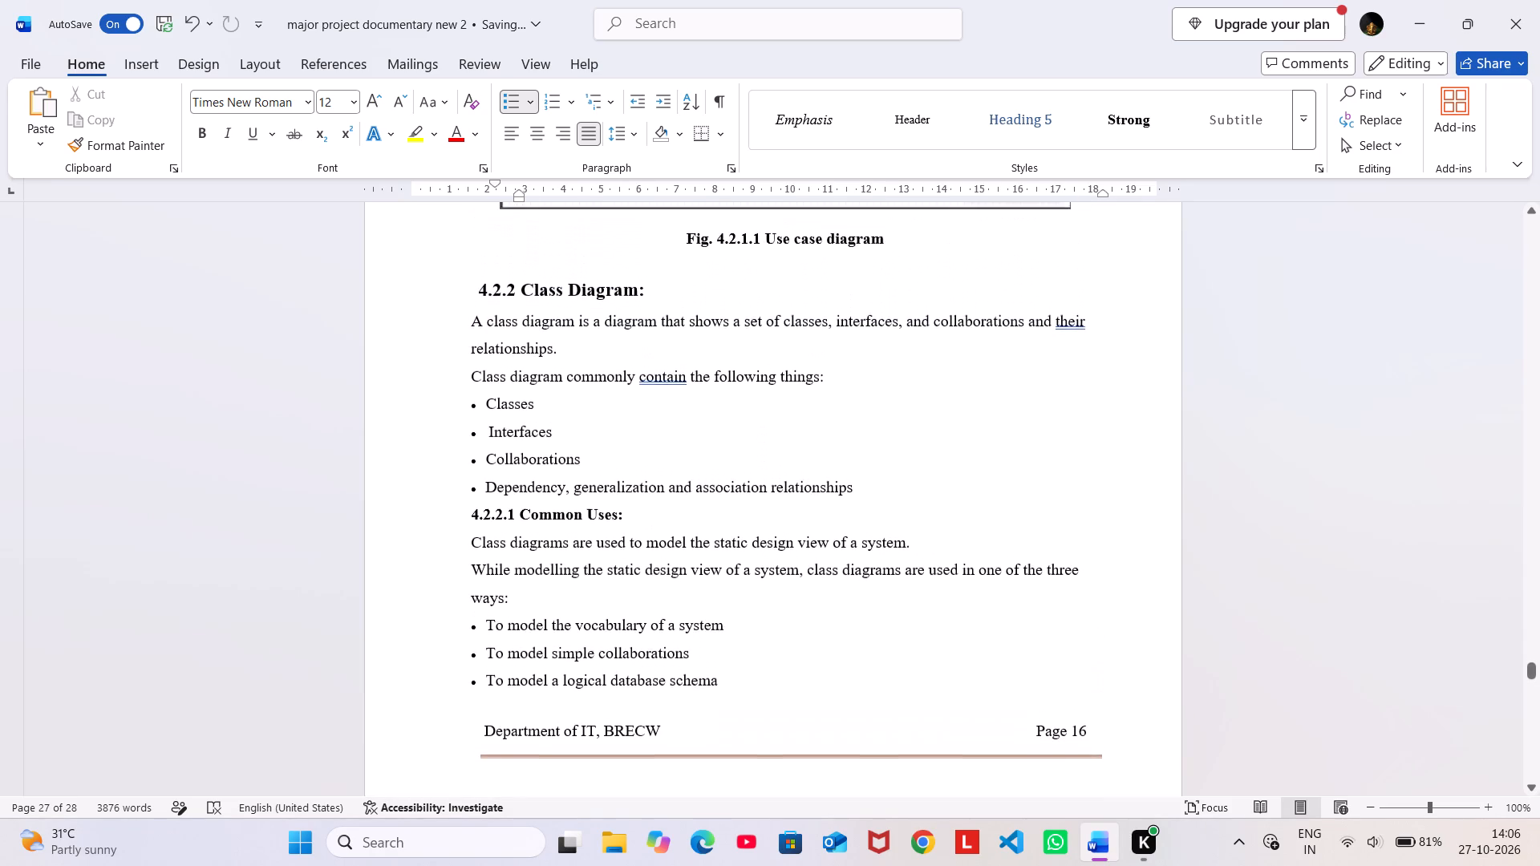
scroll(934, 366, "down", 4)
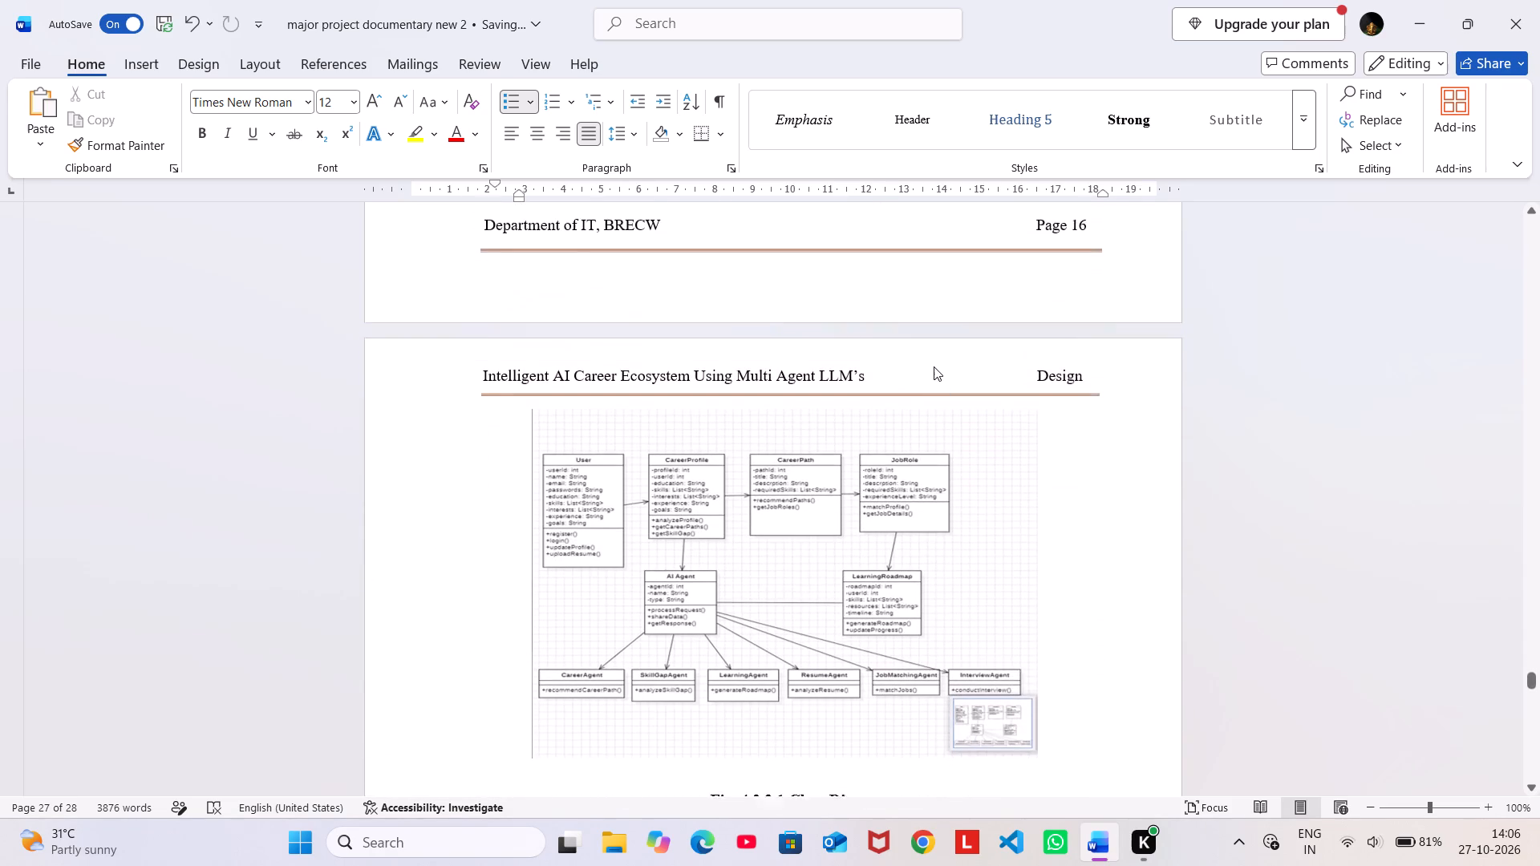
scroll(934, 366, "down", 1)
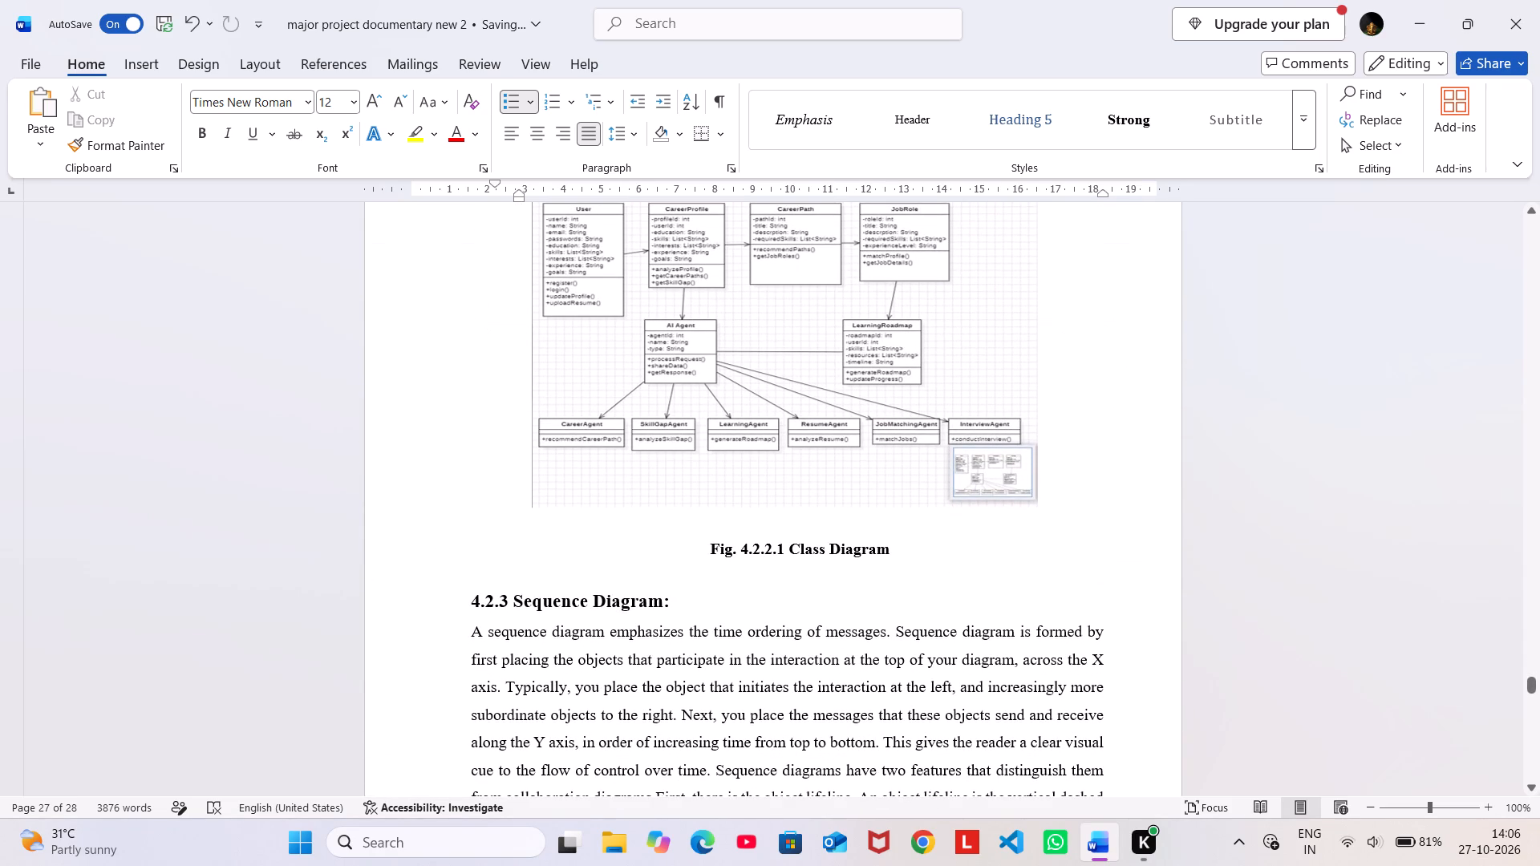
Review the headings, captions and footer numbers from 4.2.3 Sequence Diagram through the Activity Diagram to the start of 4.3 Modules.
scroll(934, 366, "down", 3)
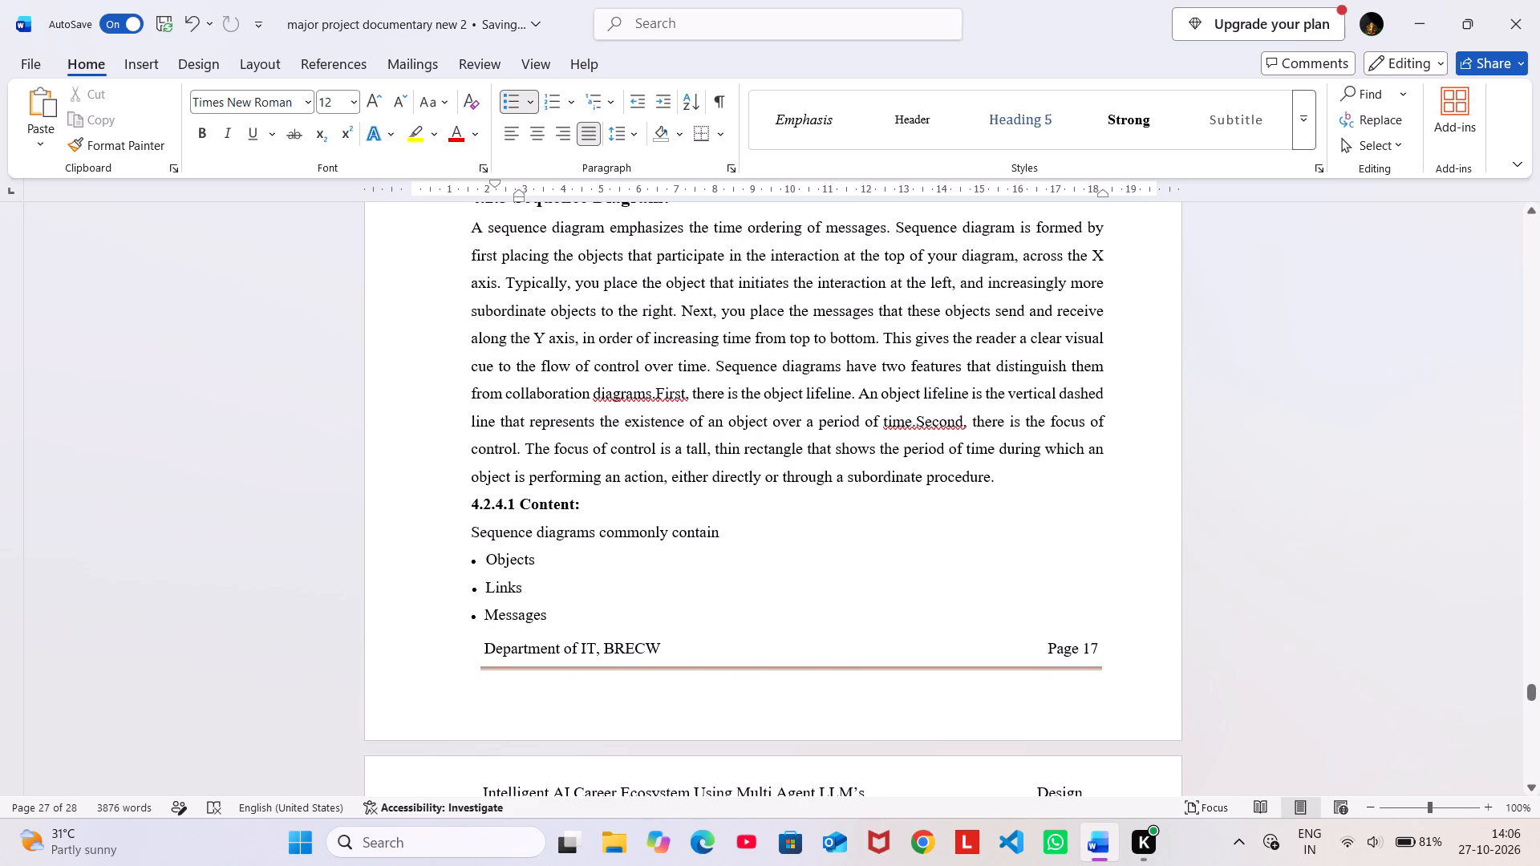
scroll(934, 366, "down", 3)
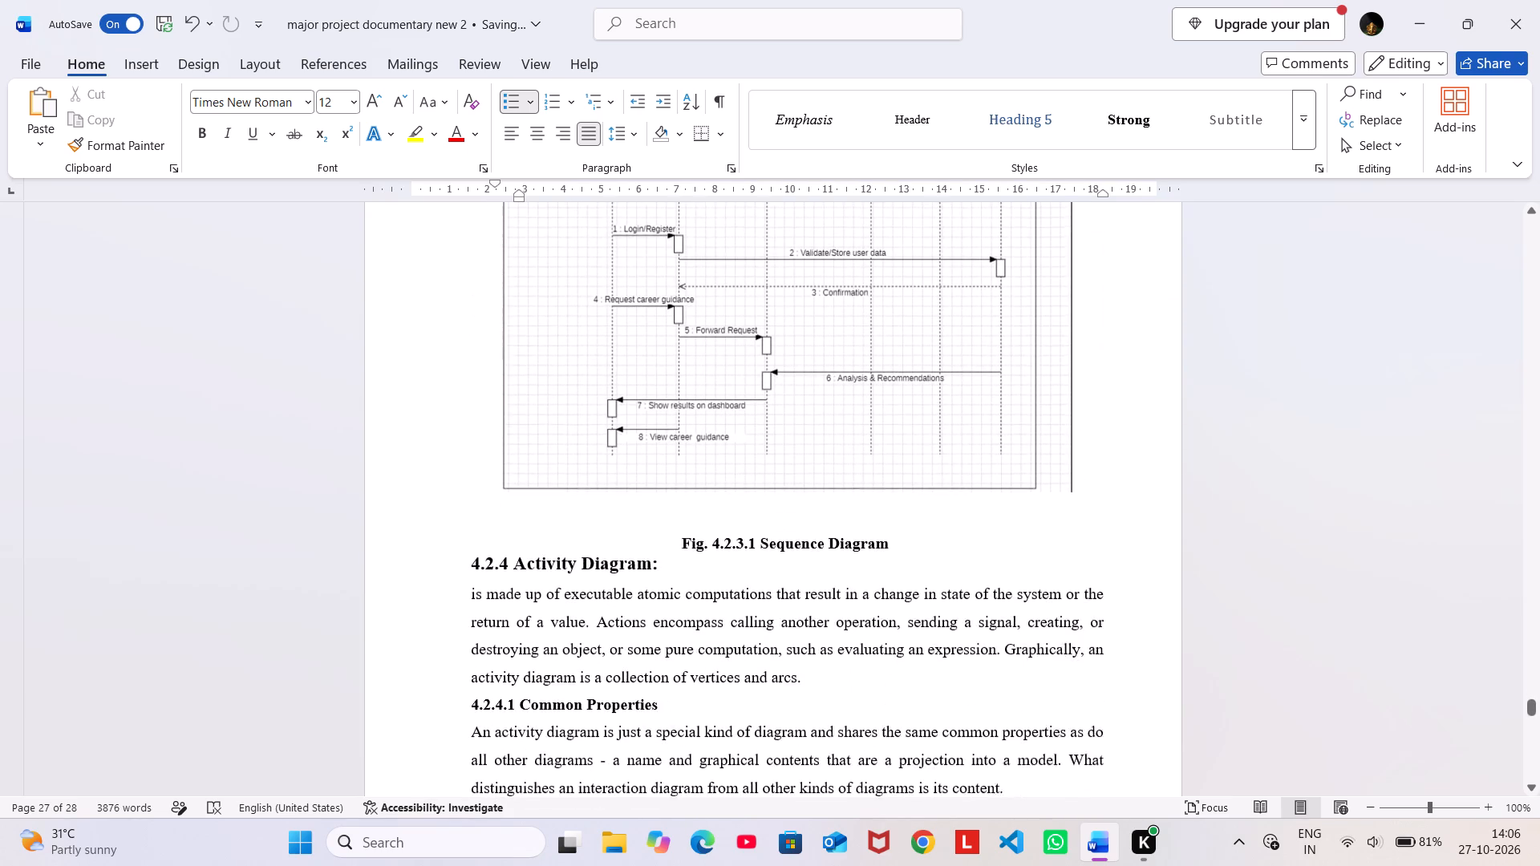
scroll(934, 366, "down", 2)
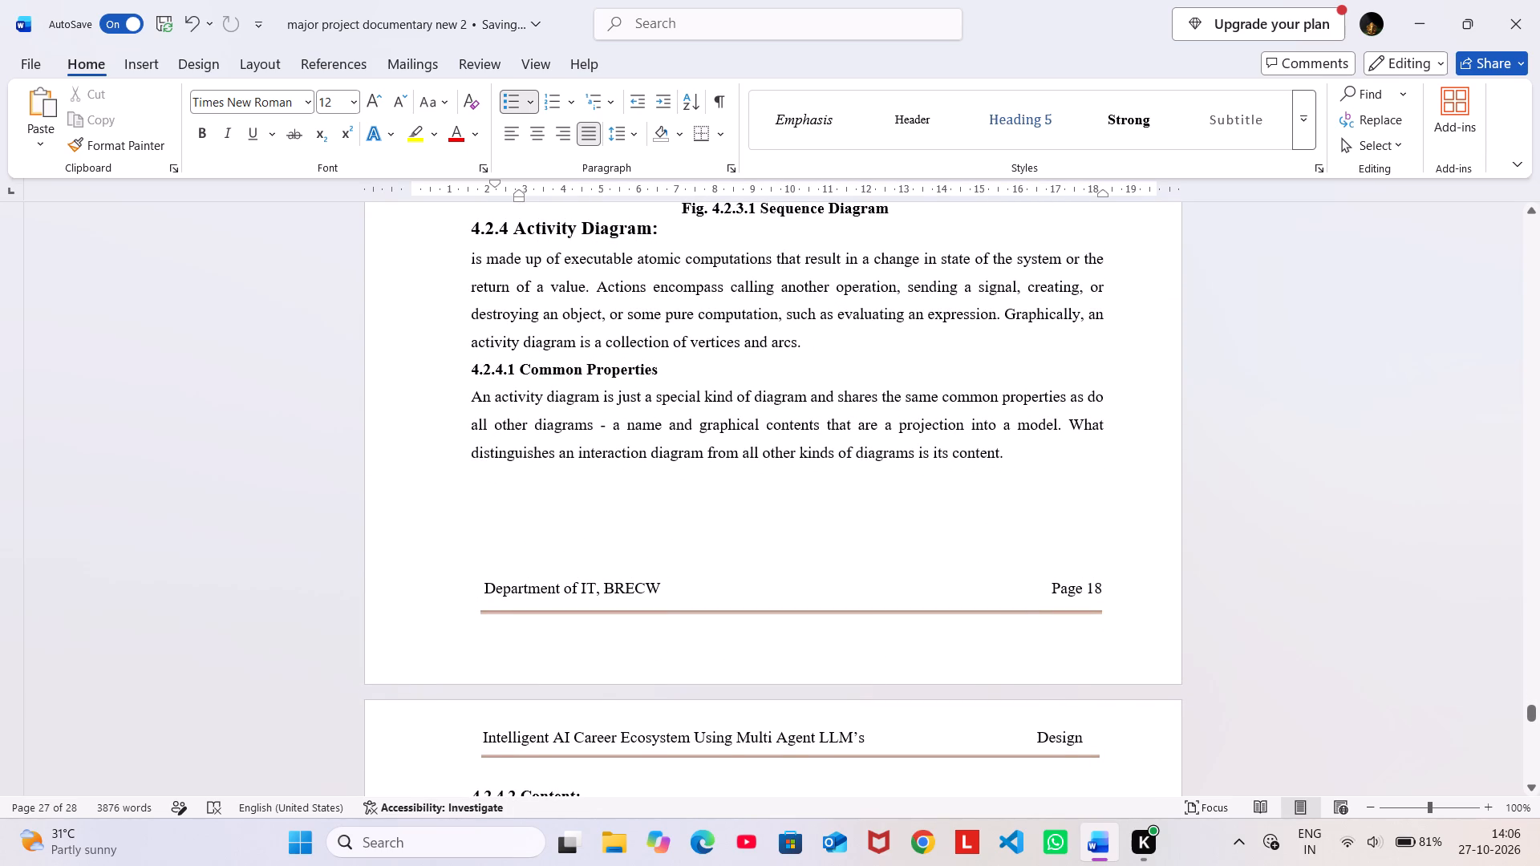
scroll(934, 366, "down", 5)
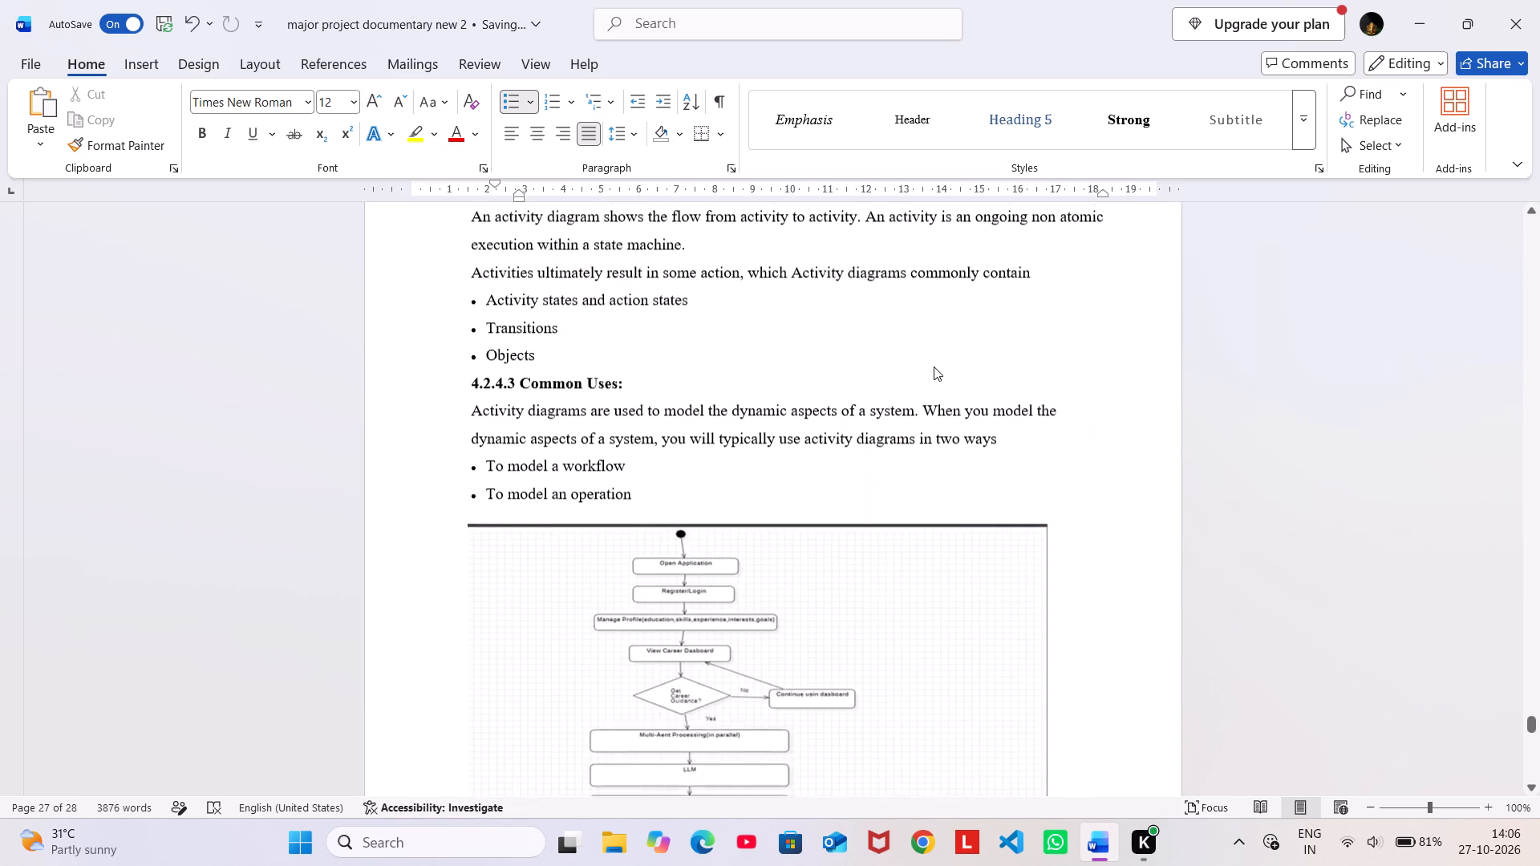
scroll(934, 366, "down", 3)
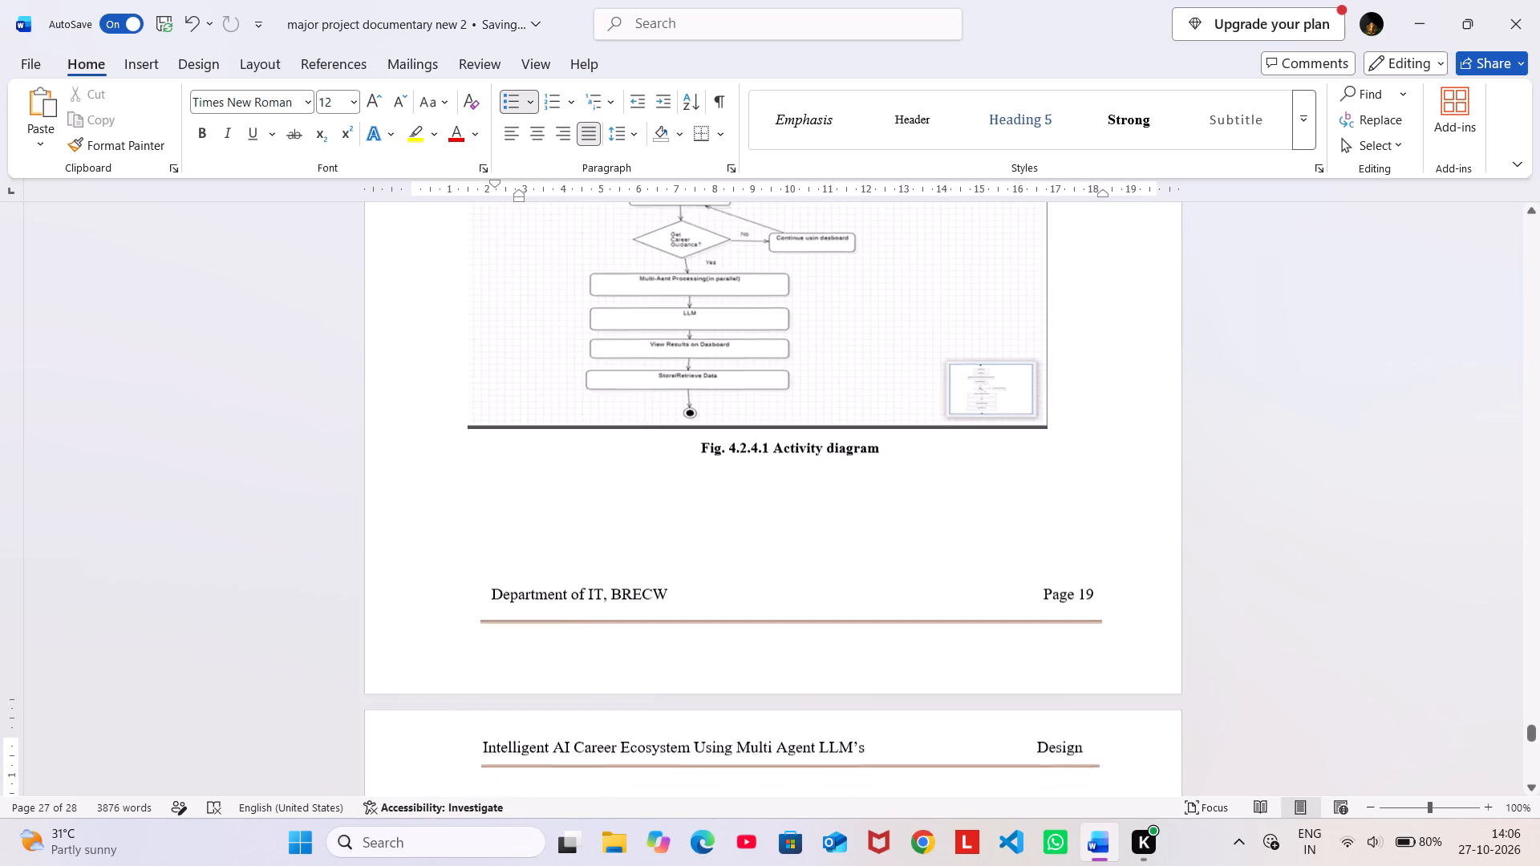
scroll(934, 366, "down", 1)
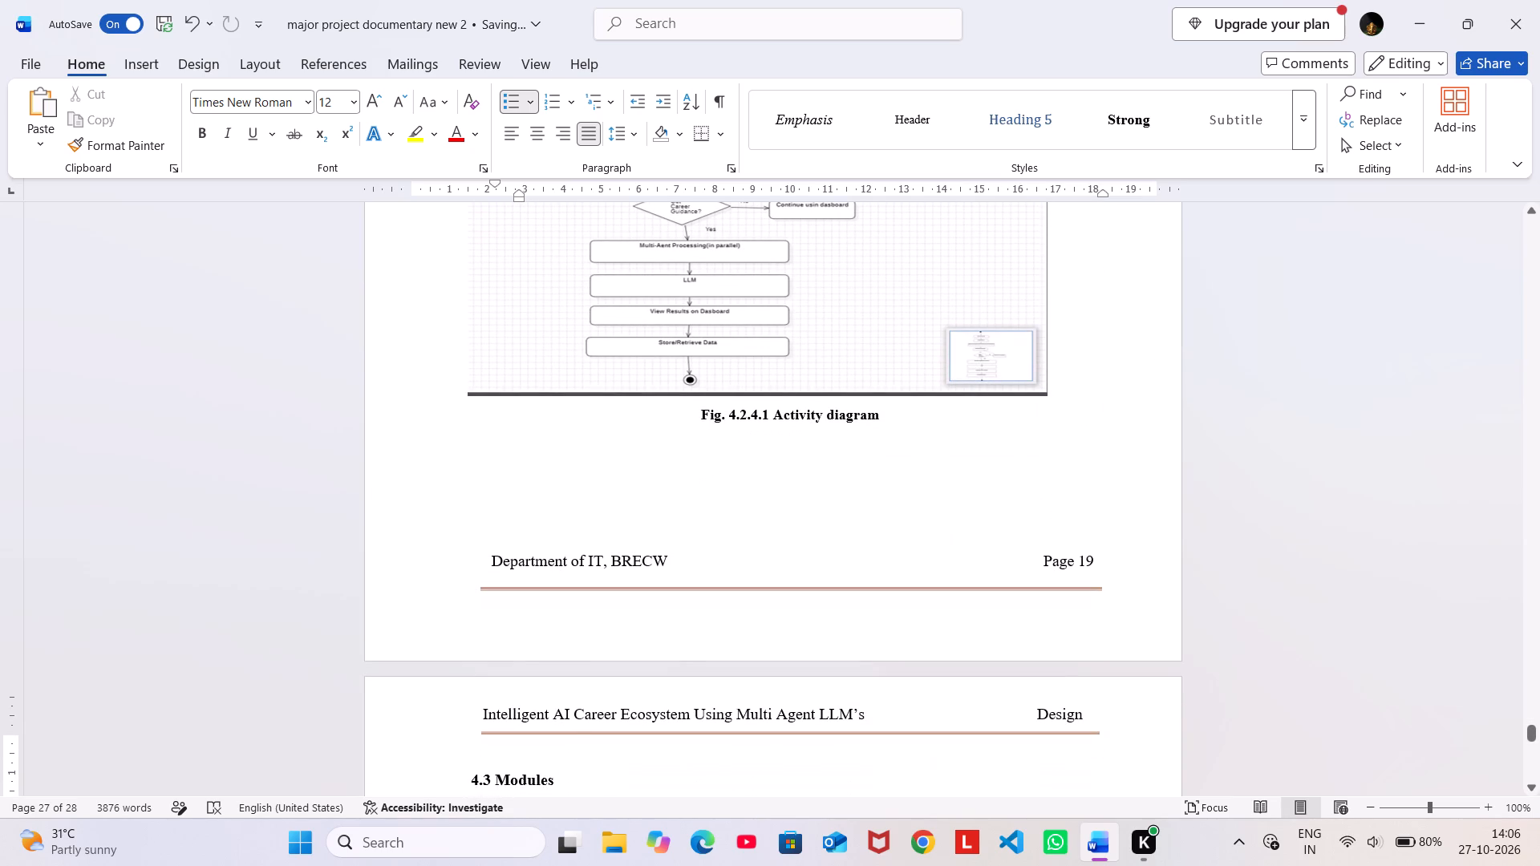
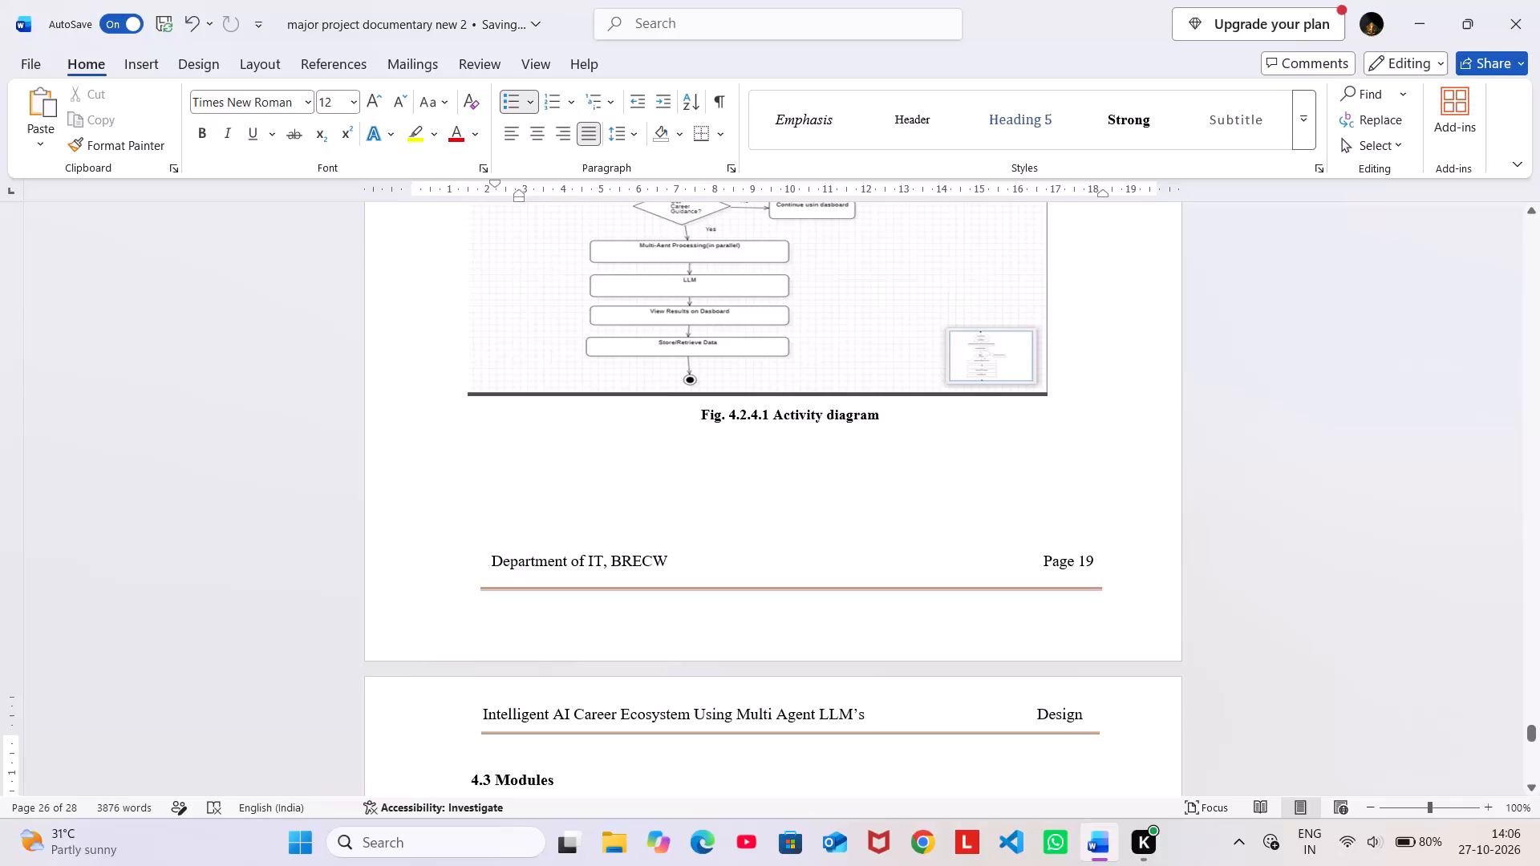
Review the 4.3 Modules section, its footer number and the blank page at the document's end.
scroll(934, 366, "down", 1)
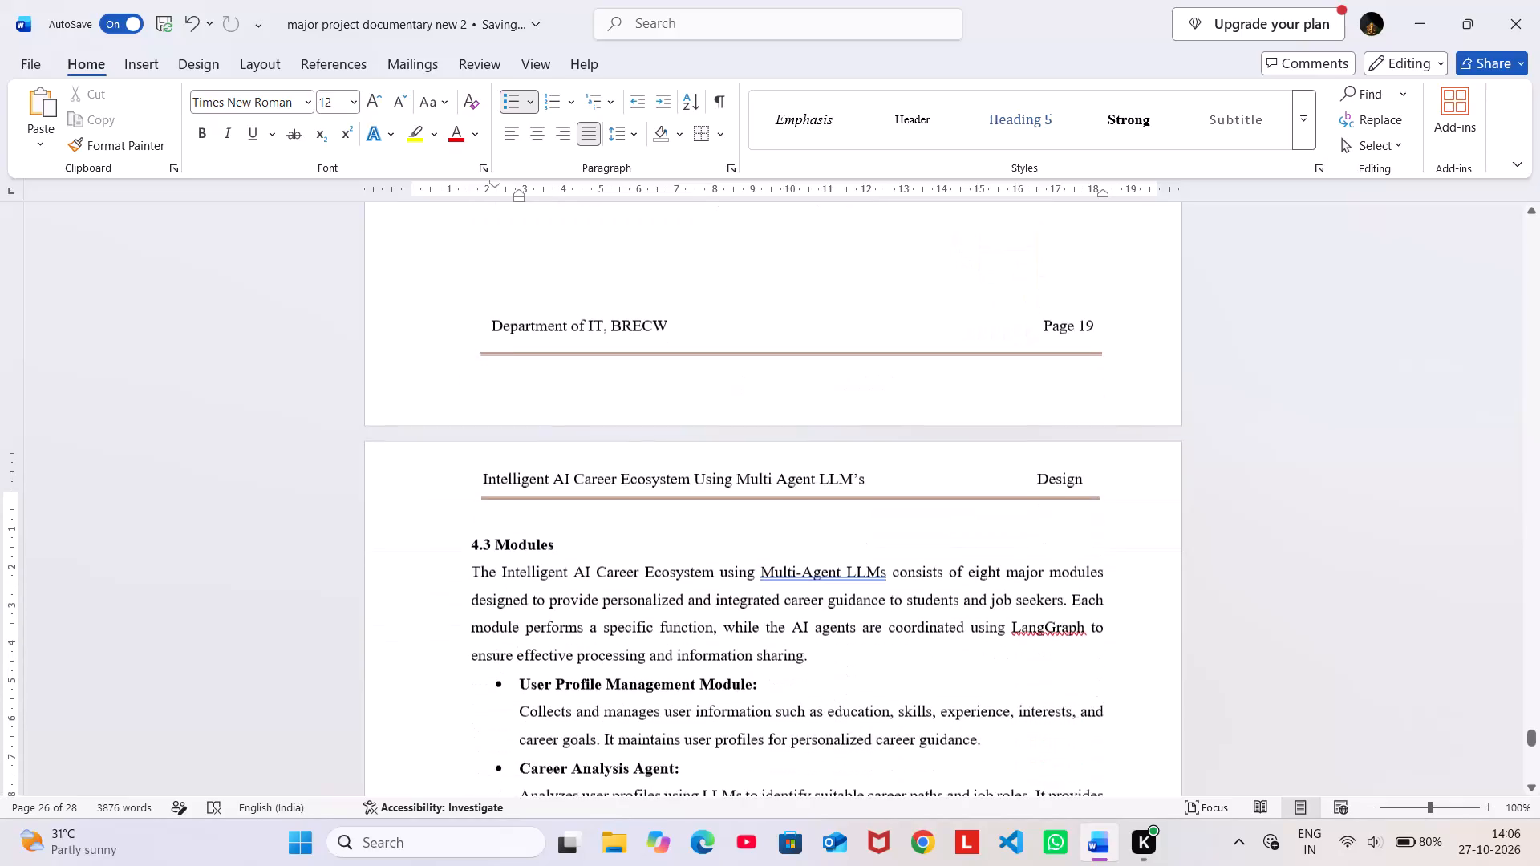
scroll(934, 366, "down", 1)
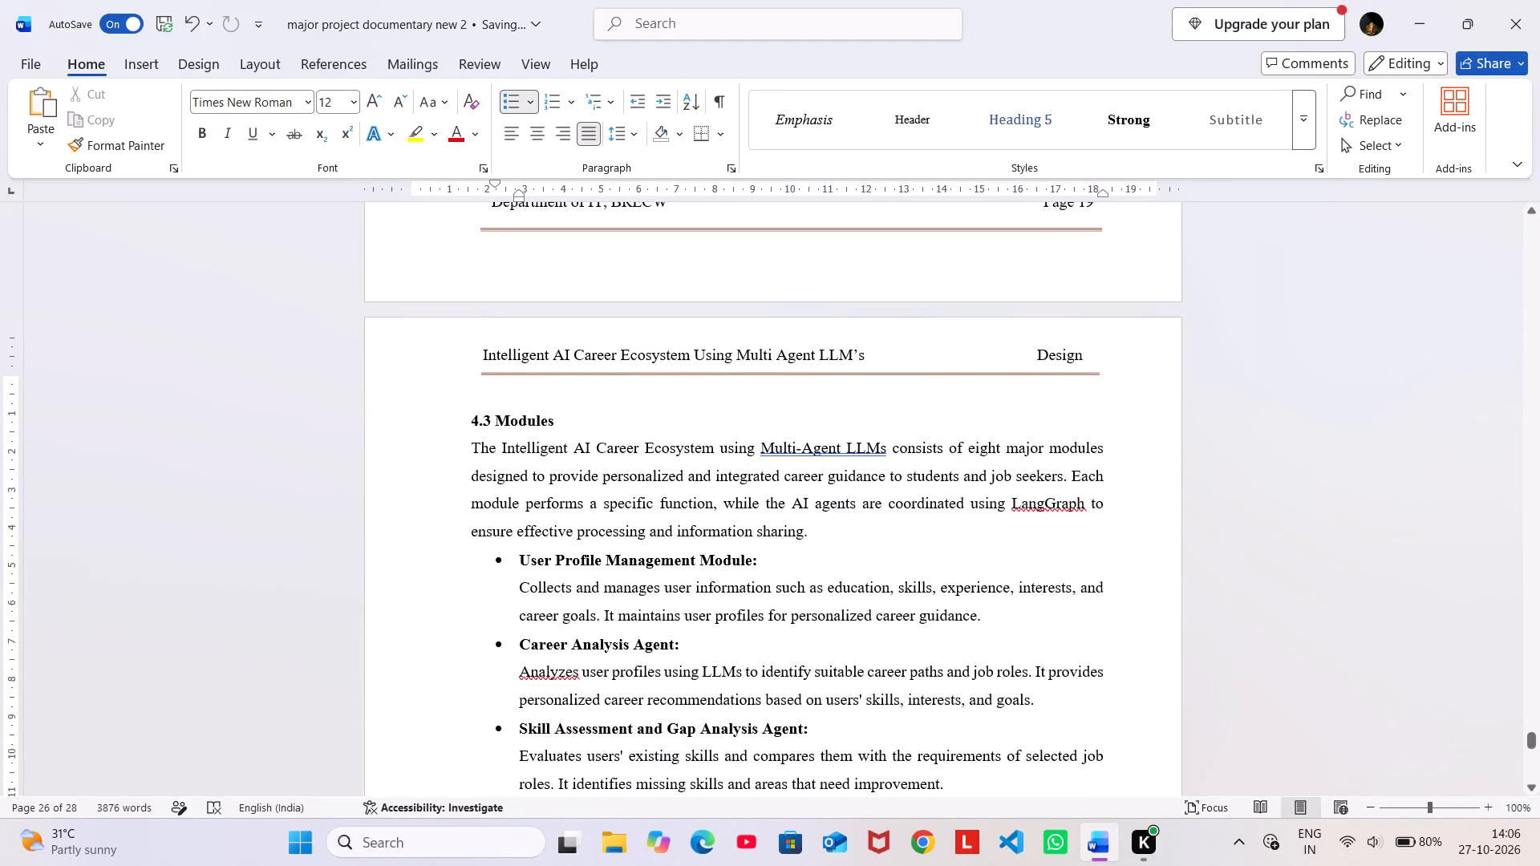
scroll(934, 366, "down", 1)
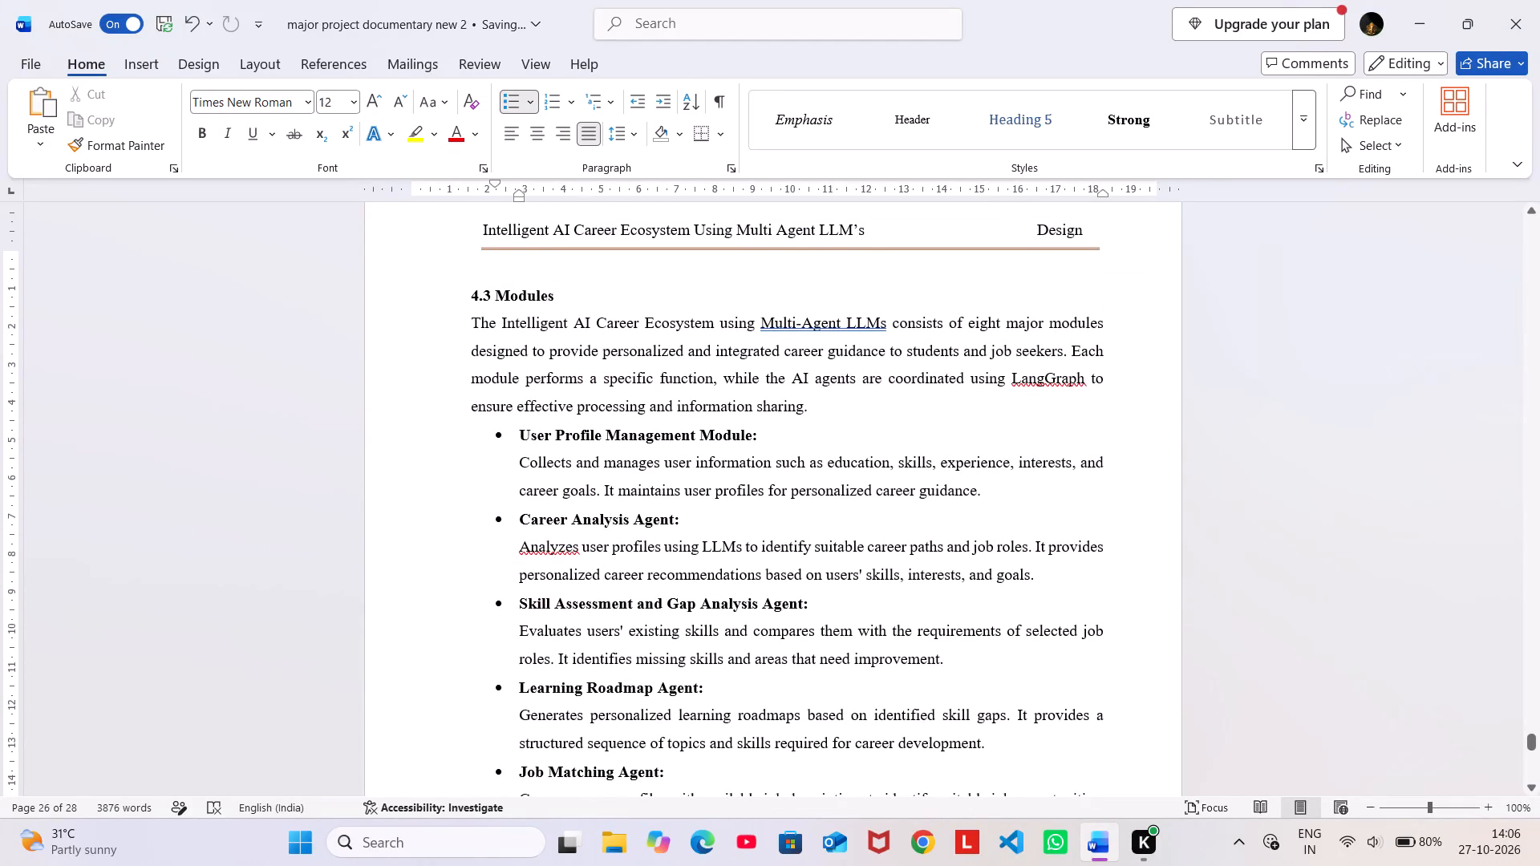
scroll(934, 366, "down", 2)
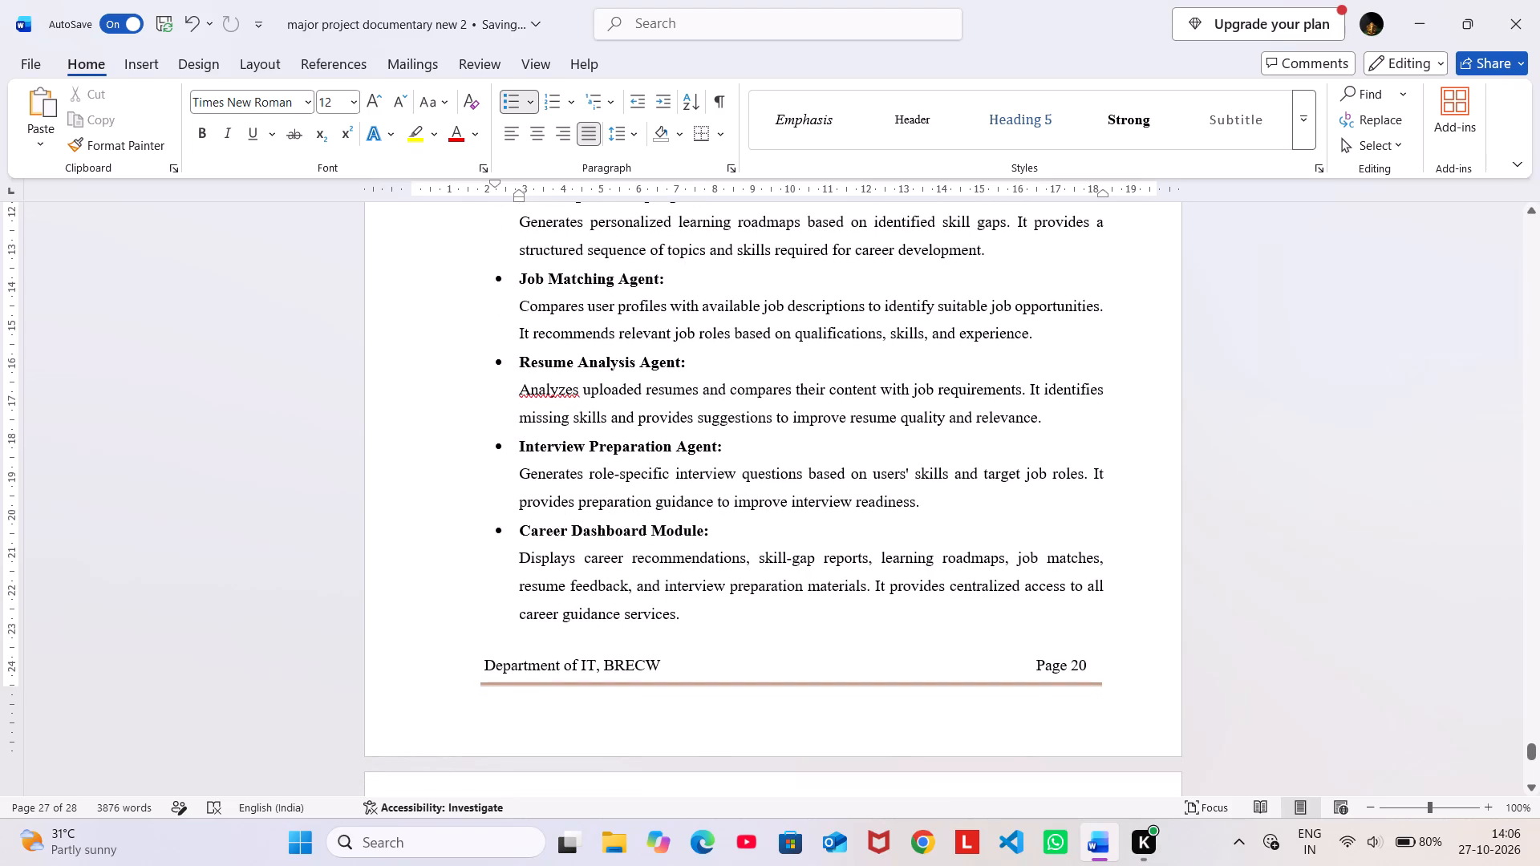
scroll(934, 366, "down", 9)
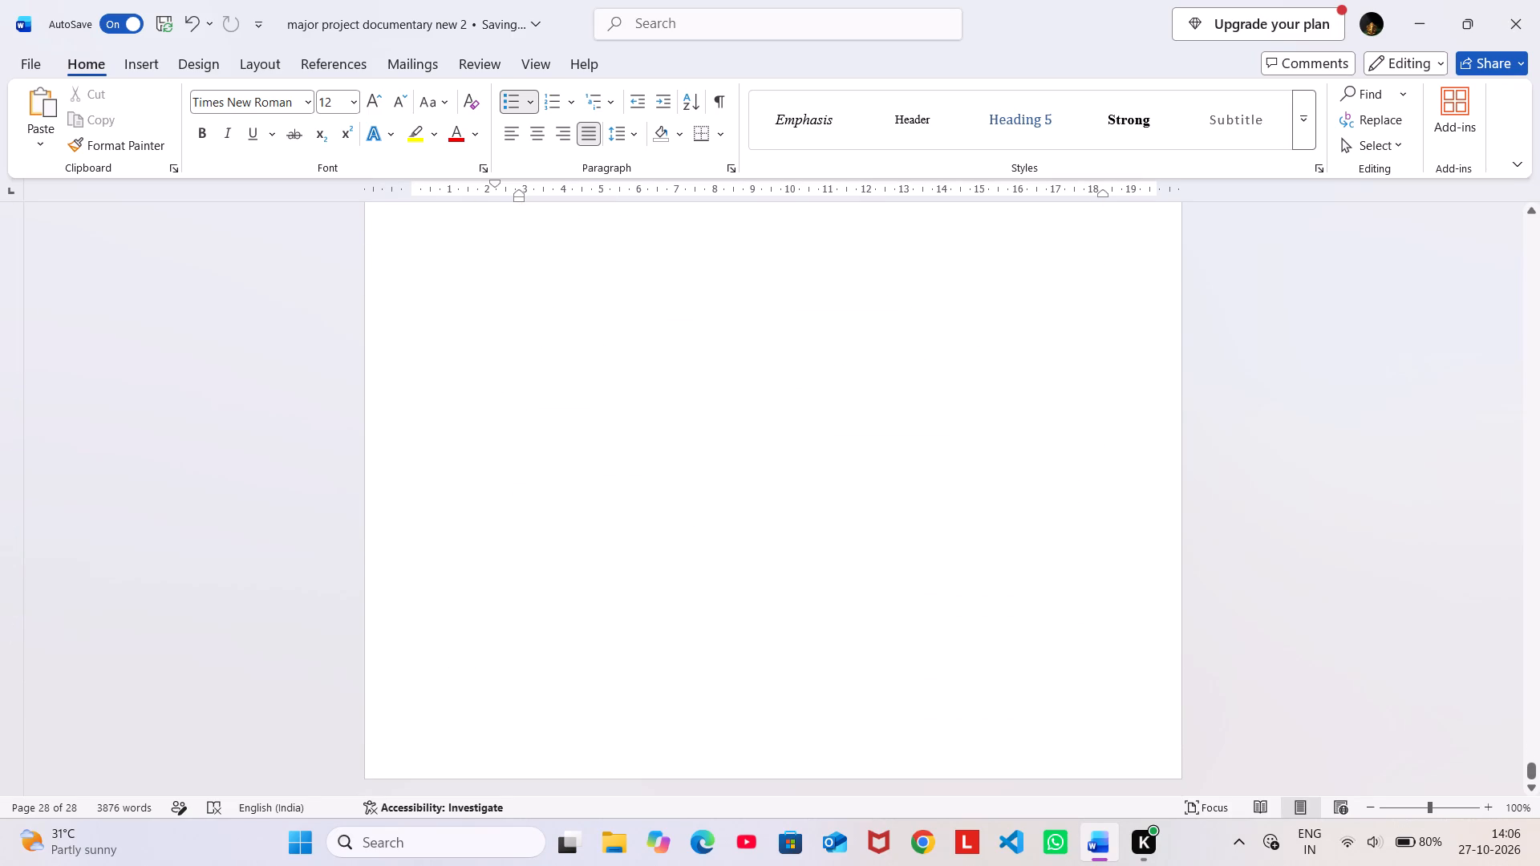
scroll(934, 366, "down", 1)
scroll(934, 366, "up", 4)
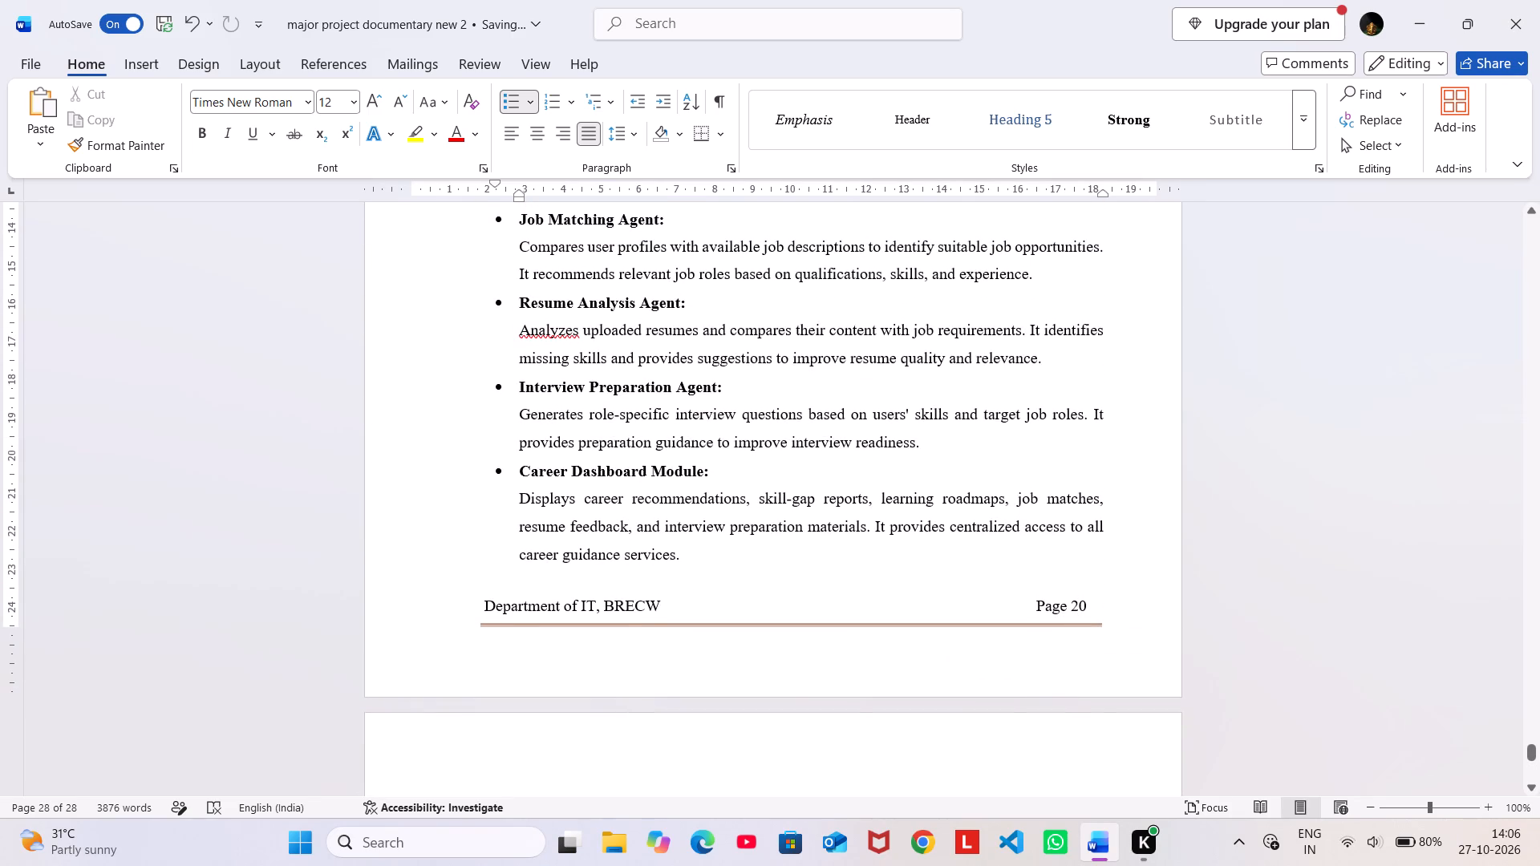
scroll(934, 366, "up", 1)
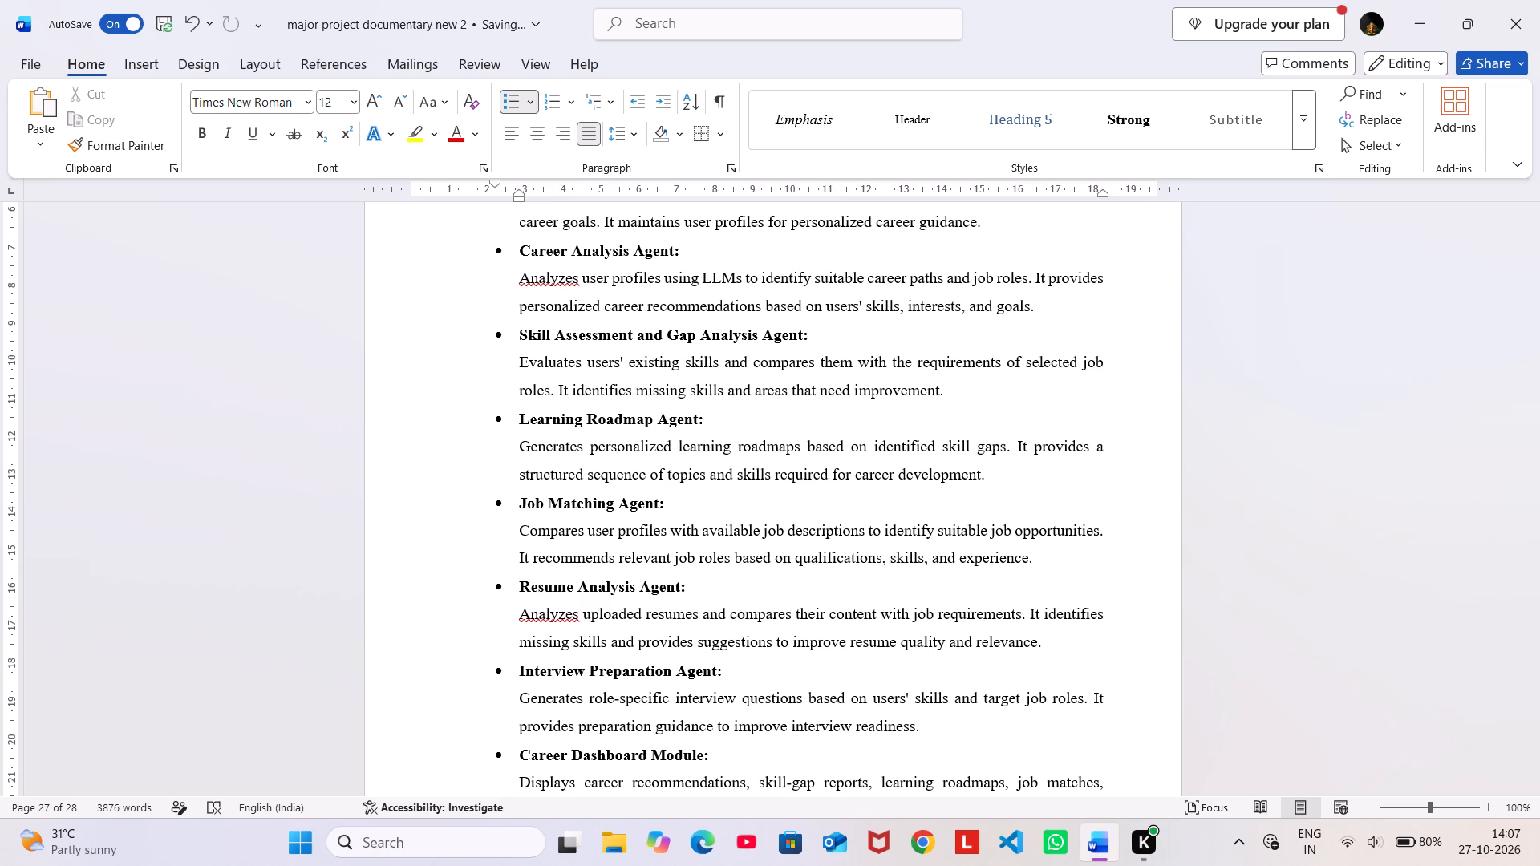
scroll(934, 366, "down", 2)
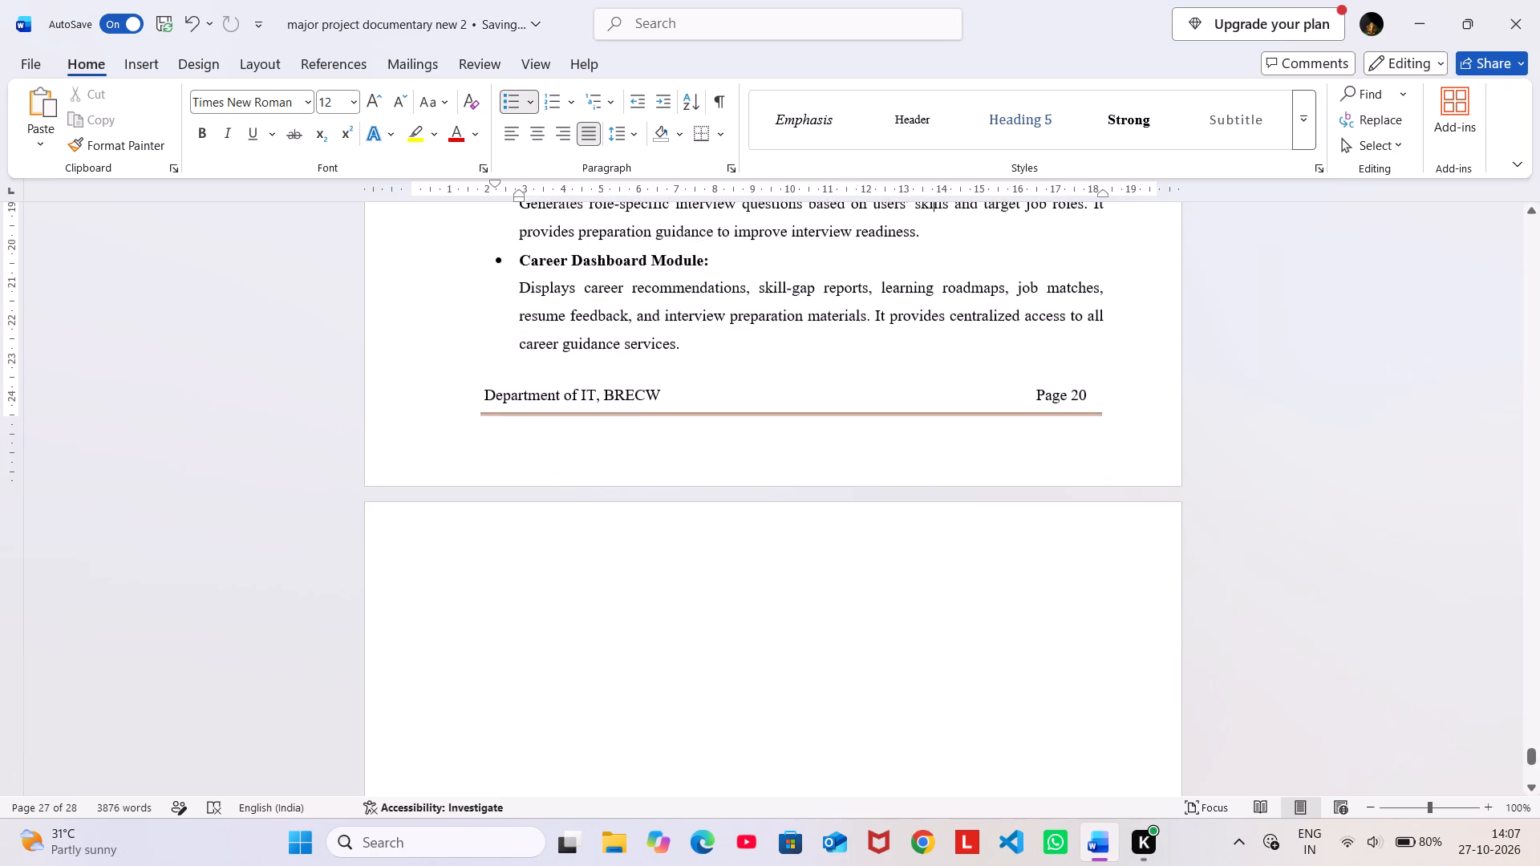
scroll(934, 366, "down", 6)
In the Index, change the start page of the Design chapter so its range reads 10-20.
scroll(934, 366, "up", 12)
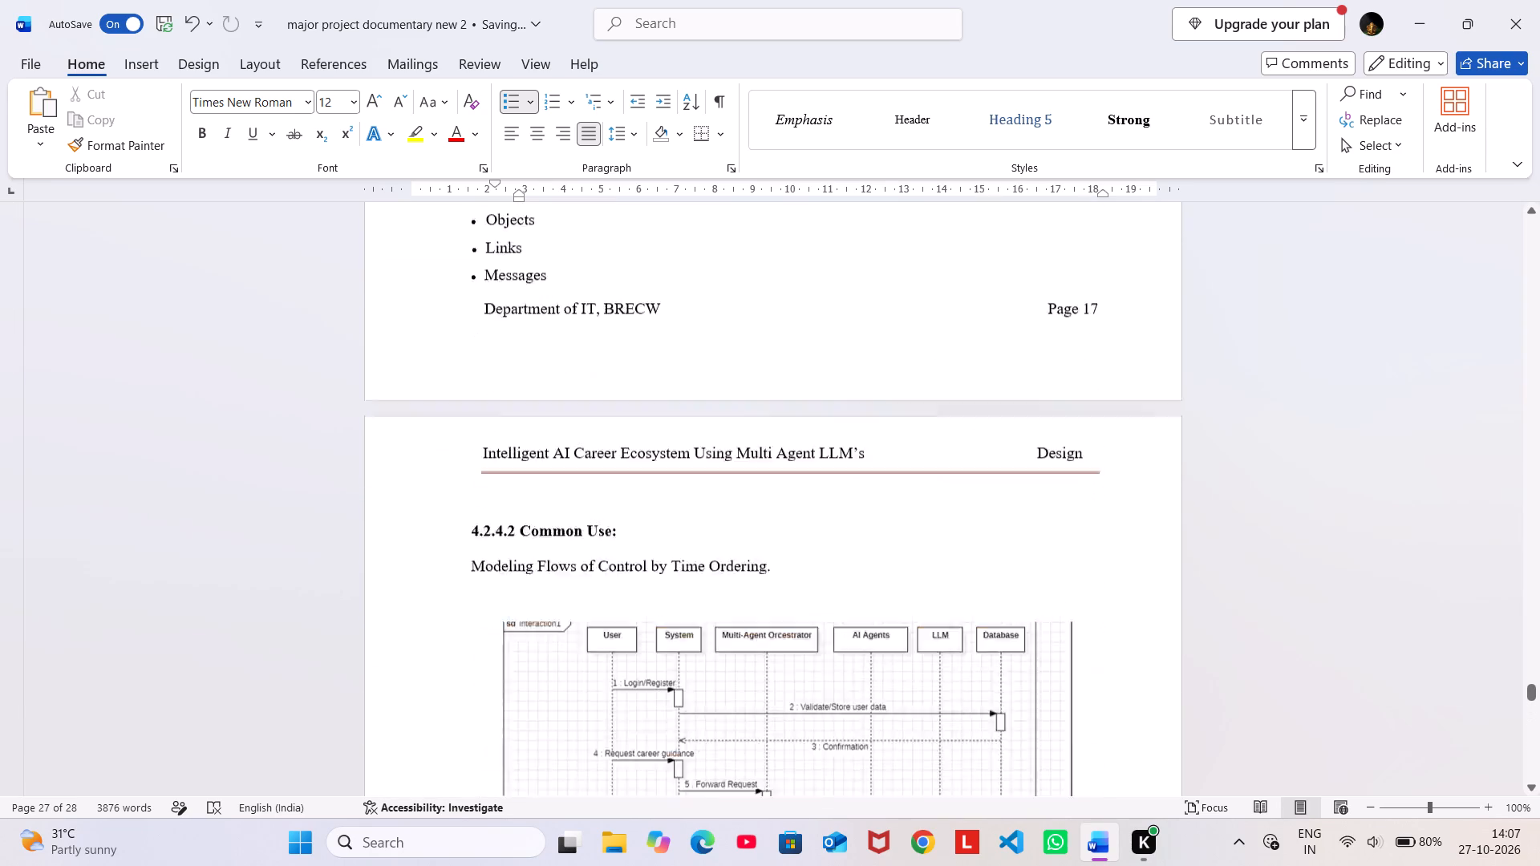
scroll(934, 366, "up", 9)
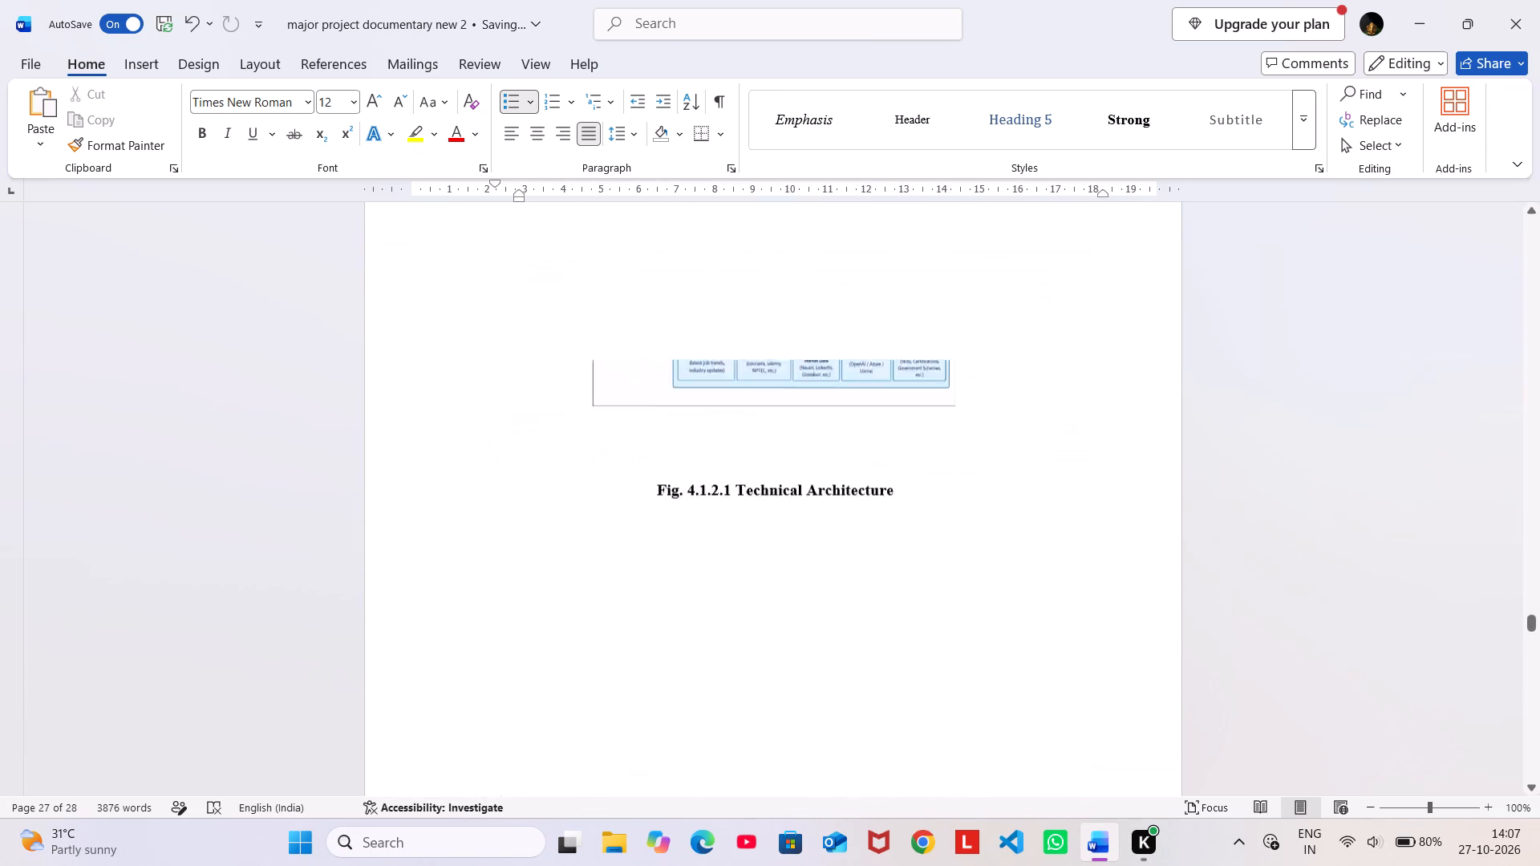
scroll(934, 366, "up", 19)
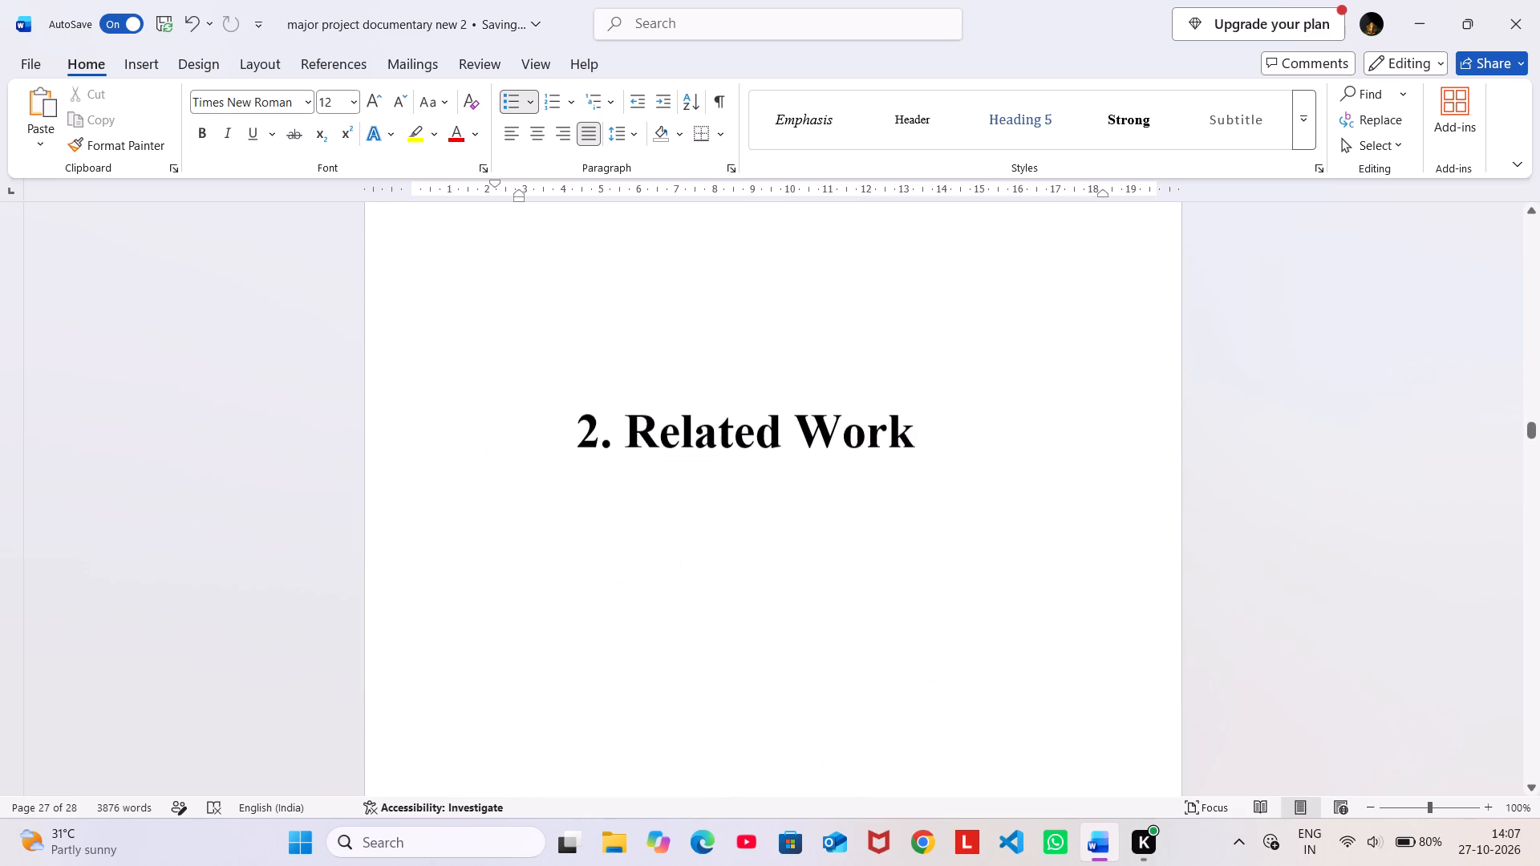
scroll(934, 366, "up", 18)
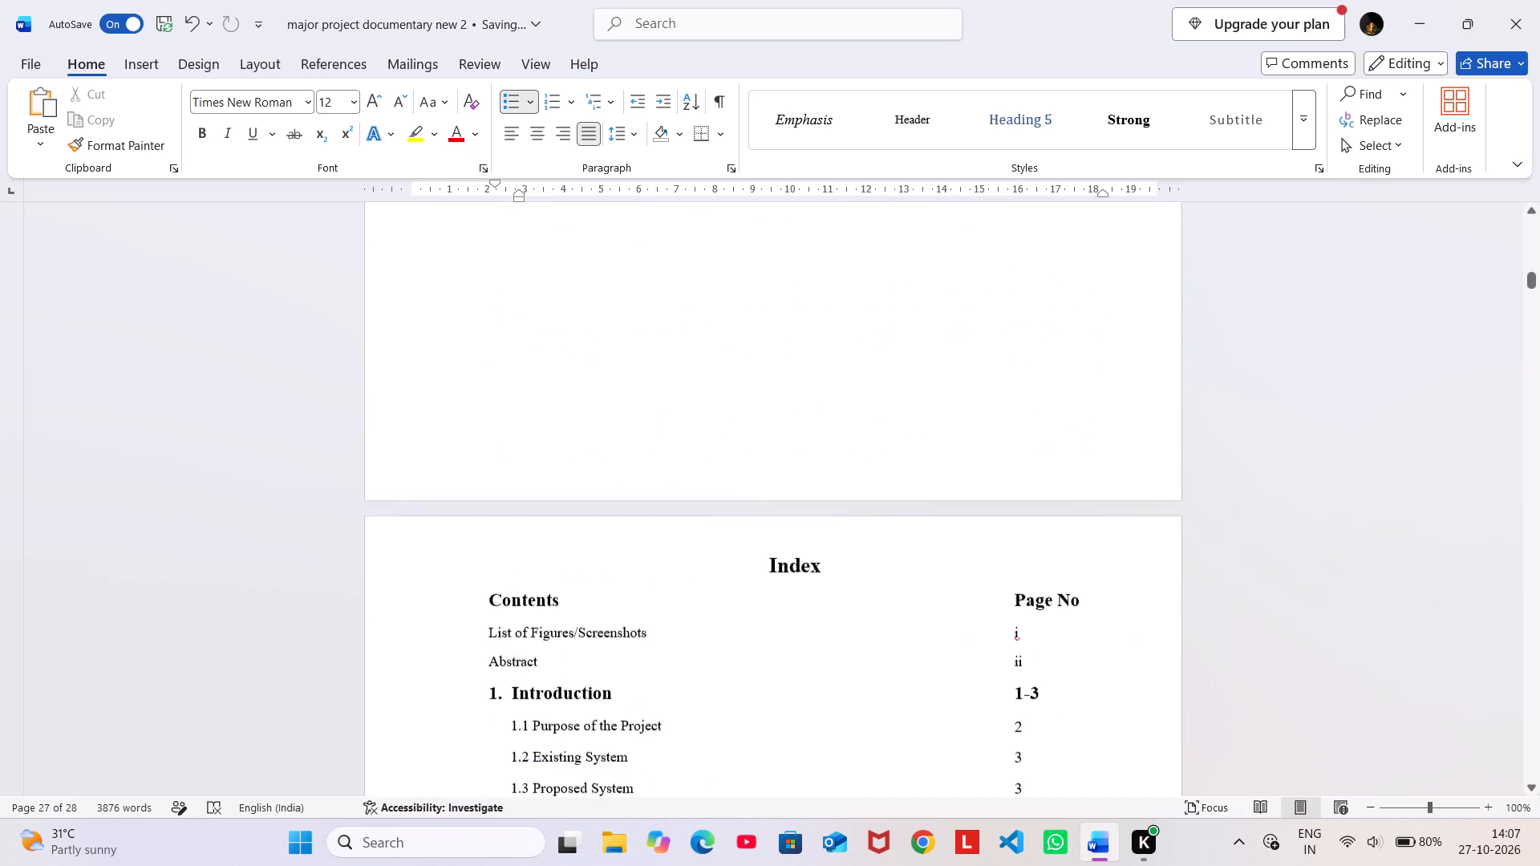
scroll(934, 366, "down", 3)
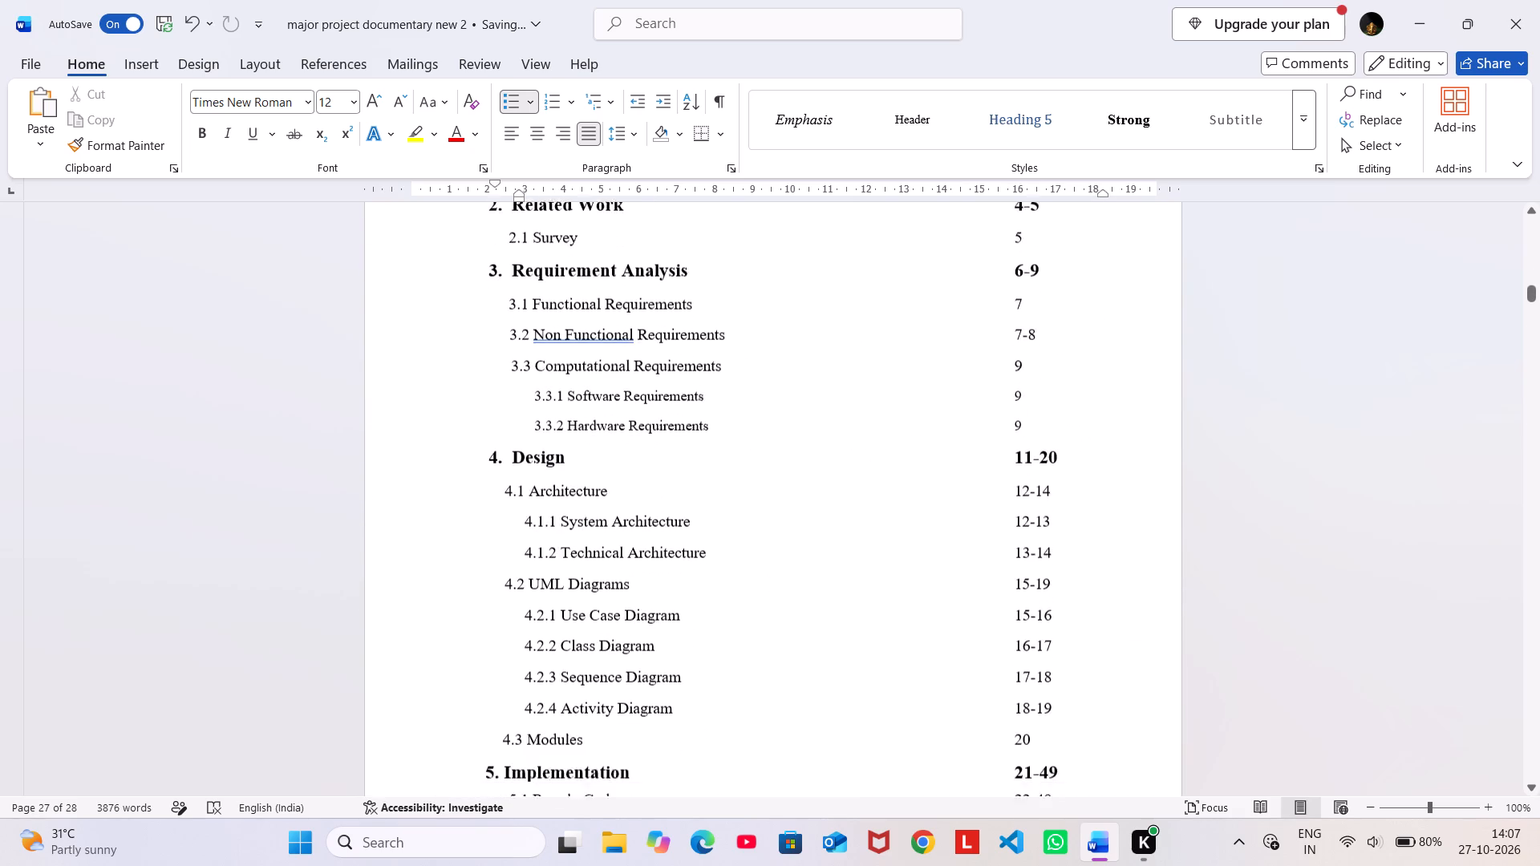
scroll(934, 366, "down", 2)
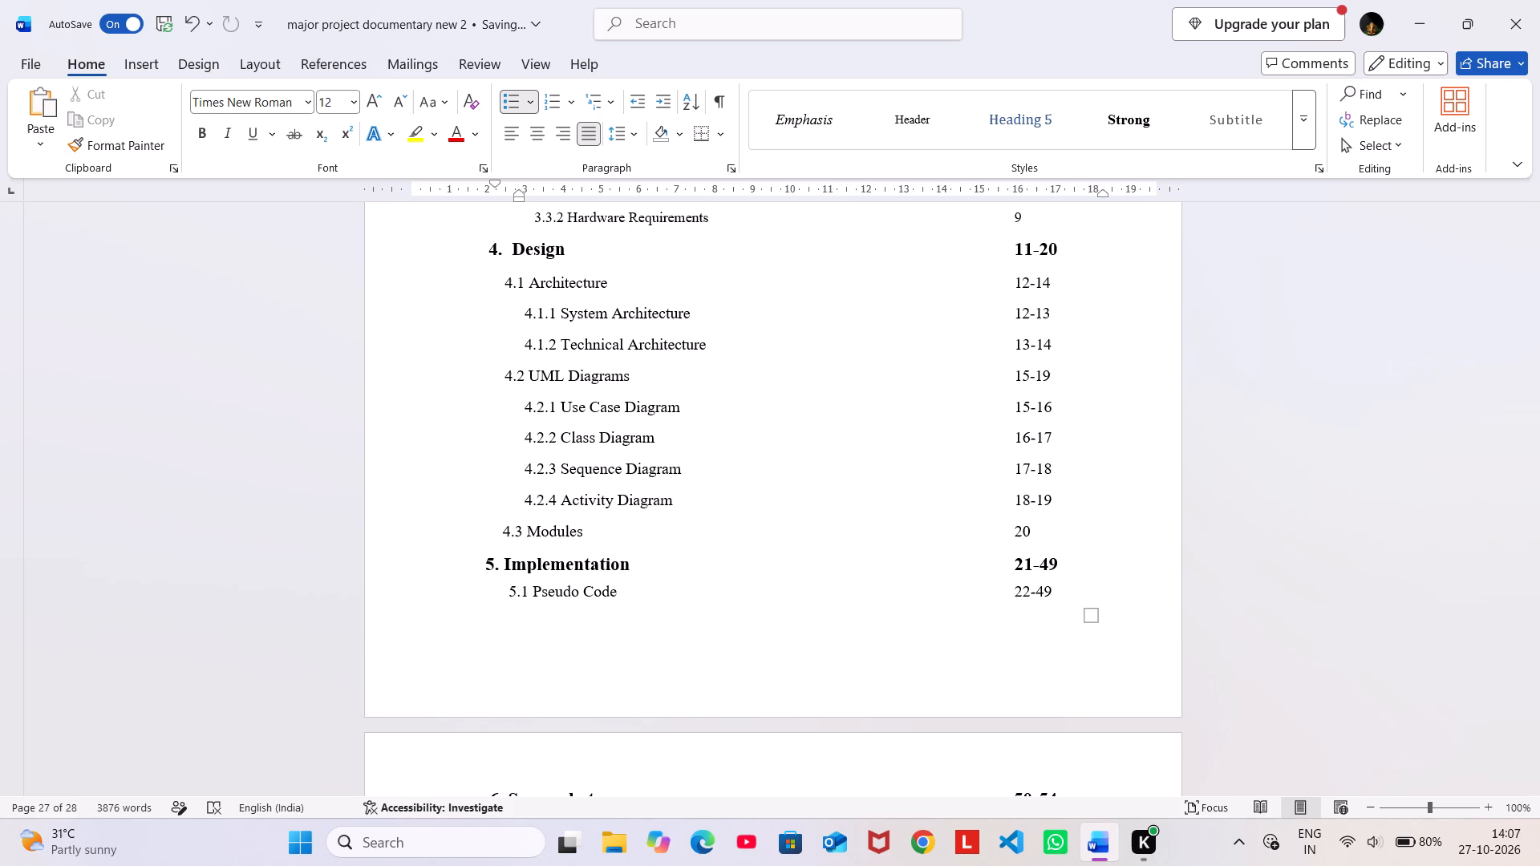
left_click(1035, 241)
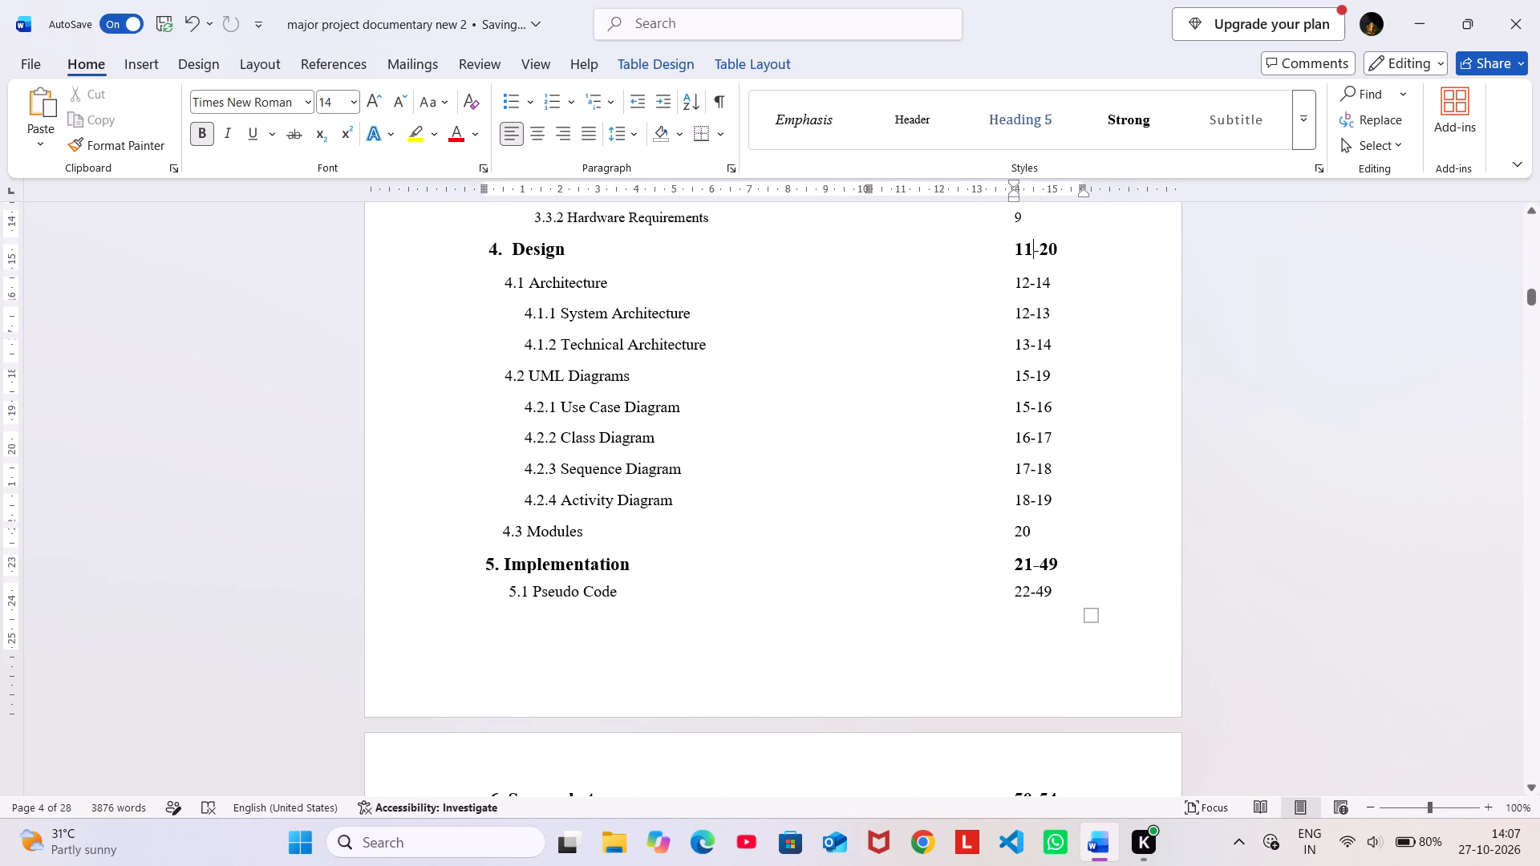
key("BackSpace")
key("0")
Set the Index page ranges to 11-14 for 4.1 Architecture and 11-12 for 4.1.1 System Architecture.
key("Down")
key("Left")
key("BackSpace")
key("1")
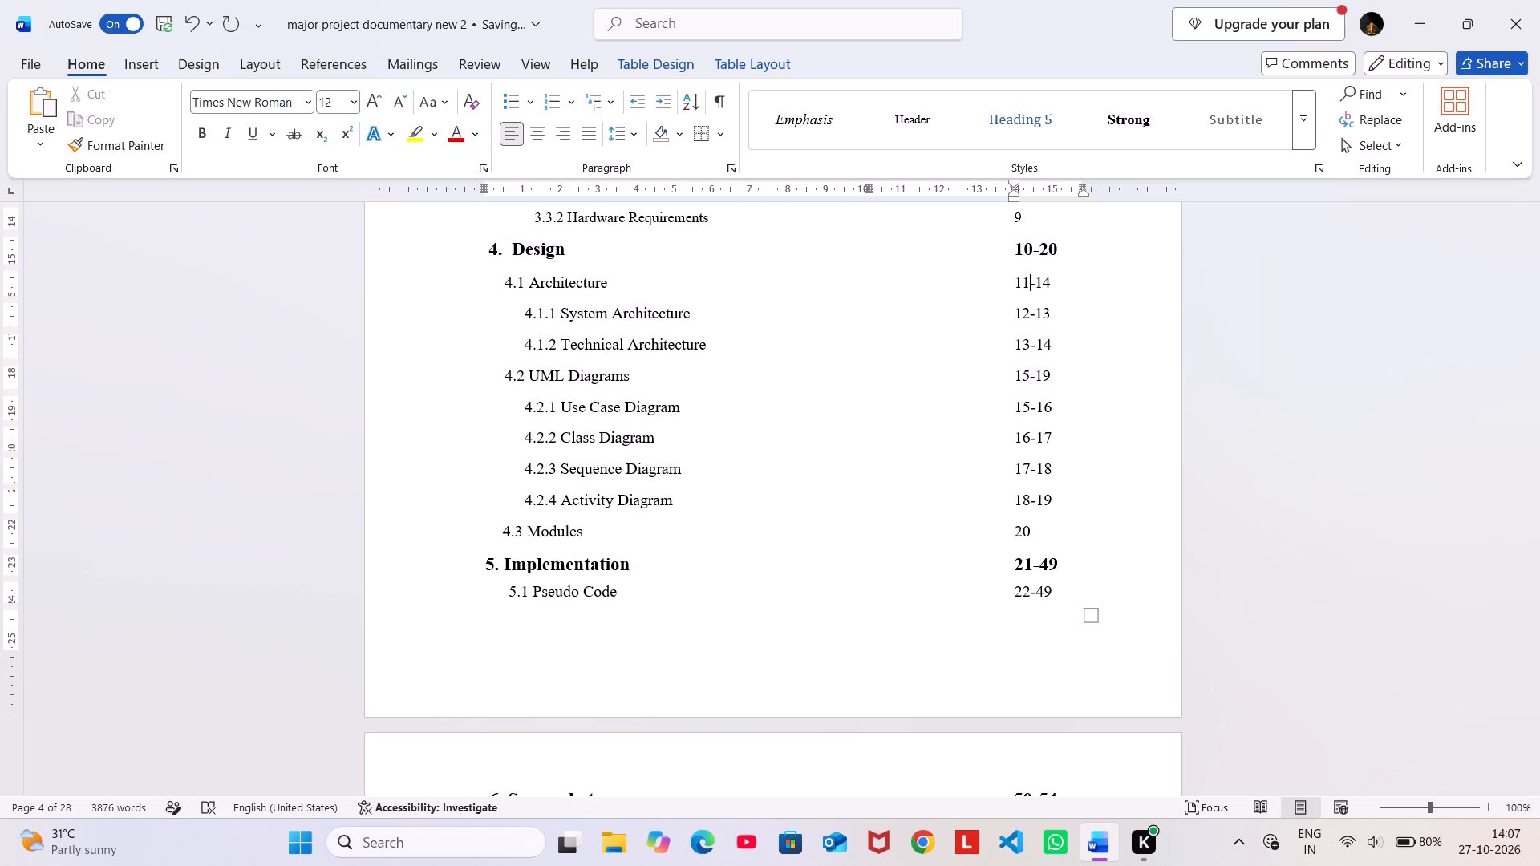
left_click(1031, 310)
key("BackSpace")
key("1")
key("Right")
key("Right")
key("Right")
key("BackSpace")
key("2")
Set the Index page ranges to 12-14 for 4.1.2 Technical Architecture and 15-20 for 4.2 UML Diagrams.
left_click(1029, 344)
key("BackSpace")
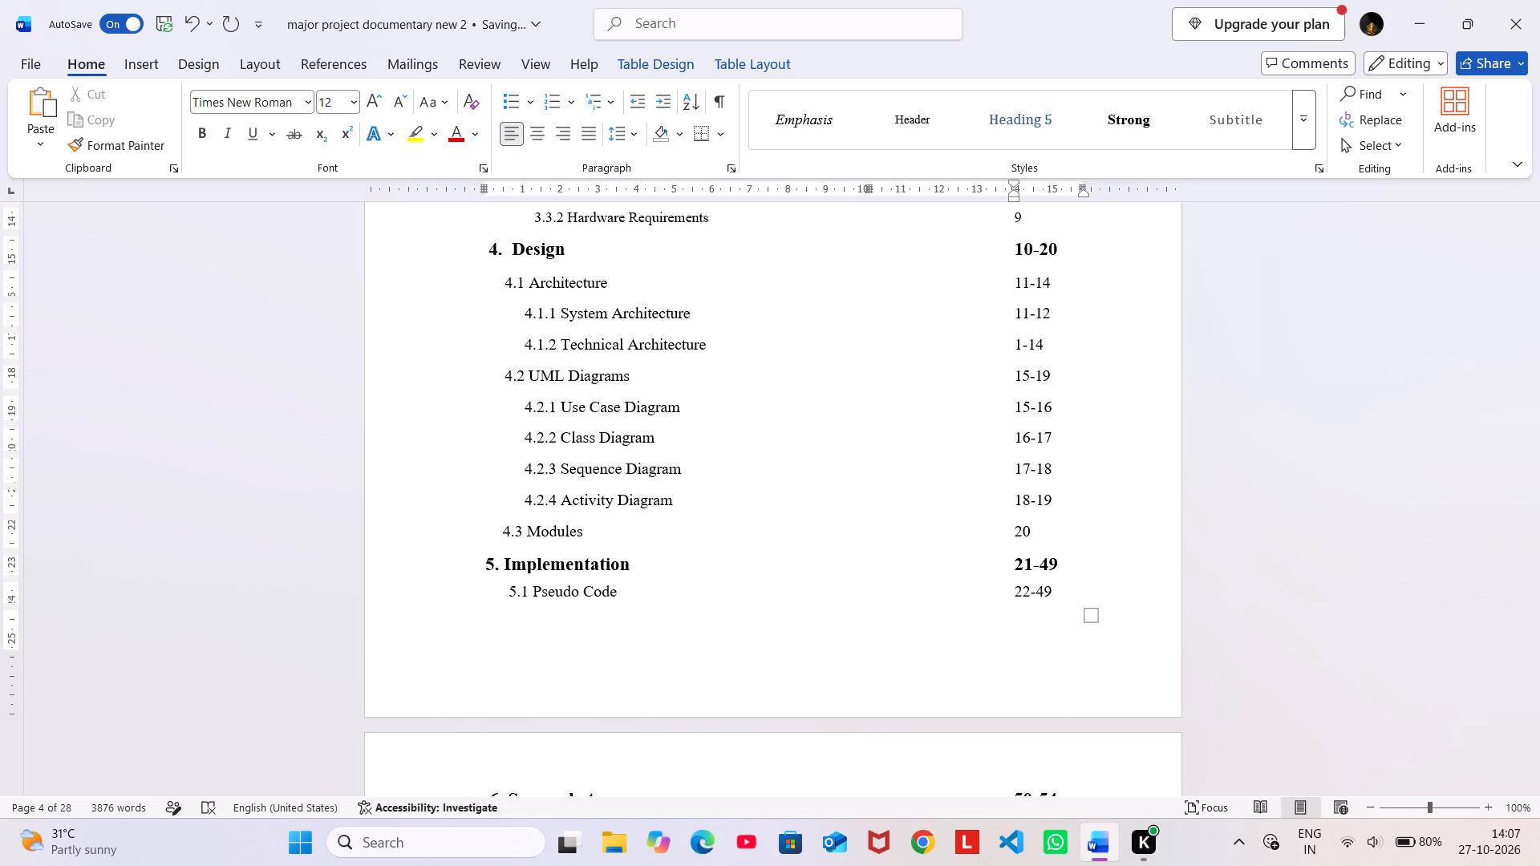
key("2")
left_click(1054, 373)
key("BackSpace")
key("BackSpace")
type("20")
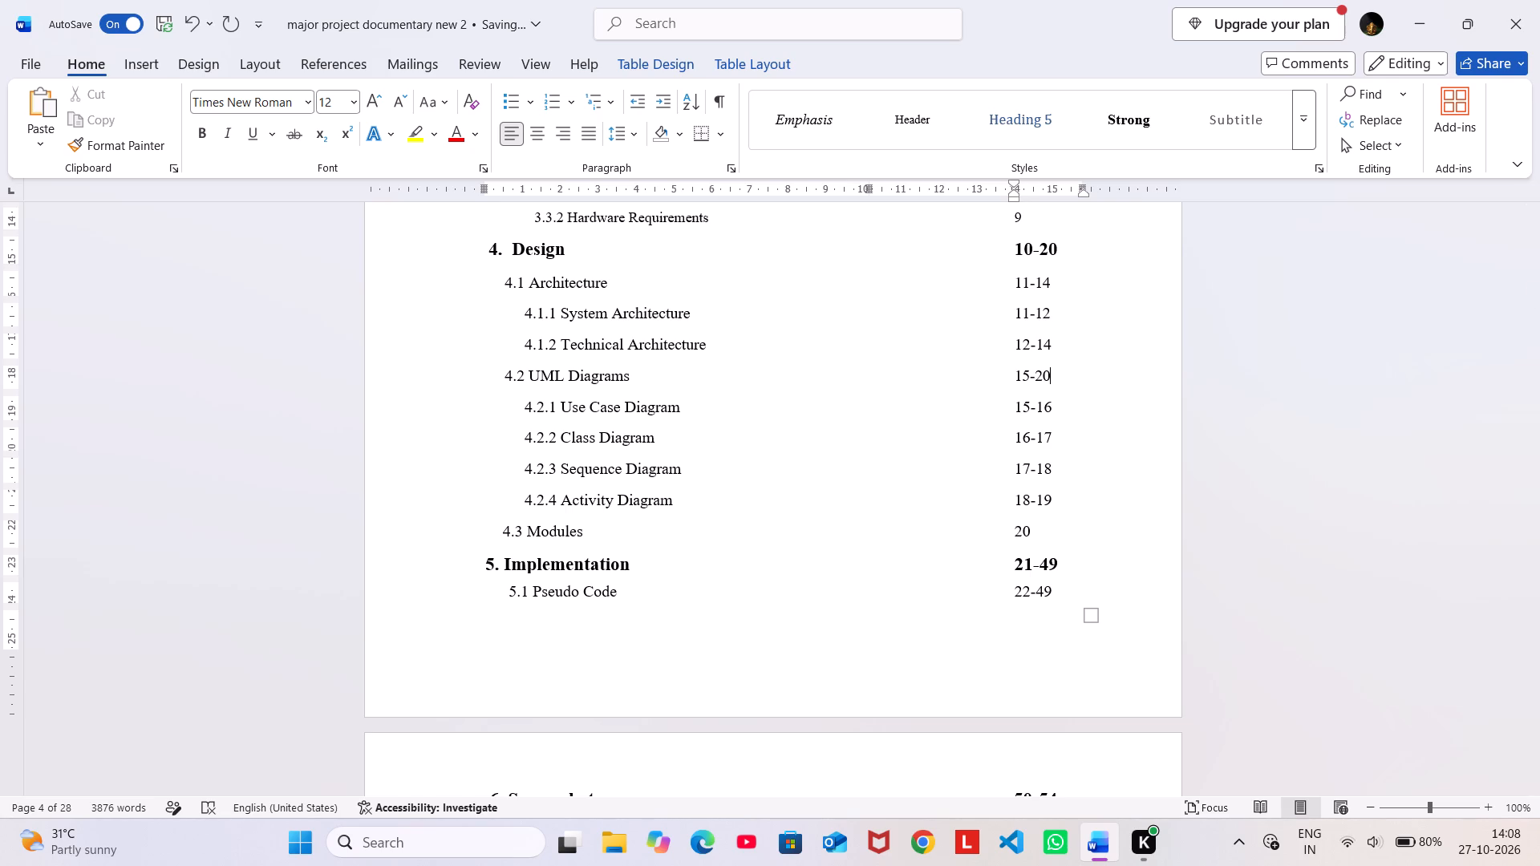
Review the document from the rest of the Index and the List of Figures through Requirement Analysis to the start of the Design chapter.
scroll(920, 464, "down", 2)
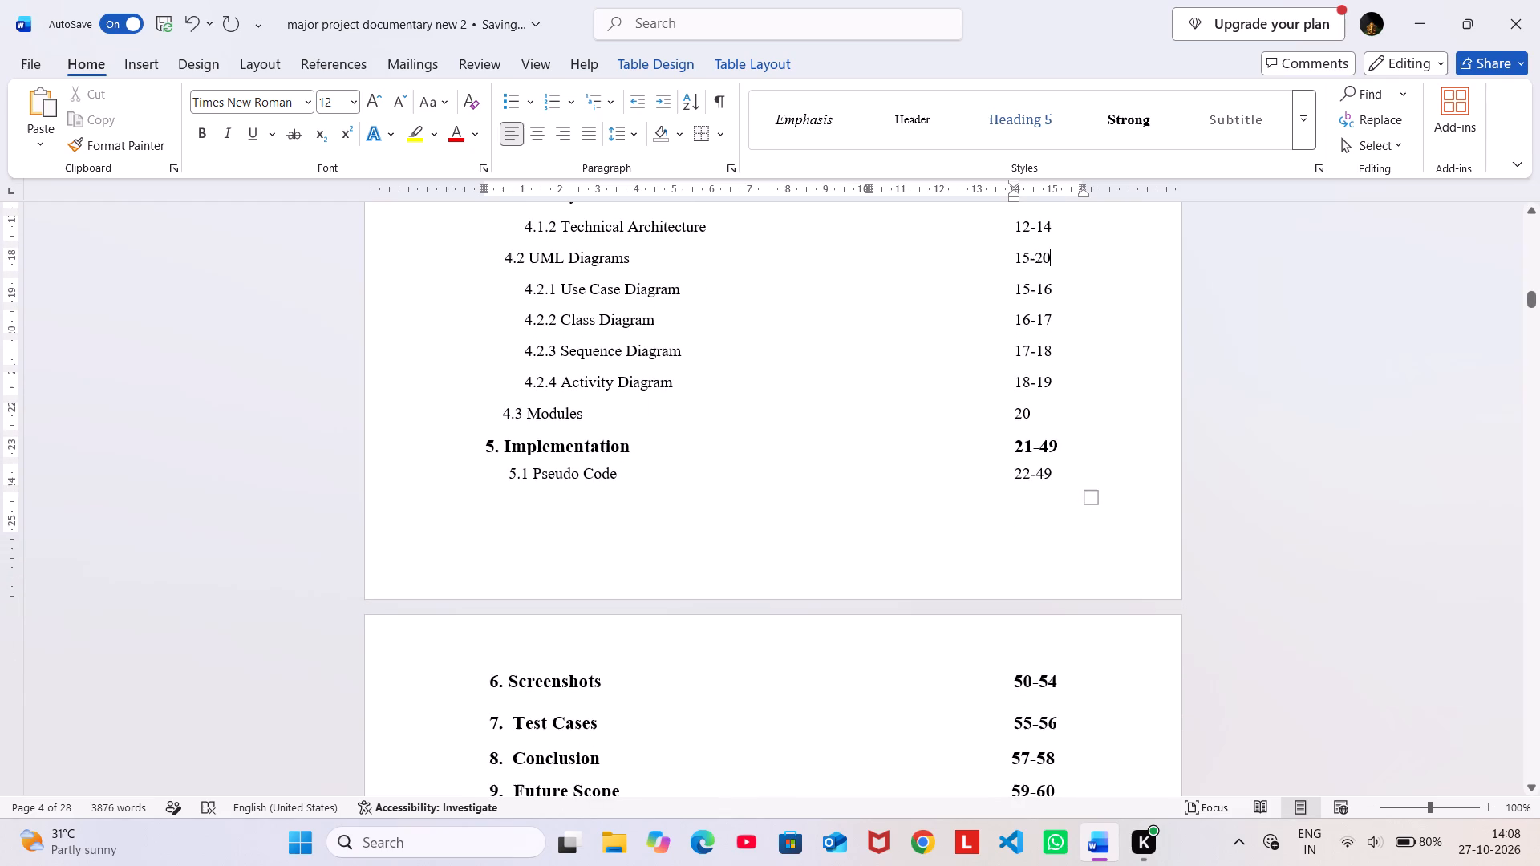
scroll(920, 464, "down", 4)
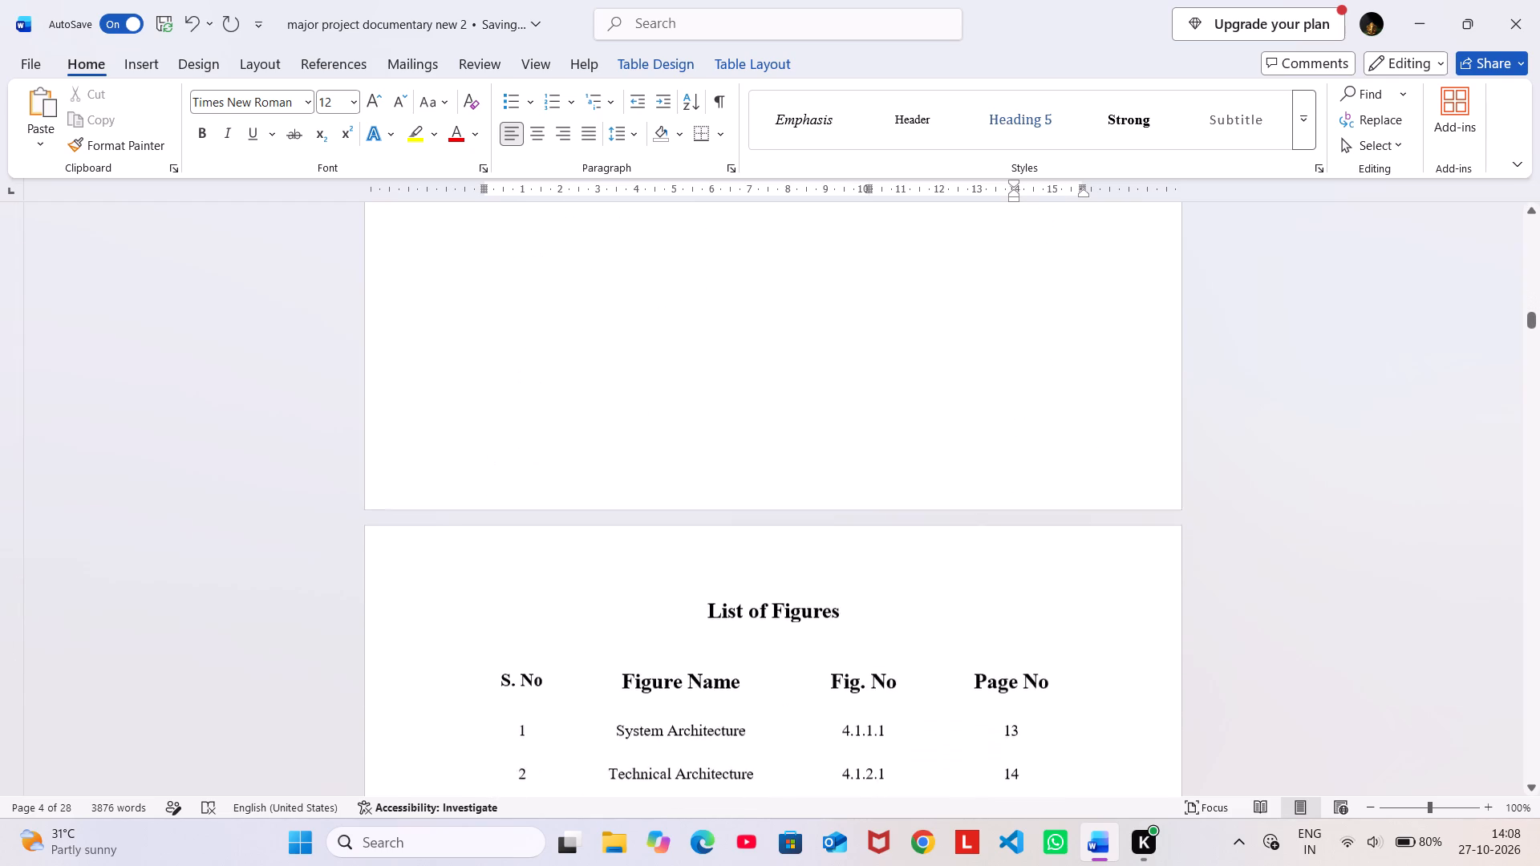
scroll(920, 464, "down", 11)
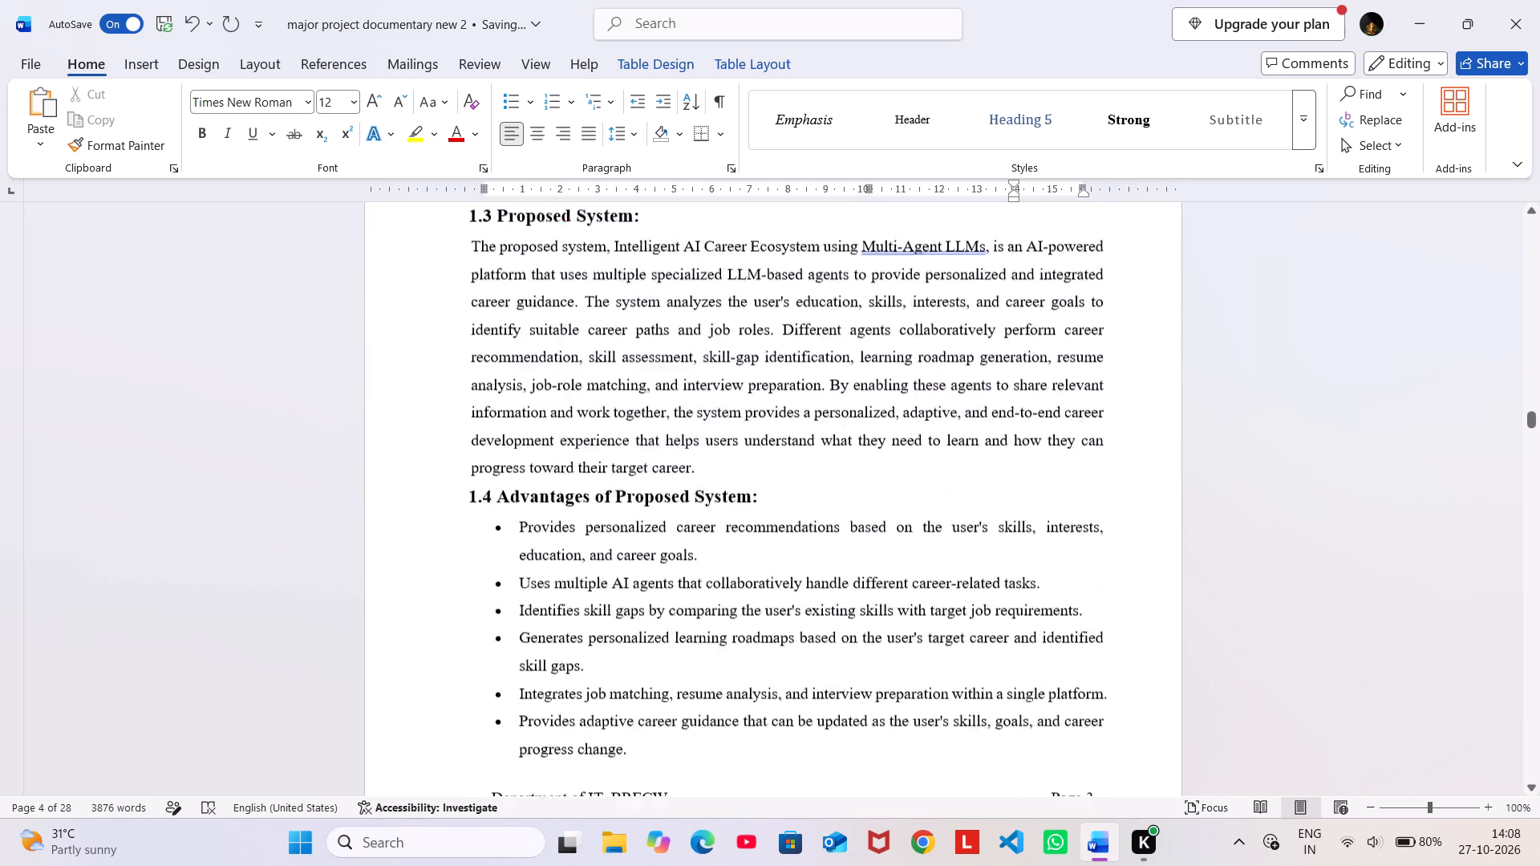
scroll(920, 464, "down", 8)
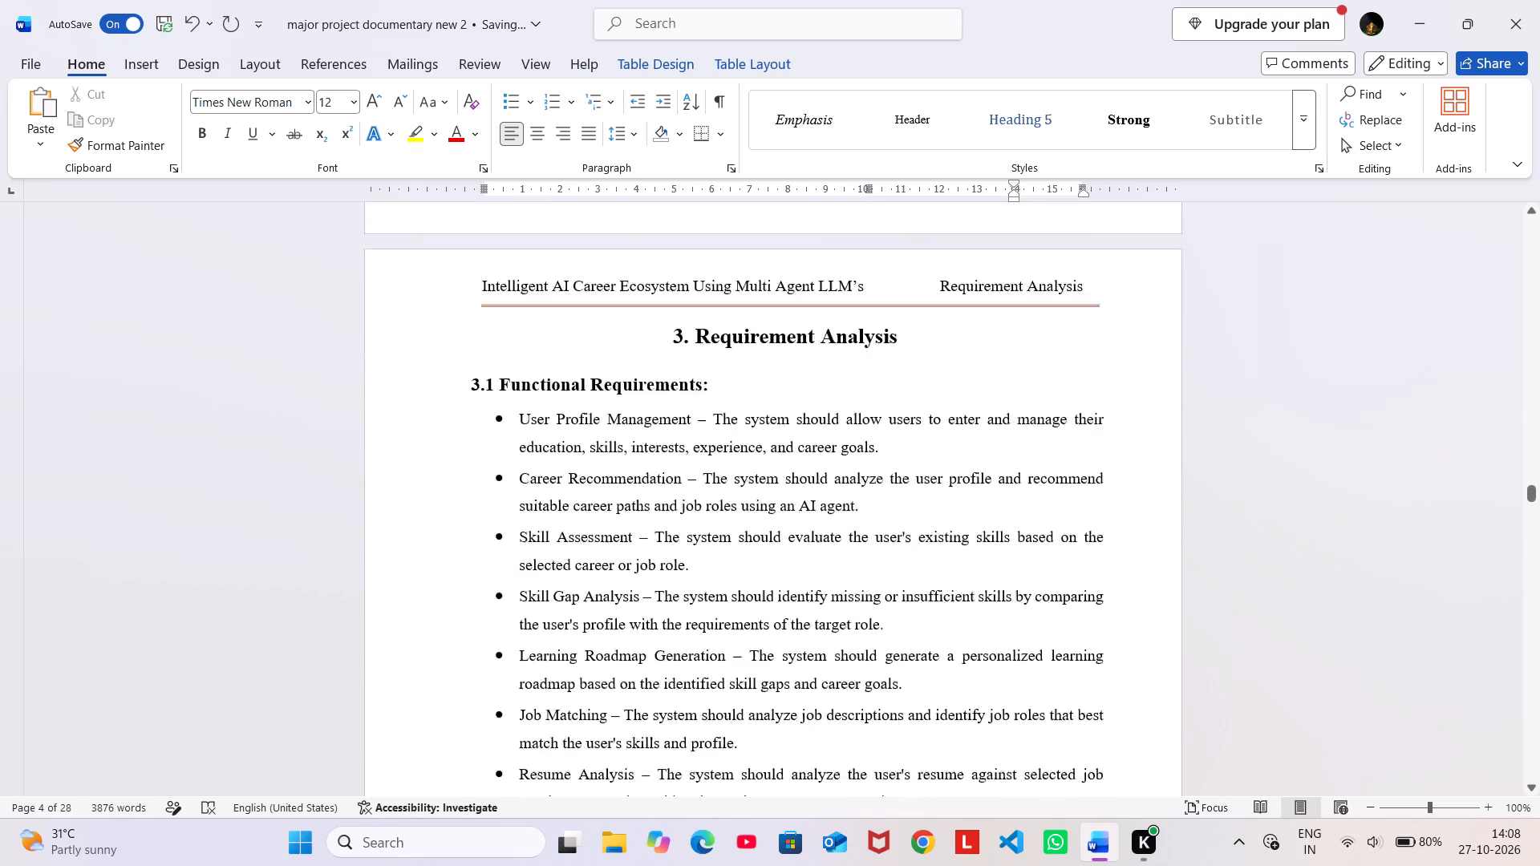
scroll(920, 464, "down", 3)
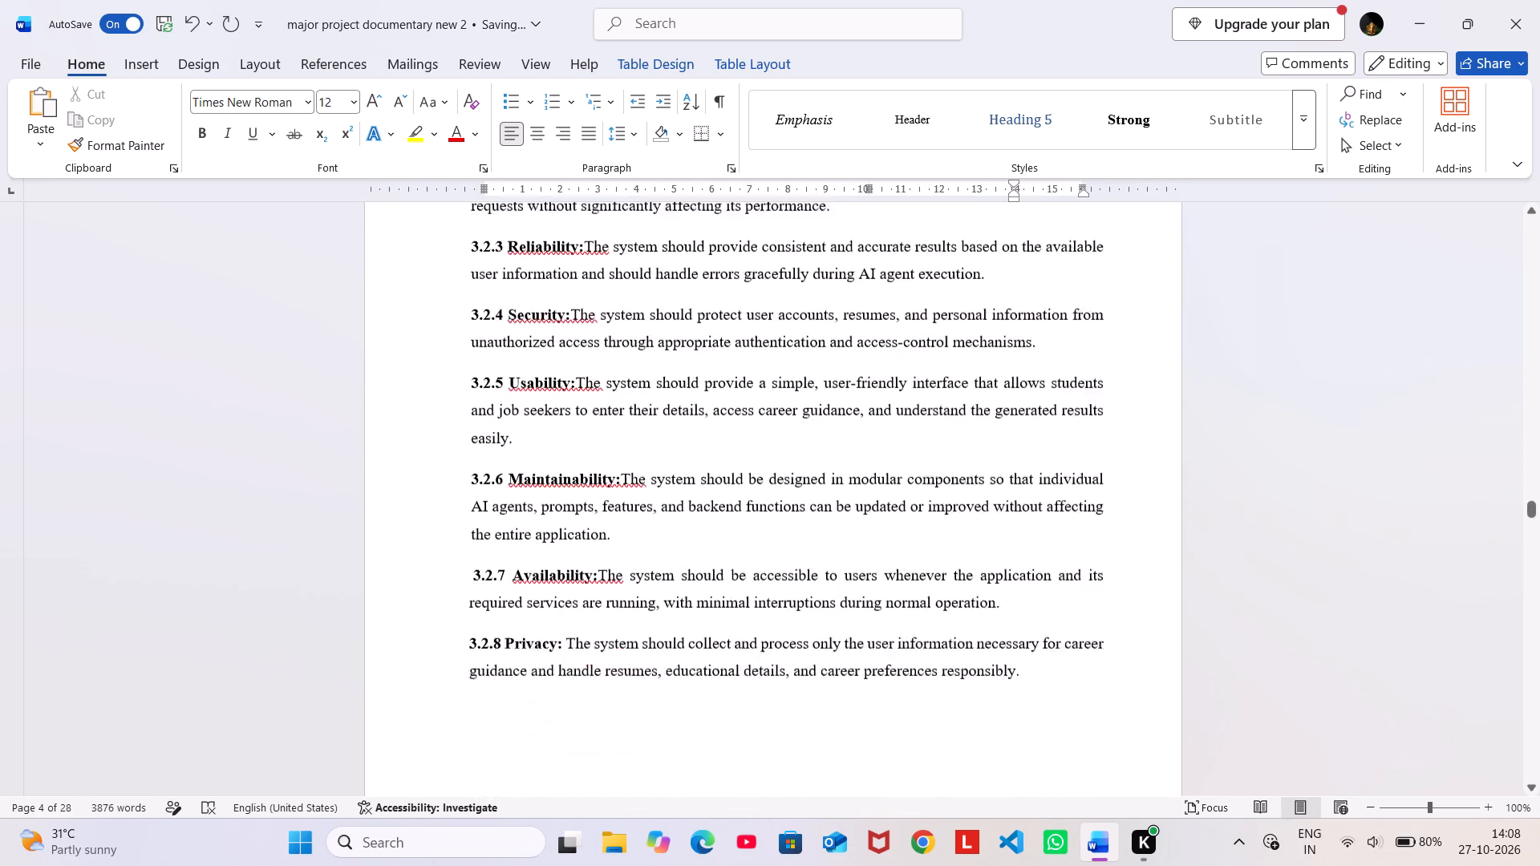
scroll(920, 464, "down", 4)
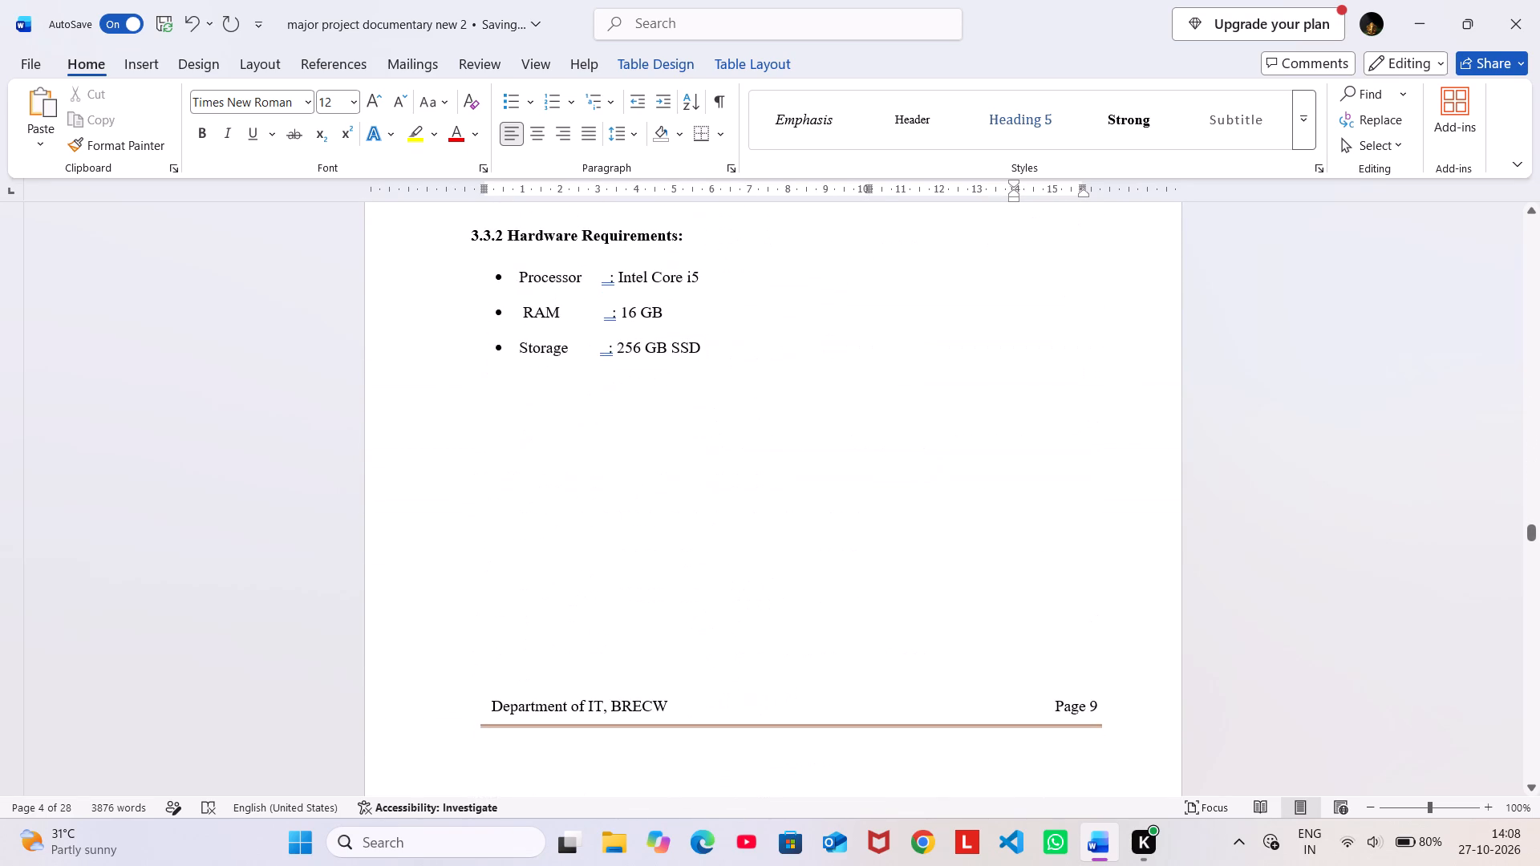
scroll(920, 464, "down", 8)
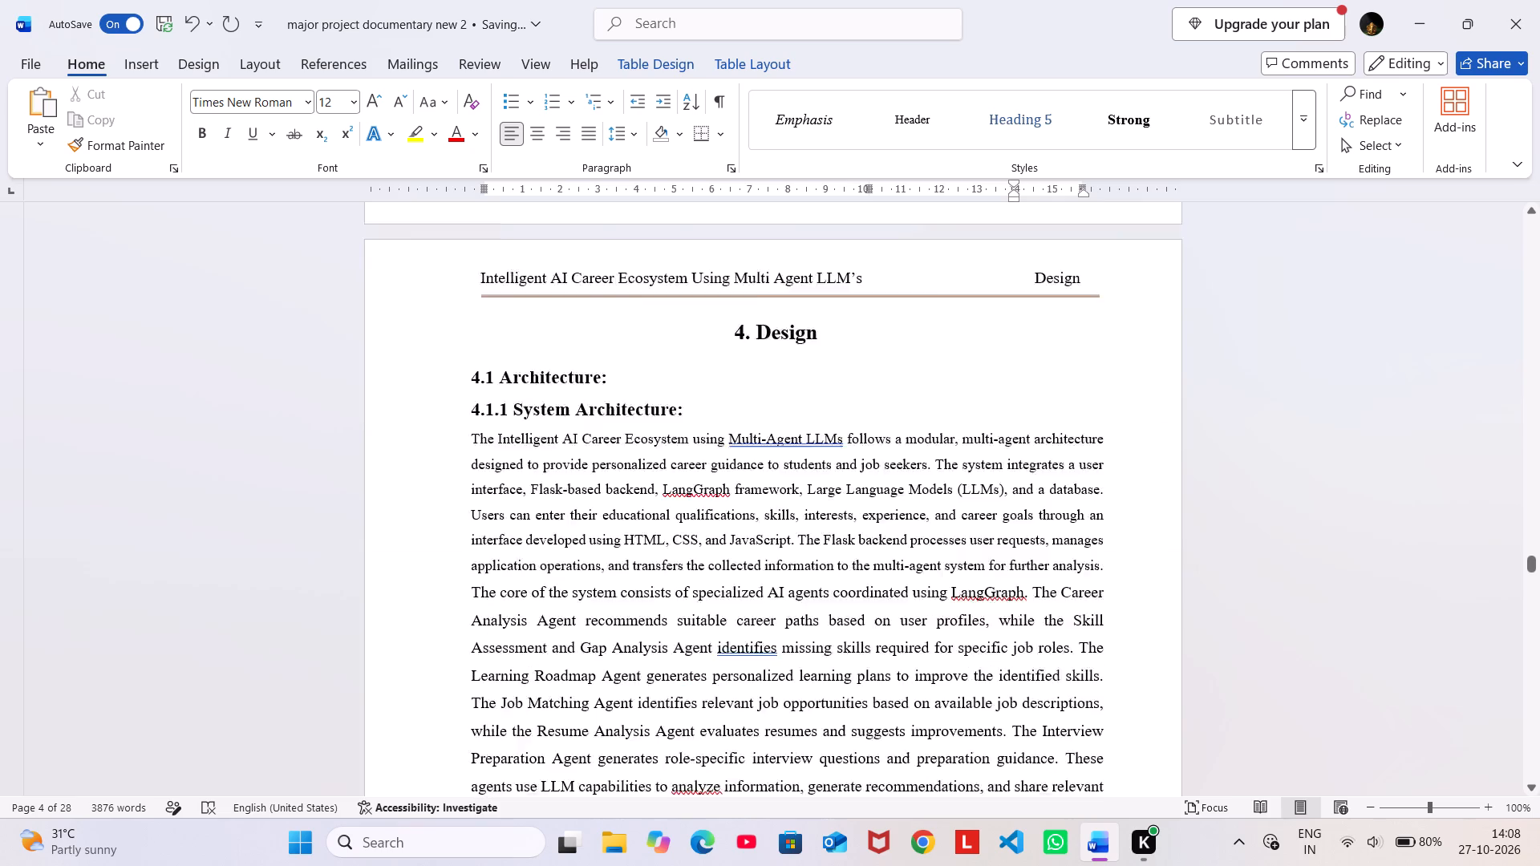
scroll(920, 464, "up", 6)
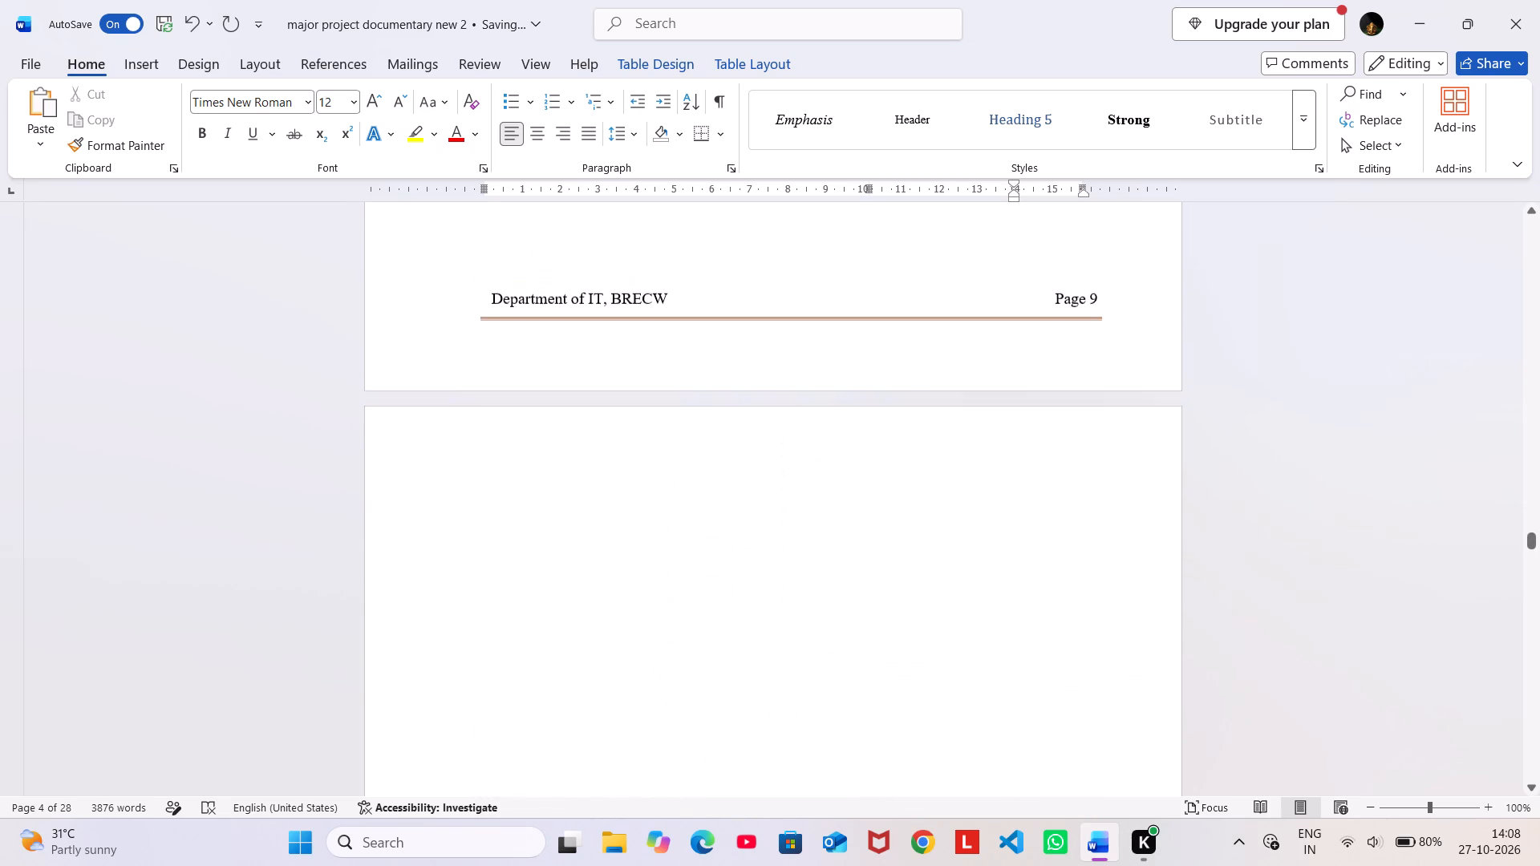
scroll(920, 464, "down", 1)
Save the document.
left_click(843, 677)
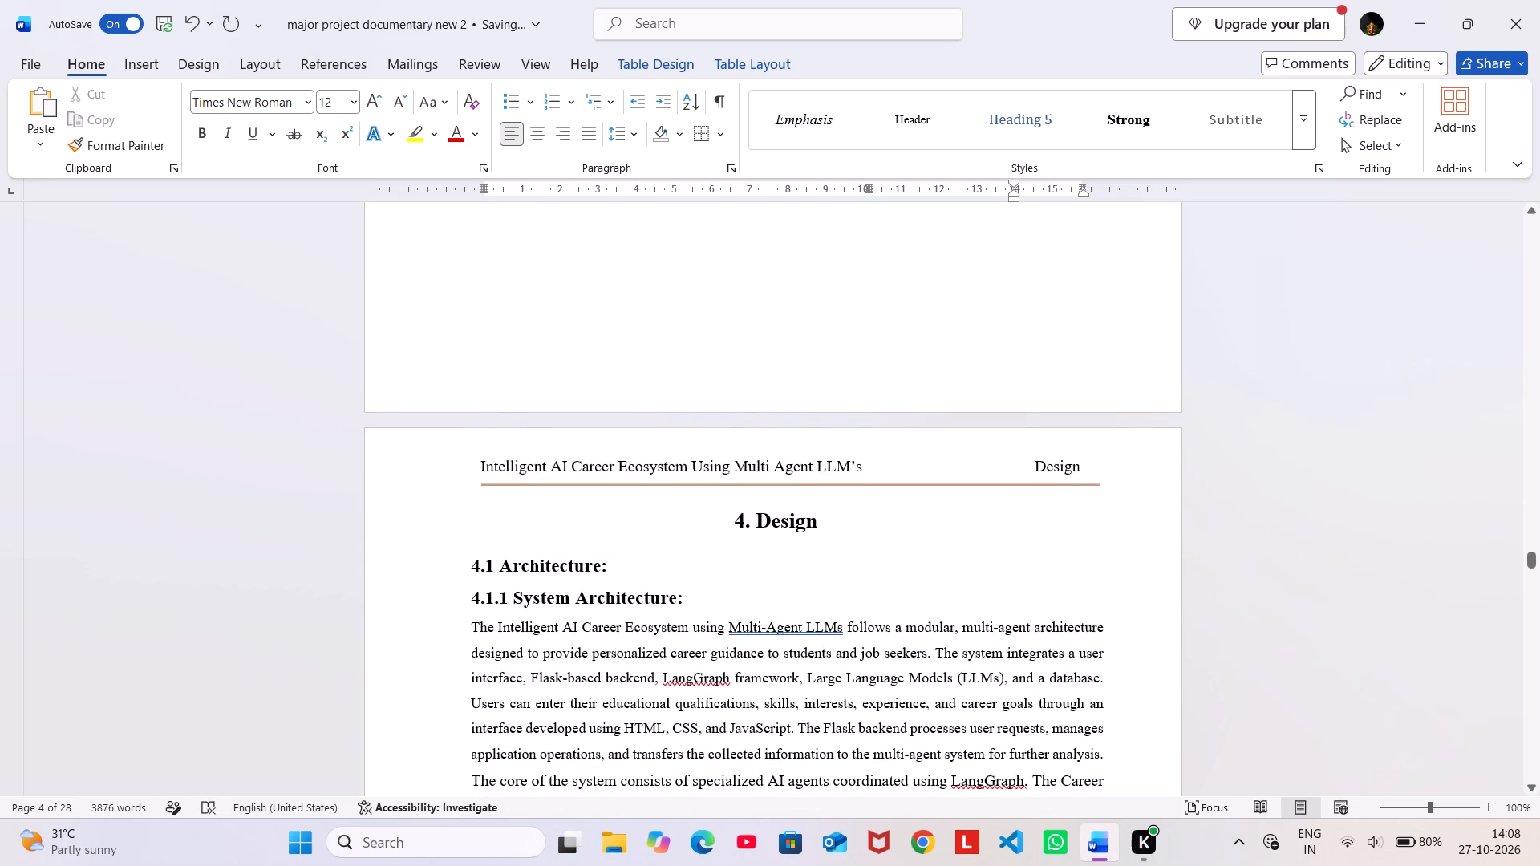
key("ctrl+s")
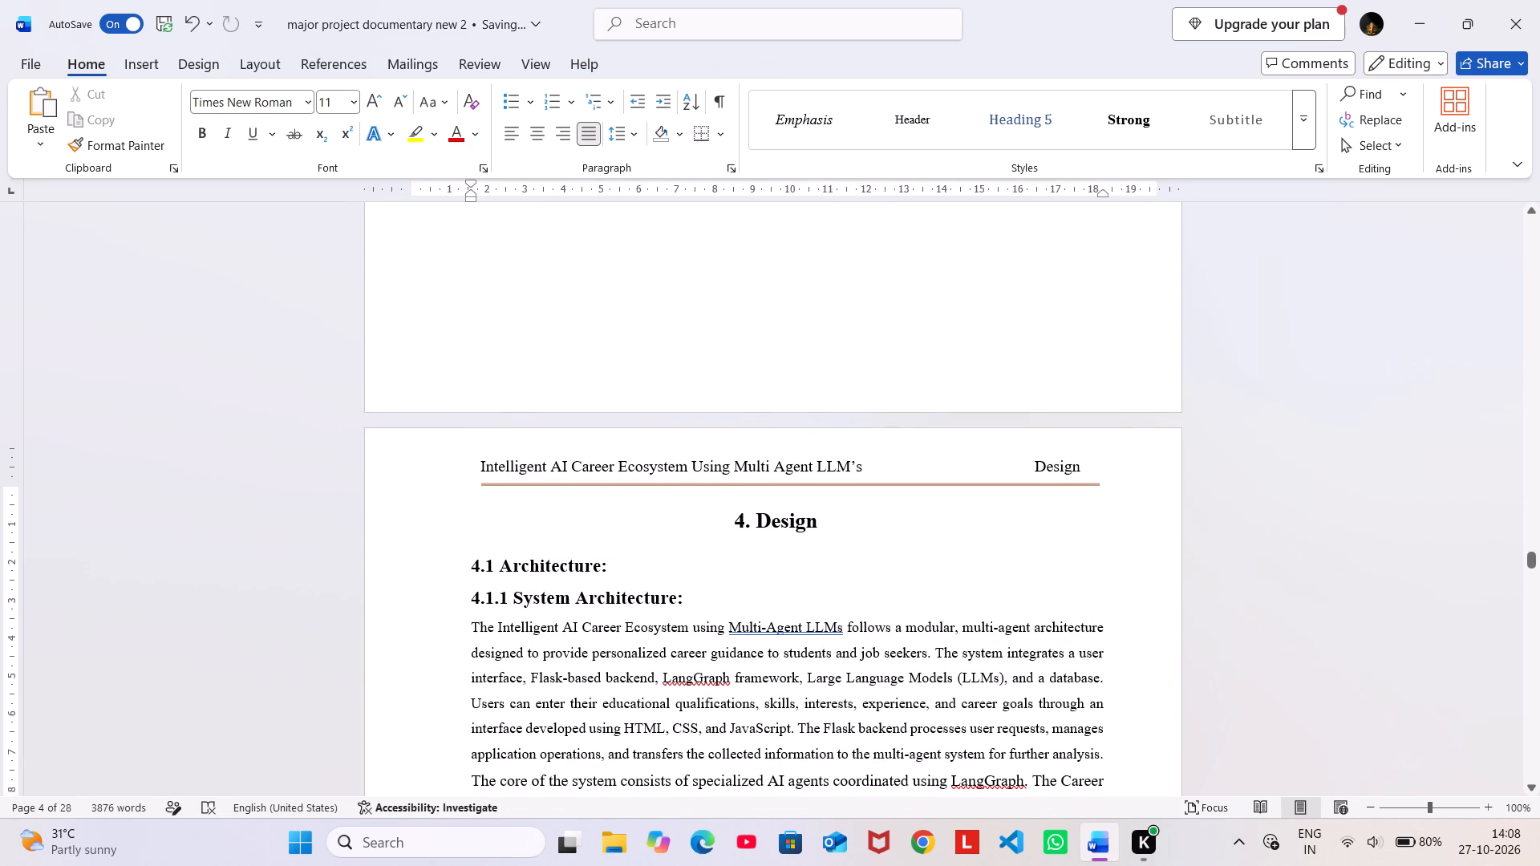
Review the Design chapter's System Architecture and Technical Architecture sections, checking headings, figure captions and footer page numbers.
scroll(843, 677, "down", 3)
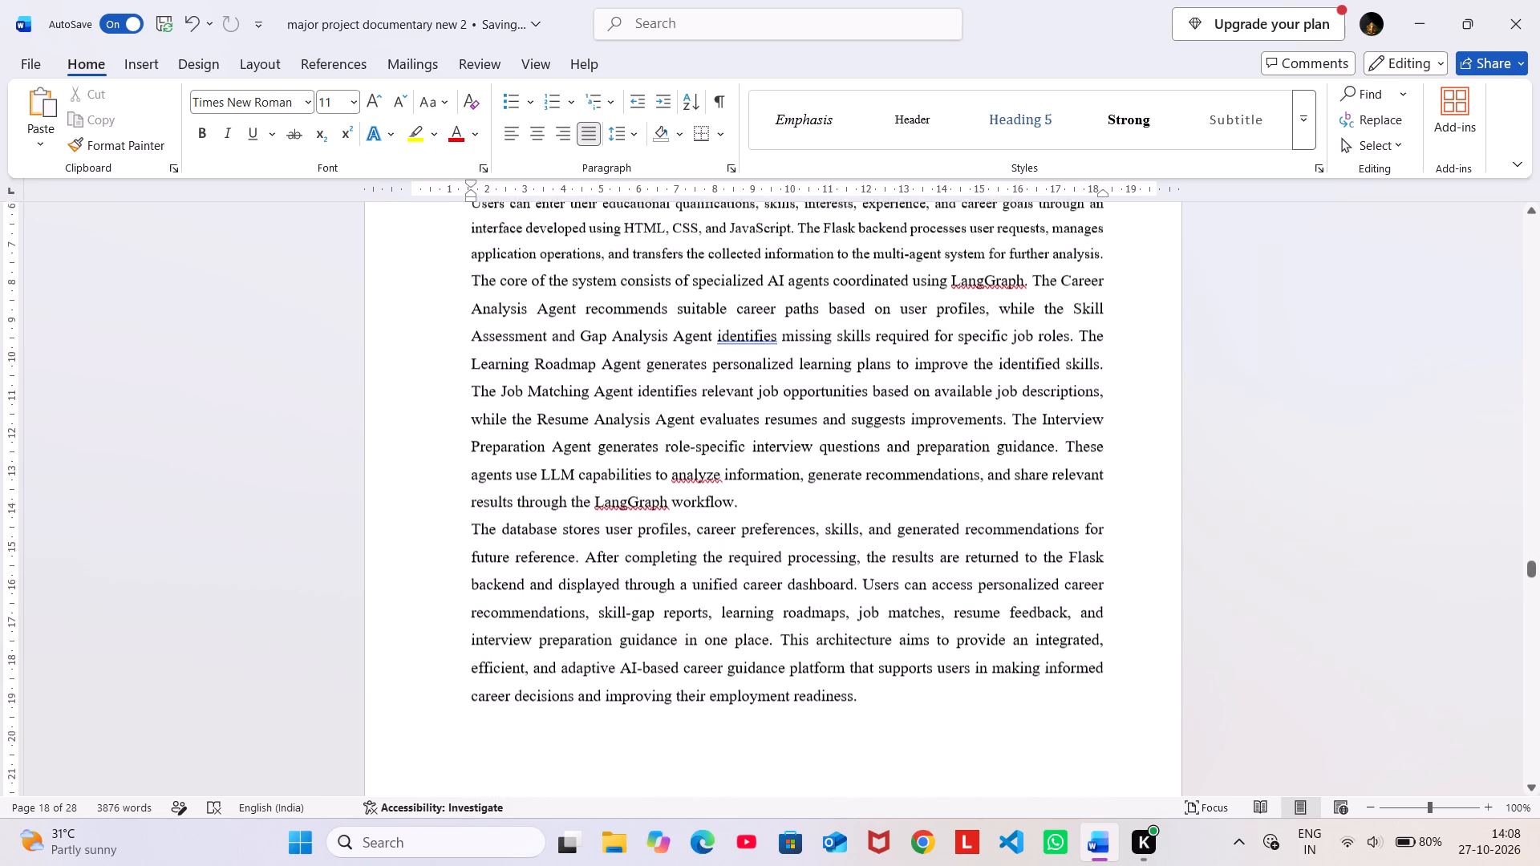
scroll(843, 677, "down", 1)
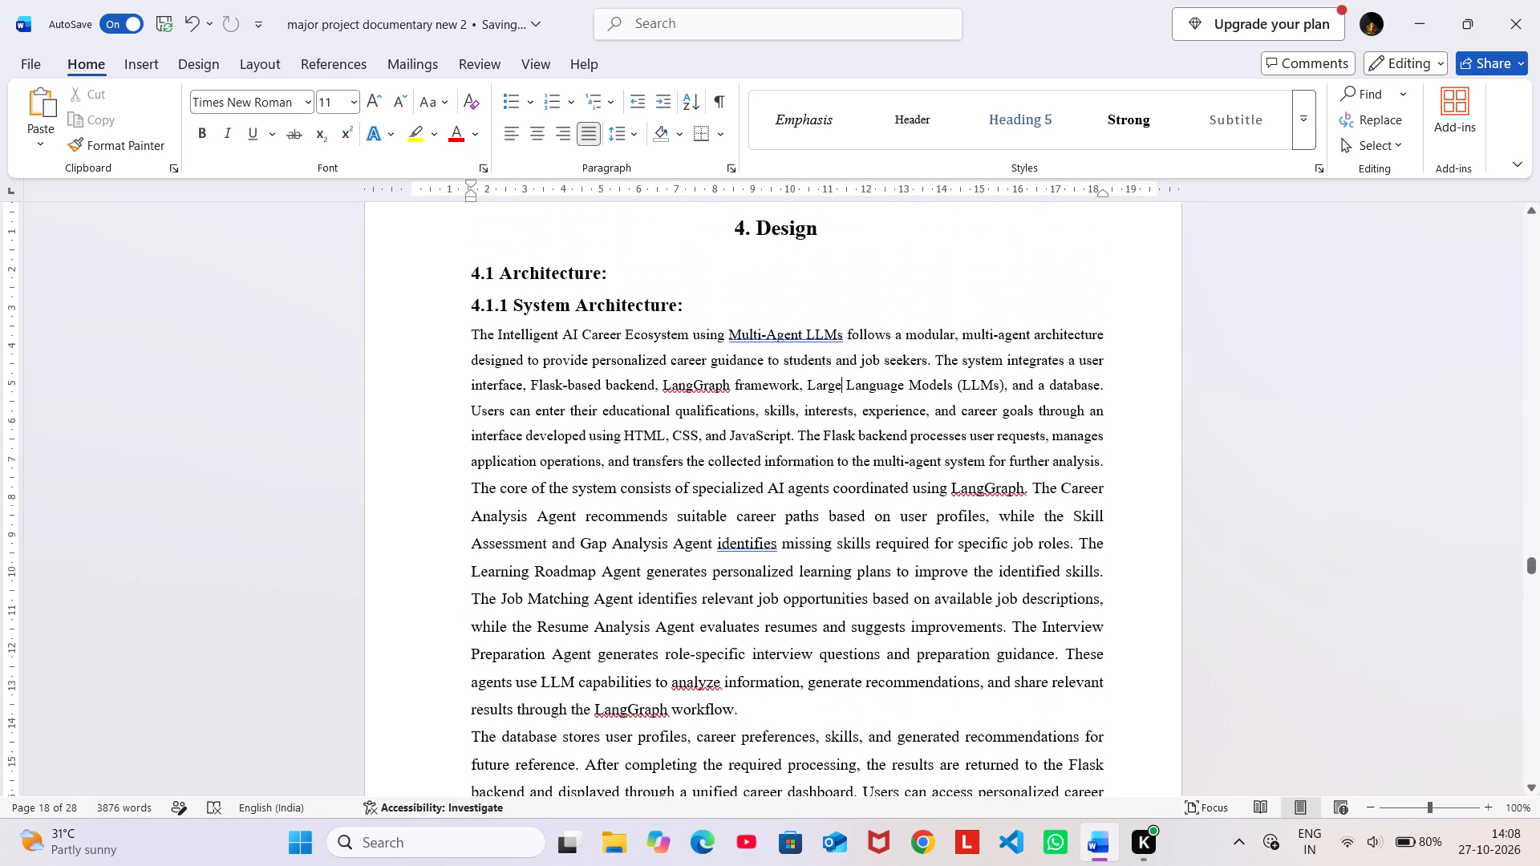
scroll(843, 677, "down", 3)
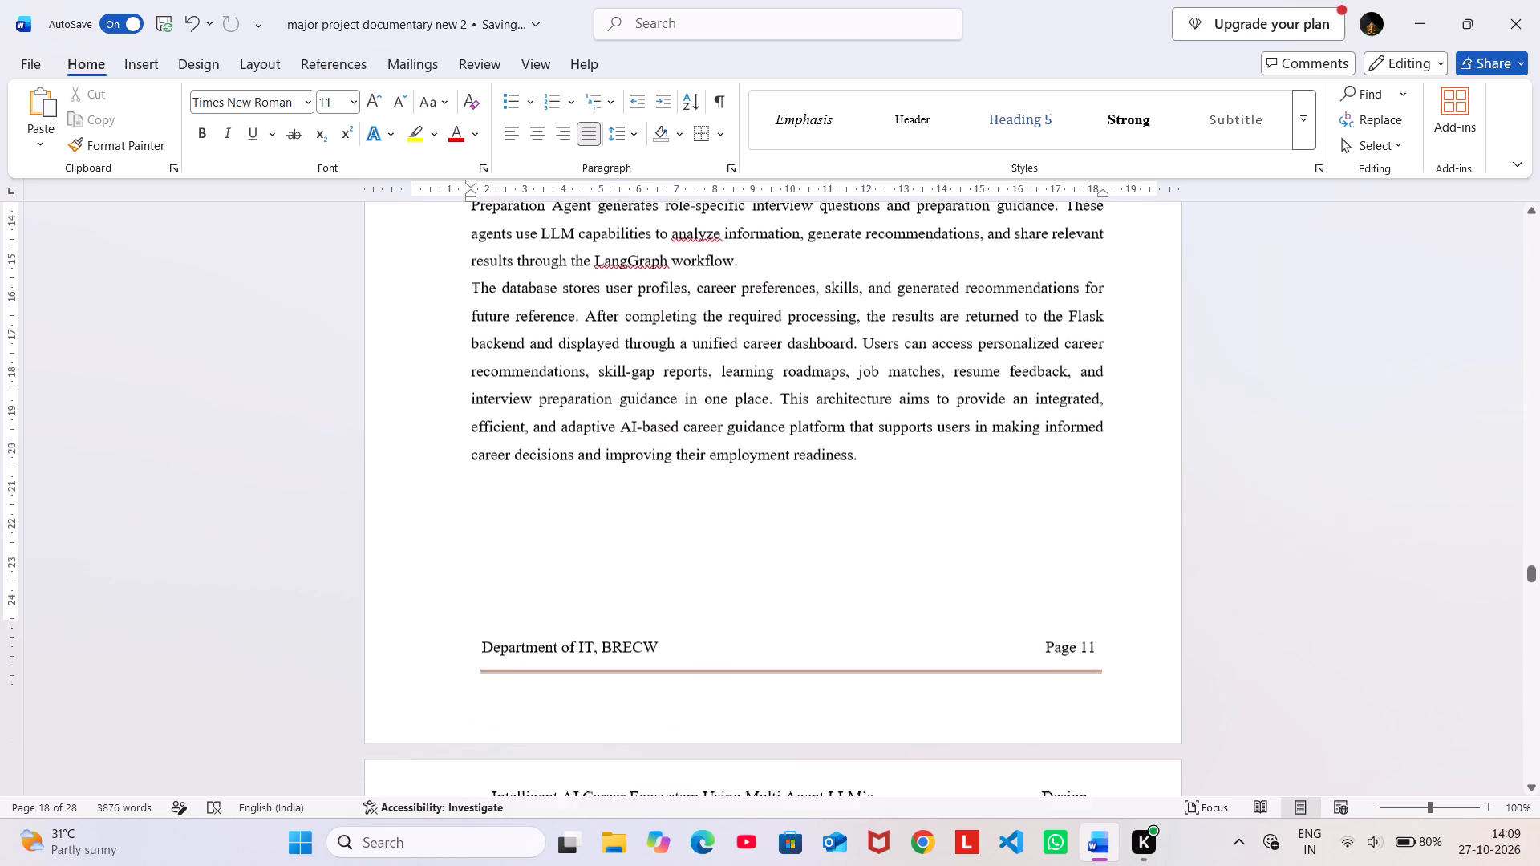
scroll(843, 677, "down", 2)
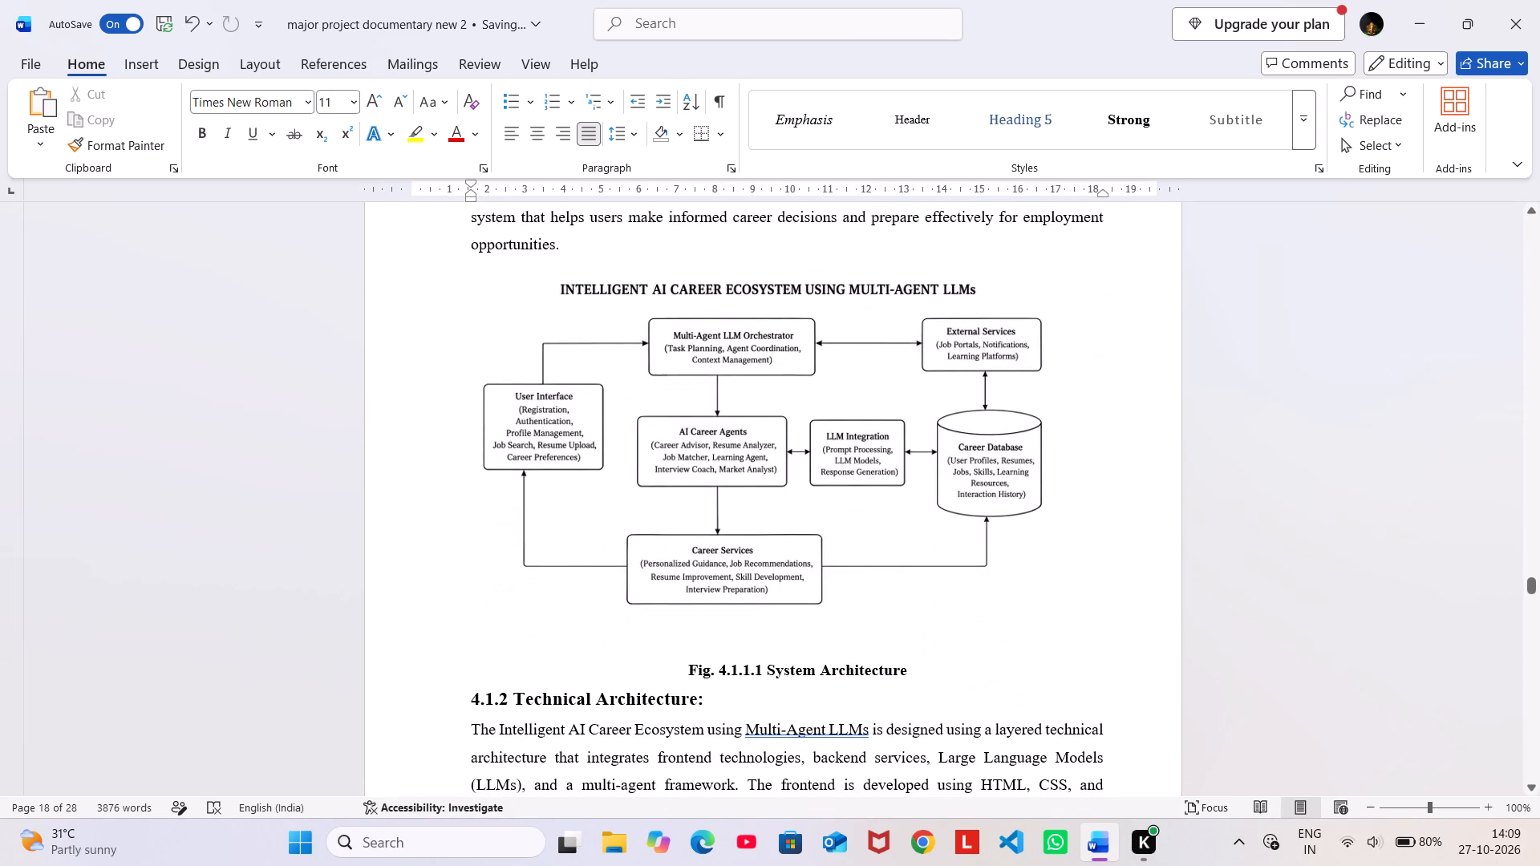
scroll(843, 677, "down", 2)
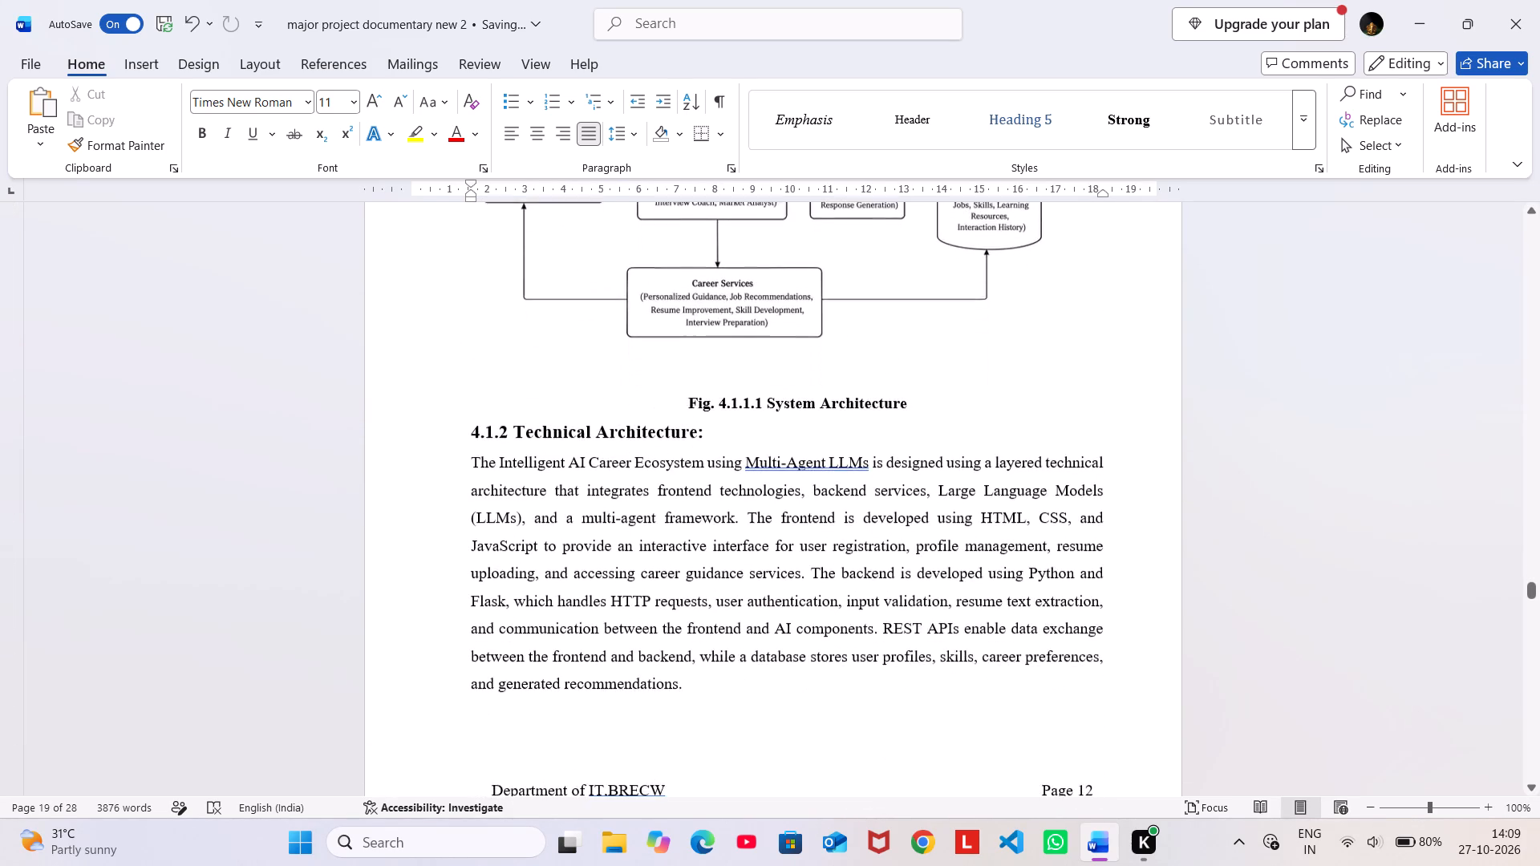
scroll(843, 677, "down", 4)
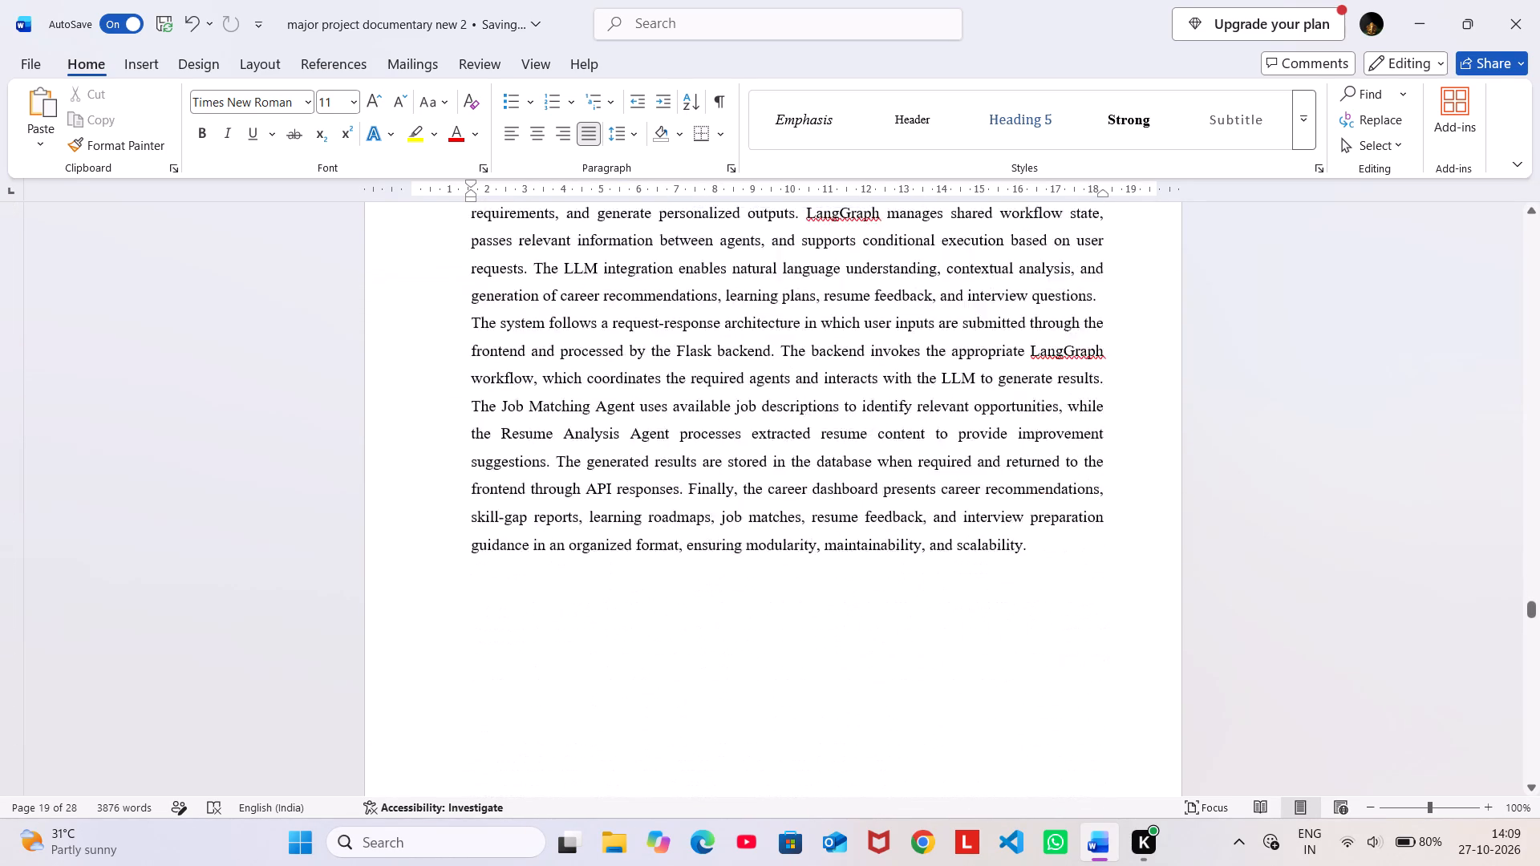
scroll(843, 677, "down", 3)
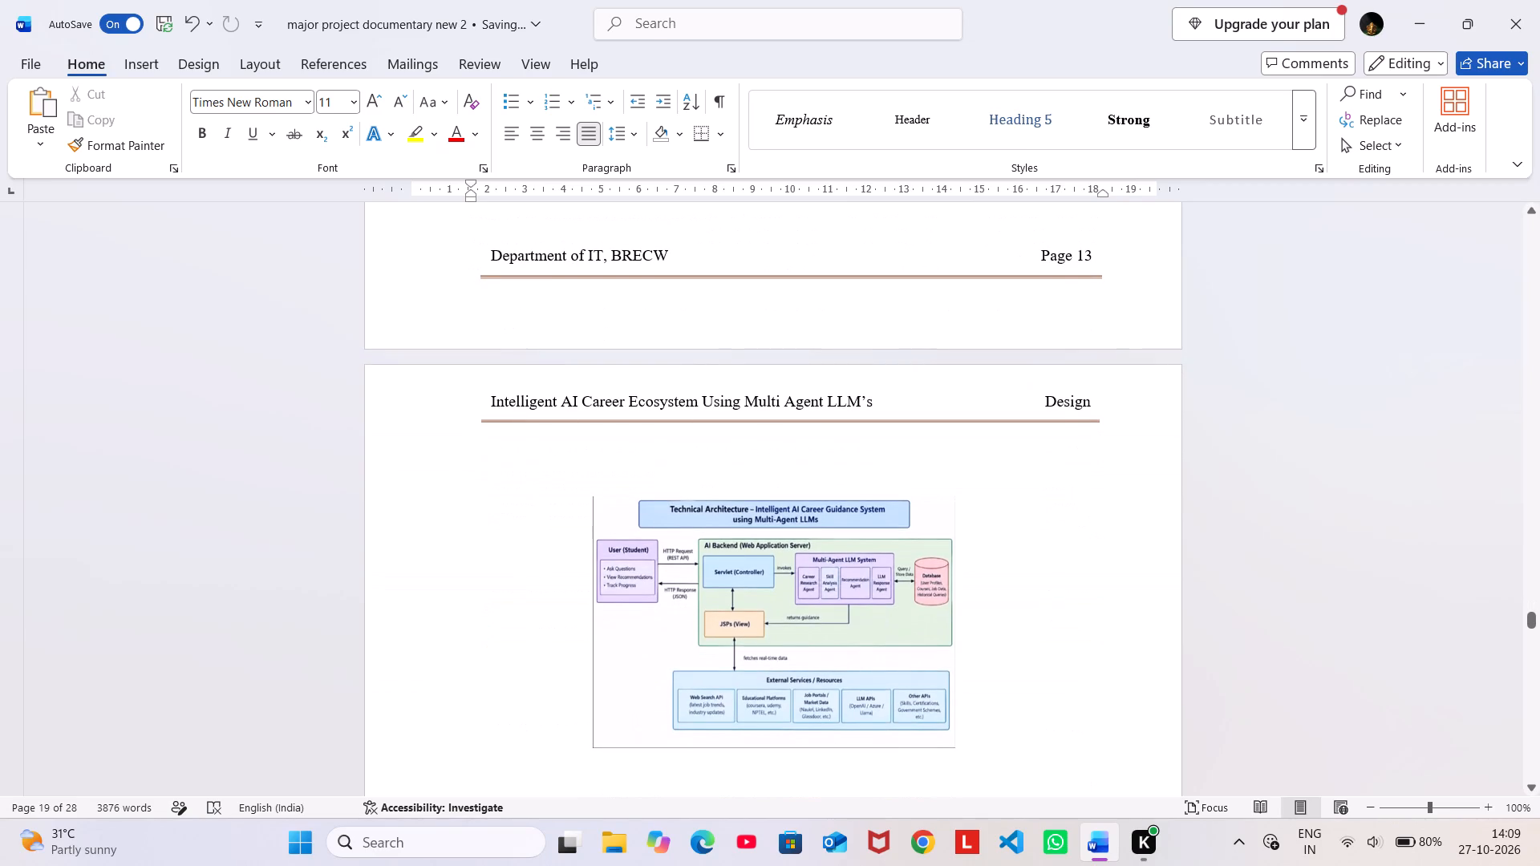
scroll(843, 677, "down", 4)
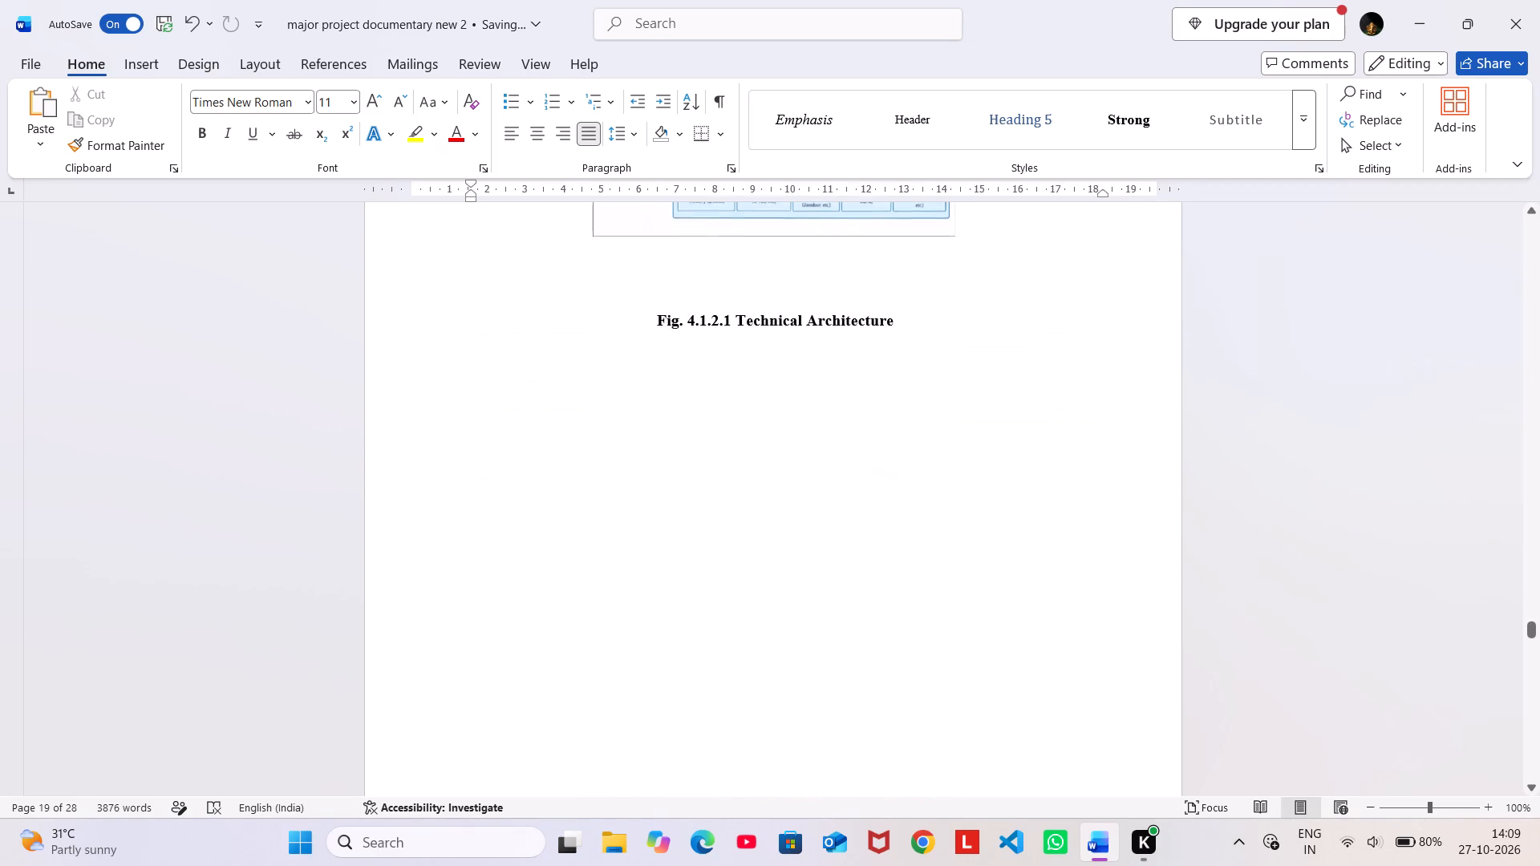
scroll(843, 677, "down", 2)
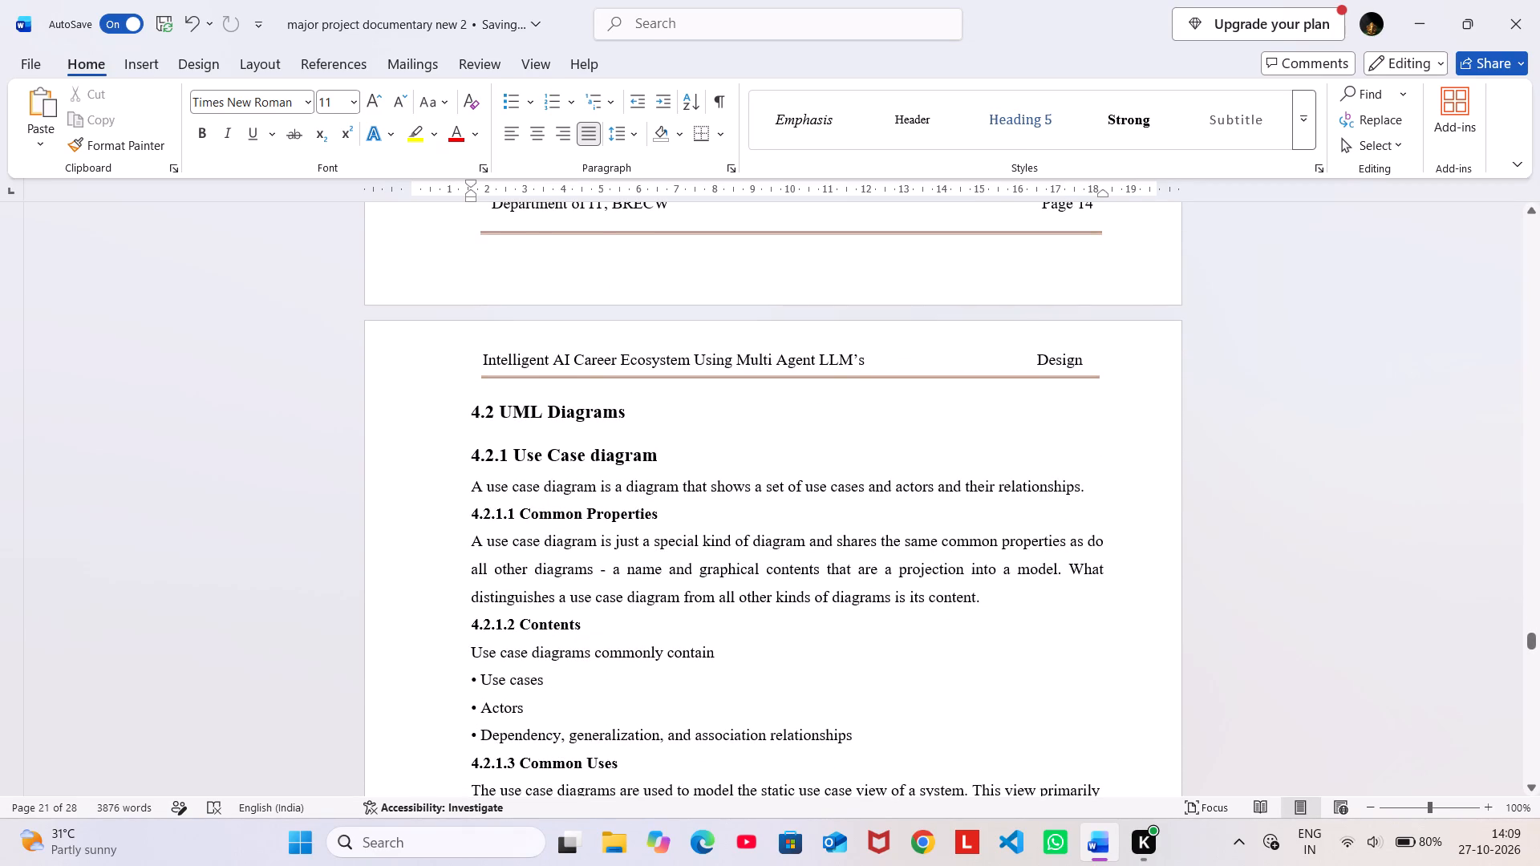
Review the UML Diagrams section from the use case diagram through the class and sequence diagram text, checking subsection numbering and footers.
scroll(843, 677, "down", 1)
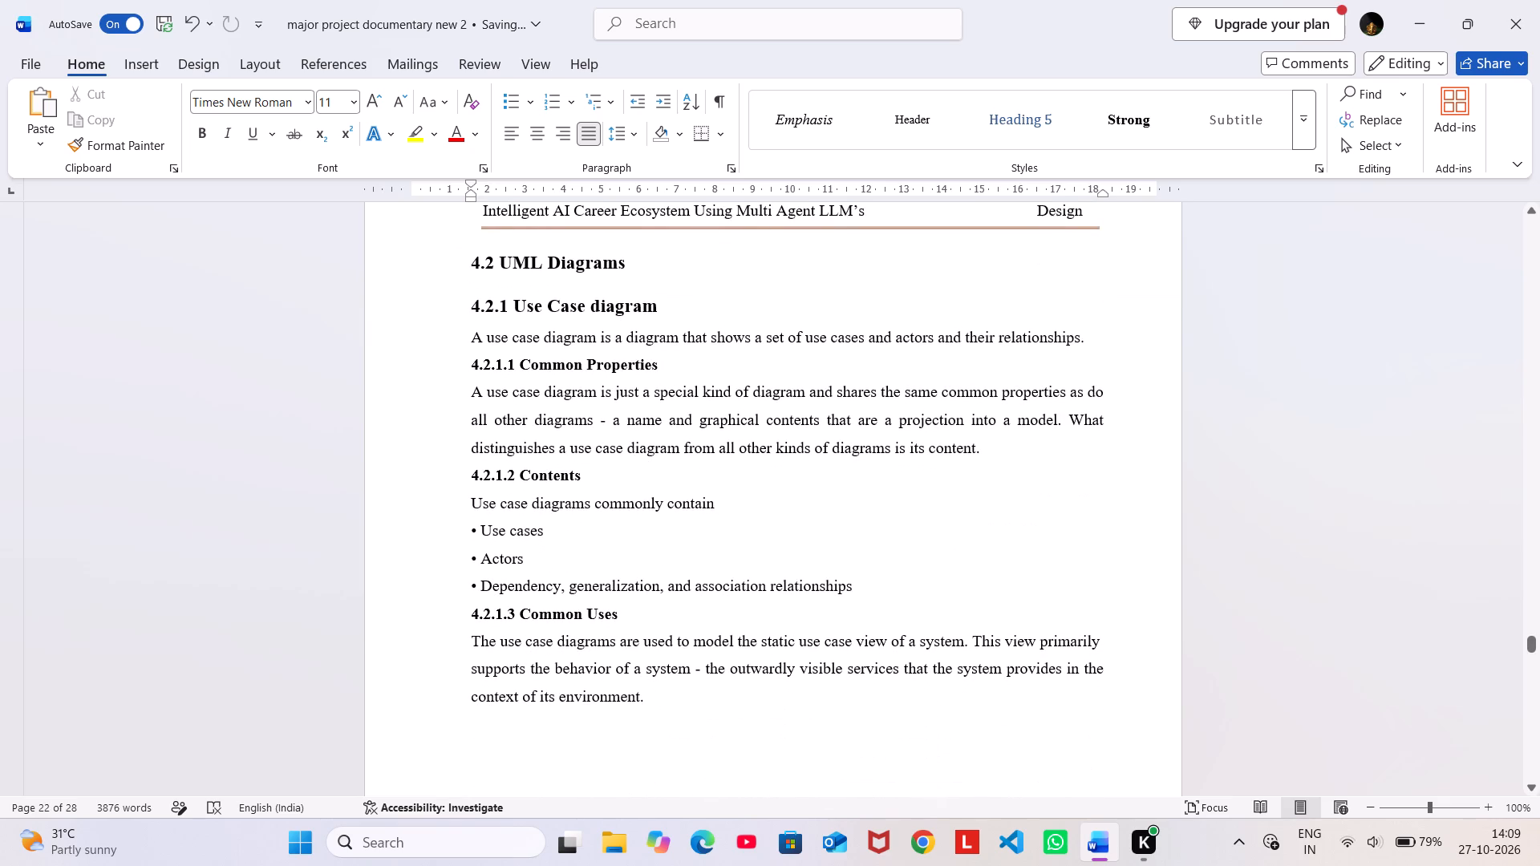
scroll(843, 677, "down", 1)
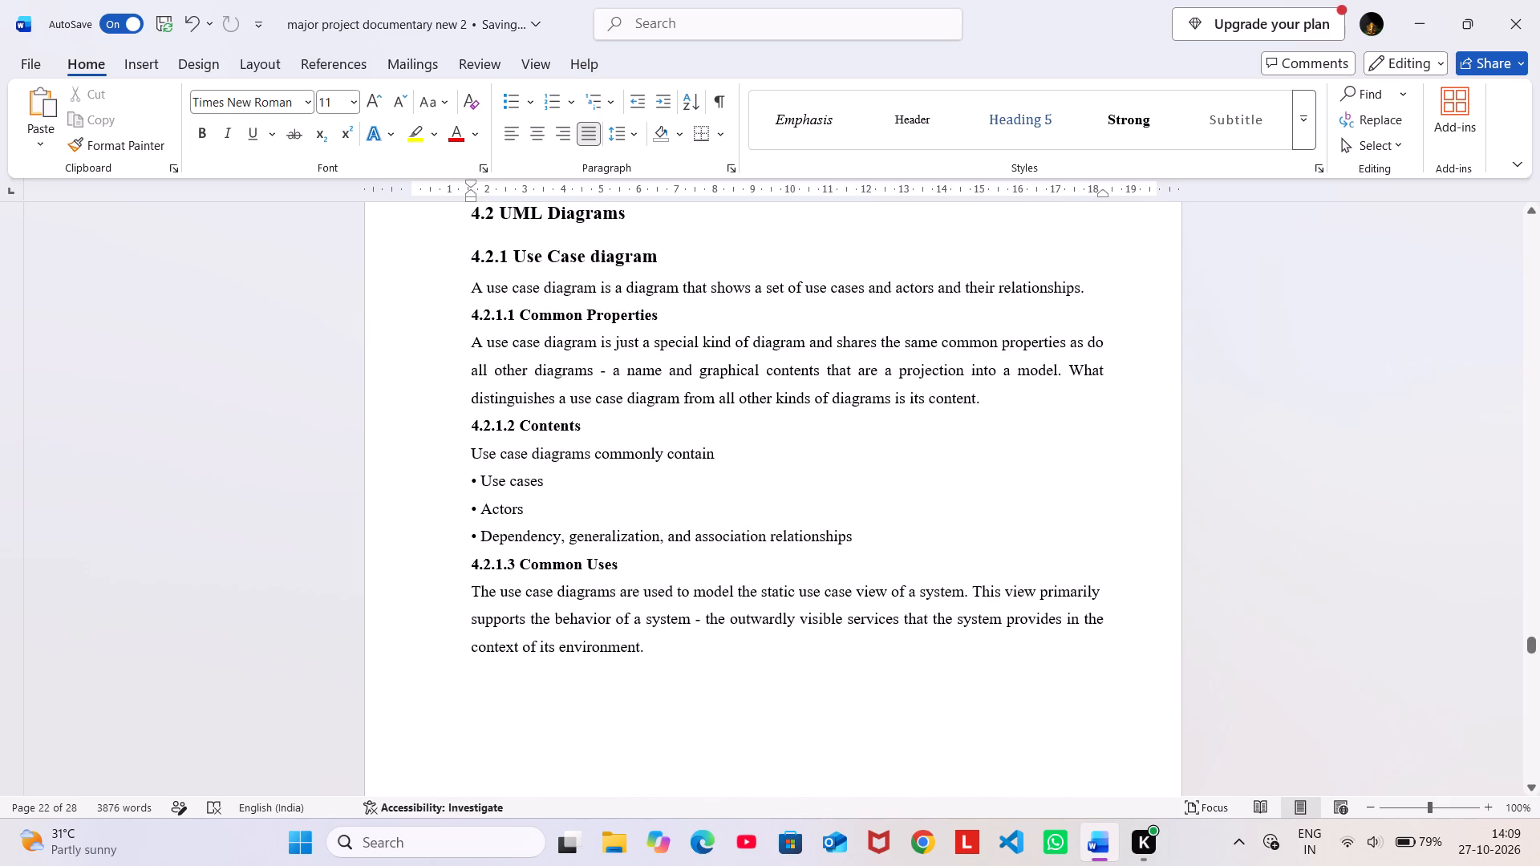
scroll(843, 677, "down", 1)
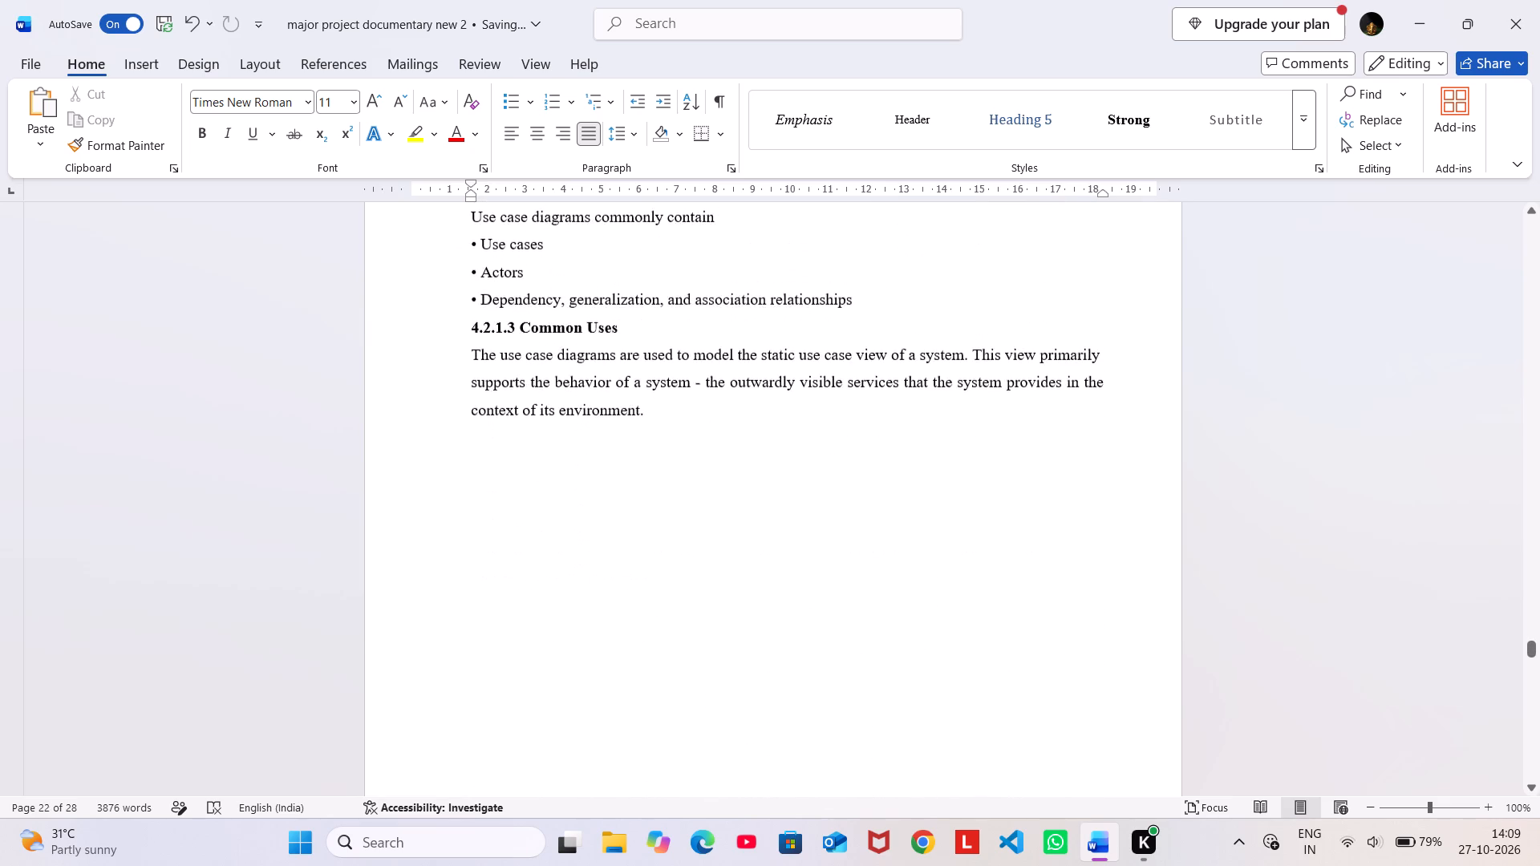
scroll(843, 677, "down", 2)
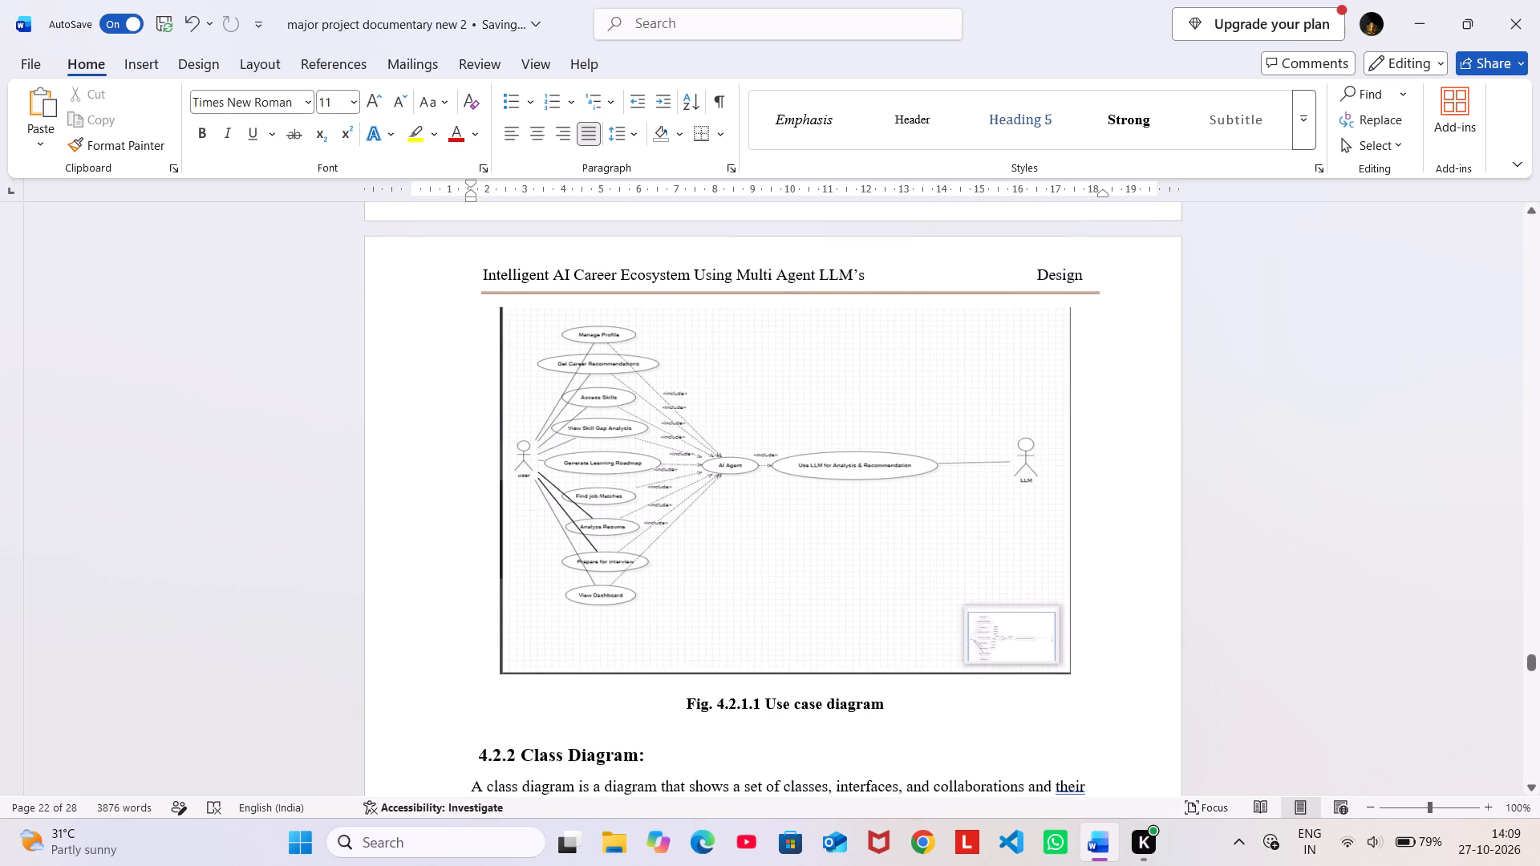
scroll(843, 677, "down", 1)
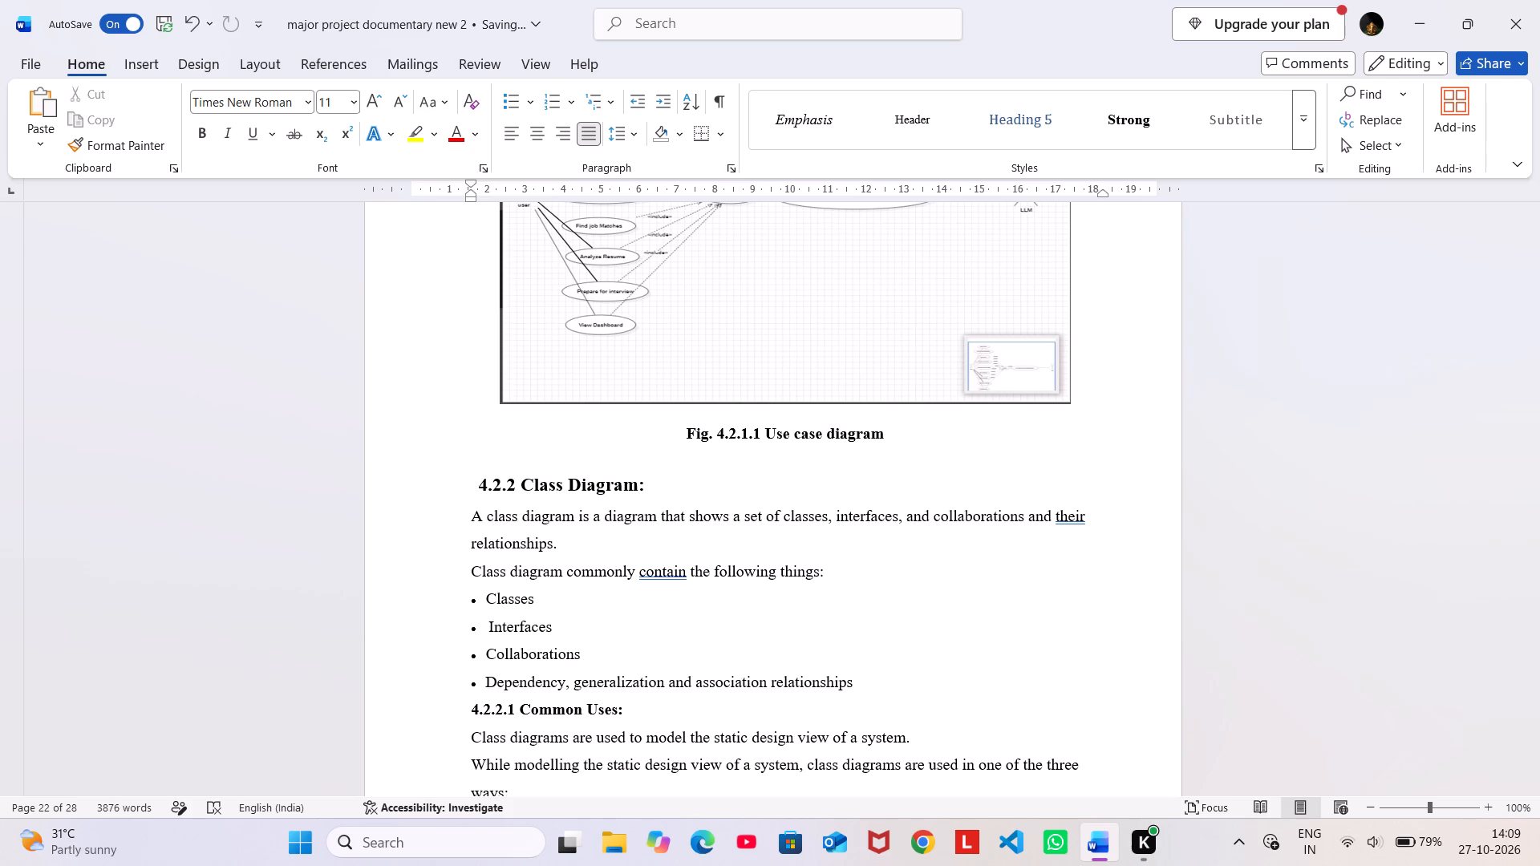
scroll(843, 677, "down", 2)
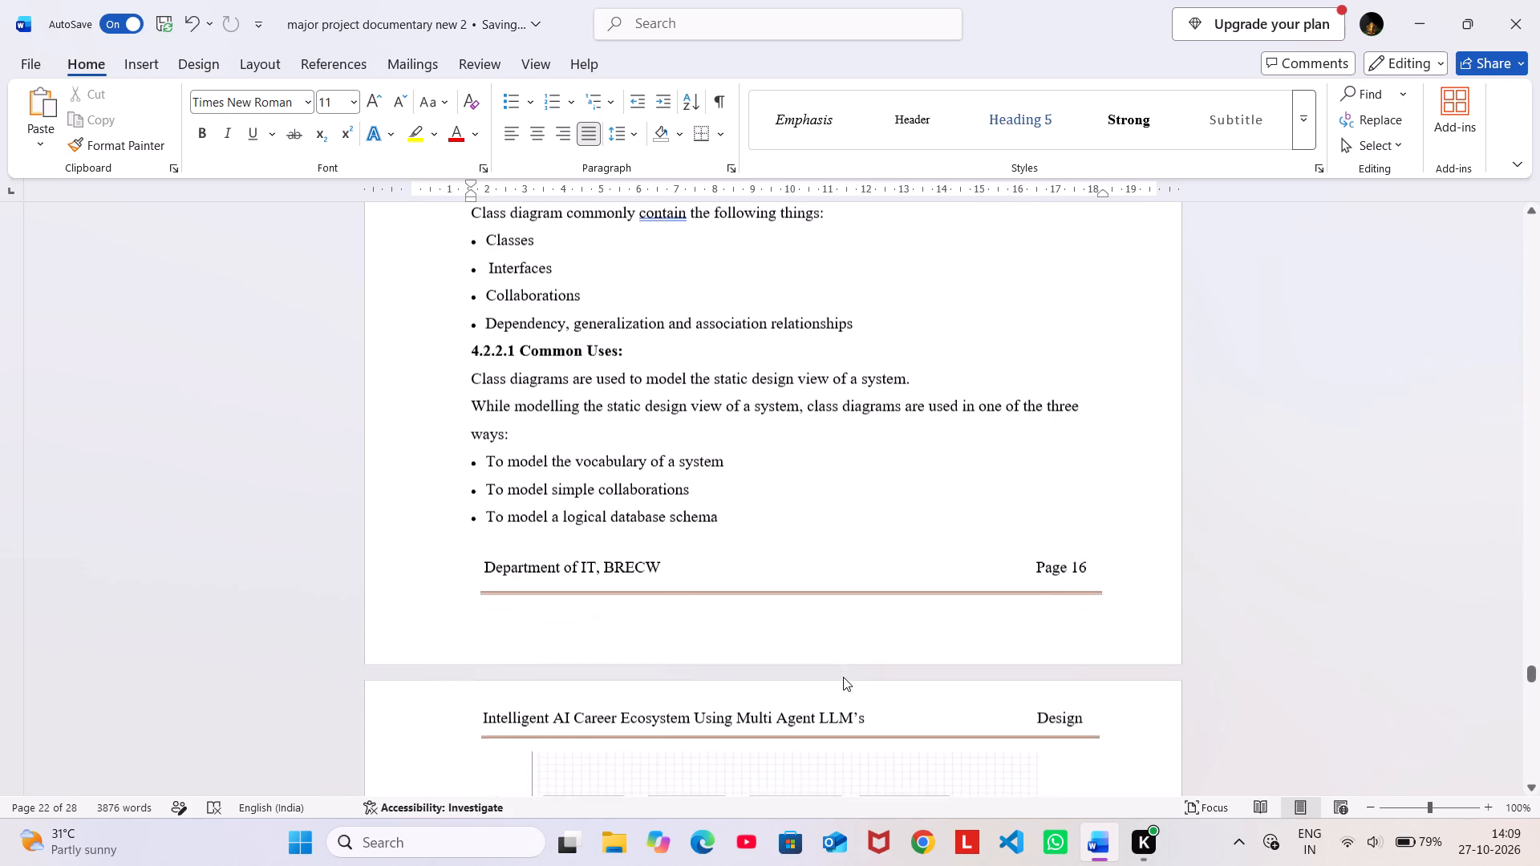
scroll(843, 677, "down", 3)
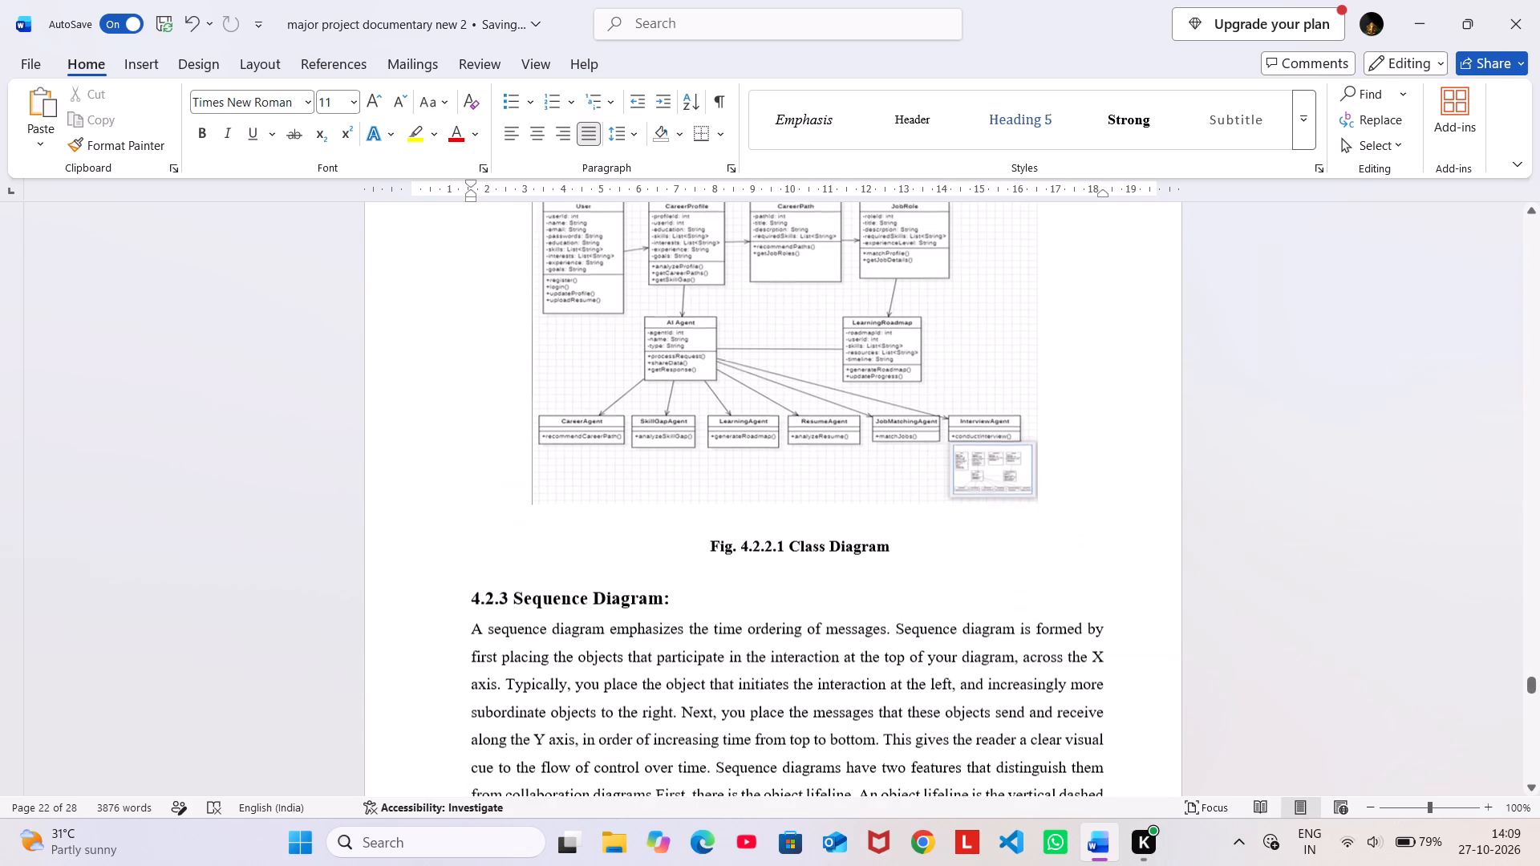
scroll(843, 677, "down", 2)
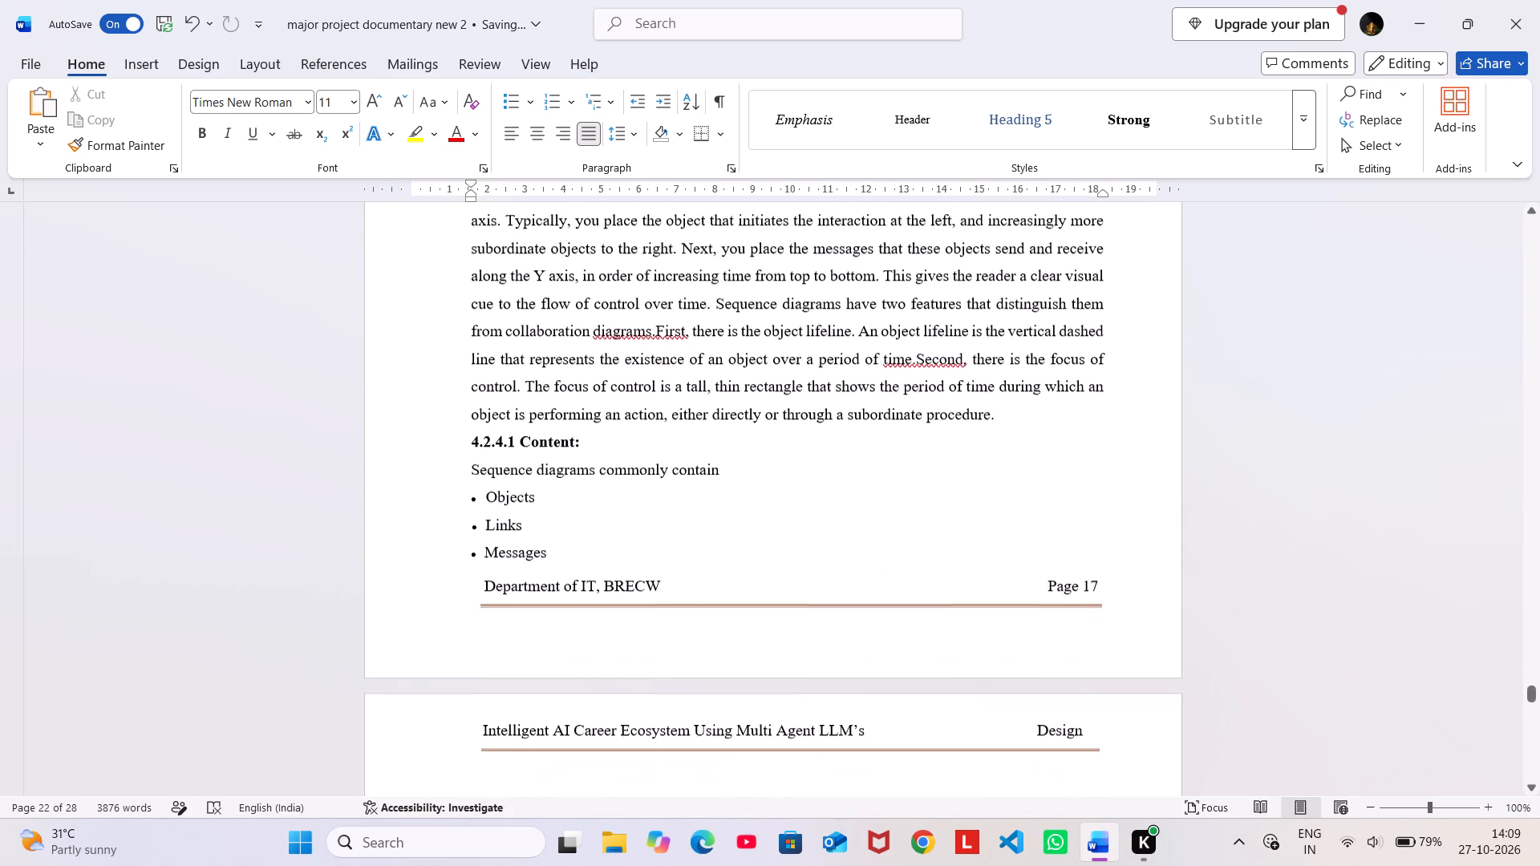
scroll(843, 677, "down", 2)
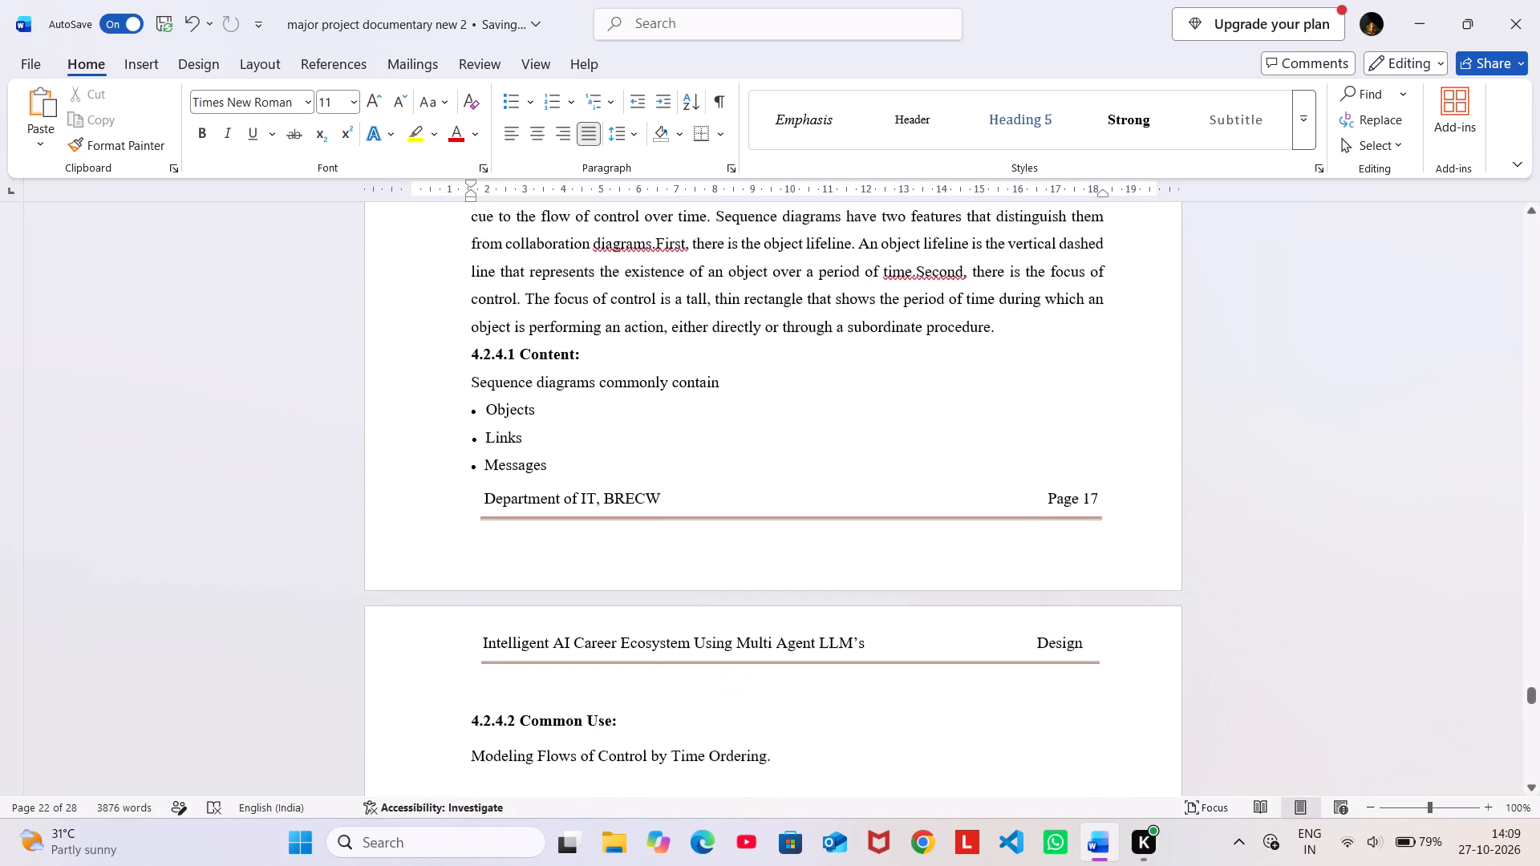
Review the sequence diagram figure, the Activity Diagram section and the 4.3 Modules section, checking captions, numbering and footer page numbers.
scroll(843, 677, "down", 5)
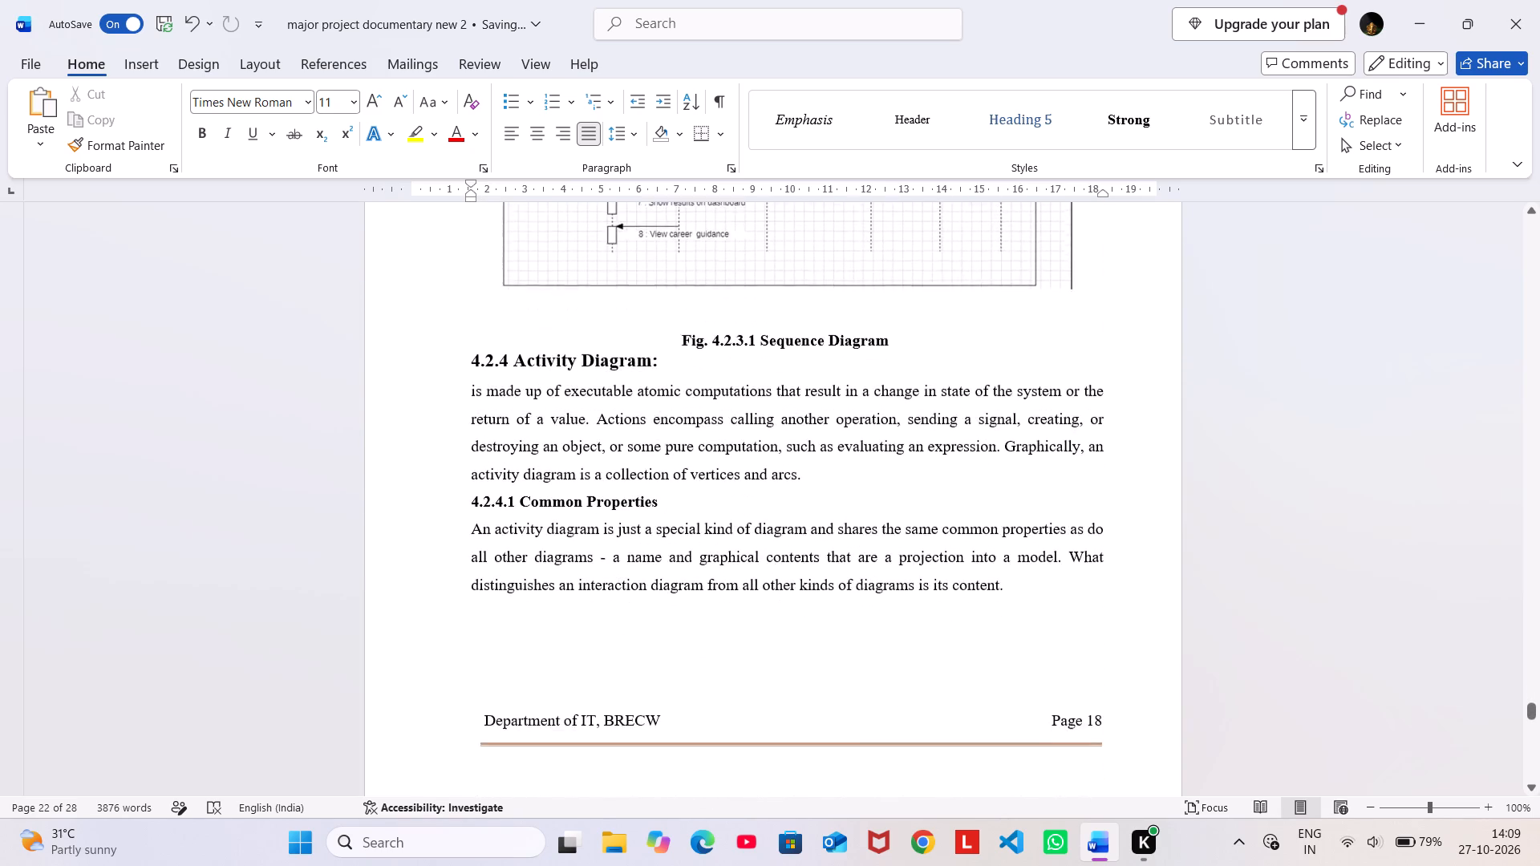
scroll(843, 677, "down", 1)
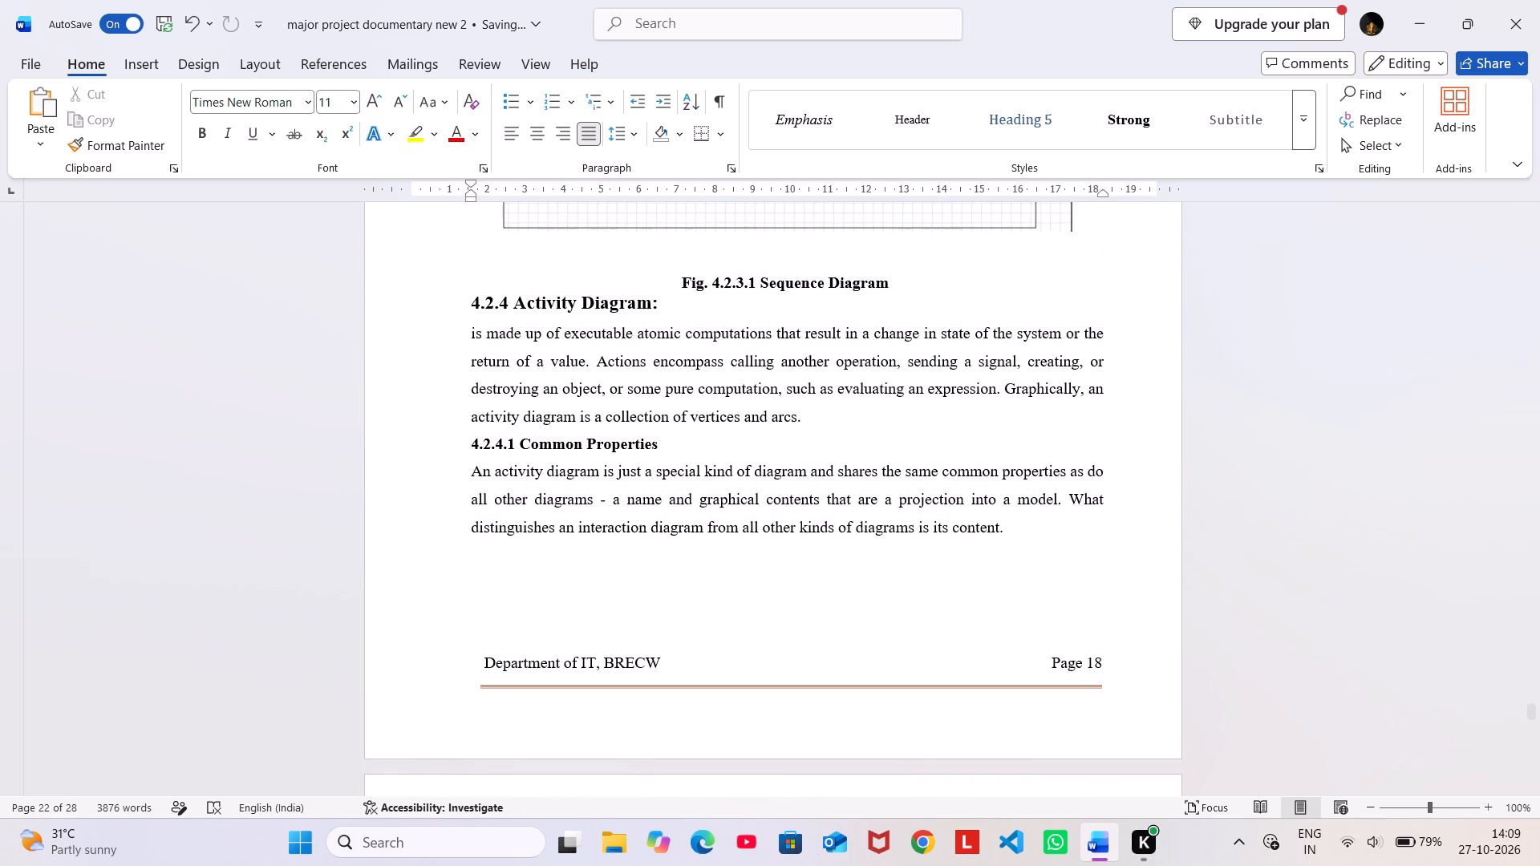
scroll(843, 677, "down", 2)
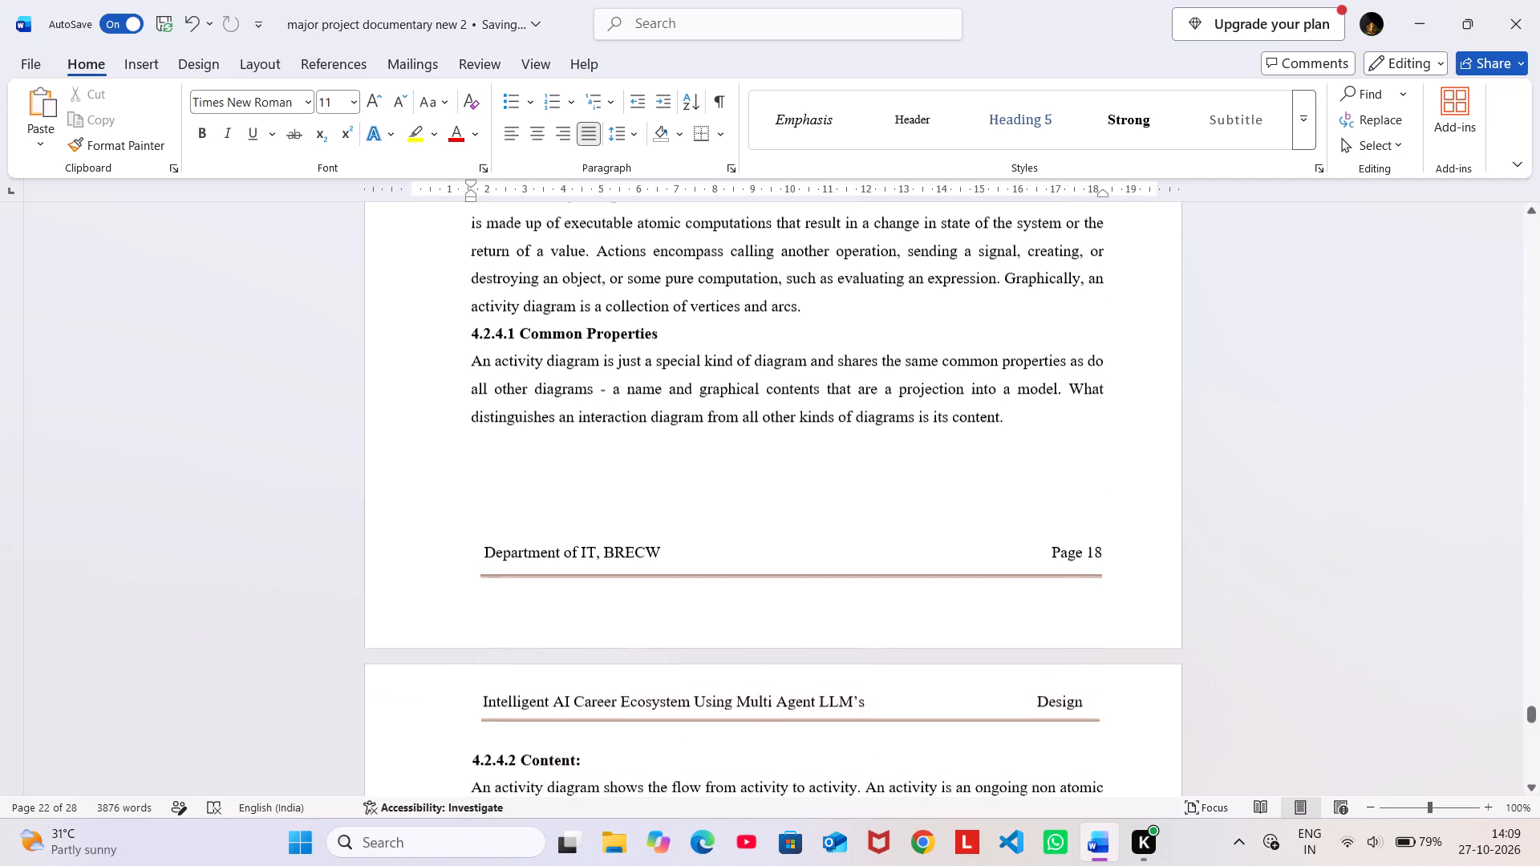
scroll(843, 677, "down", 3)
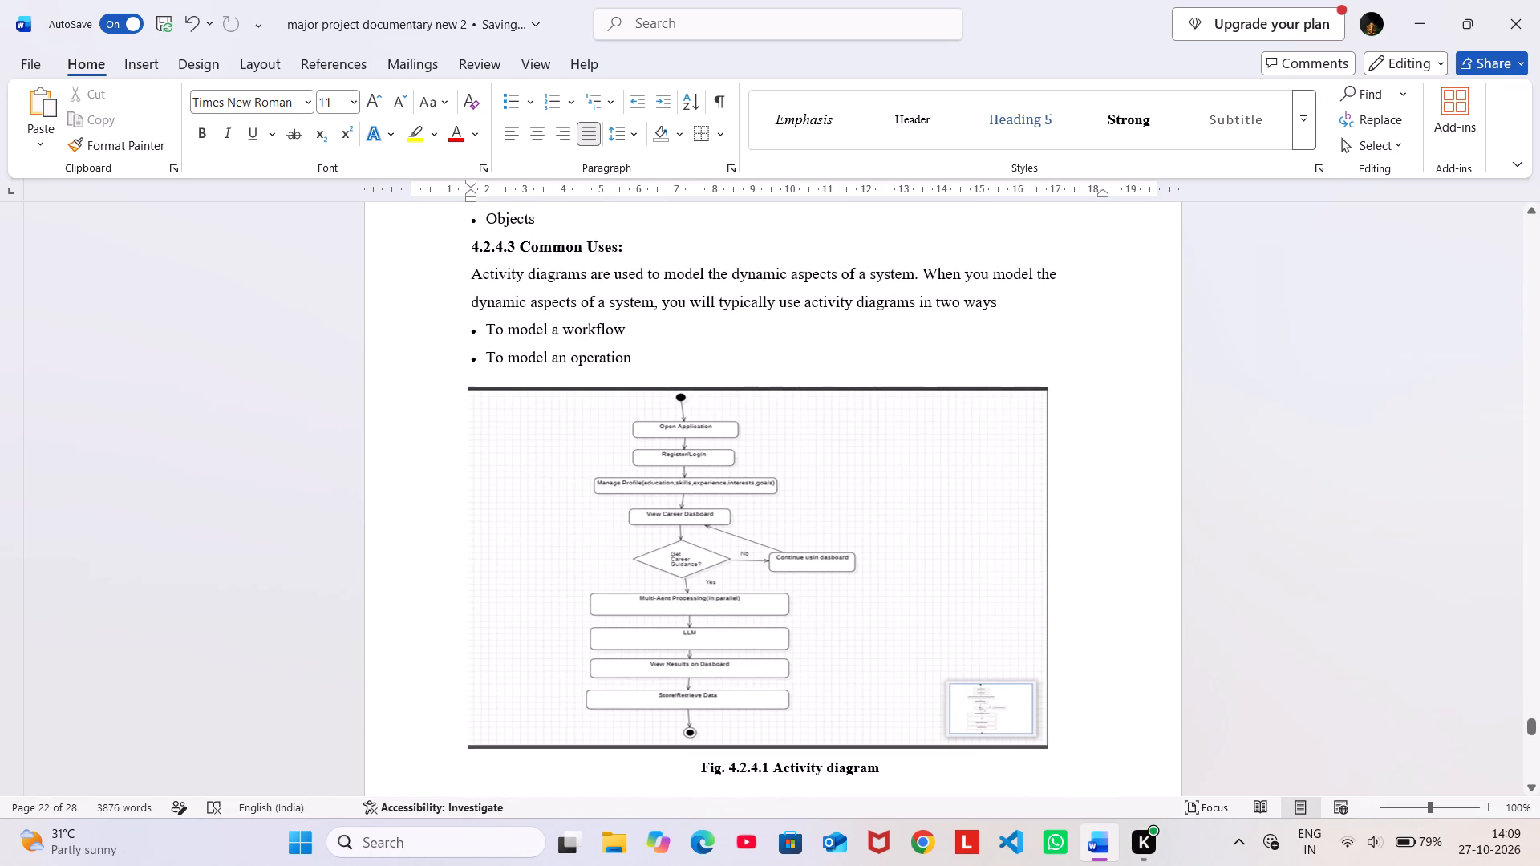
scroll(843, 677, "down", 1)
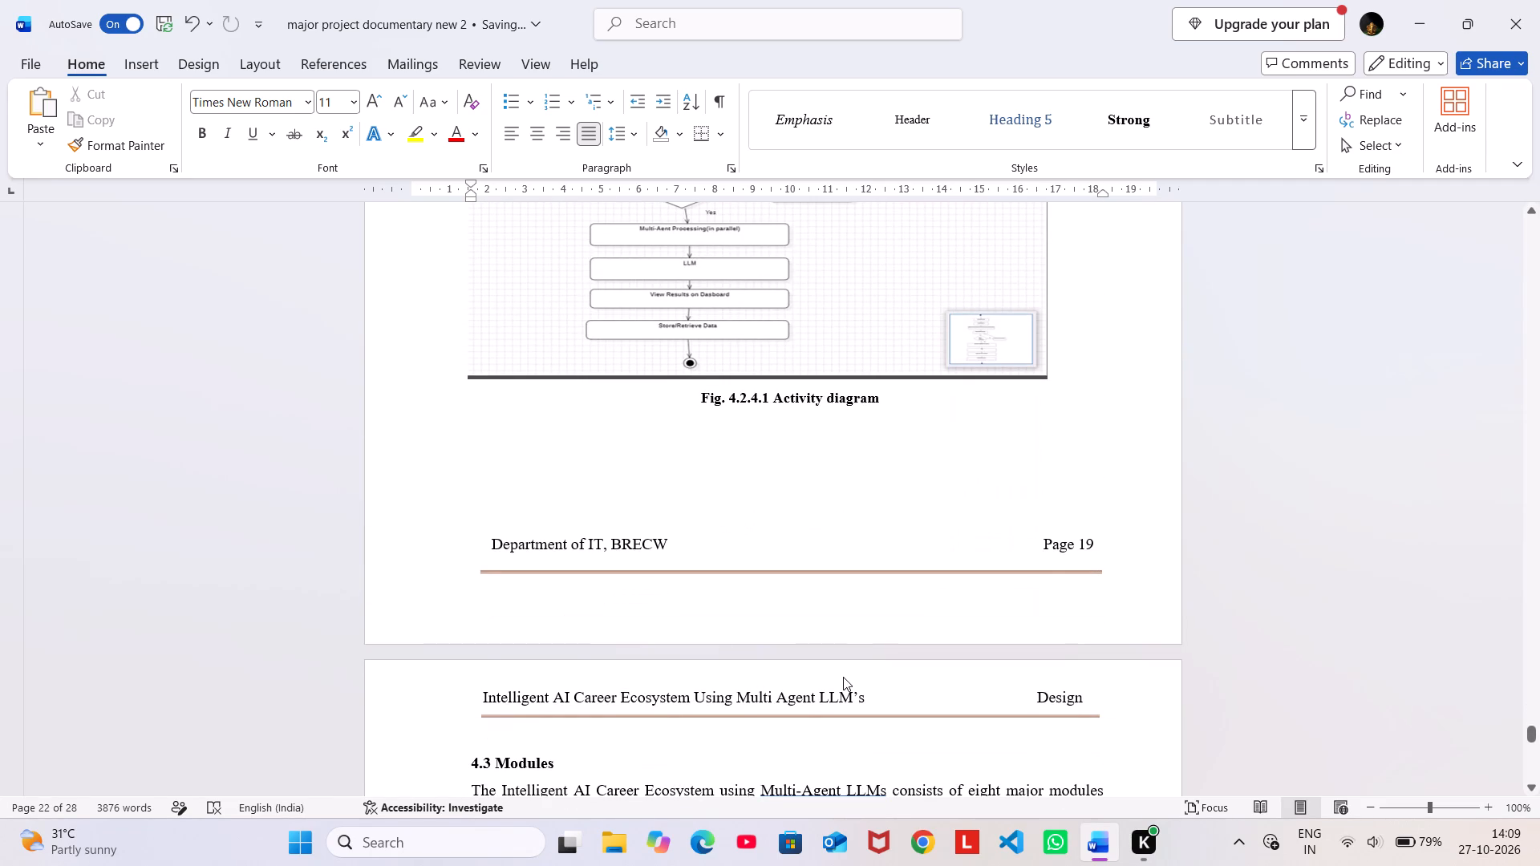
scroll(843, 677, "down", 1)
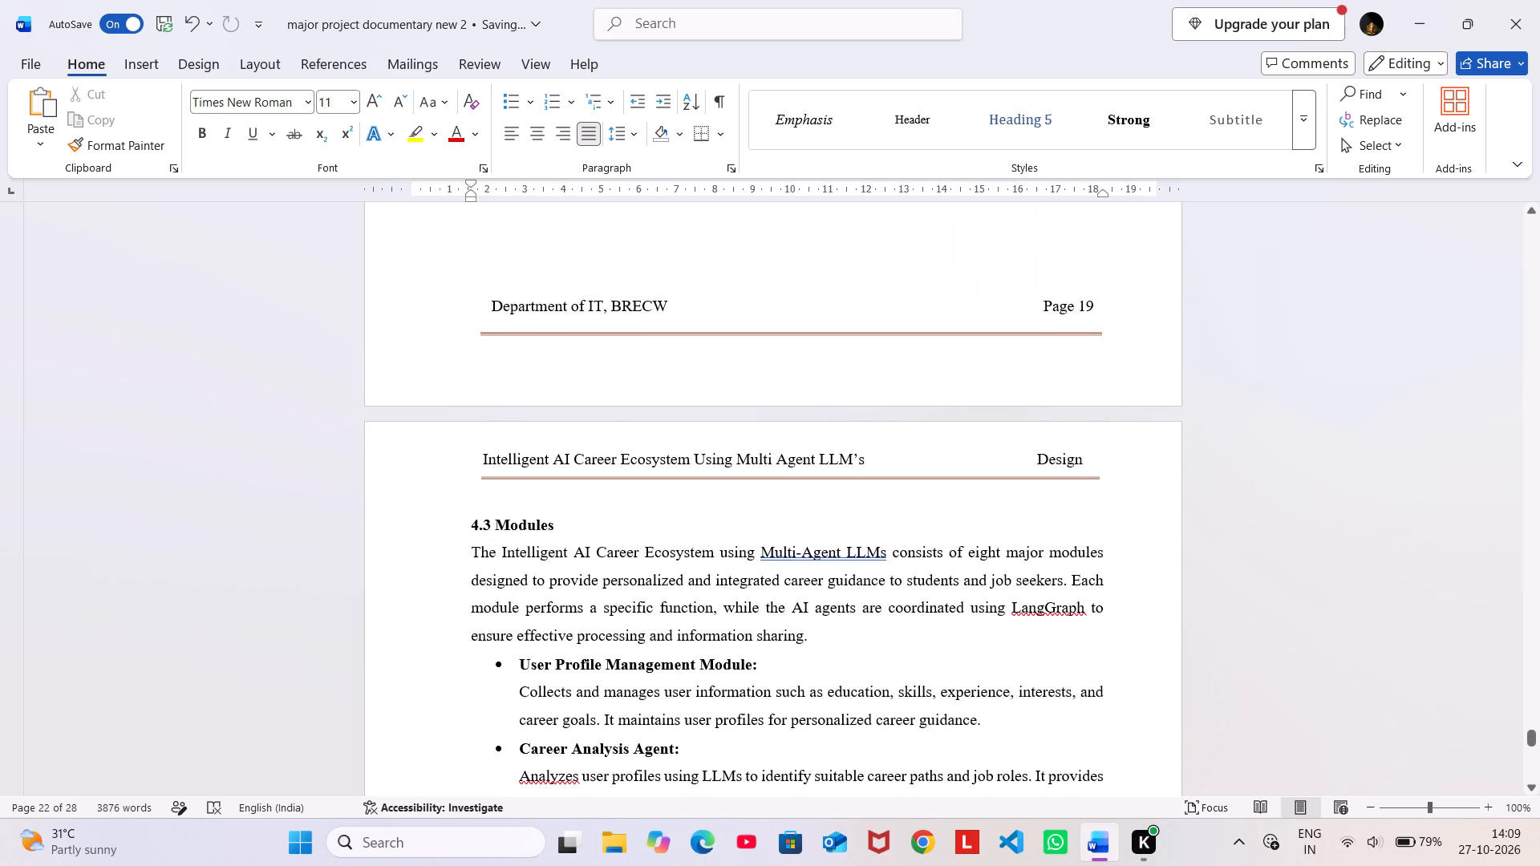
scroll(843, 677, "right", 1)
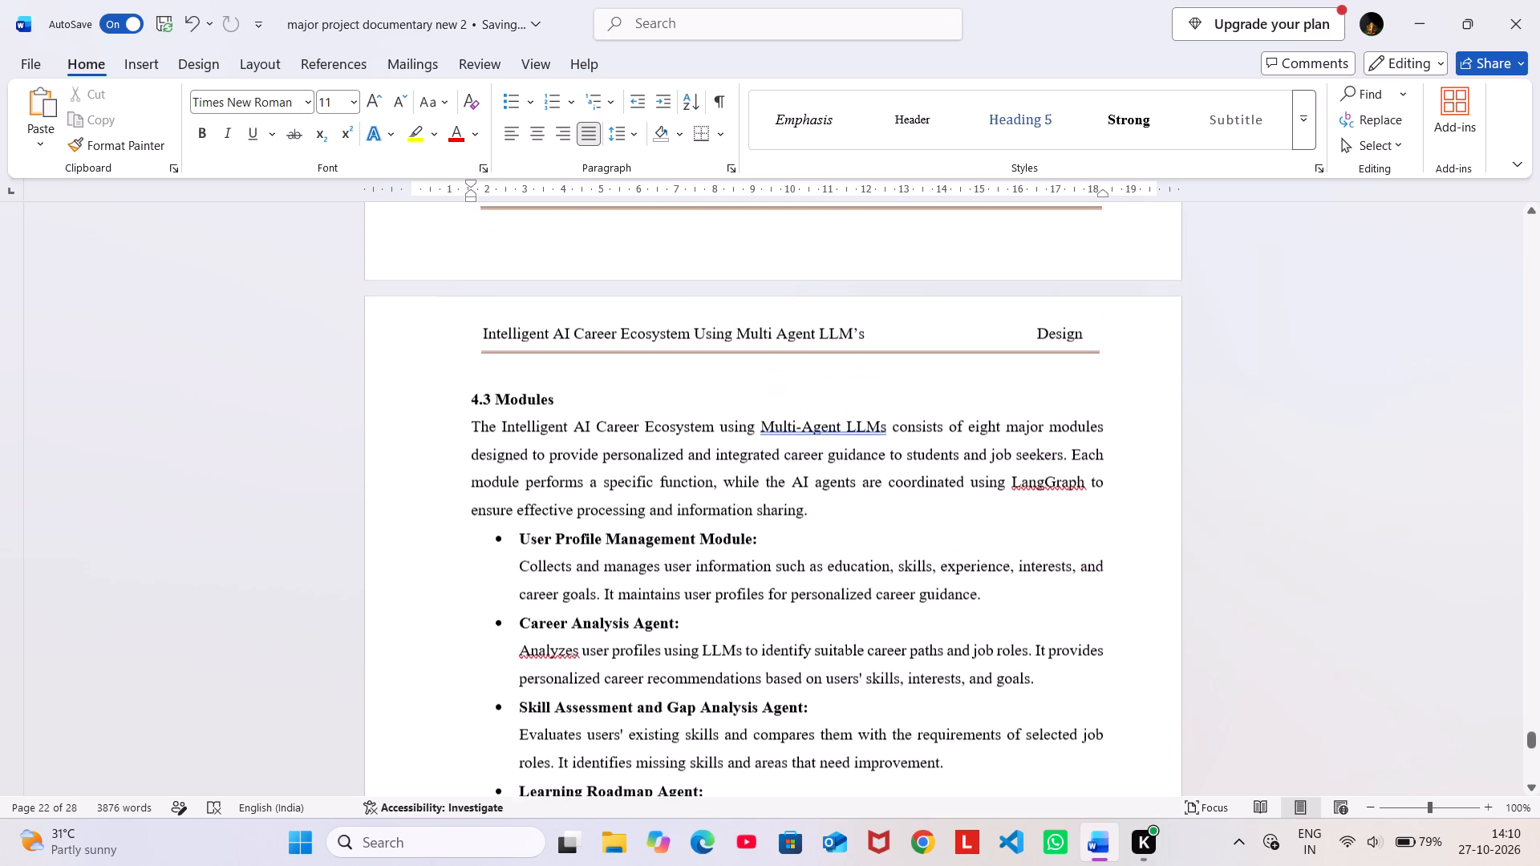
scroll(843, 677, "right", 2)
scroll(843, 677, "down", 1)
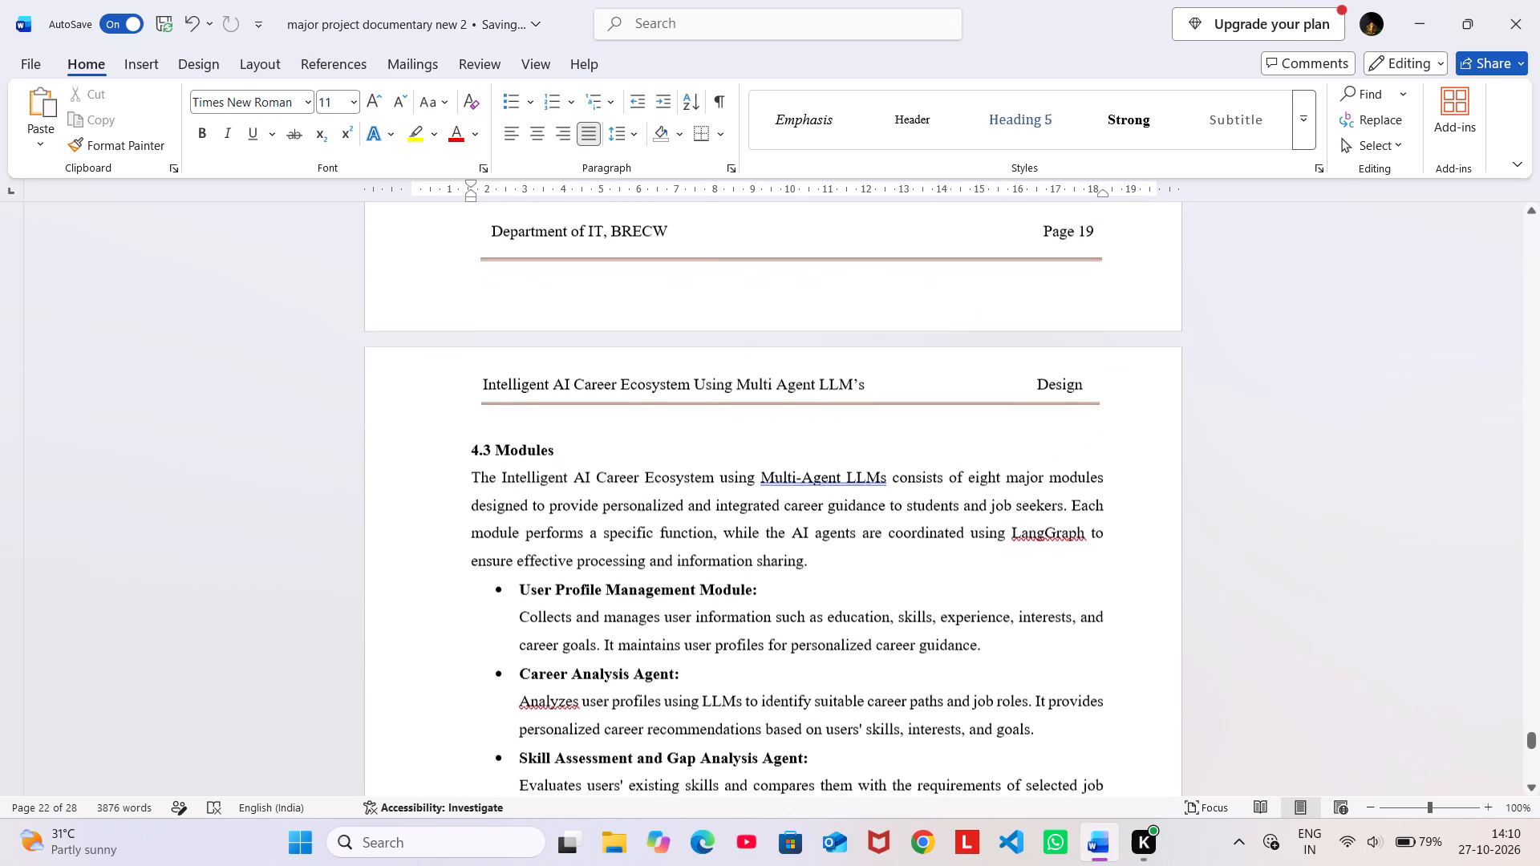
scroll(843, 677, "down", 2)
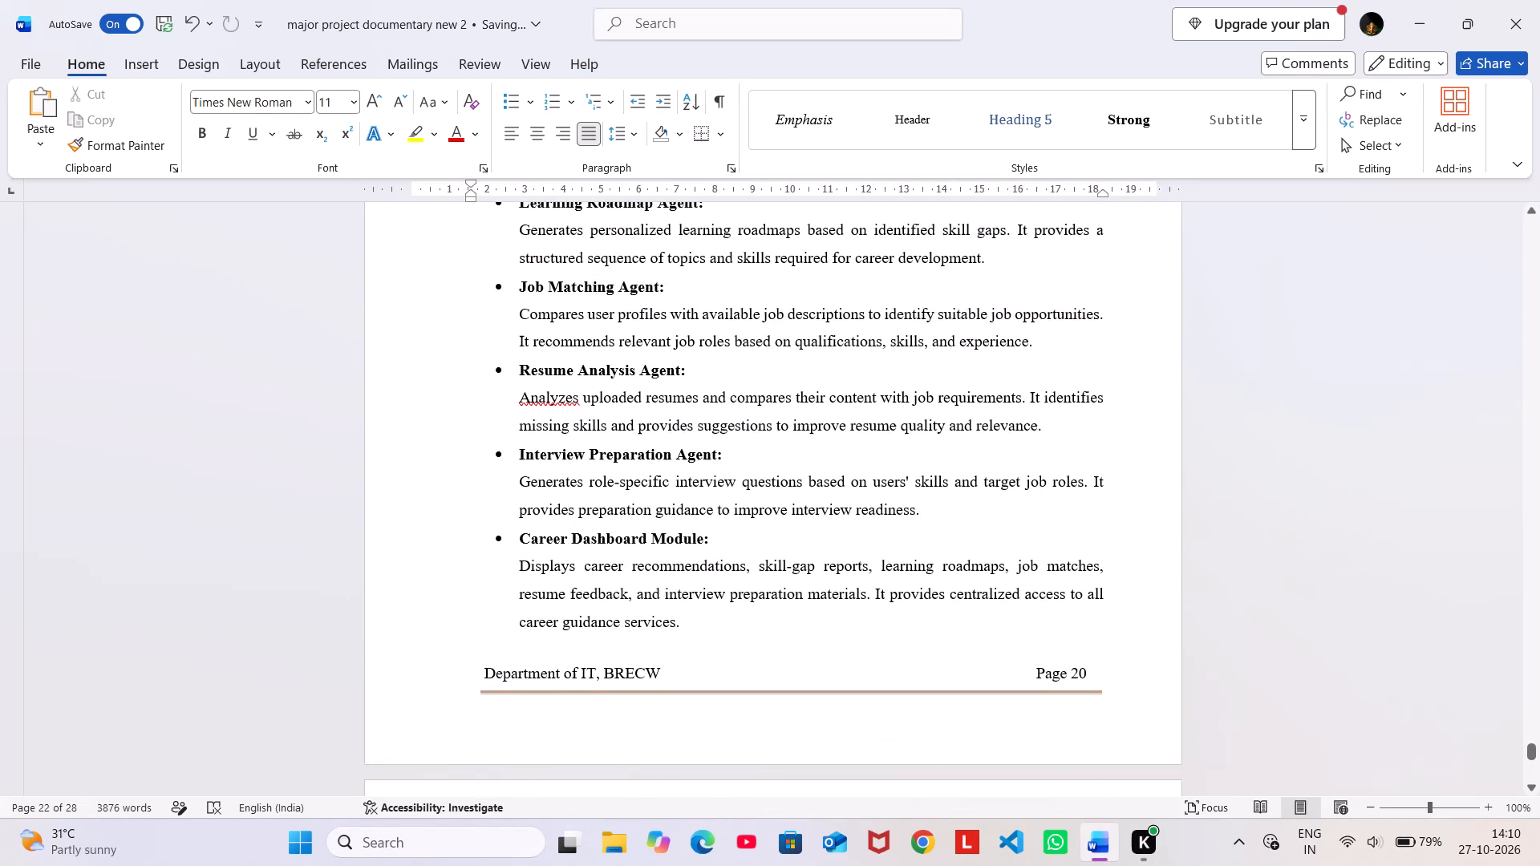
Review the Design chapter backwards from the 4.3 Modules section to the Technical Architecture figure, comparing headings, captions and footer page numbers.
scroll(843, 677, "up", 2)
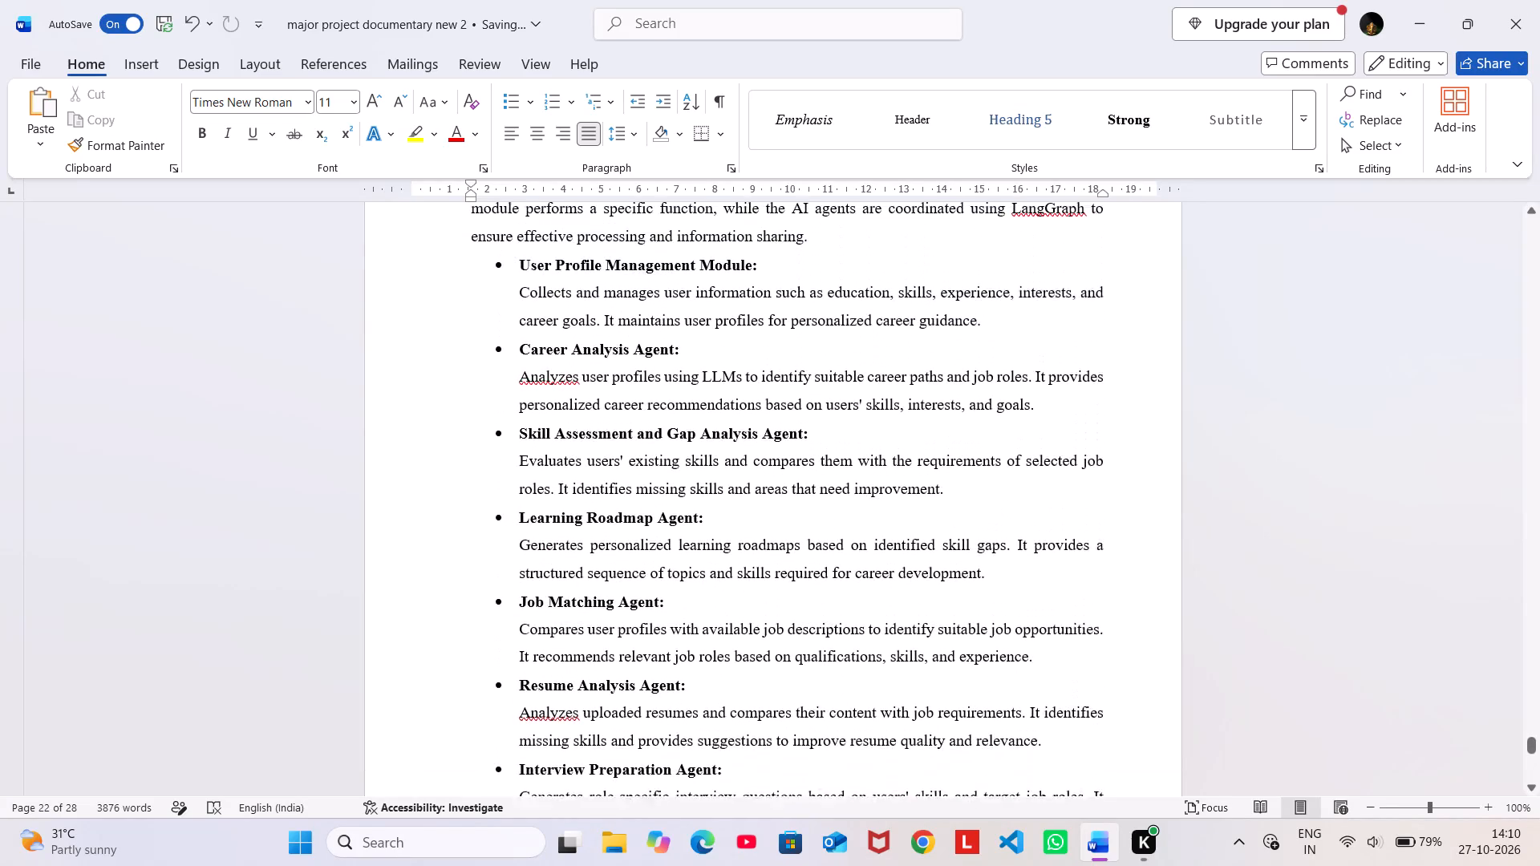
scroll(843, 677, "up", 1)
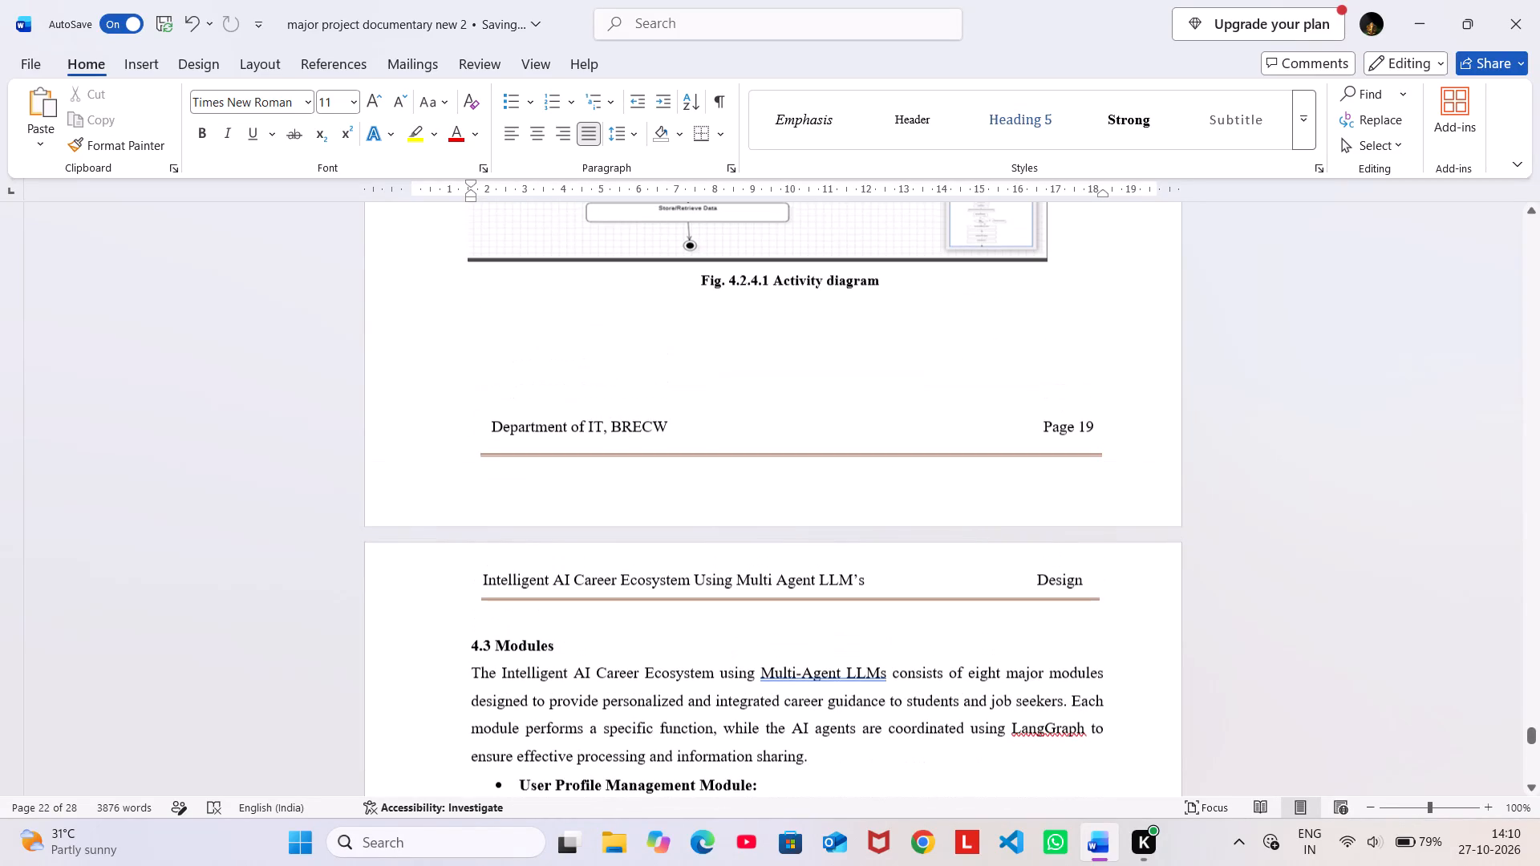
scroll(843, 677, "up", 2)
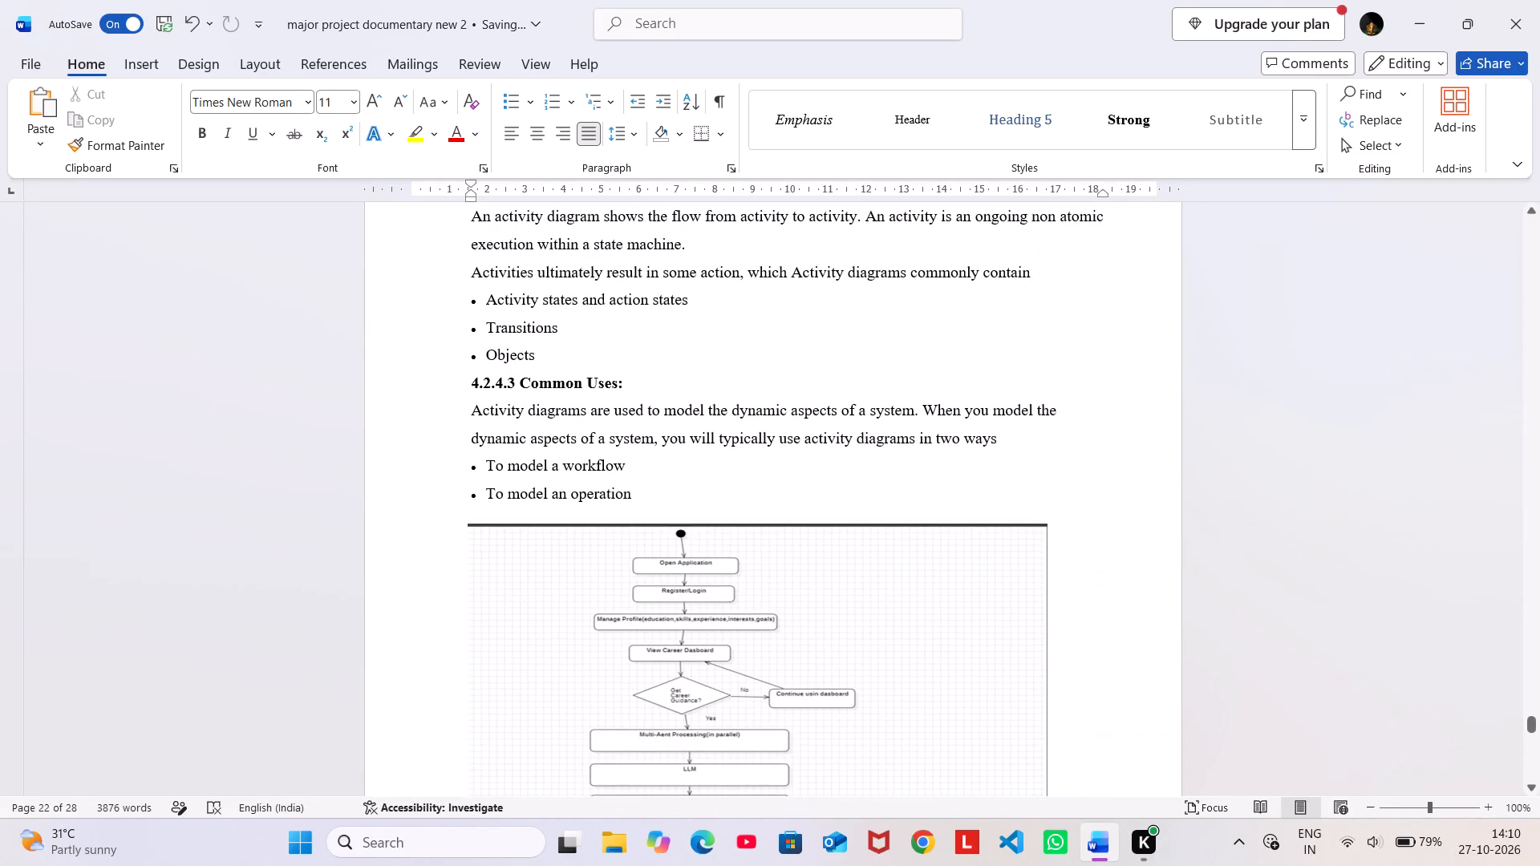
scroll(843, 677, "up", 3)
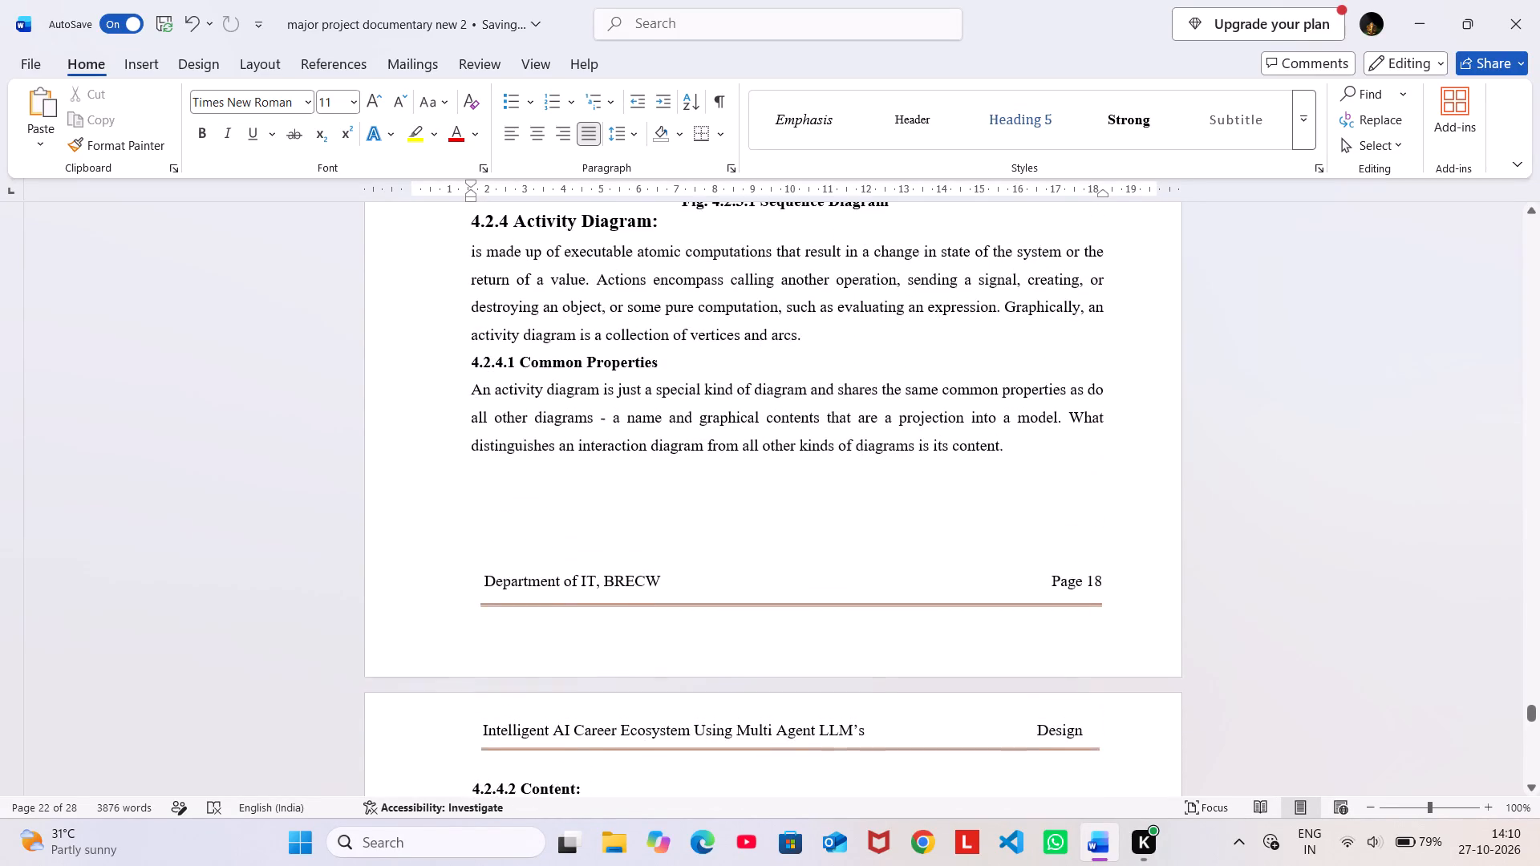
scroll(843, 677, "up", 2)
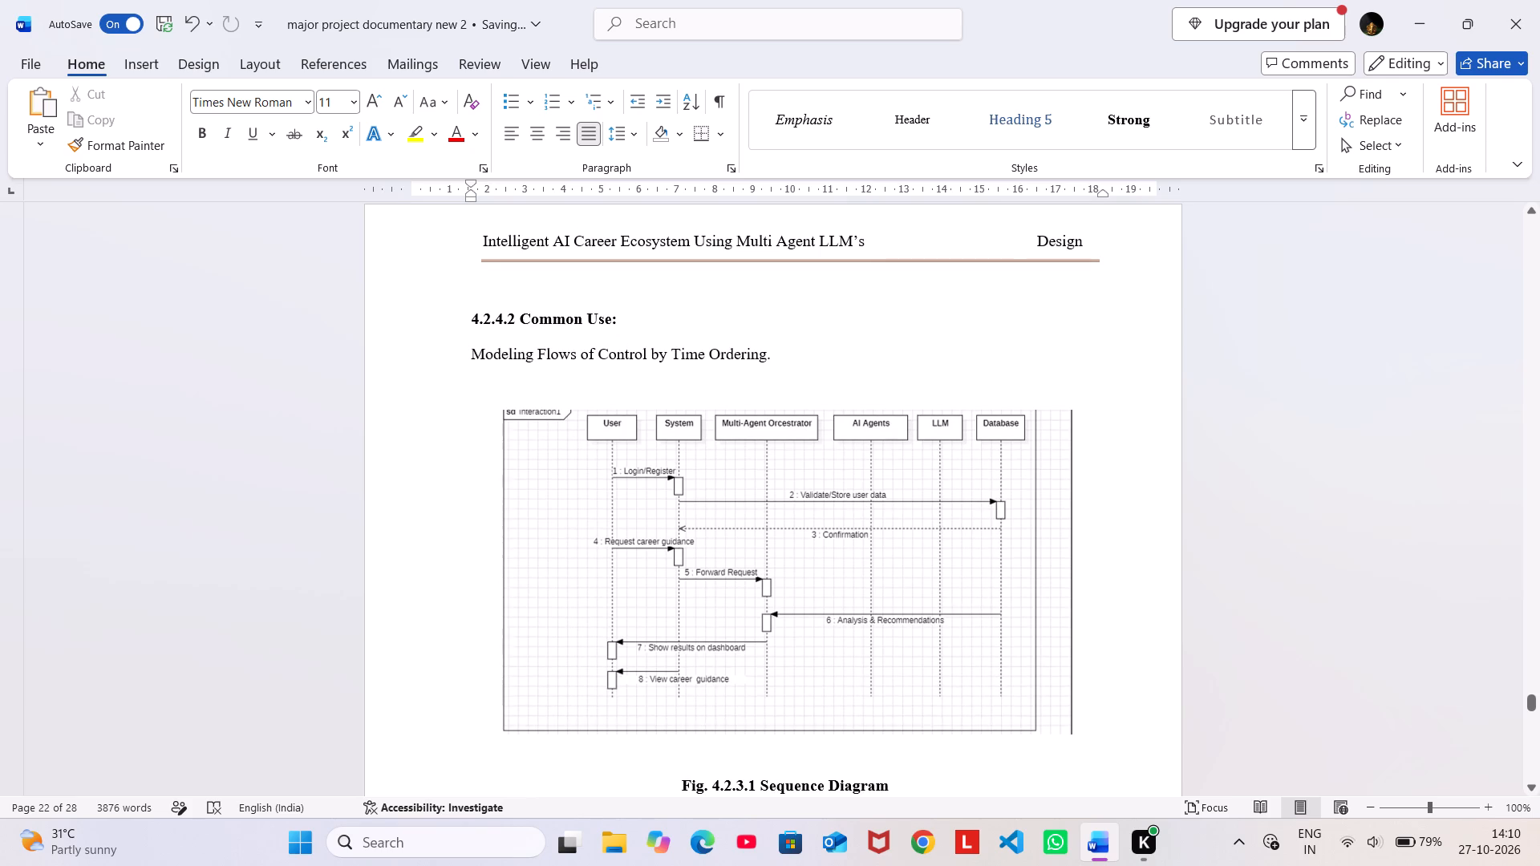
scroll(843, 677, "down", 1)
scroll(734, 656, "up", 3)
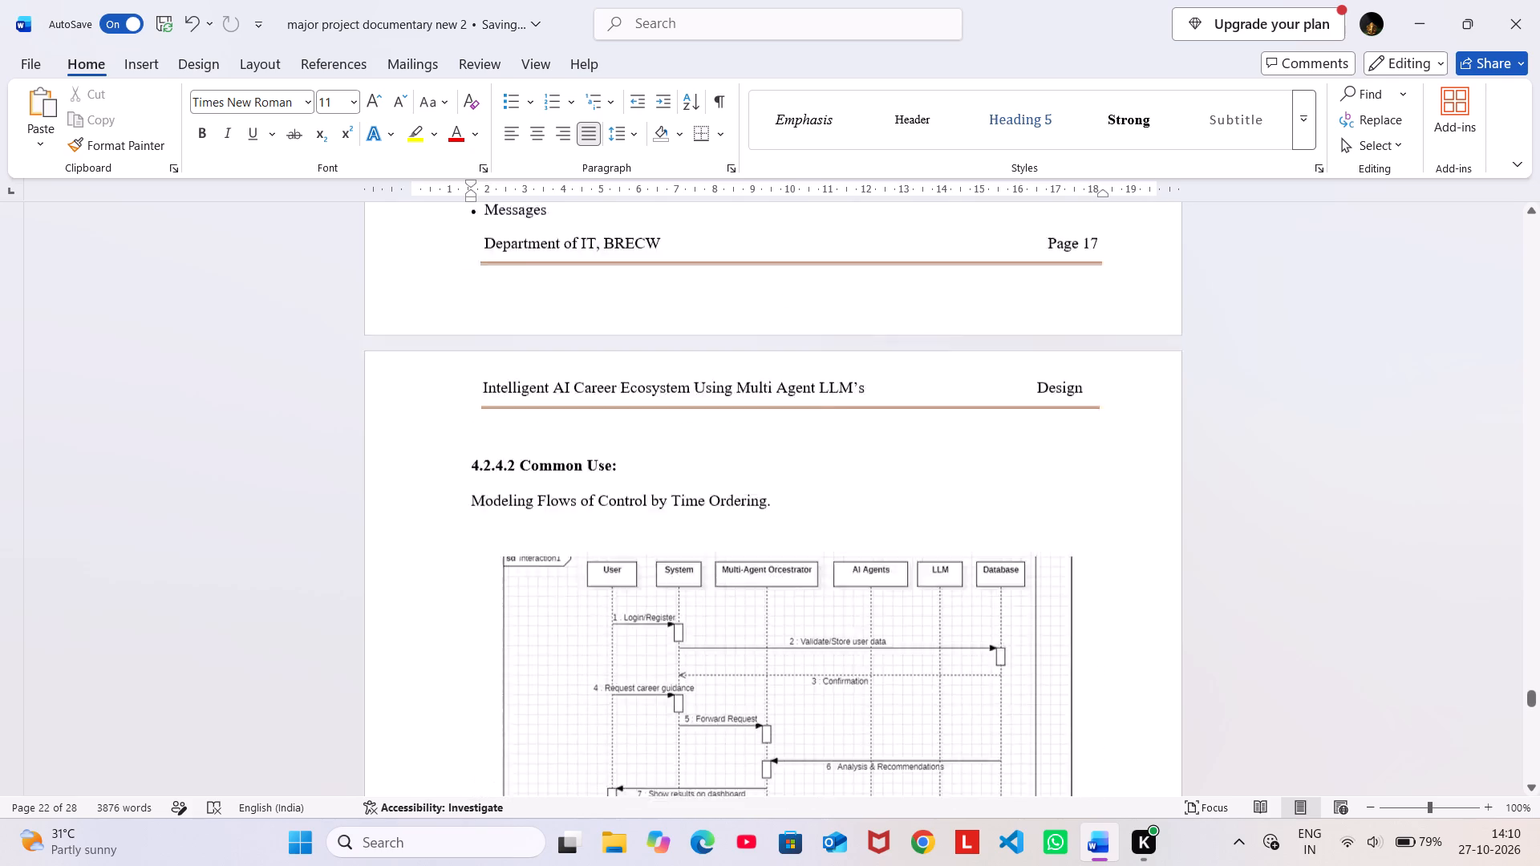
scroll(734, 656, "up", 4)
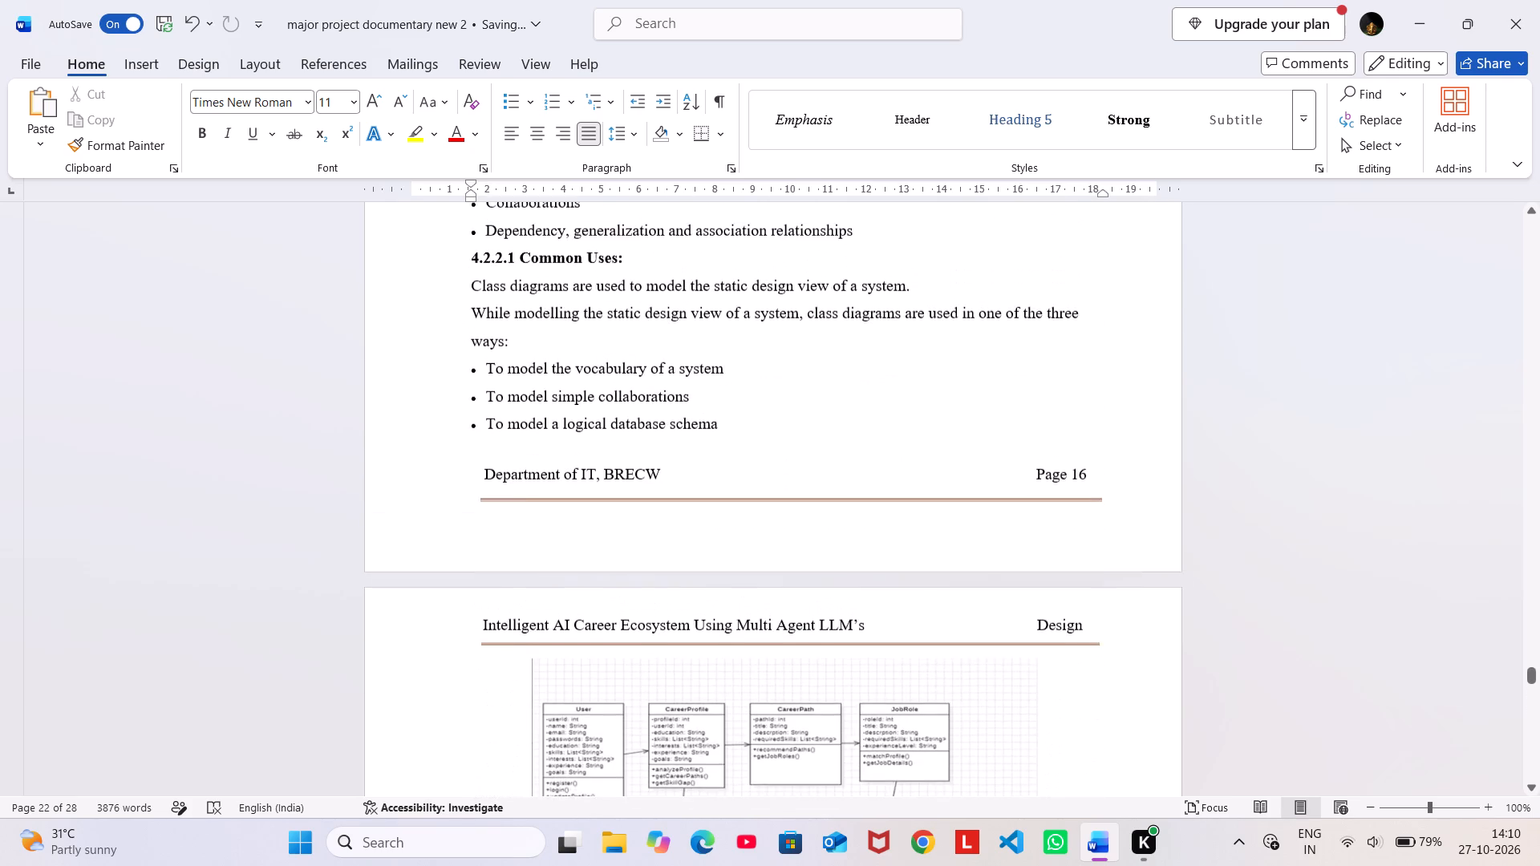
scroll(734, 656, "up", 2)
scroll(549, 566, "up", 1)
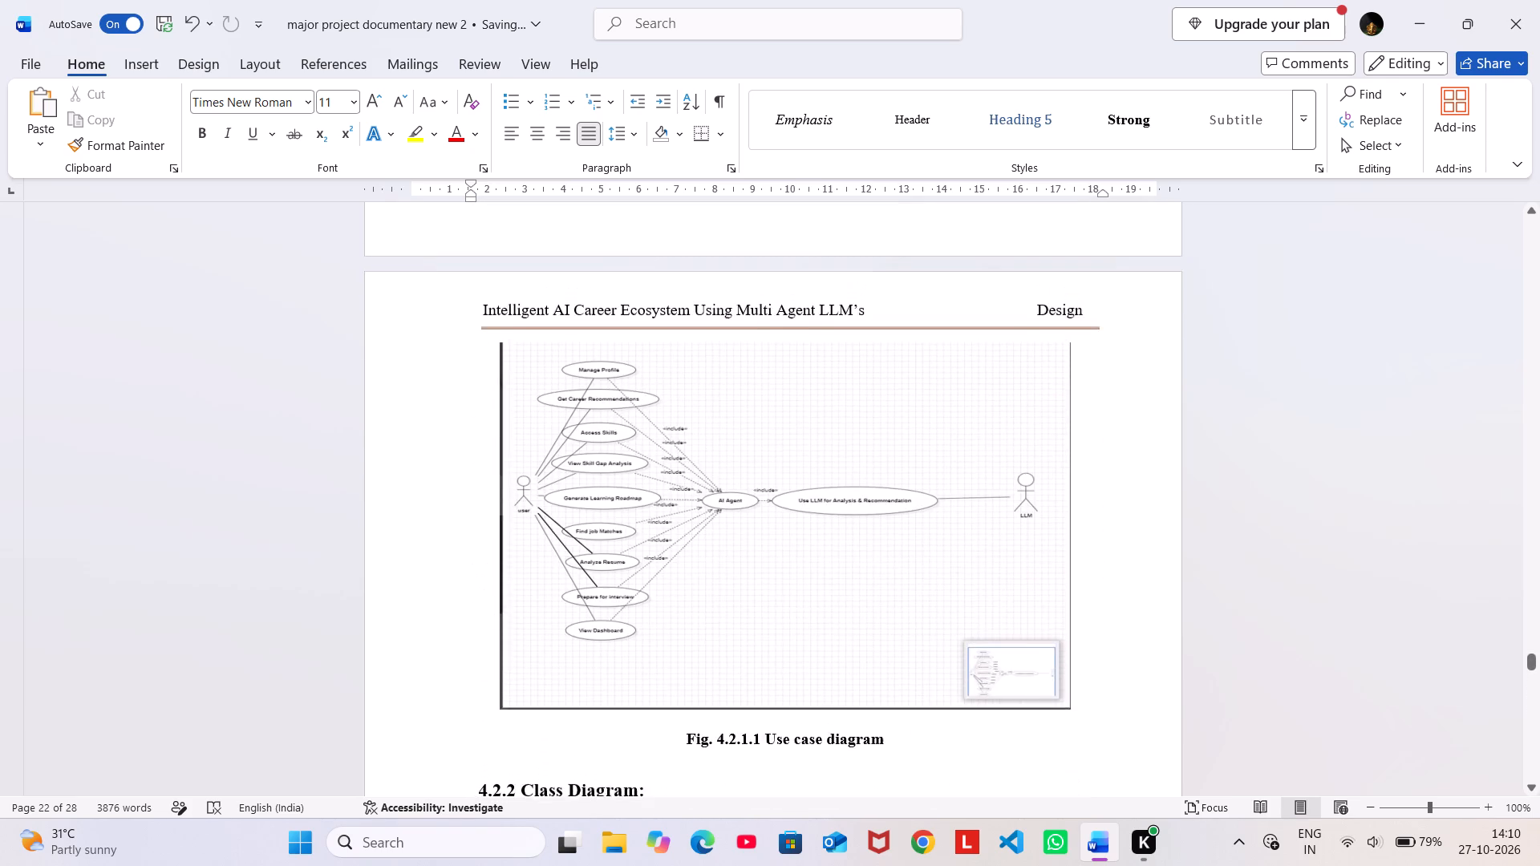
scroll(549, 566, "up", 4)
scroll(549, 566, "down", 1)
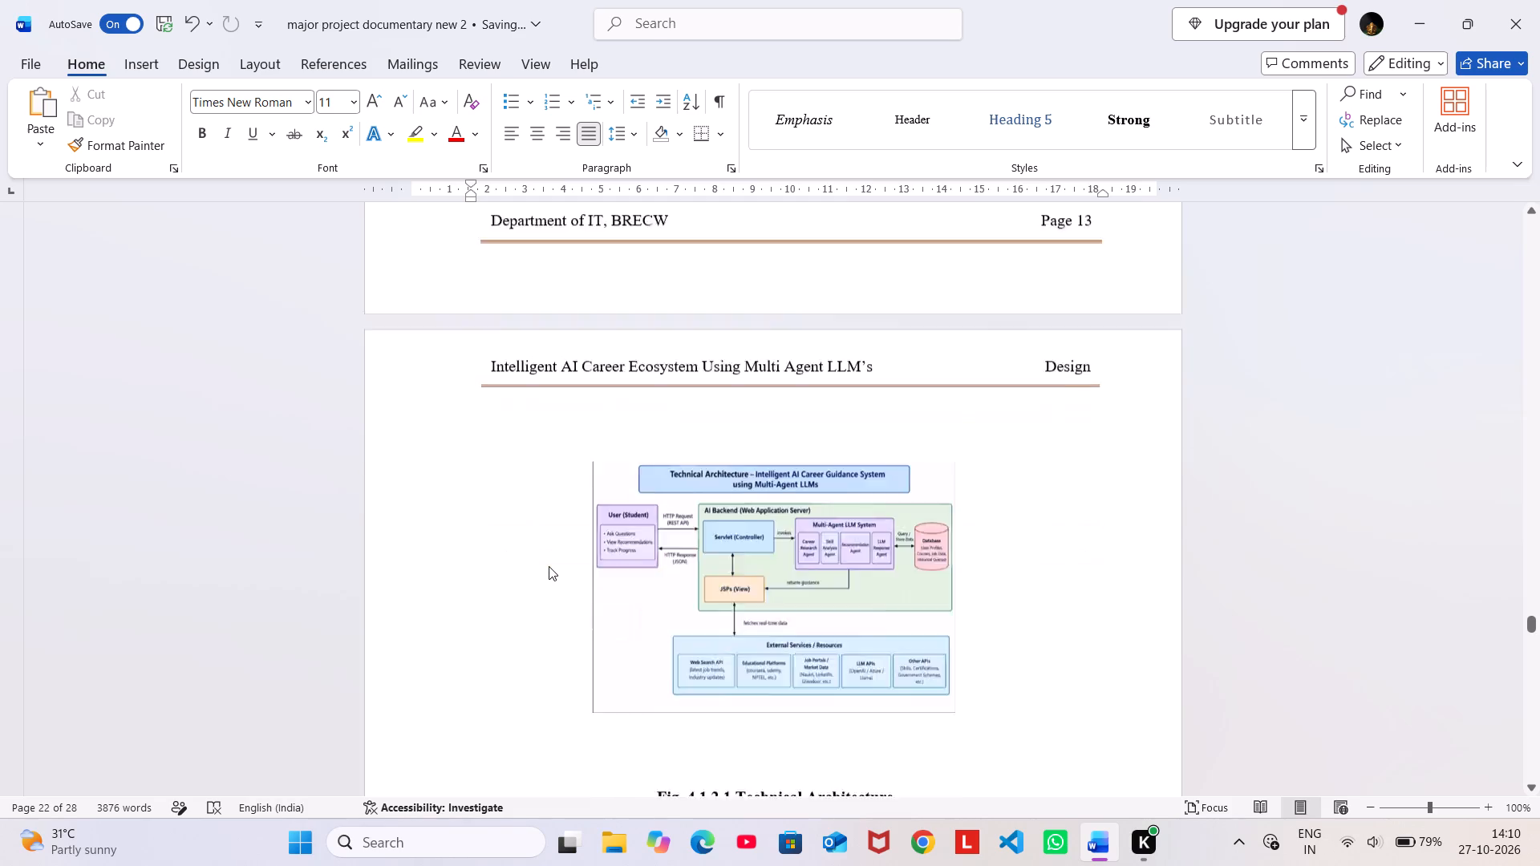
Check the font size of the 4.2 UML Diagrams heading.
scroll(549, 566, "down", 2)
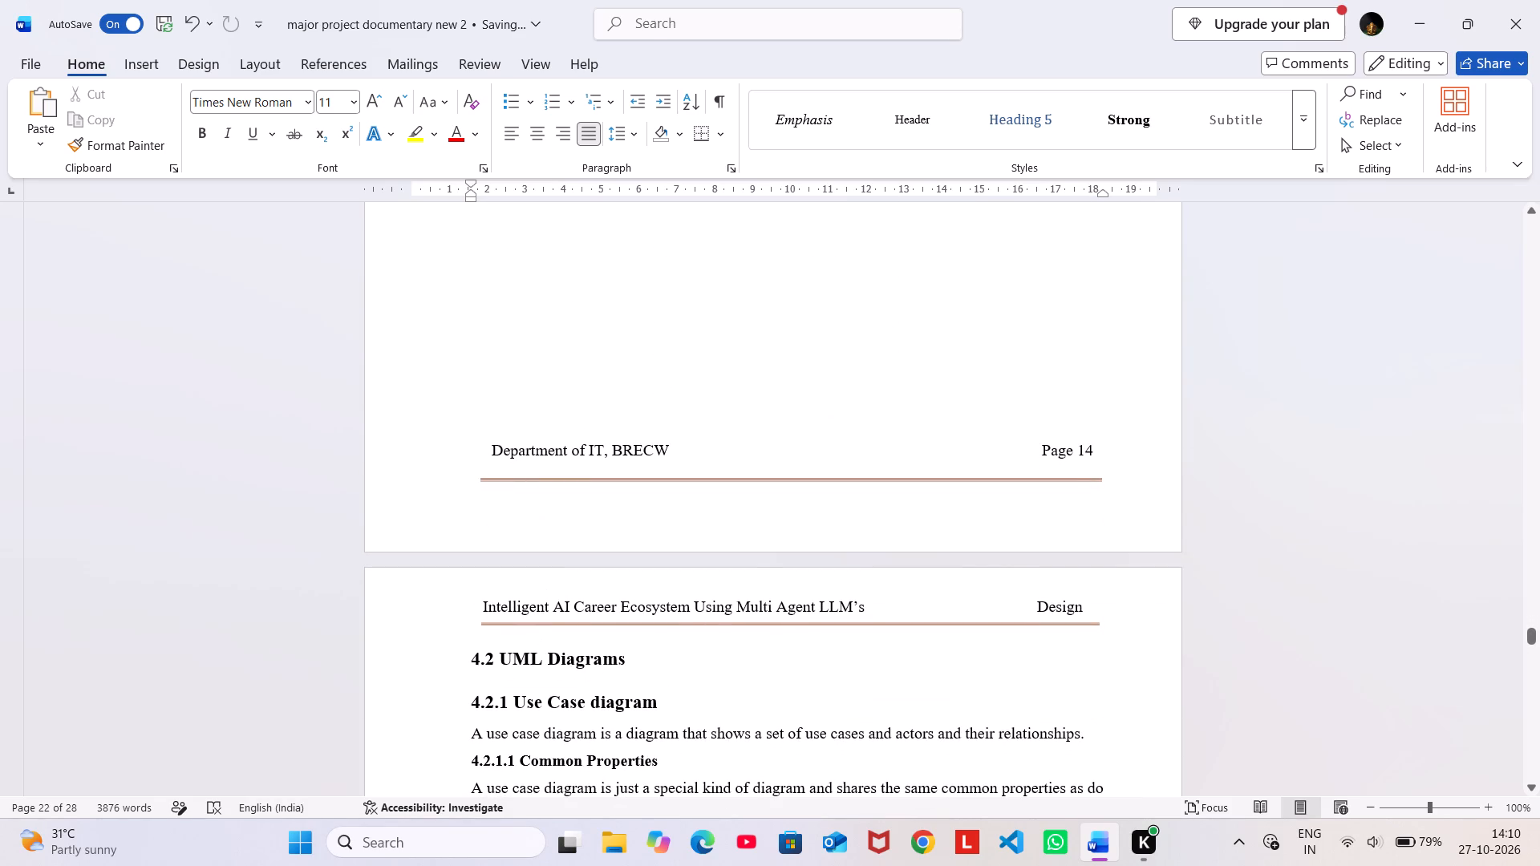
left_click_drag(520, 658, 614, 666)
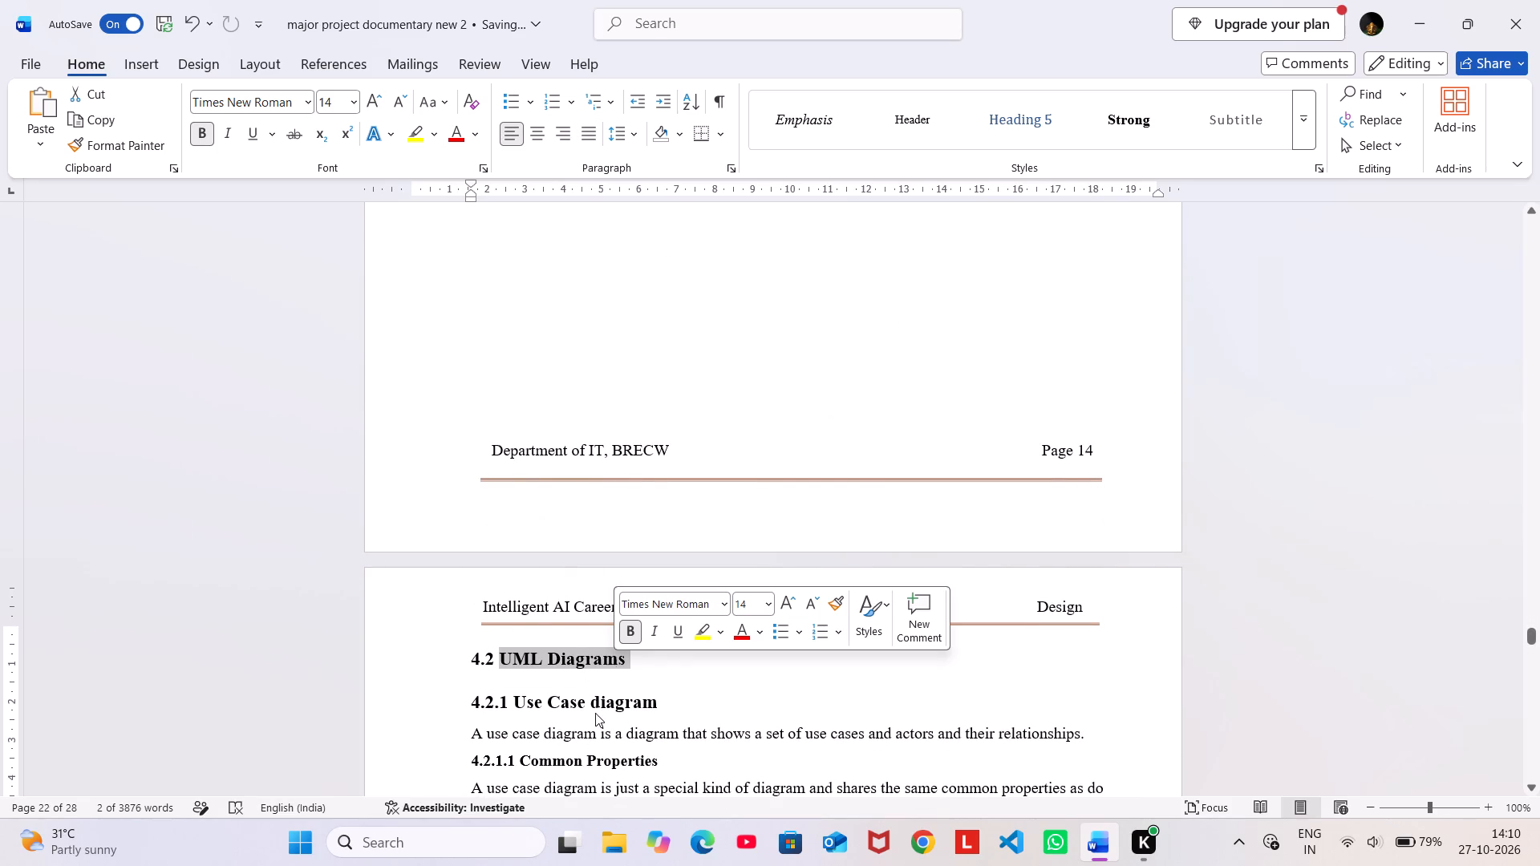
Set the entire 4.3 Modules heading, including its number, to font size 14.
scroll(595, 713, "down", 10)
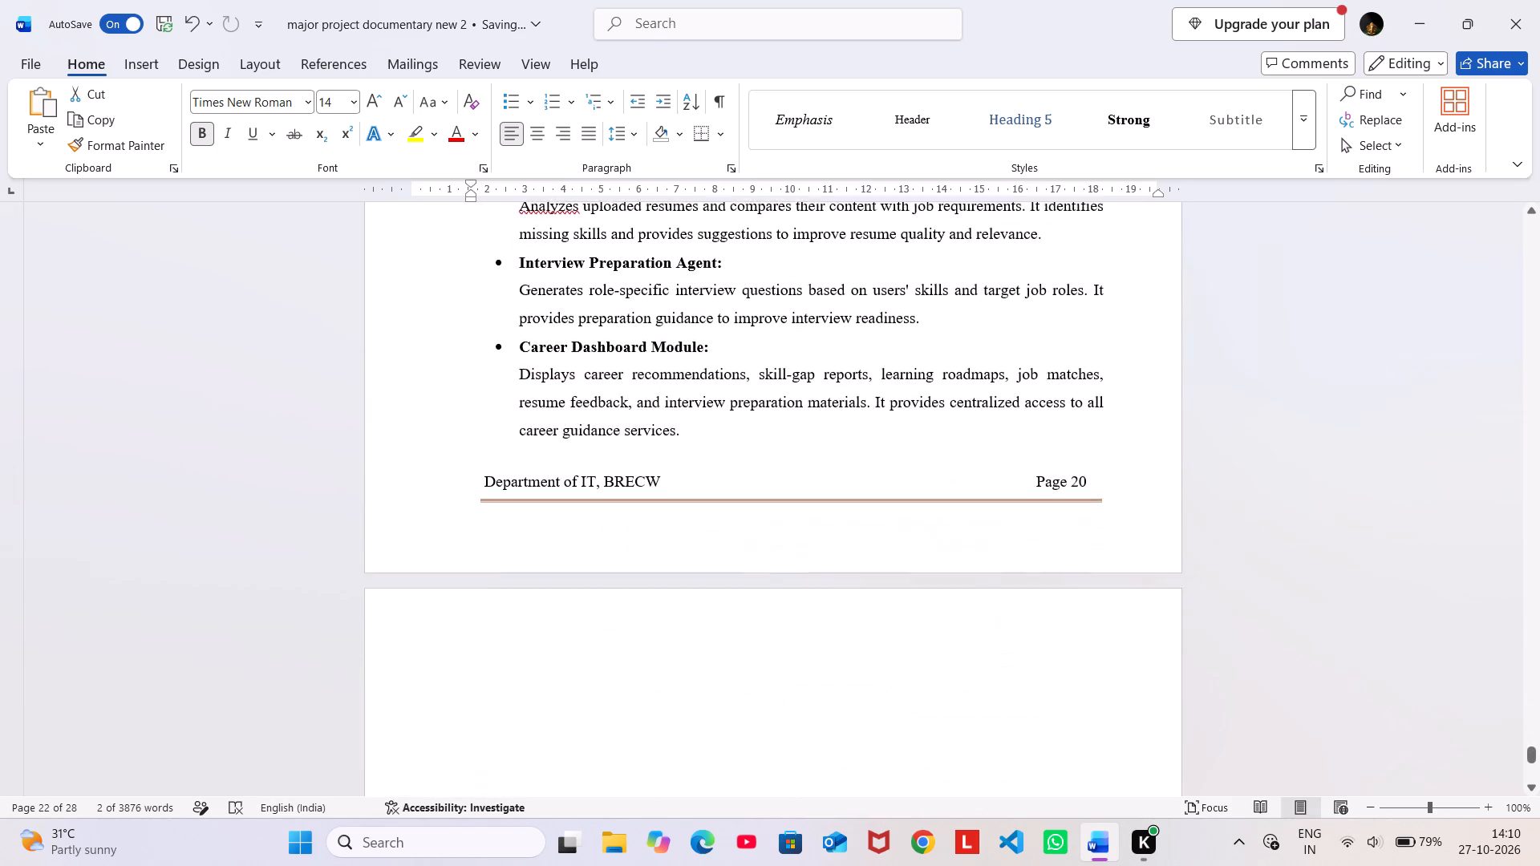
scroll(595, 713, "down", 3)
scroll(595, 713, "up", 4)
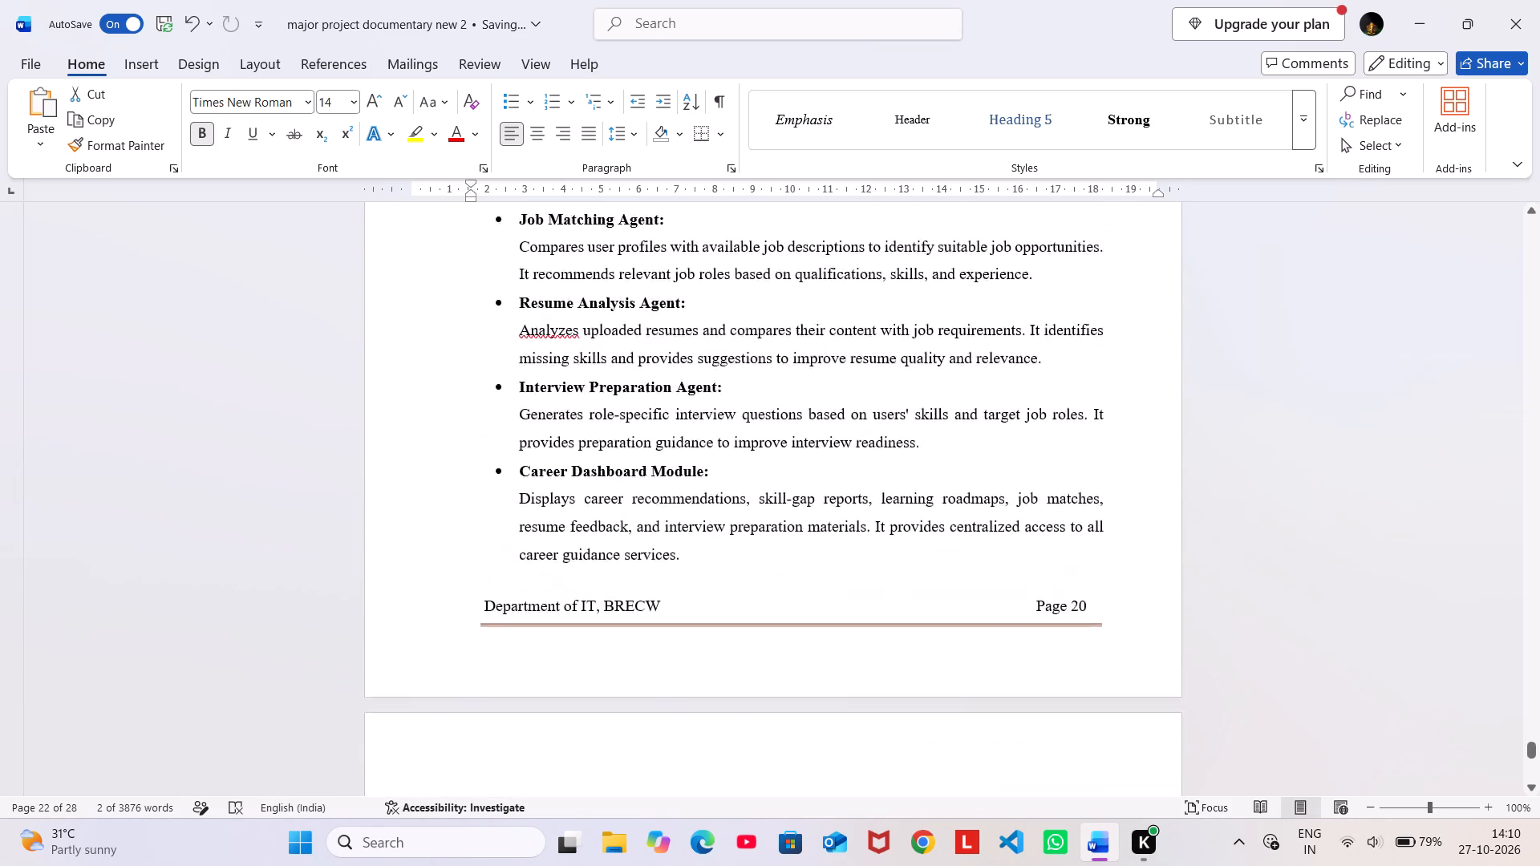
scroll(595, 713, "up", 2)
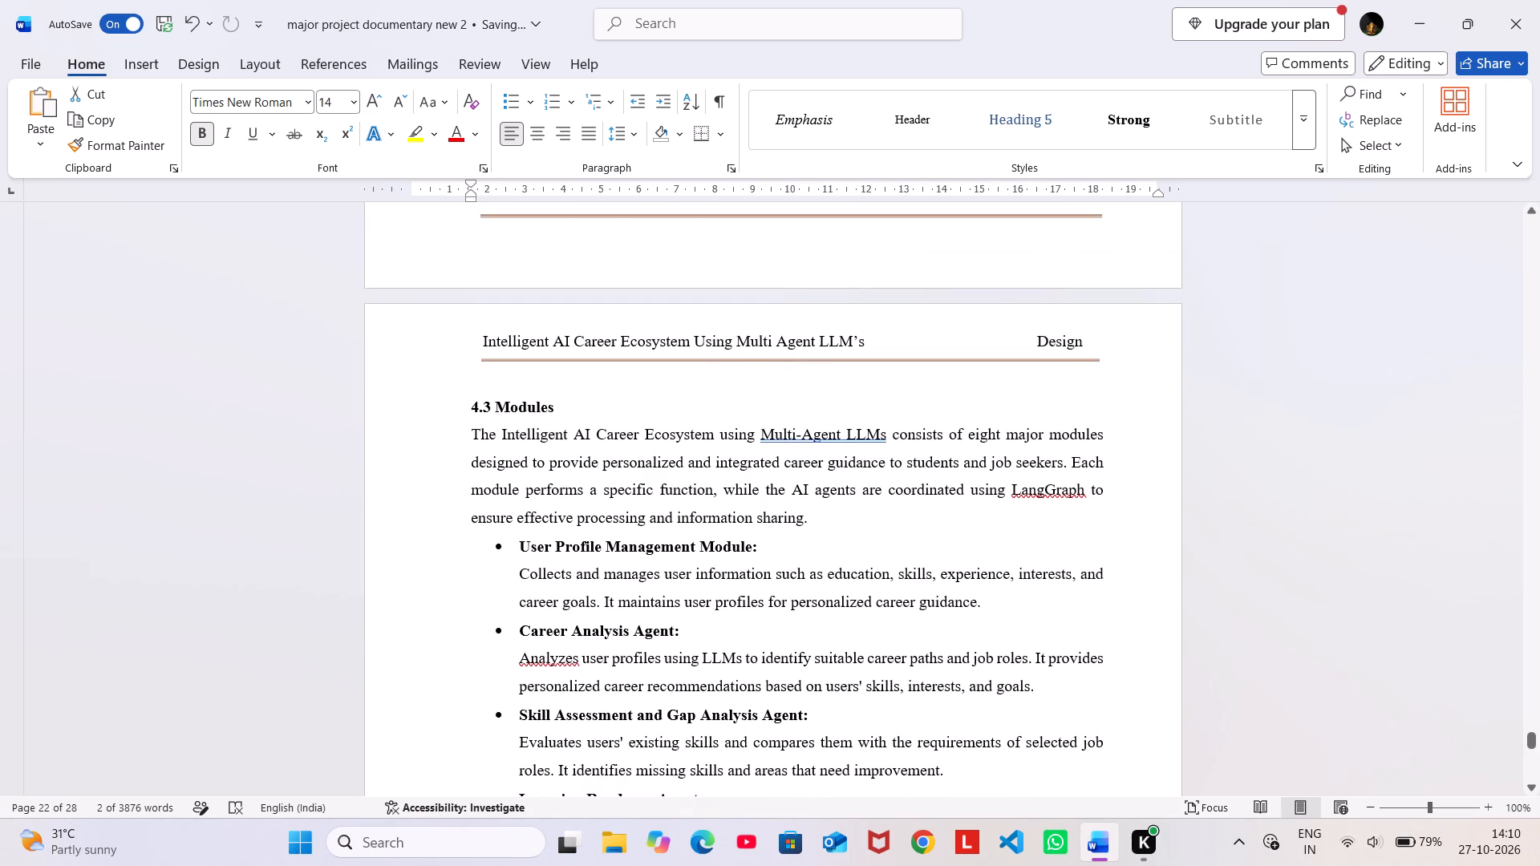
left_click_drag(554, 411, 500, 398)
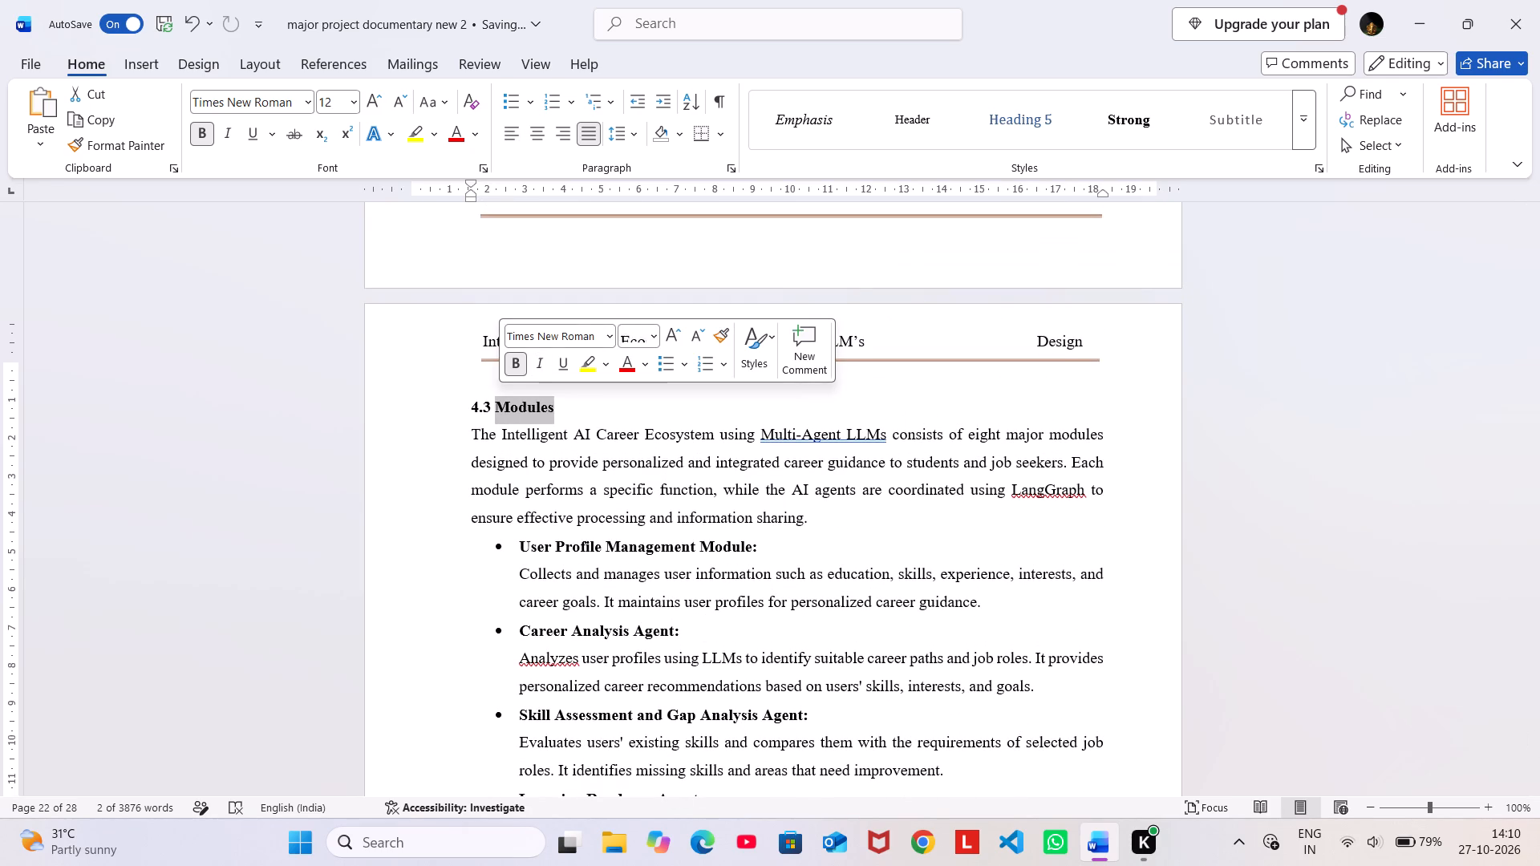
left_click(651, 339)
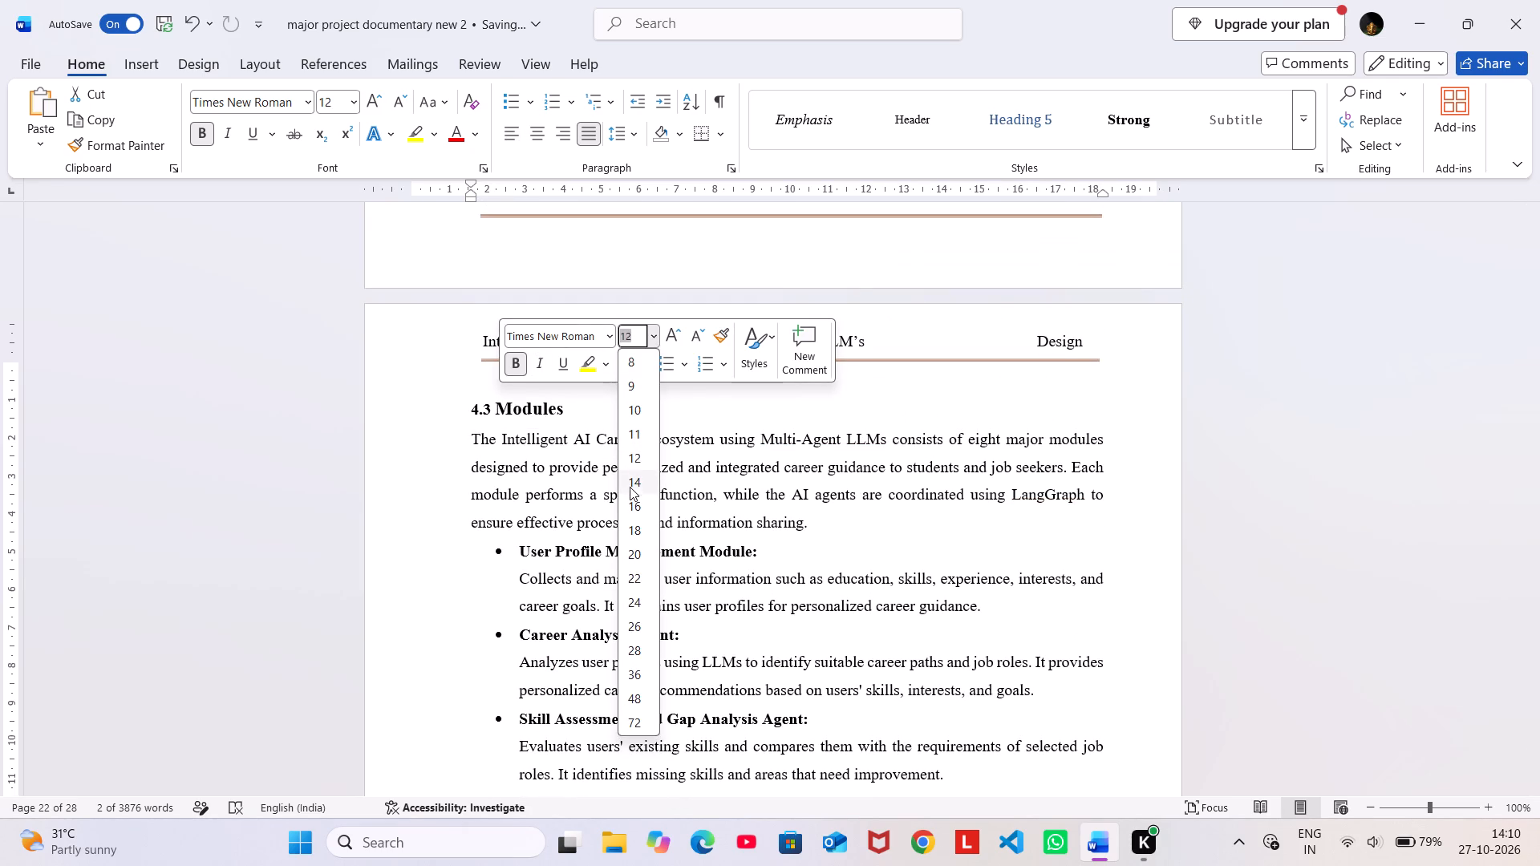
left_click(630, 479)
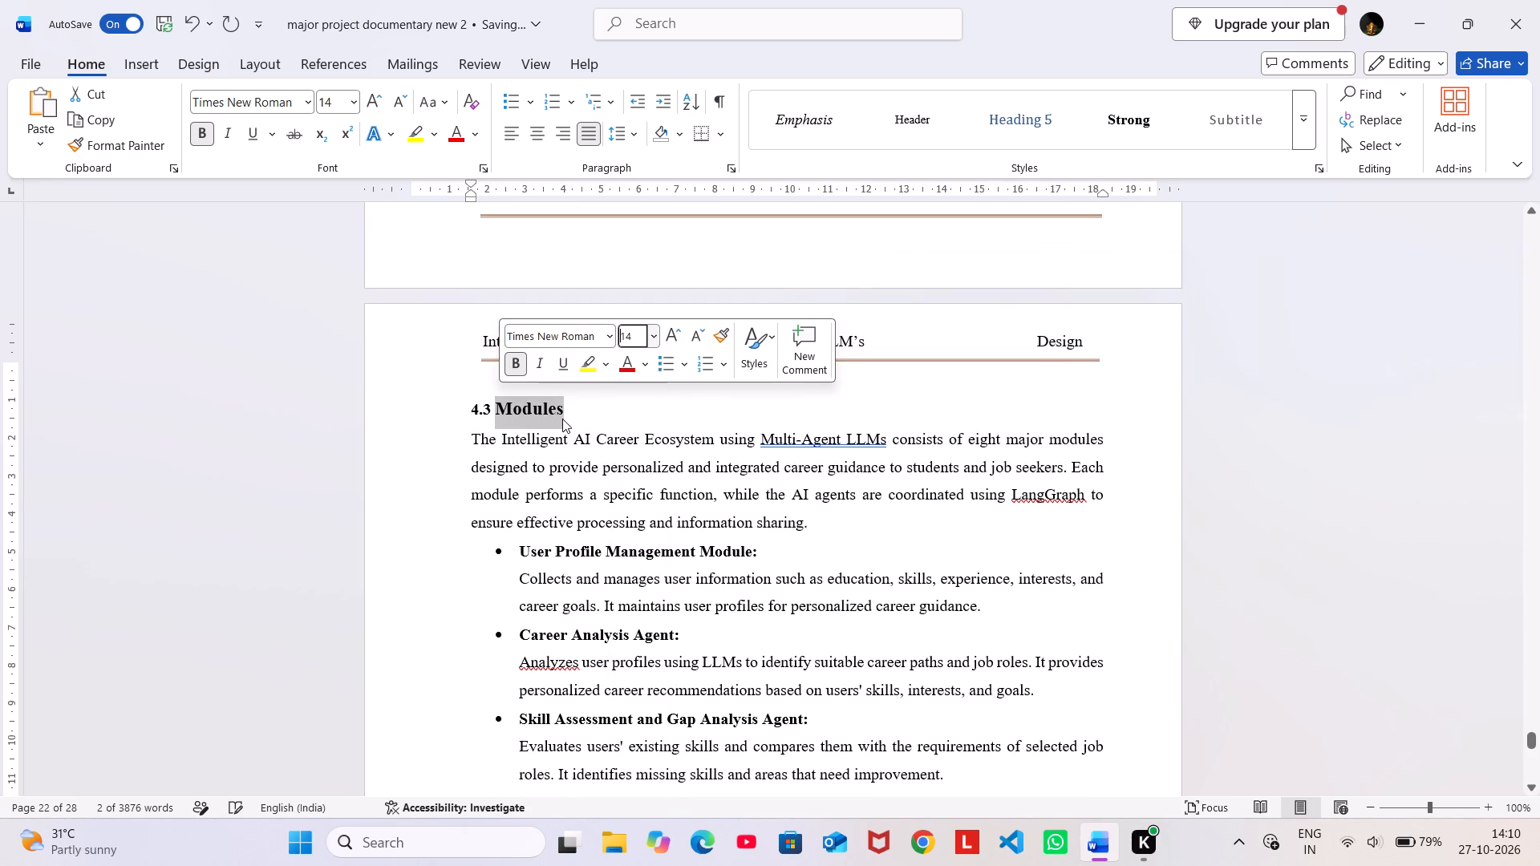
left_click(568, 405)
left_click_drag(568, 405, 456, 403)
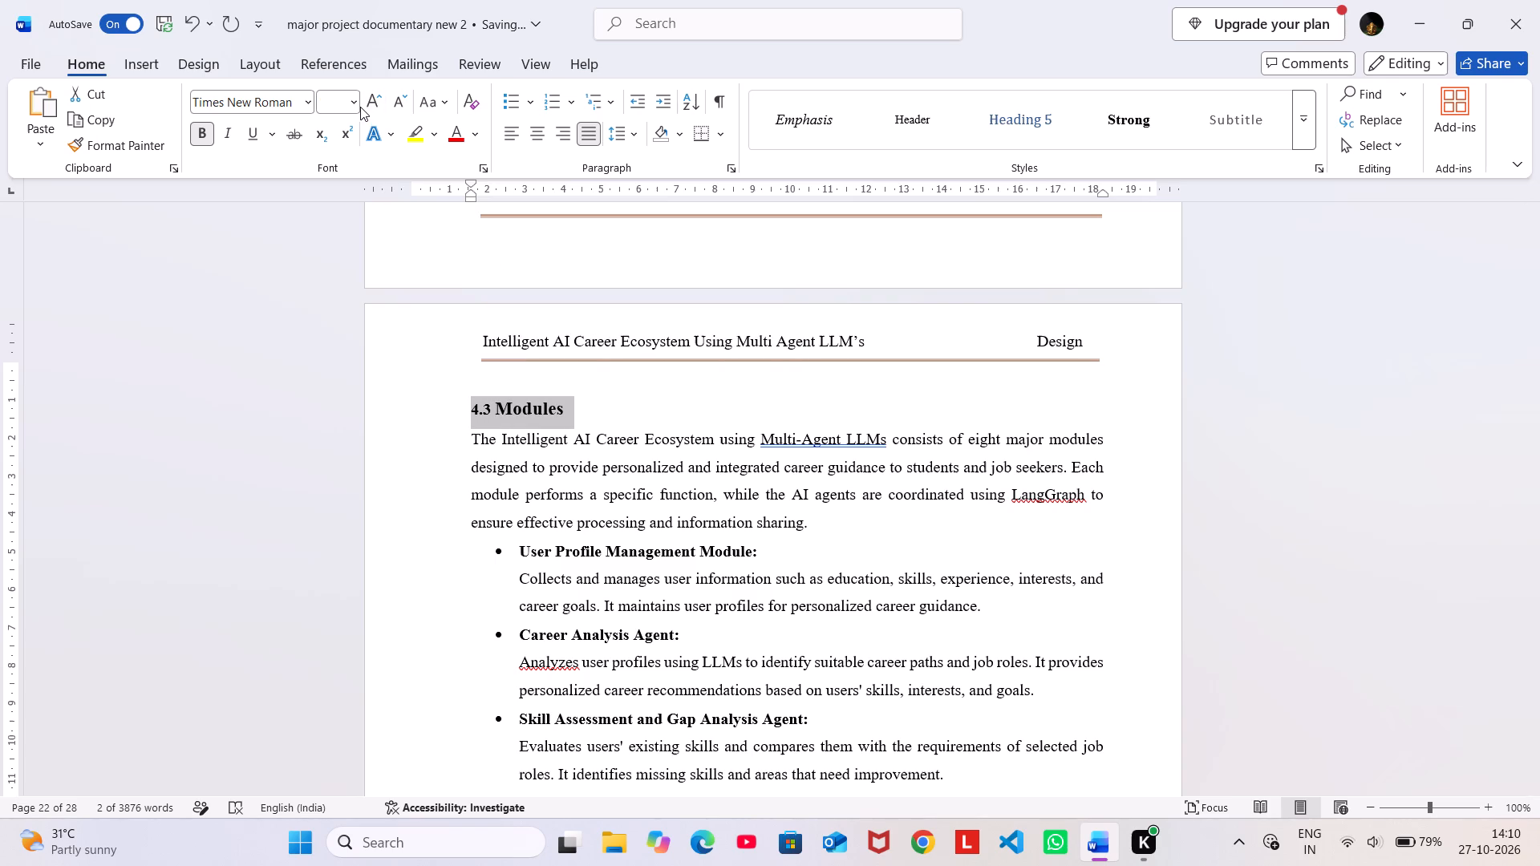
left_click(351, 98)
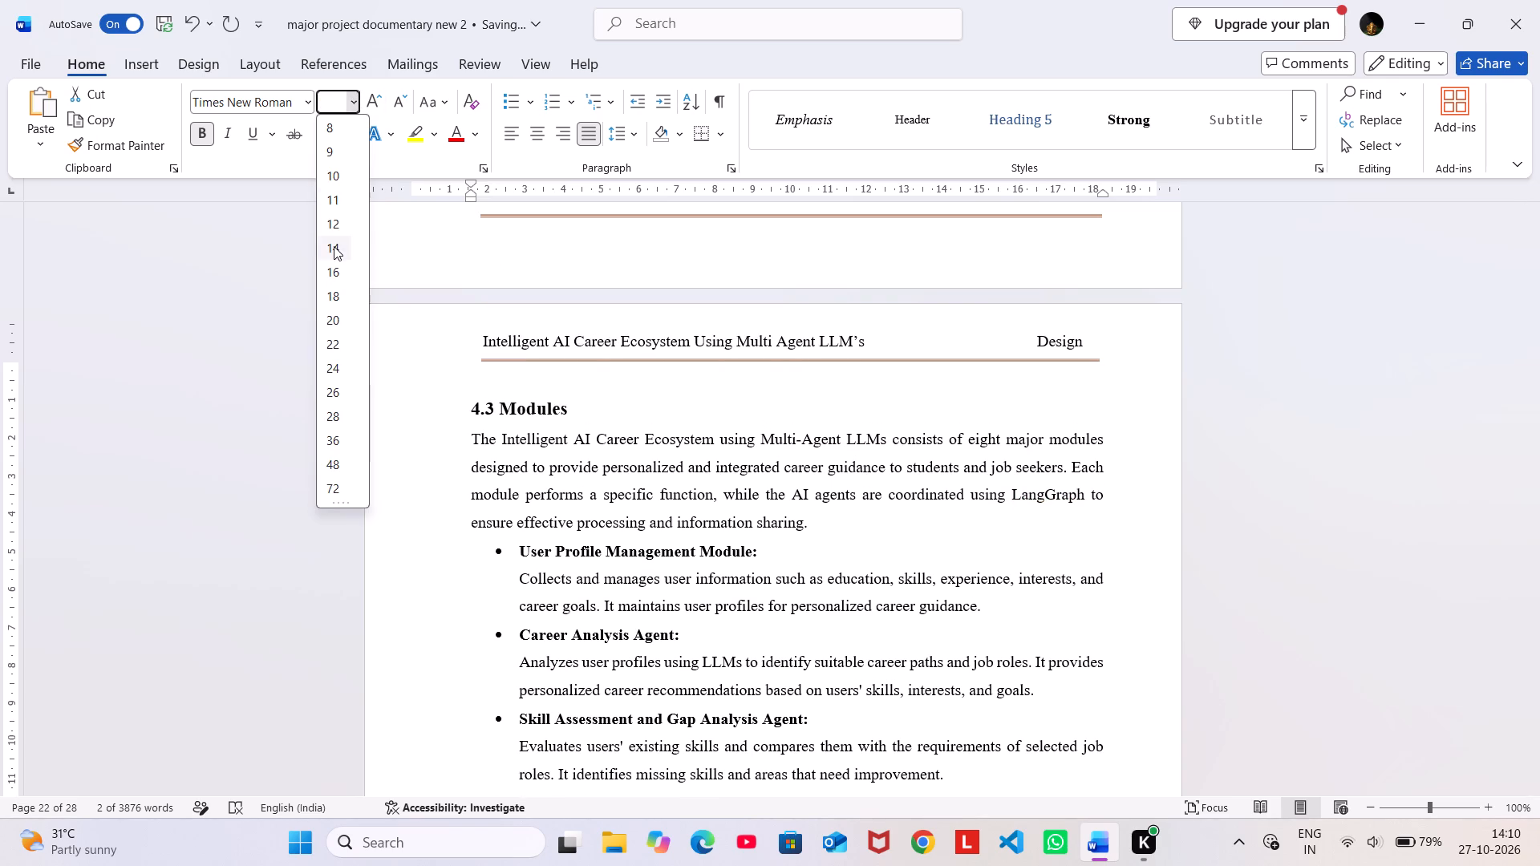
left_click(334, 245)
left_click(645, 431)
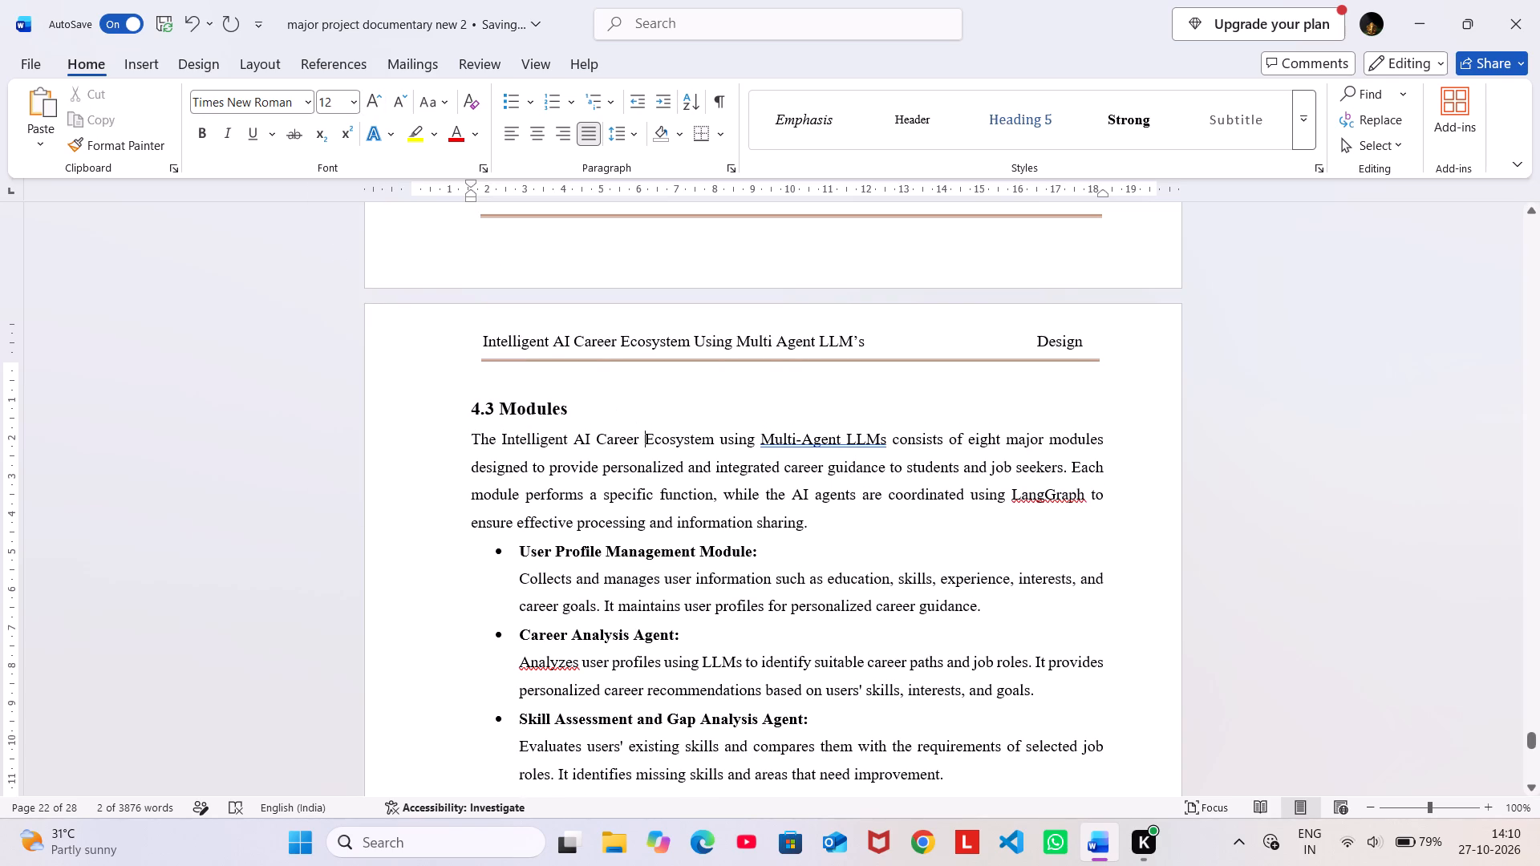
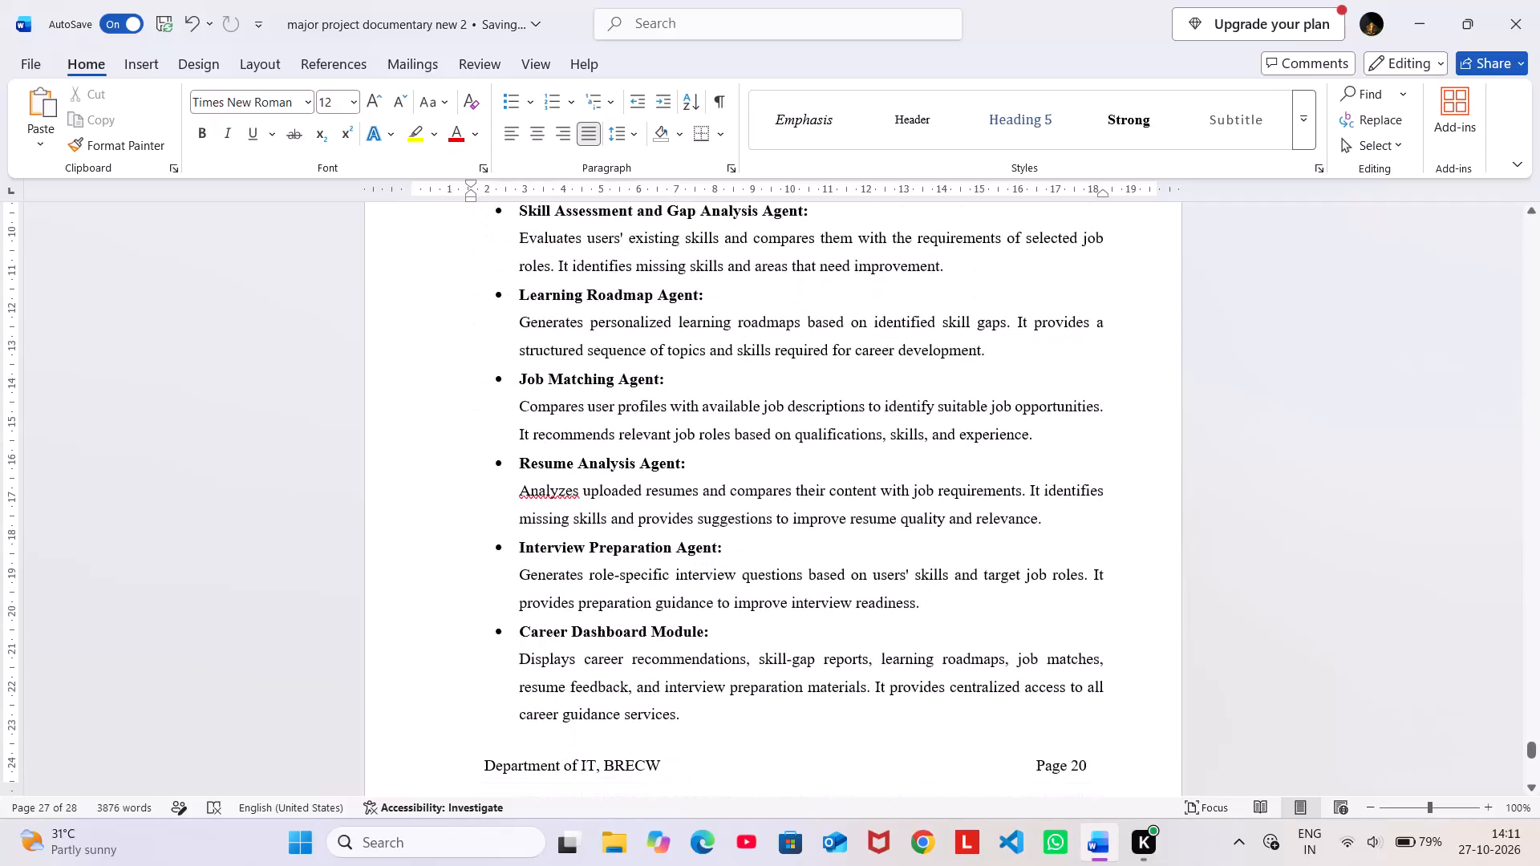
Move the footer text box on the 4.3 Modules page (Page 20) slightly upwards, clear of the footer's double line.
scroll(645, 431, "down", 1)
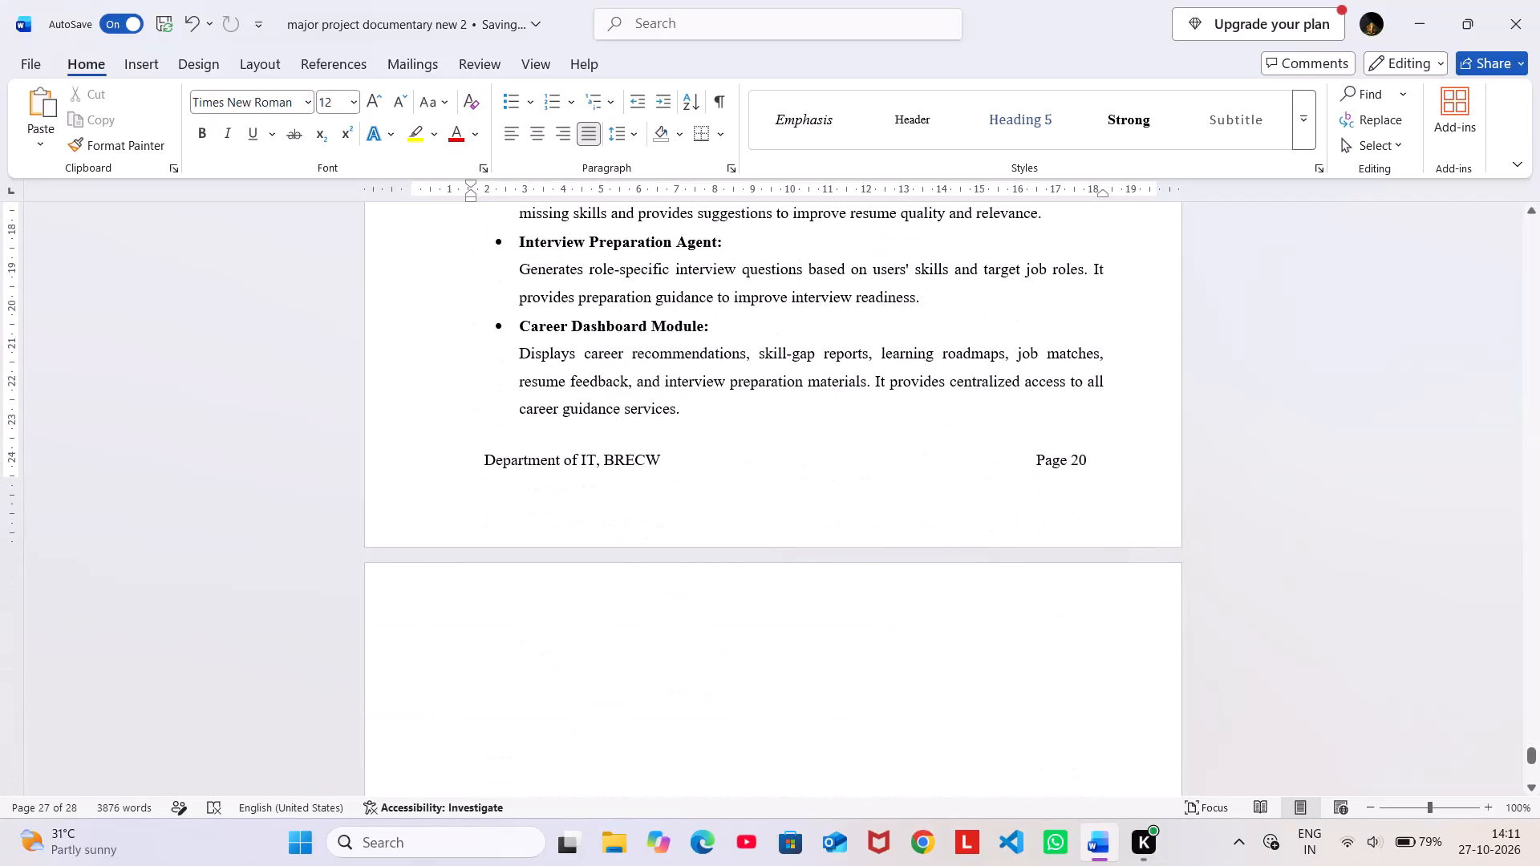
scroll(645, 431, "down", 1)
left_click(647, 408)
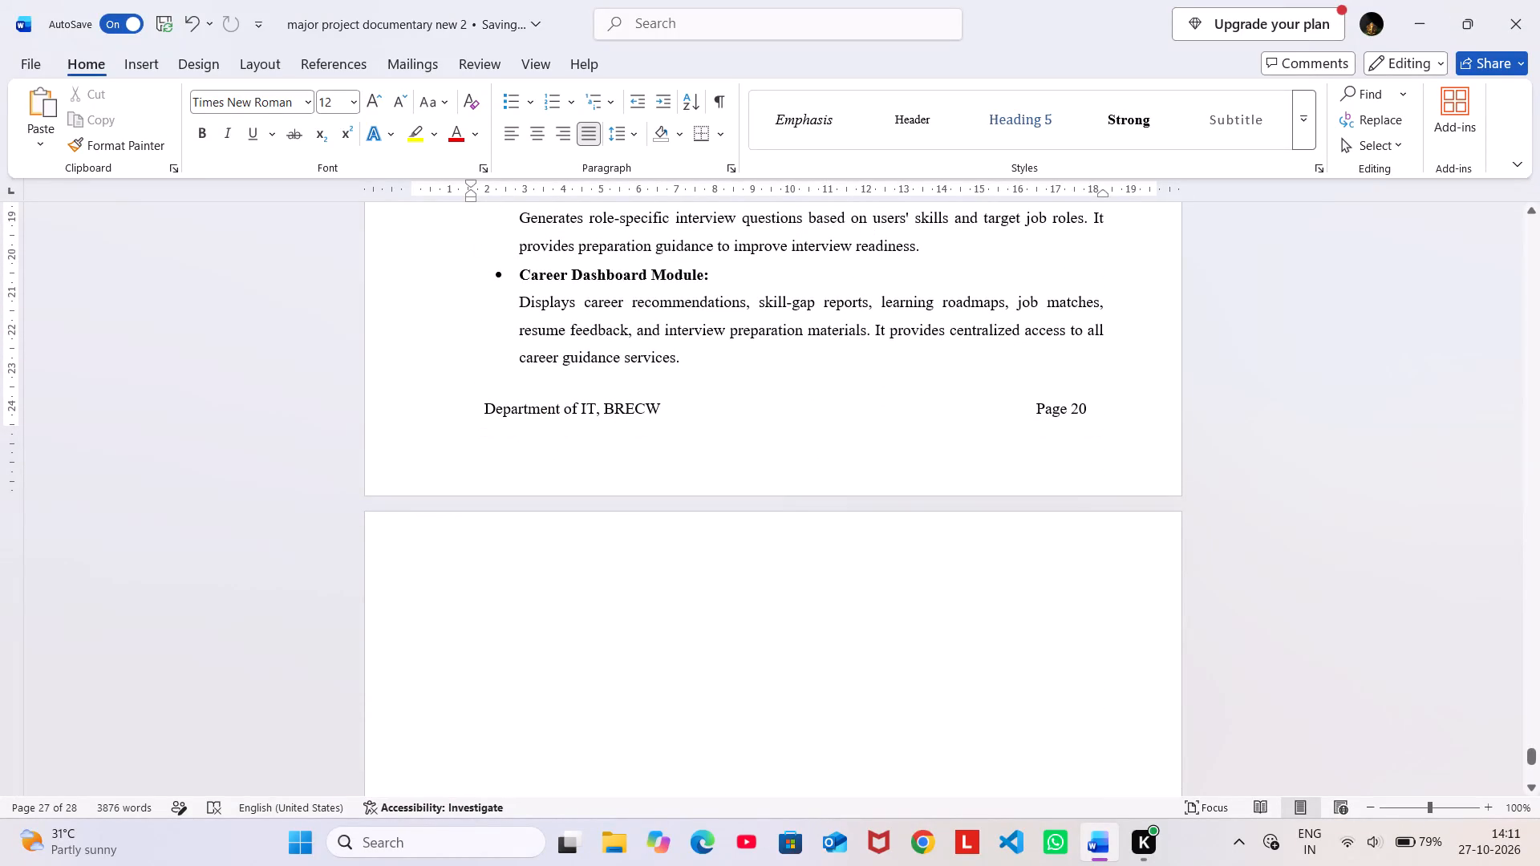
left_click_drag(646, 390, 646, 386)
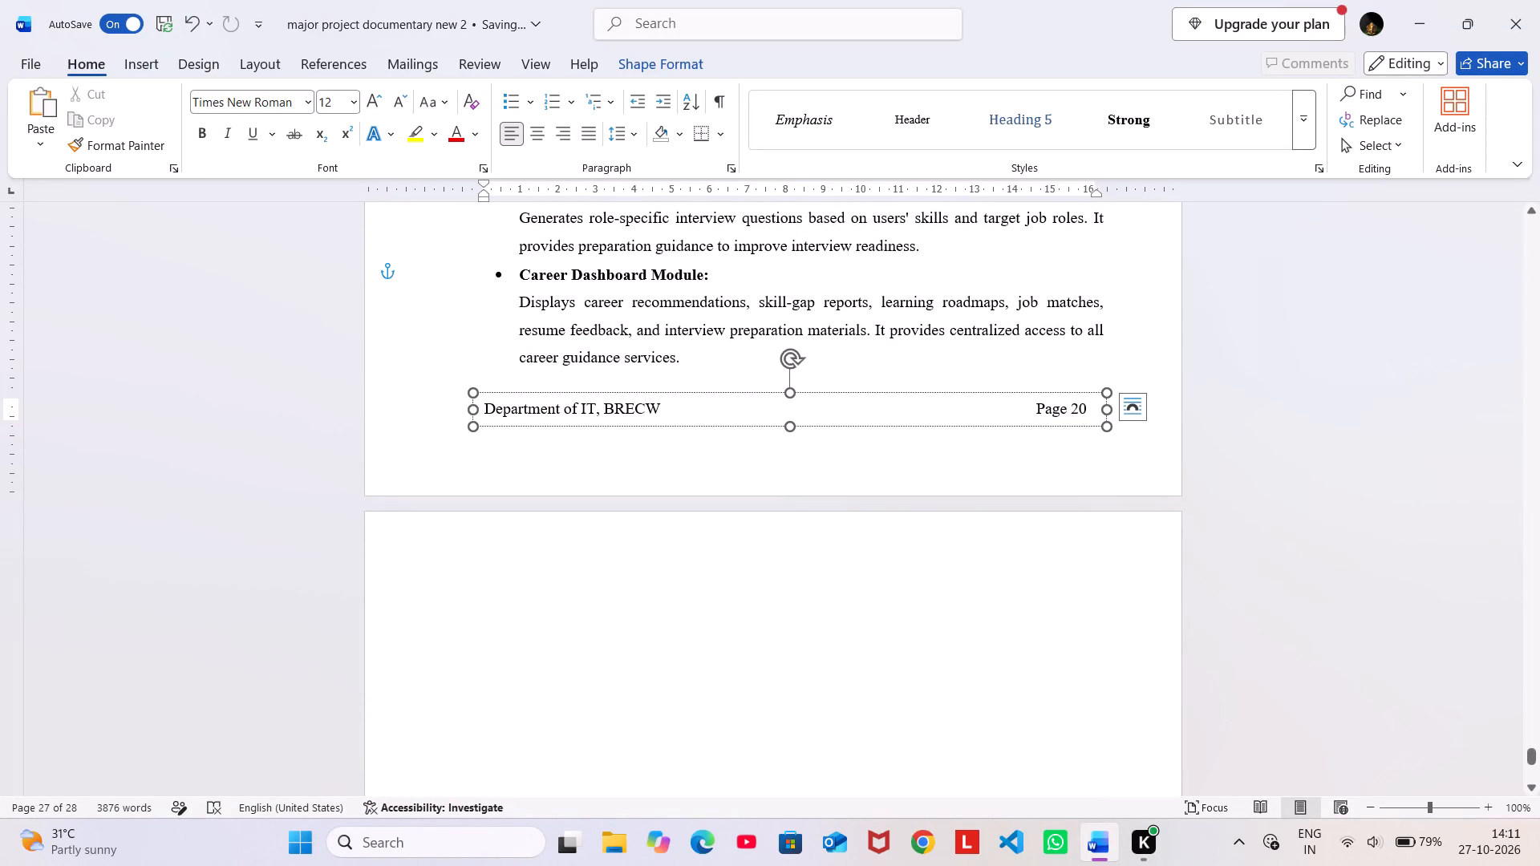
left_click_drag(646, 386, 646, 382)
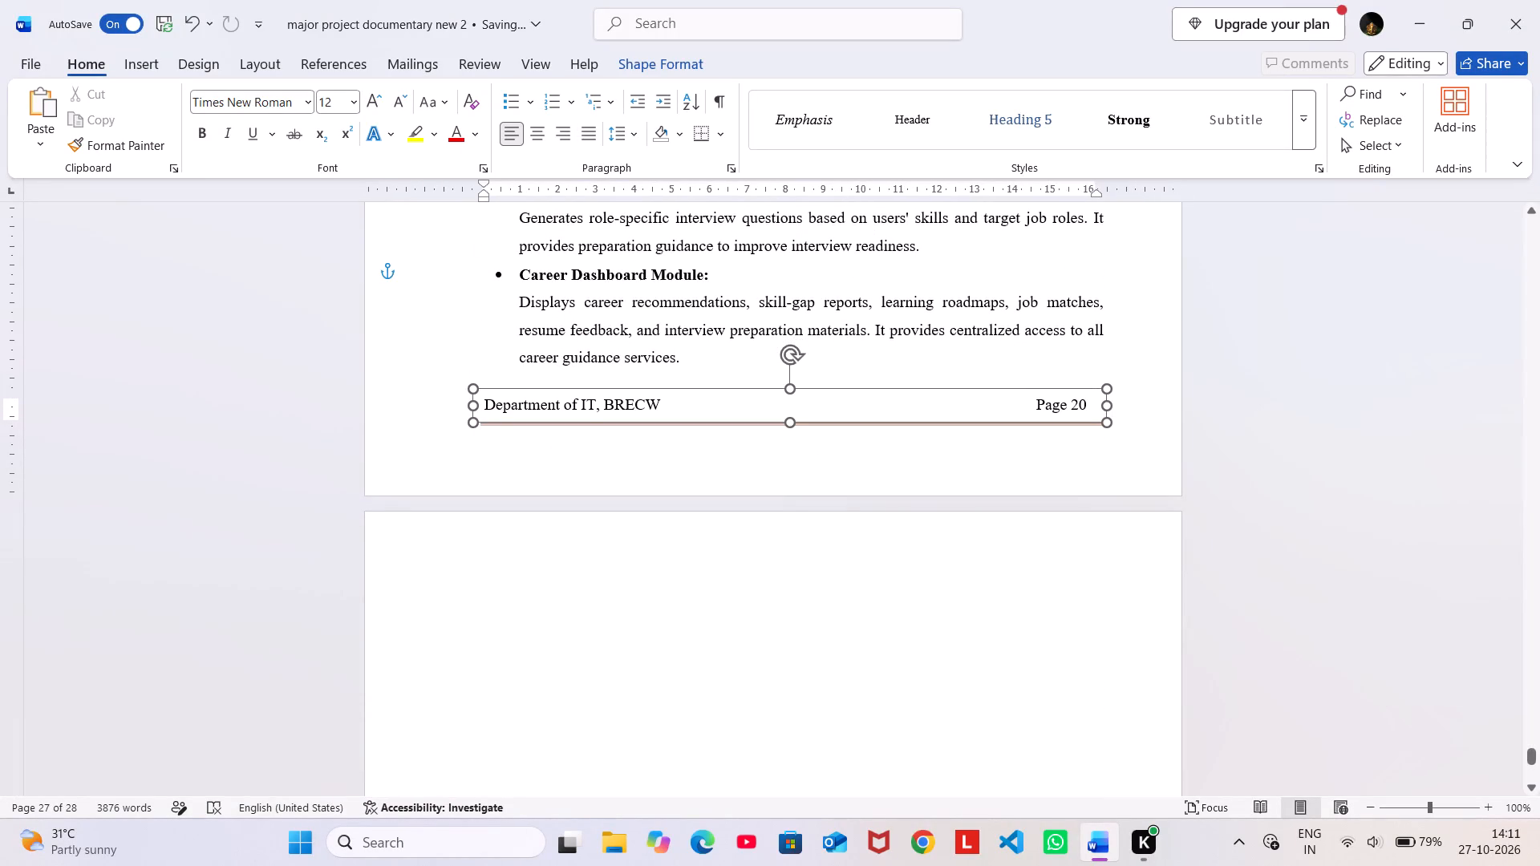
left_click(673, 437)
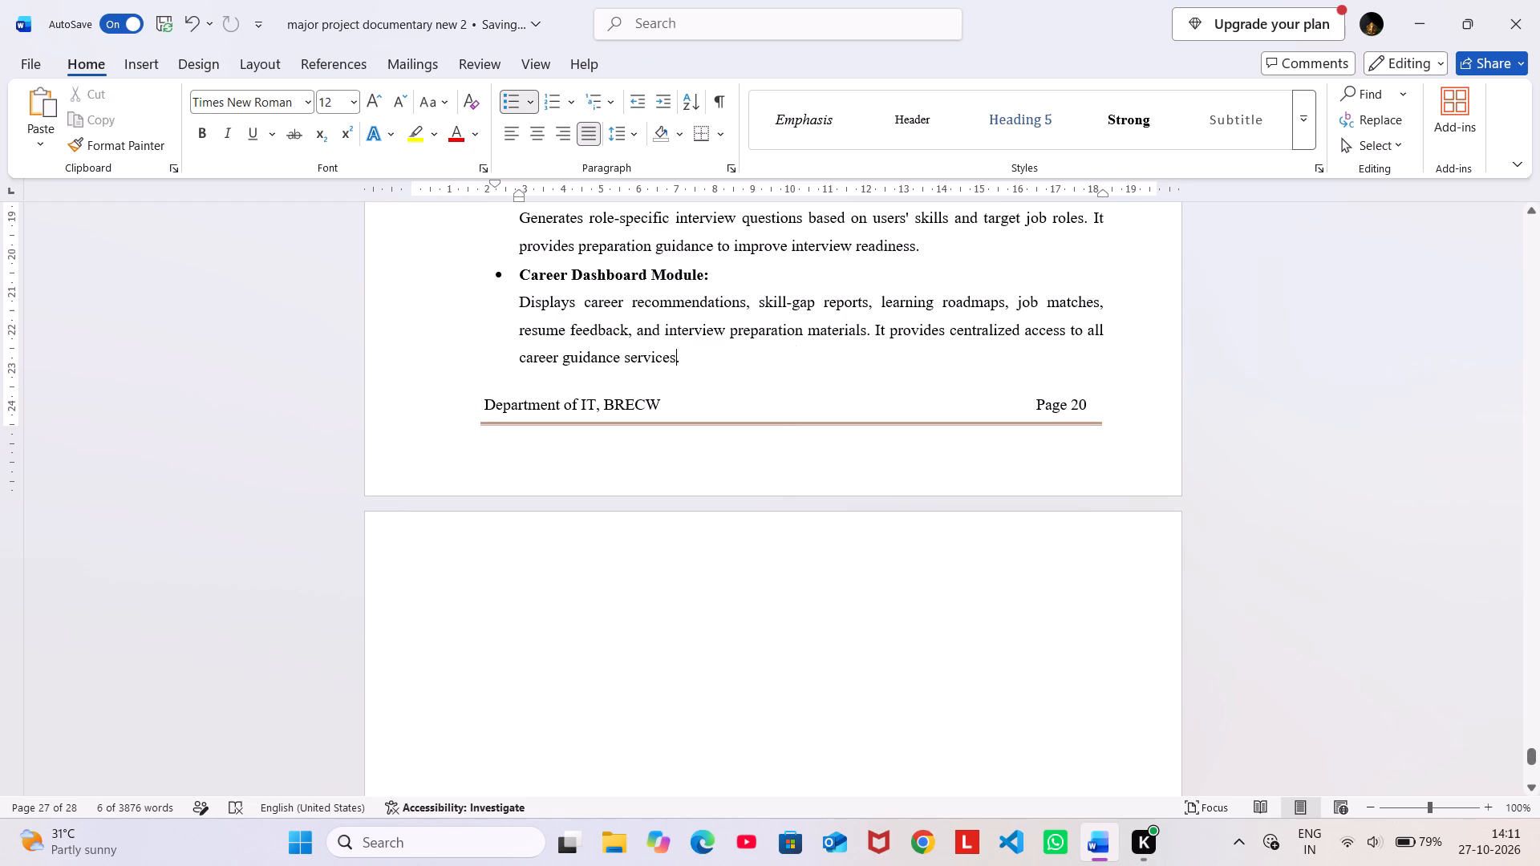
Return to the start of the document and review the title page, Certificate and Acknowledgement pages.
scroll(671, 393, "up", 6)
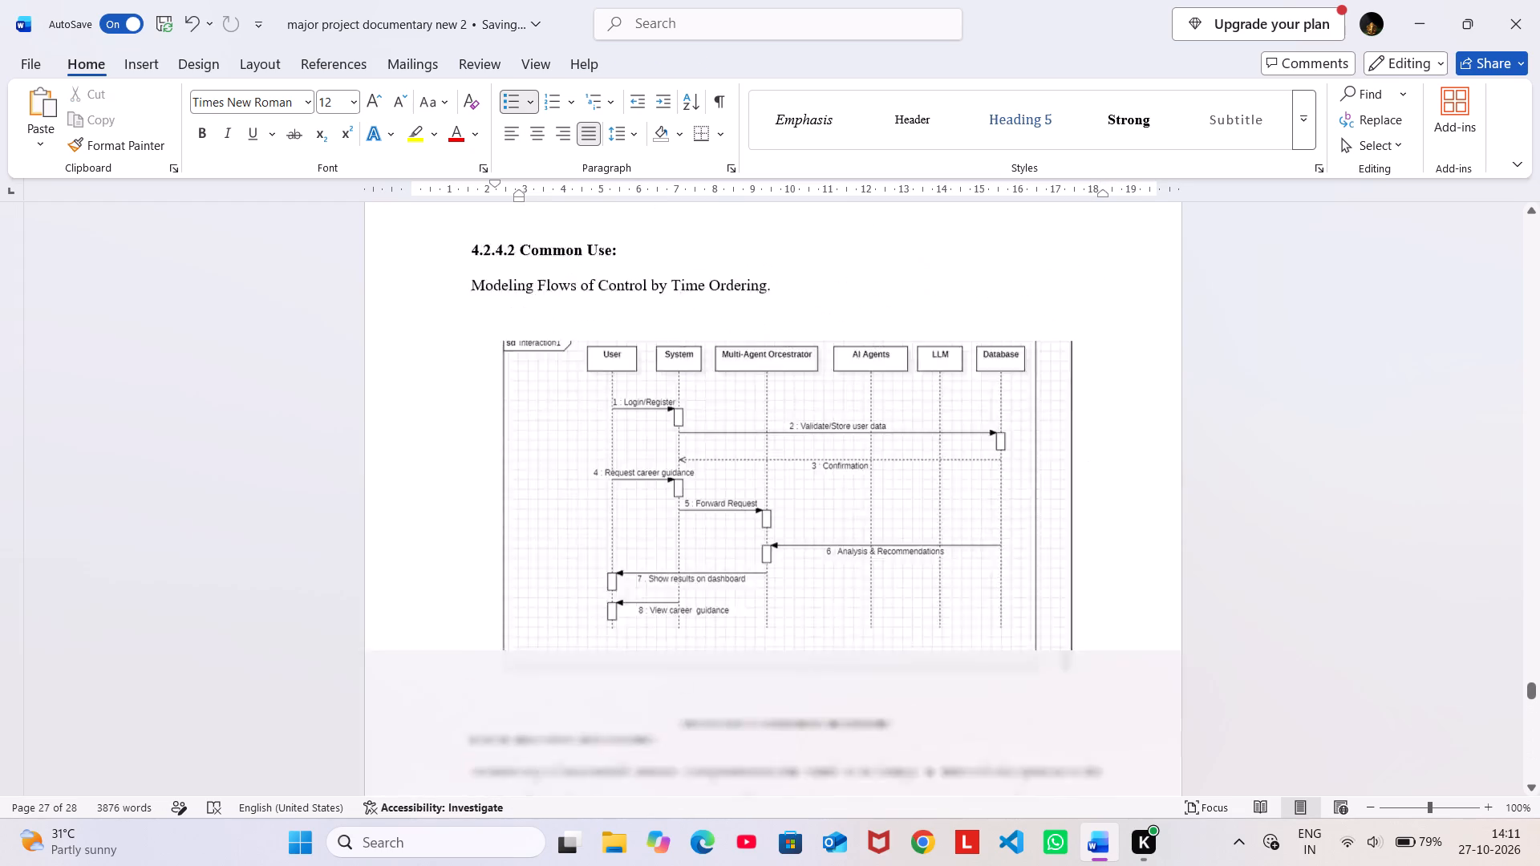
scroll(671, 393, "up", 12)
scroll(671, 393, "up", 9)
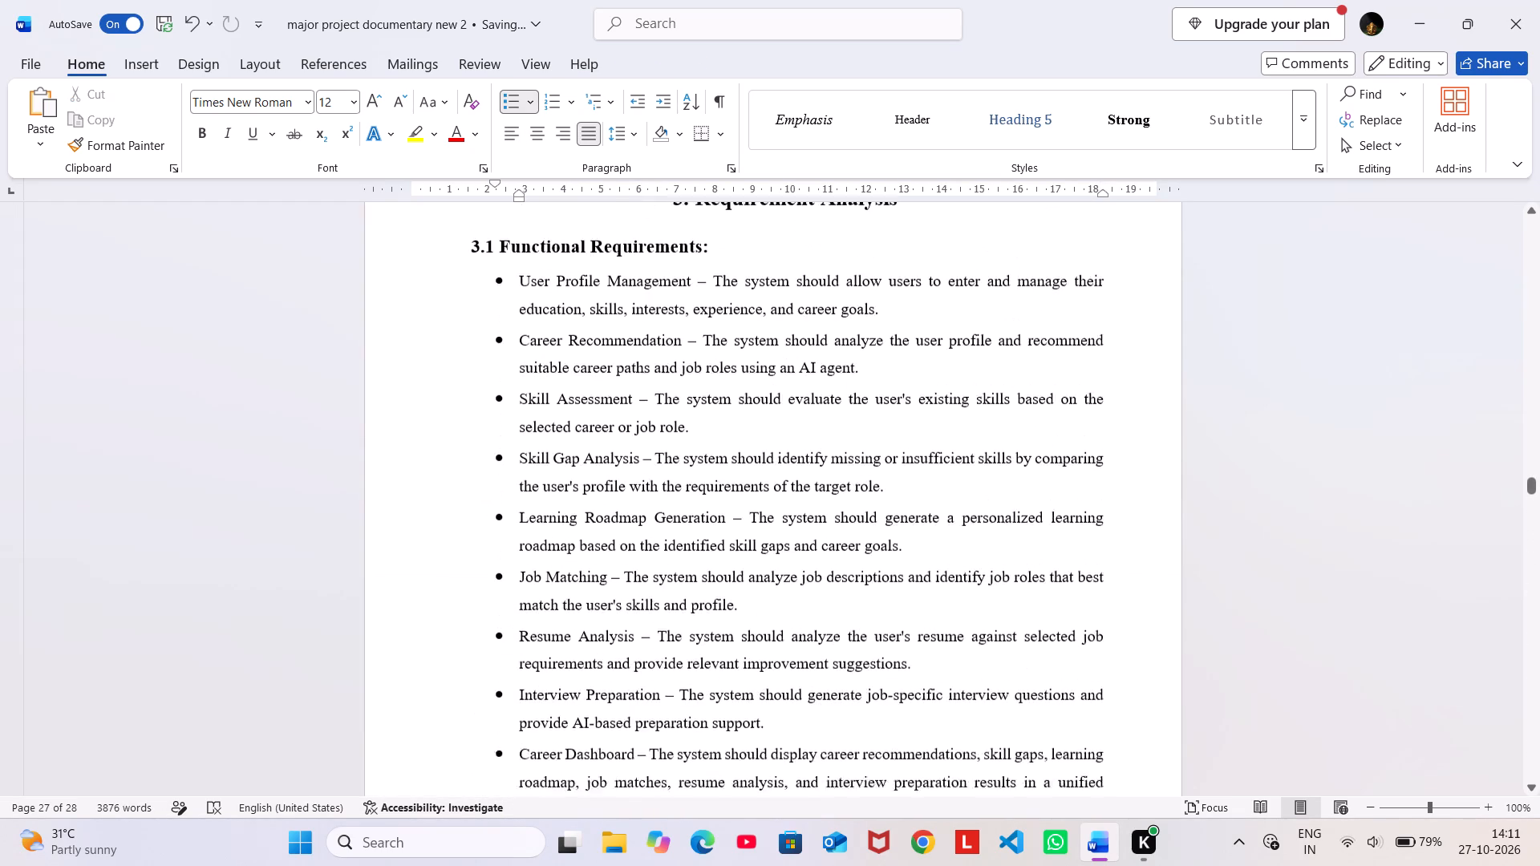
scroll(671, 393, "up", 15)
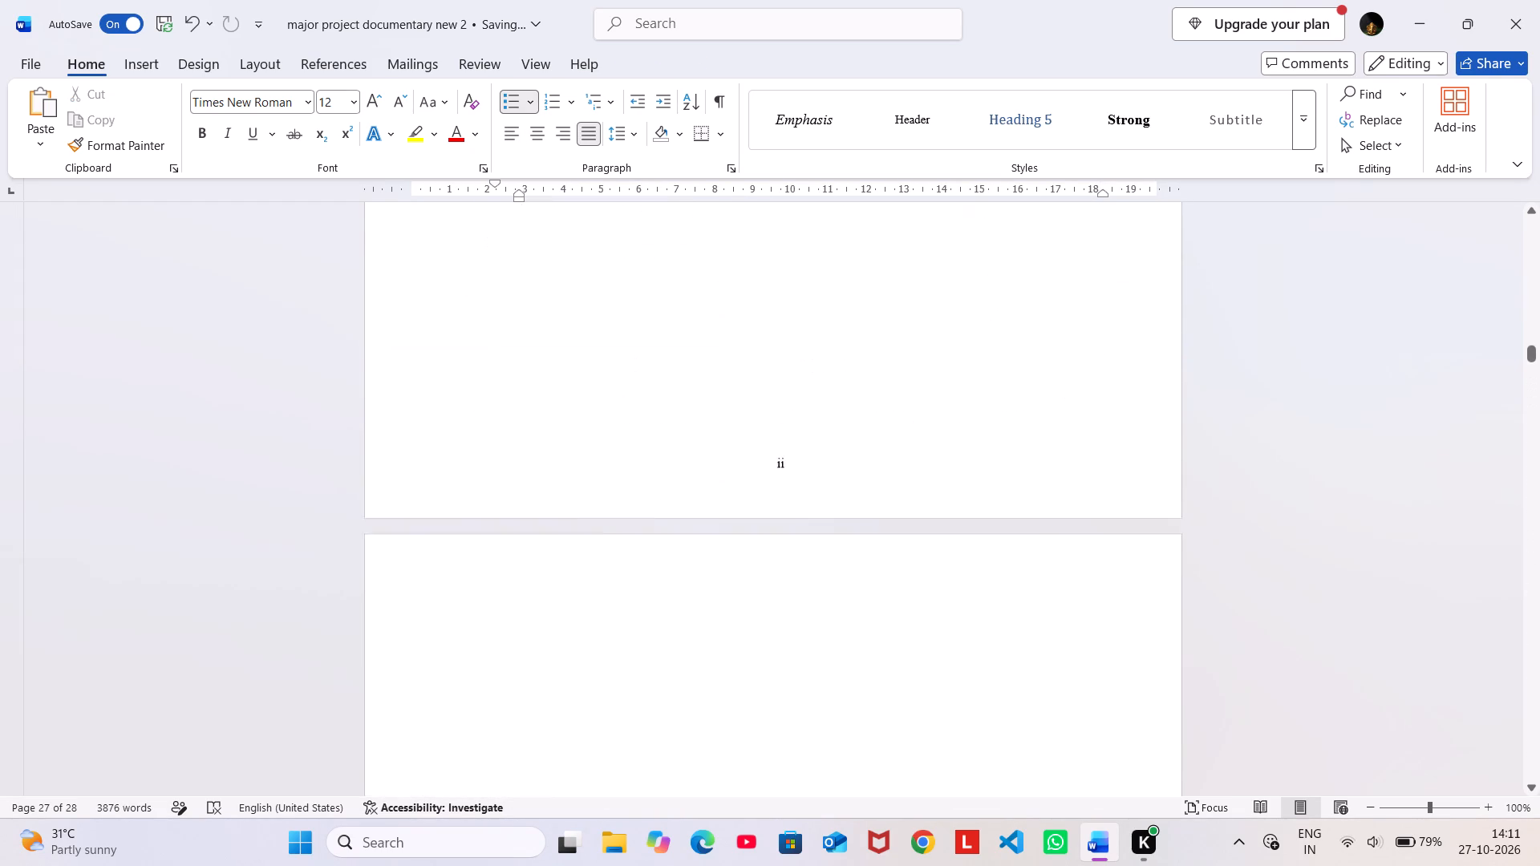
scroll(671, 393, "up", 10)
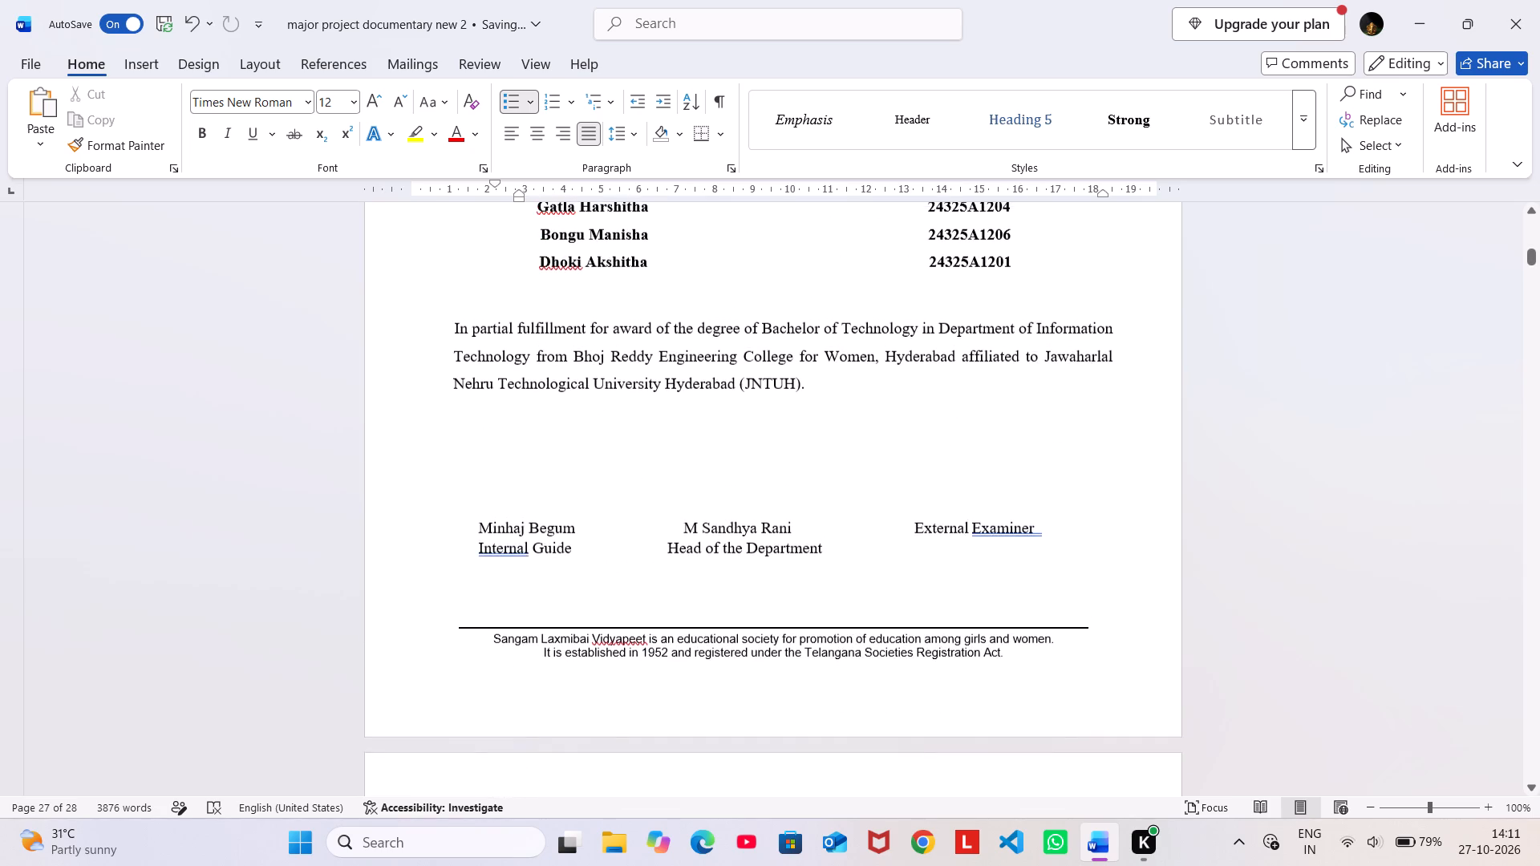
scroll(671, 393, "up", 4)
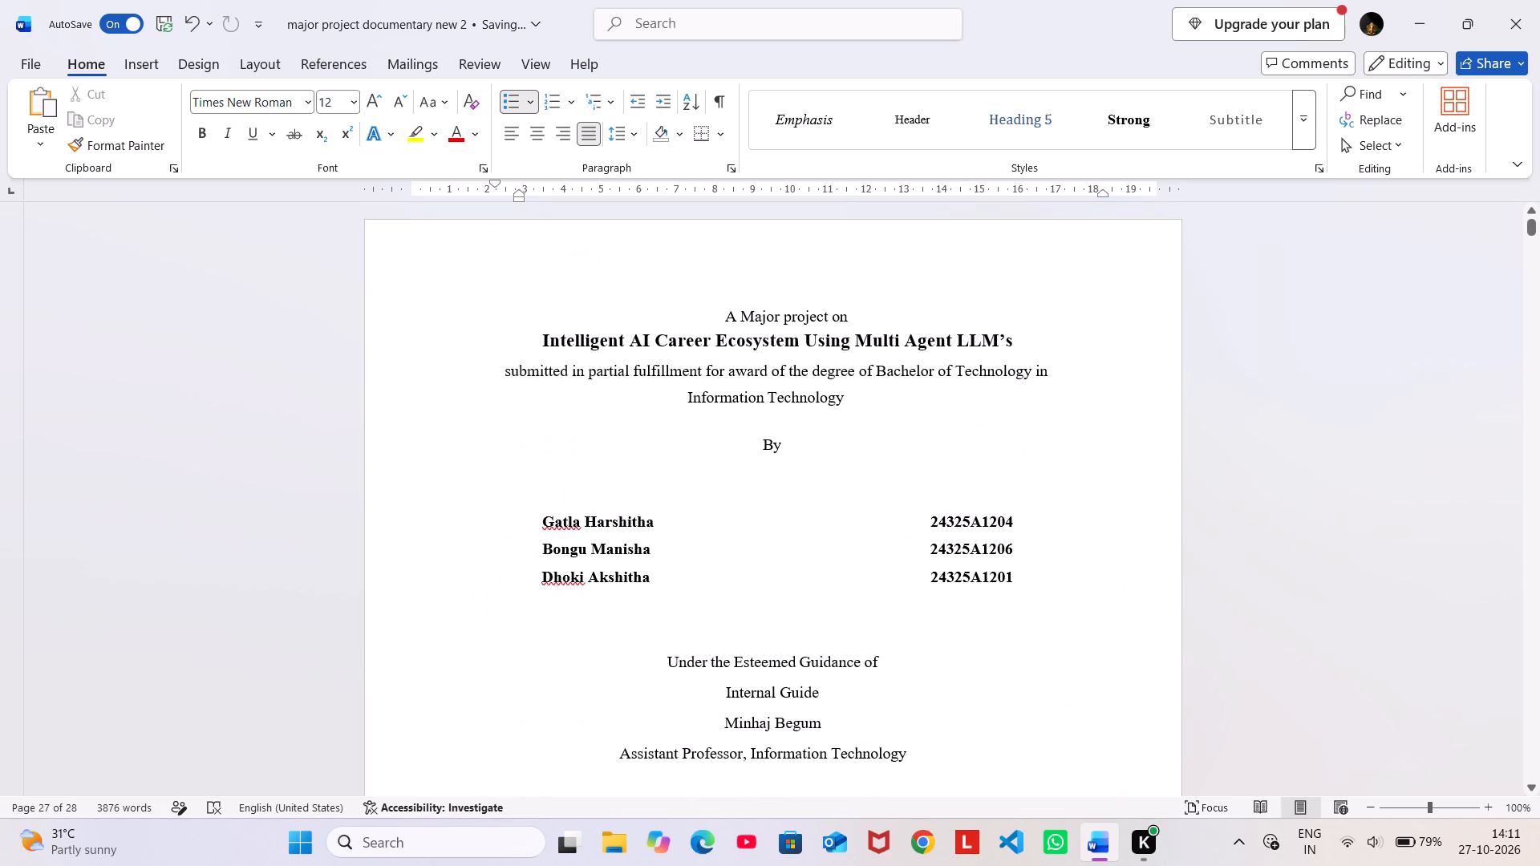
scroll(671, 393, "down", 2)
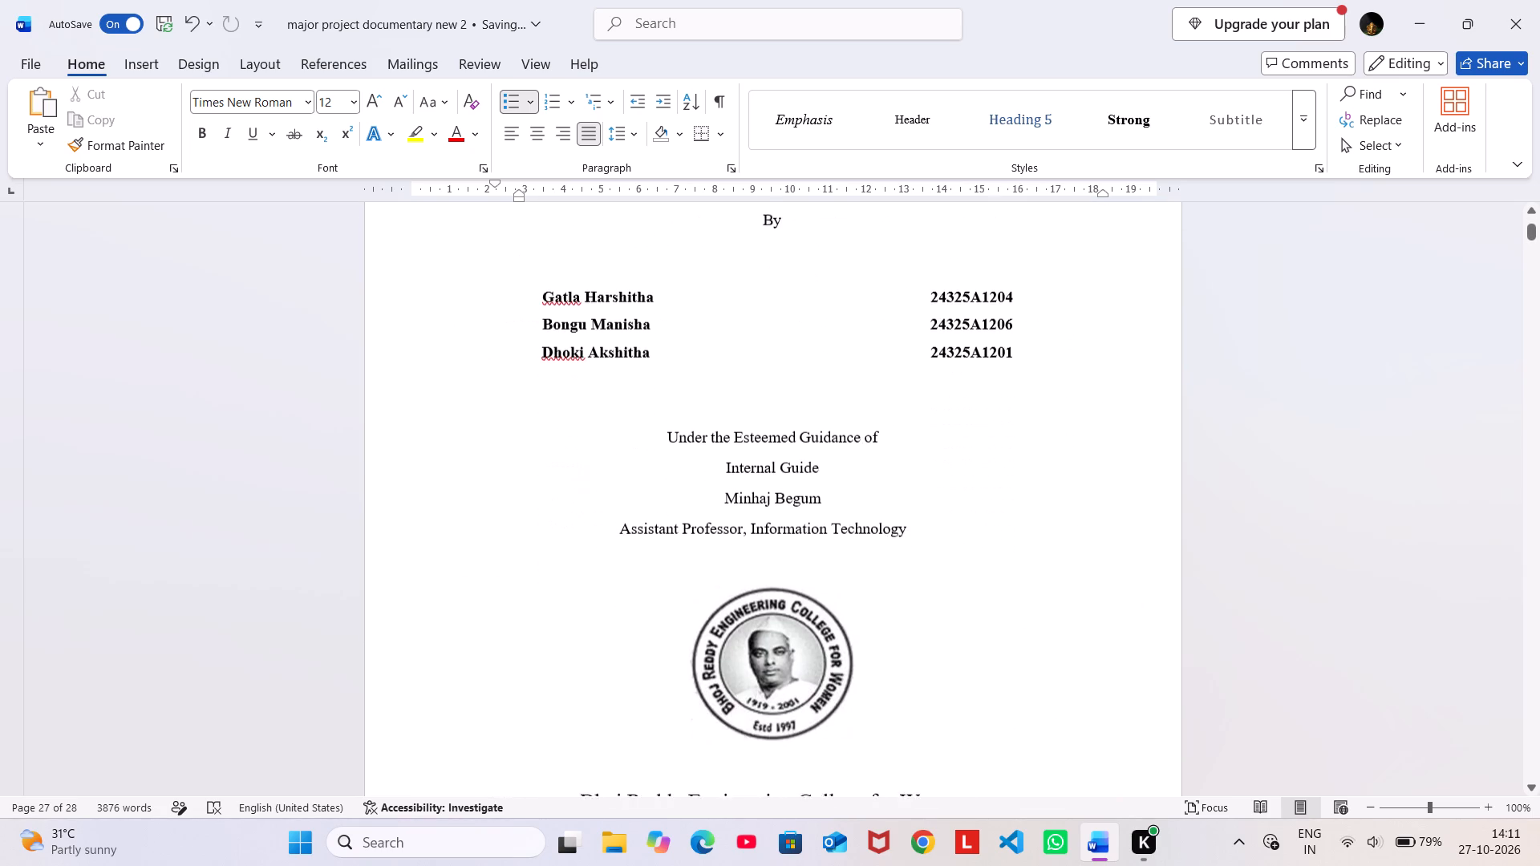
scroll(671, 393, "down", 4)
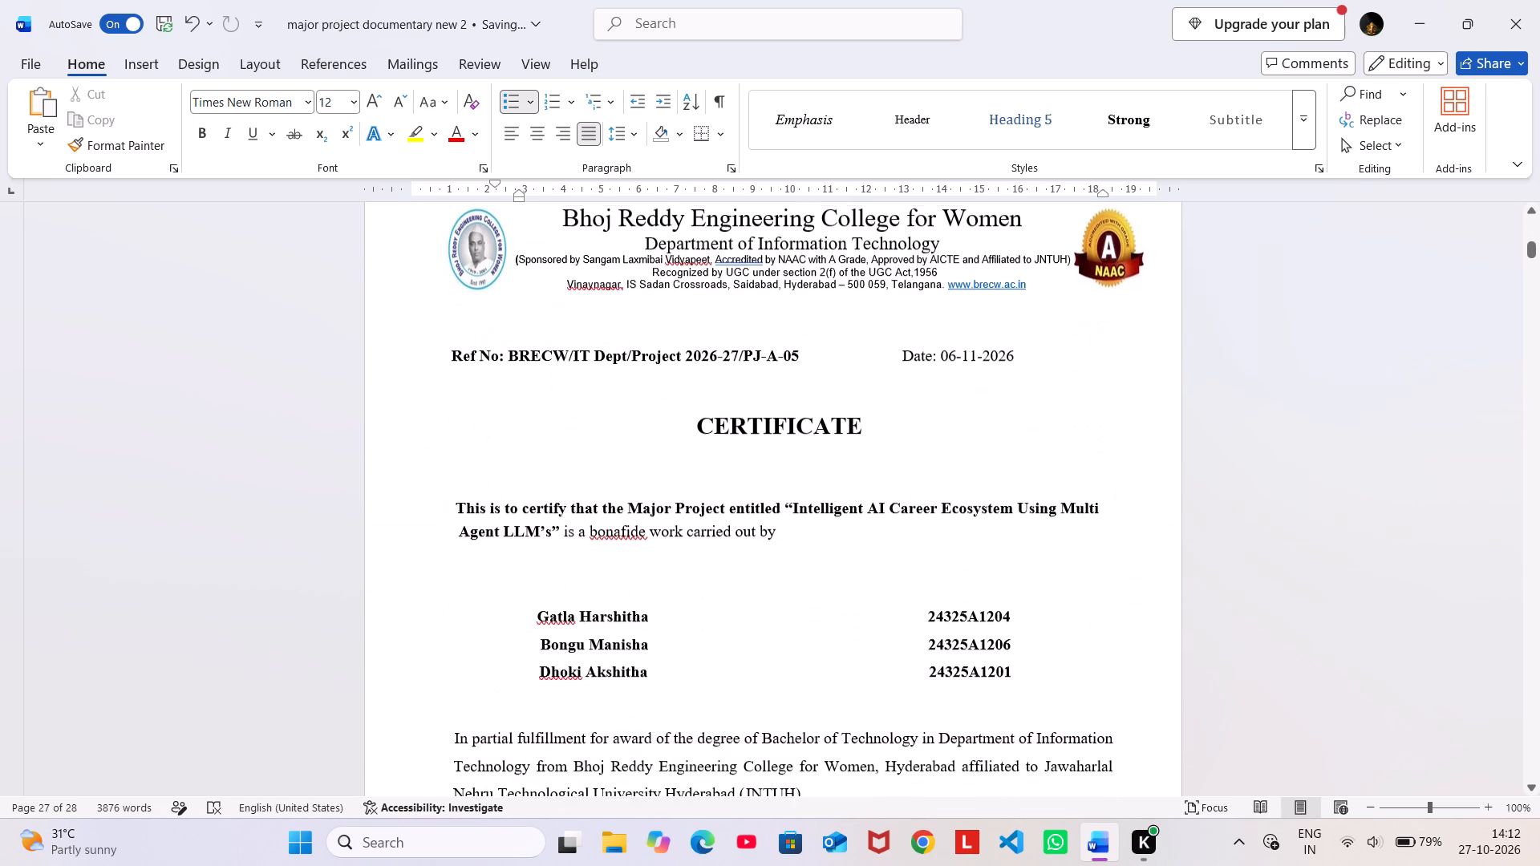
scroll(671, 393, "down", 1)
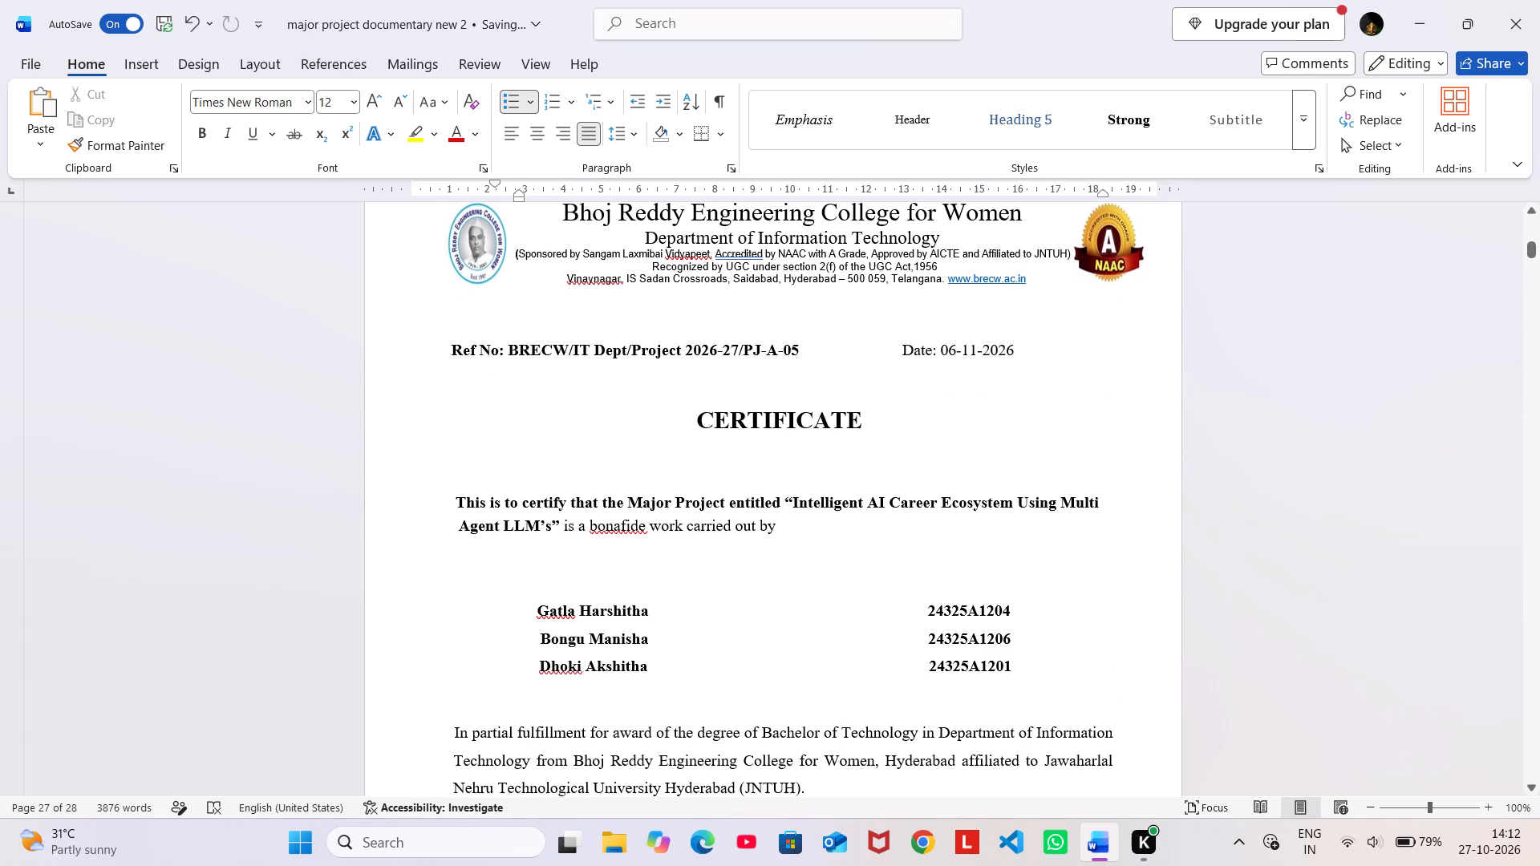
scroll(671, 393, "down", 3)
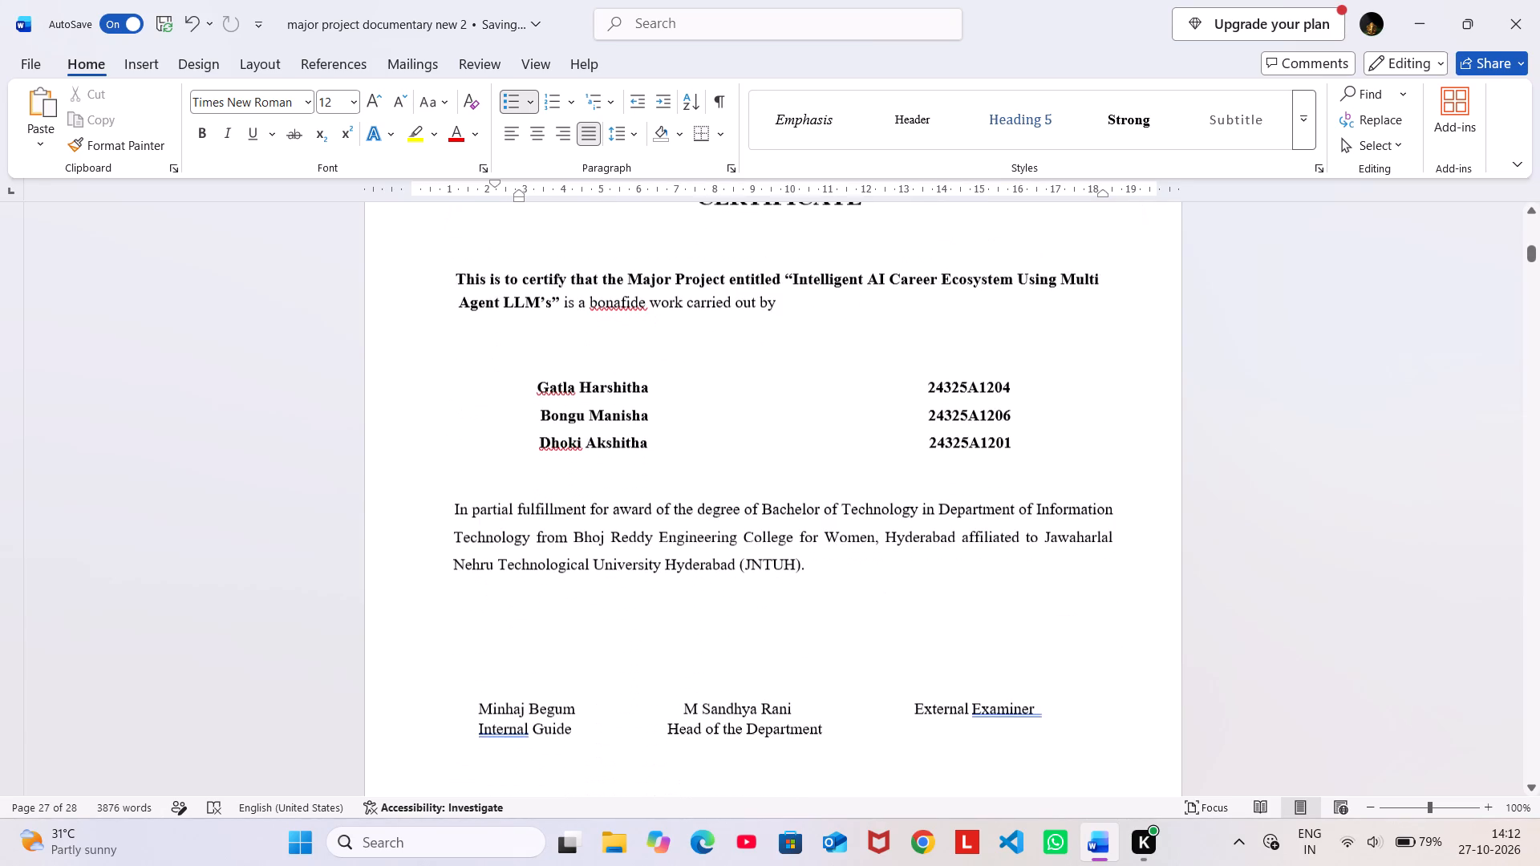
scroll(671, 393, "down", 2)
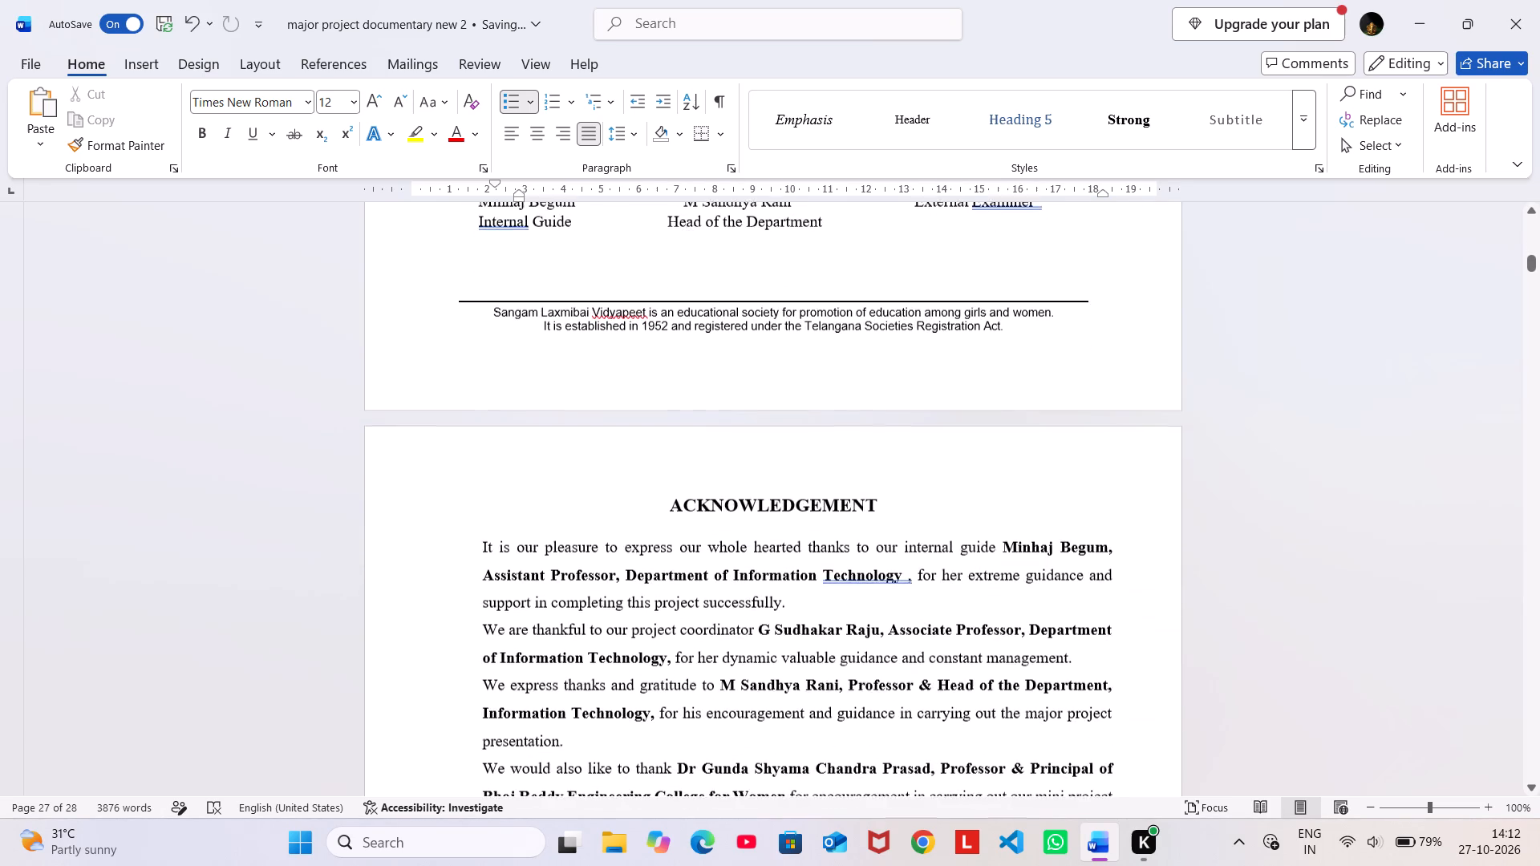
scroll(671, 393, "down", 3)
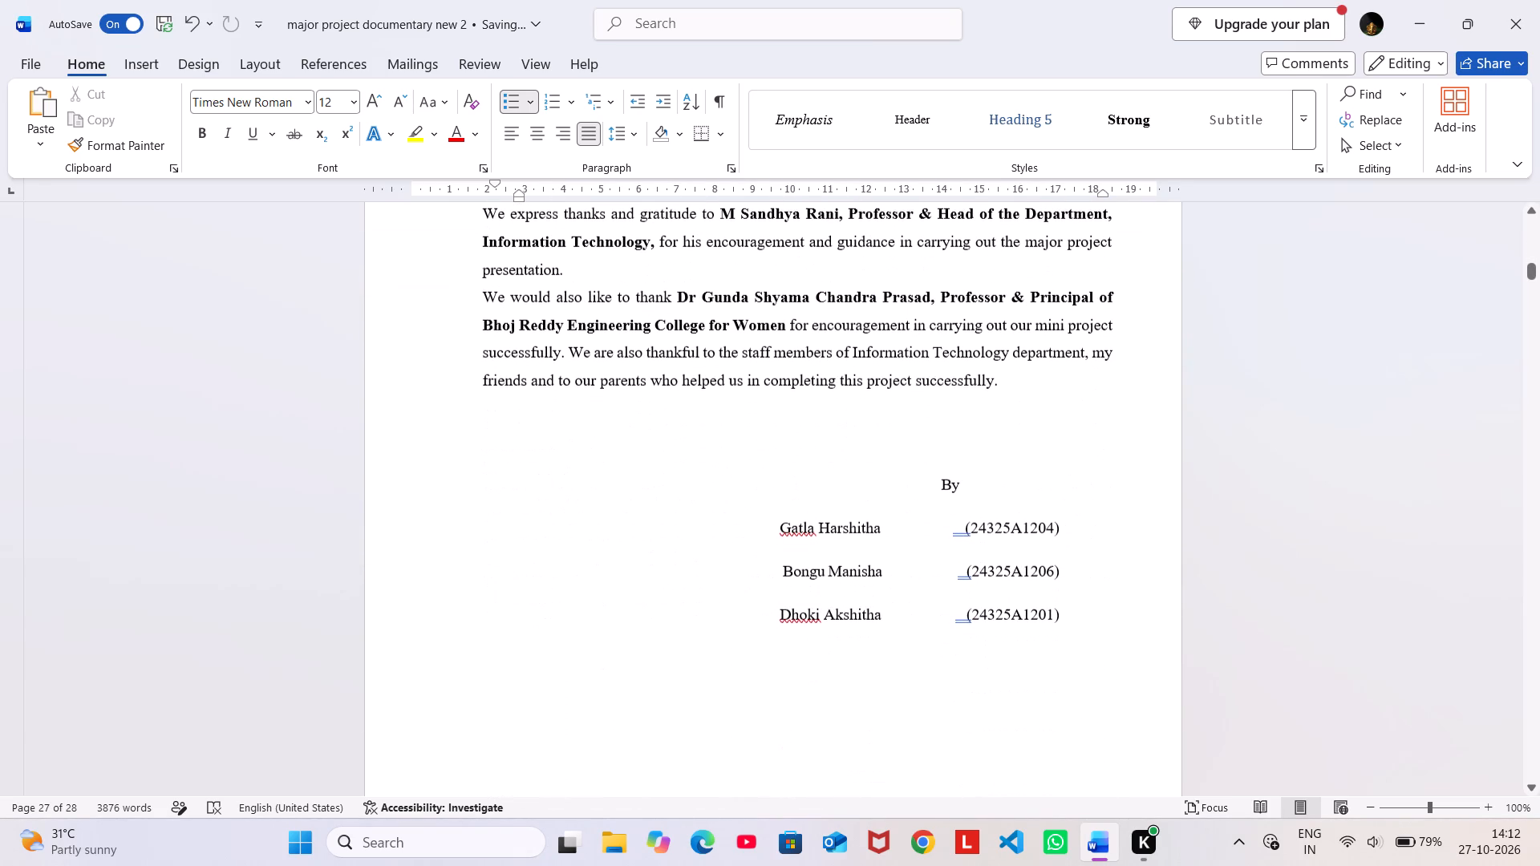
scroll(671, 393, "down", 1)
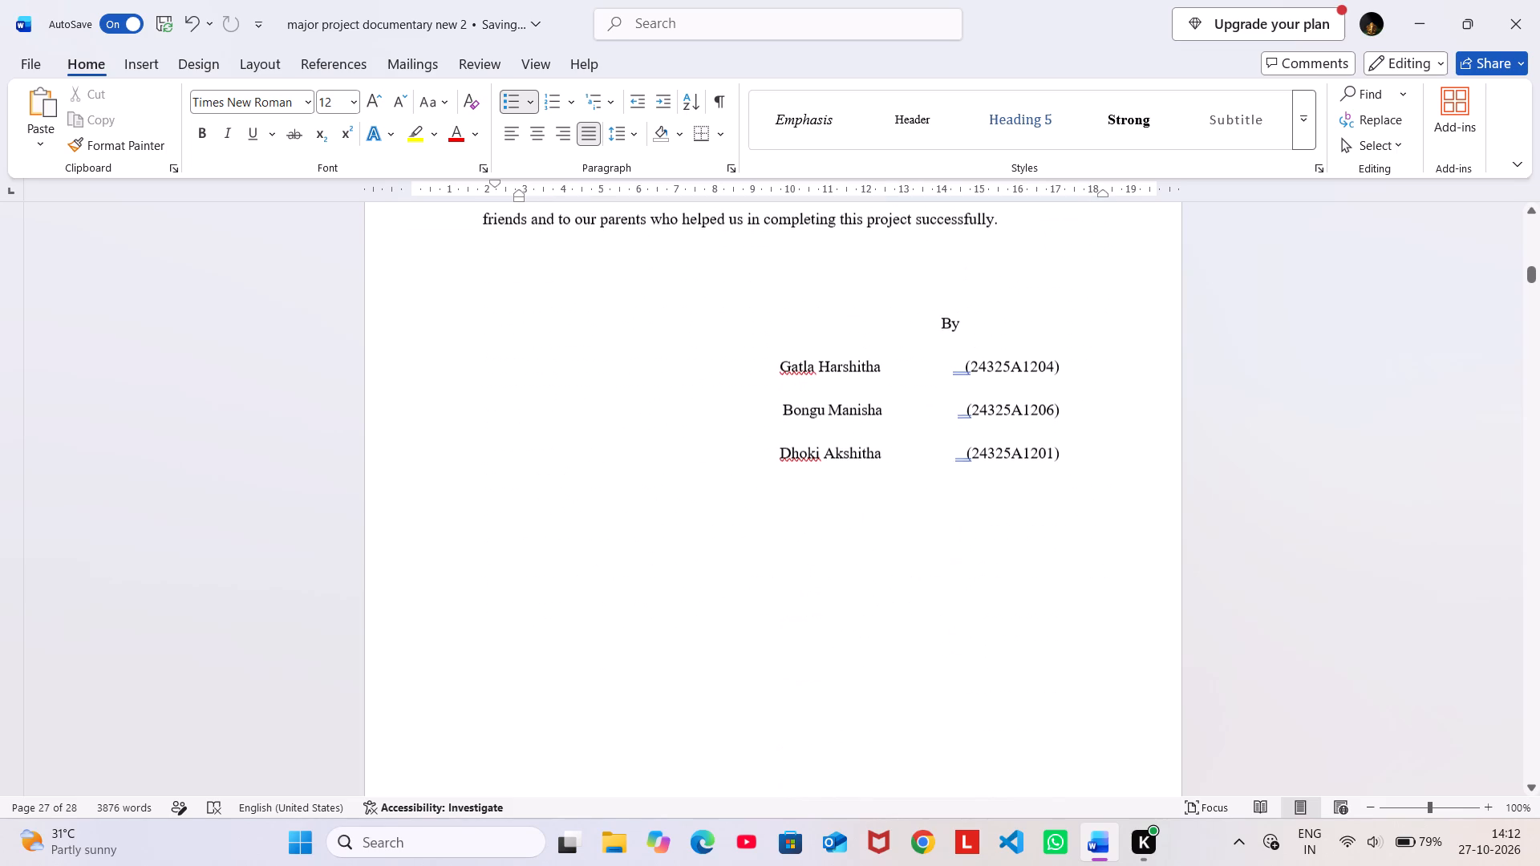
Check the Index entries and page ranges from Abstract through References, including the Design chapter's sections.
scroll(671, 393, "down", 2)
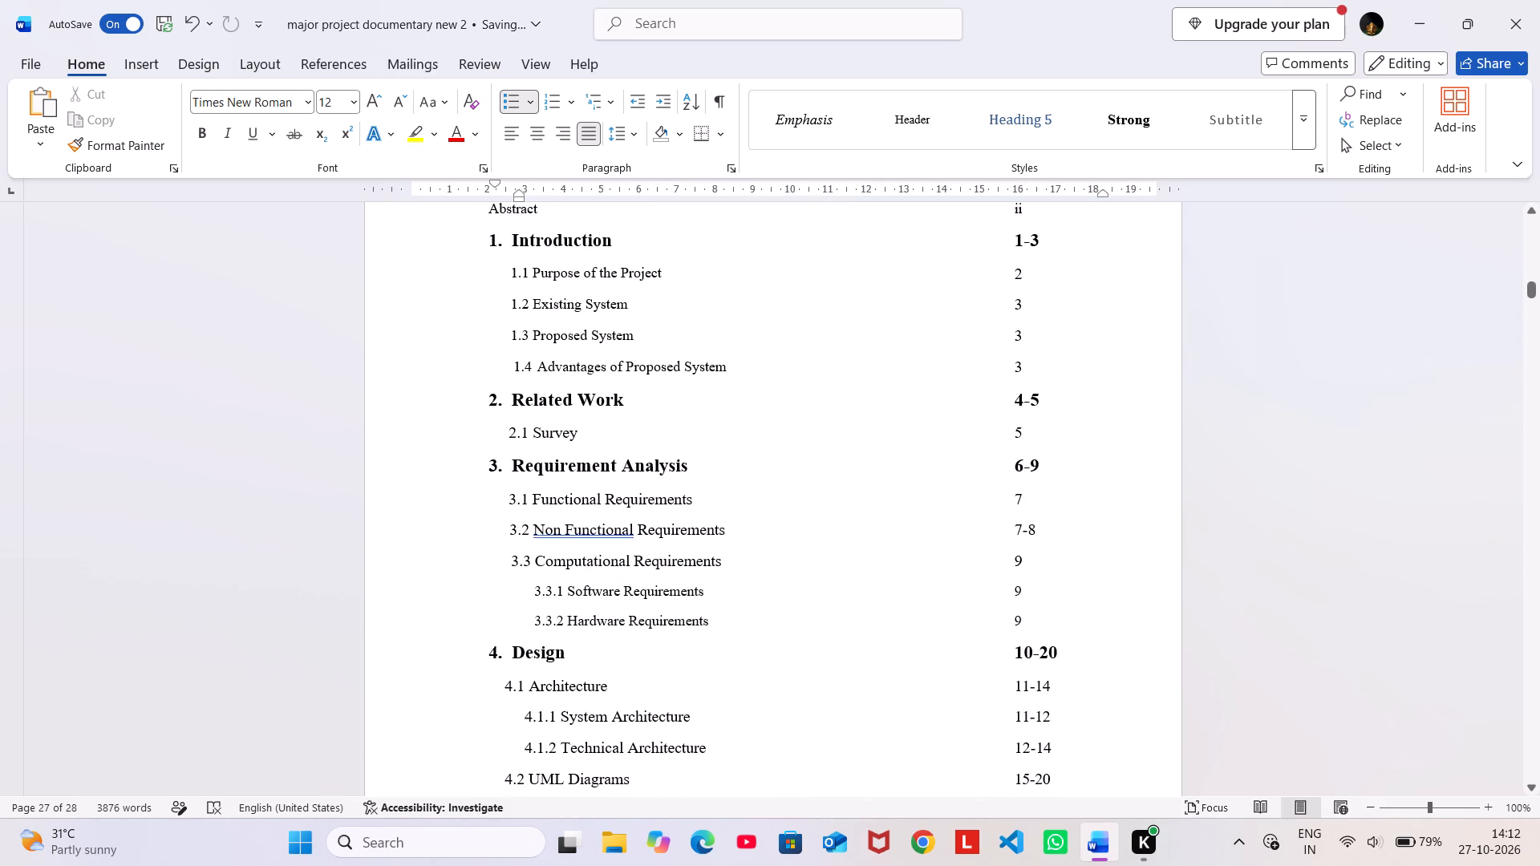
scroll(671, 393, "down", 2)
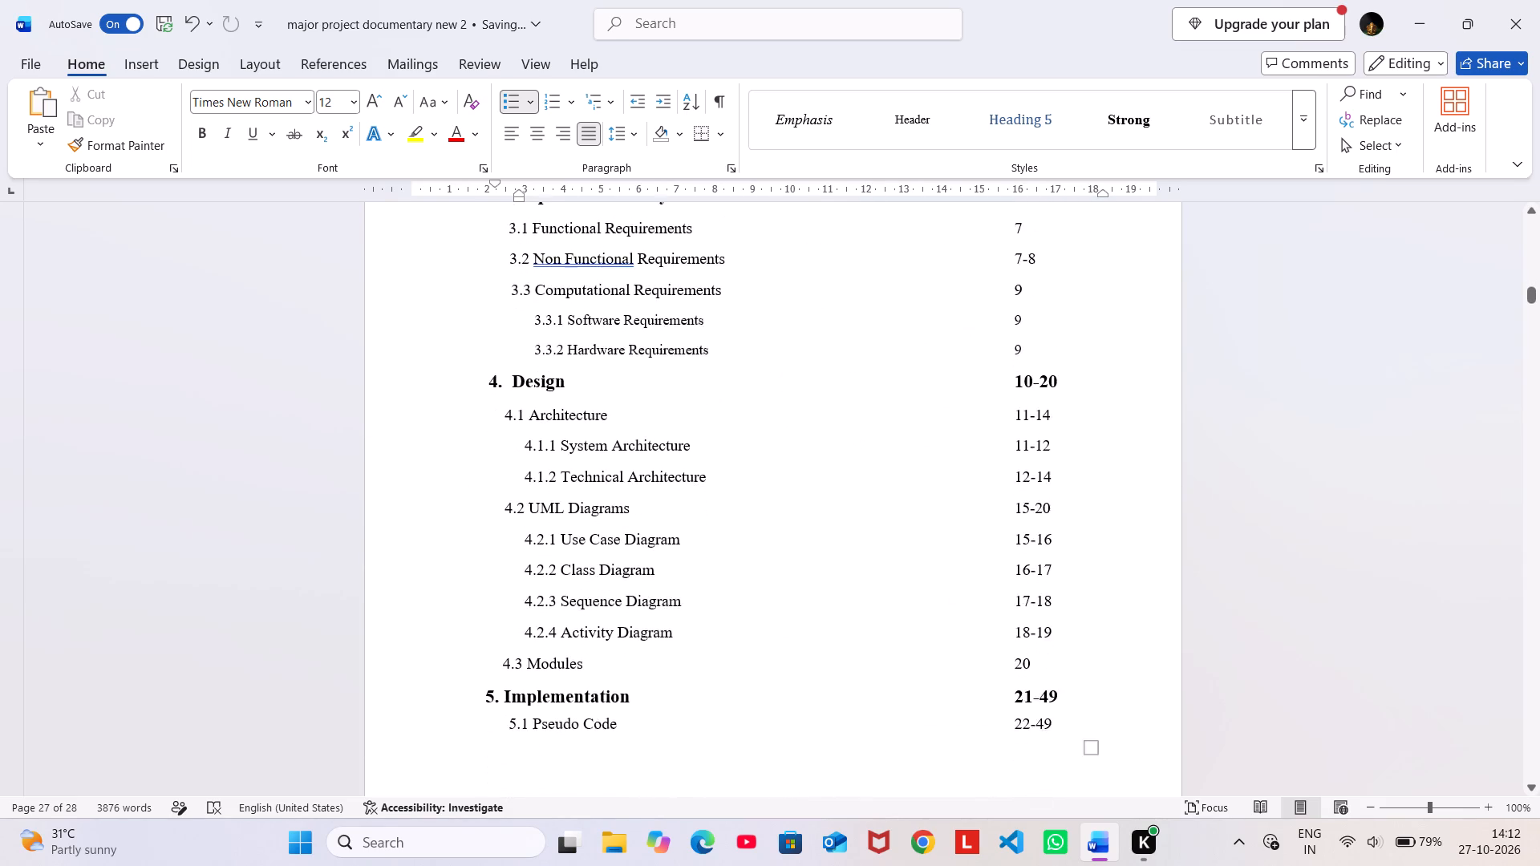
scroll(671, 393, "down", 2)
scroll(671, 393, "up", 1)
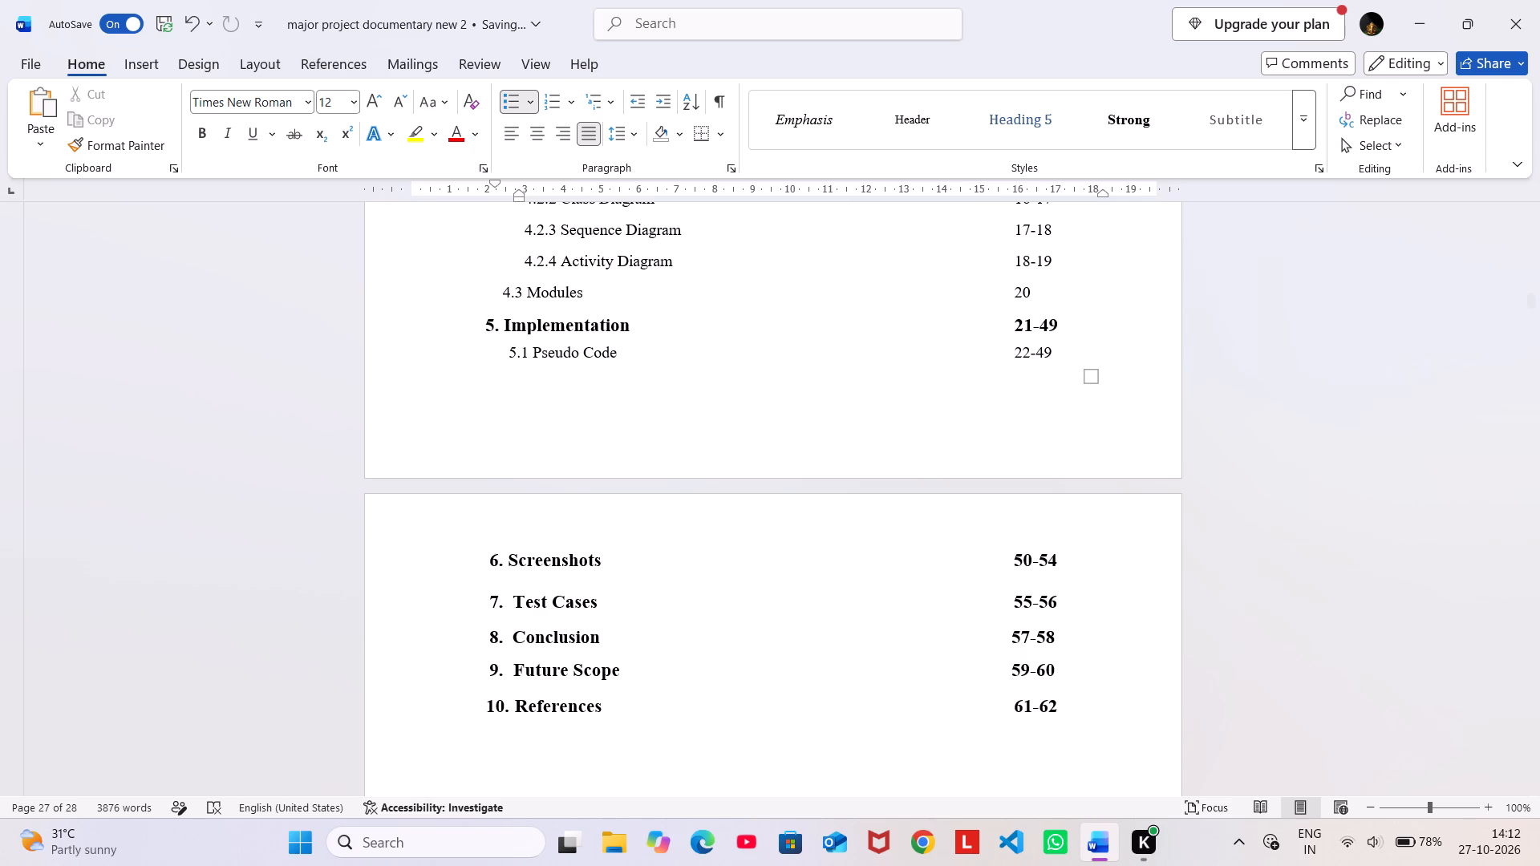
Check the List of Figures table, comparing its figure names, figure numbers and page numbers.
scroll(671, 393, "down", 4)
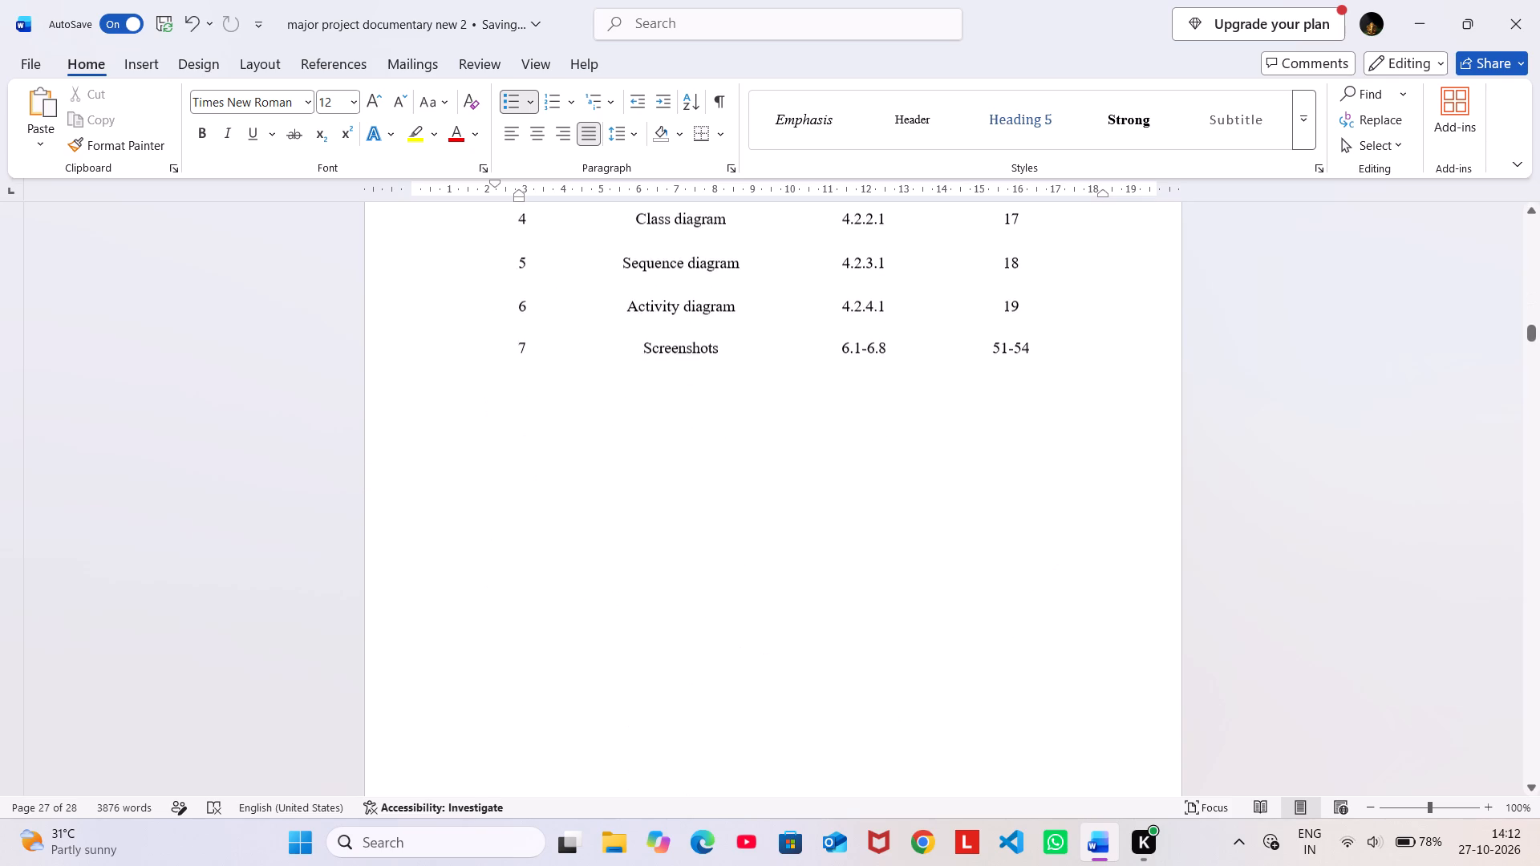
scroll(671, 393, "up", 1)
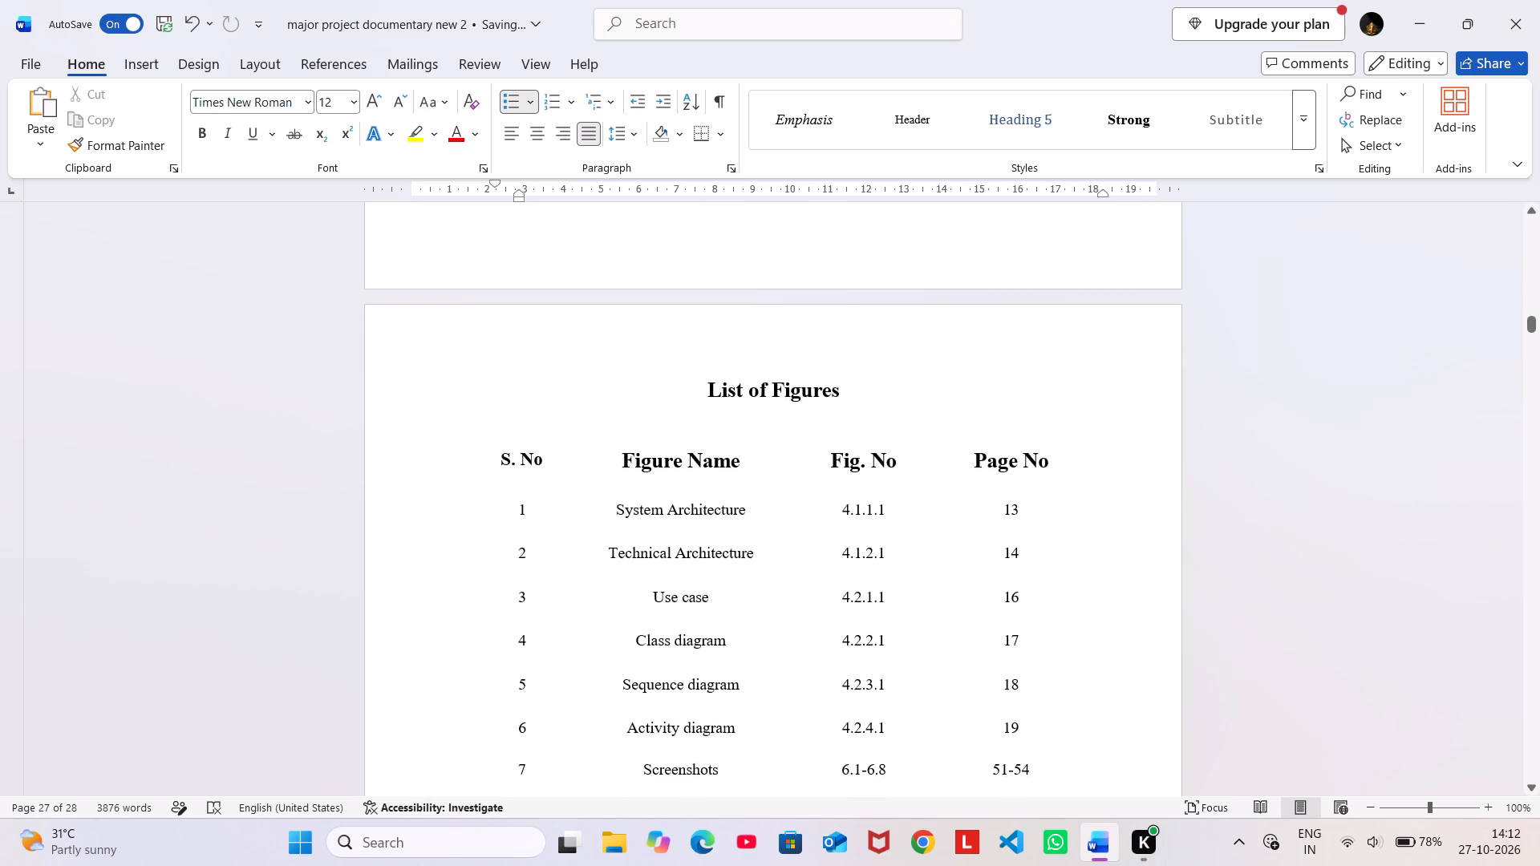
scroll(671, 393, "down", 2)
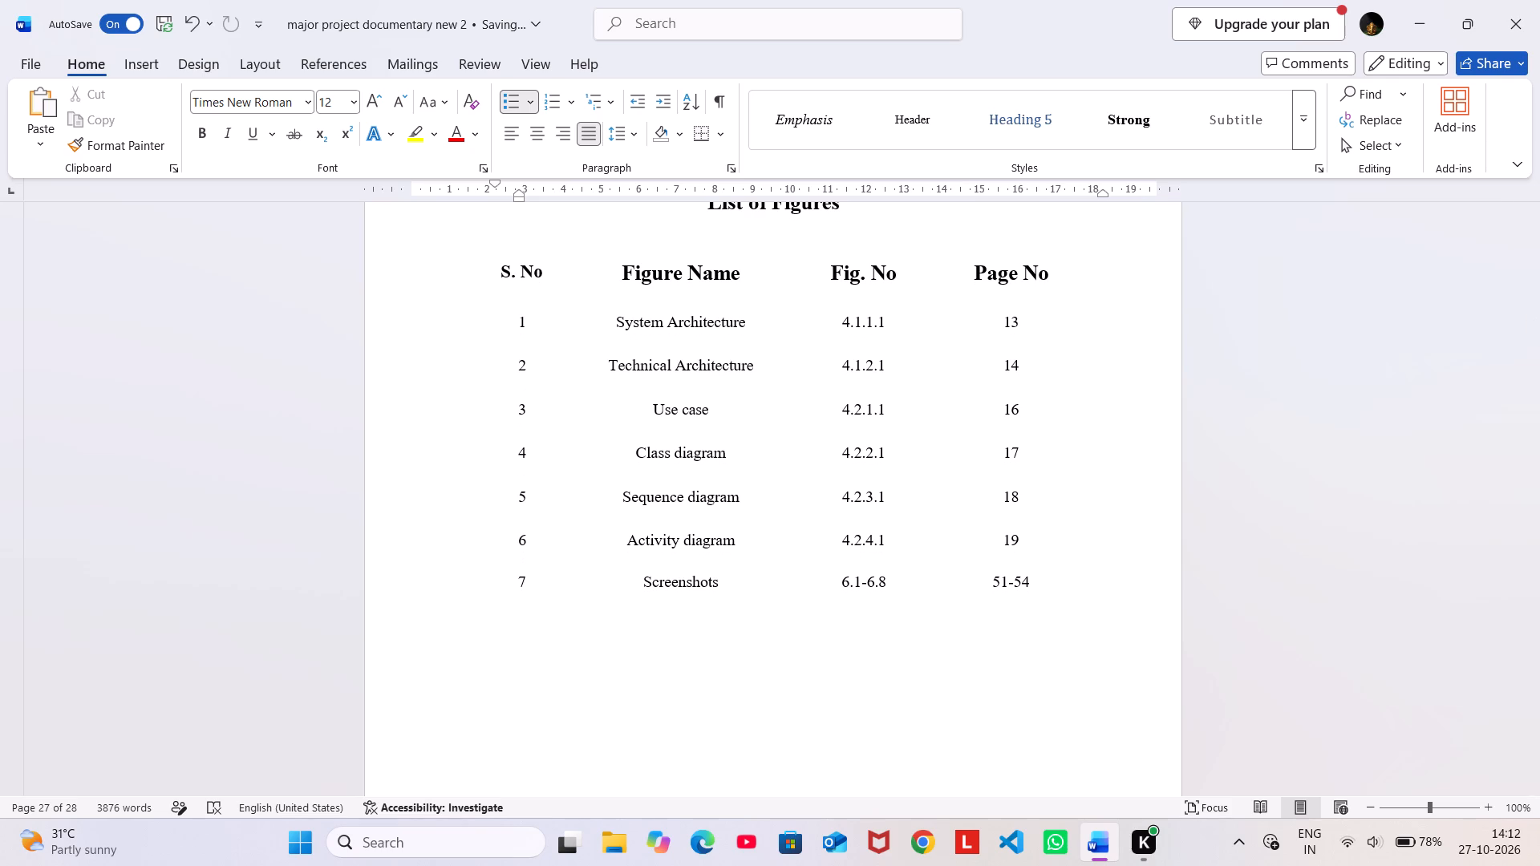
scroll(671, 393, "down", 1)
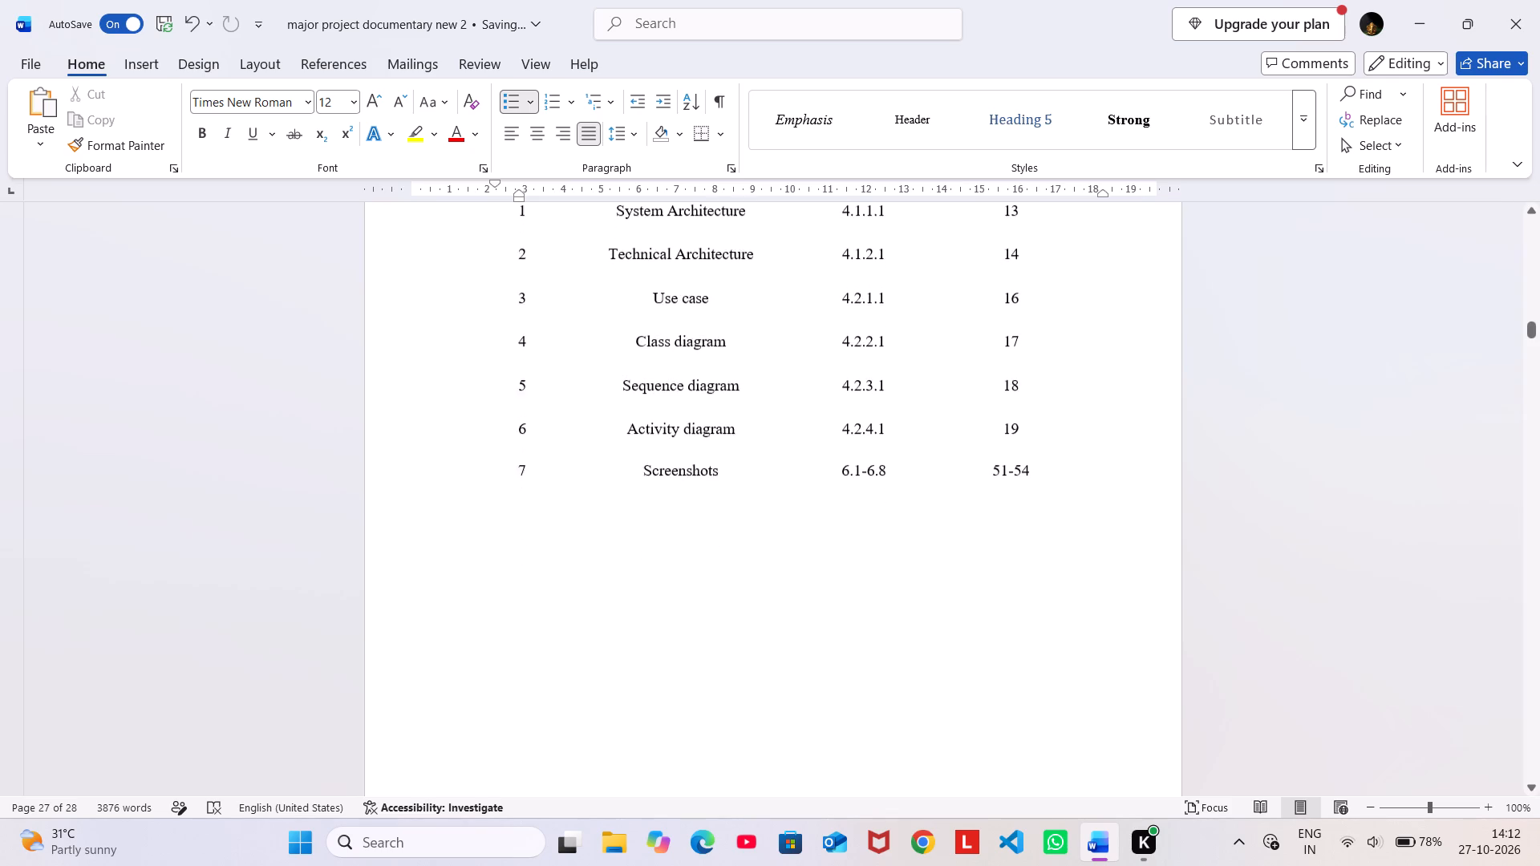
scroll(671, 393, "down", 1)
scroll(671, 393, "up", 1)
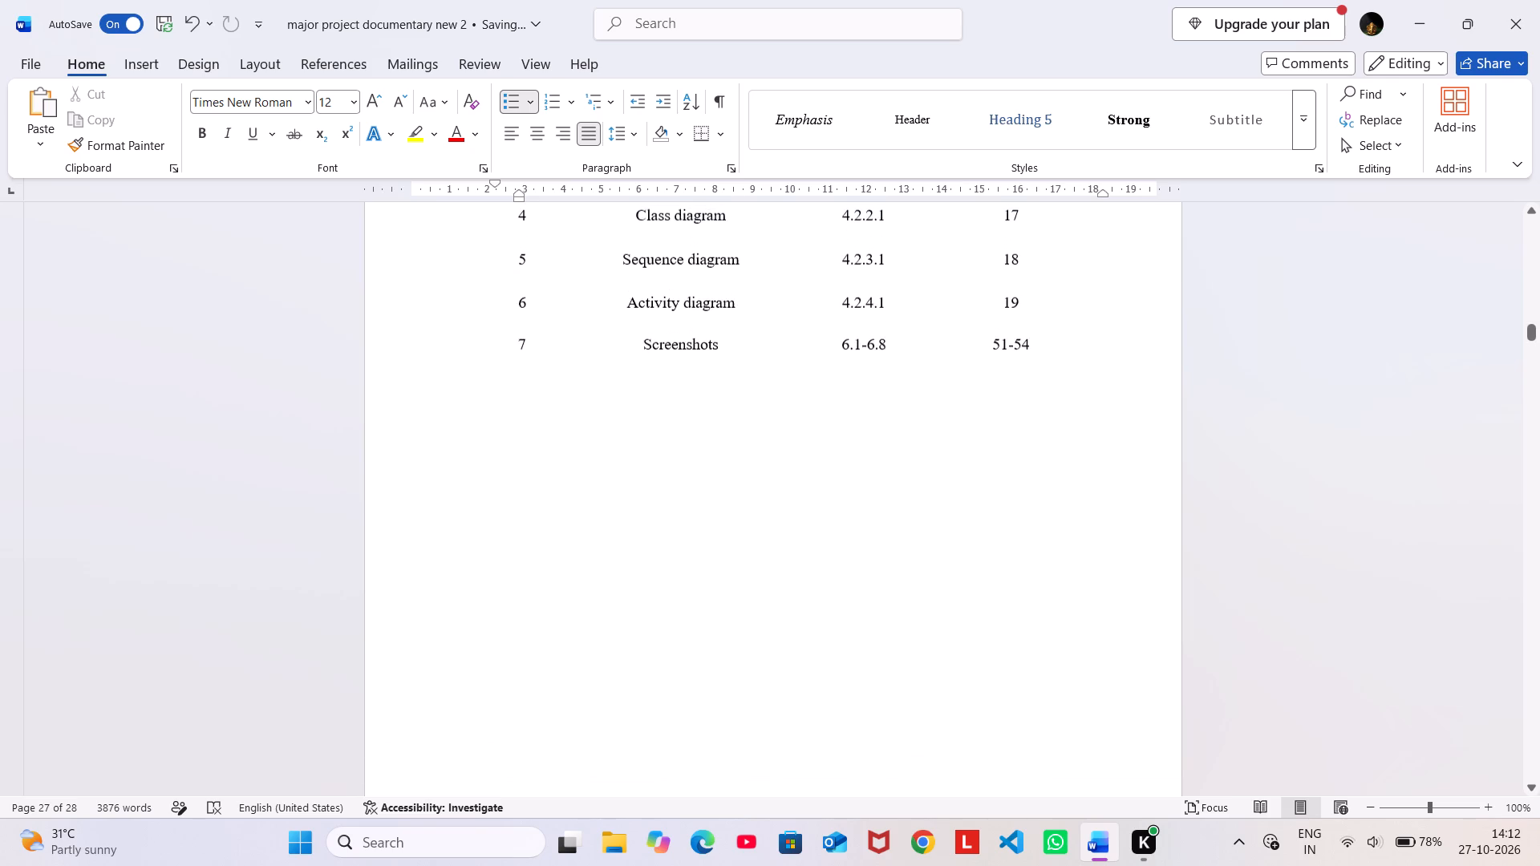
scroll(671, 393, "up", 1)
scroll(671, 393, "down", 1)
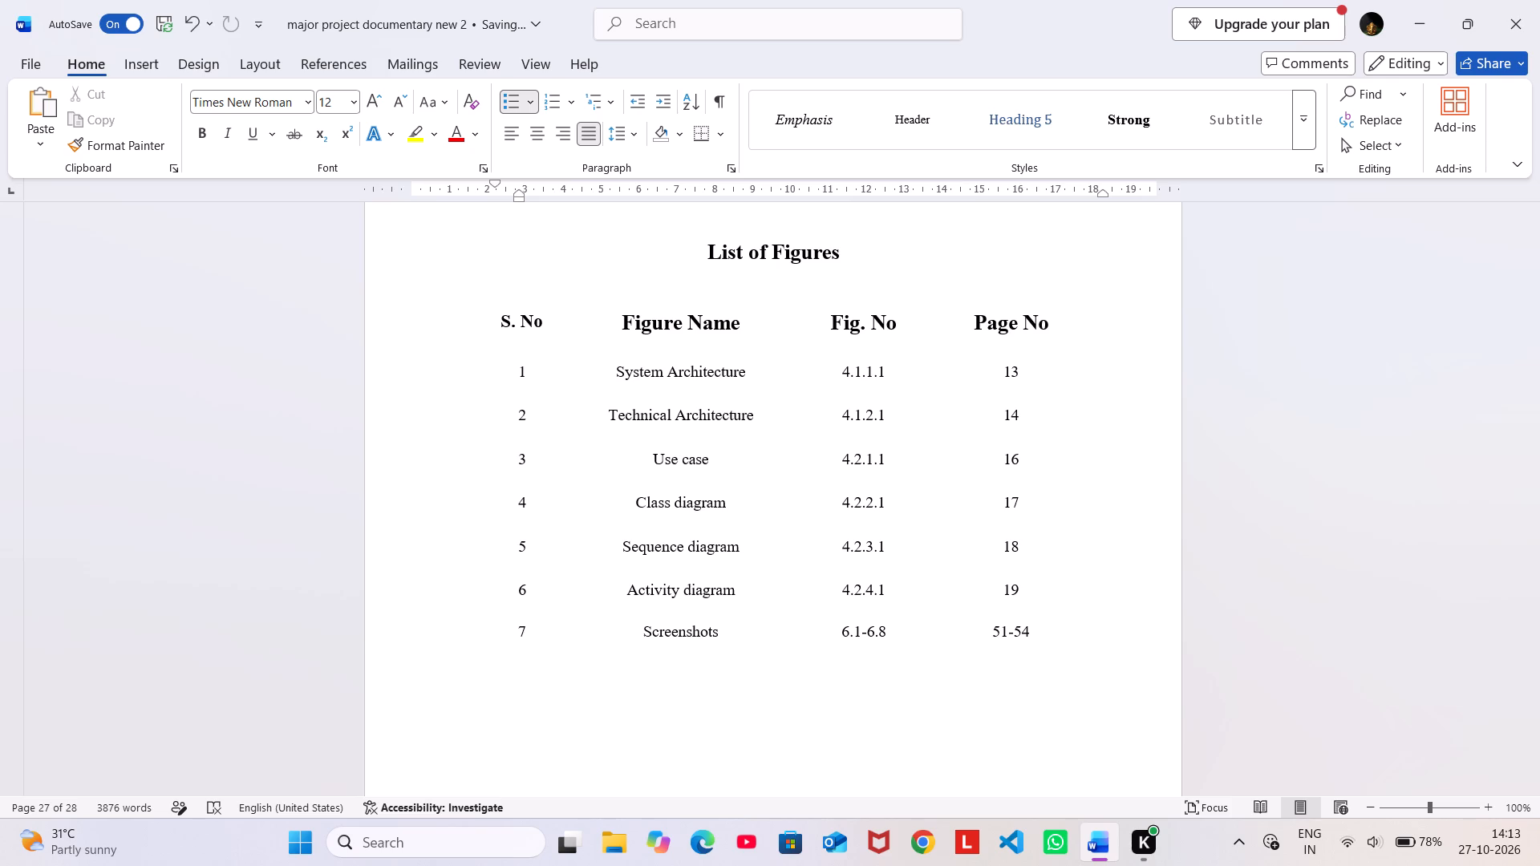
scroll(671, 393, "down", 2)
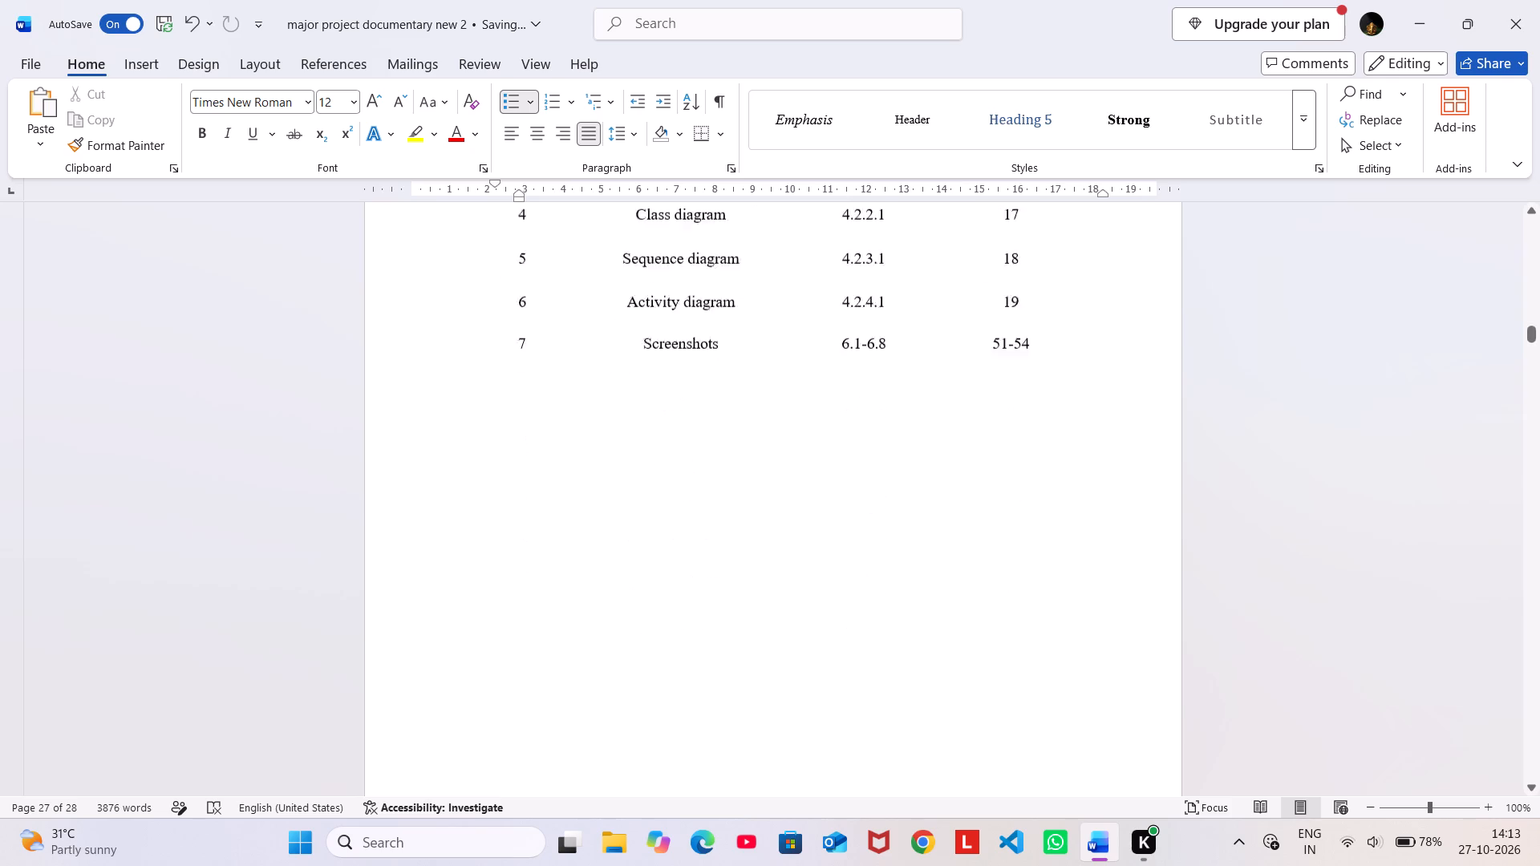
Review the Abstract and Introduction pages, checking their headings, page numbers and footer placement.
scroll(671, 393, "down", 4)
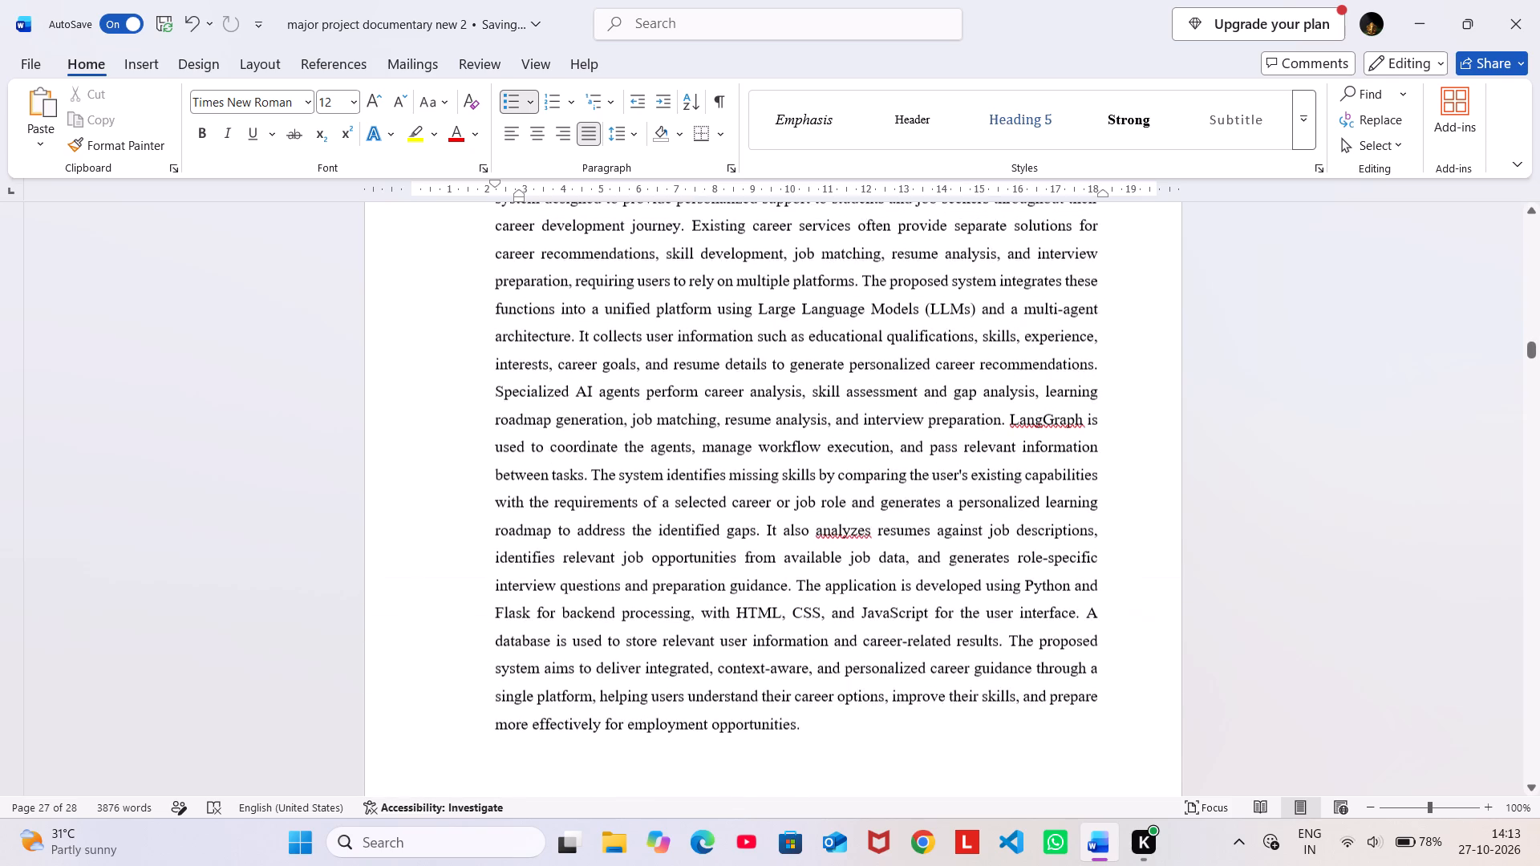
scroll(671, 393, "down", 1)
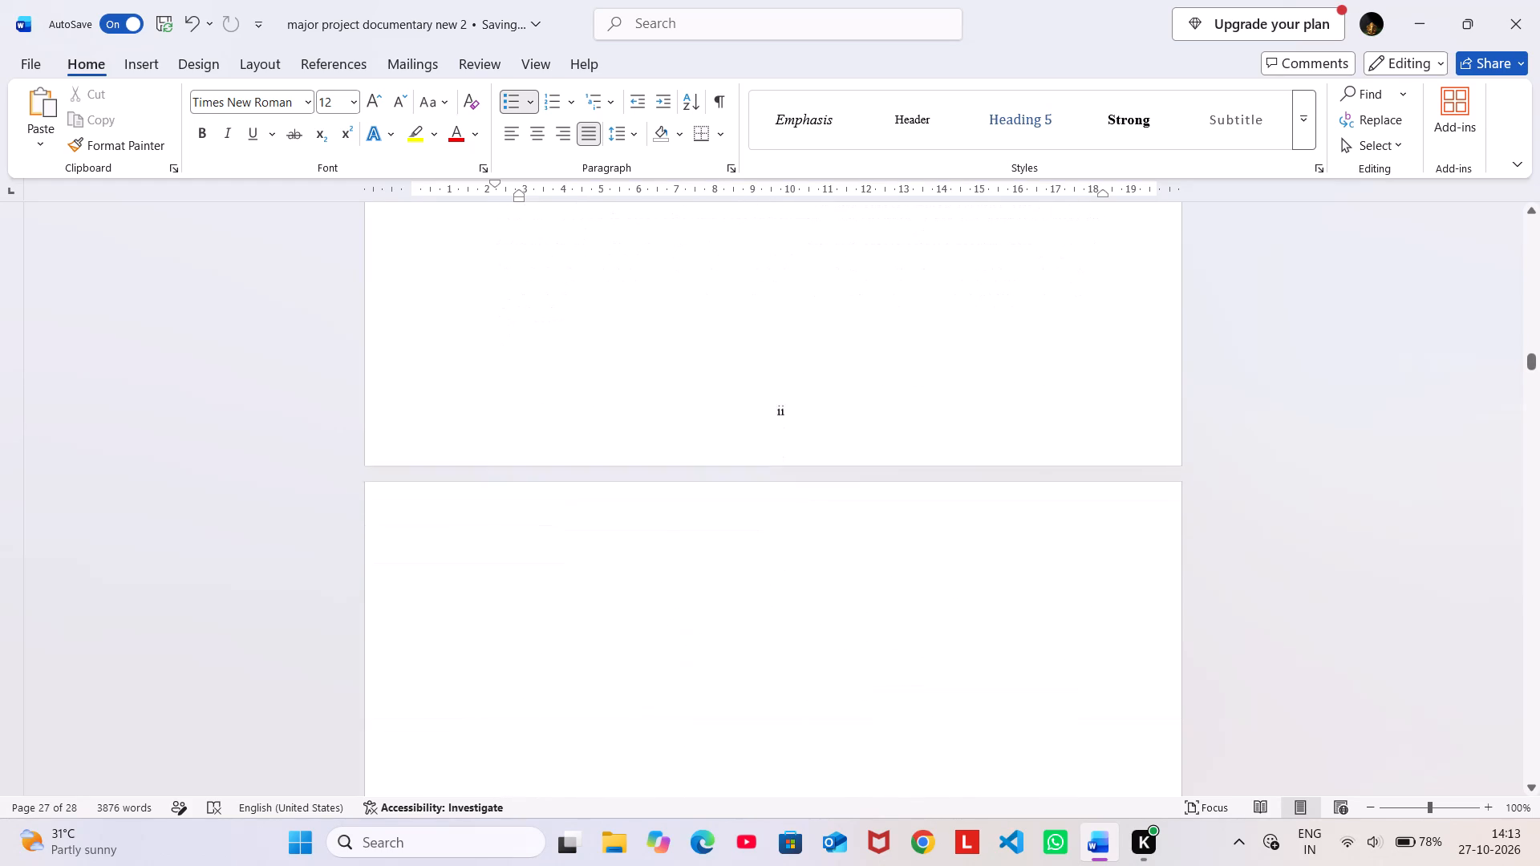
scroll(671, 393, "down", 3)
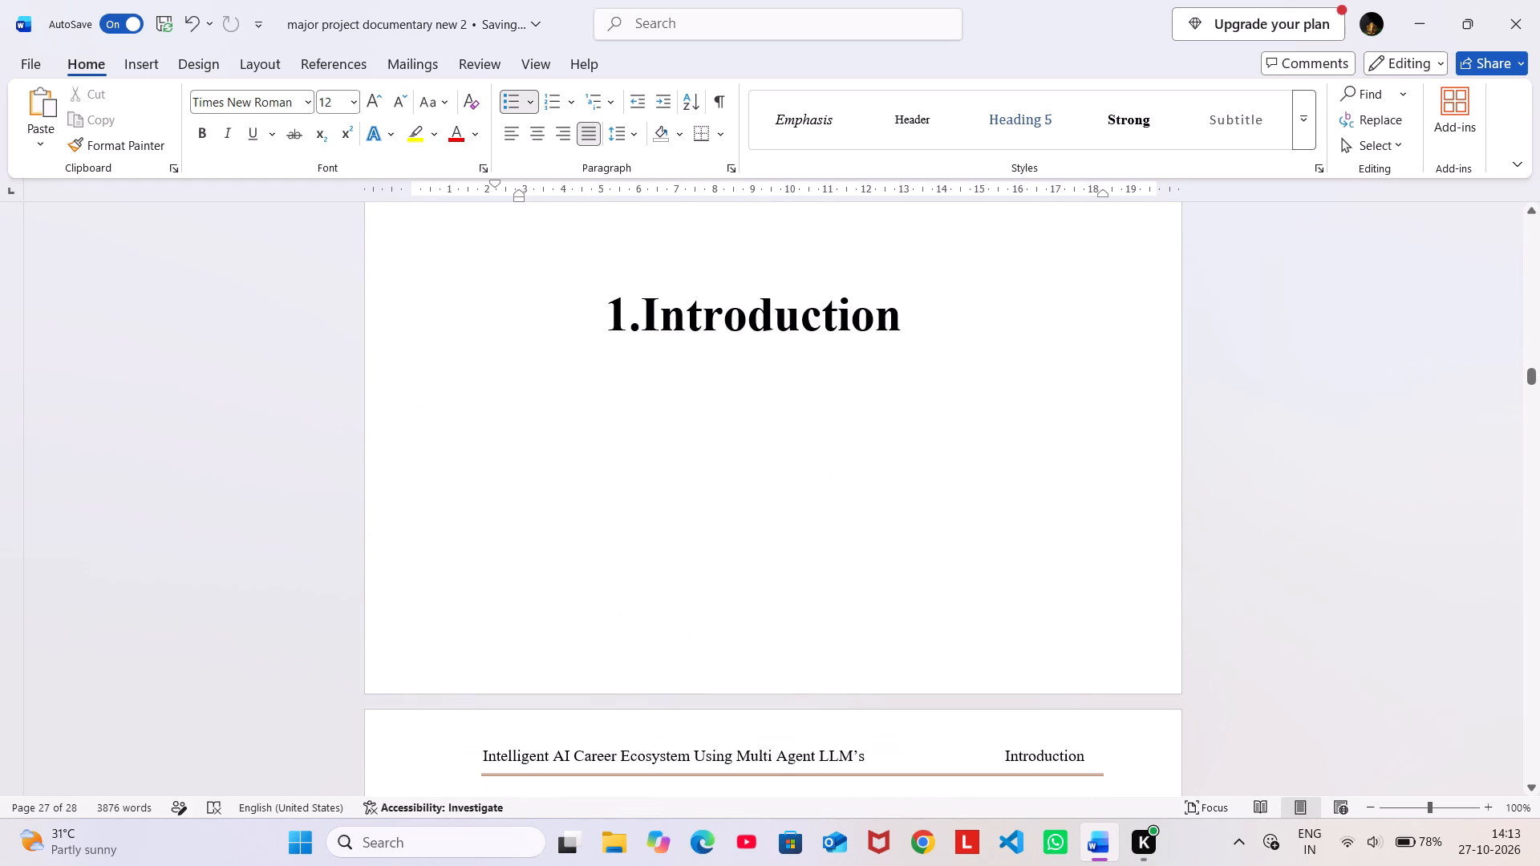
scroll(671, 393, "down", 5)
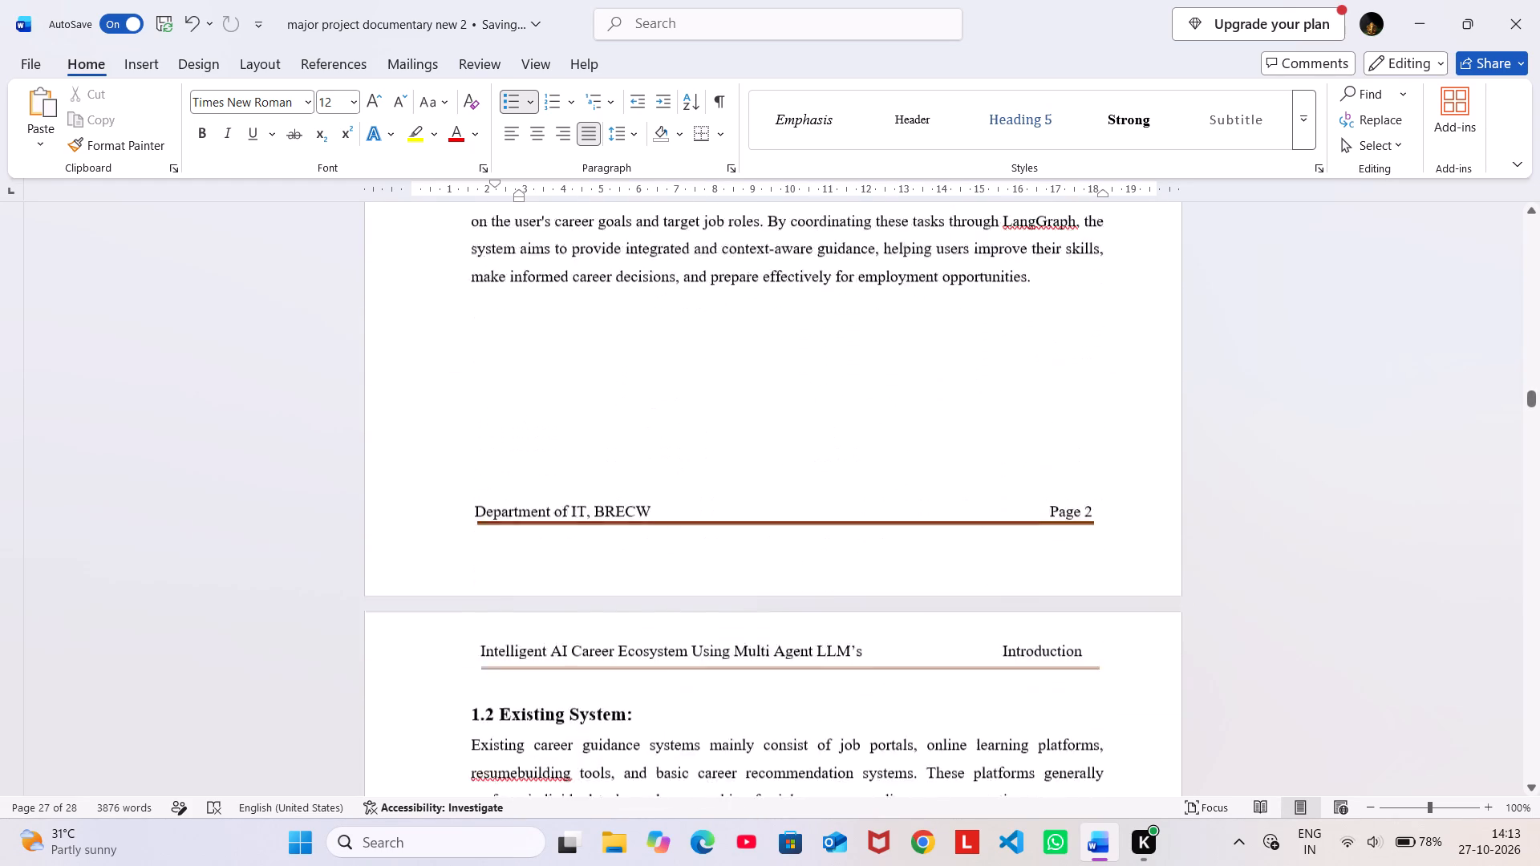
scroll(671, 393, "down", 5)
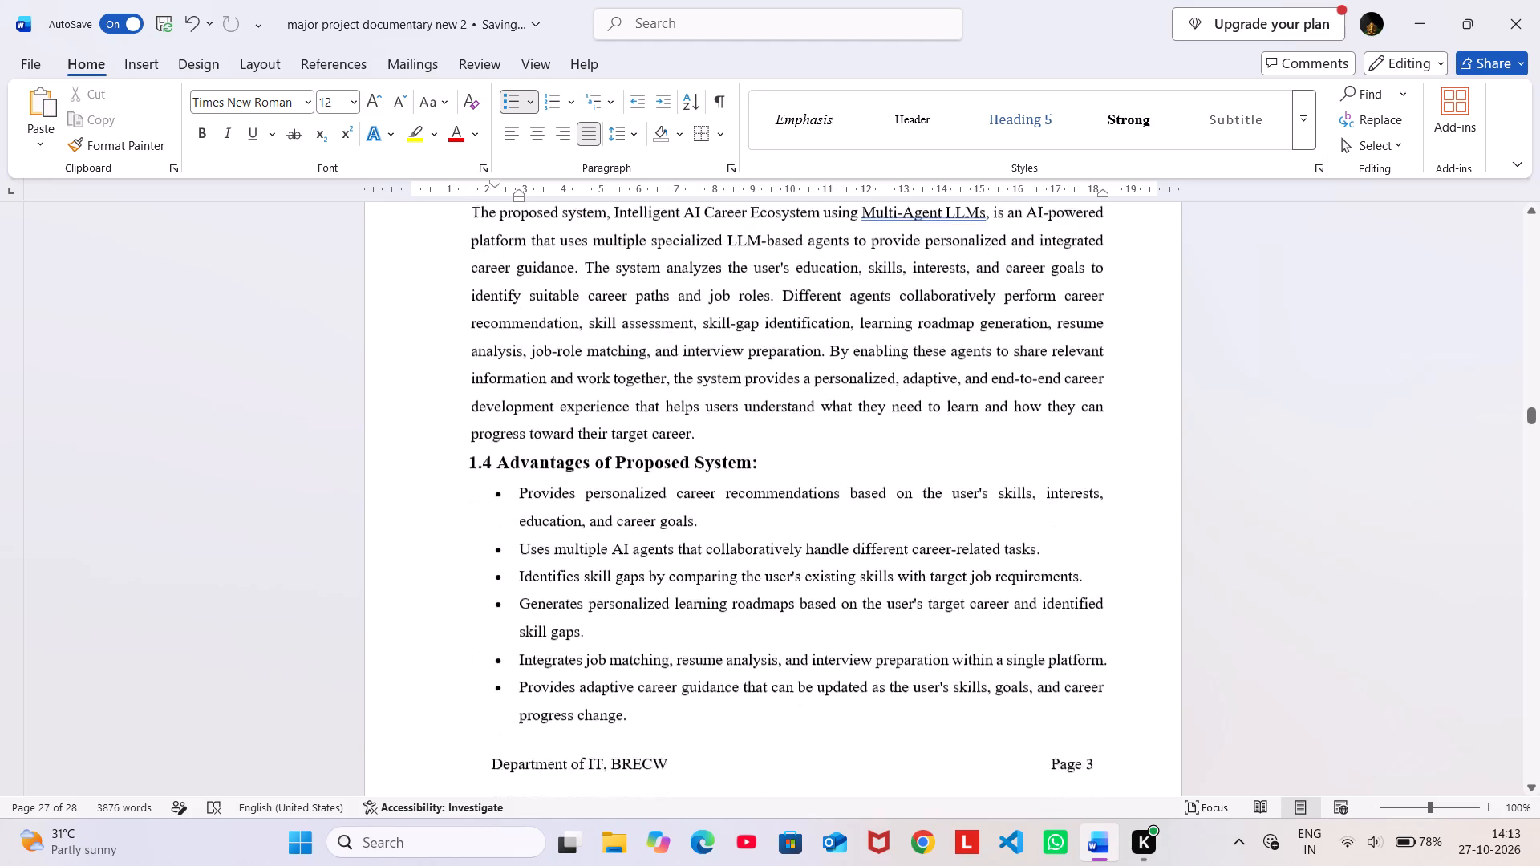
Review the Related Work and Requirement Analysis chapters, checking section numbering, headings and footers through Page 9.
scroll(671, 393, "down", 5)
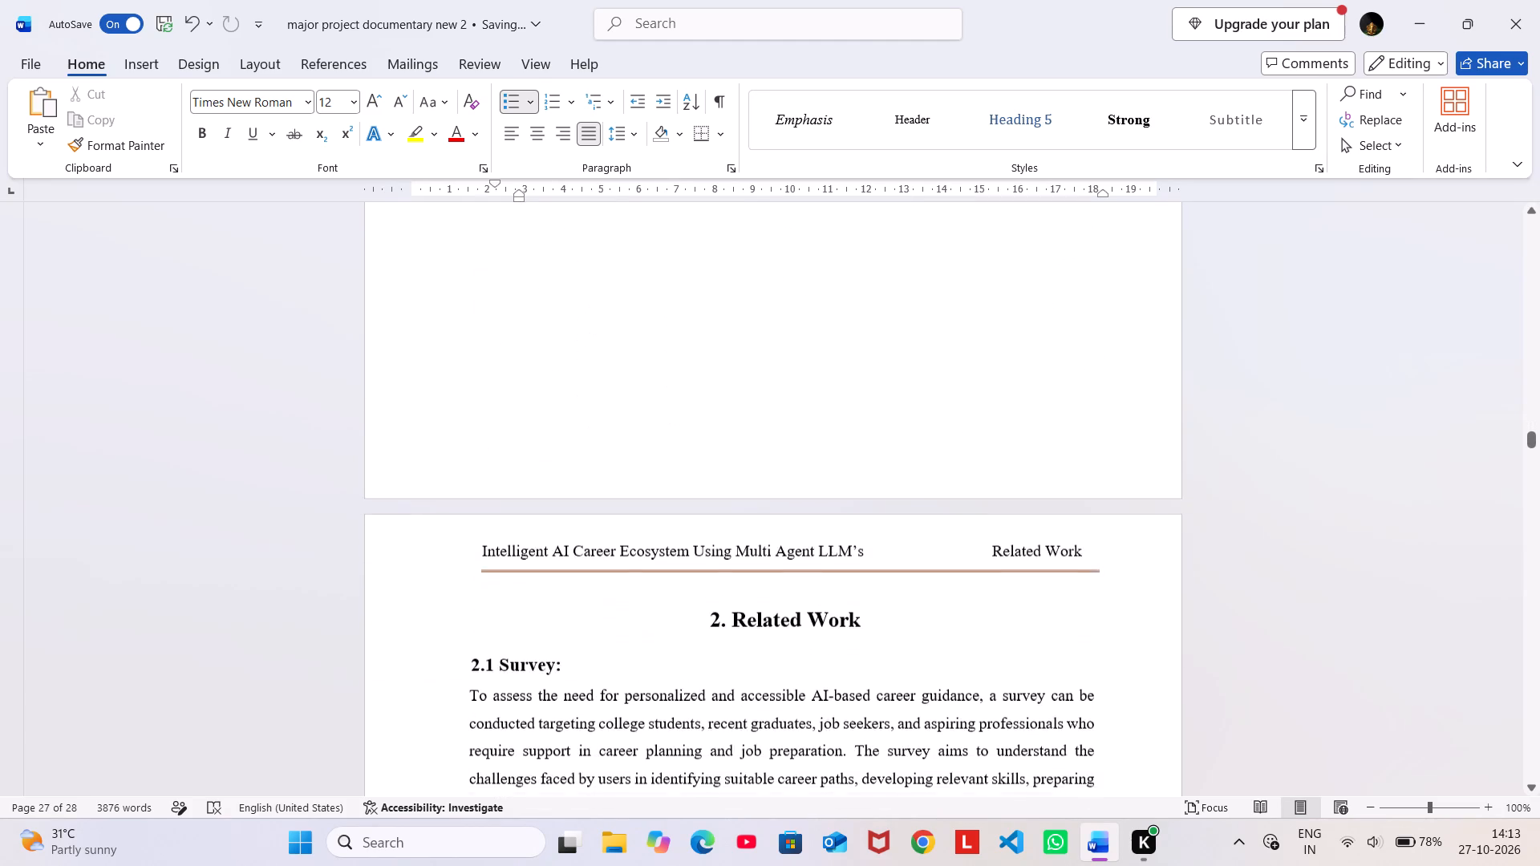
scroll(671, 393, "down", 6)
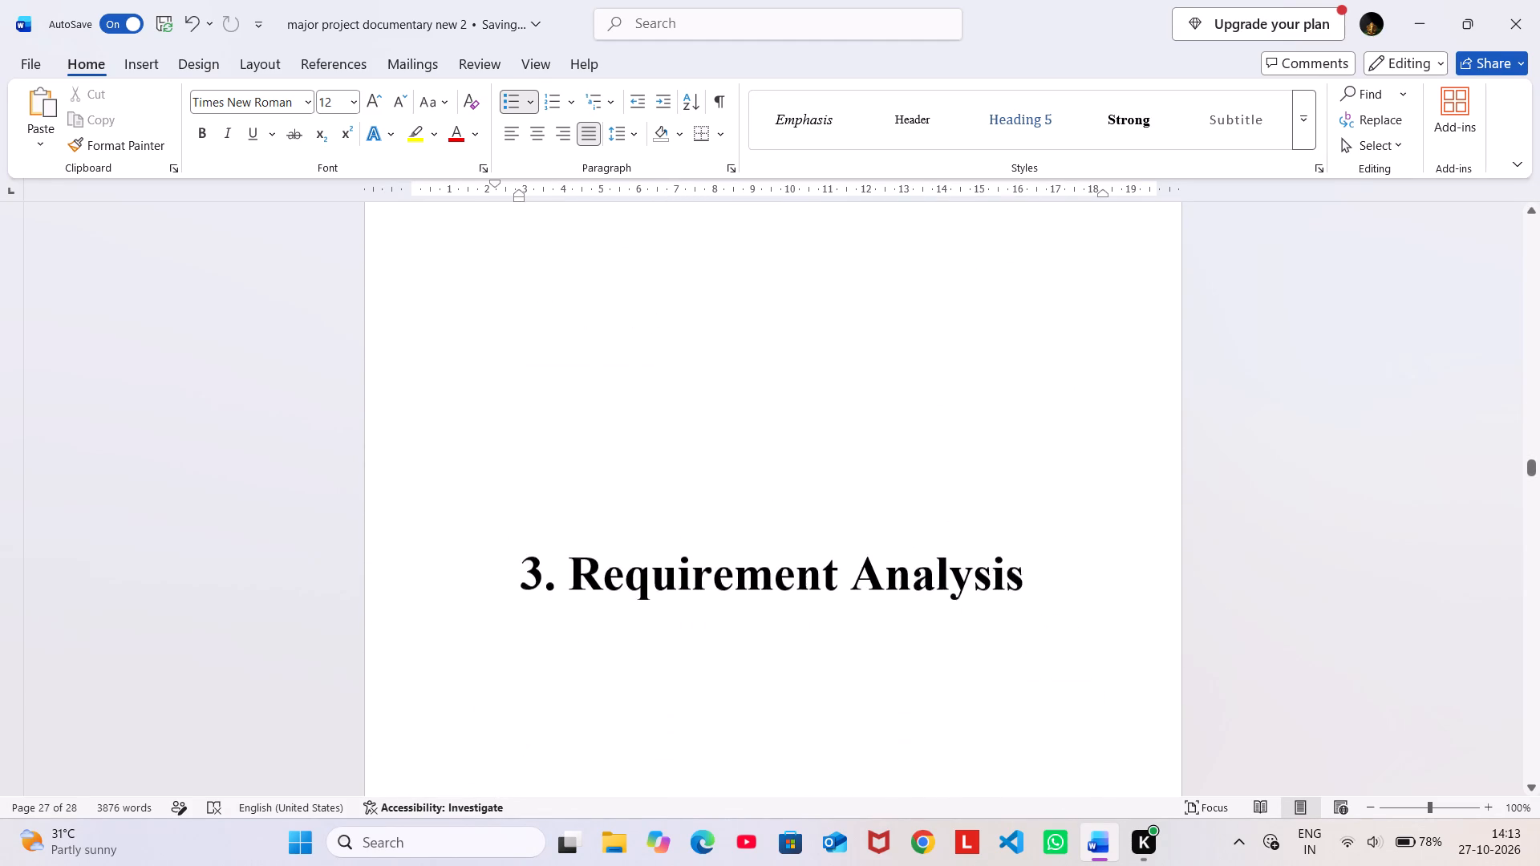
scroll(671, 393, "down", 3)
scroll(671, 393, "up", 1)
scroll(671, 393, "down", 1)
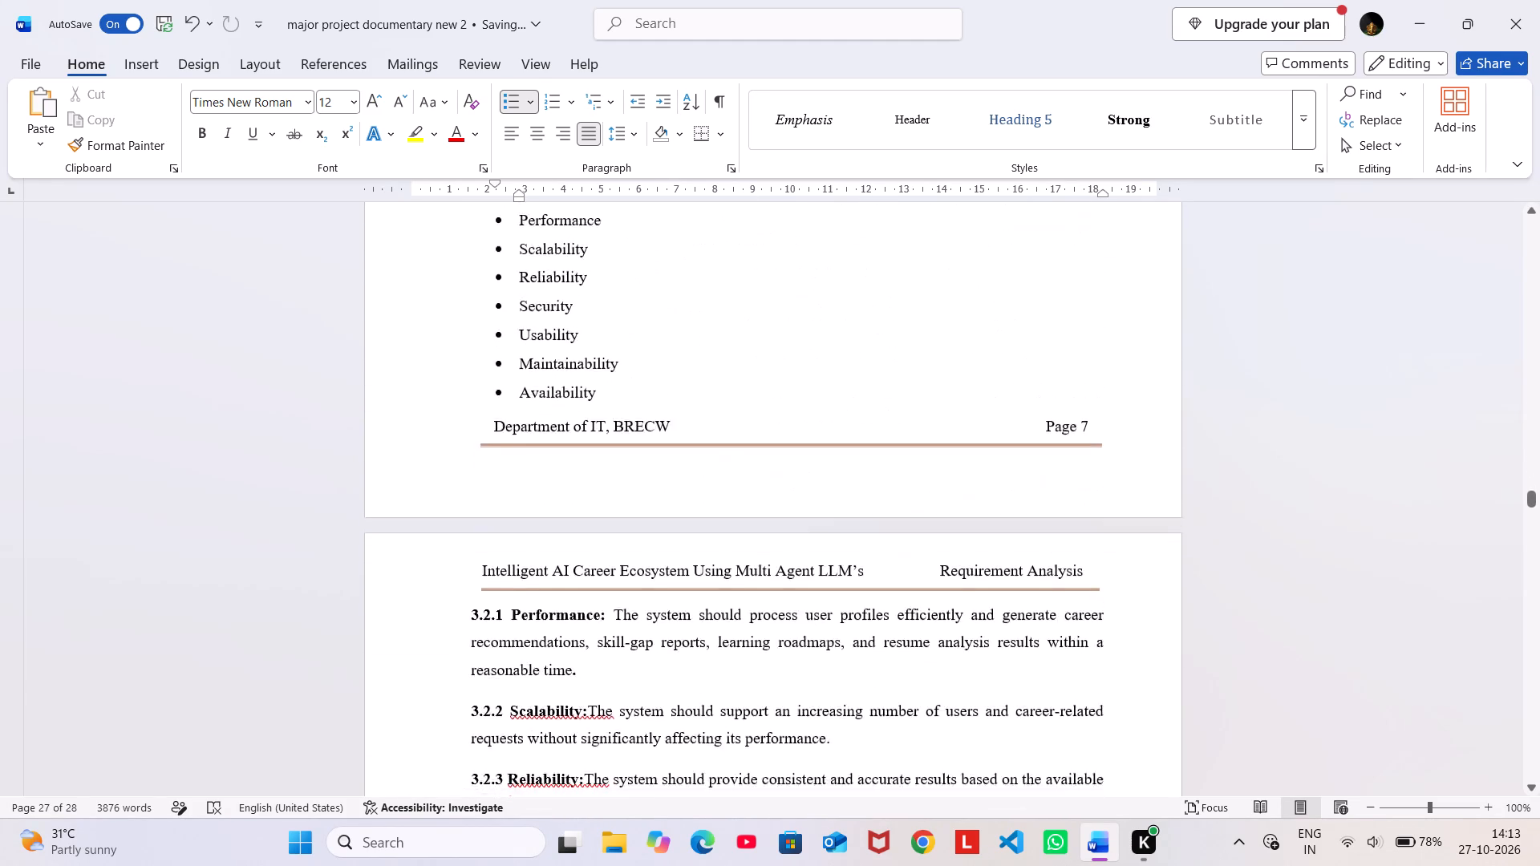
scroll(671, 393, "down", 6)
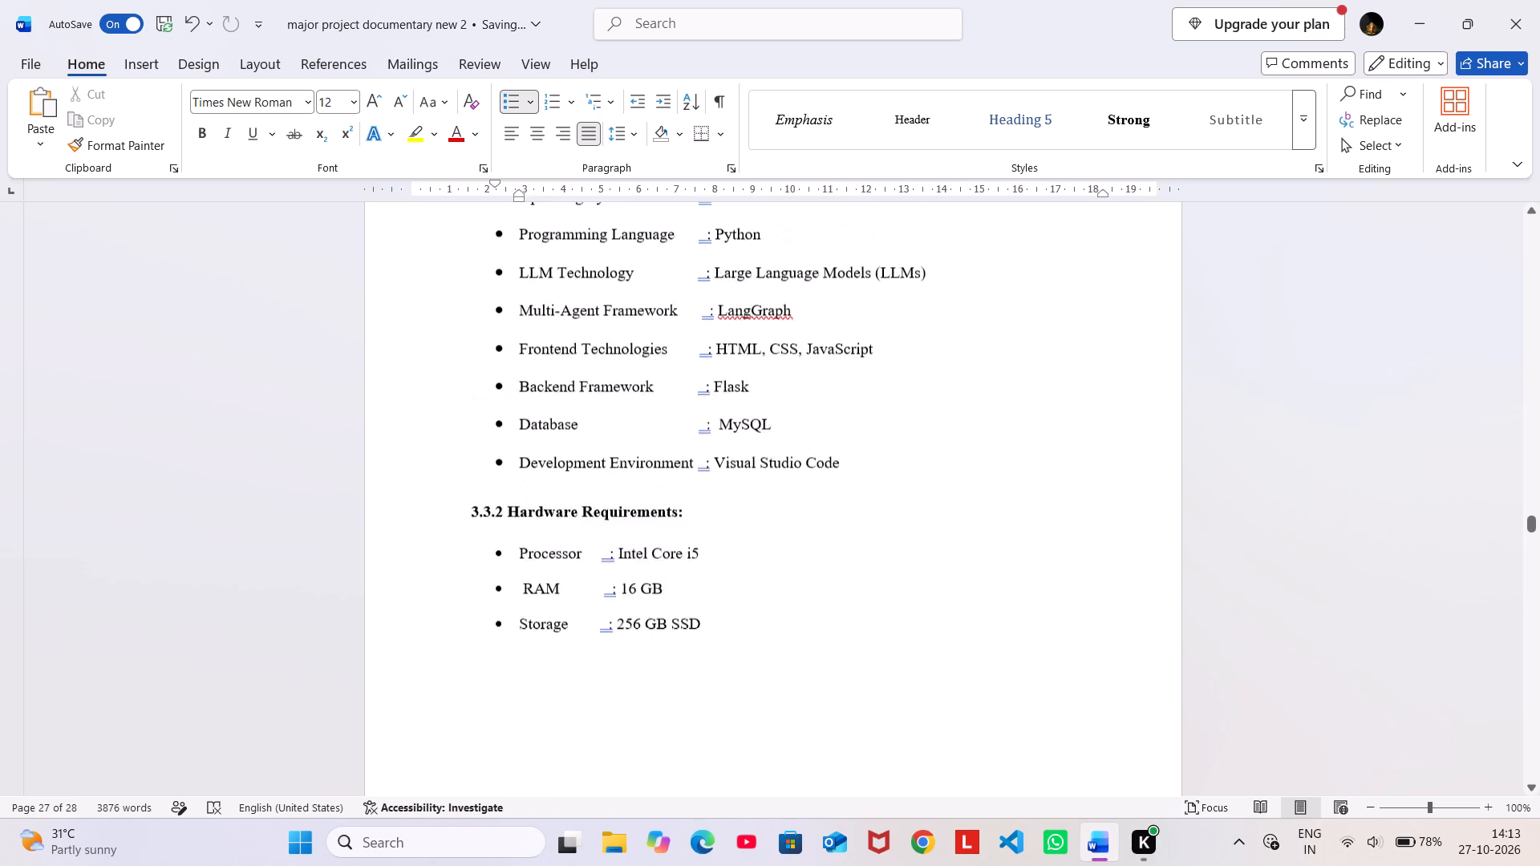
scroll(671, 393, "down", 2)
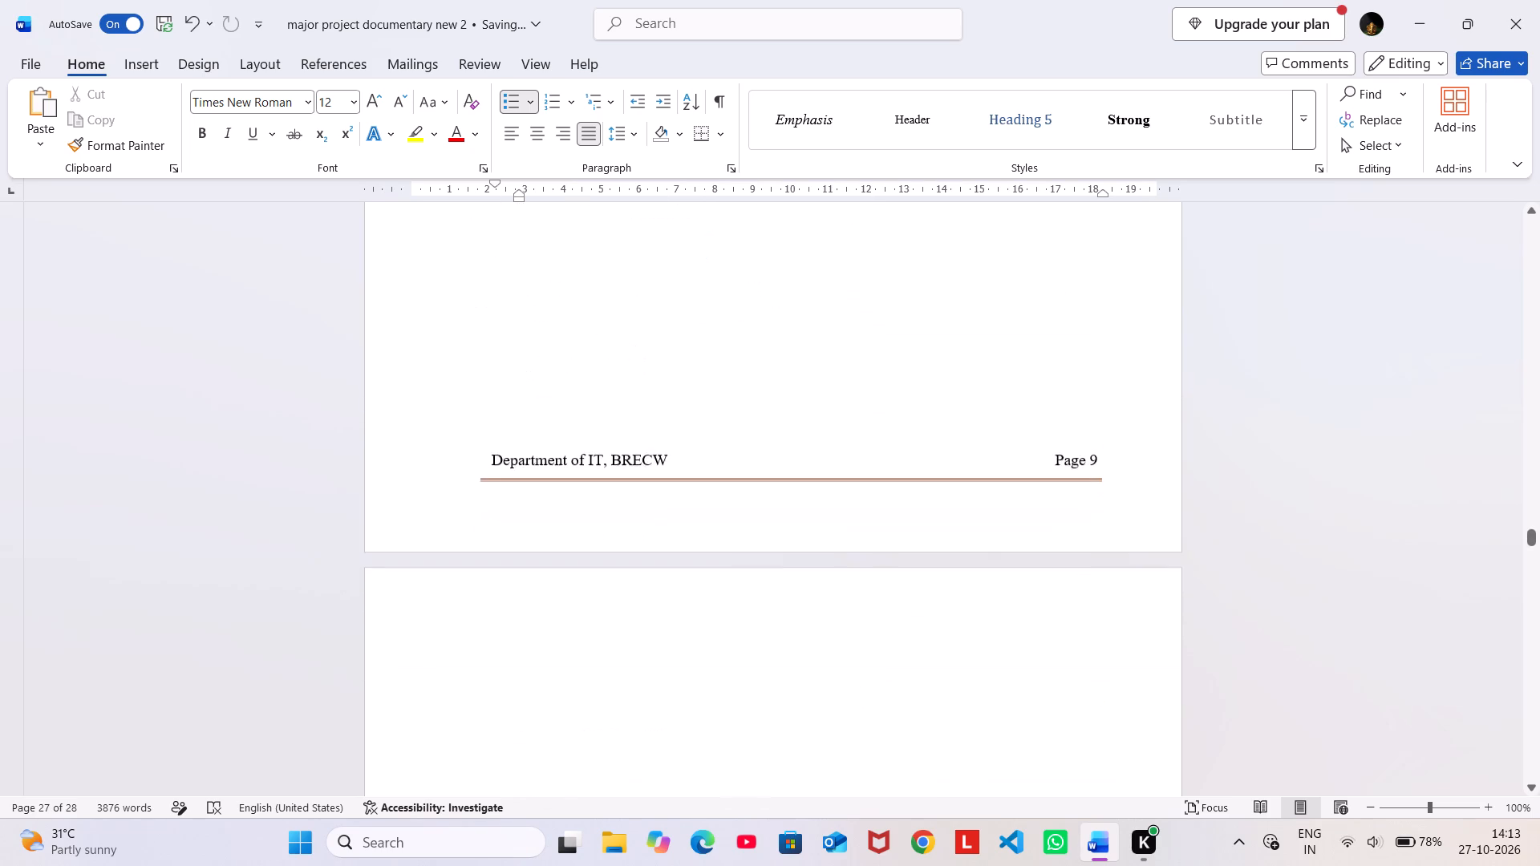
Examine the Design chapter's System Architecture and Technical Architecture sections, checking figure captions and footers through Page 14.
scroll(671, 393, "down", 4)
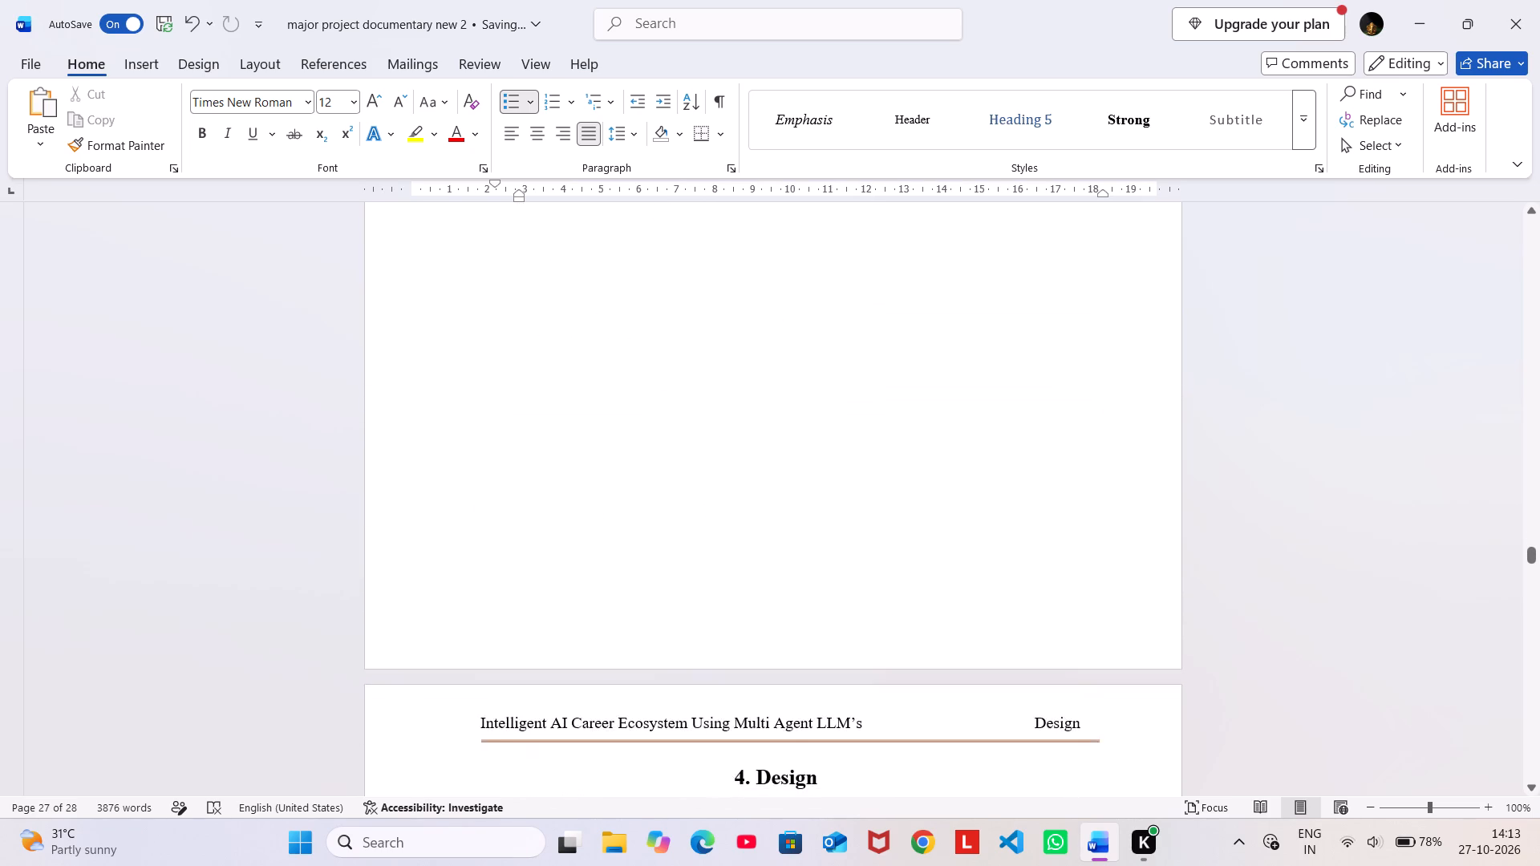
scroll(671, 393, "down", 4)
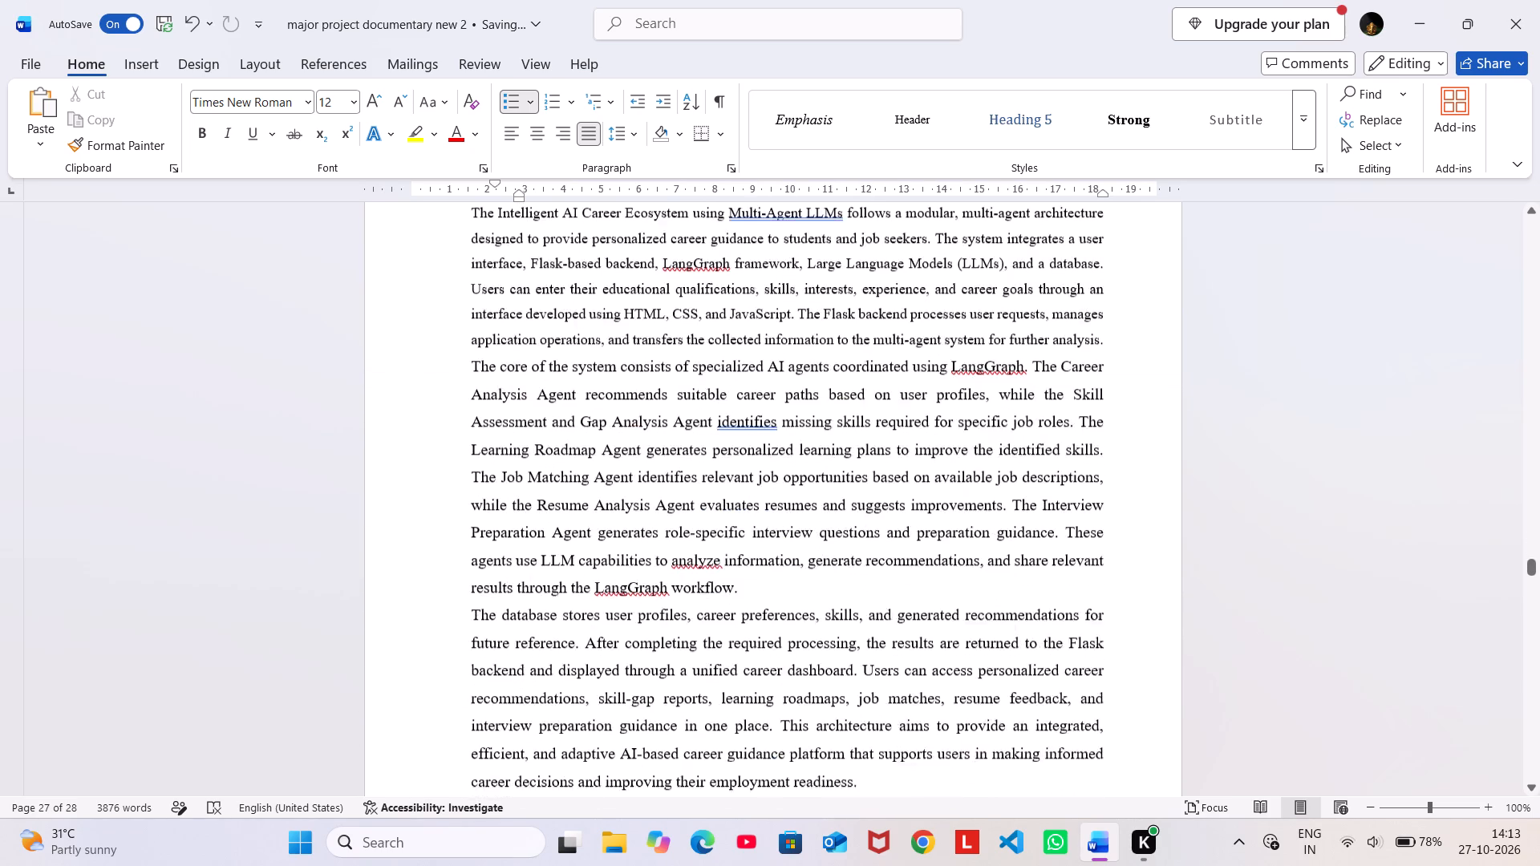
scroll(671, 393, "down", 5)
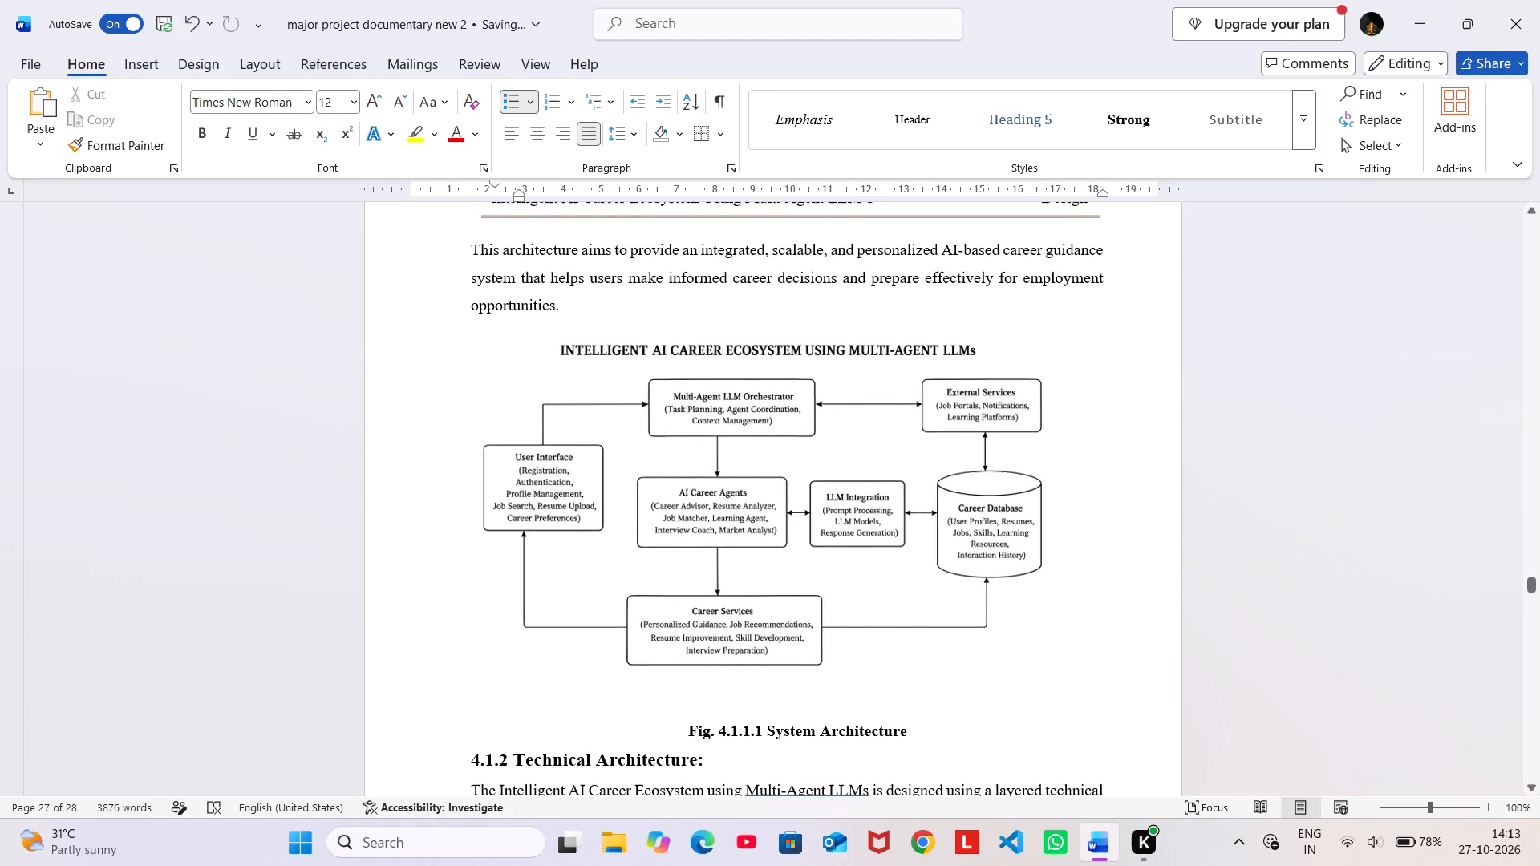
scroll(671, 393, "down", 2)
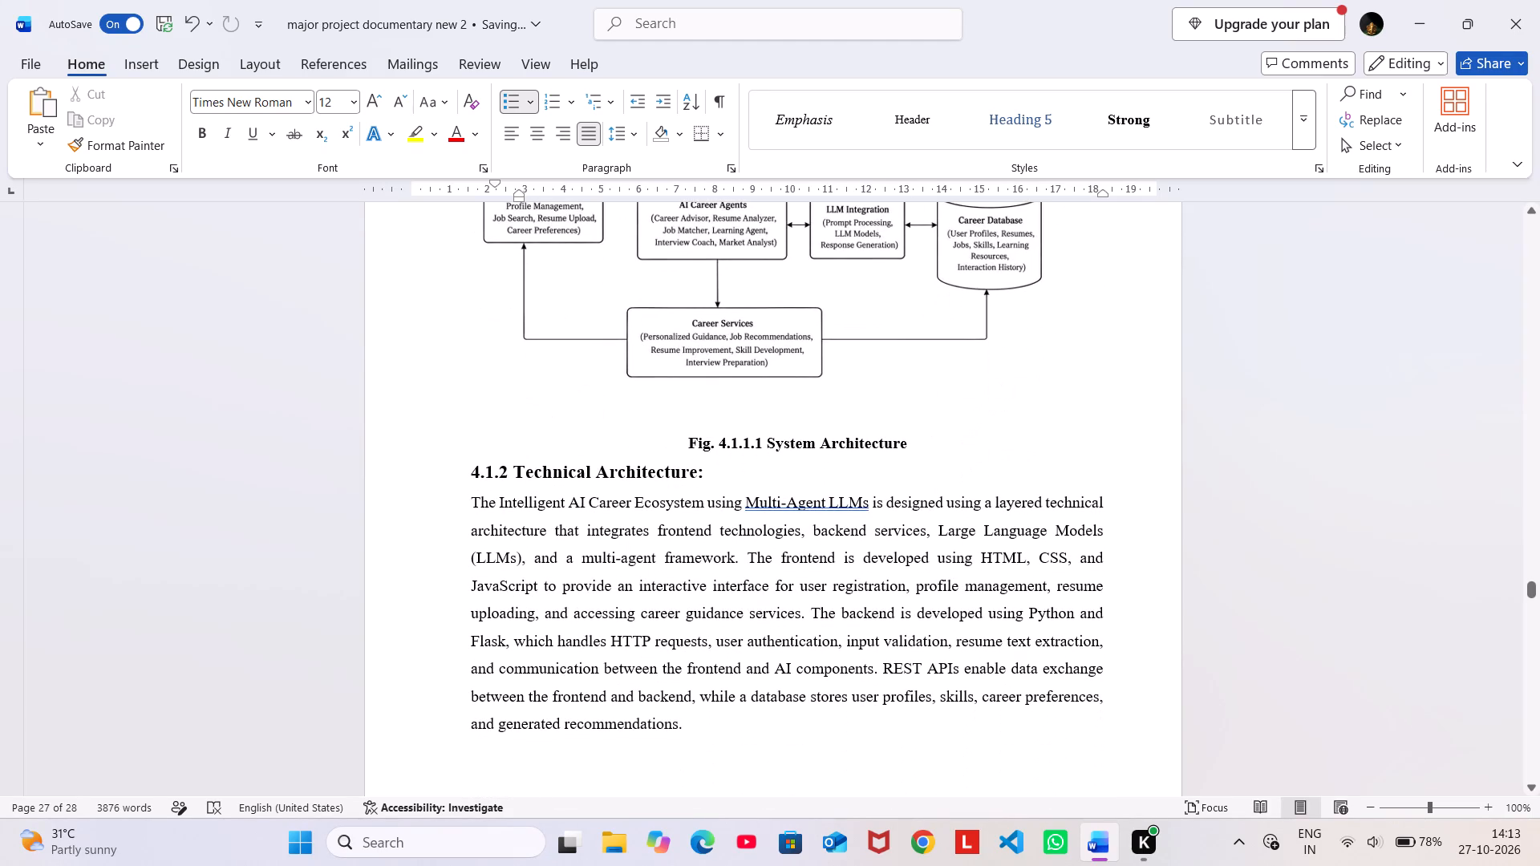
scroll(671, 393, "down", 1)
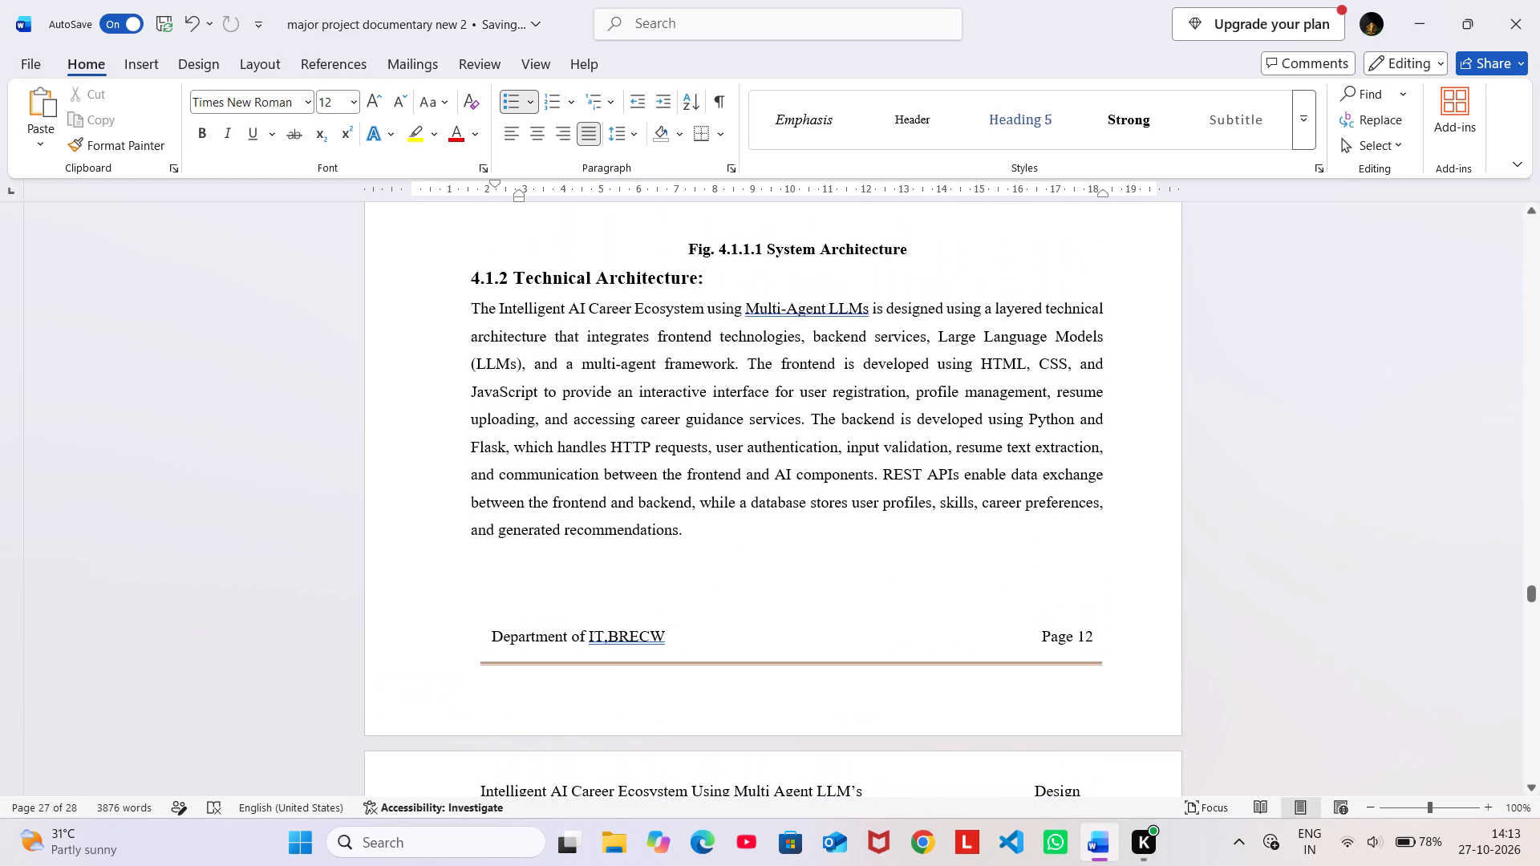
scroll(671, 393, "down", 2)
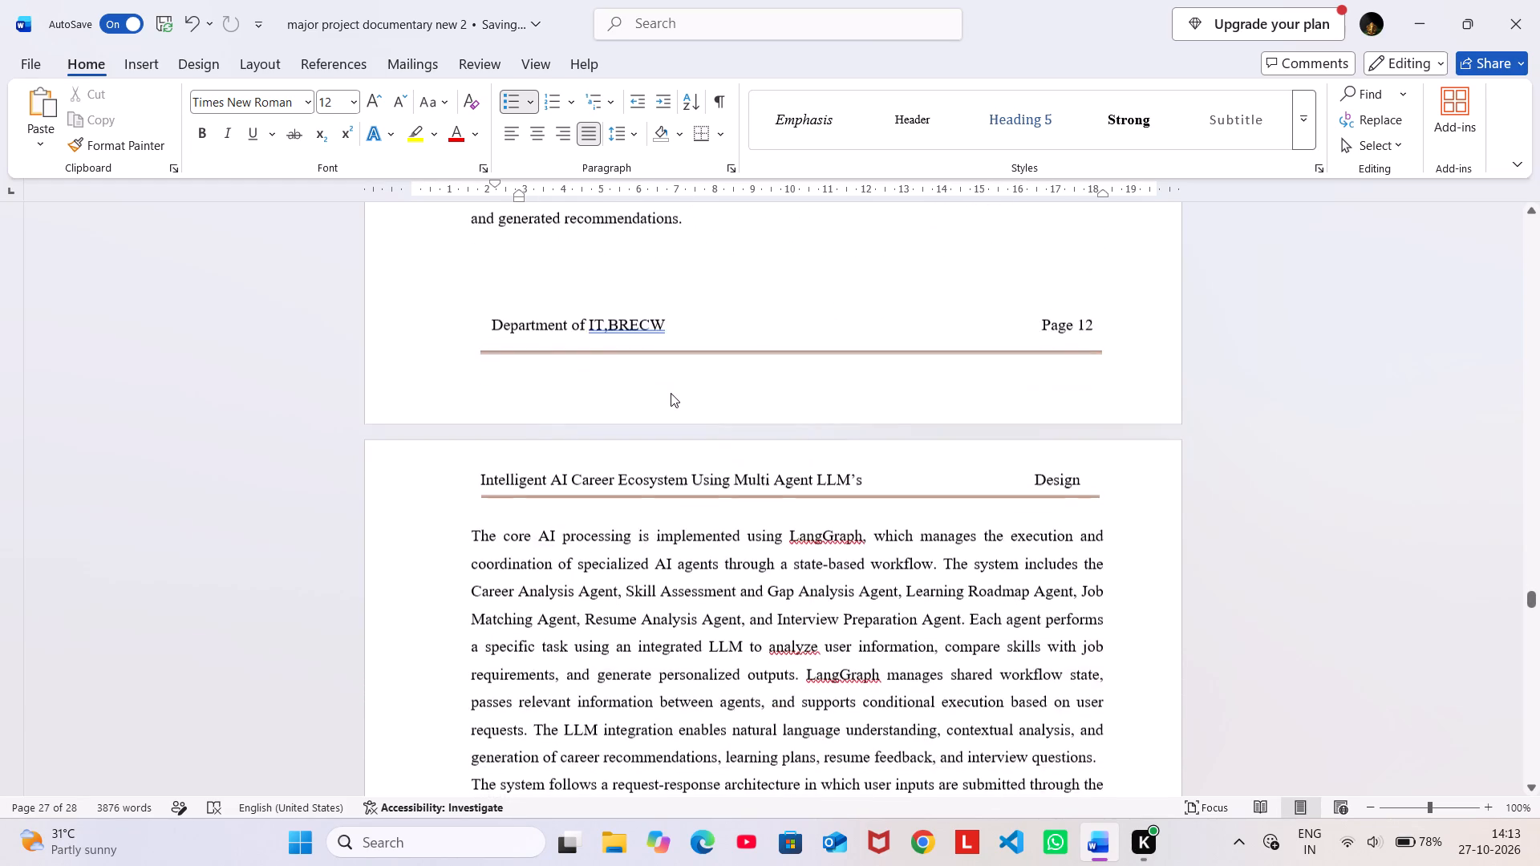
scroll(671, 393, "down", 5)
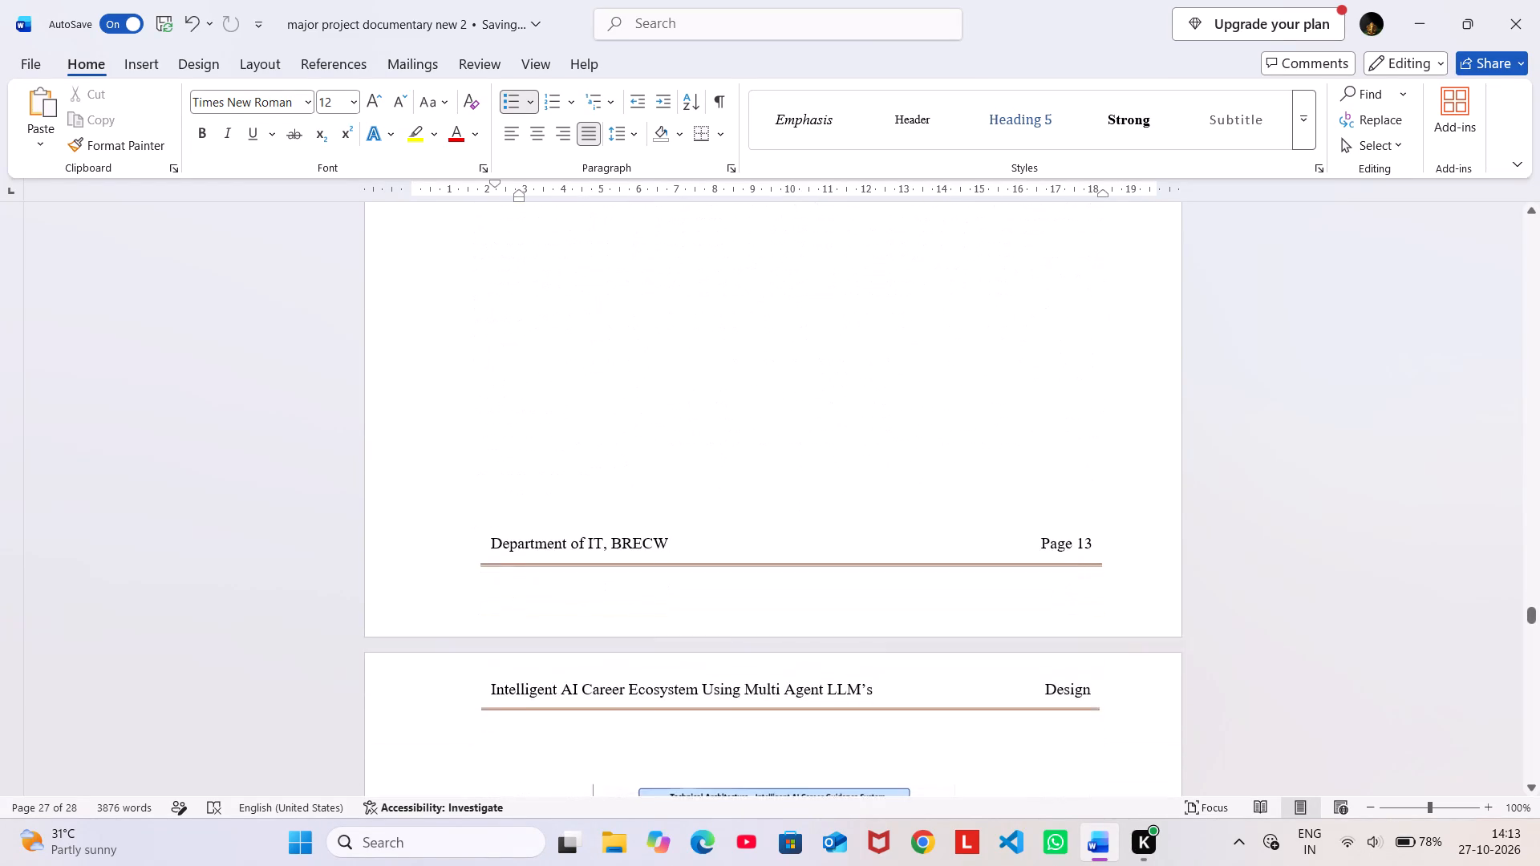
scroll(671, 393, "down", 2)
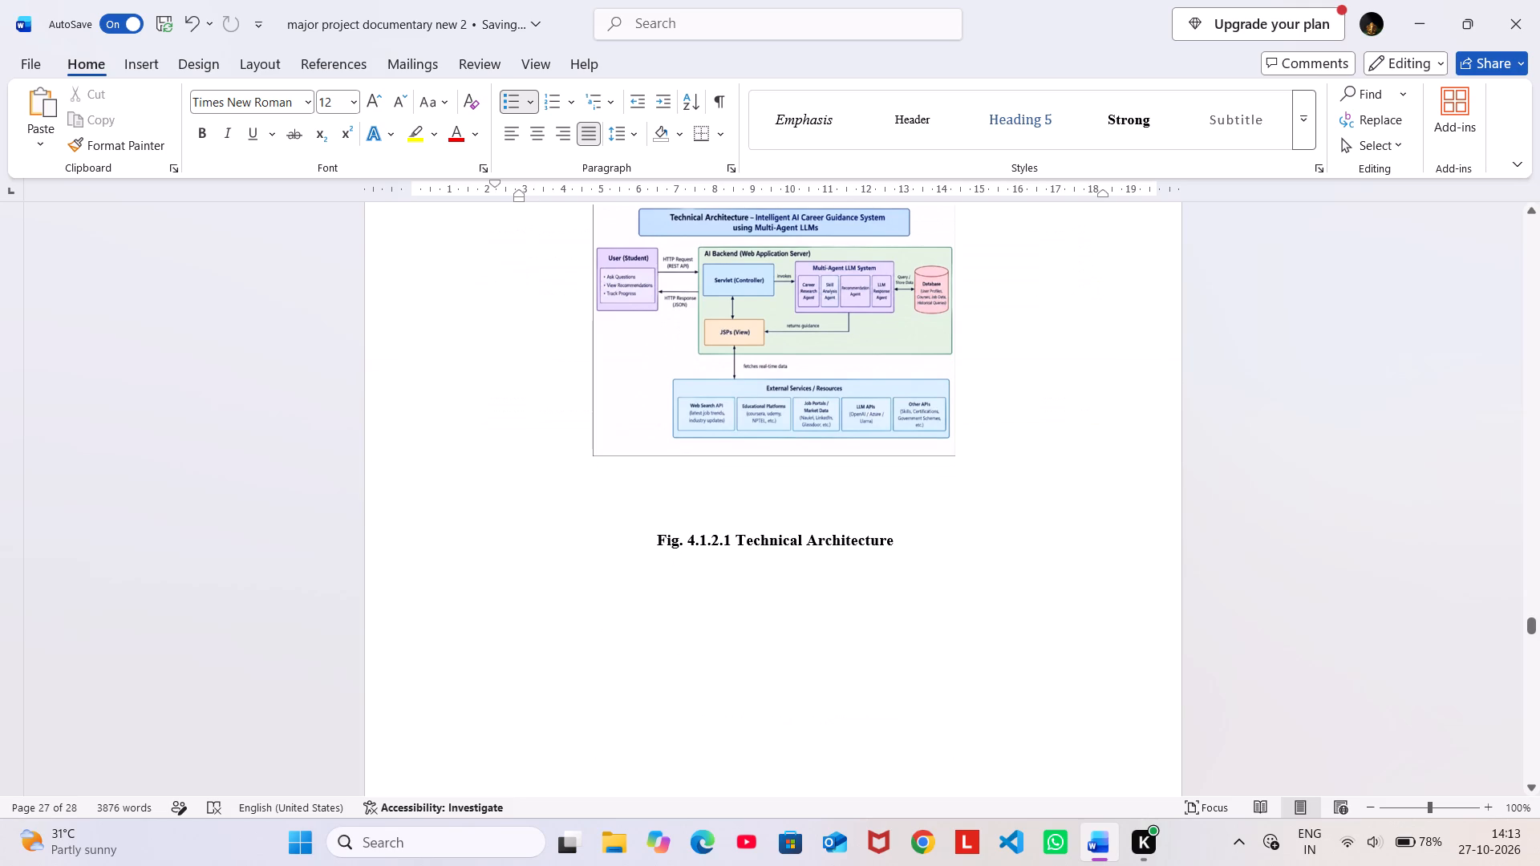
scroll(671, 393, "down", 3)
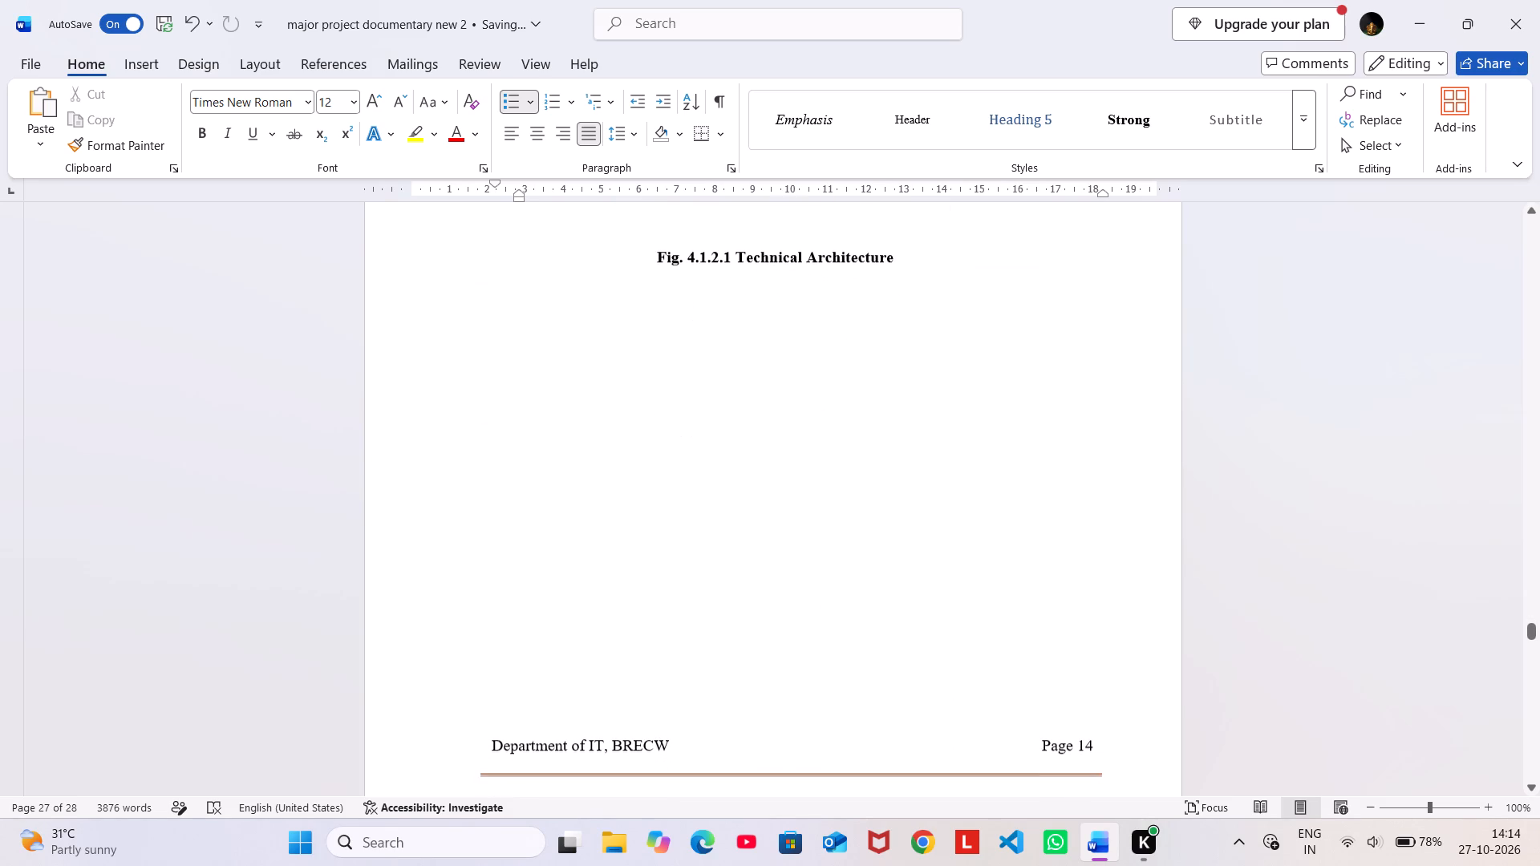
left_click(671, 393)
scroll(671, 393, "down", 1)
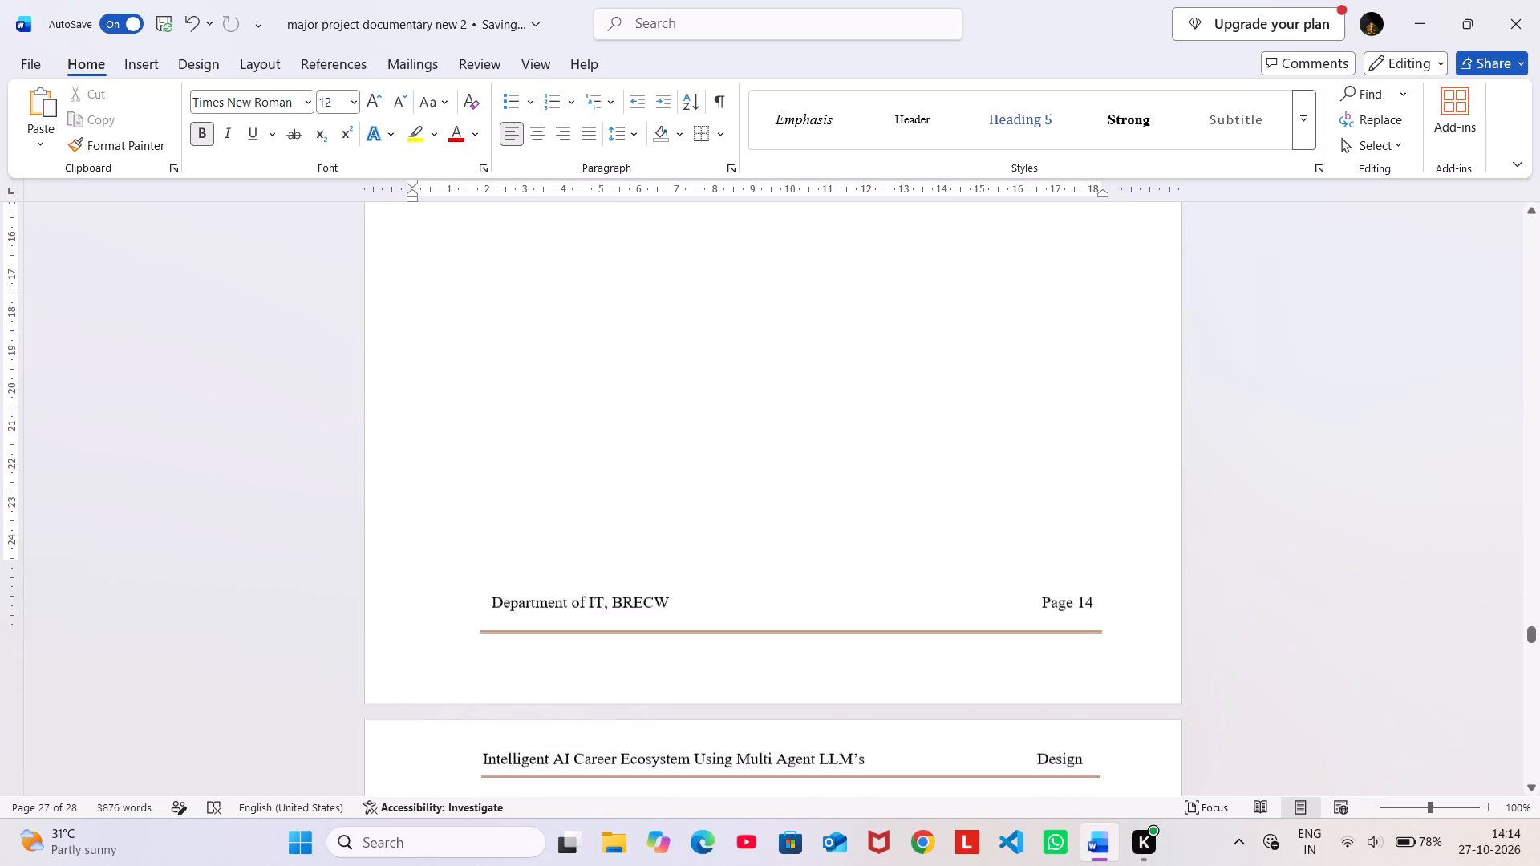
Examine the Use Case and Class Diagram sections under 4.2 UML Diagrams, checking subsection numbers, figure captions and page footers.
scroll(671, 393, "down", 3)
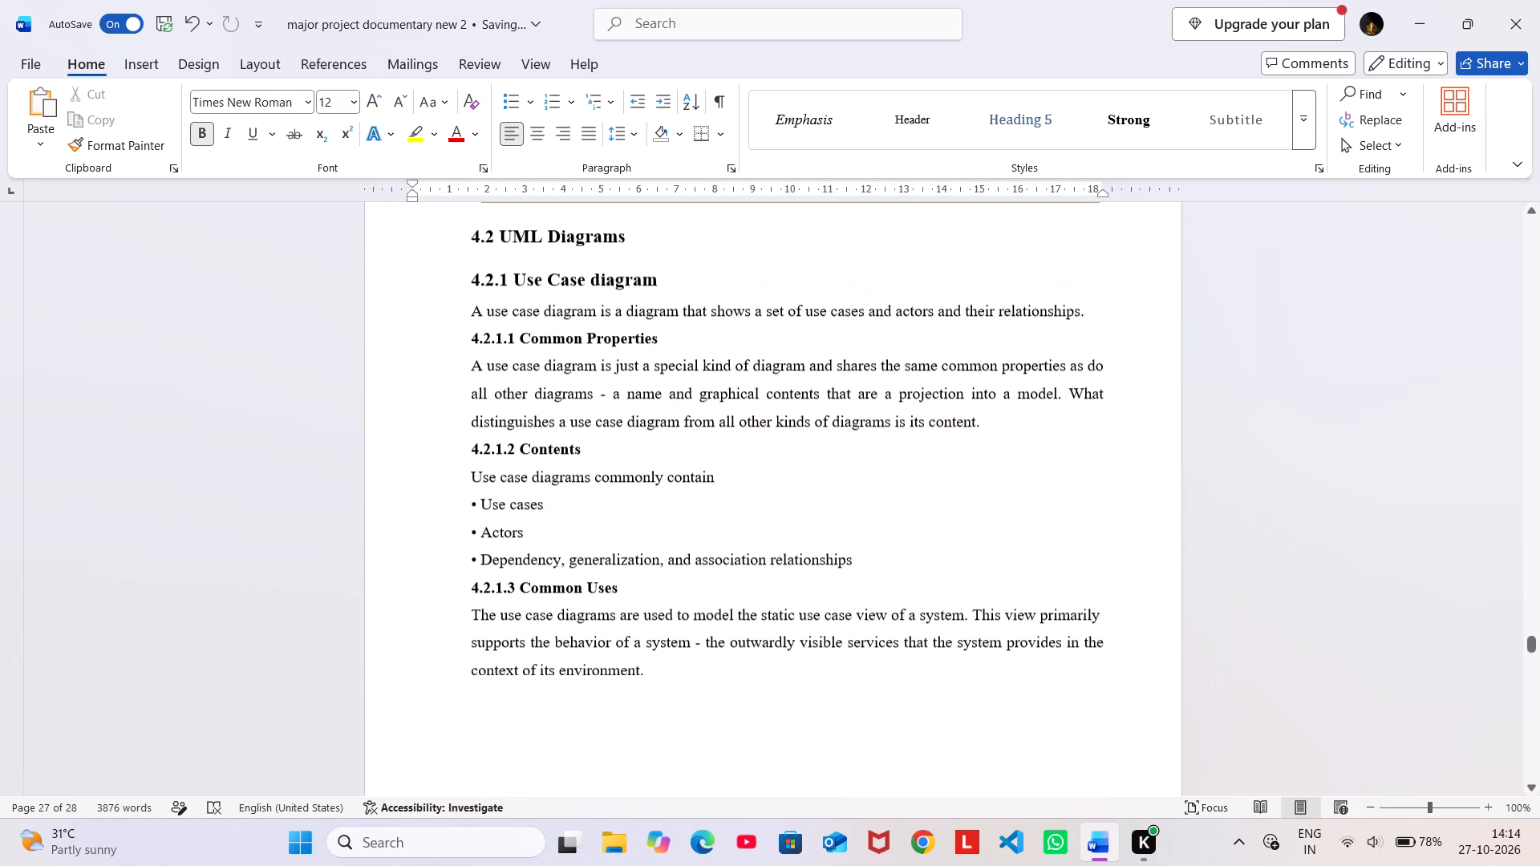
scroll(671, 393, "down", 4)
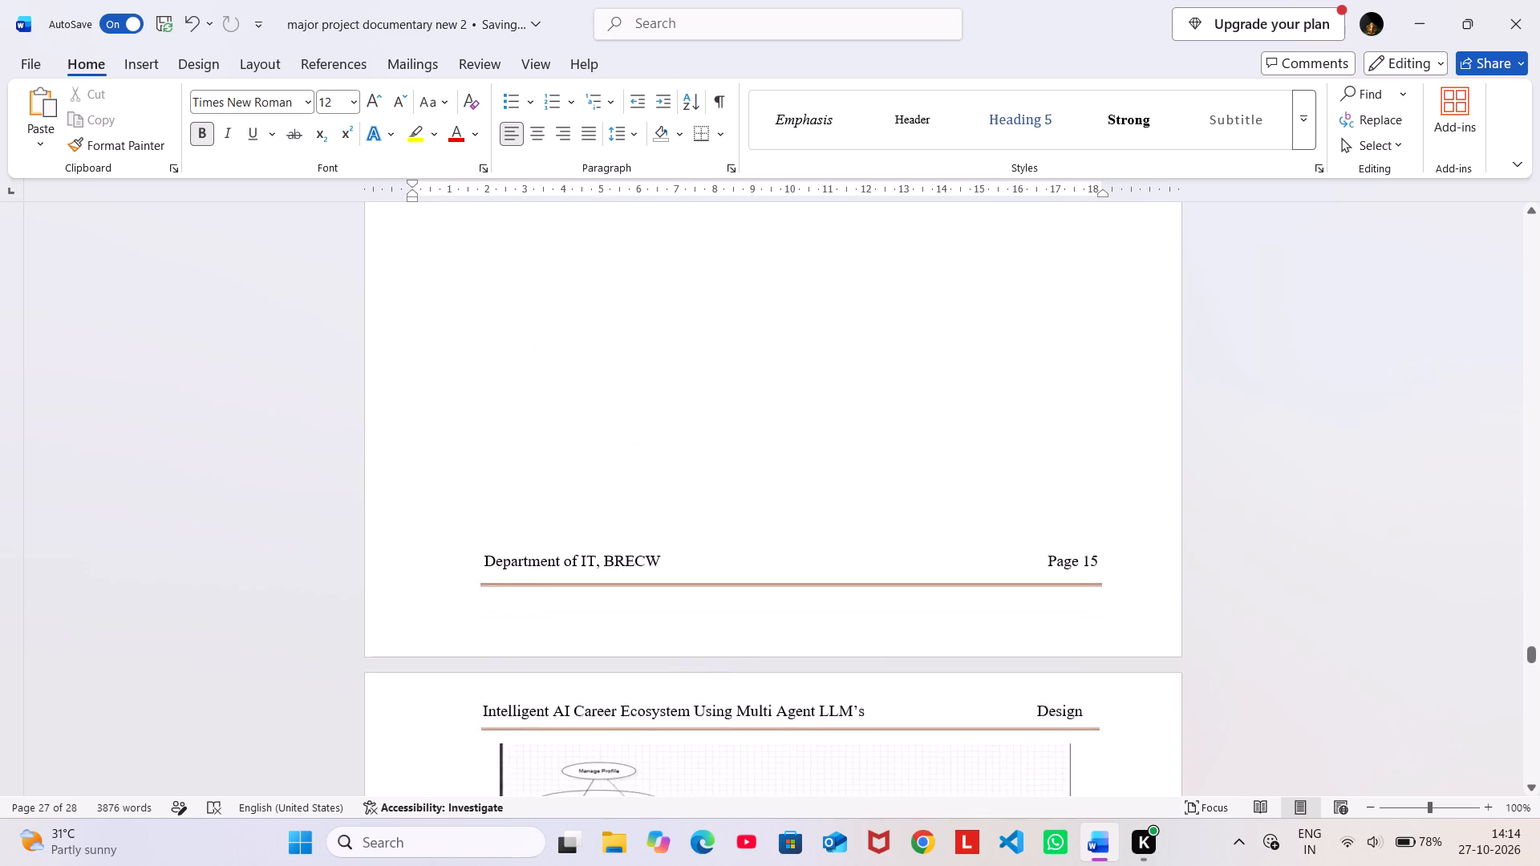
scroll(671, 393, "down", 2)
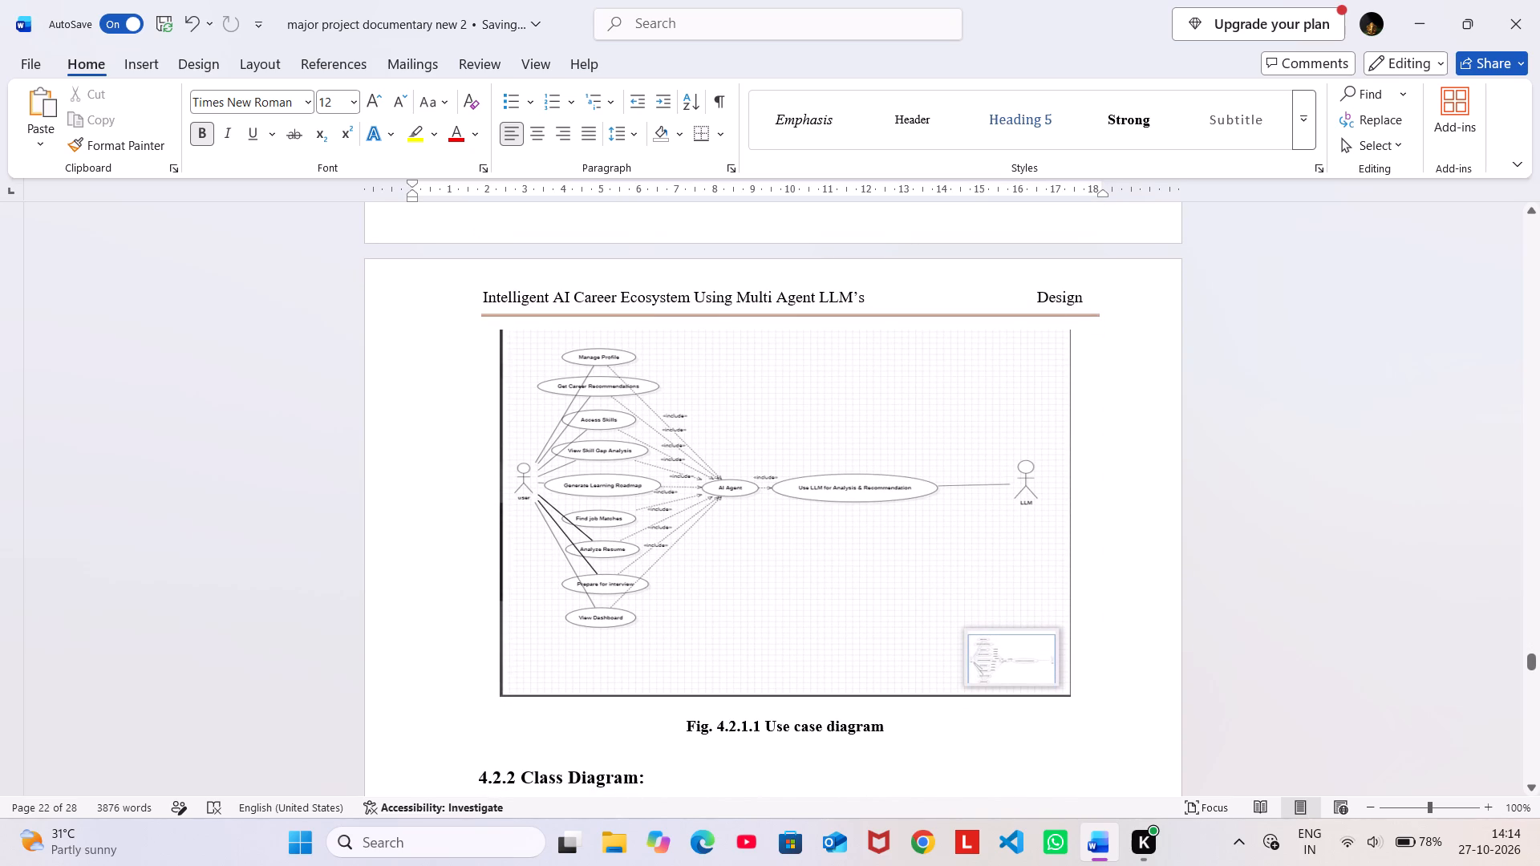
scroll(671, 393, "down", 3)
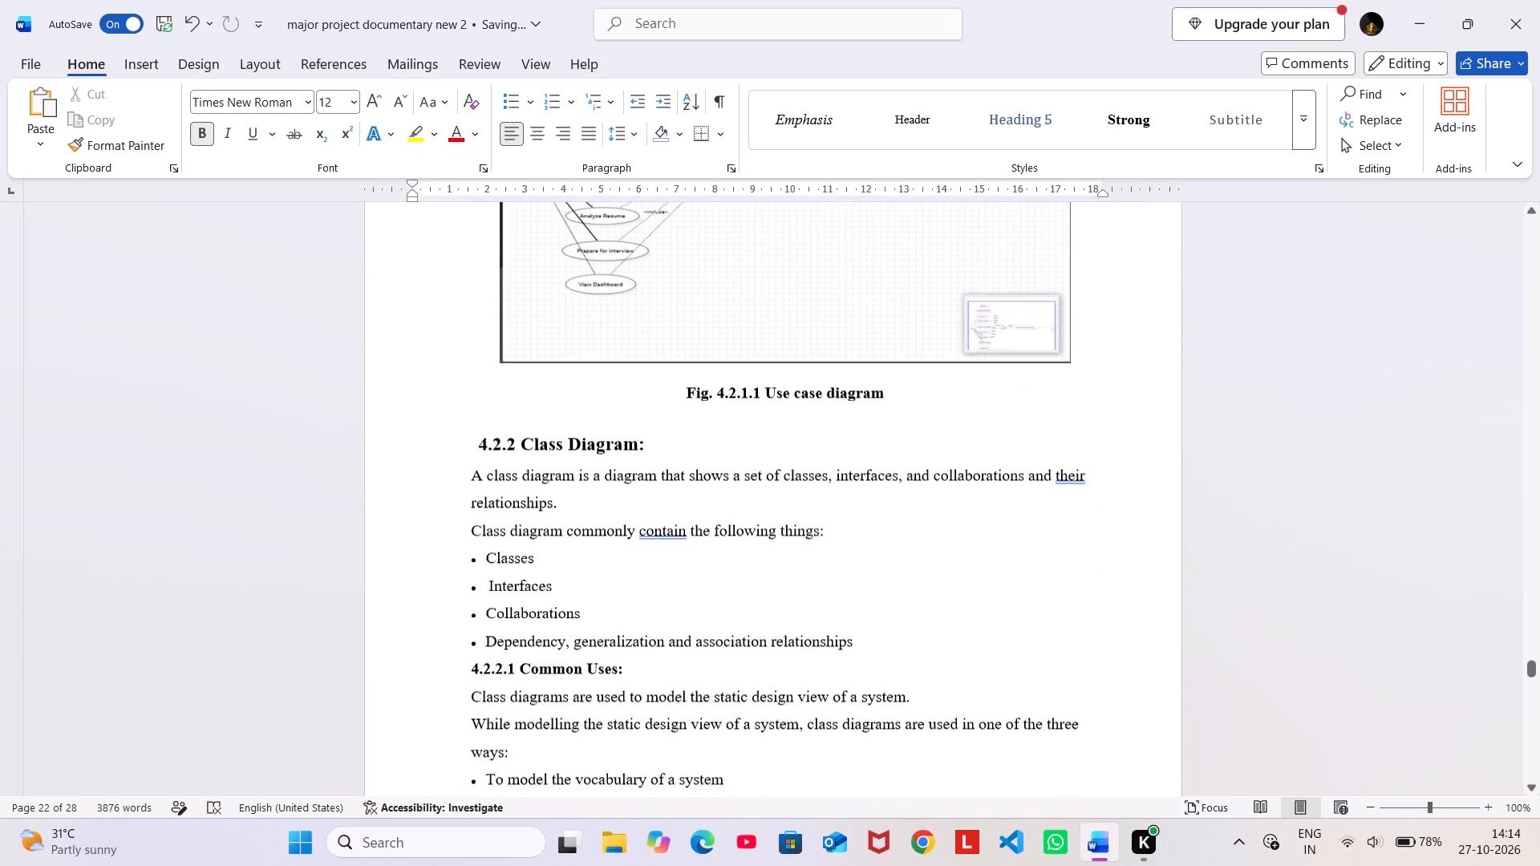
scroll(671, 393, "down", 2)
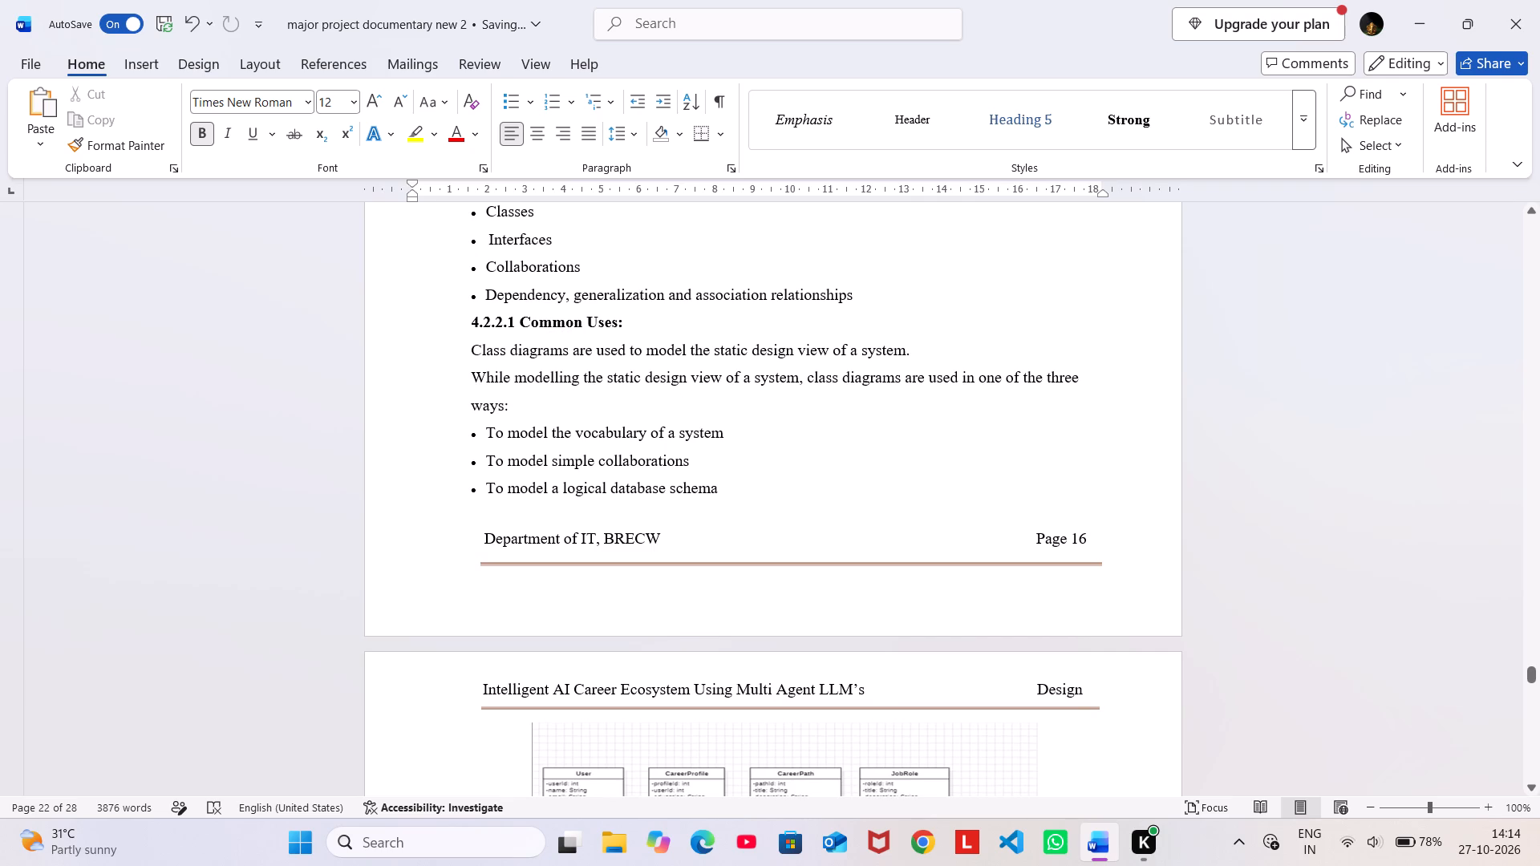
scroll(671, 393, "down", 3)
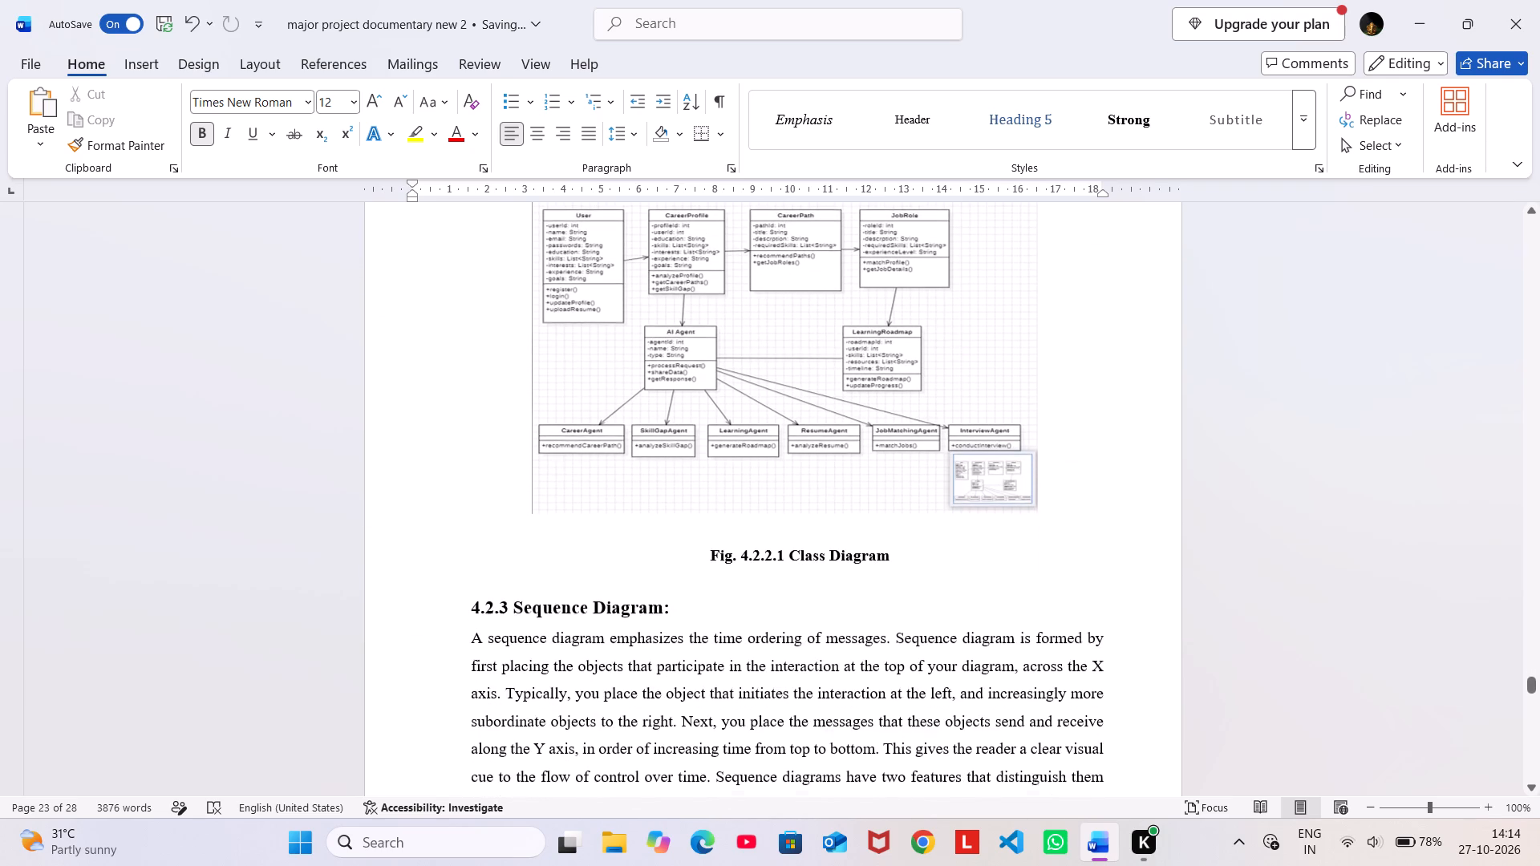
Examine the Sequence Diagram, Activity Diagram and 4.3 Modules sections, checking subsection numbers, figure captions and page footers.
scroll(671, 393, "down", 1)
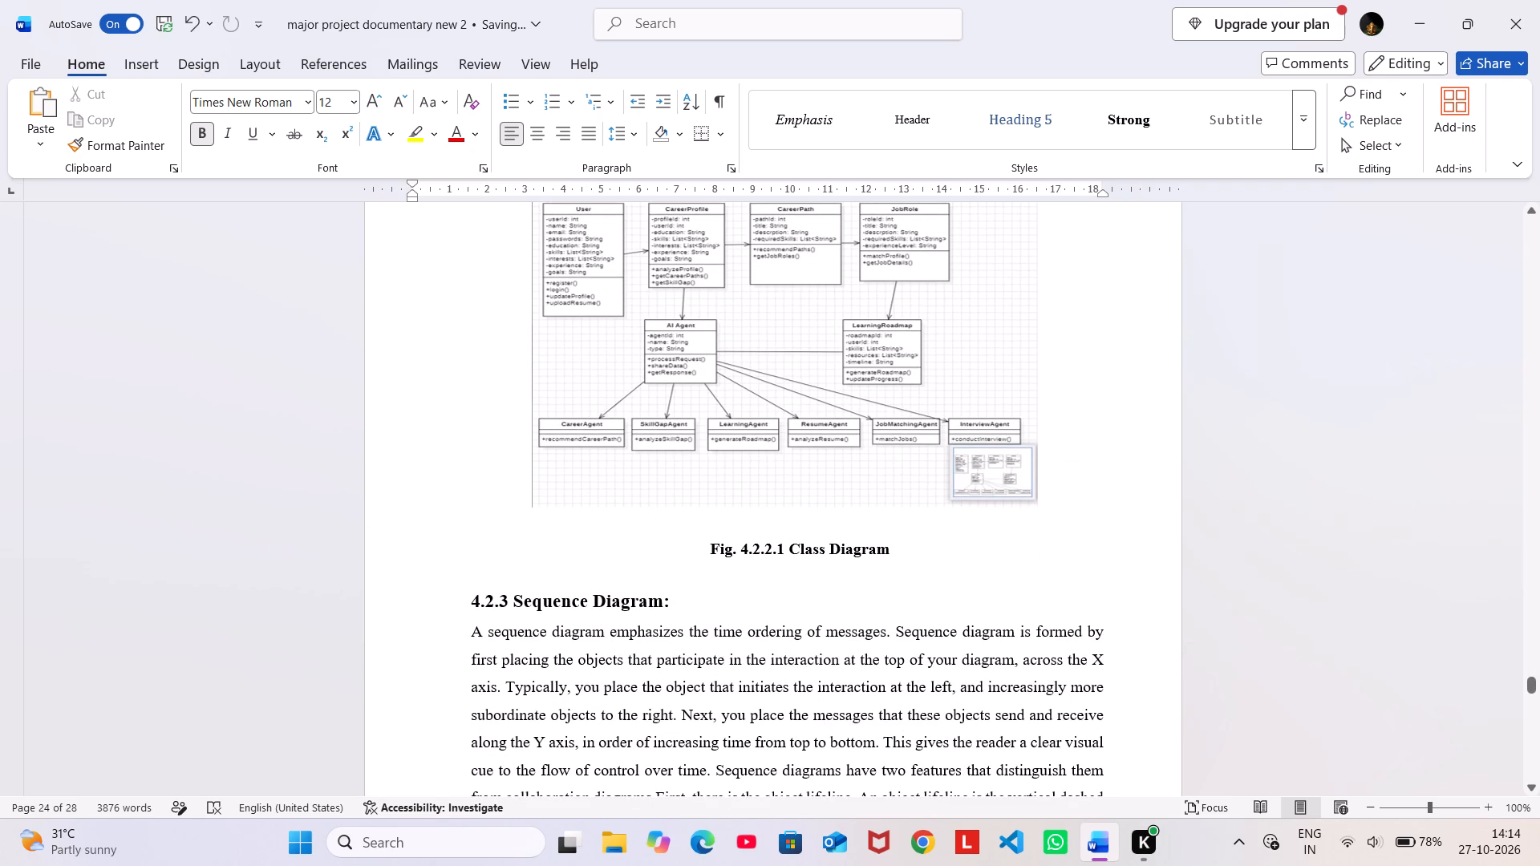
scroll(671, 393, "down", 2)
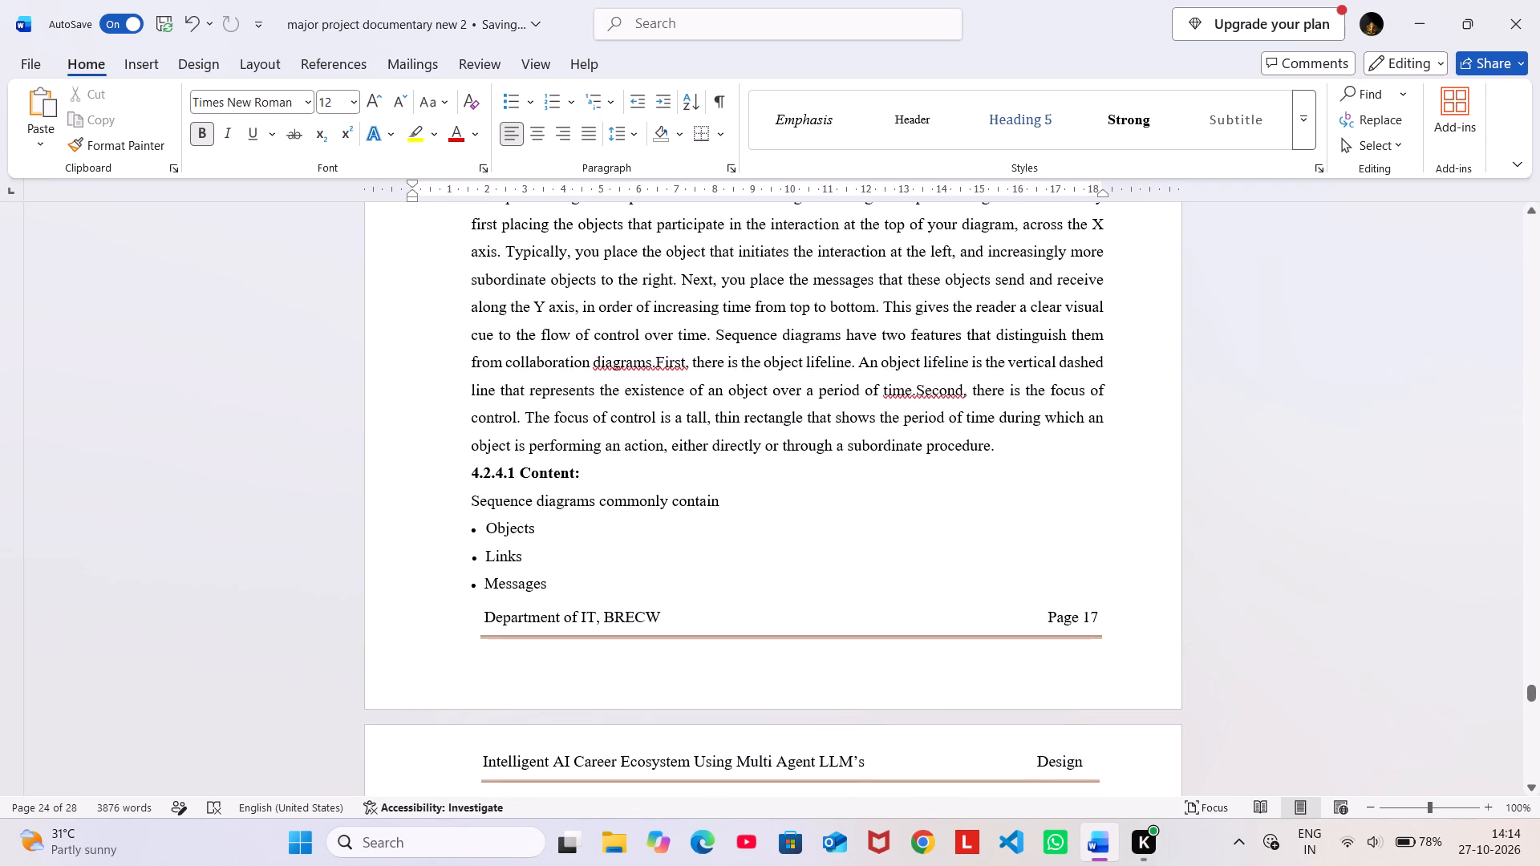
scroll(671, 393, "down", 3)
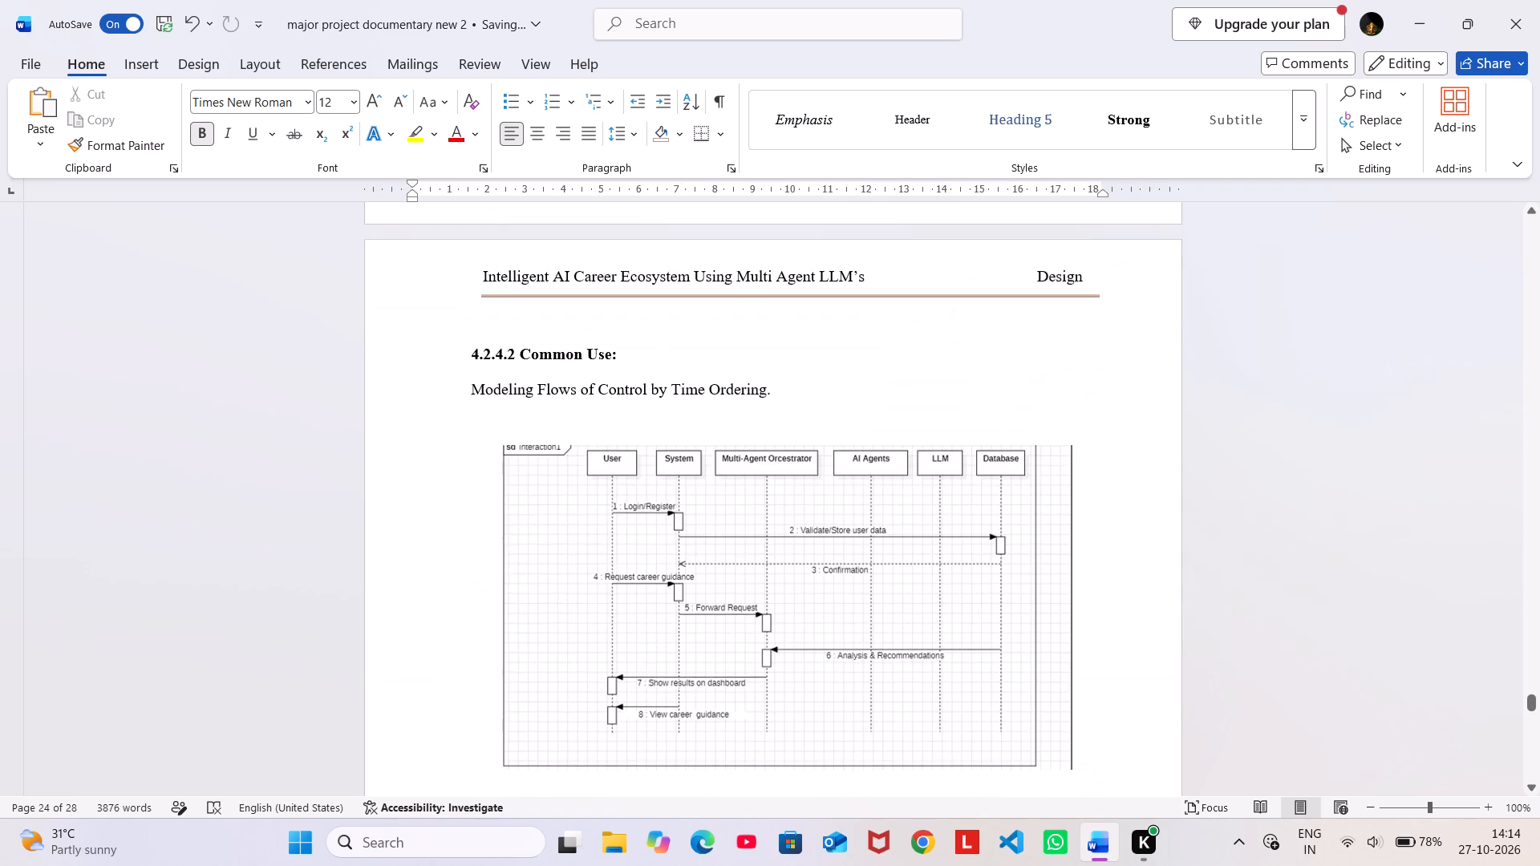
scroll(671, 393, "down", 1)
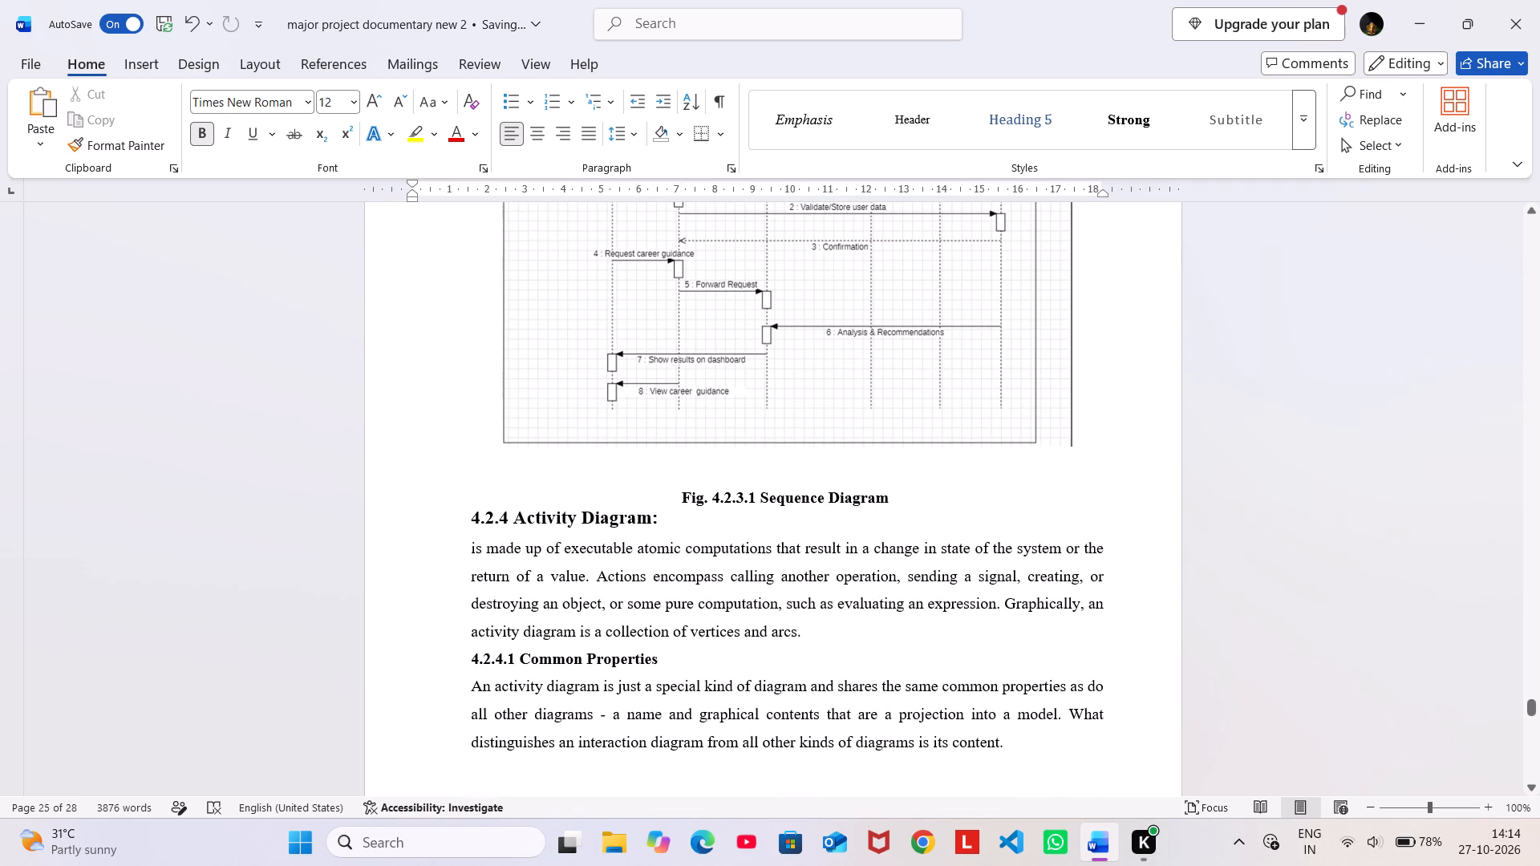
scroll(671, 393, "down", 2)
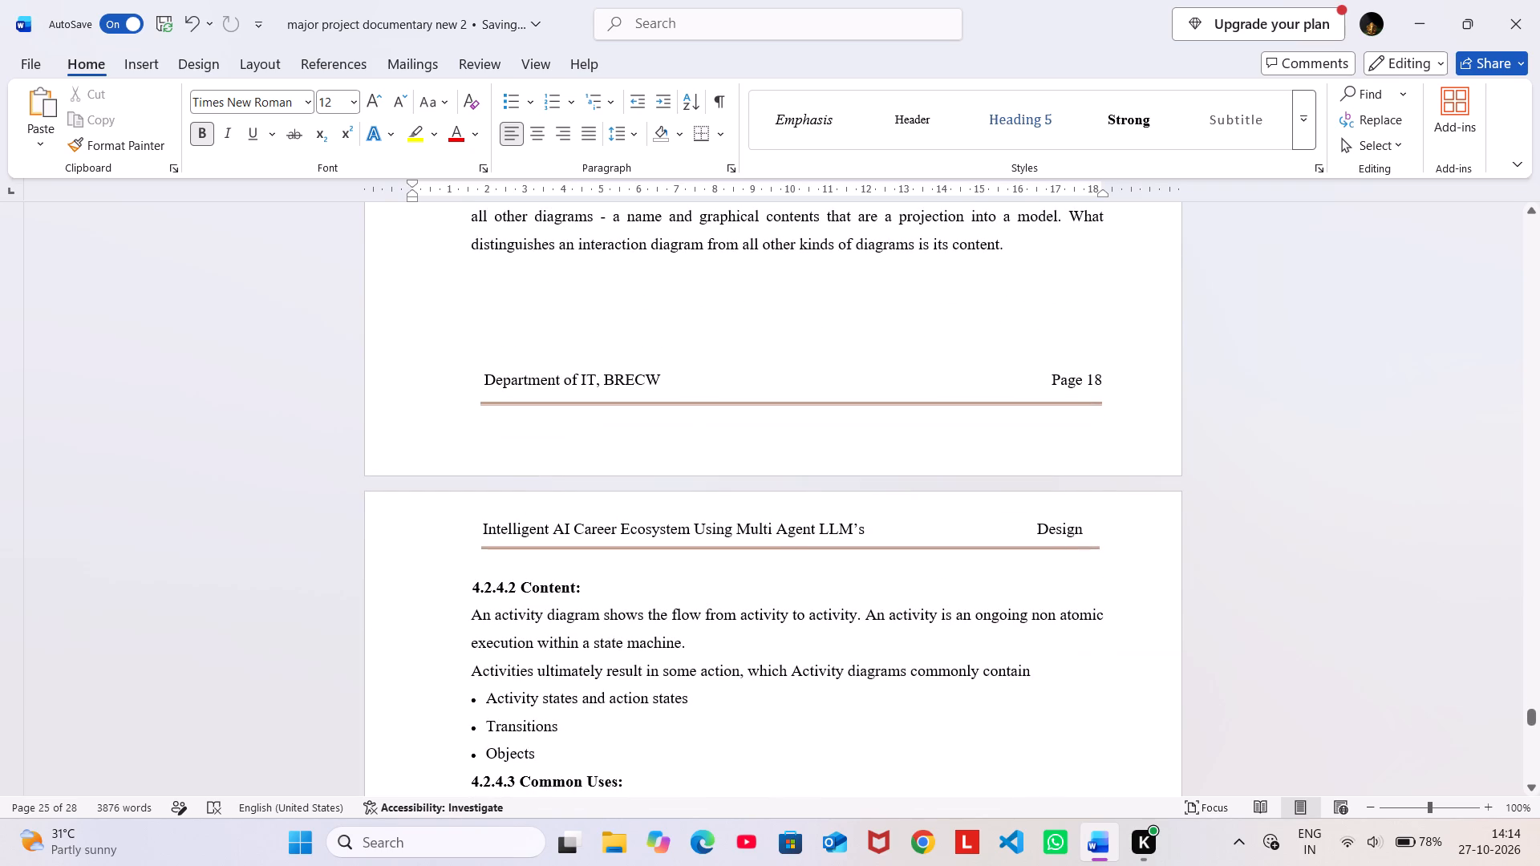
scroll(671, 393, "down", 3)
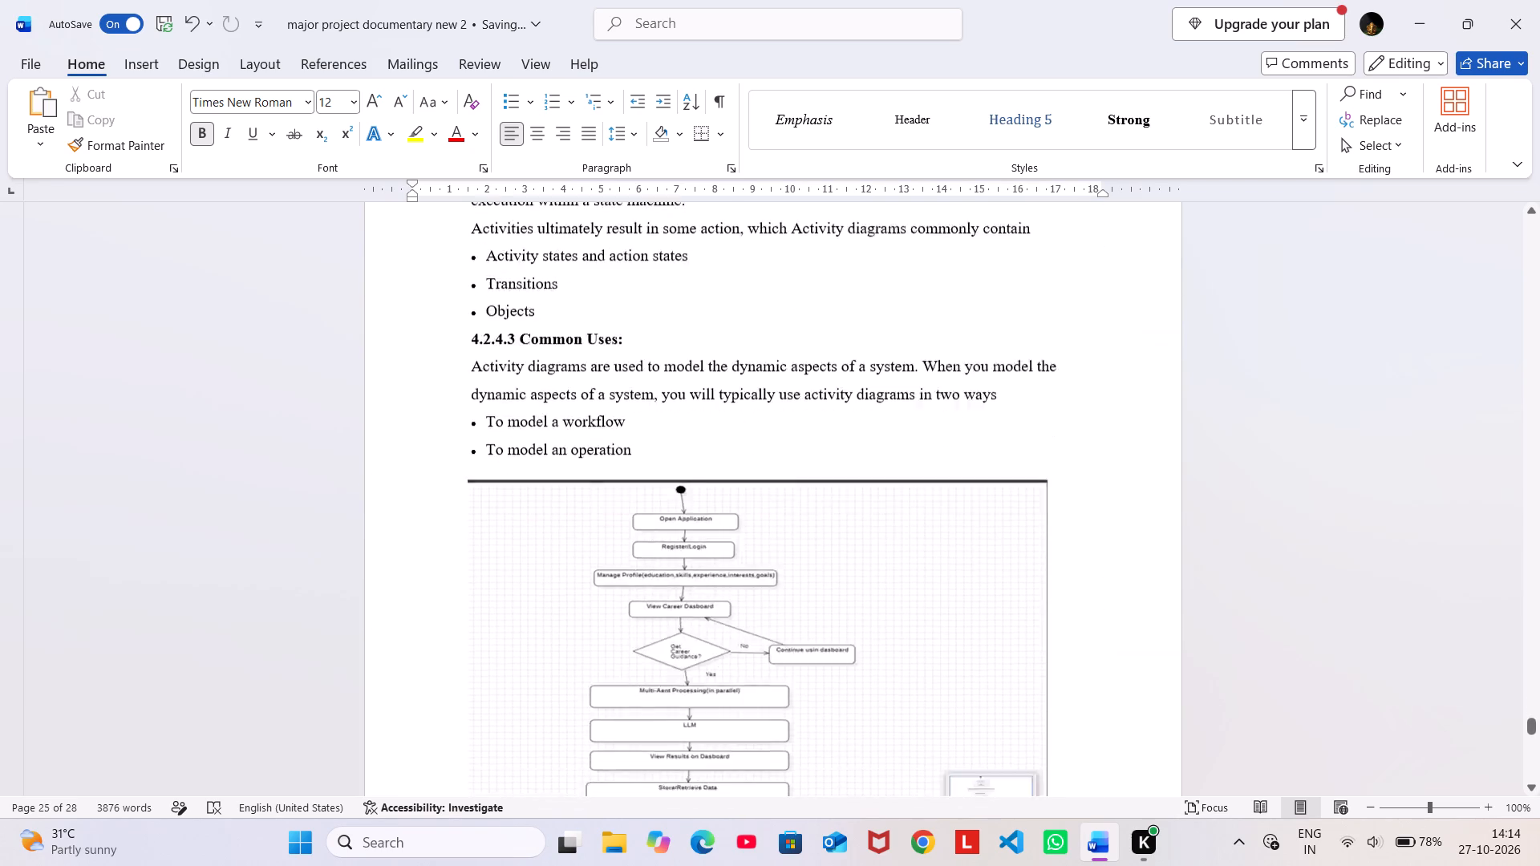
scroll(671, 393, "down", 1)
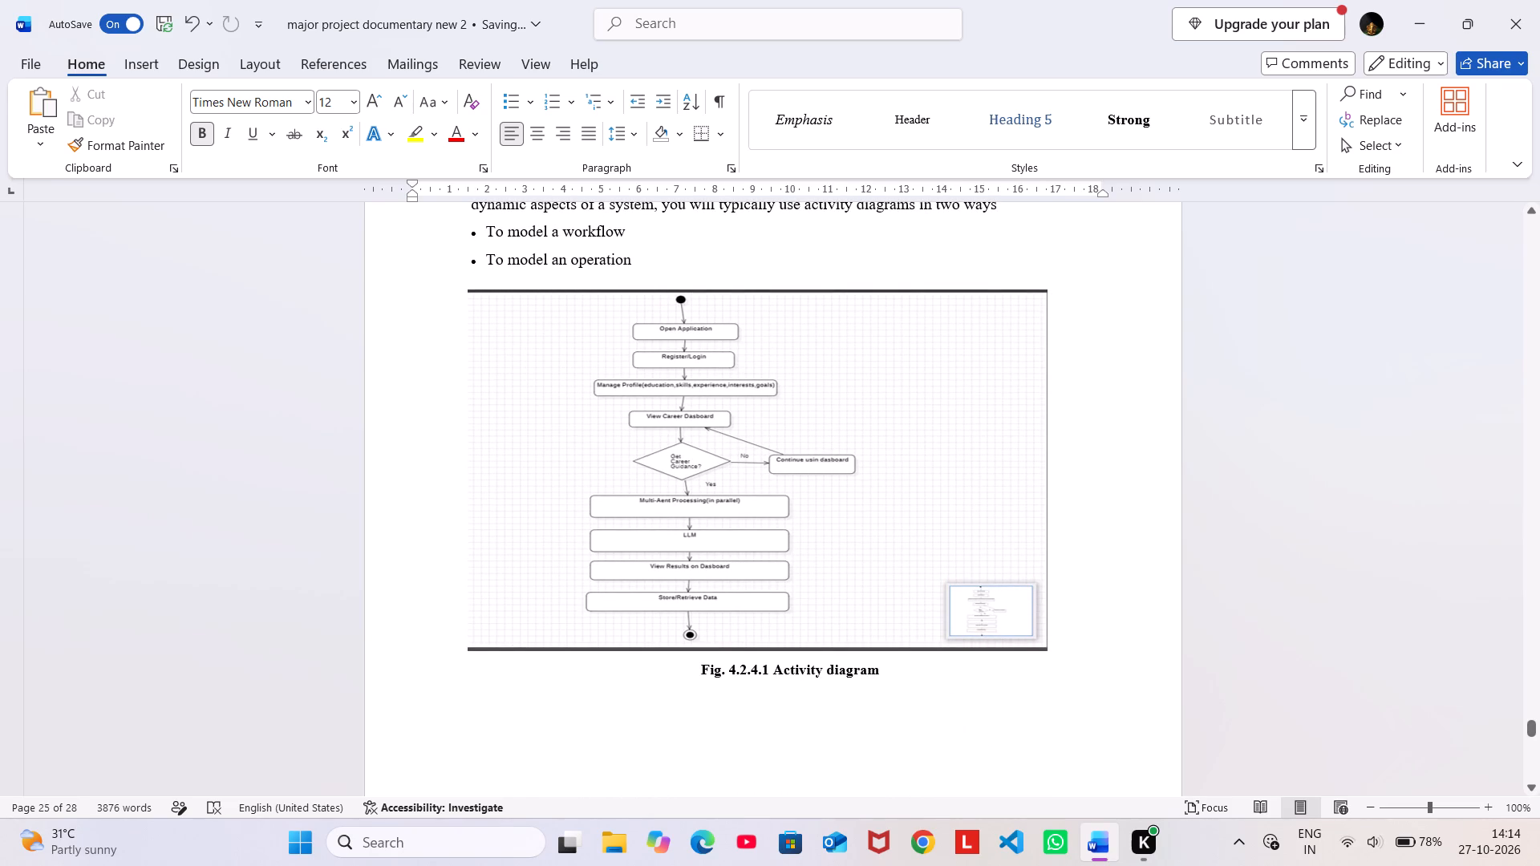
scroll(671, 393, "down", 2)
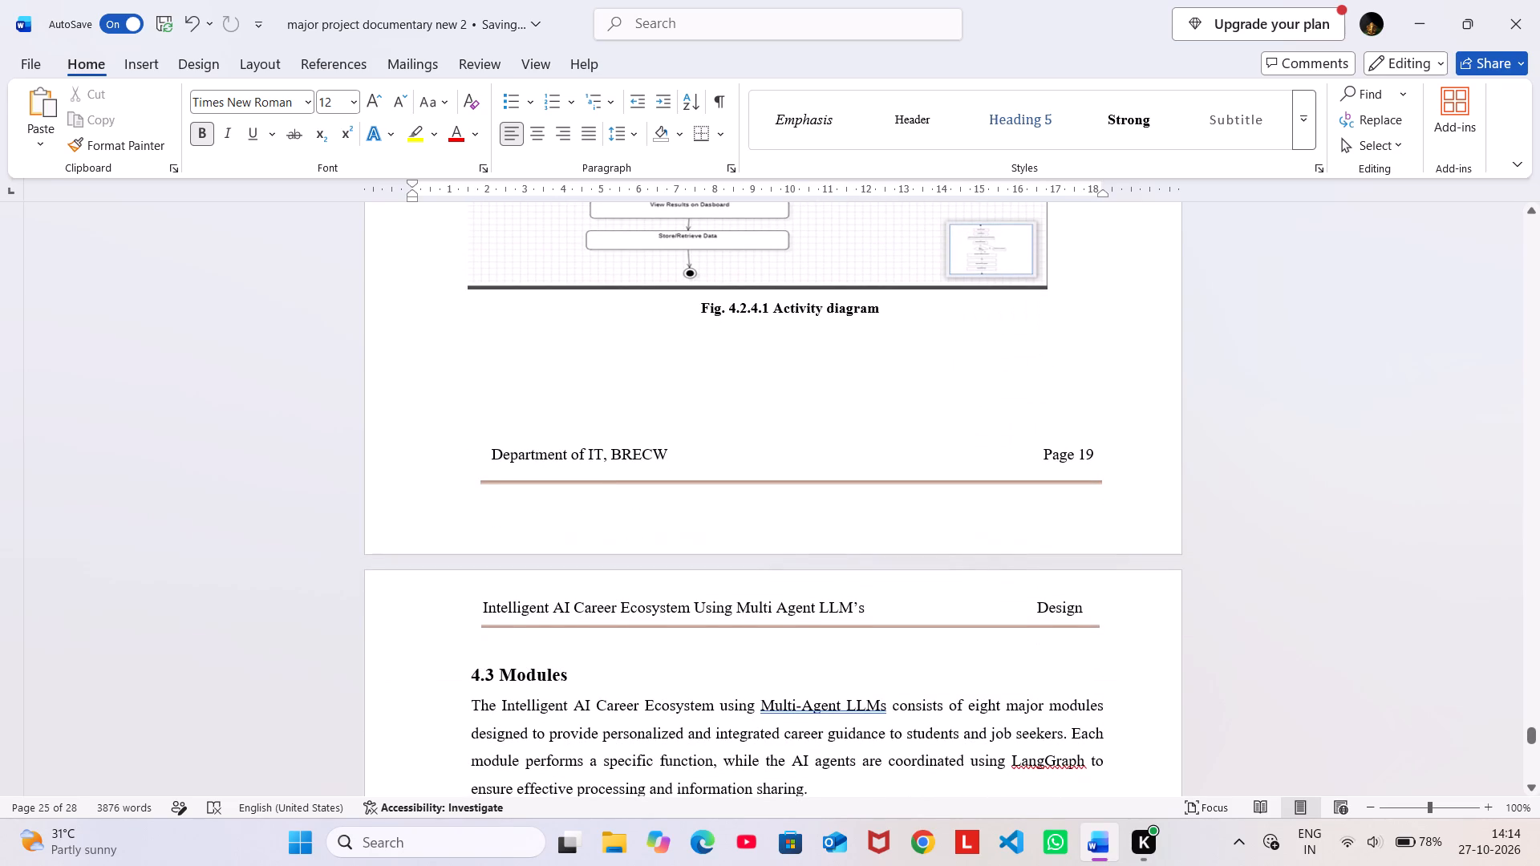
scroll(671, 393, "down", 3)
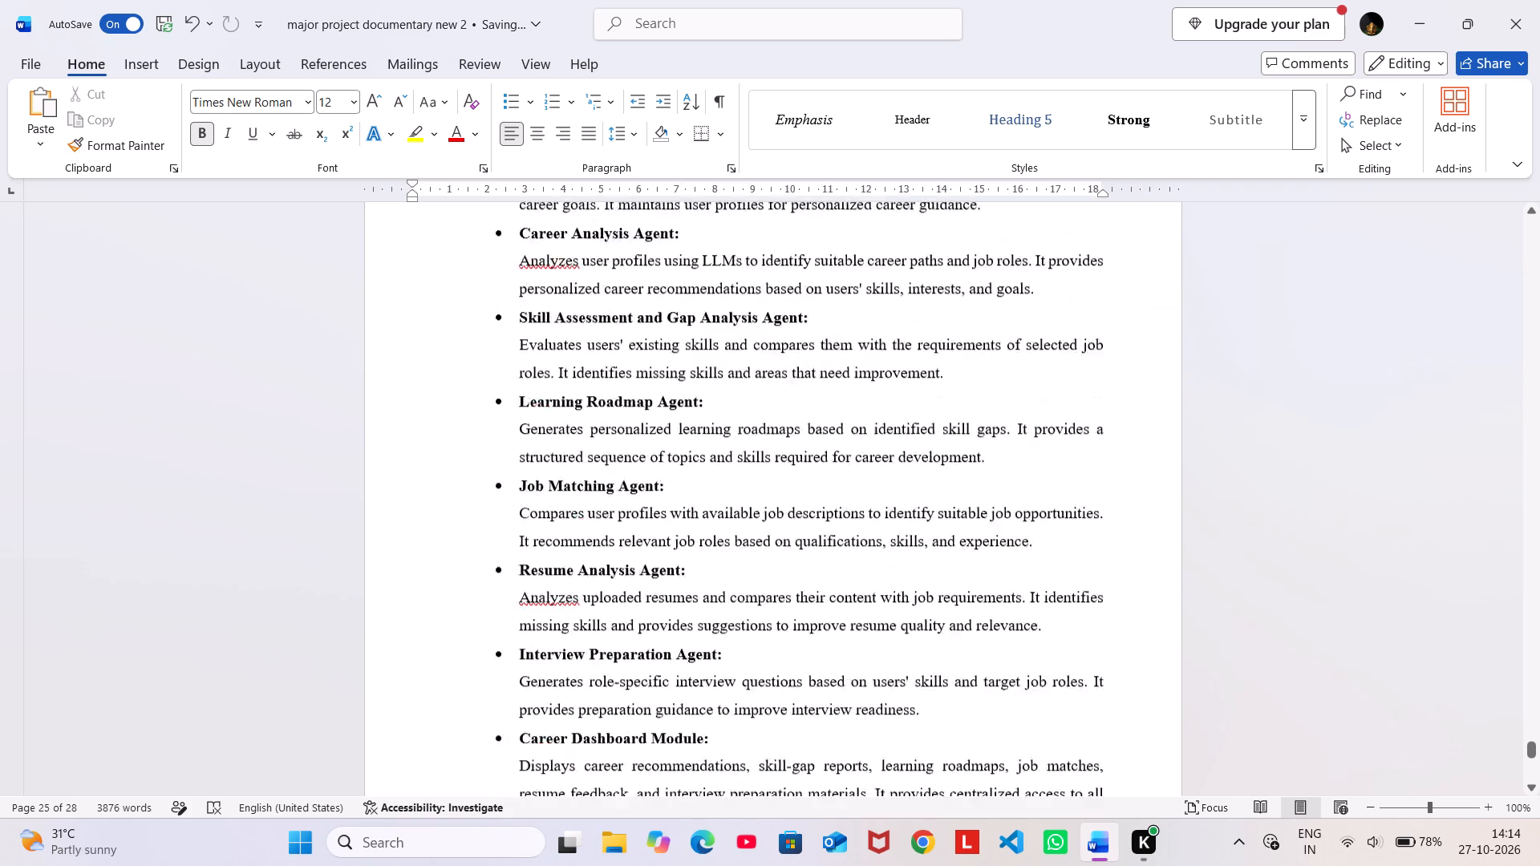
Set the System Architecture figure's page number to 12 in the List of Figures table.
scroll(671, 393, "down", 1)
scroll(671, 393, "up", 3)
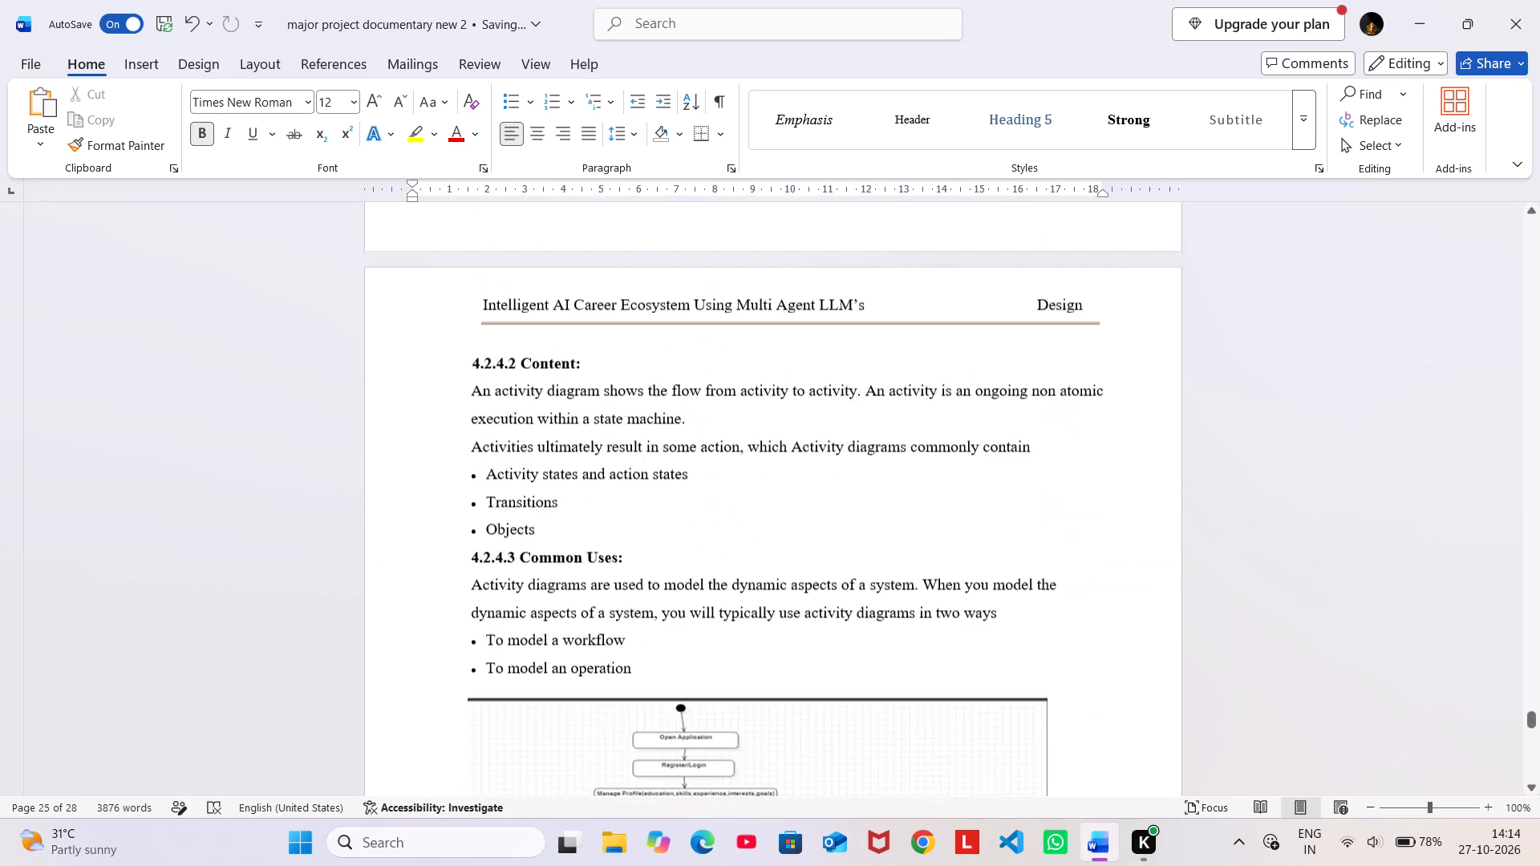
scroll(671, 393, "up", 20)
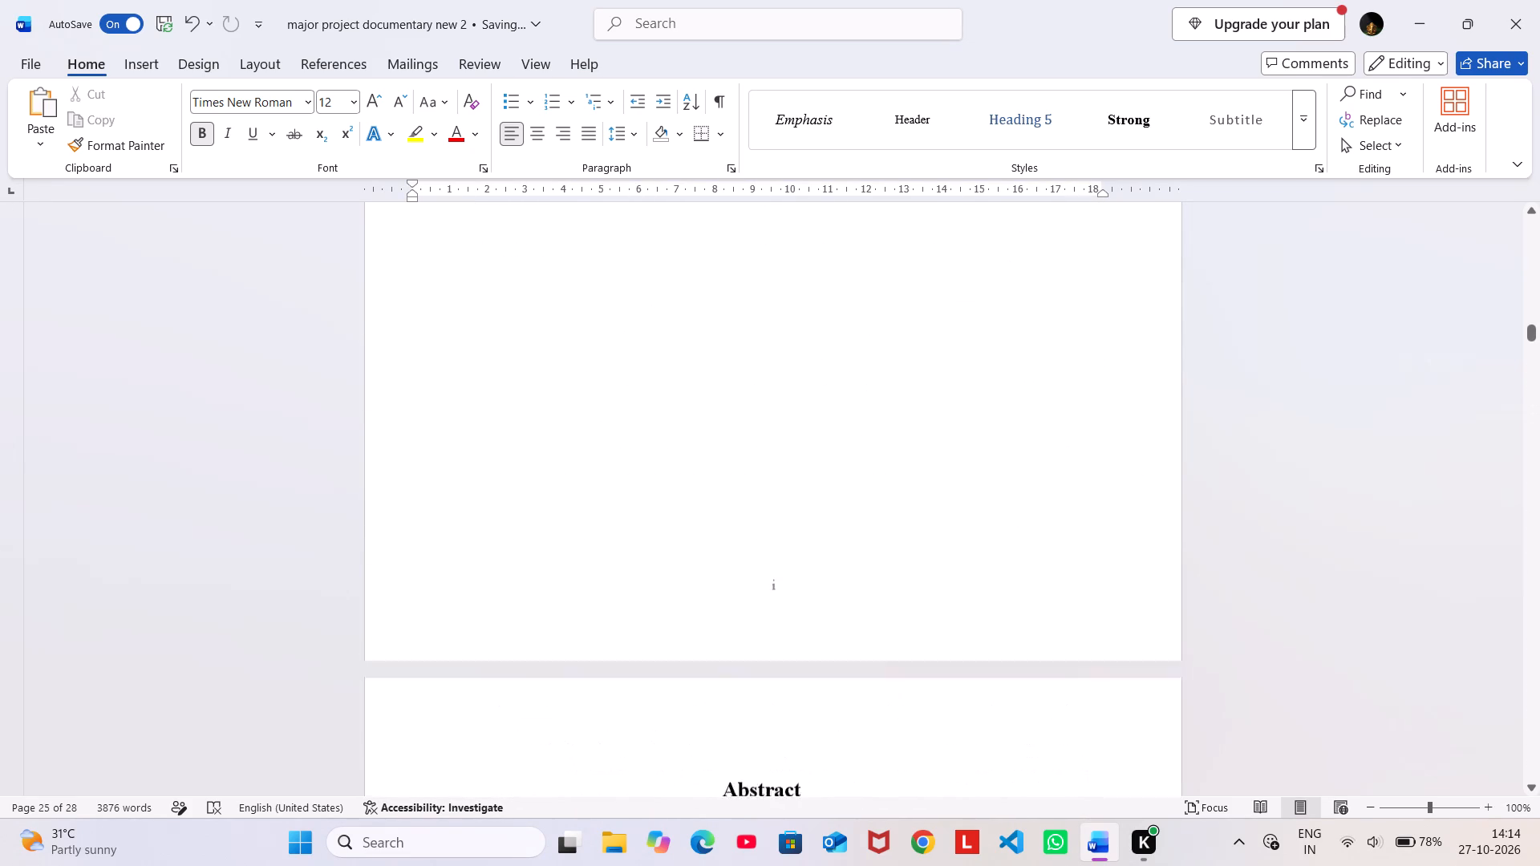
scroll(671, 393, "up", 5)
scroll(671, 393, "down", 5)
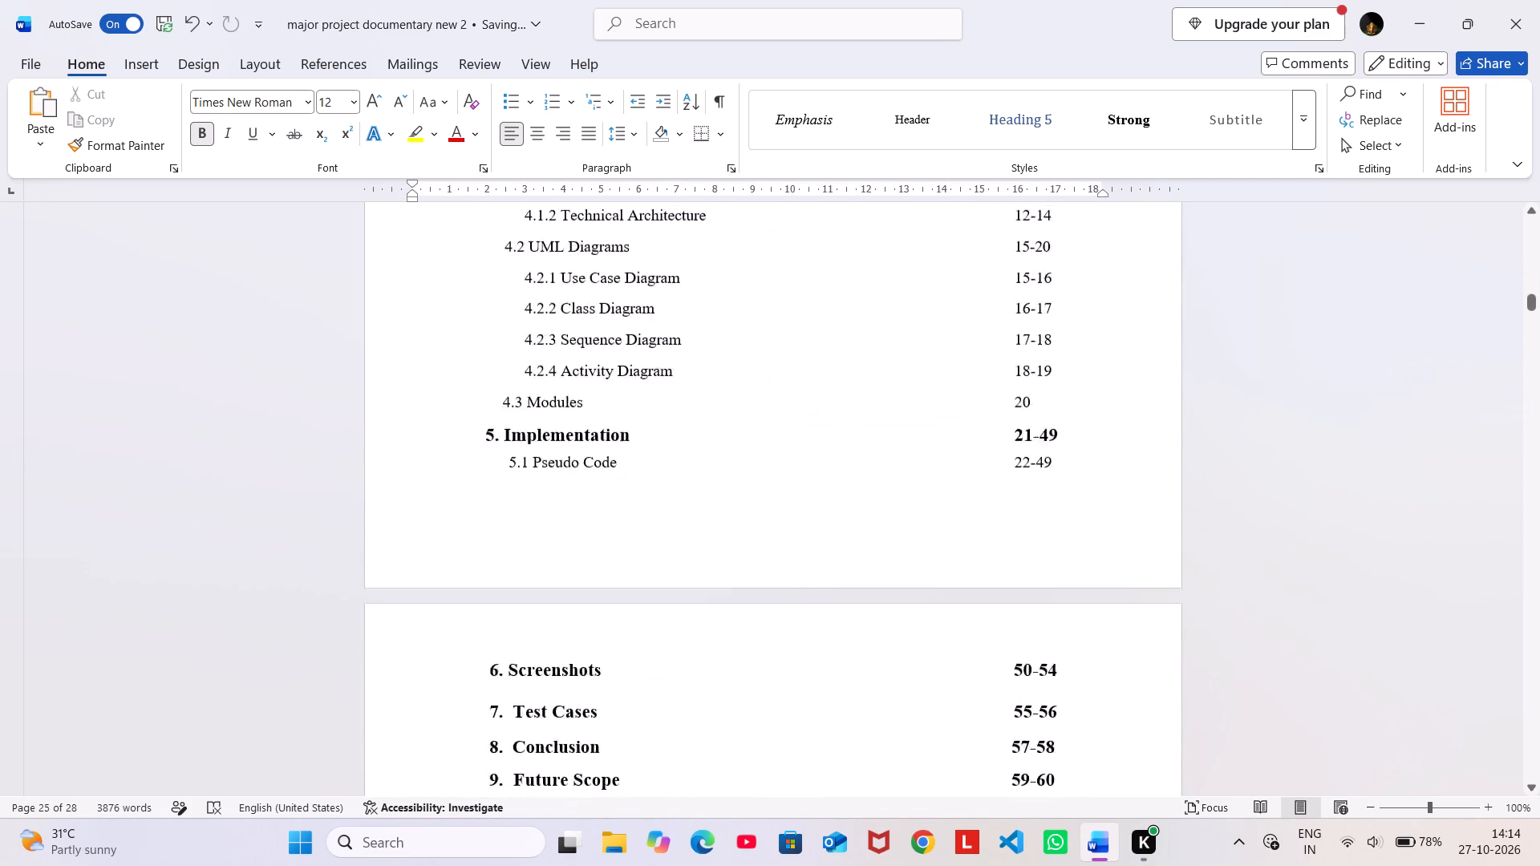
scroll(671, 393, "down", 5)
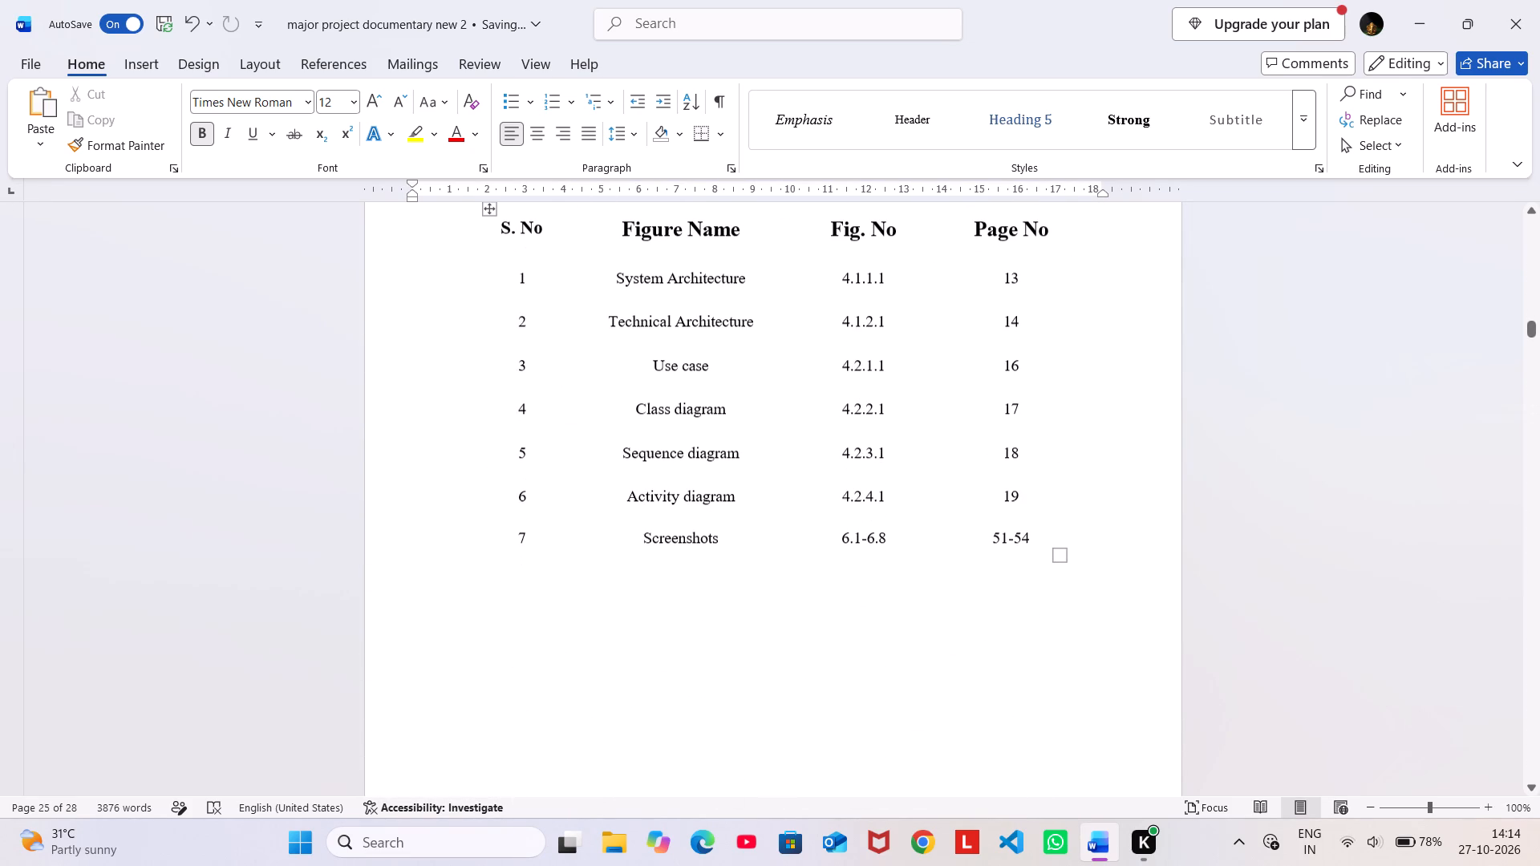
right_click(671, 393)
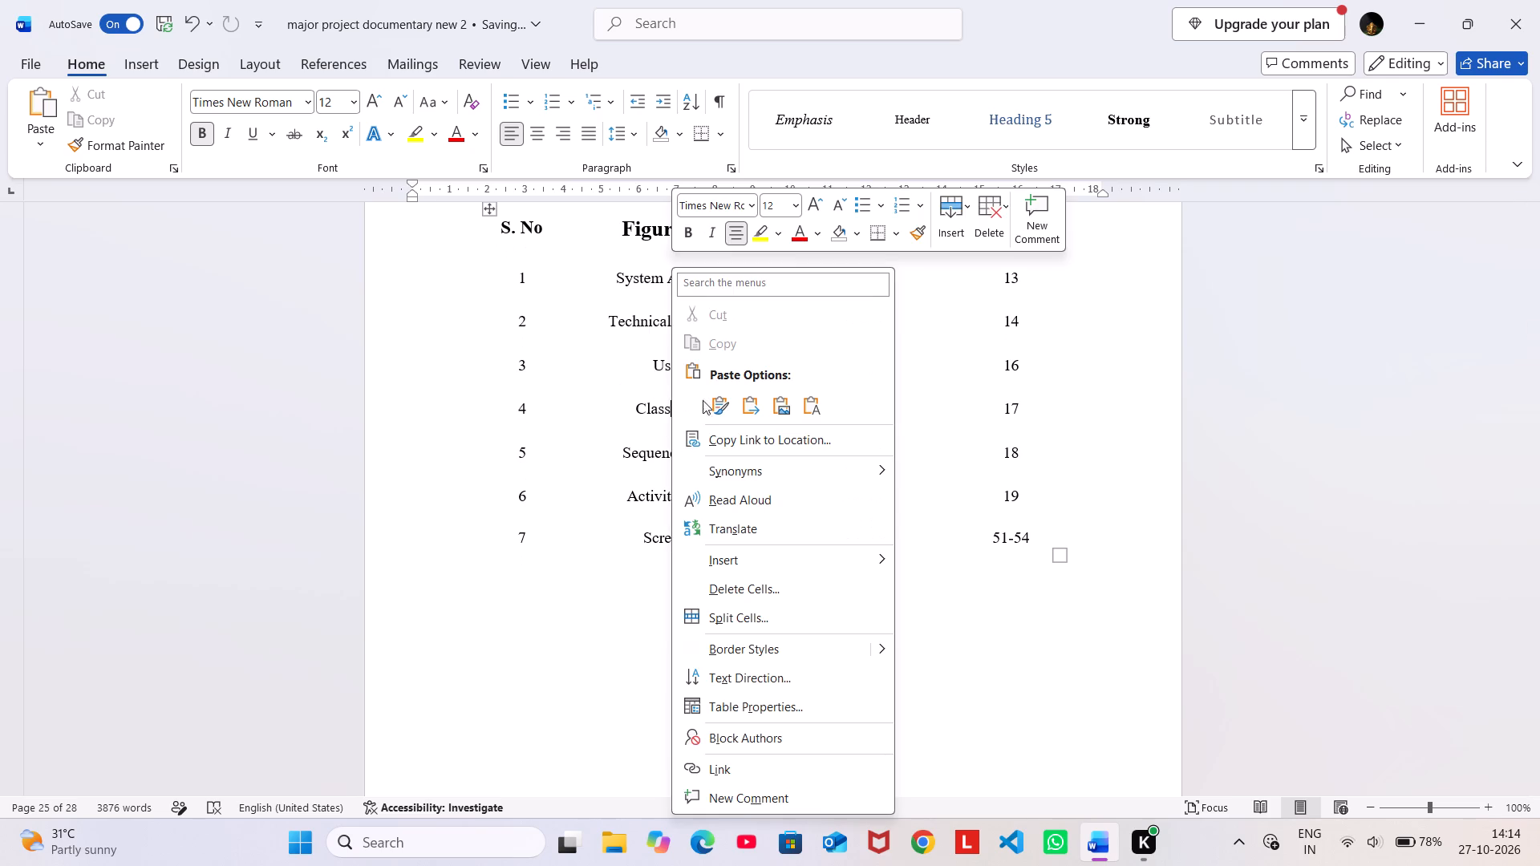
left_click(1048, 449)
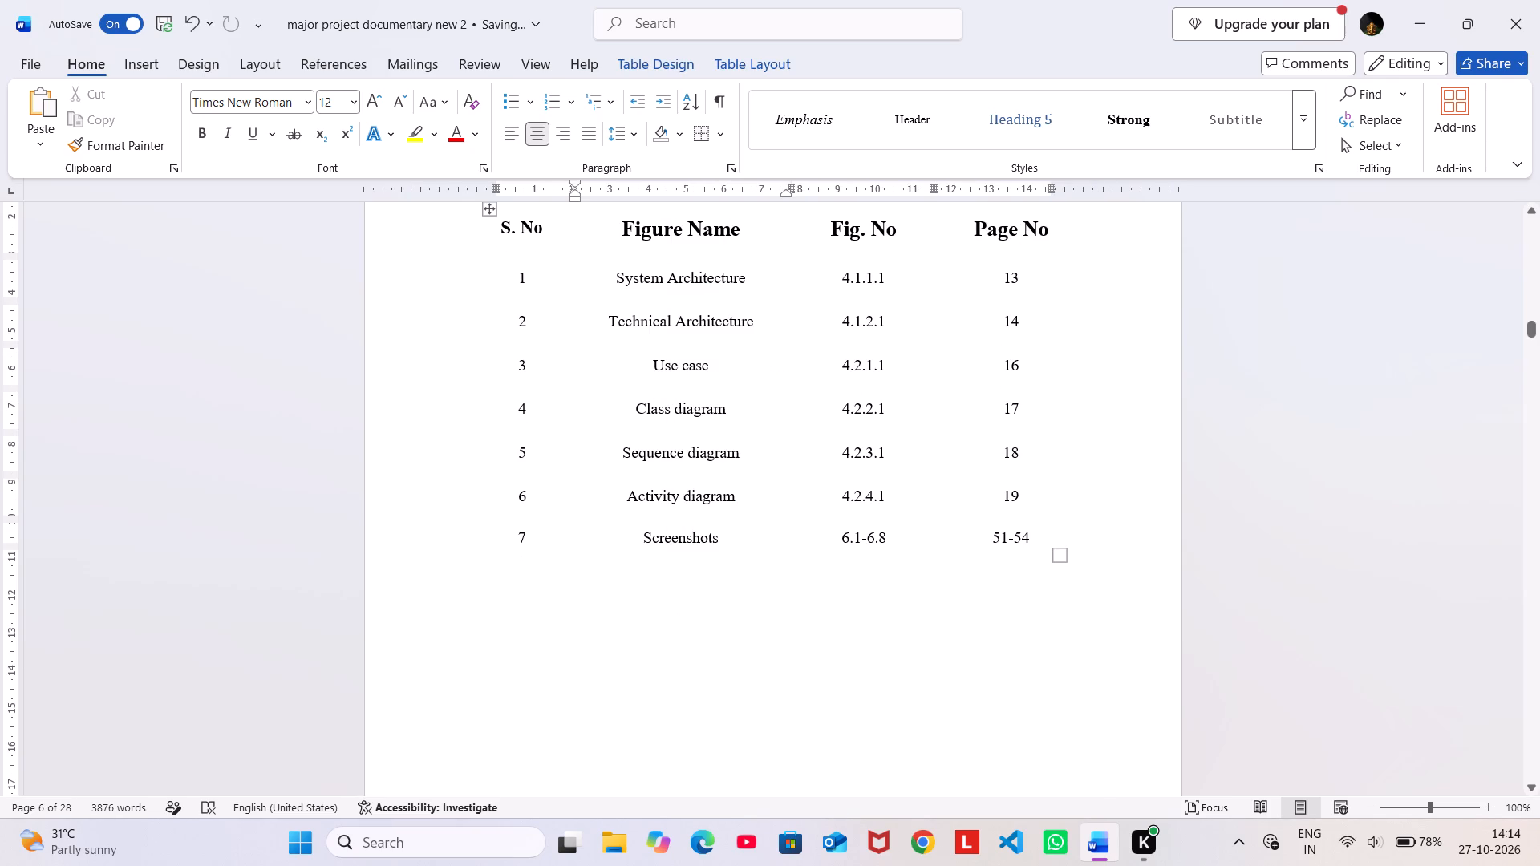
left_click(1015, 275)
key("Right")
key("BackSpace")
key("2")
Save the document.
scroll(877, 407, "down", 3)
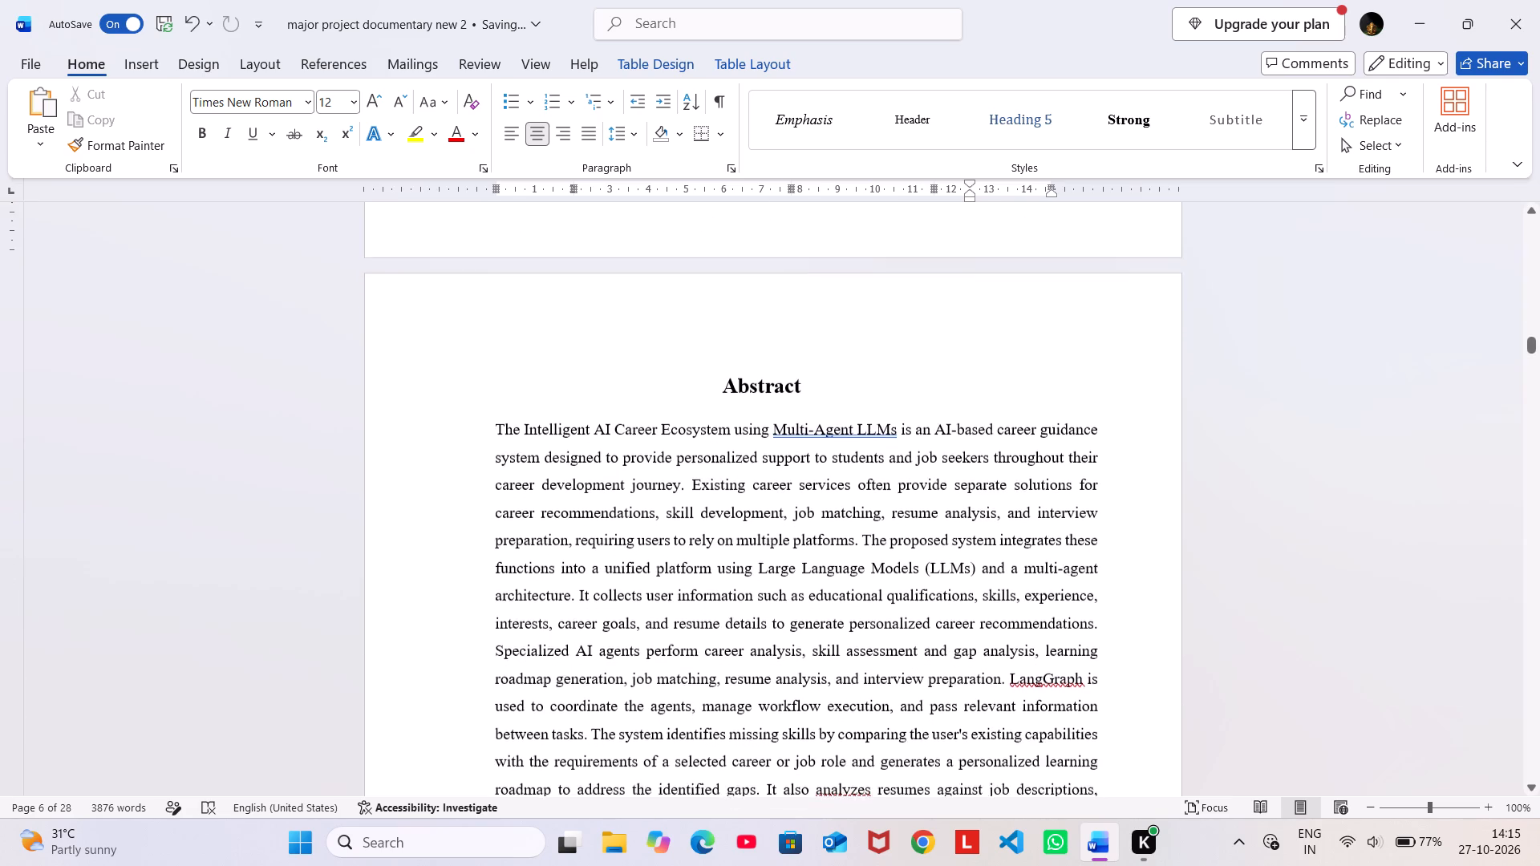
left_click(835, 471)
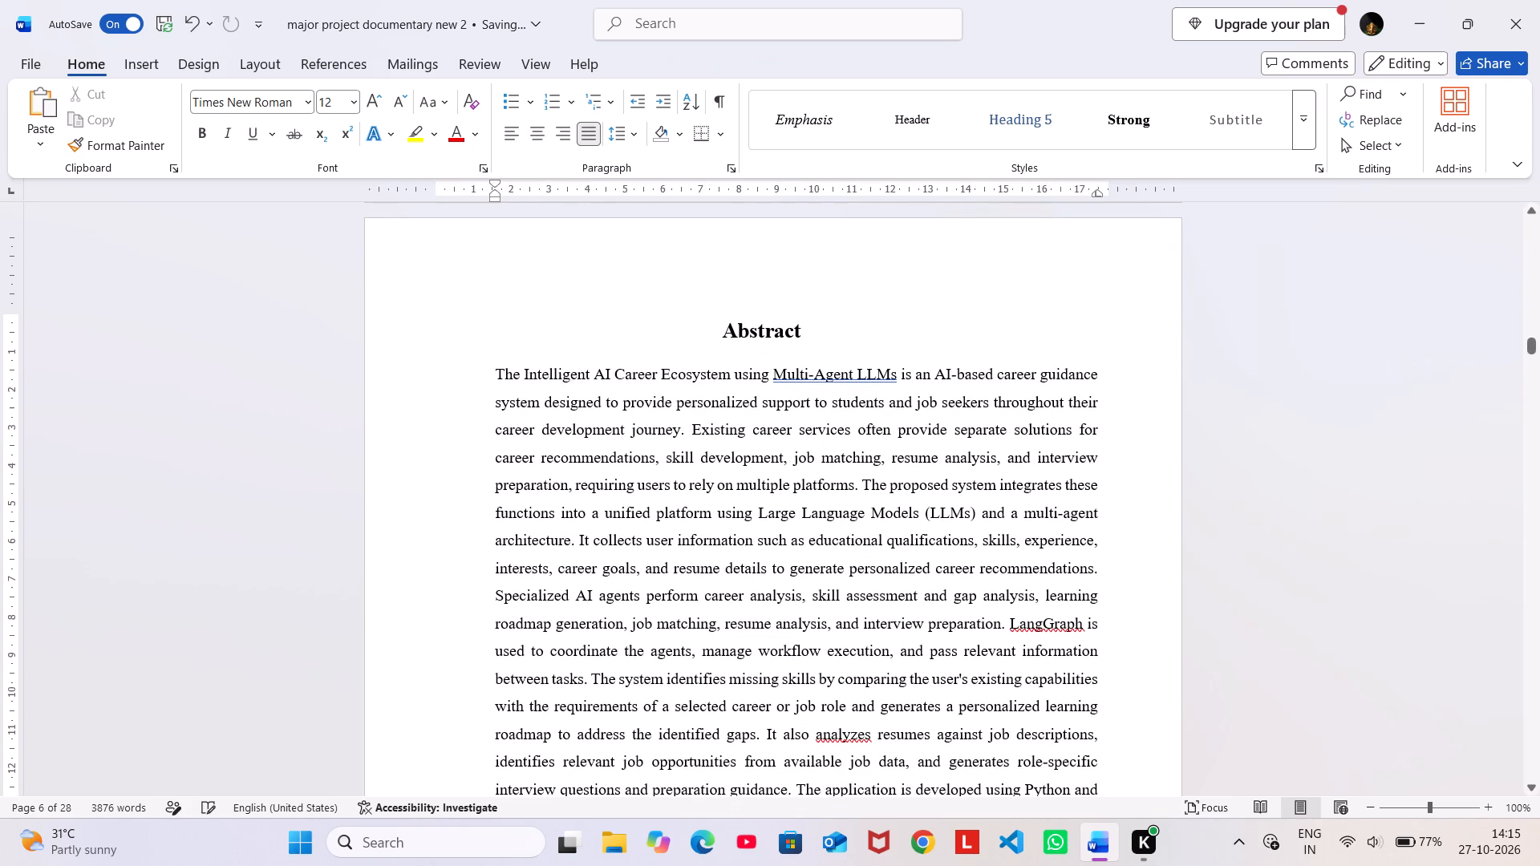
key("ctrl+s")
Scan the chapters from the Abstract to 4.3 Modules and back to the List of Figures, checking page numbers and layout.
scroll(835, 471, "down", 2)
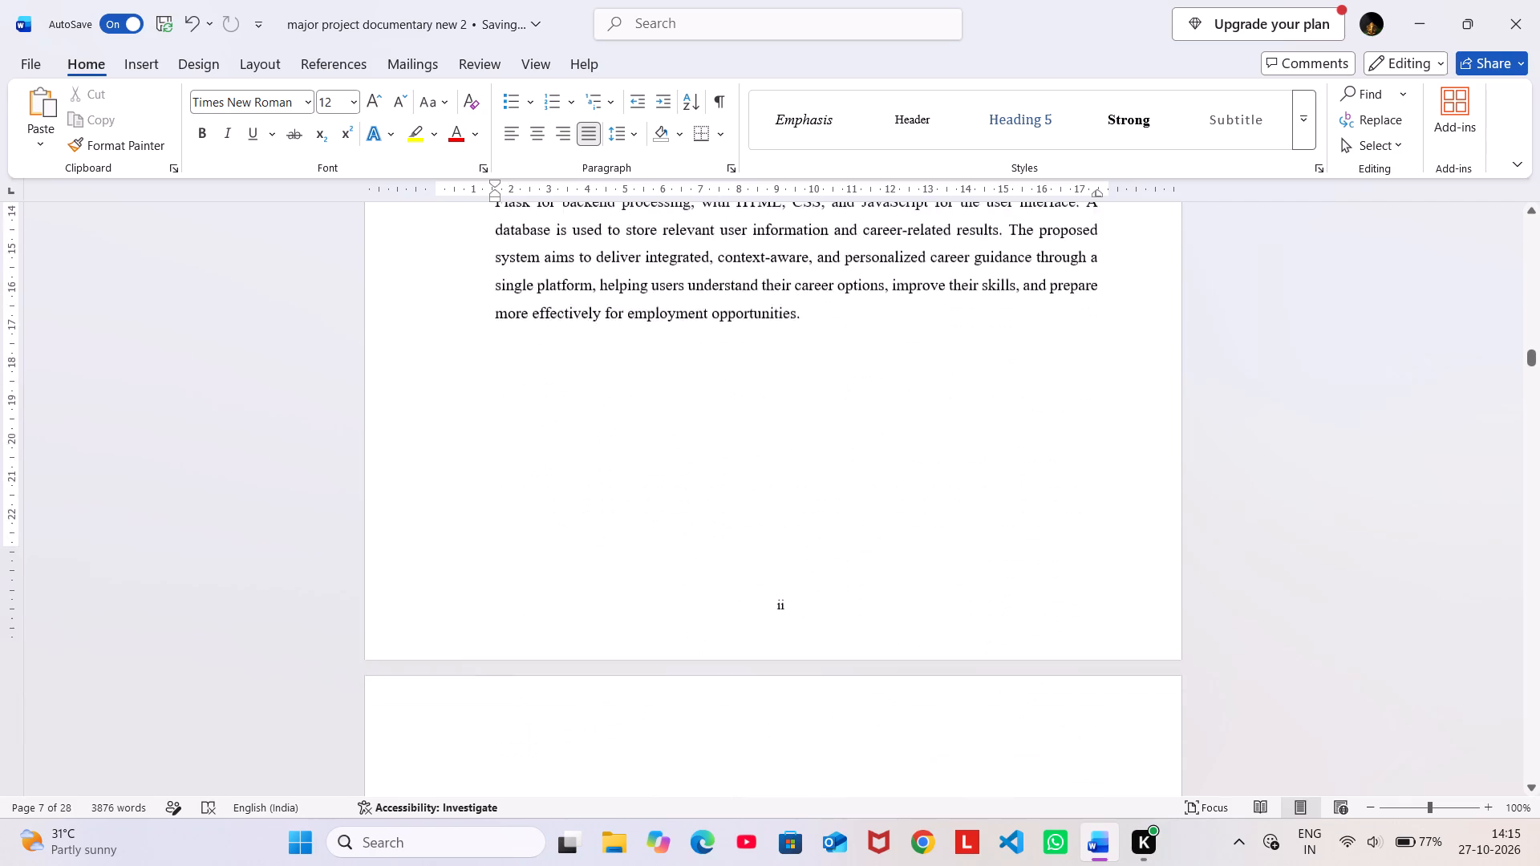
scroll(835, 471, "down", 8)
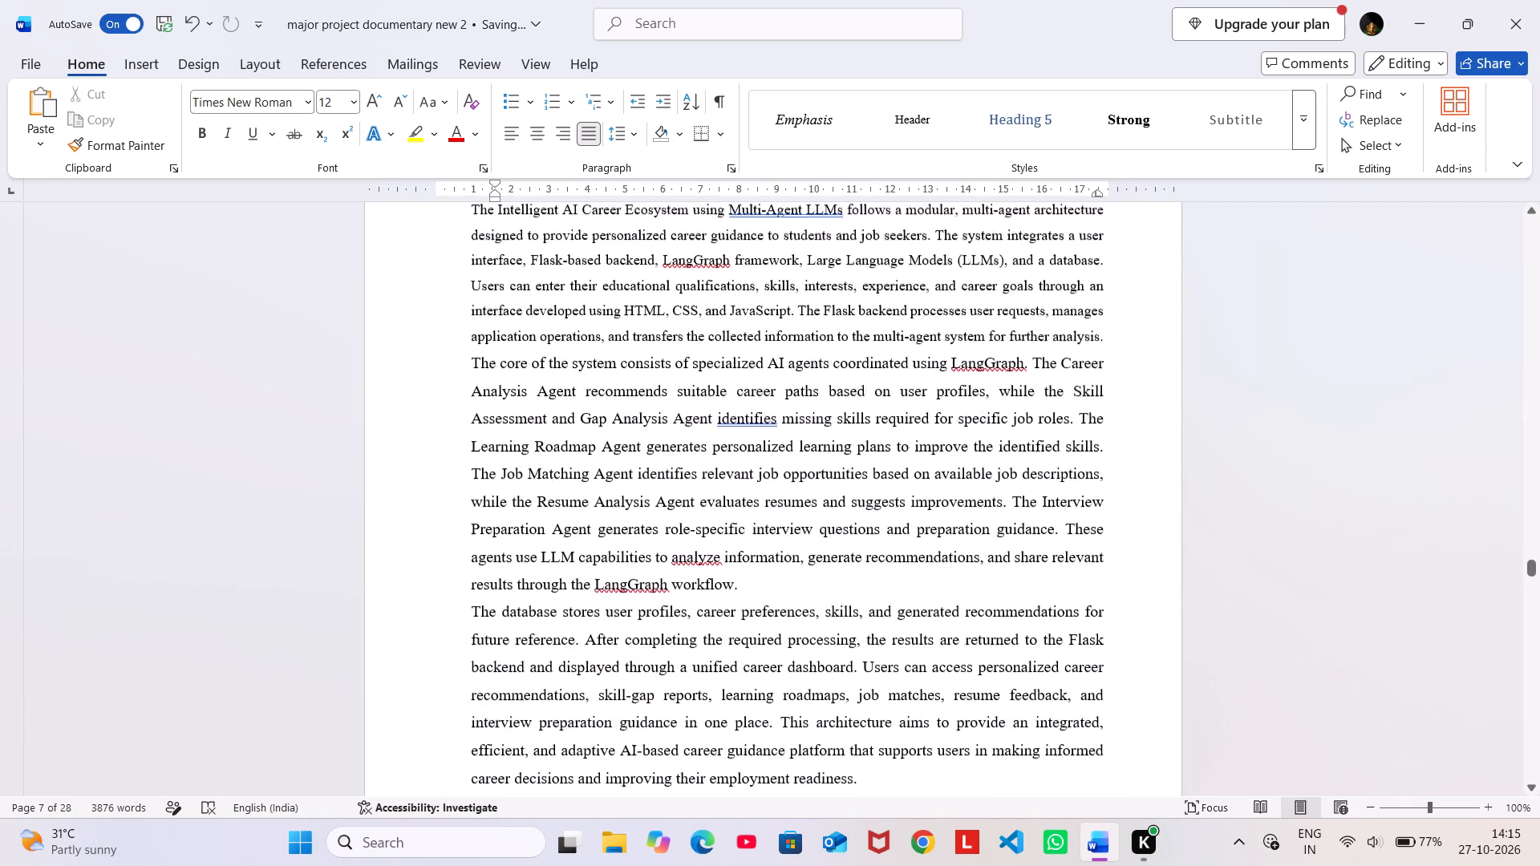
scroll(835, 471, "down", 6)
scroll(835, 471, "up", 1)
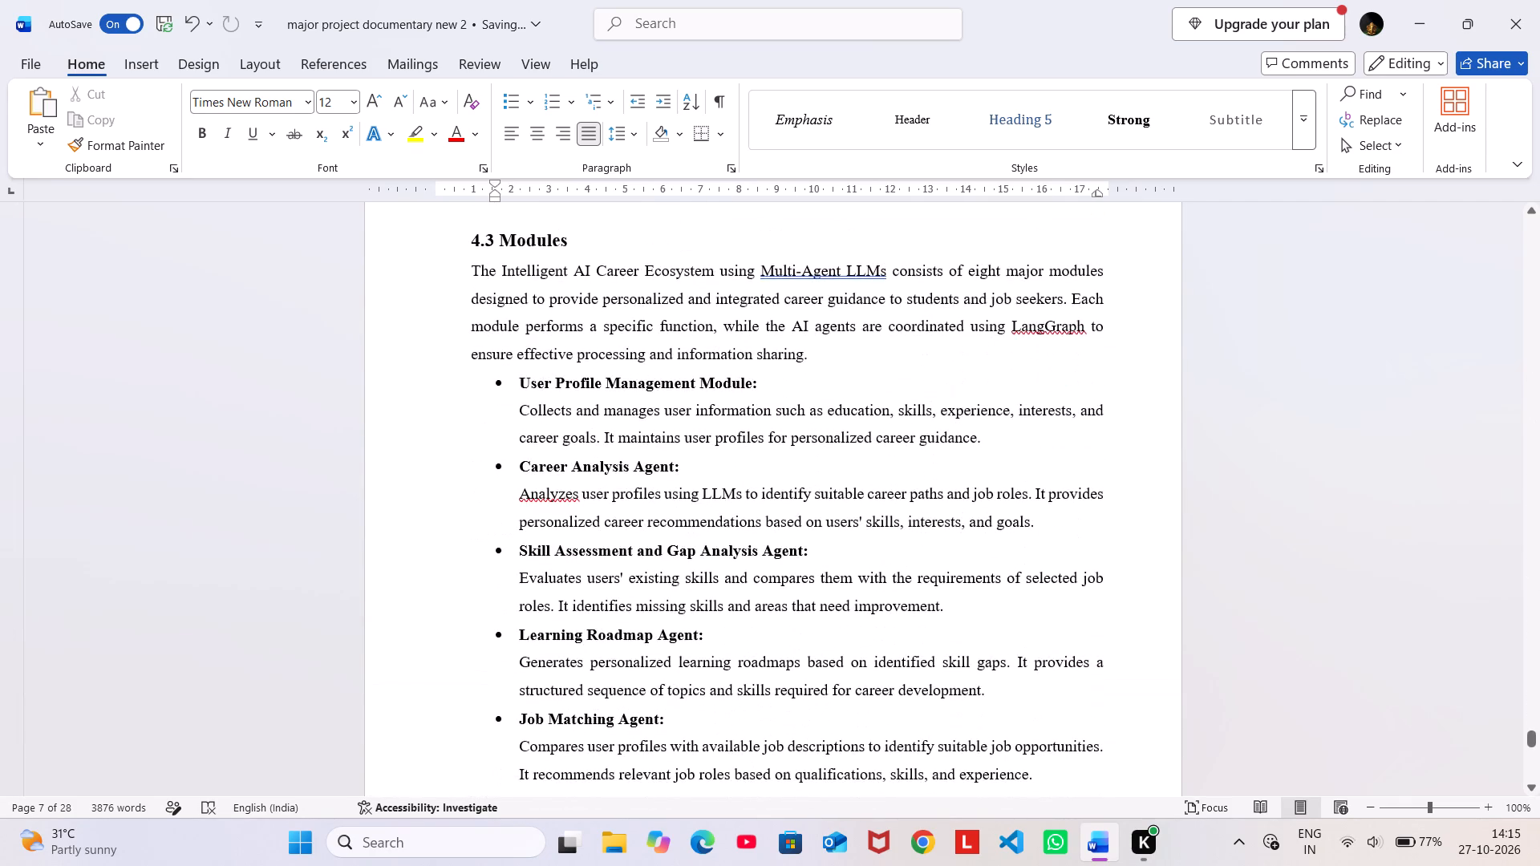
scroll(835, 471, "up", 2)
scroll(835, 471, "down", 2)
scroll(835, 471, "up", 9)
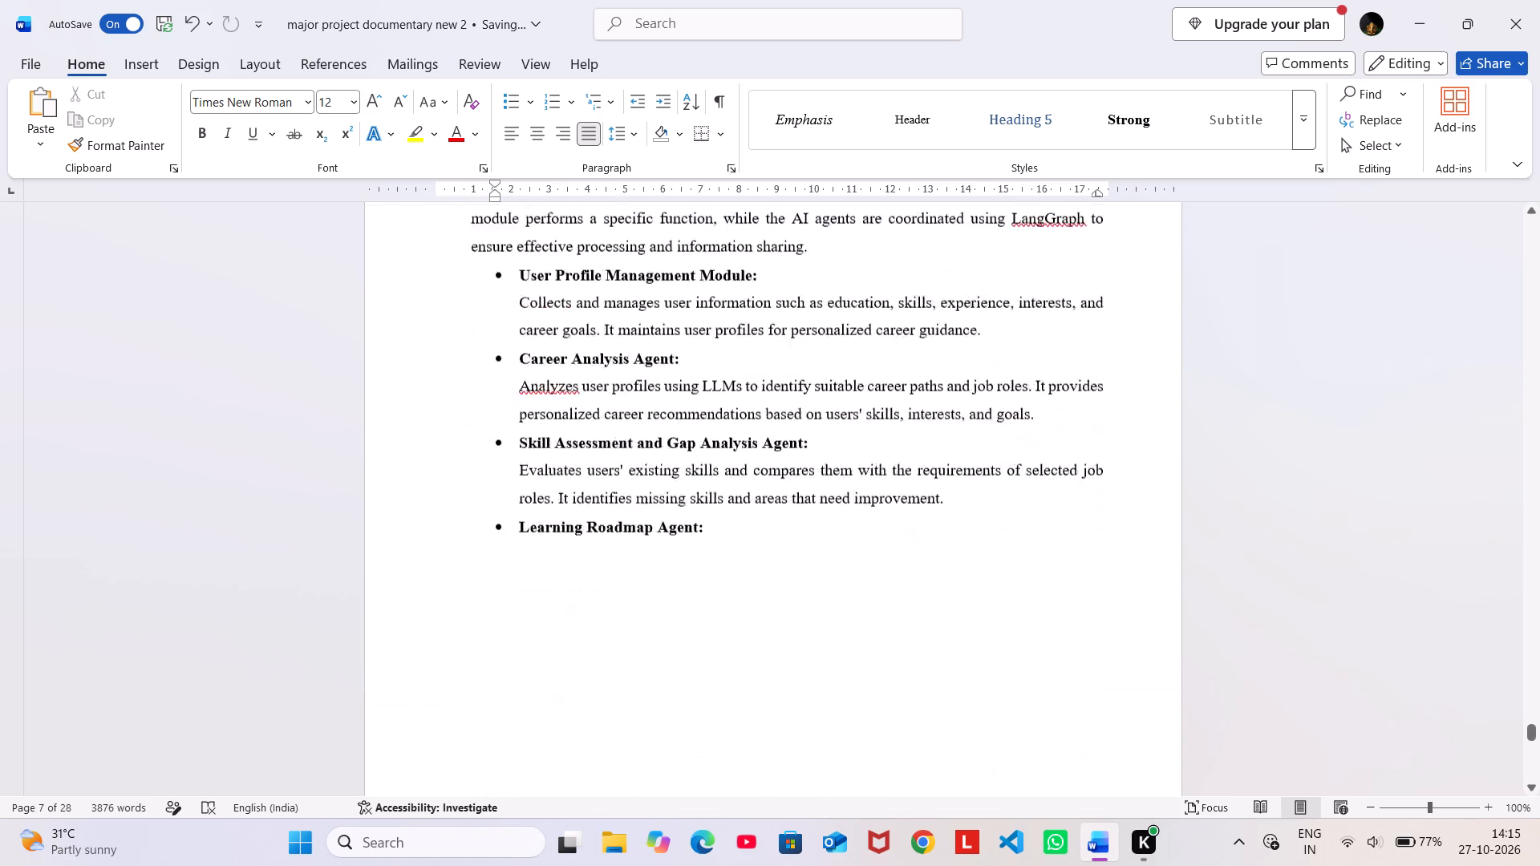
scroll(835, 471, "up", 20)
scroll(835, 471, "up", 3)
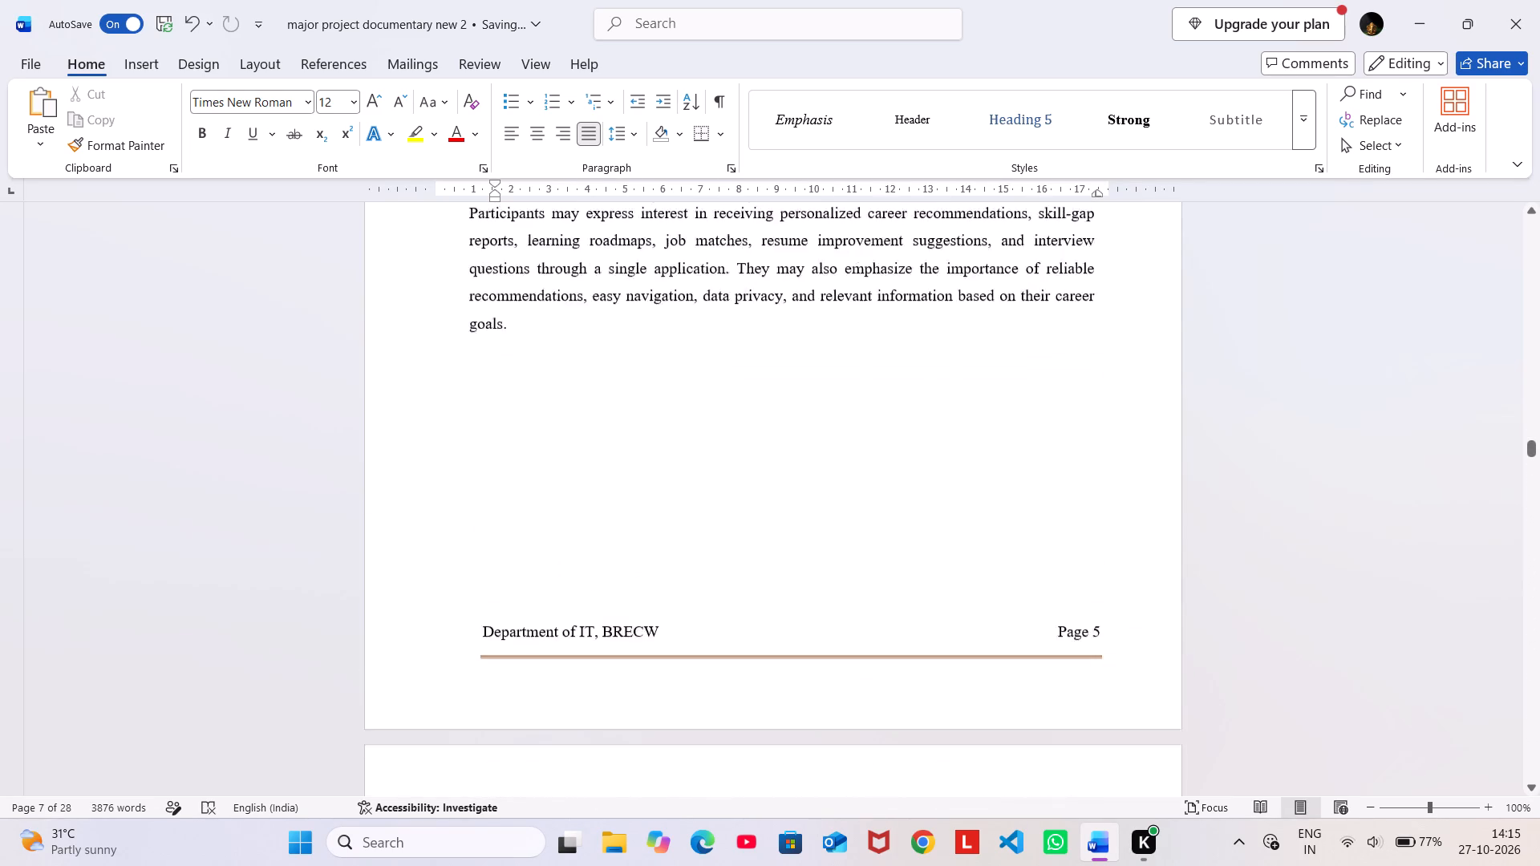
scroll(835, 471, "up", 15)
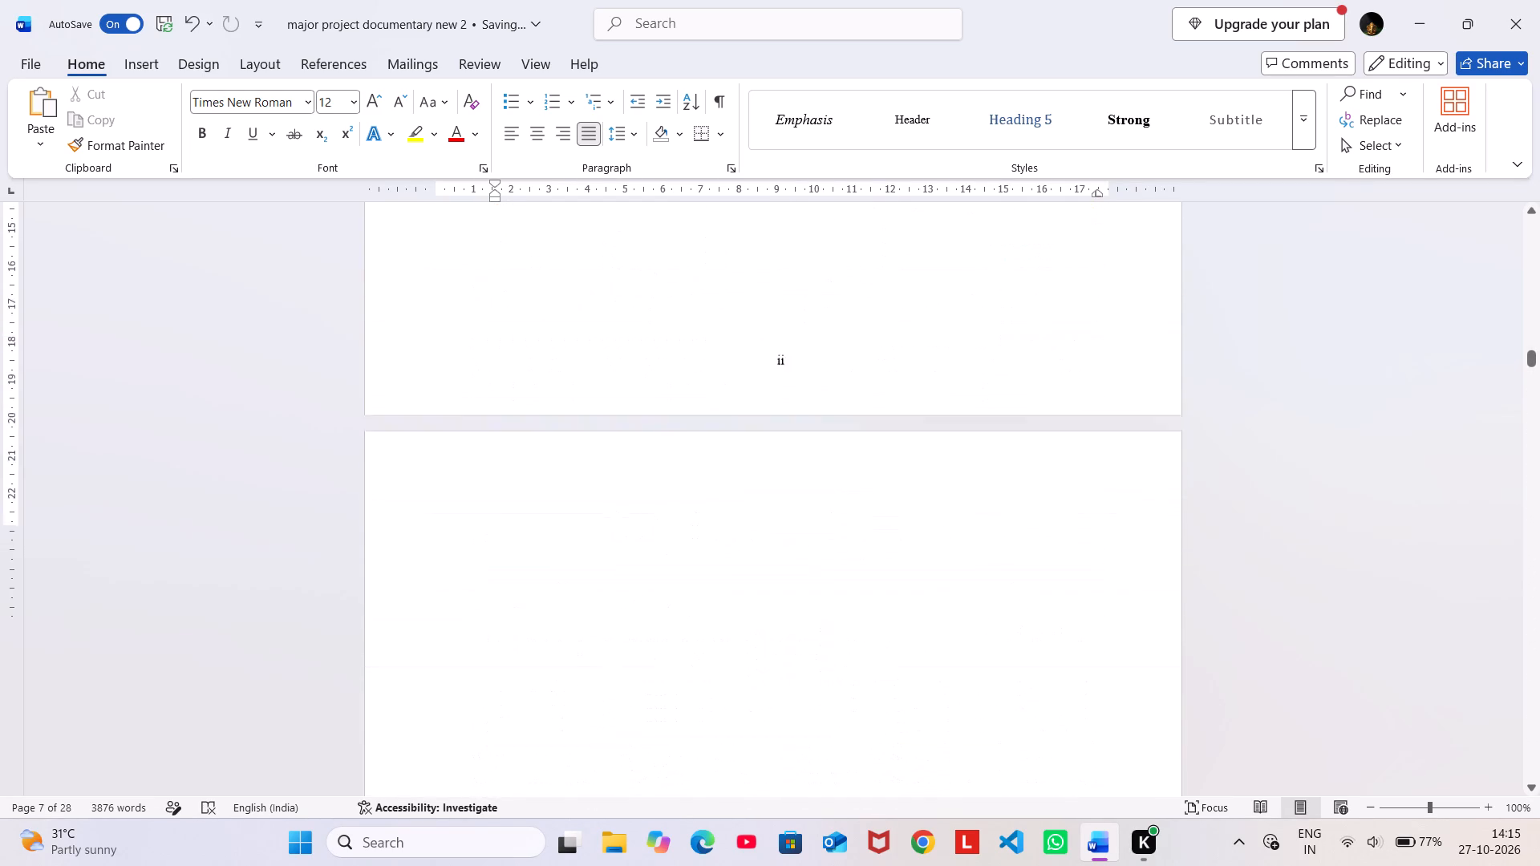
scroll(835, 471, "up", 5)
scroll(835, 471, "down", 3)
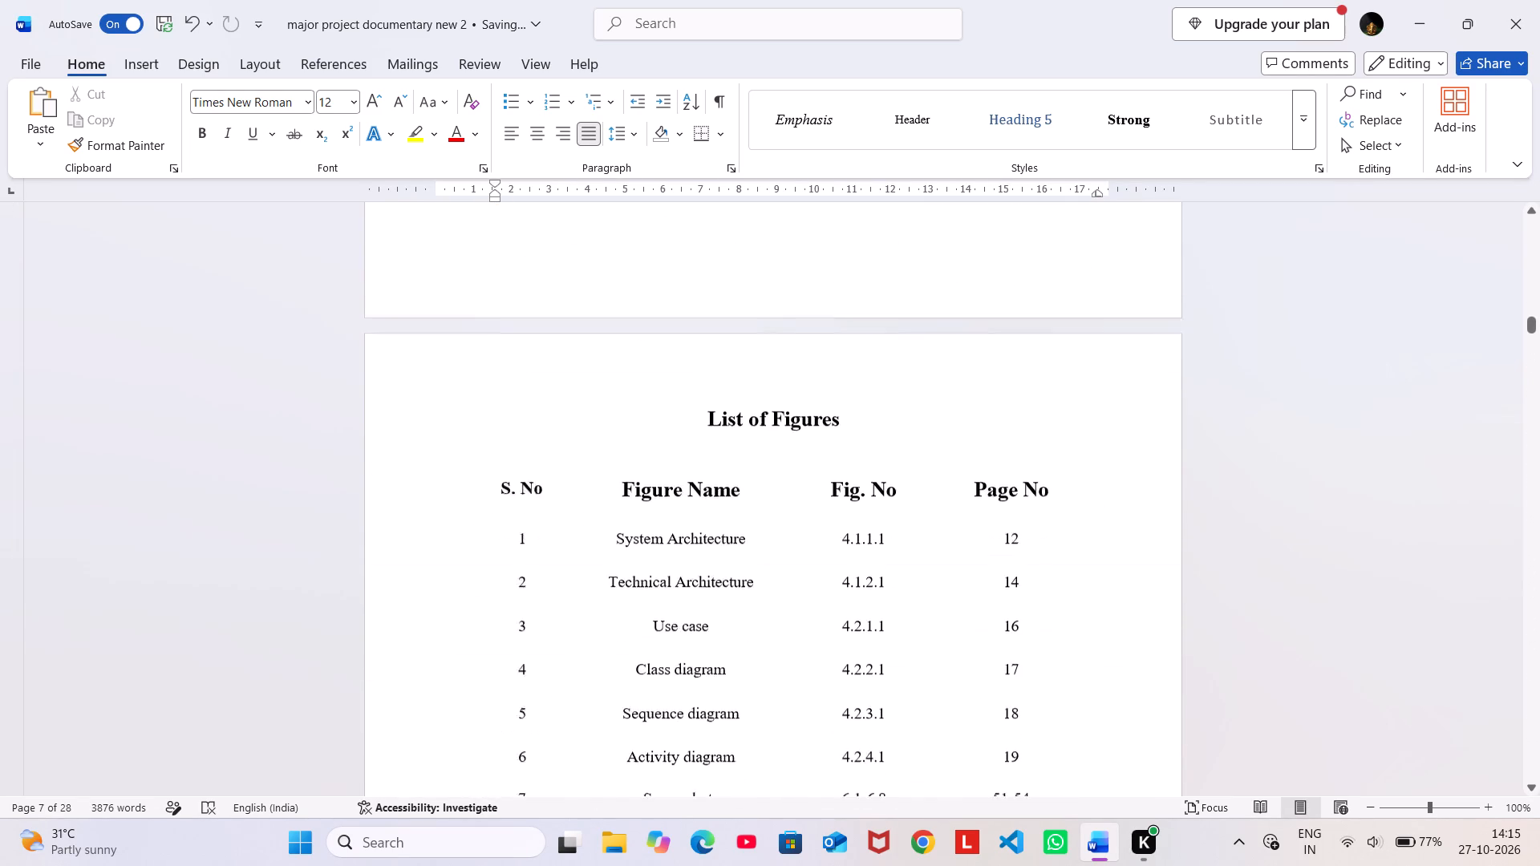
Check the font and size of the Introduction chapter's title page and of the 1.Introduction heading that follows it.
scroll(835, 471, "down", 4)
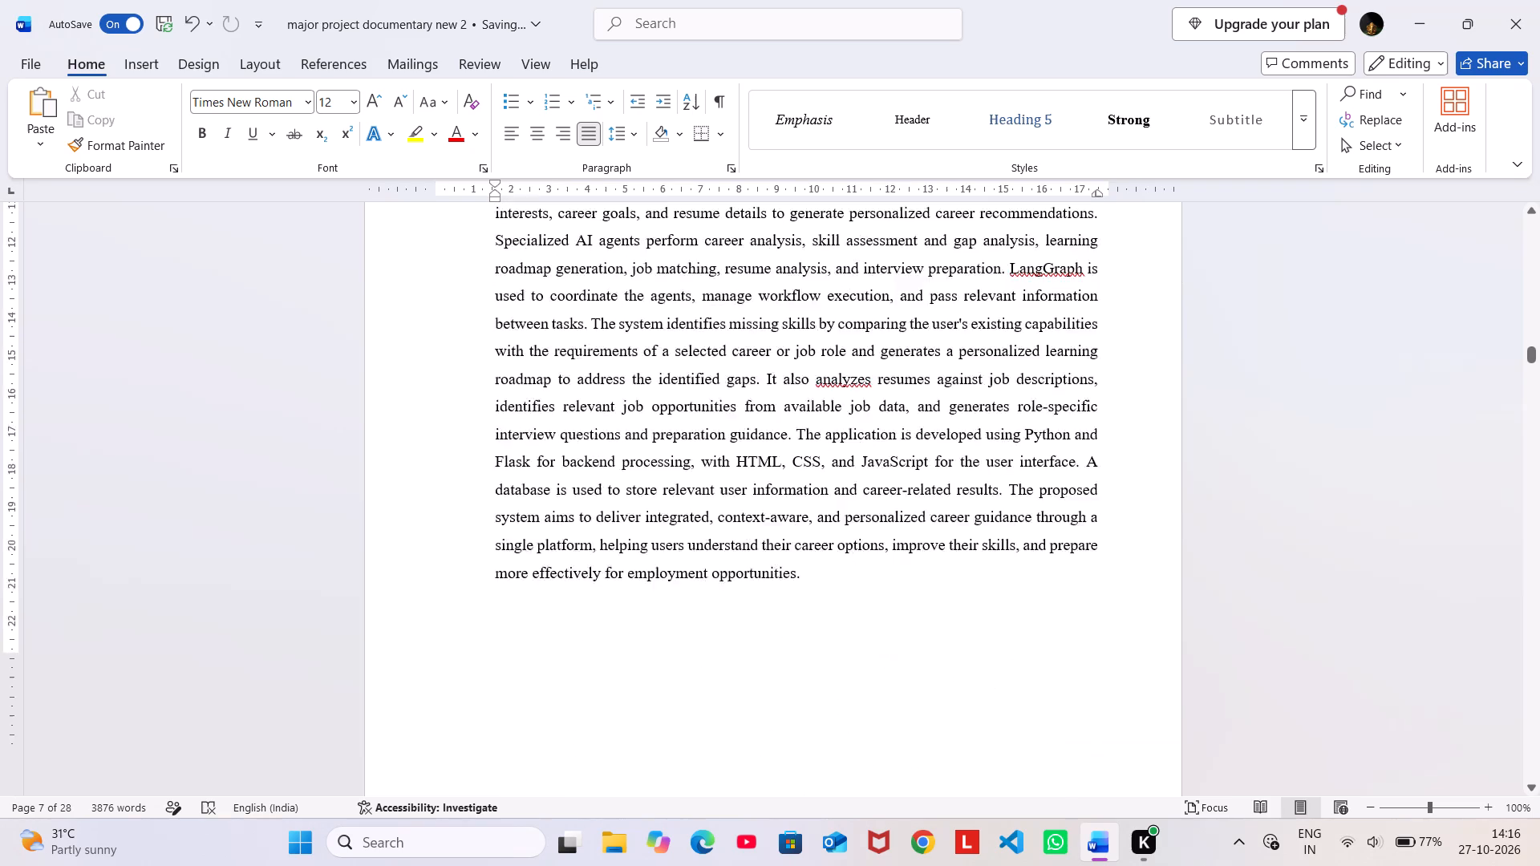
scroll(835, 471, "down", 3)
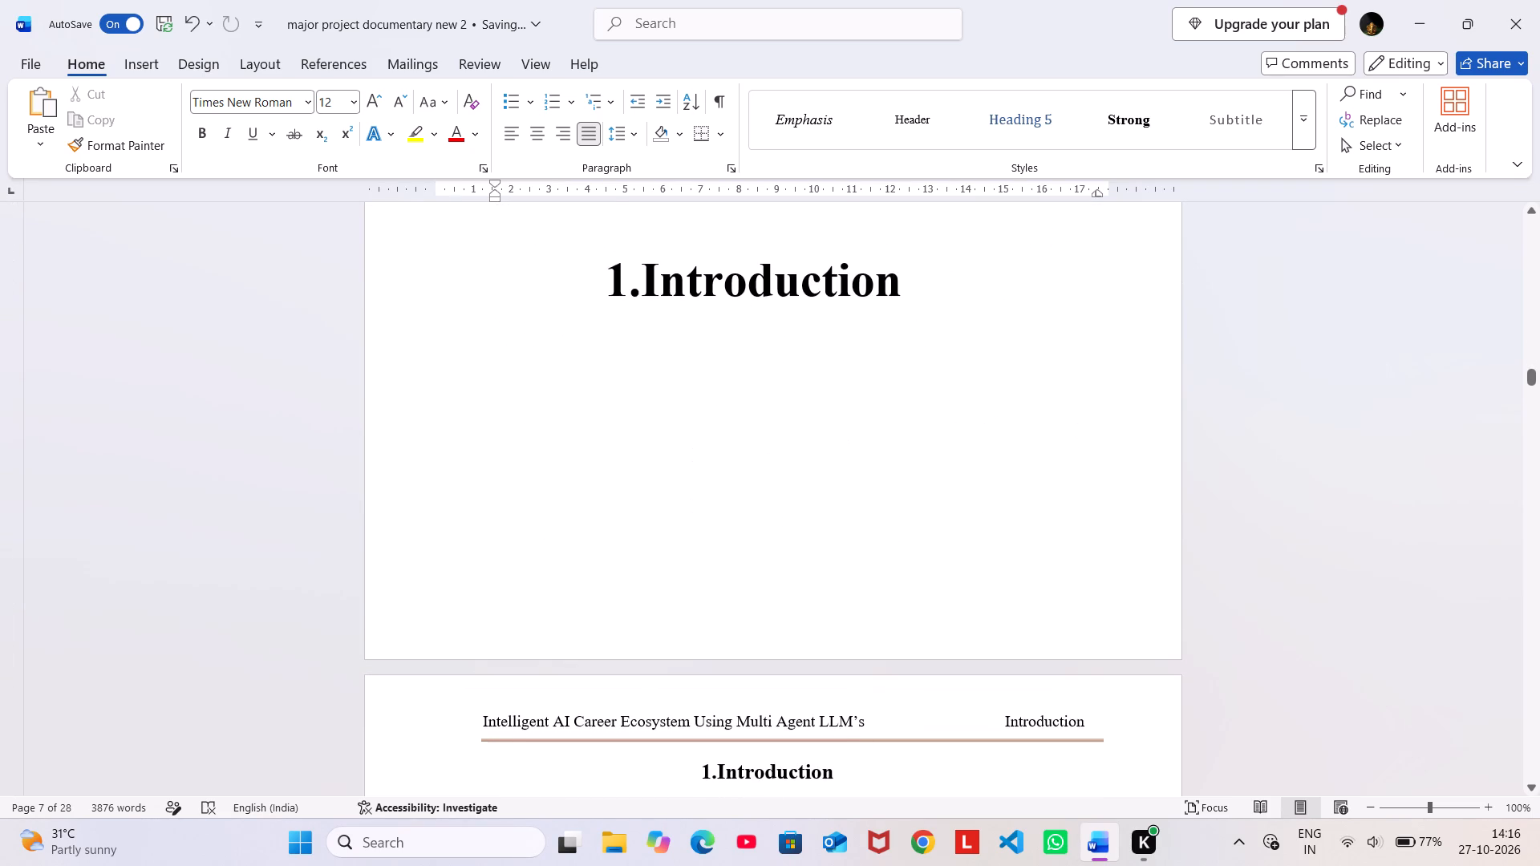
left_click_drag(892, 298, 814, 286)
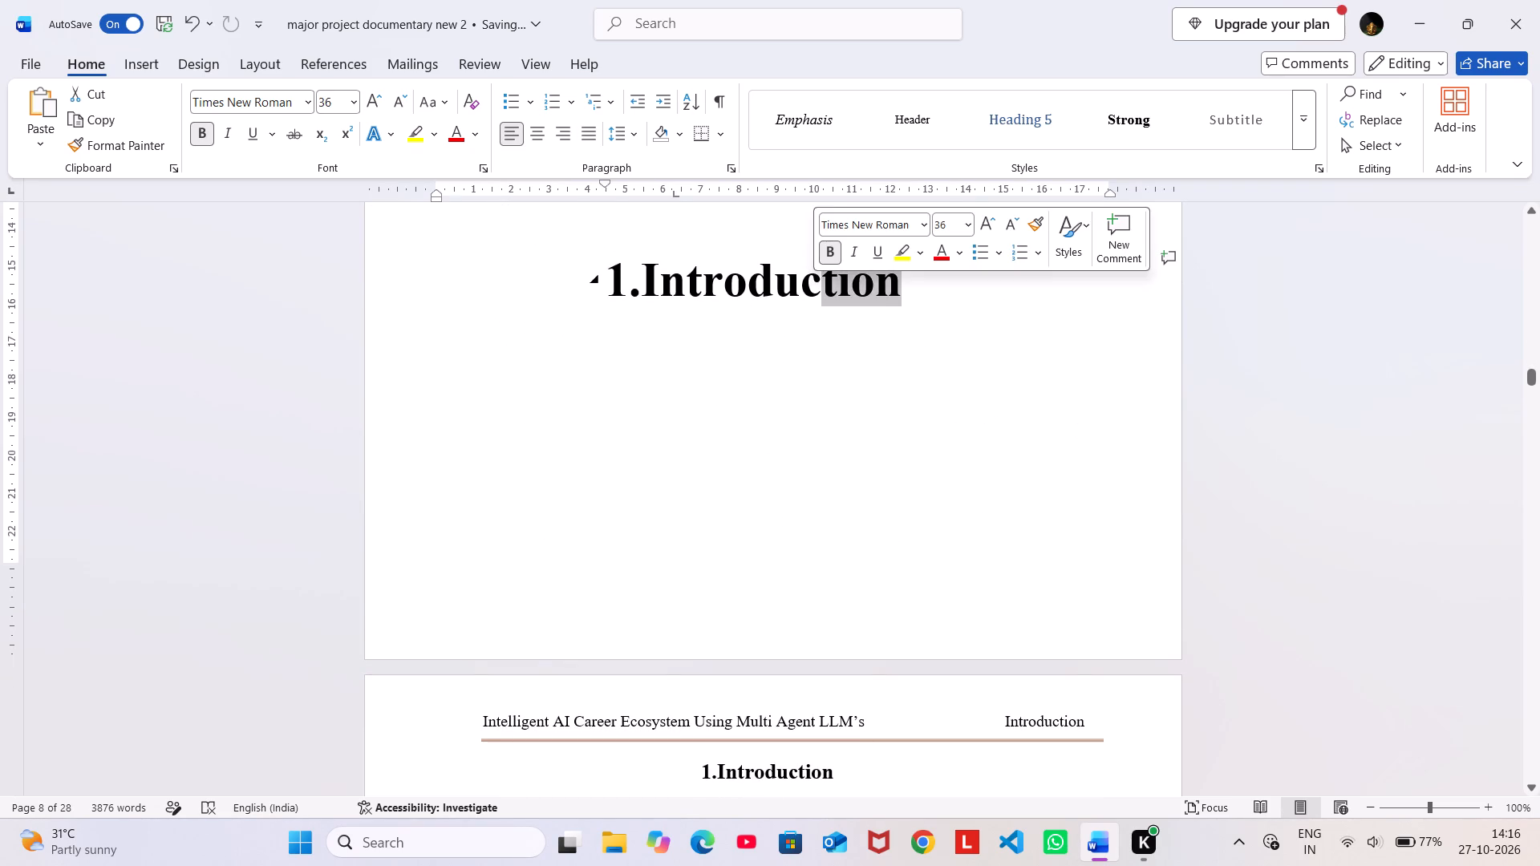
left_click(732, 383)
scroll(732, 383, "down", 1)
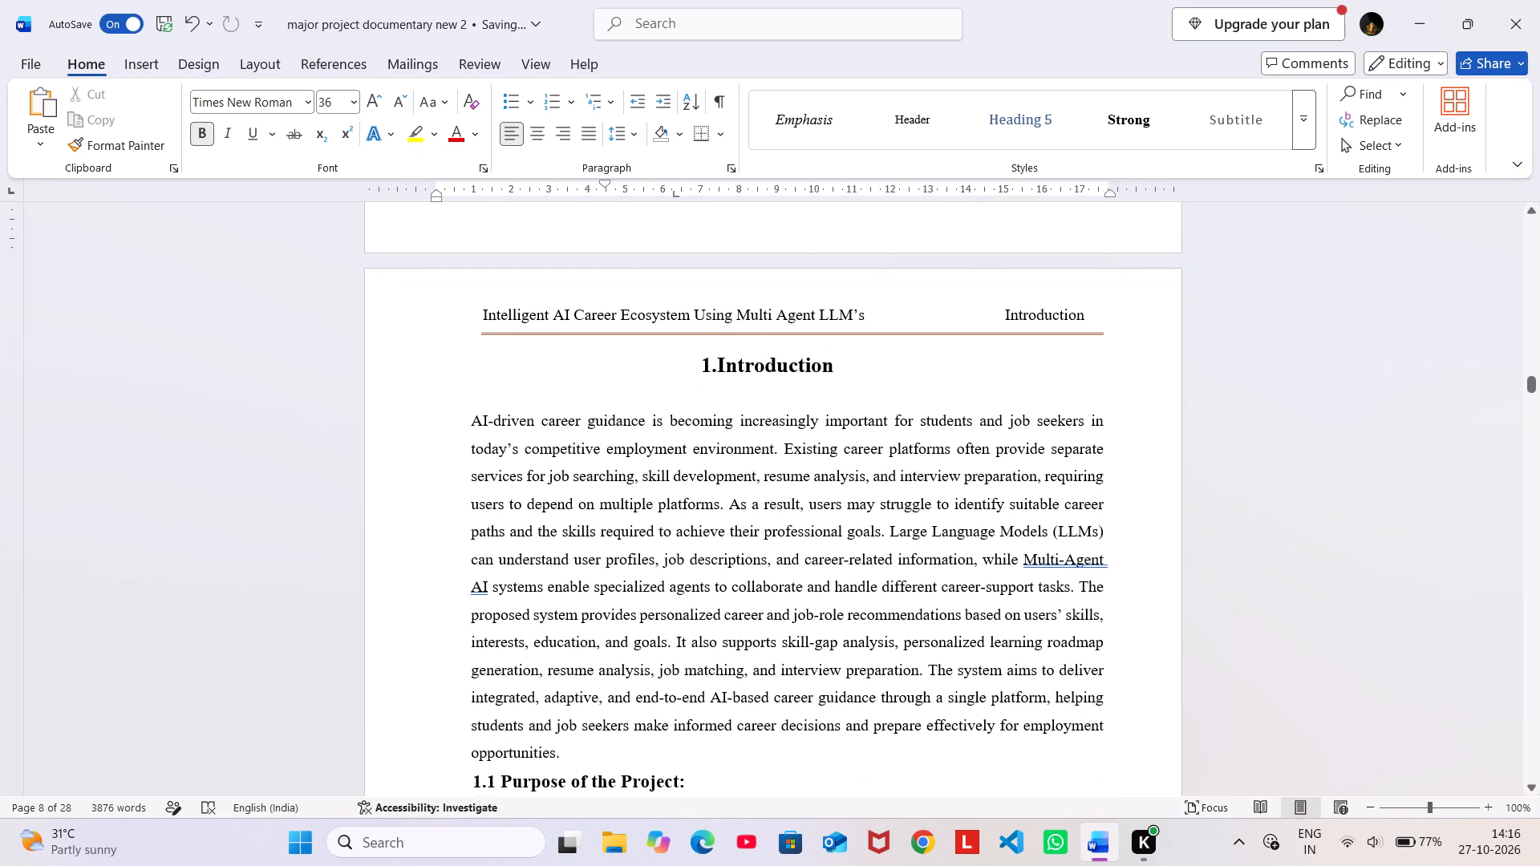
left_click_drag(839, 358, 788, 358)
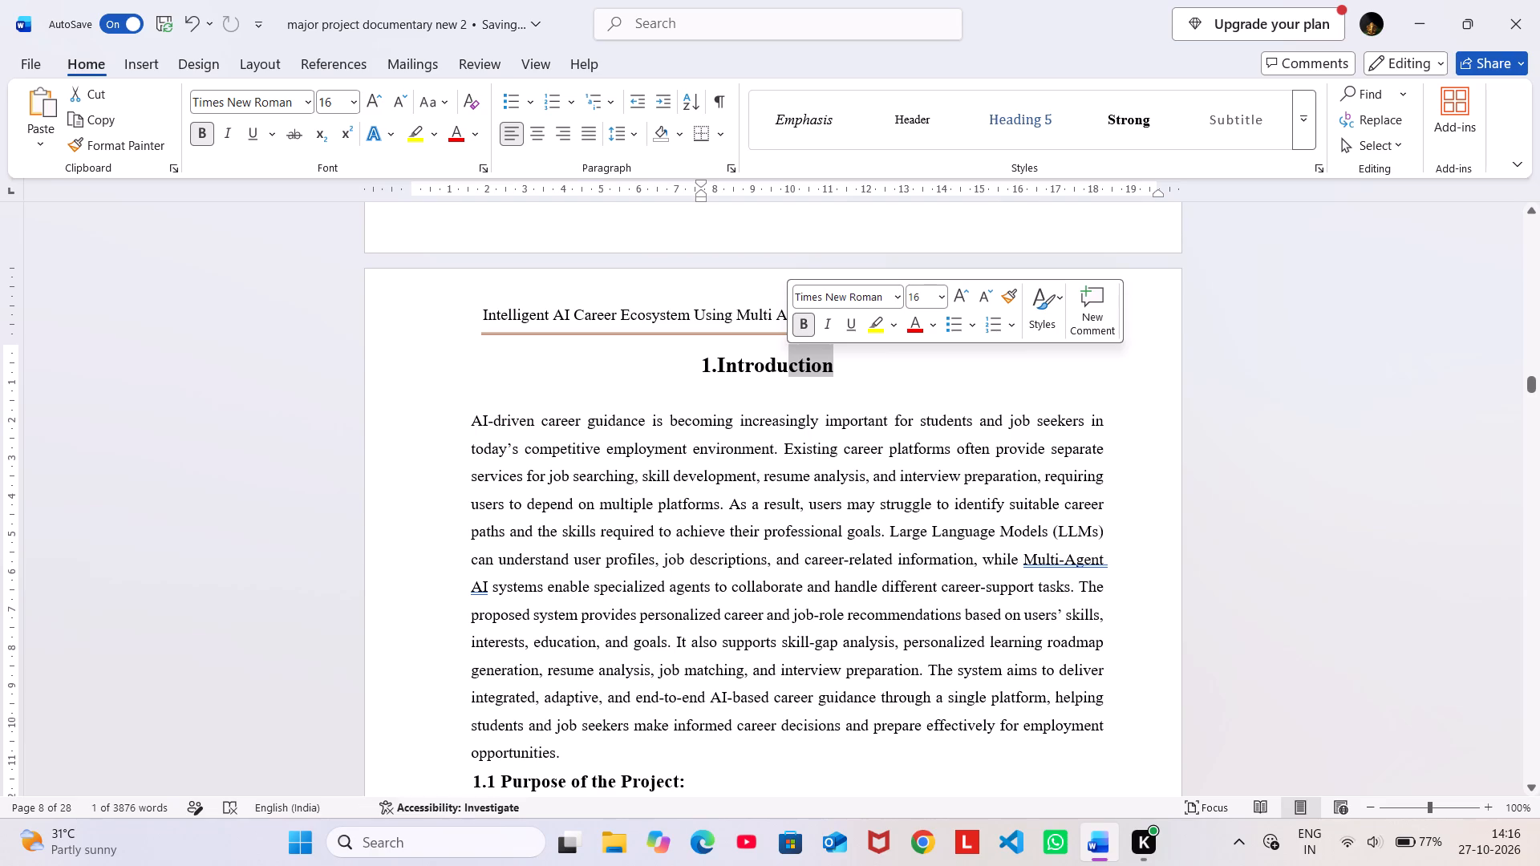
left_click(735, 362)
left_click_drag(735, 362, 792, 371)
left_click(796, 482)
Compare the font and size of the 1.1 Purpose of the Project and 1.2 Existing System headings.
scroll(796, 482, "down", 2)
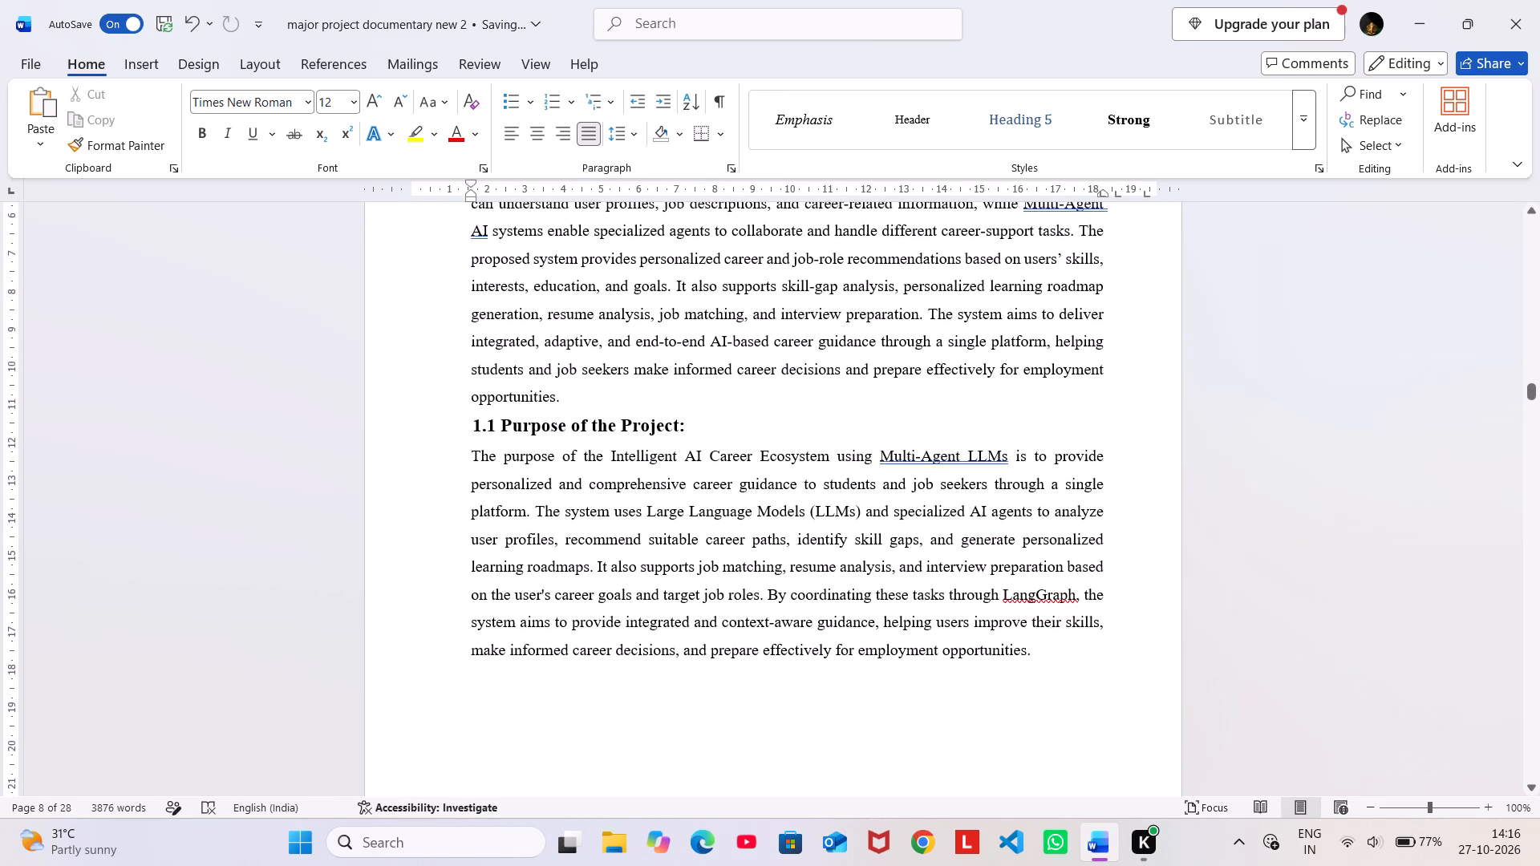
left_click_drag(699, 423, 598, 424)
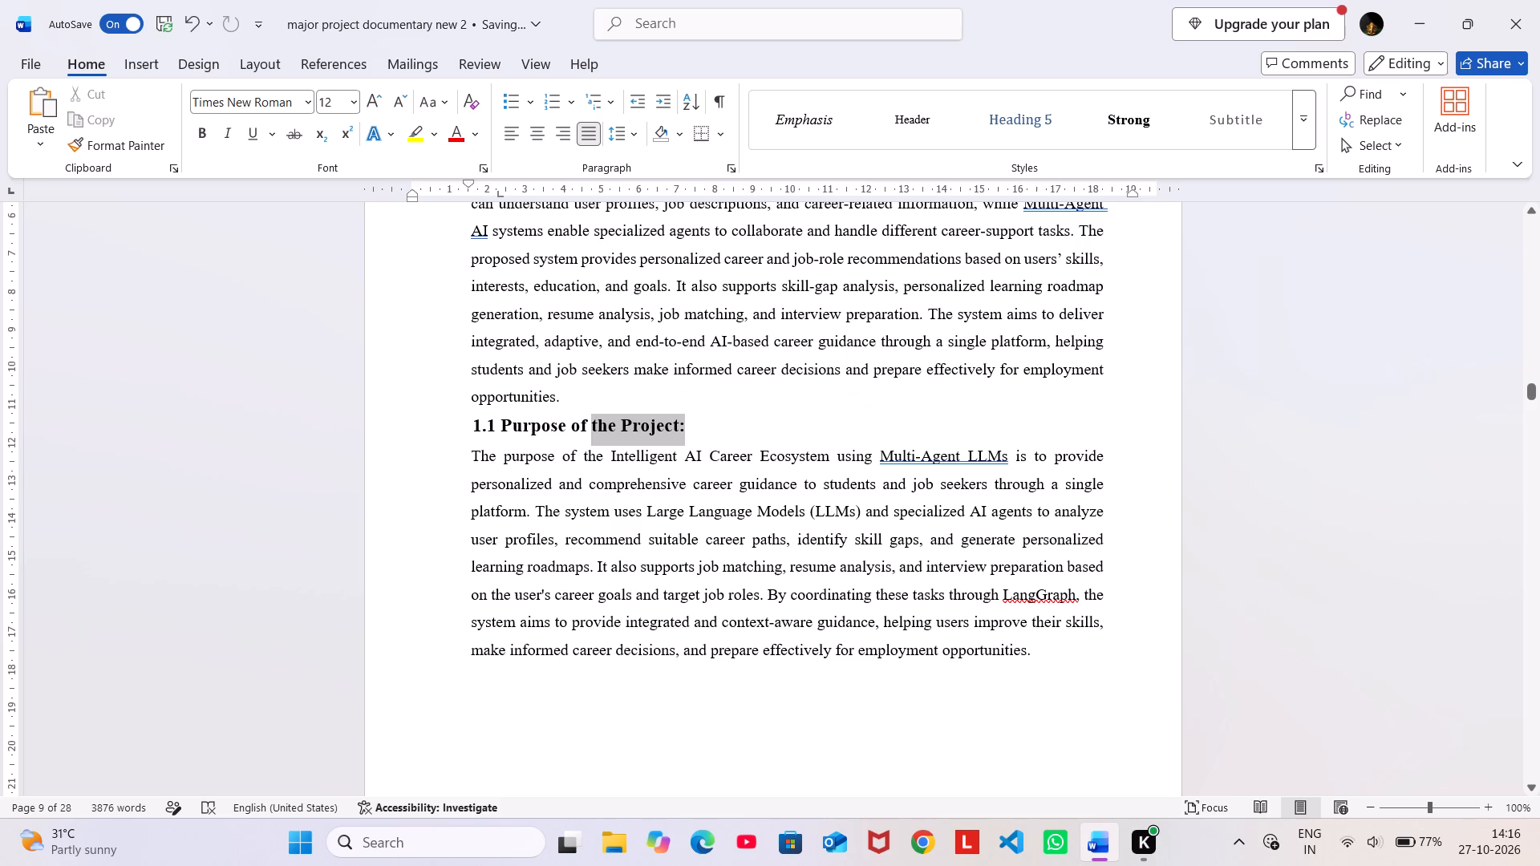
left_click(703, 530)
scroll(703, 530, "down", 2)
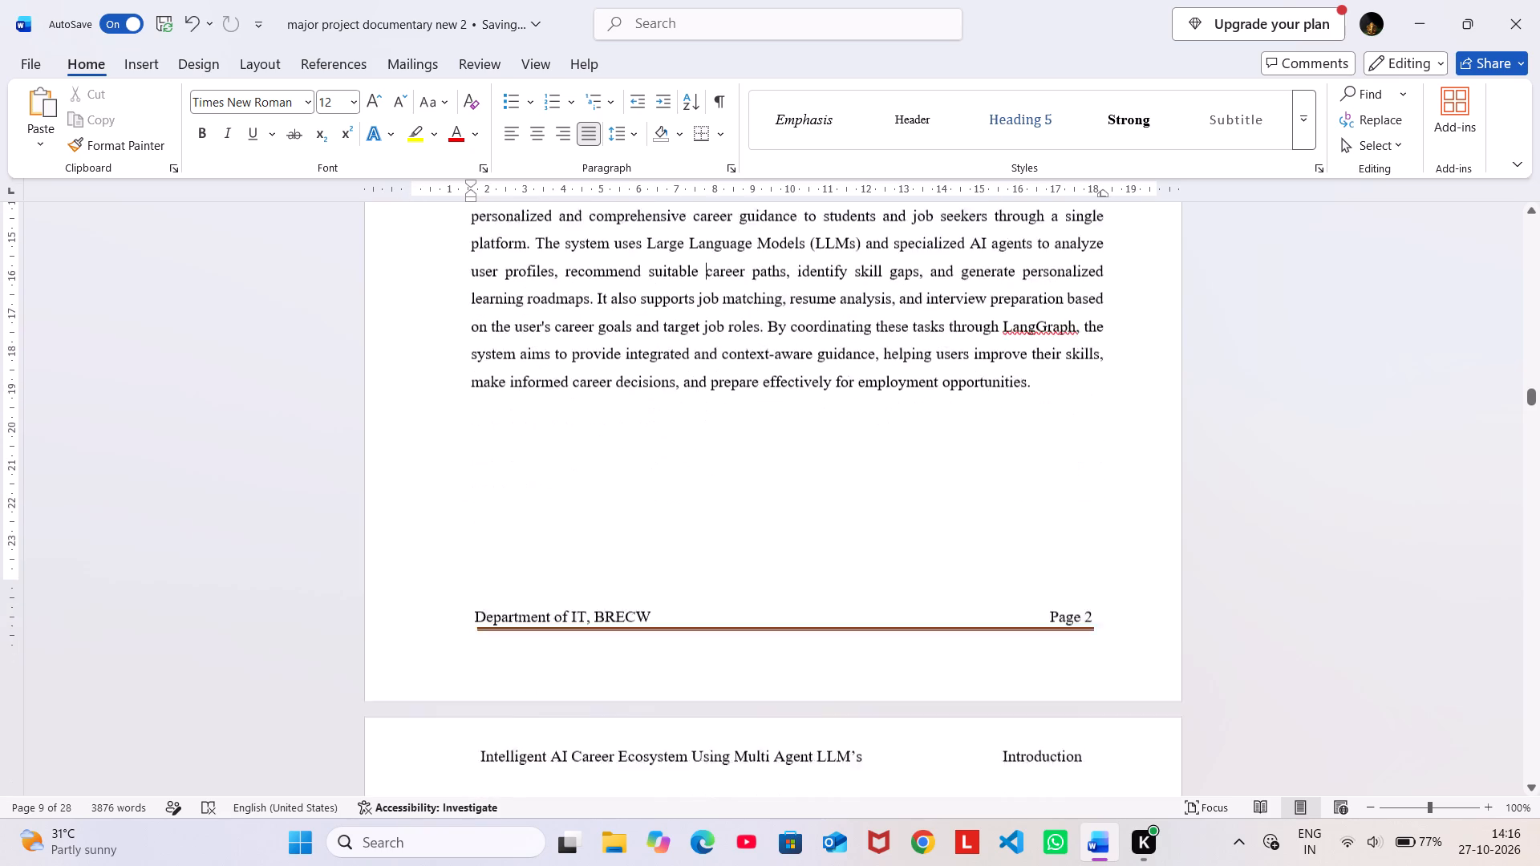
scroll(703, 530, "down", 1)
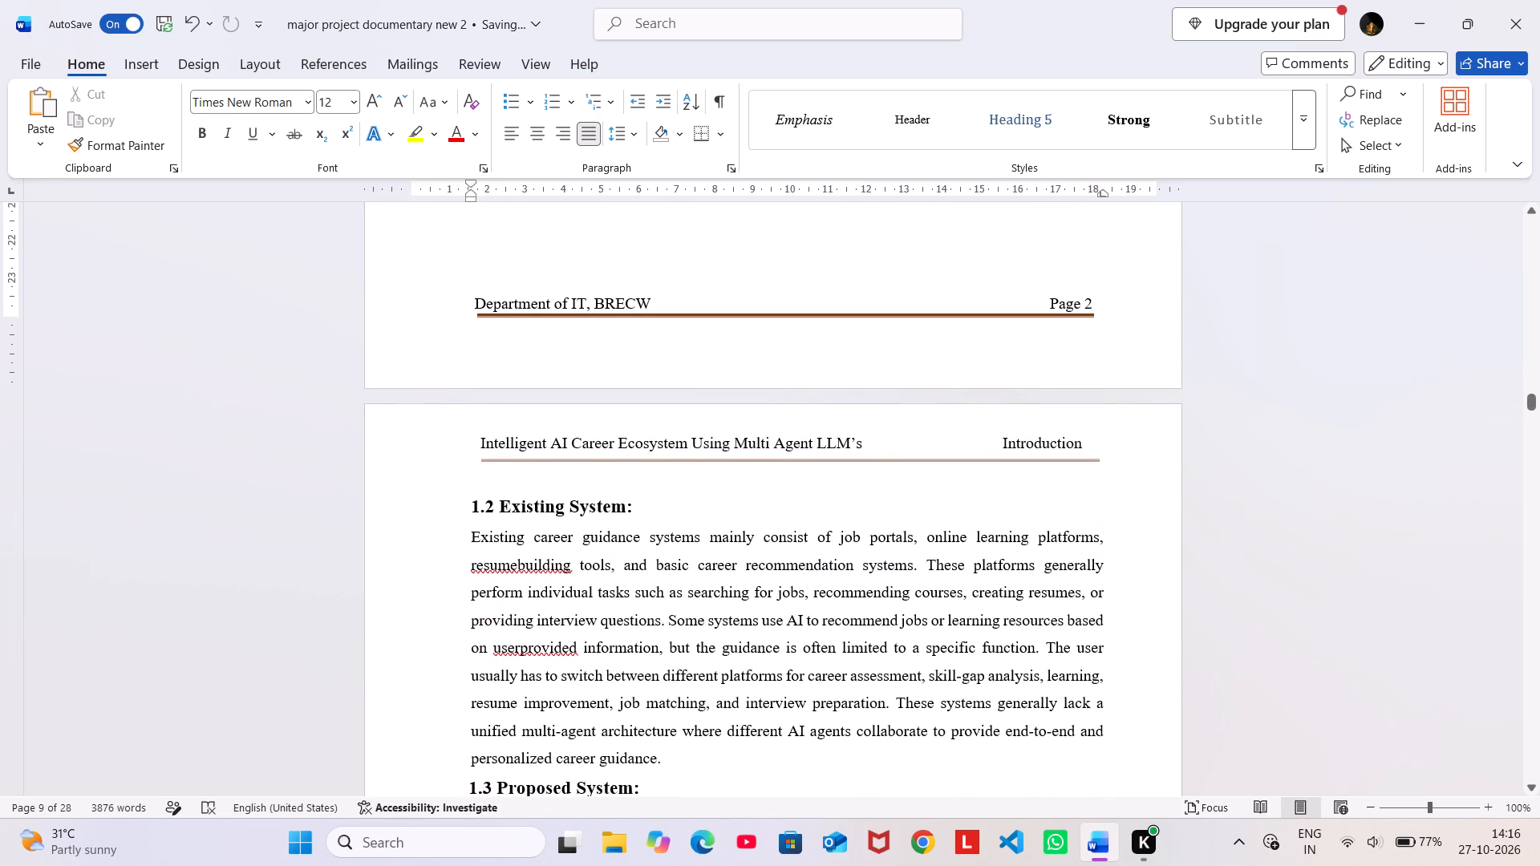
left_click_drag(638, 510, 549, 503)
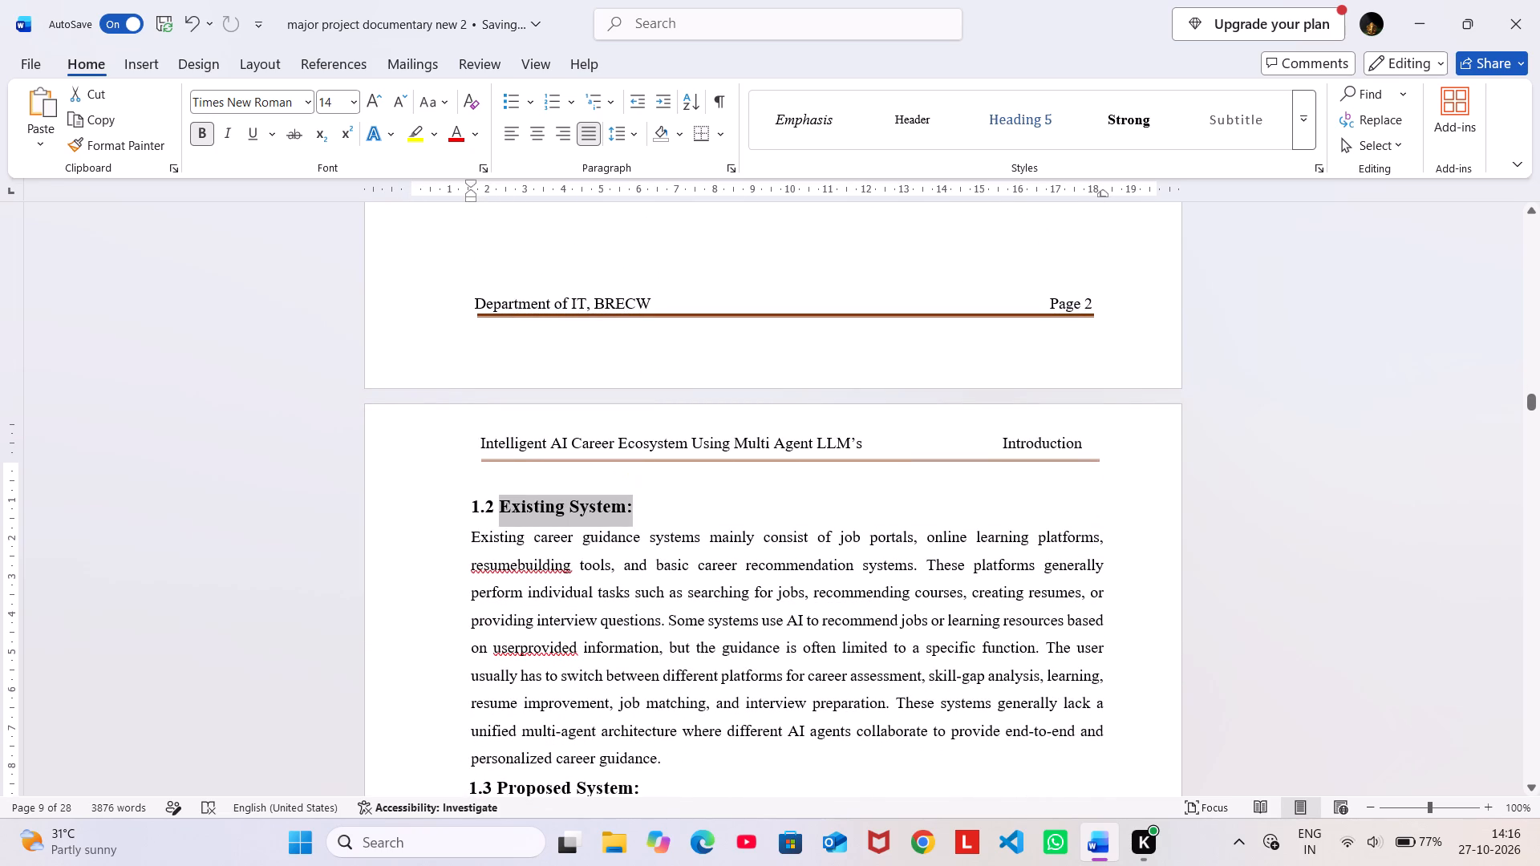
scroll(687, 629, "up", 2)
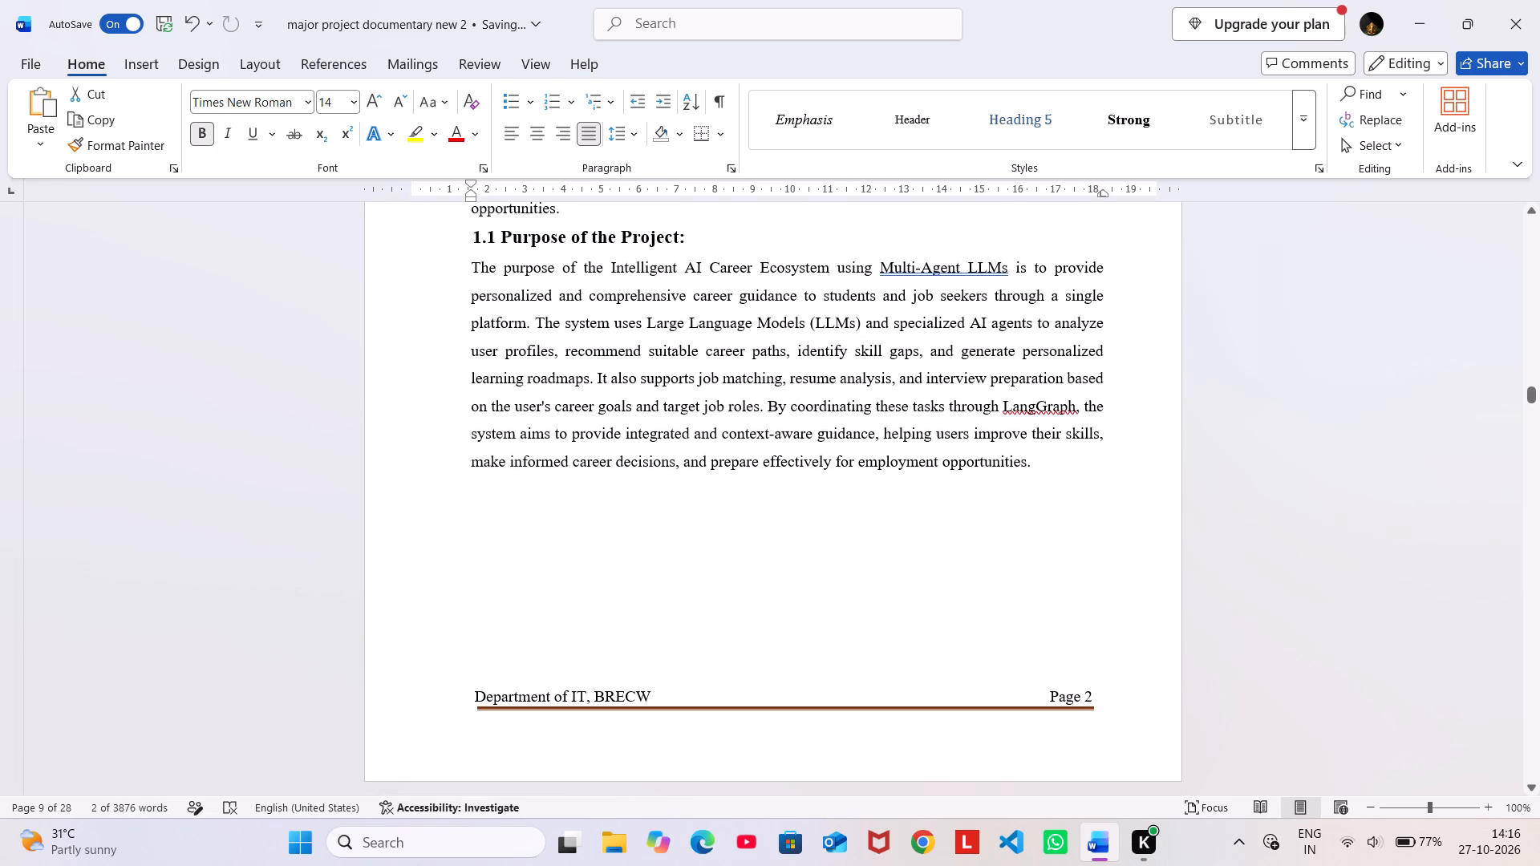
left_click_drag(525, 235, 597, 241)
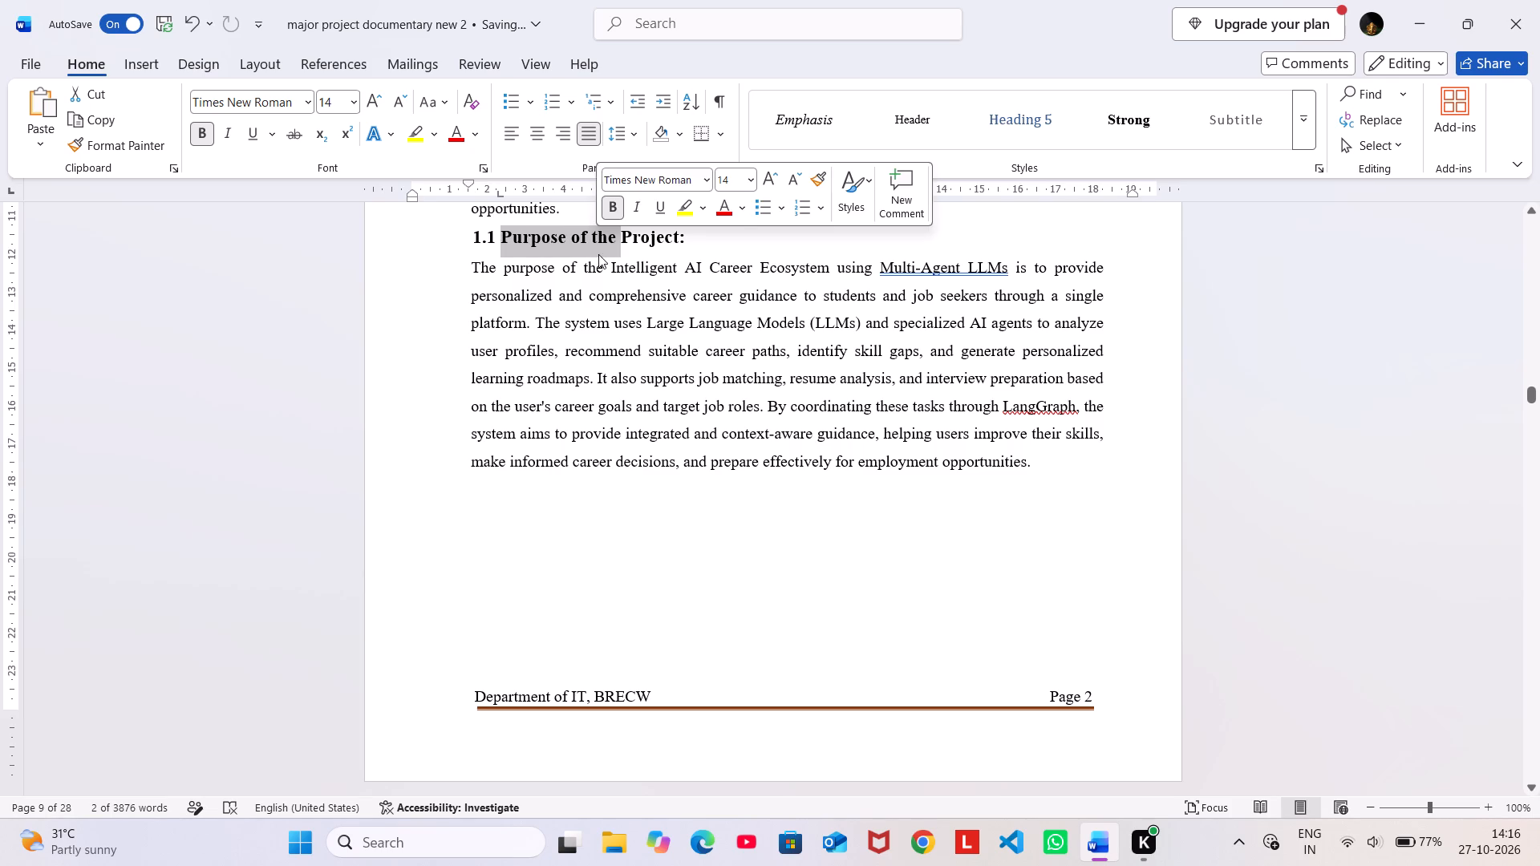
Check the font and size of the 1.3 Proposed System and 1.4 Advantages of Proposed System headings, through the Page 3 footer.
scroll(628, 382, "down", 3)
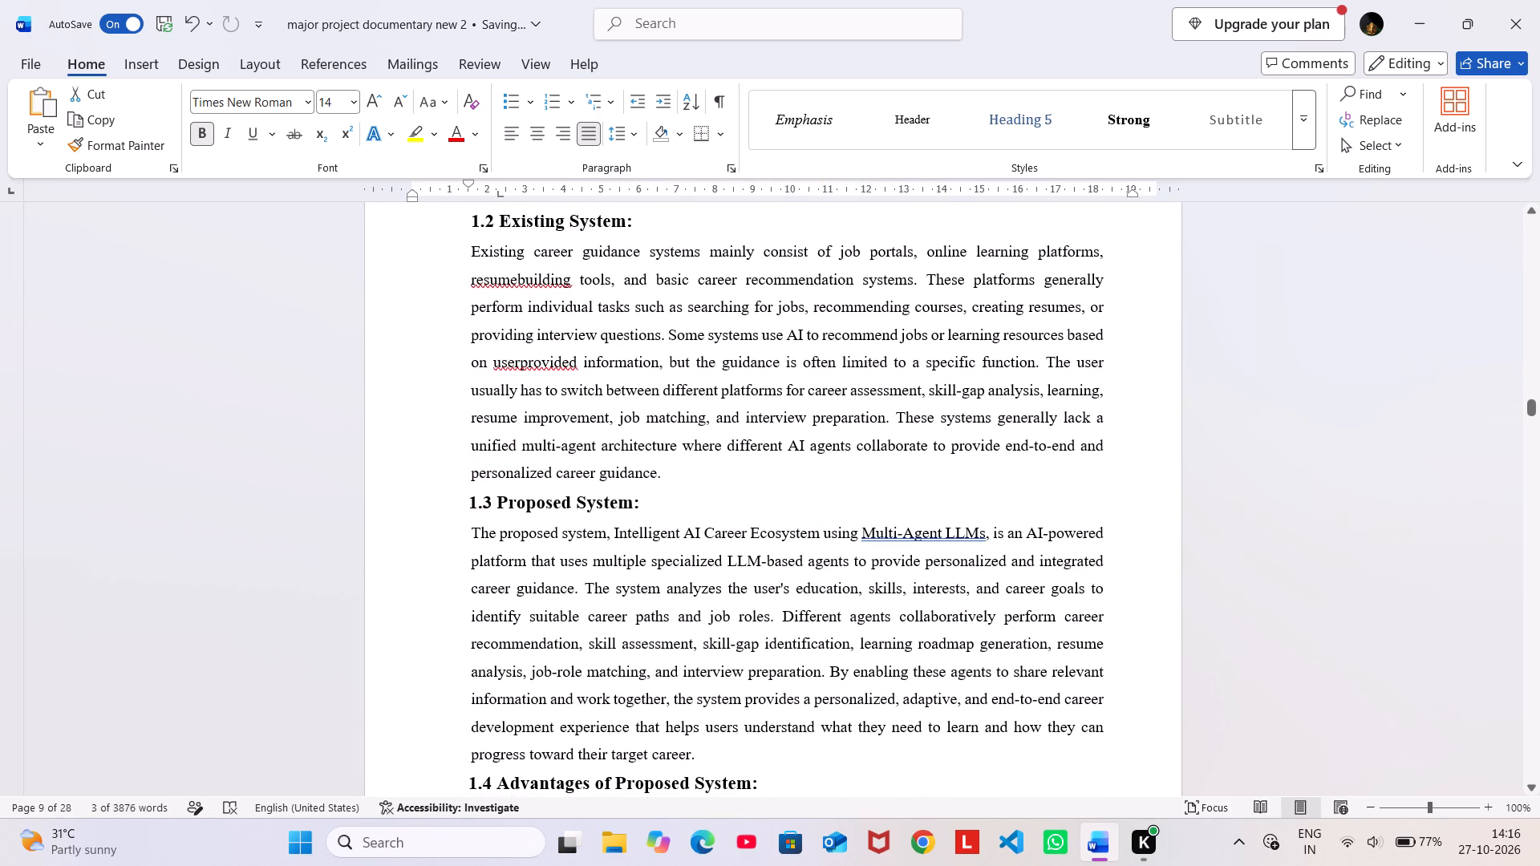
left_click_drag(652, 504, 643, 504)
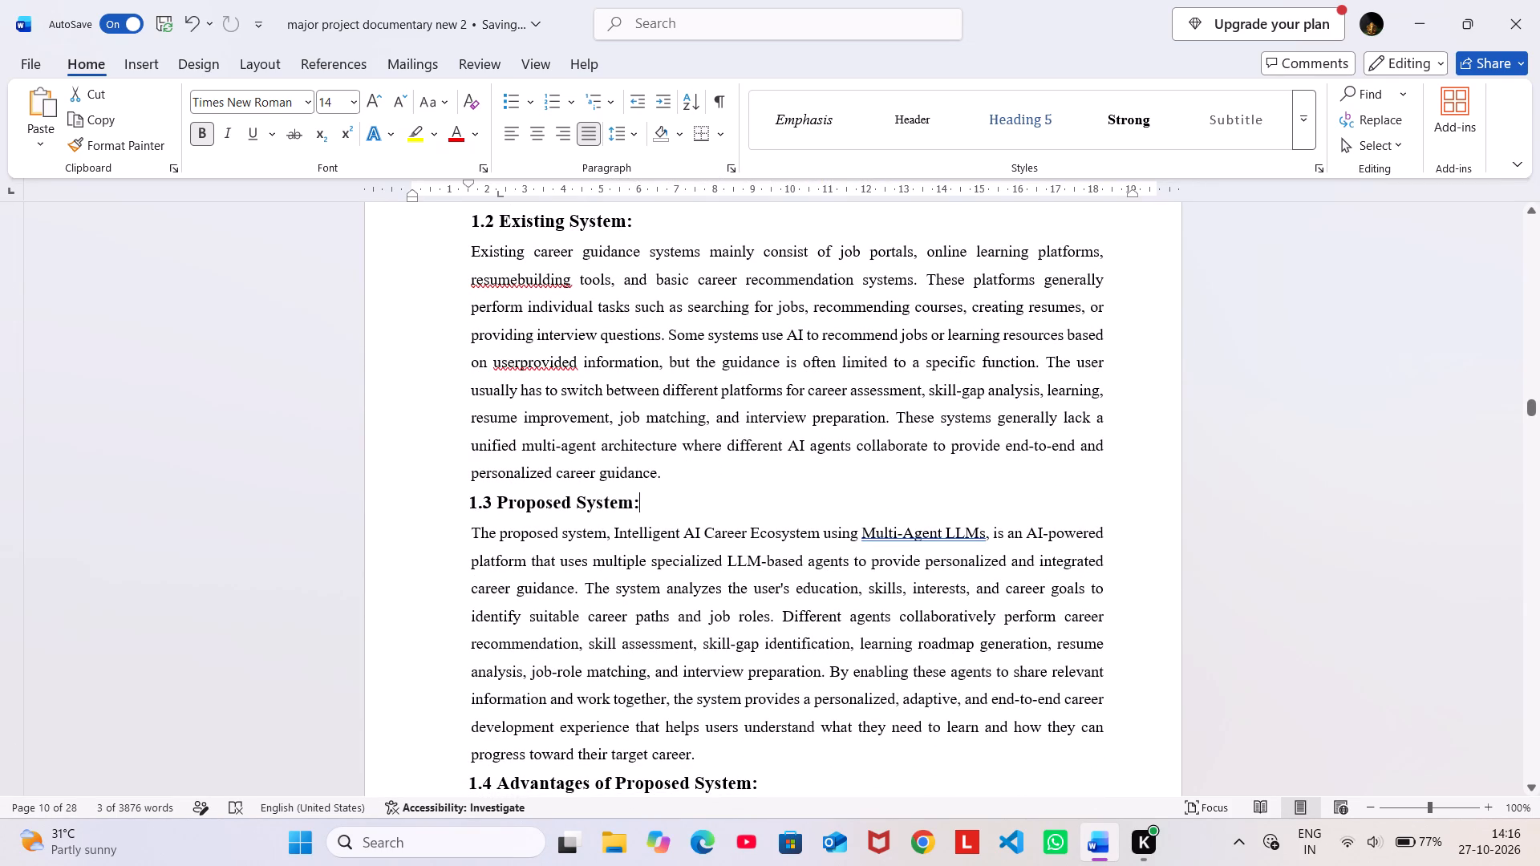
left_click_drag(643, 504, 577, 501)
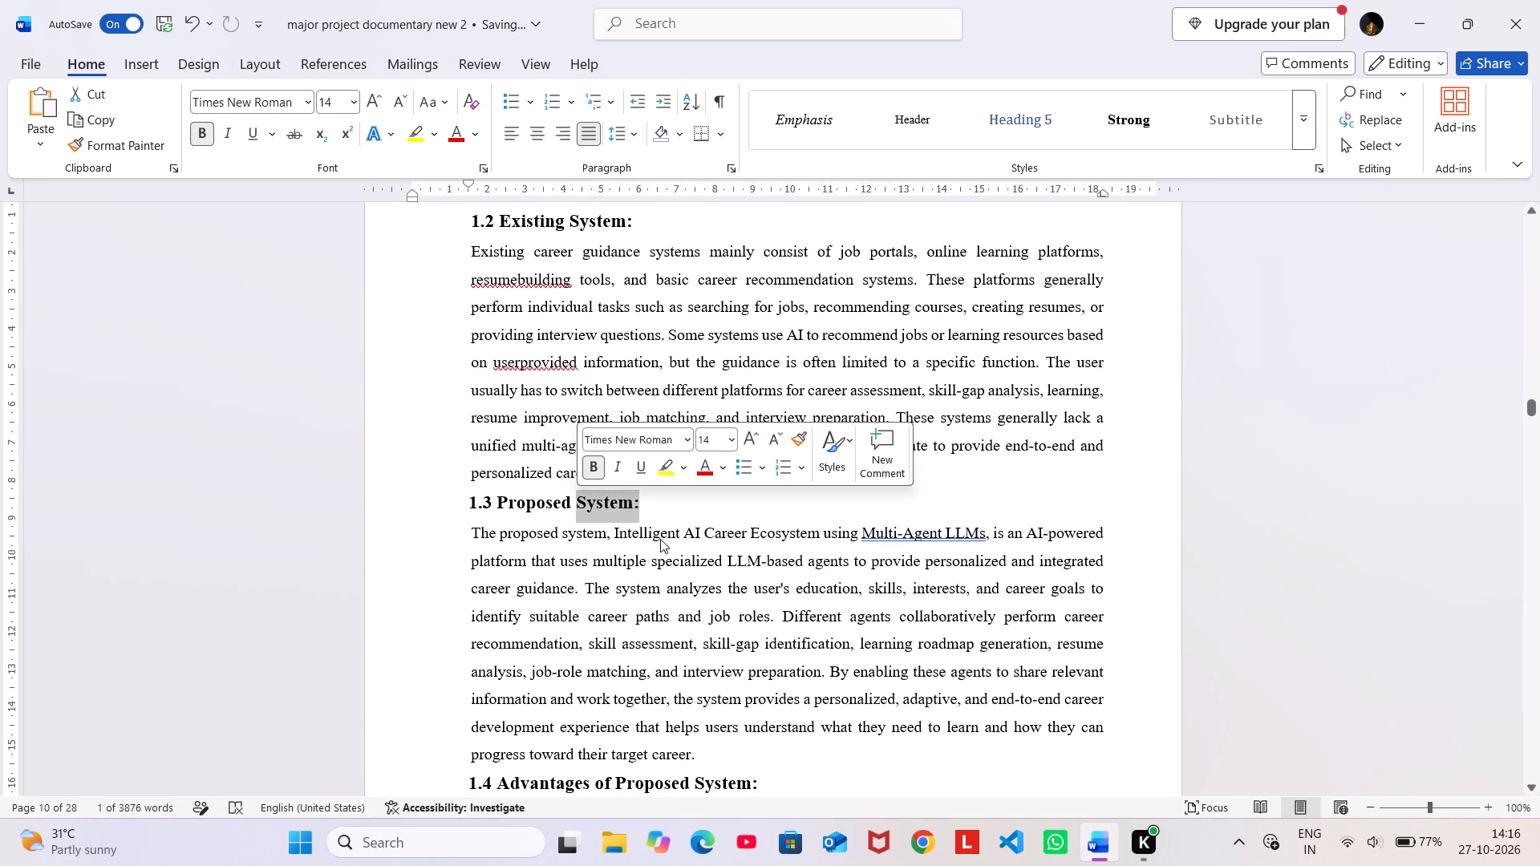
left_click(660, 539)
scroll(660, 539, "down", 2)
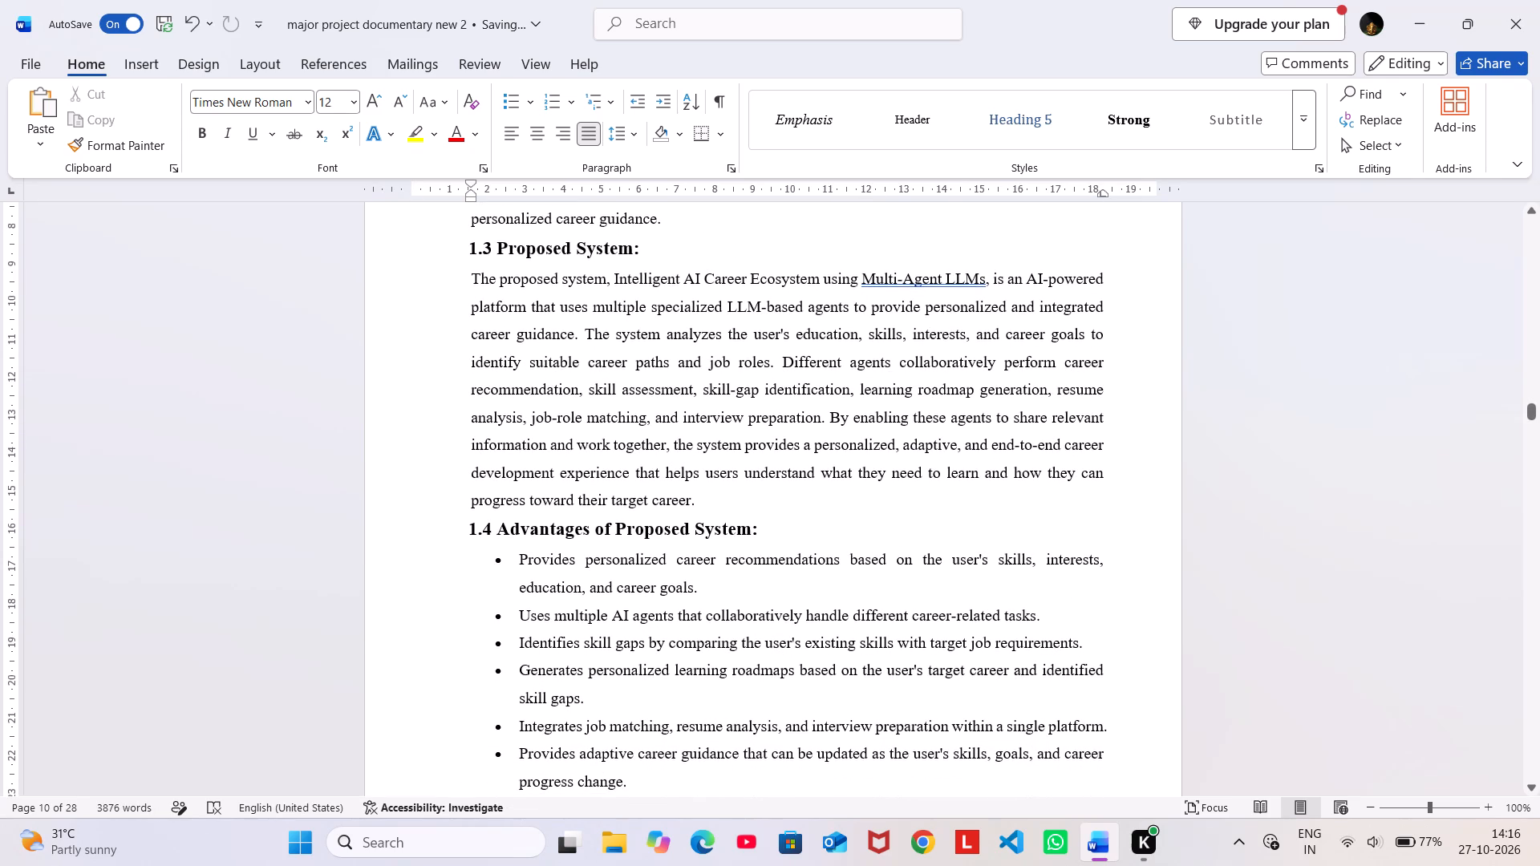
left_click_drag(760, 535, 691, 526)
left_click(708, 606)
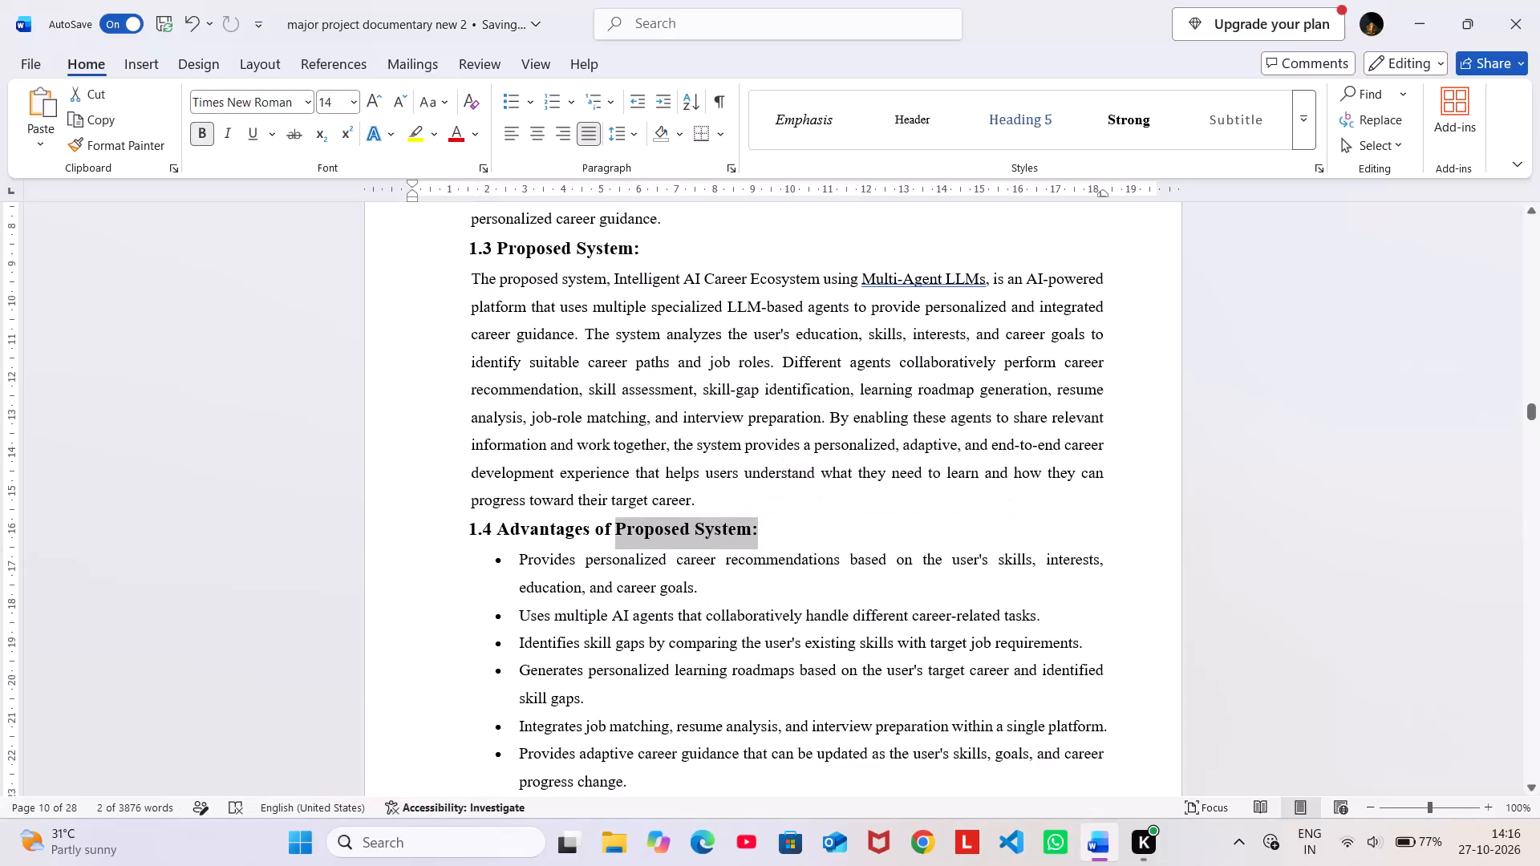
scroll(708, 606, "down", 2)
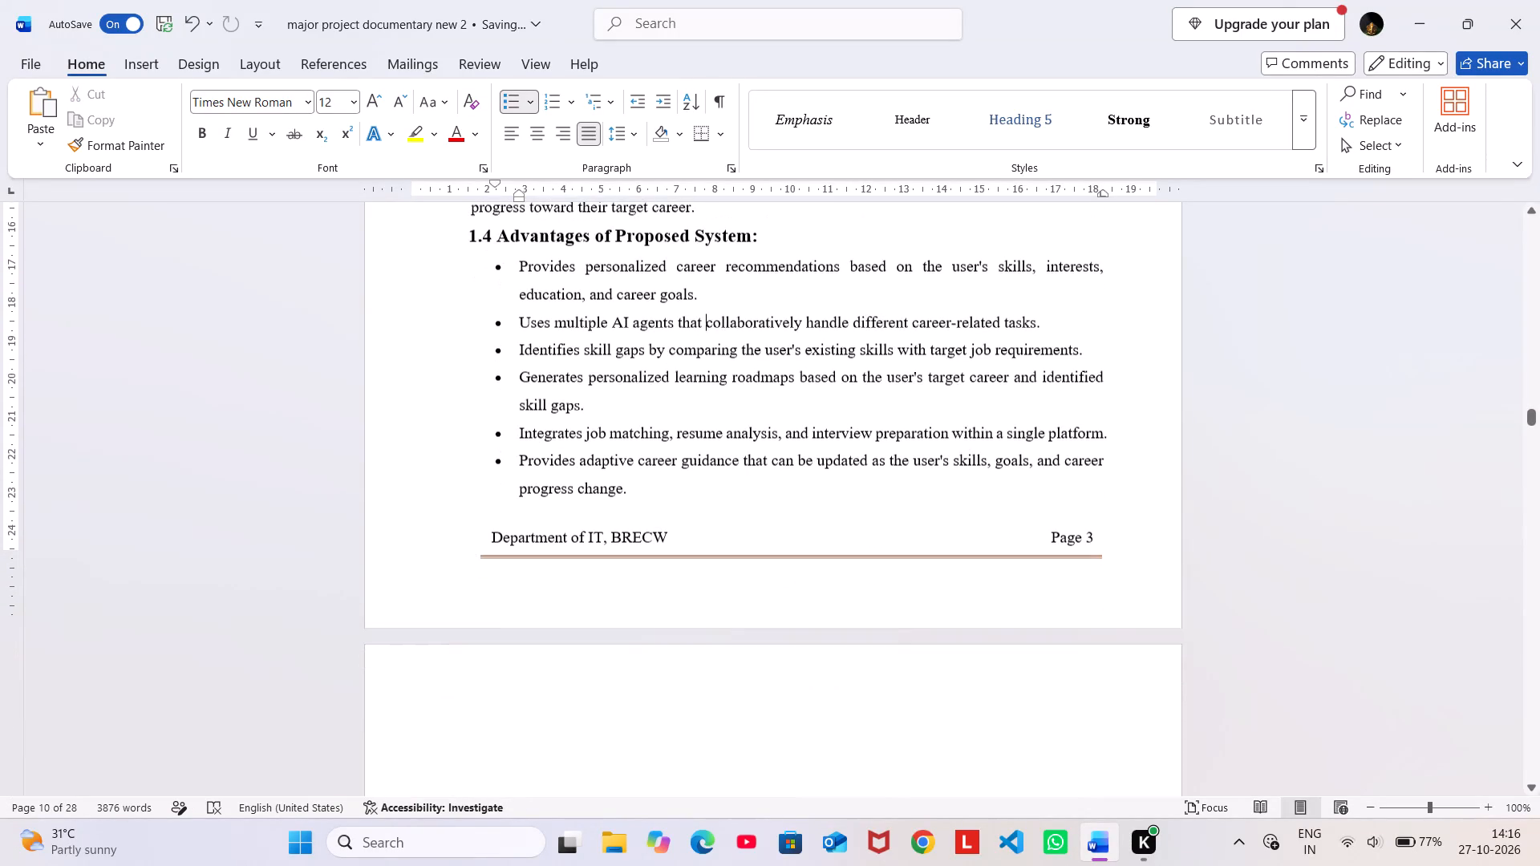
Check the font and size of the 2. Related Work heading and the 2.1 Survey heading below it.
scroll(708, 606, "down", 3)
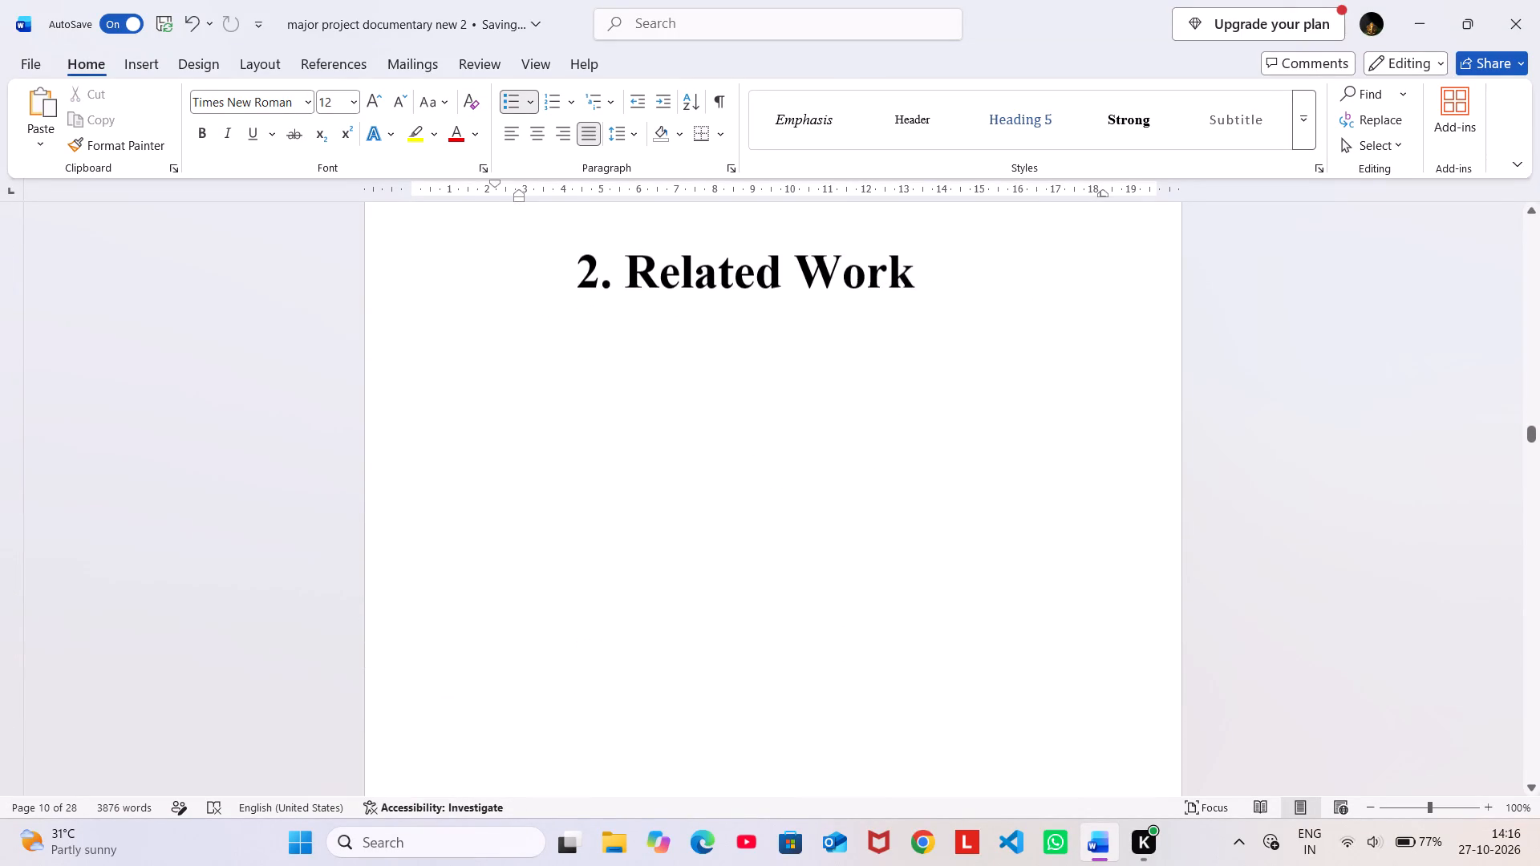
scroll(708, 606, "down", 2)
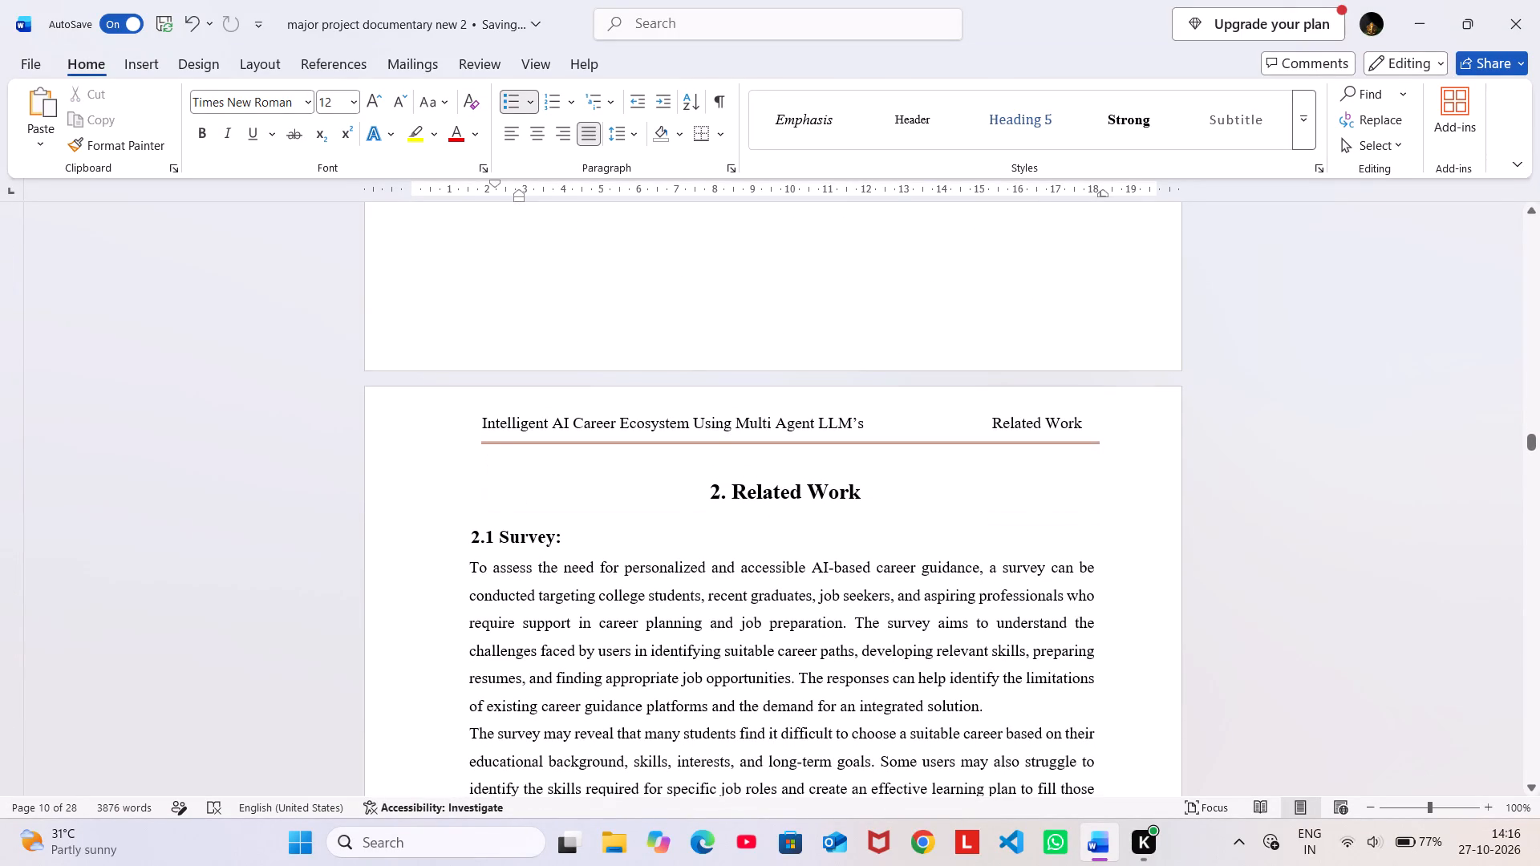
left_click_drag(738, 493, 799, 493)
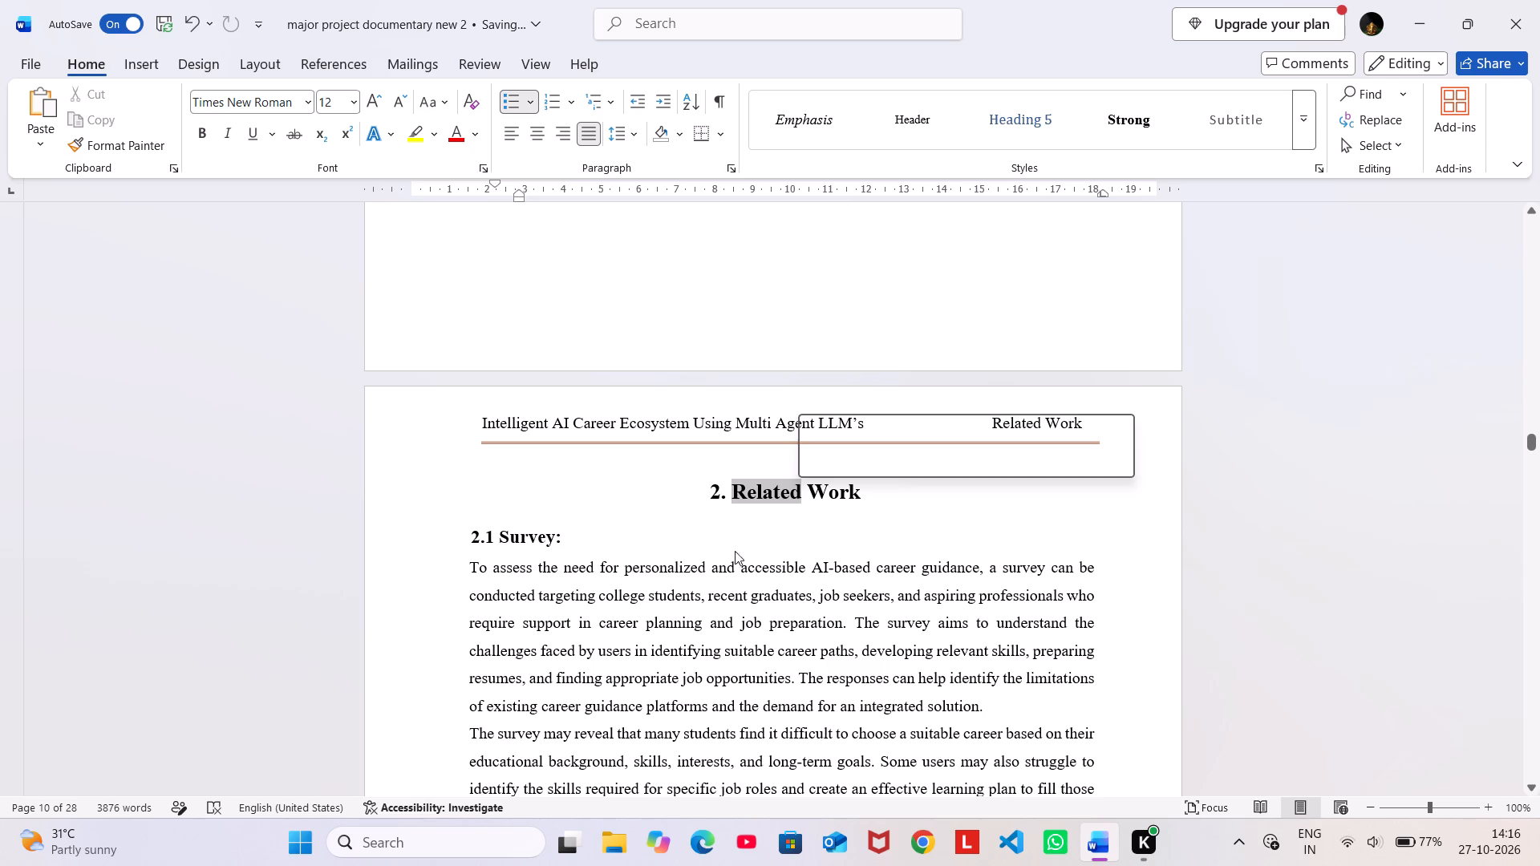
scroll(730, 569, "down", 1)
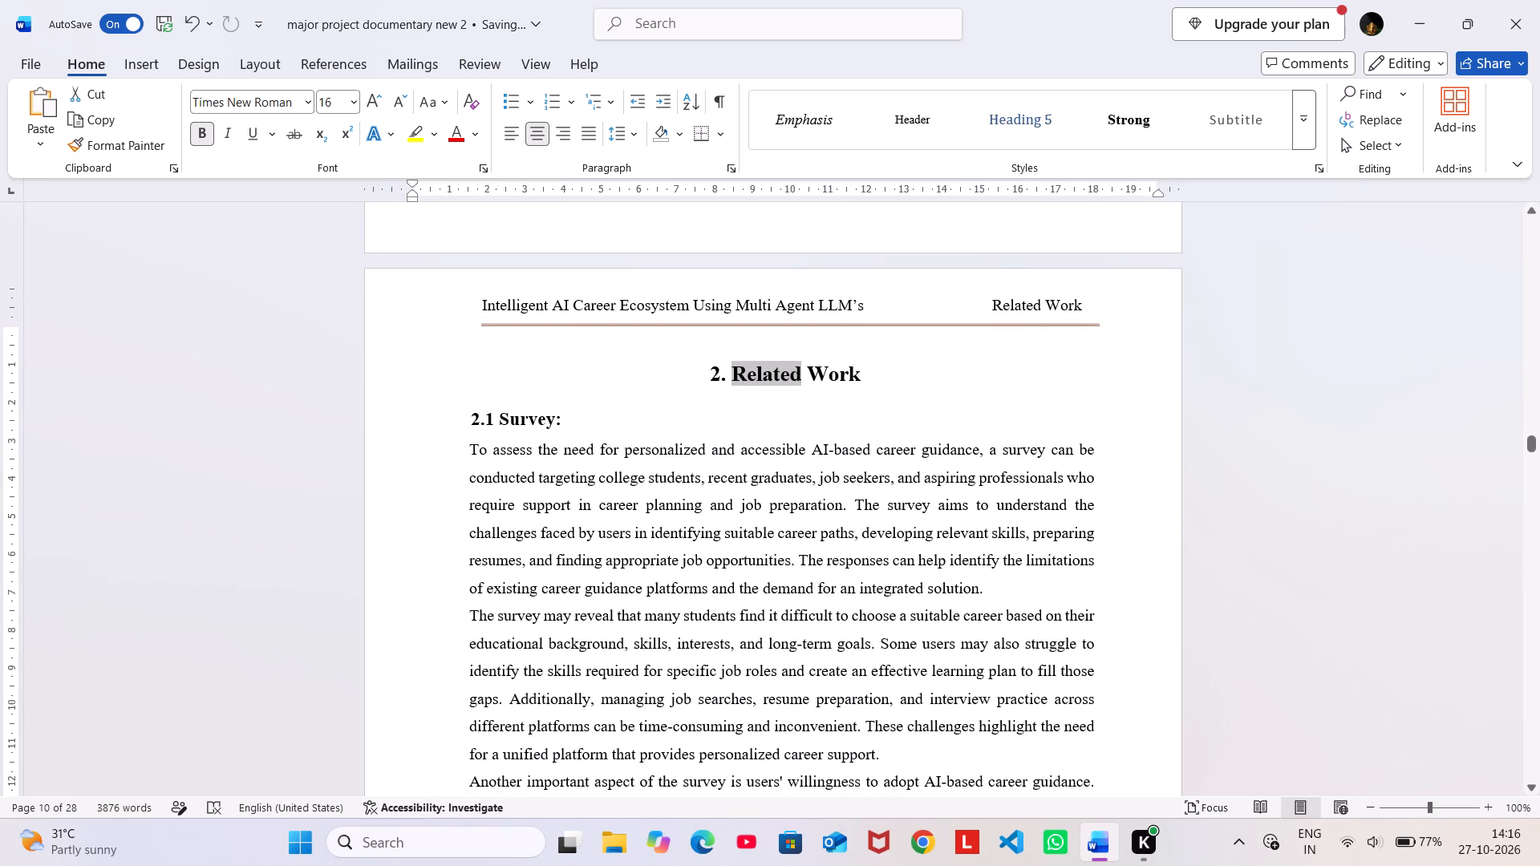
left_click(650, 531)
left_click(565, 420)
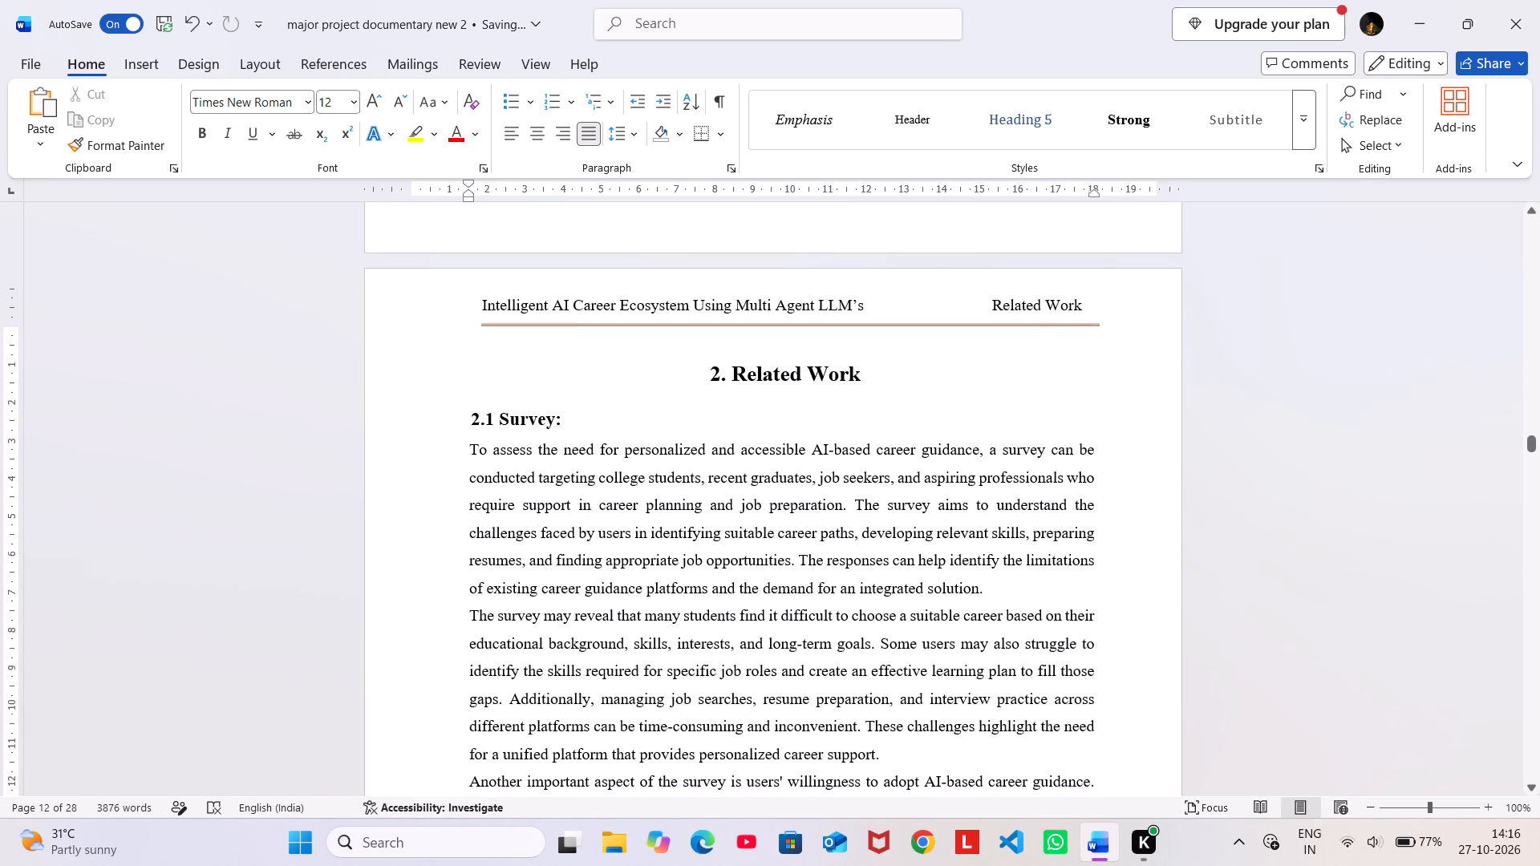
Look past the Page 5 footer and check the font and size of the 3. Requirement Analysis heading.
scroll(590, 496, "down", 2)
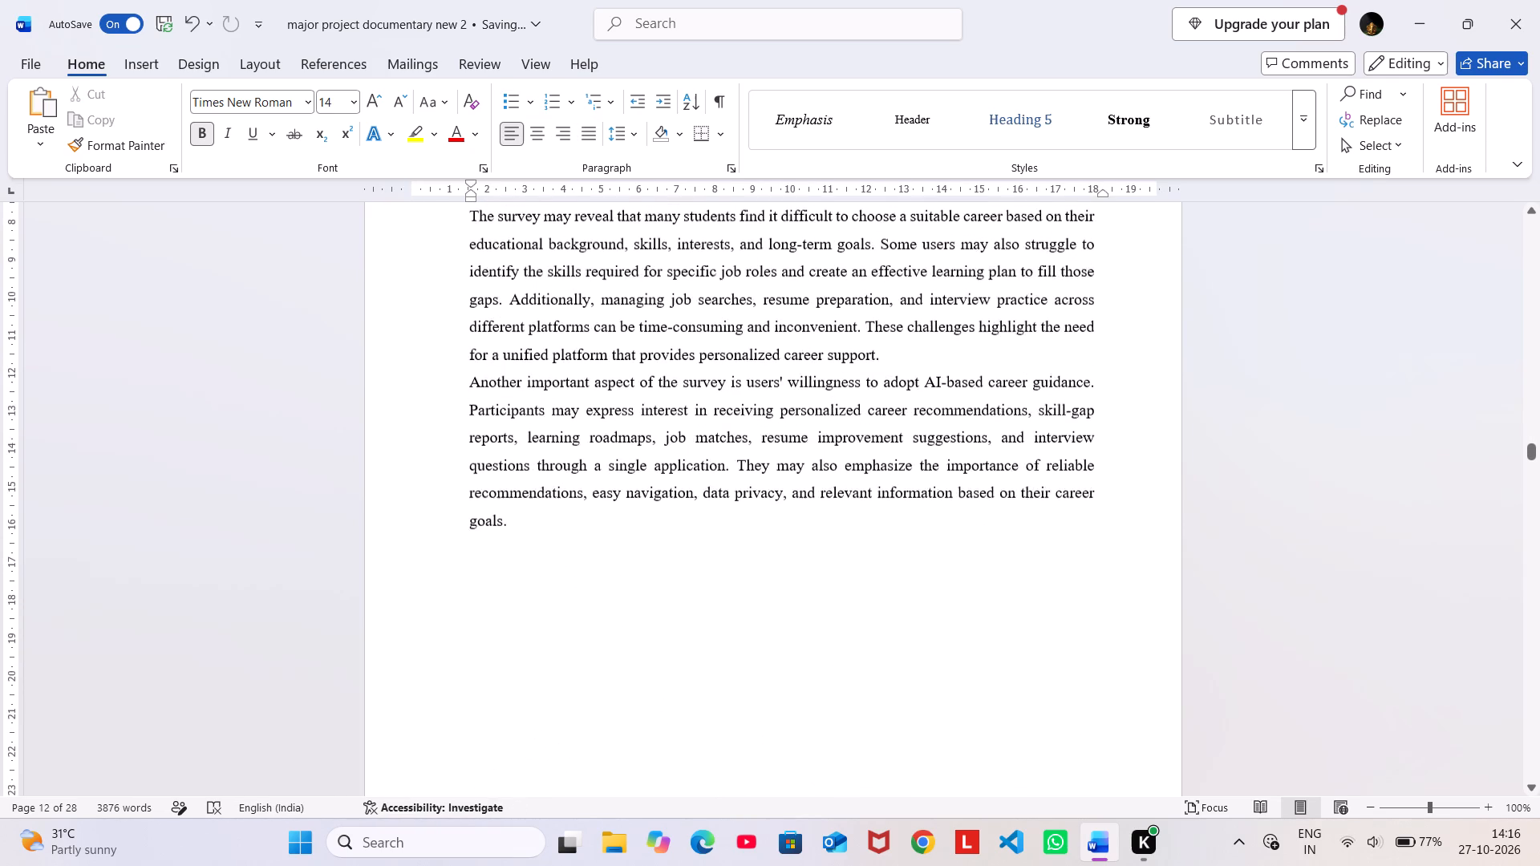
scroll(590, 496, "down", 3)
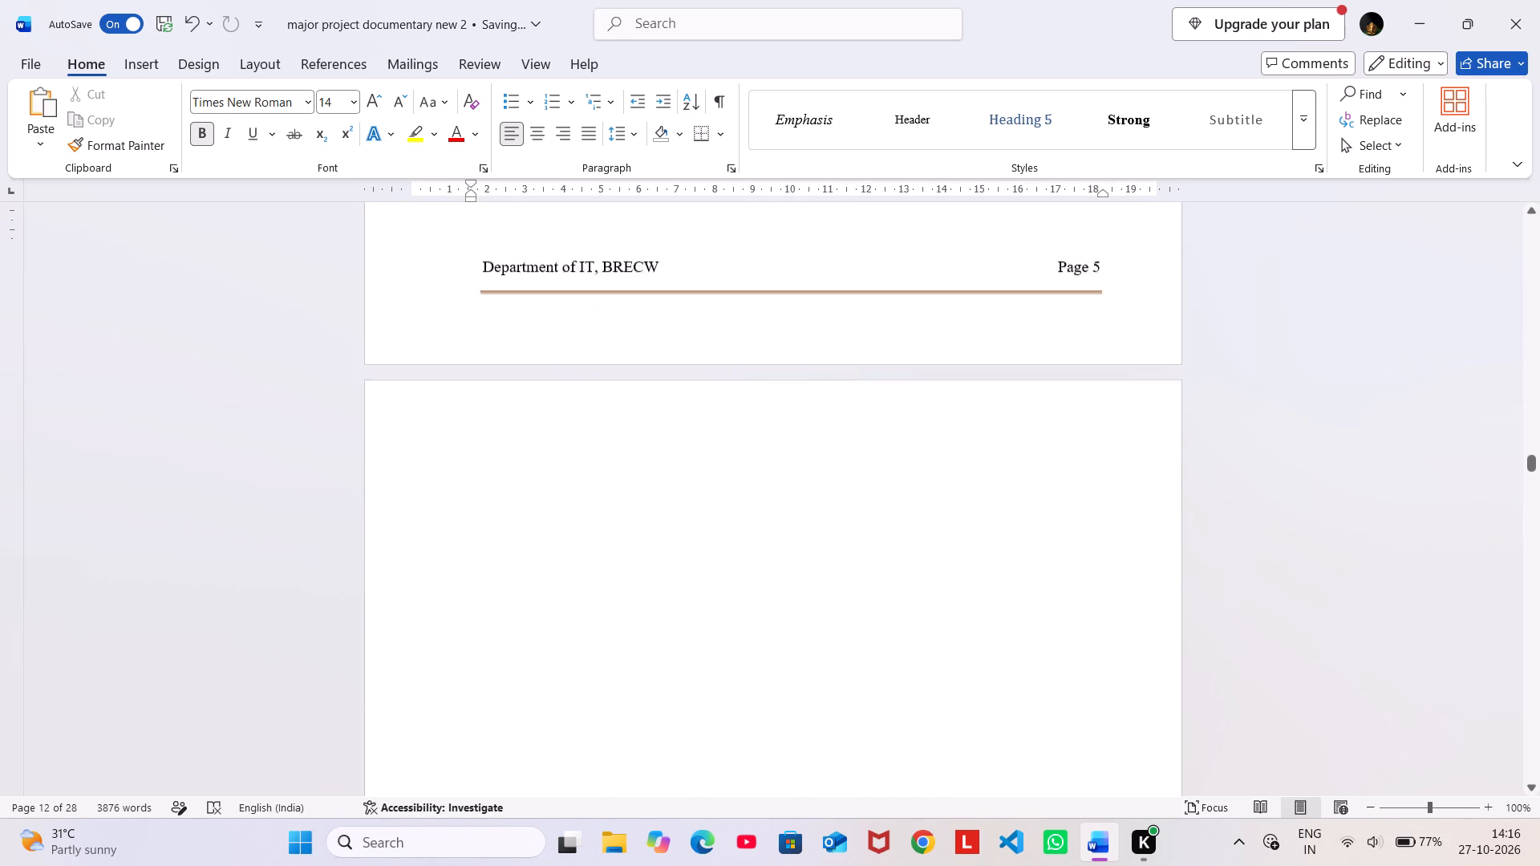
scroll(590, 496, "down", 5)
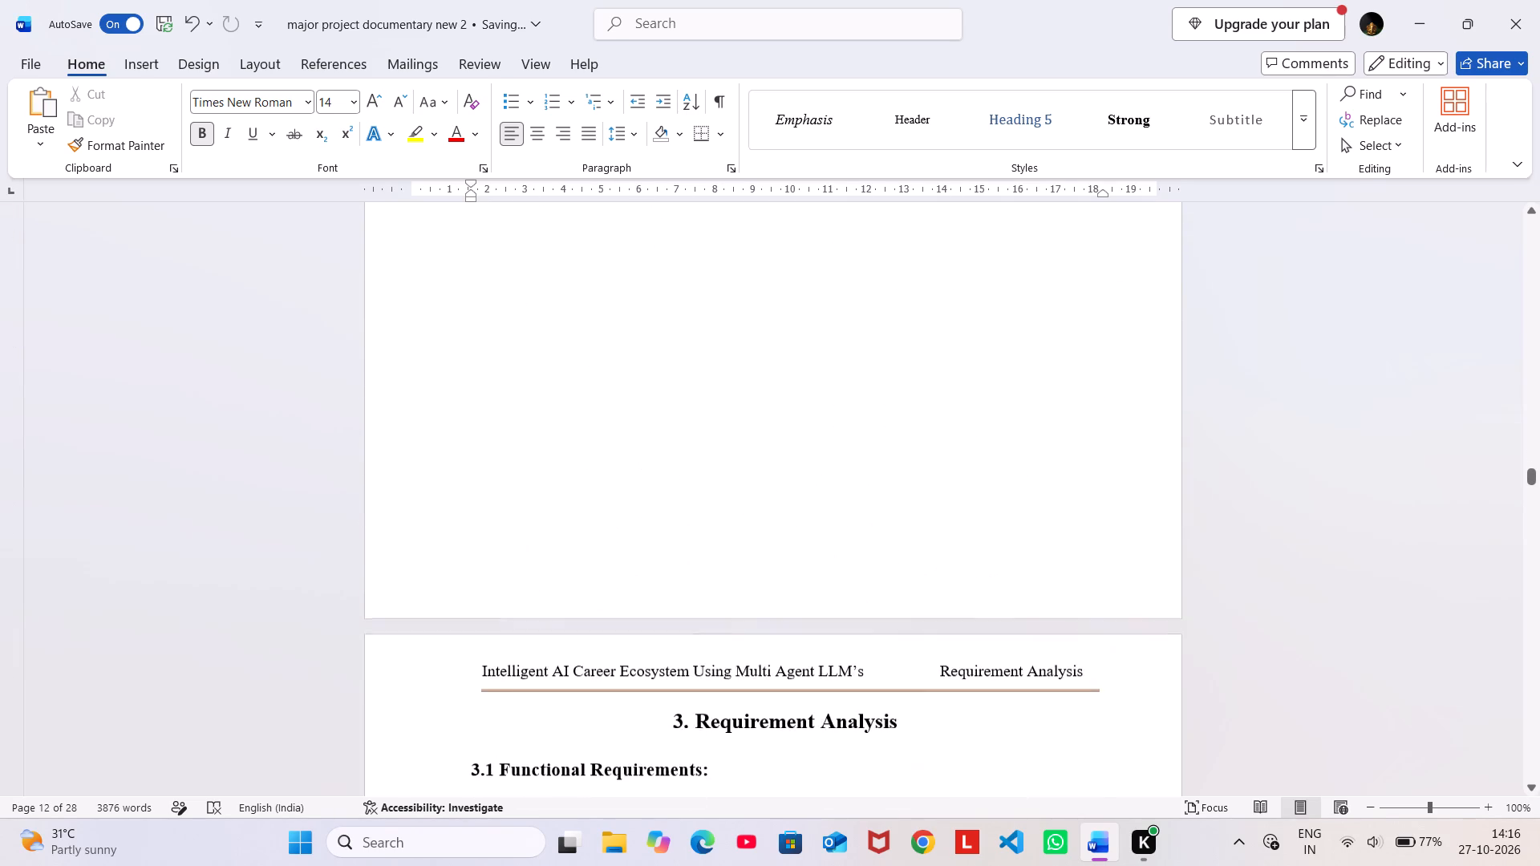
scroll(590, 496, "down", 2)
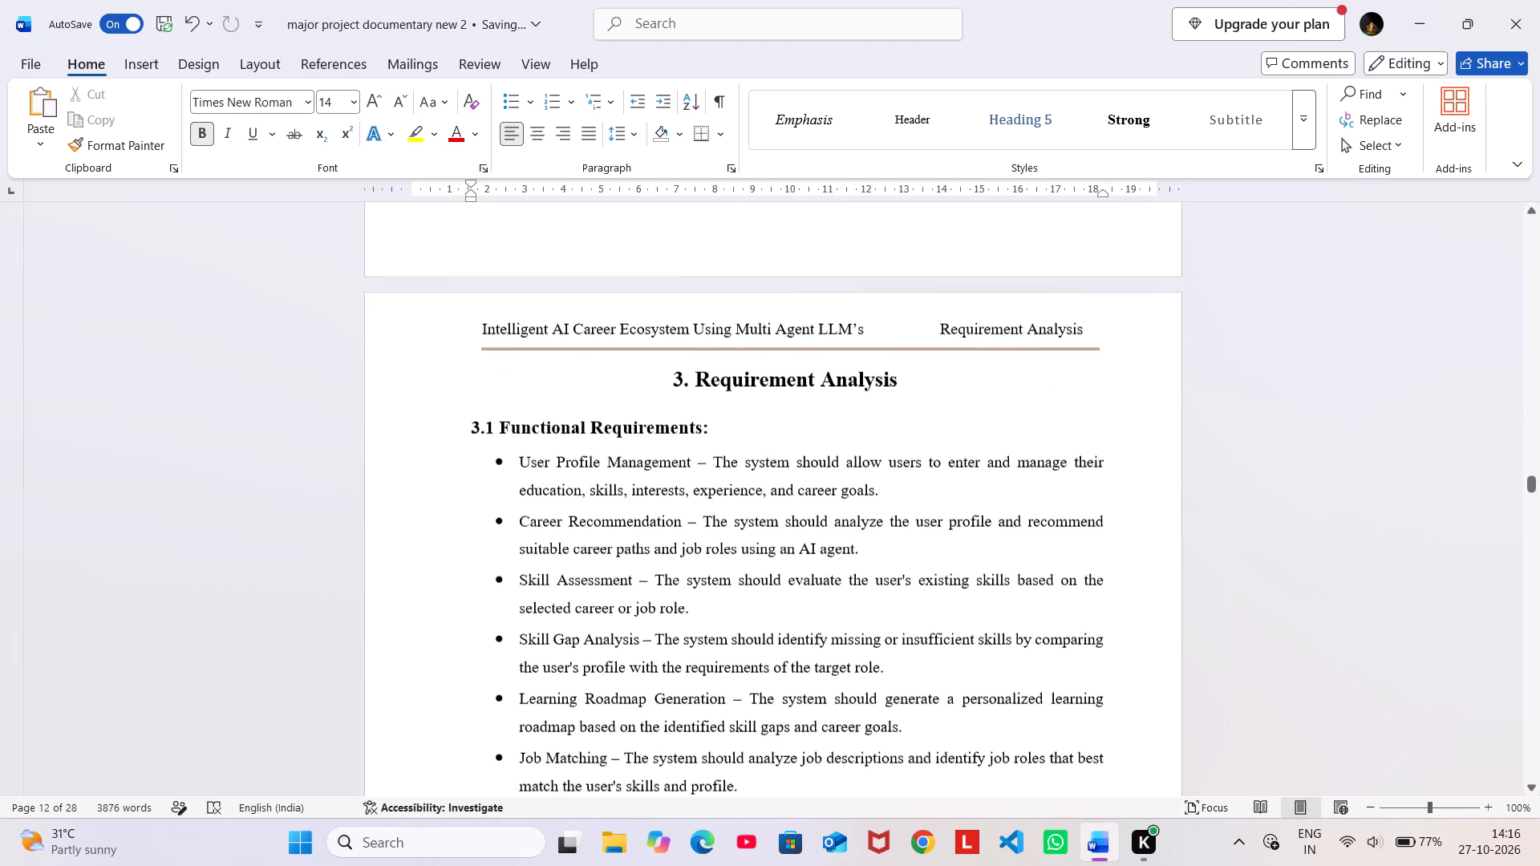
scroll(590, 496, "down", 2)
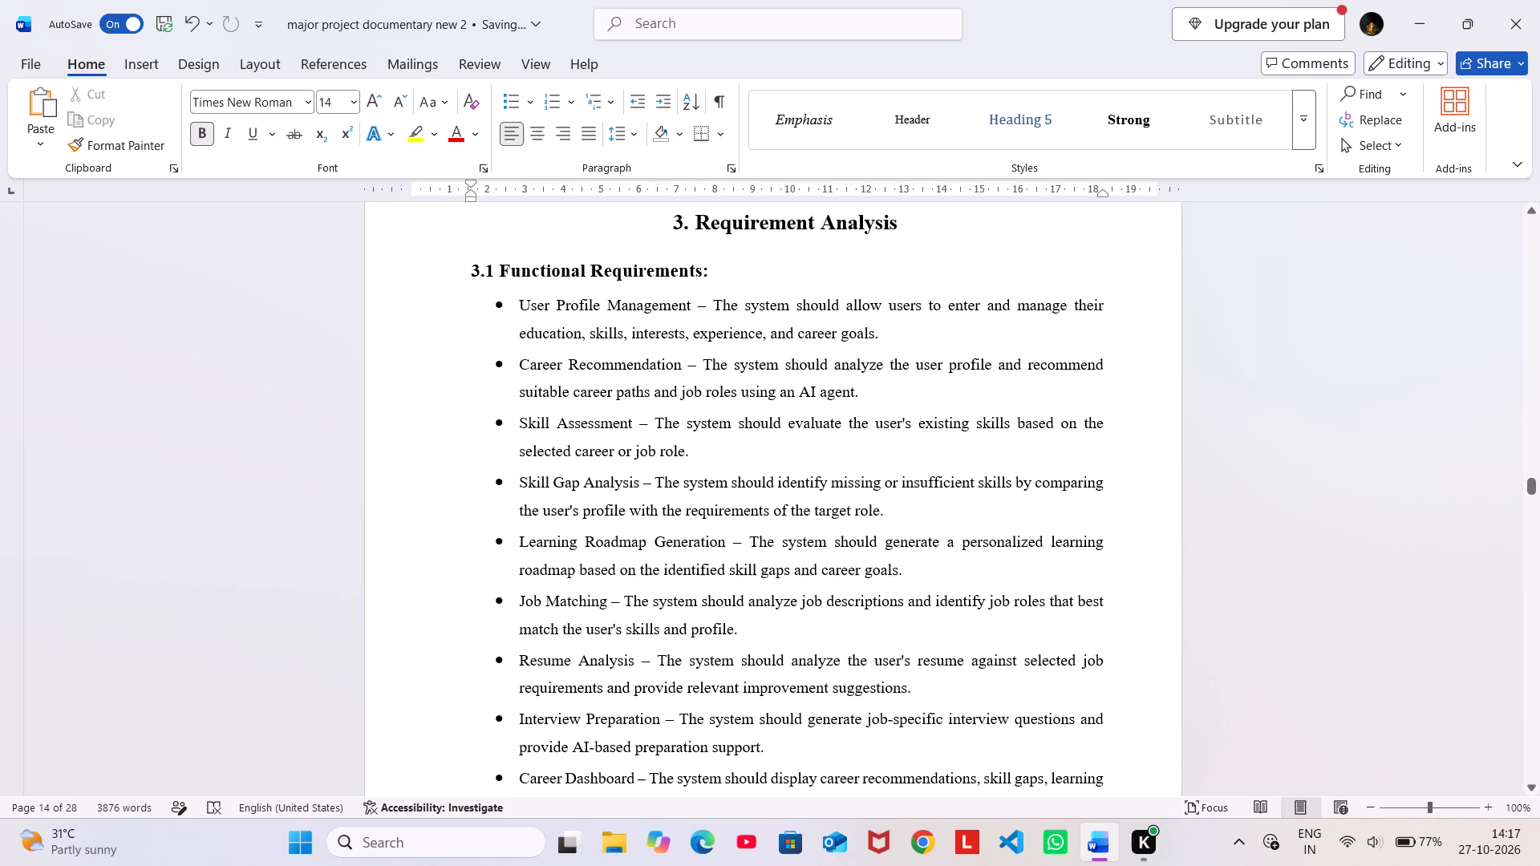
left_click_drag(699, 224, 896, 235)
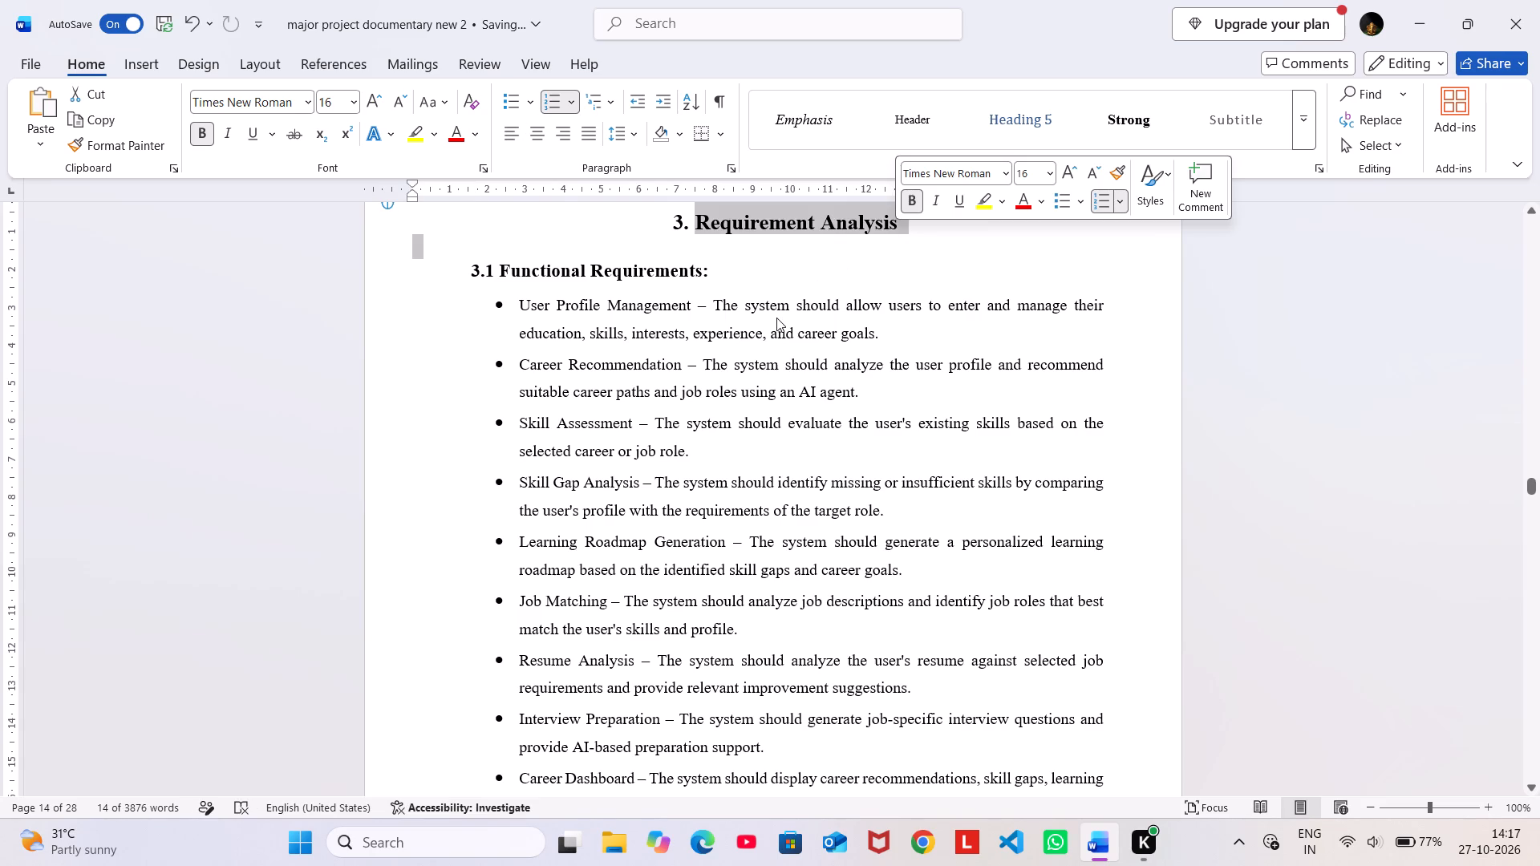
left_click(776, 318)
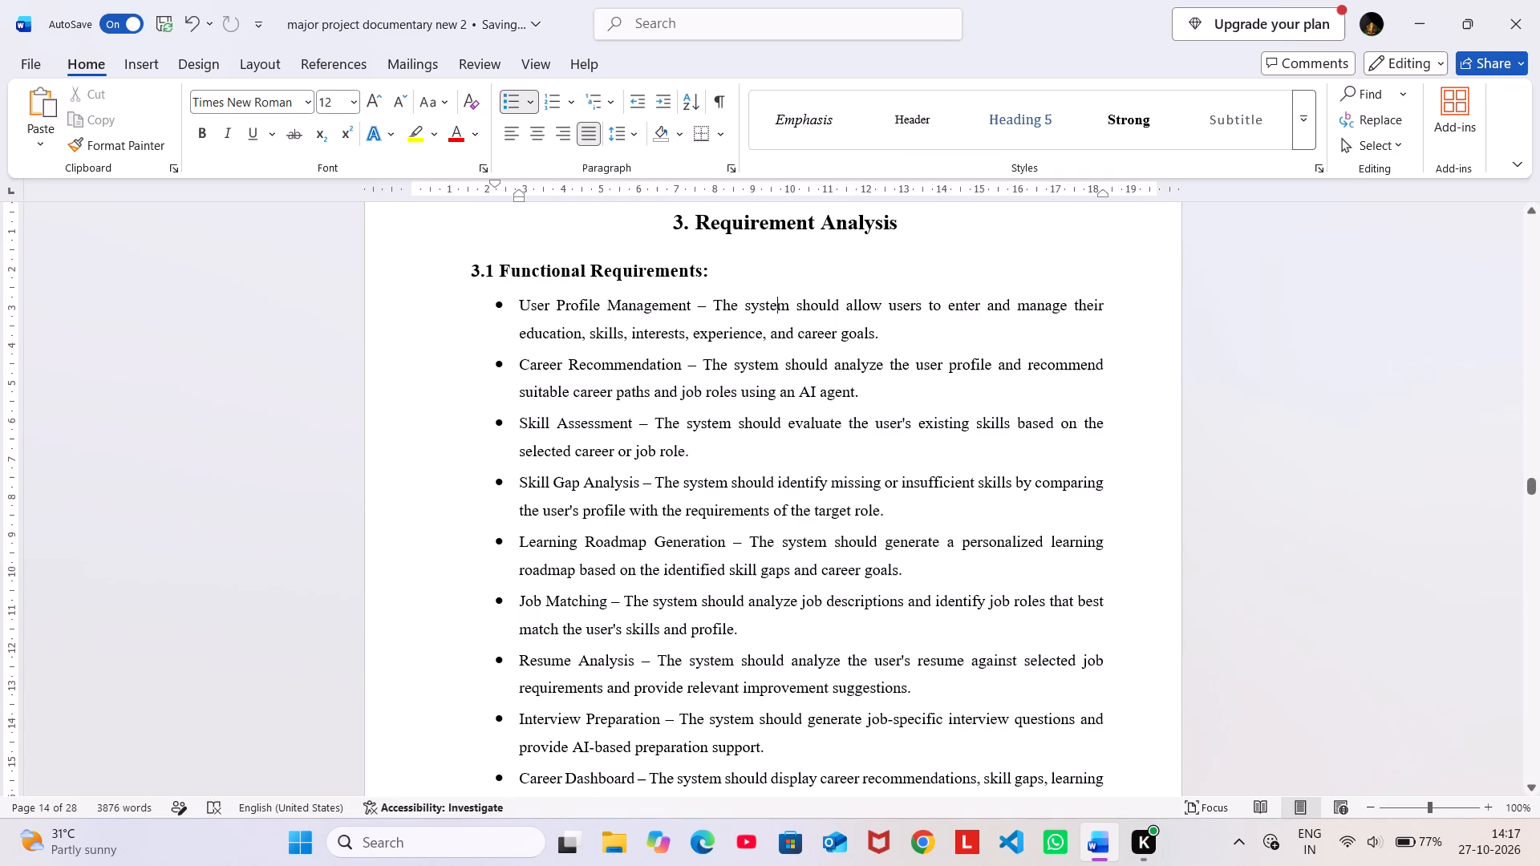
Review the headings, numbering and footers from 3.1 Functional Requirements through 3.3 Computational Resource.
scroll(776, 318, "down", 3)
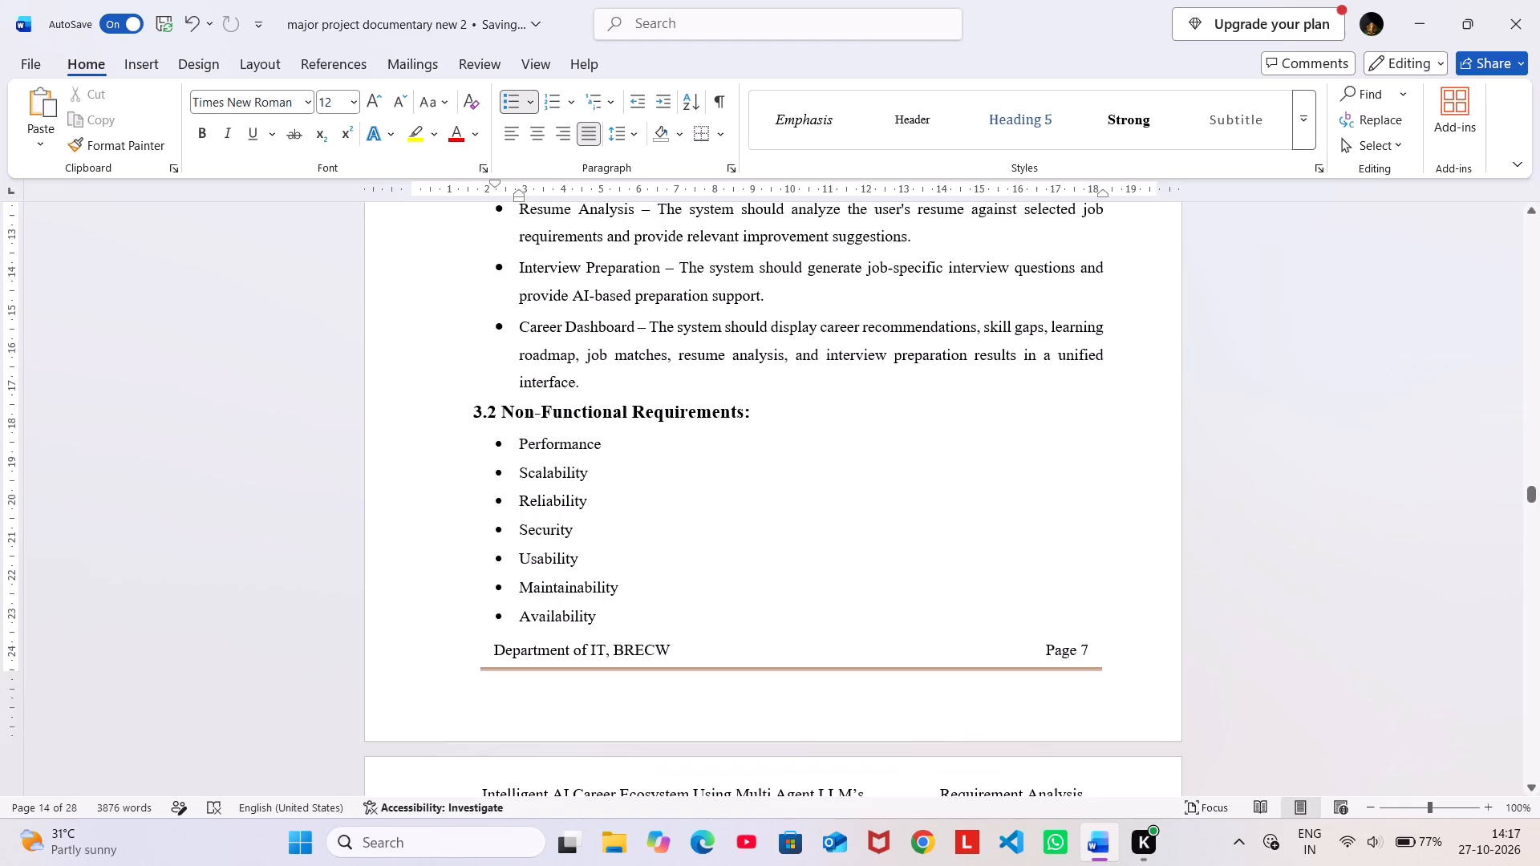
scroll(776, 318, "down", 3)
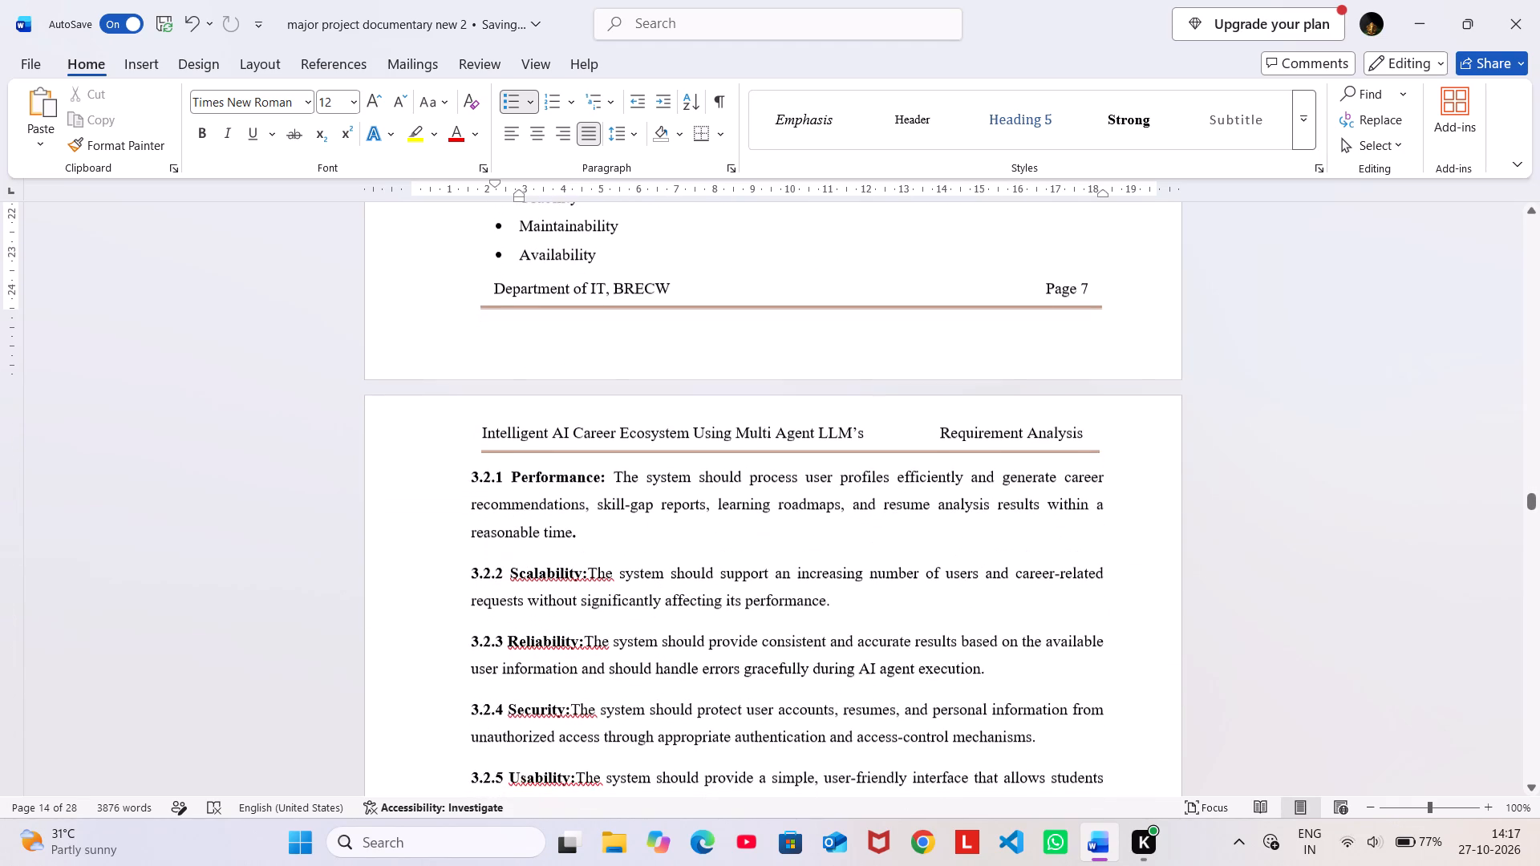
scroll(776, 318, "down", 2)
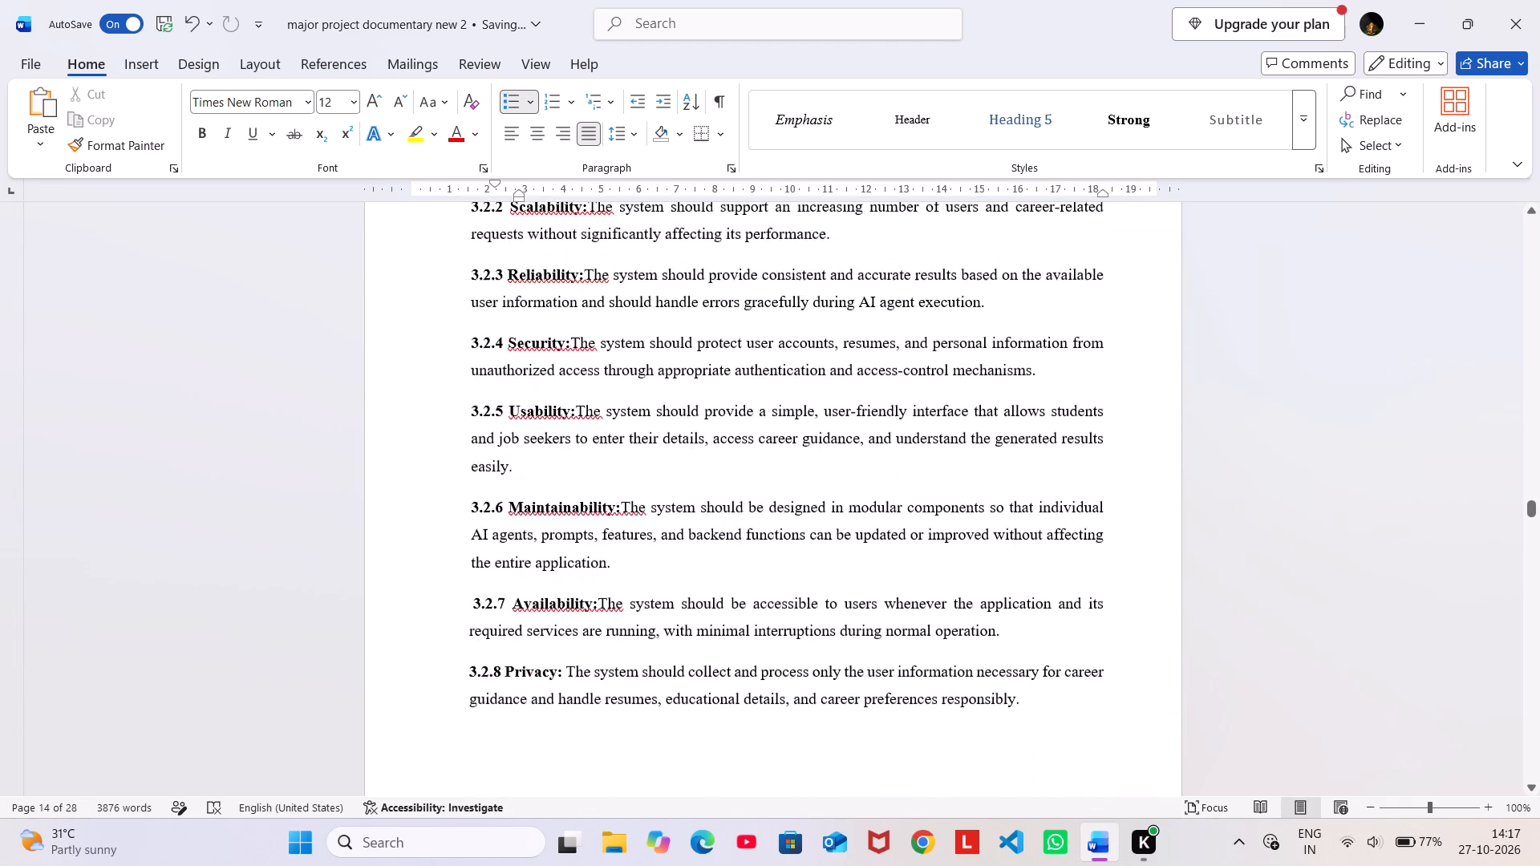
scroll(776, 318, "down", 3)
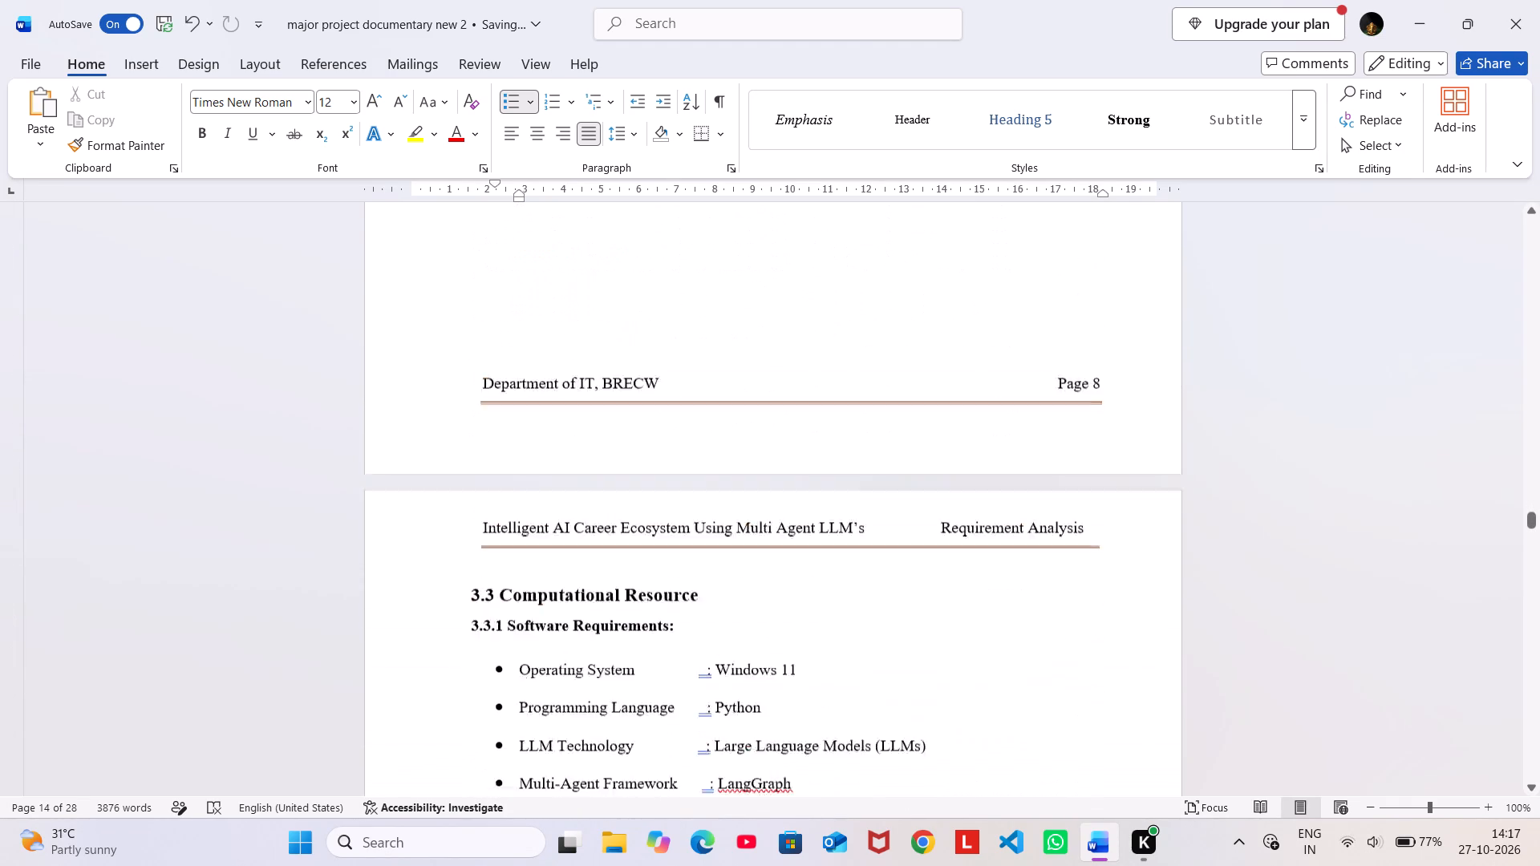
scroll(776, 318, "down", 2)
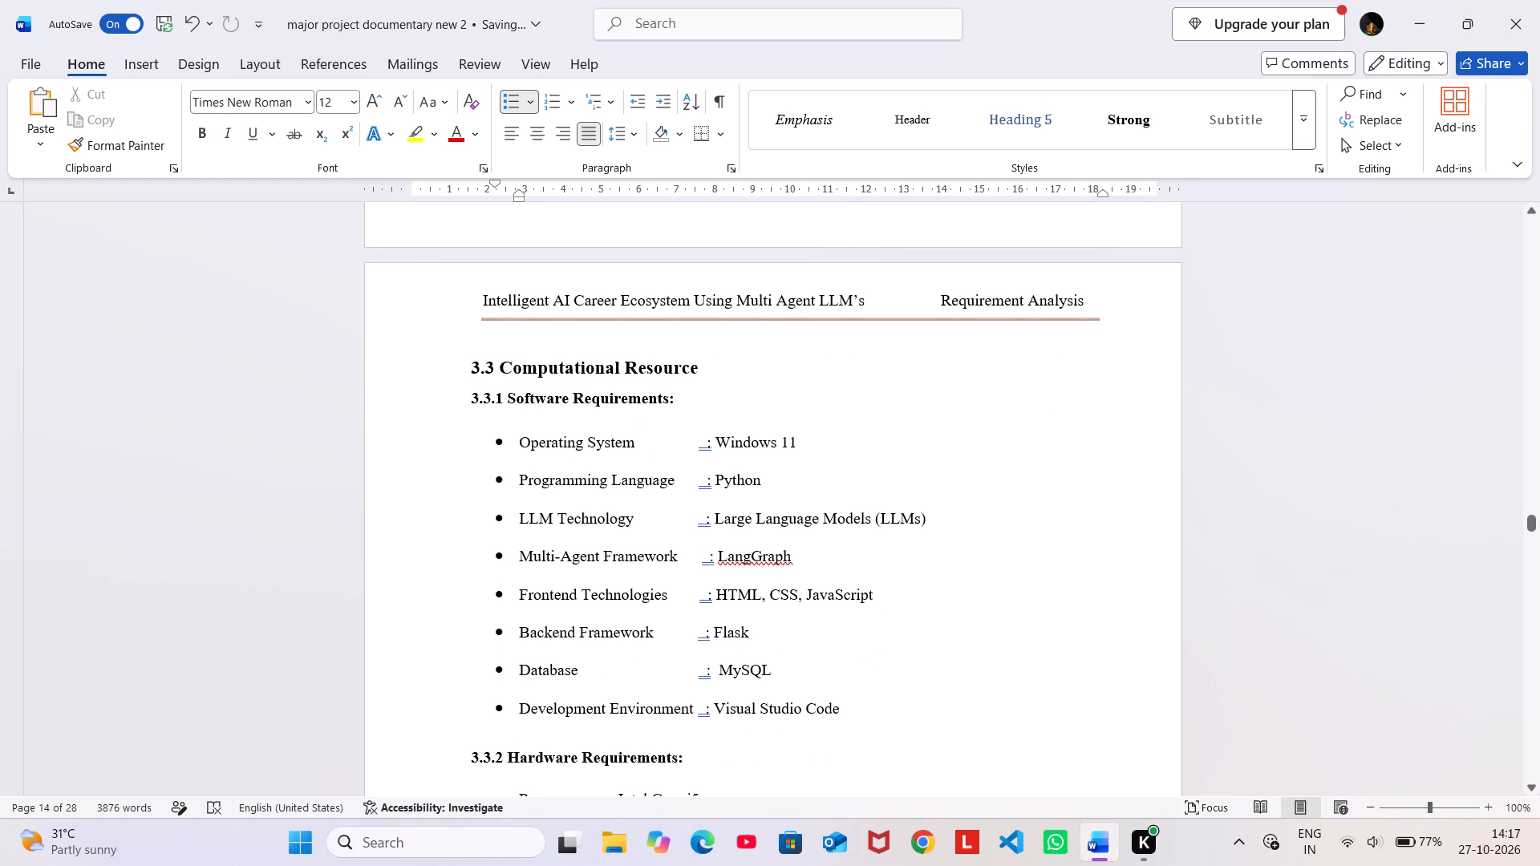
Check the font and size of the 4. Design chapter heading and the 4.1.1 System Architecture heading.
scroll(723, 370, "down", 5)
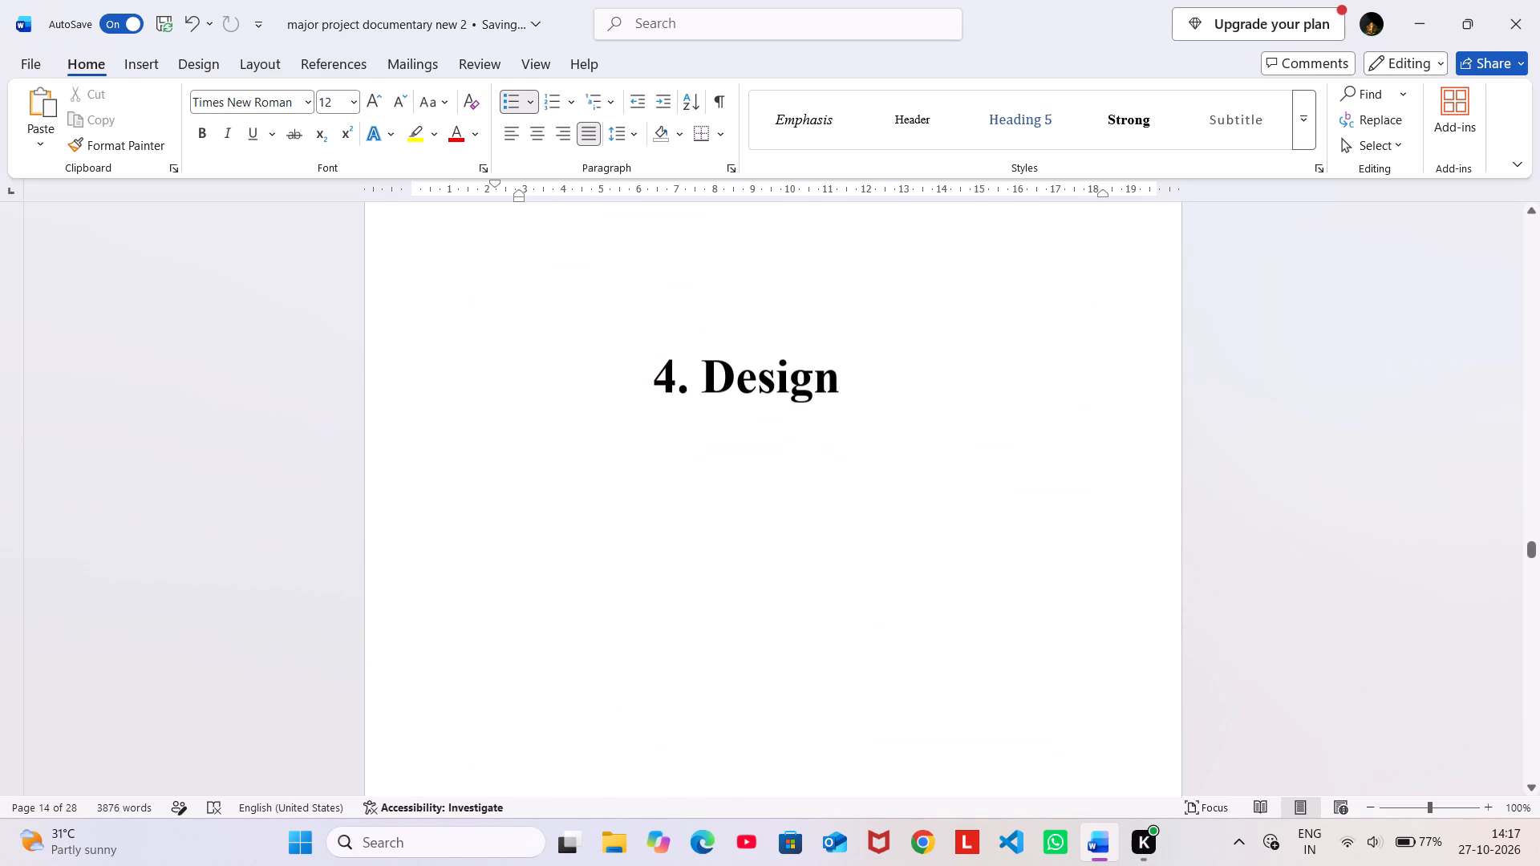
scroll(723, 370, "down", 3)
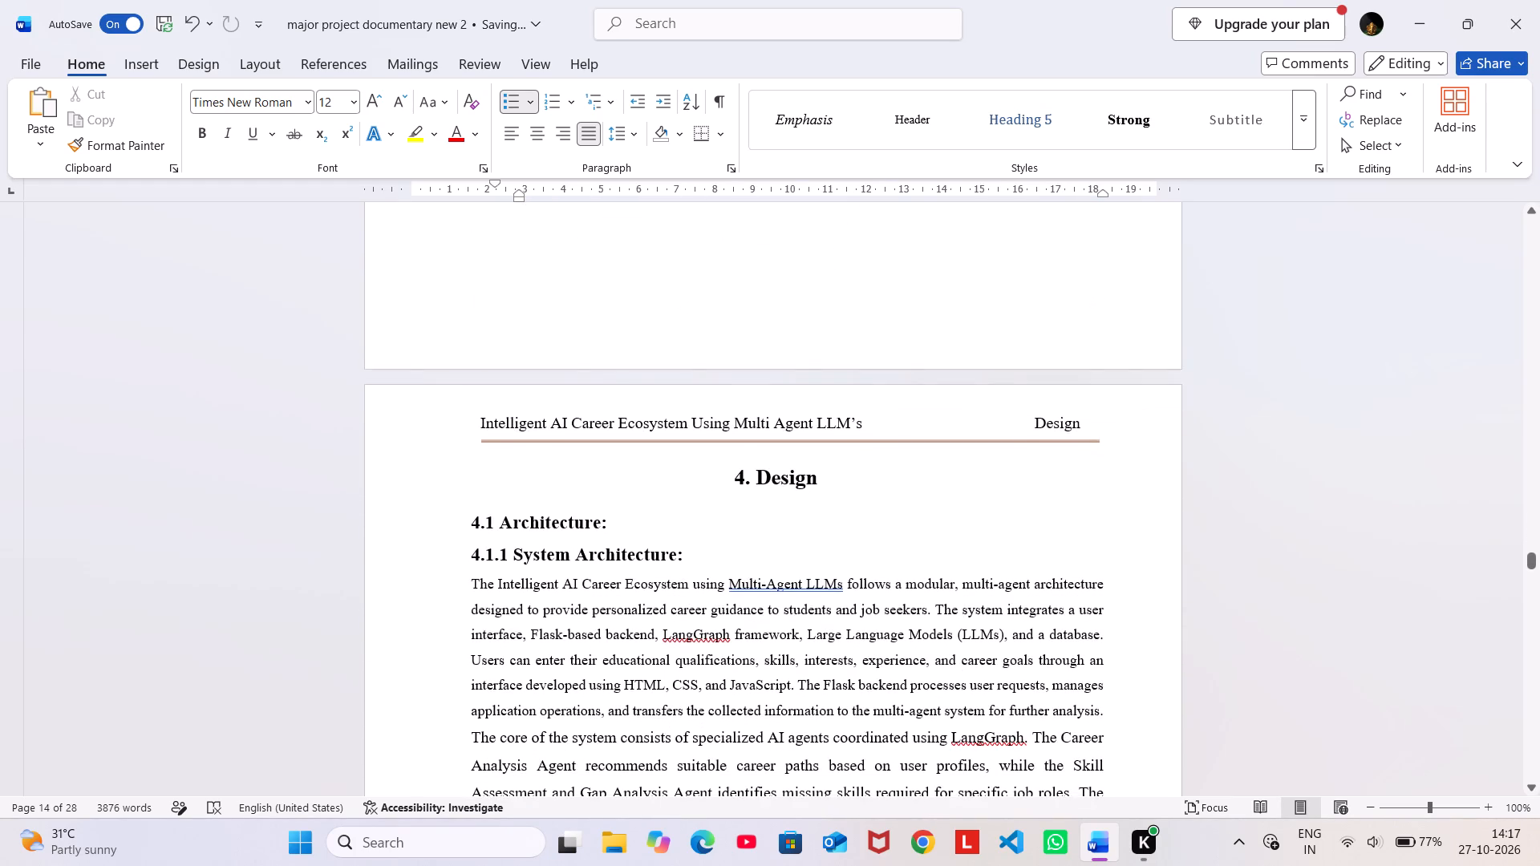
scroll(723, 370, "down", 1)
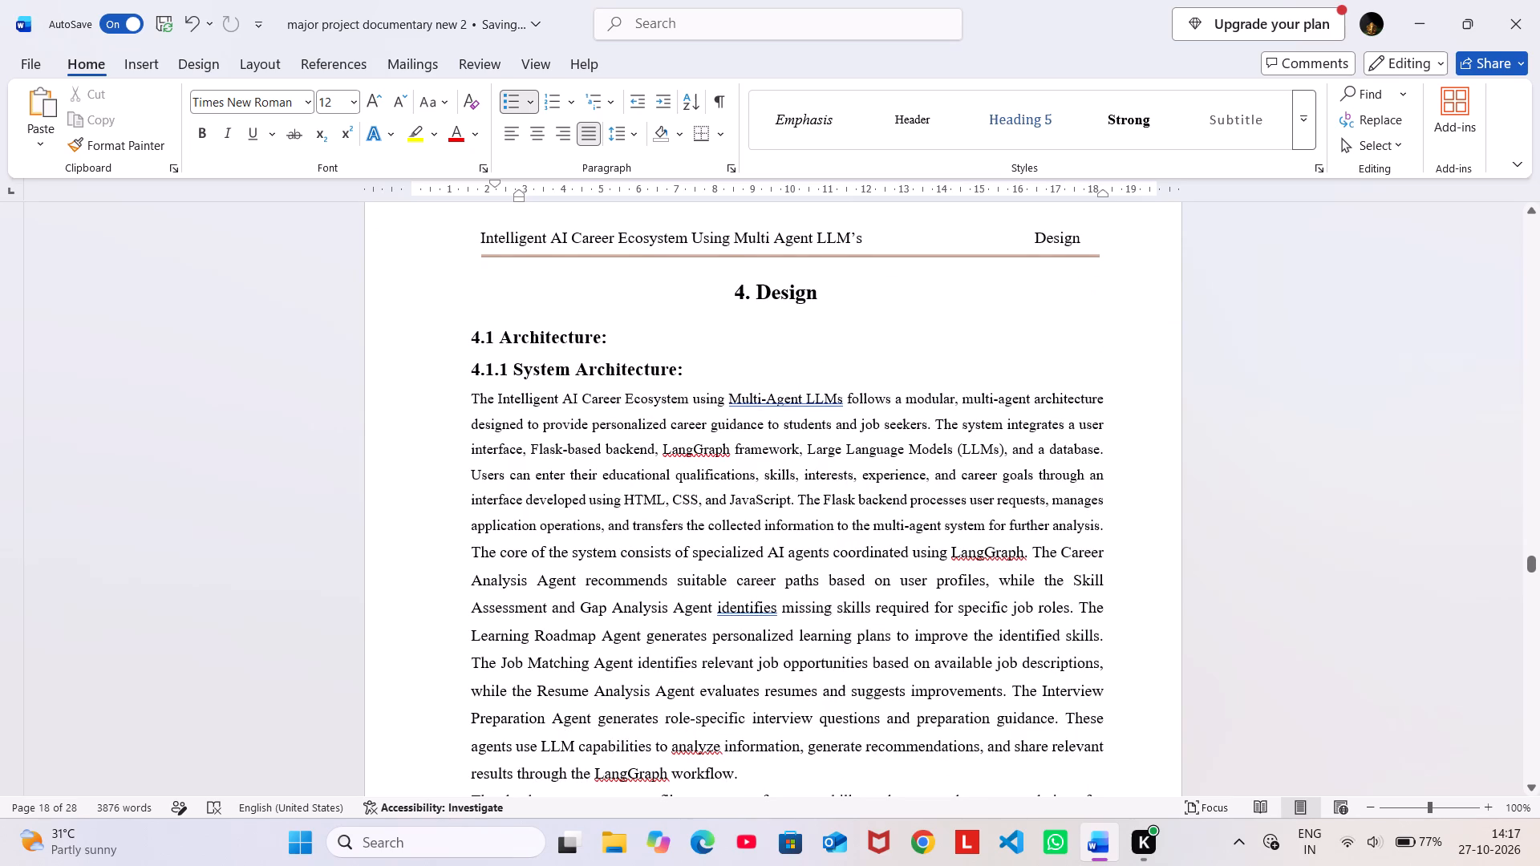
left_click_drag(742, 285, 804, 290)
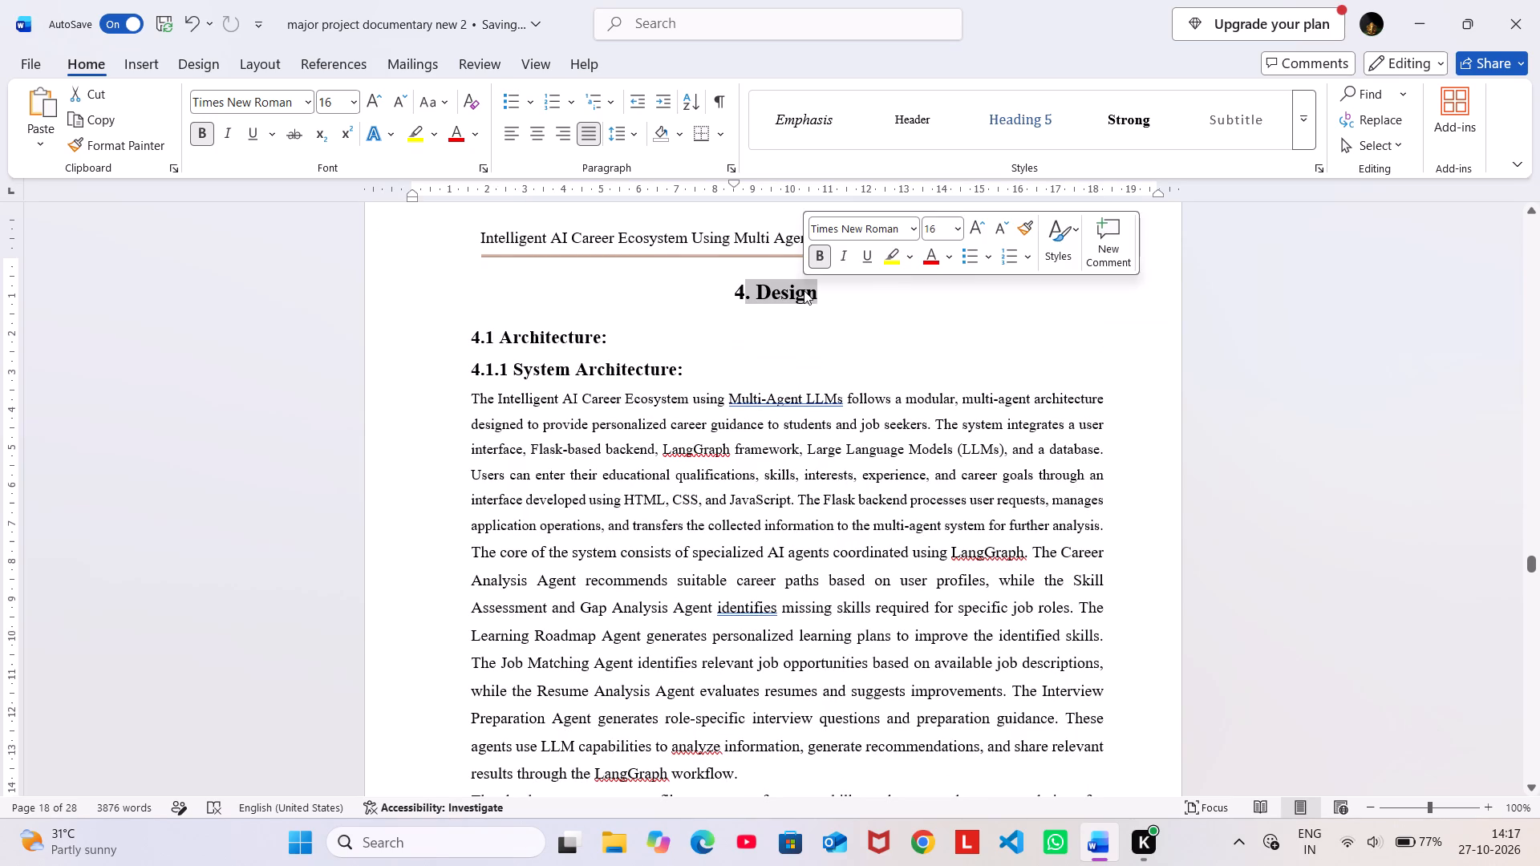
left_click(692, 386)
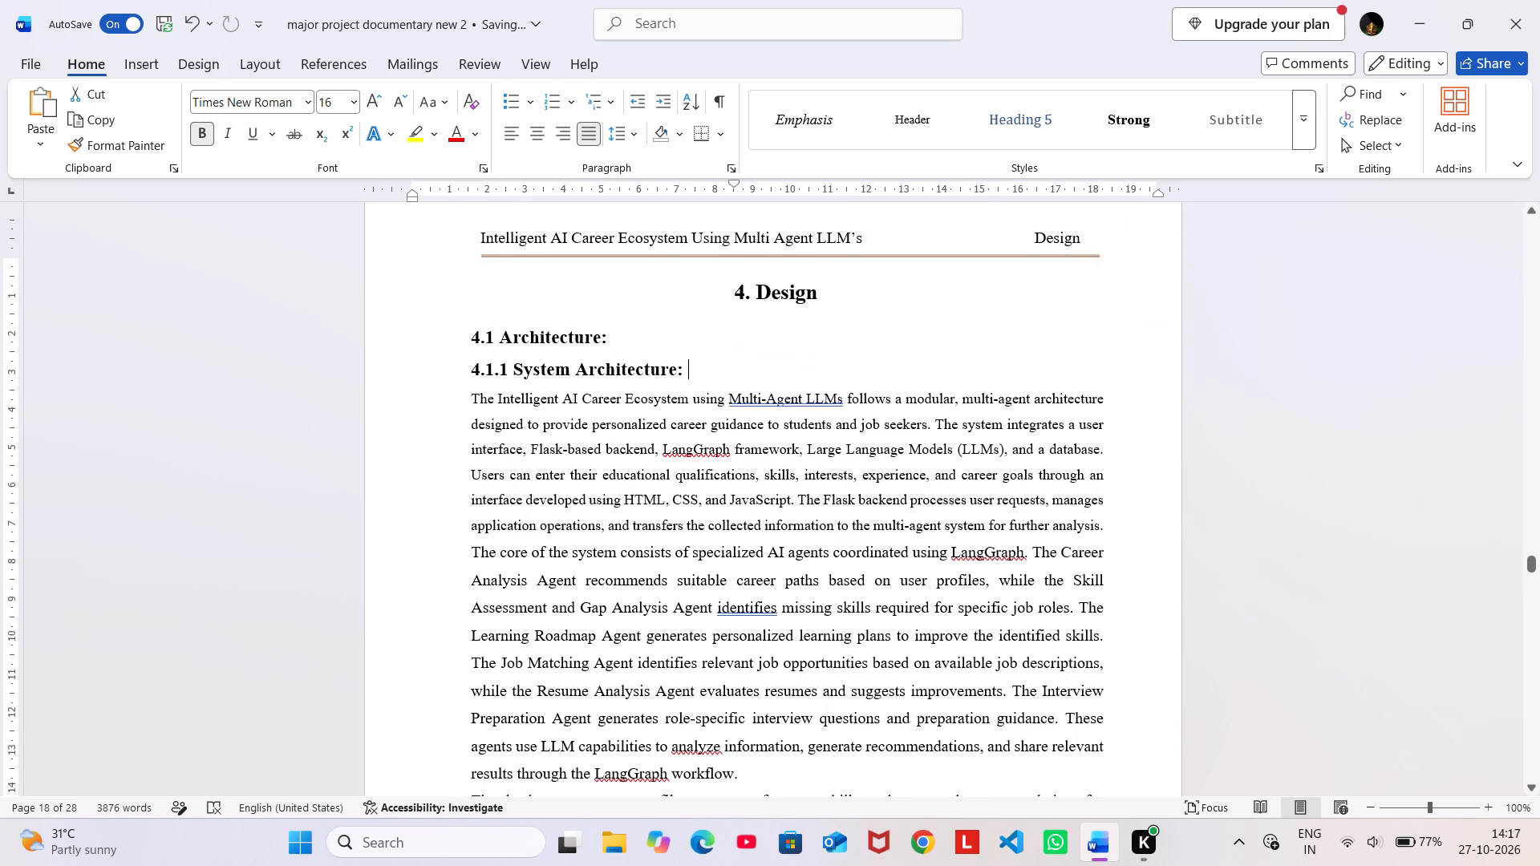
scroll(692, 386, "down", 2)
scroll(692, 386, "up", 1)
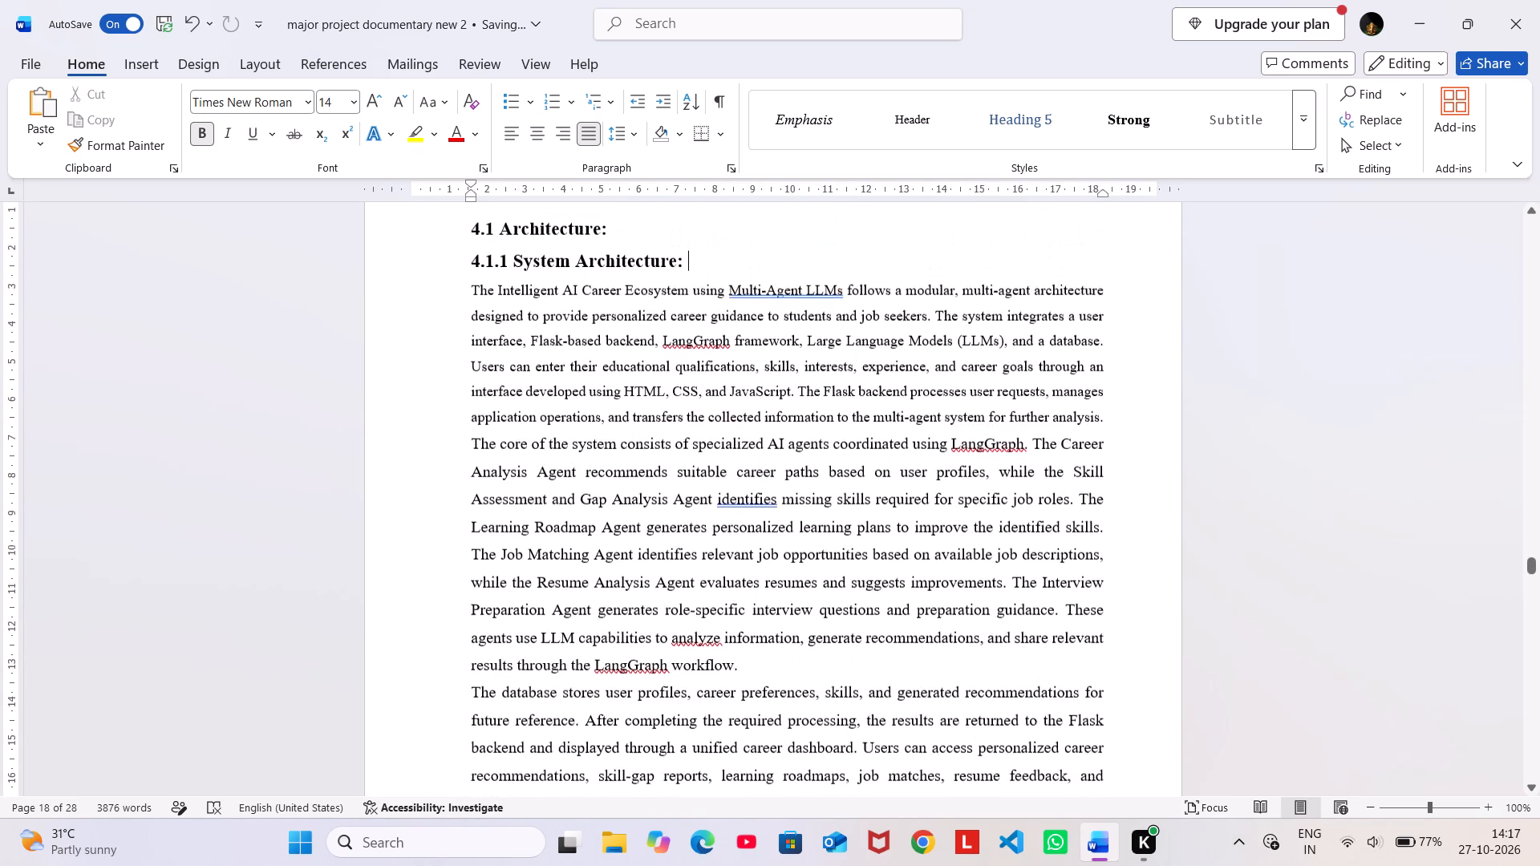
Review the architecture sections of the Design chapter, checking figure captions and the footers on Pages 11 to 14.
scroll(692, 386, "down", 3)
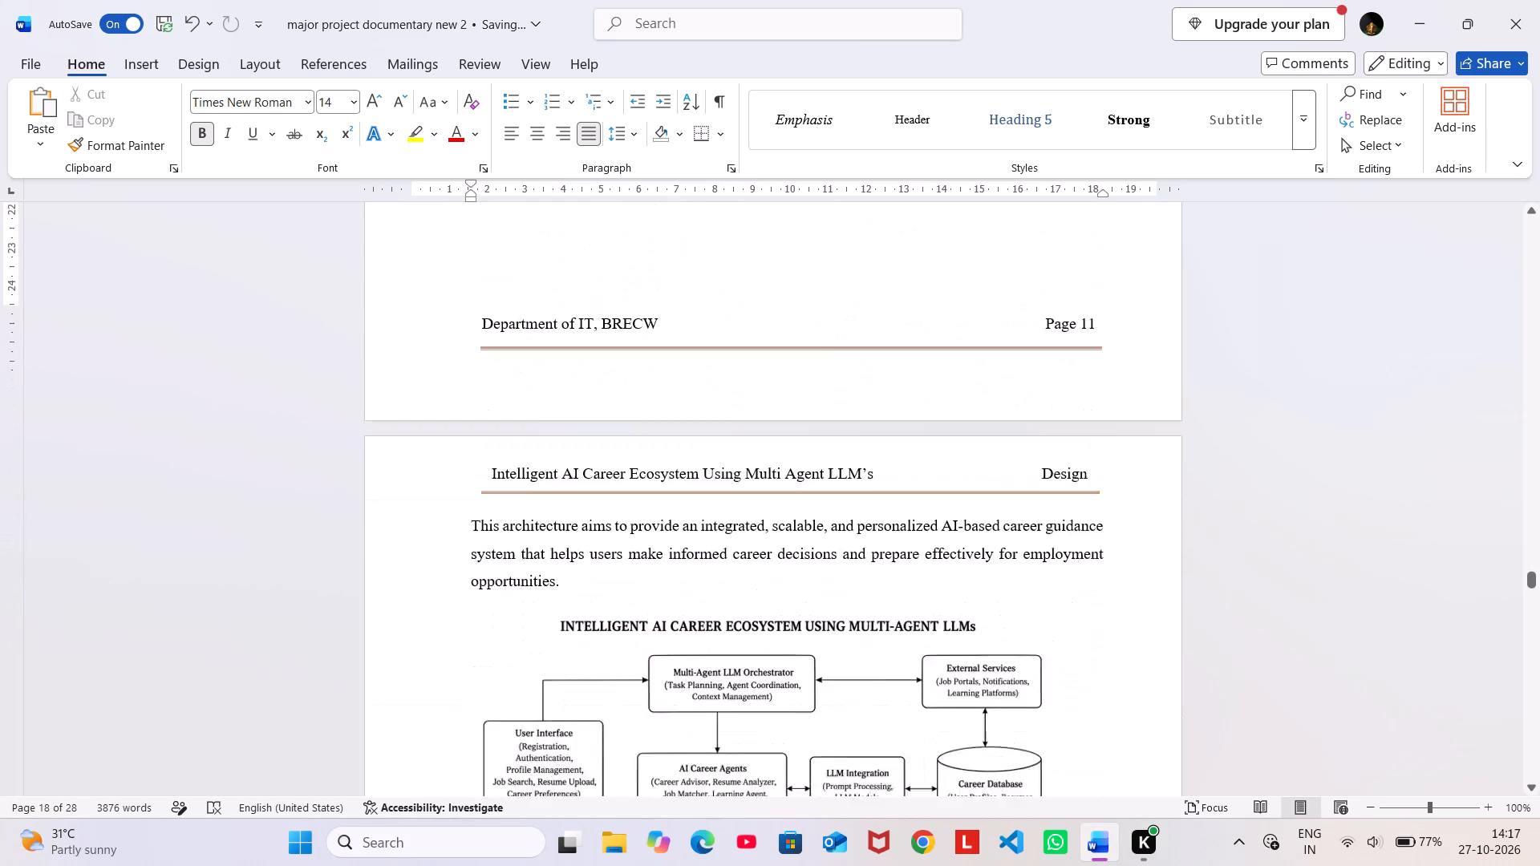
scroll(692, 386, "down", 3)
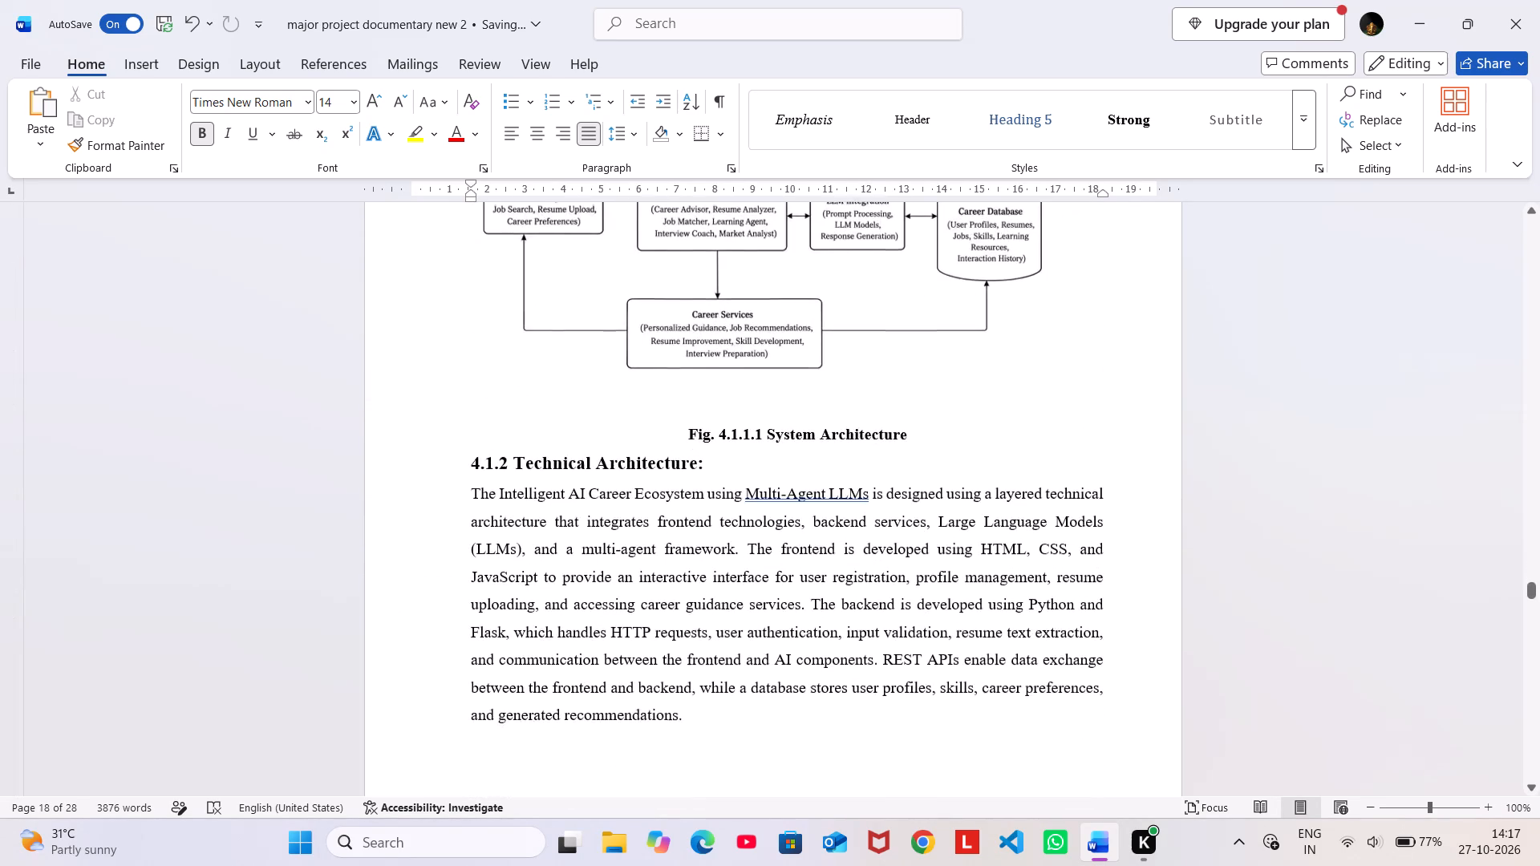
scroll(692, 386, "down", 4)
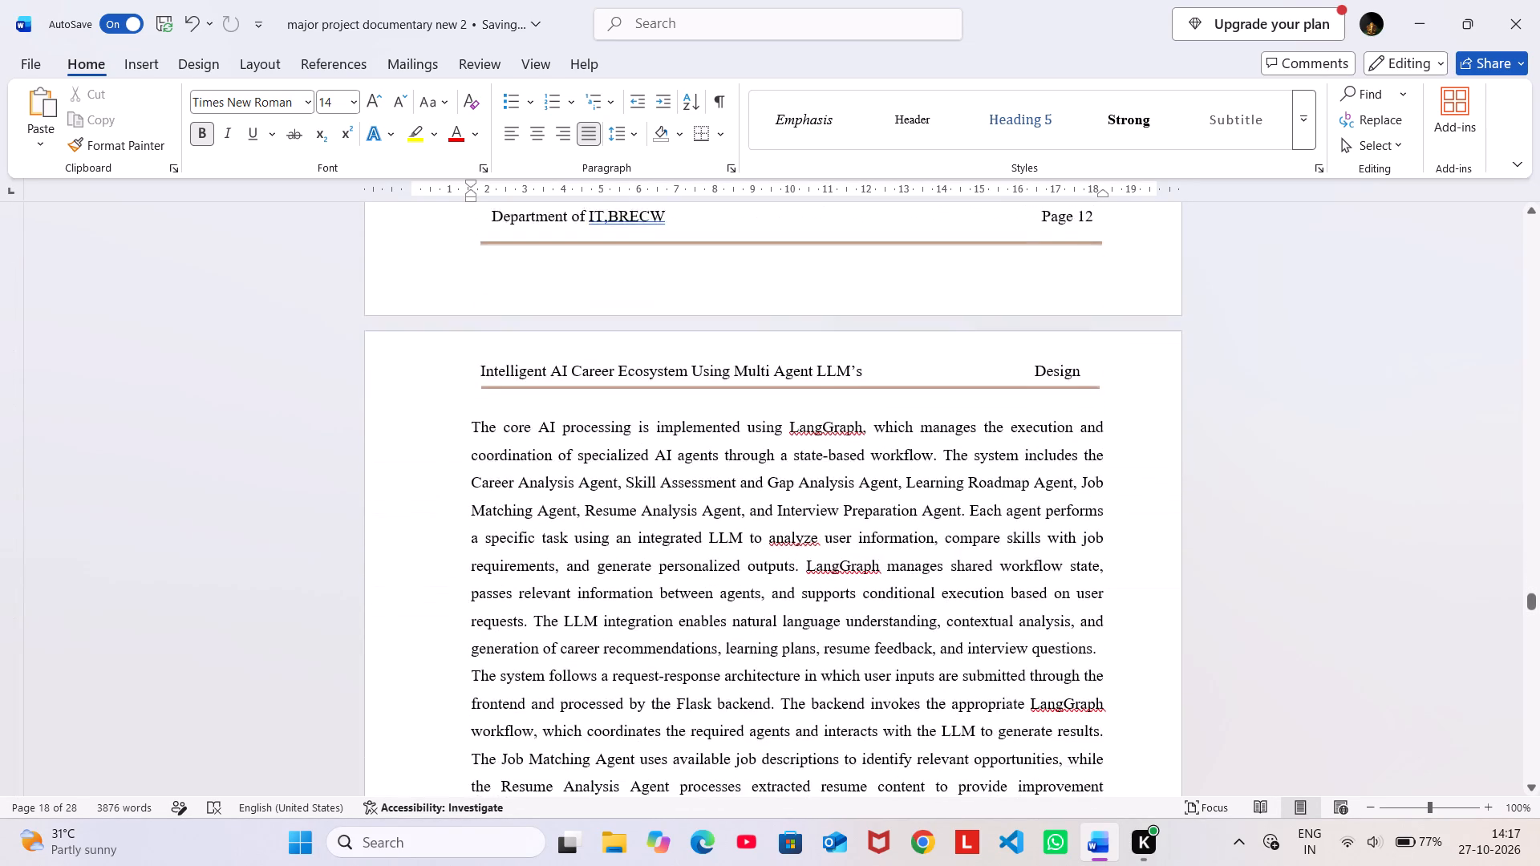
scroll(692, 386, "down", 4)
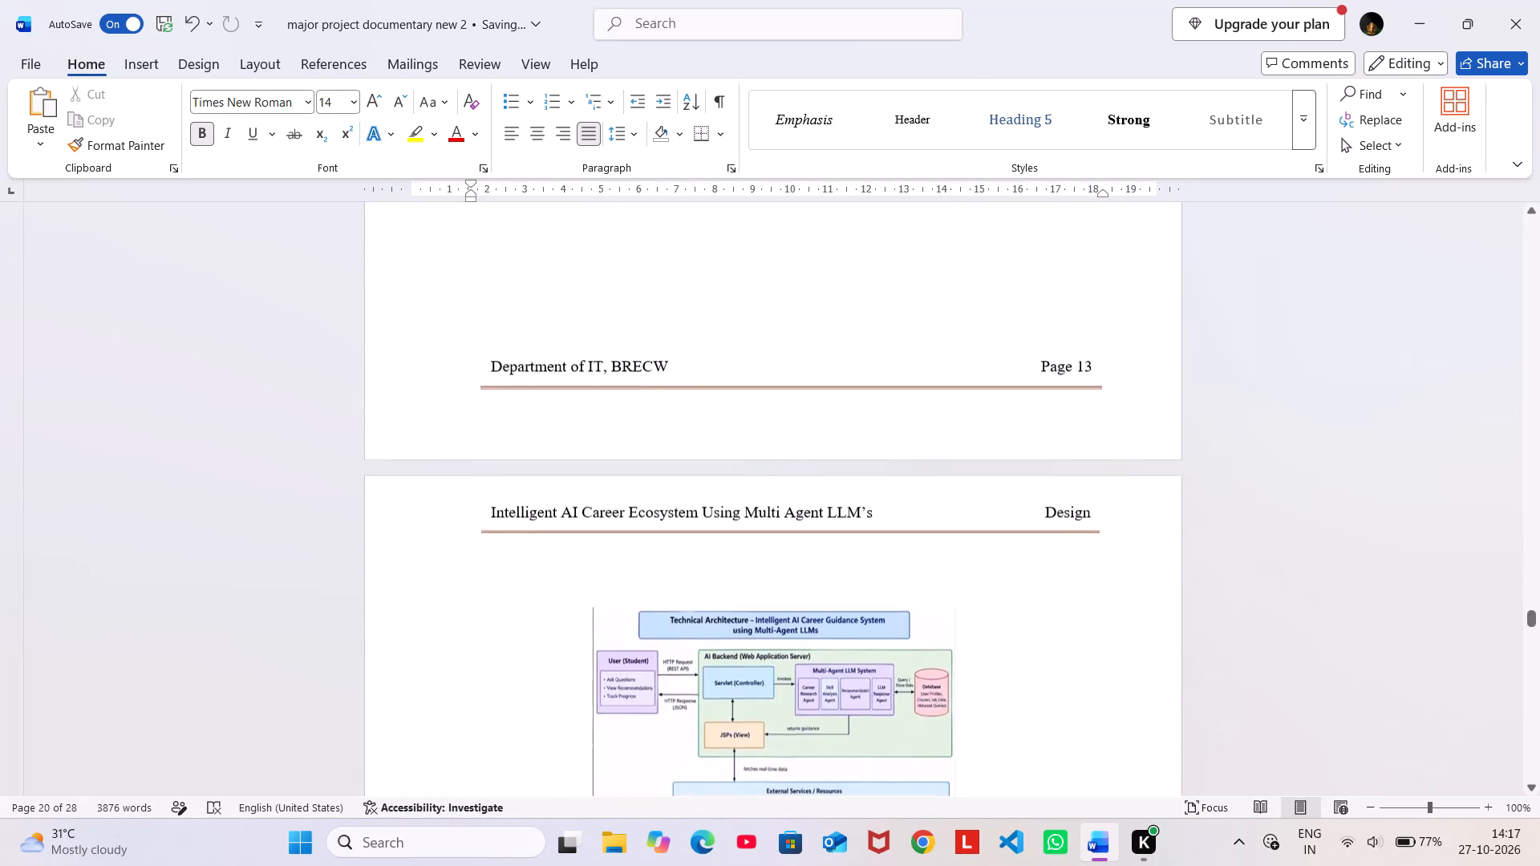
scroll(692, 386, "down", 3)
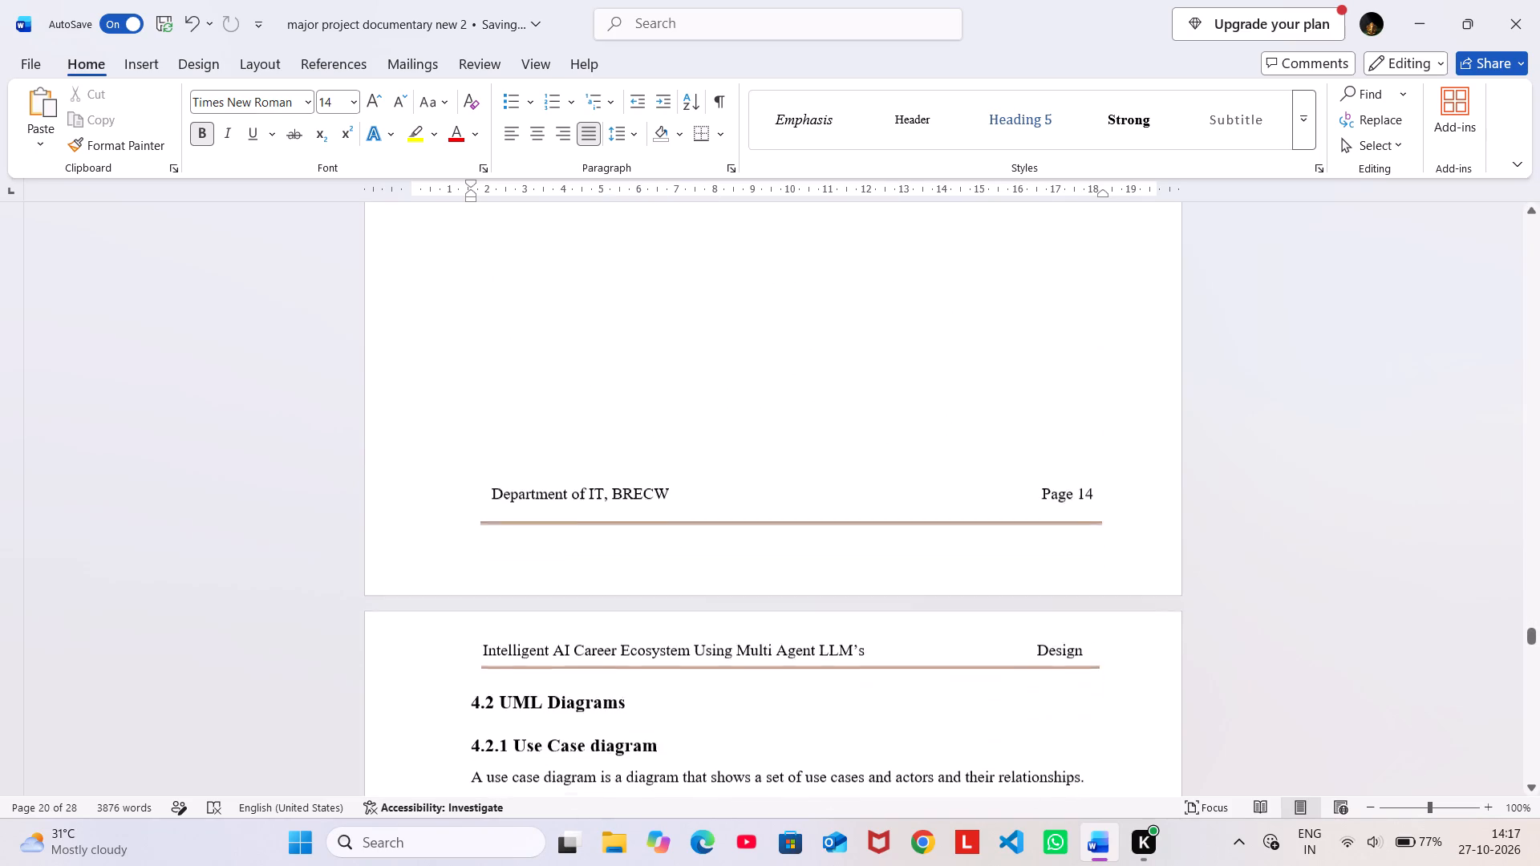
Review 4.2 UML Diagrams through 4.3 Modules, checking heading numbering, figure captions and footers up to Page 20.
scroll(692, 386, "down", 2)
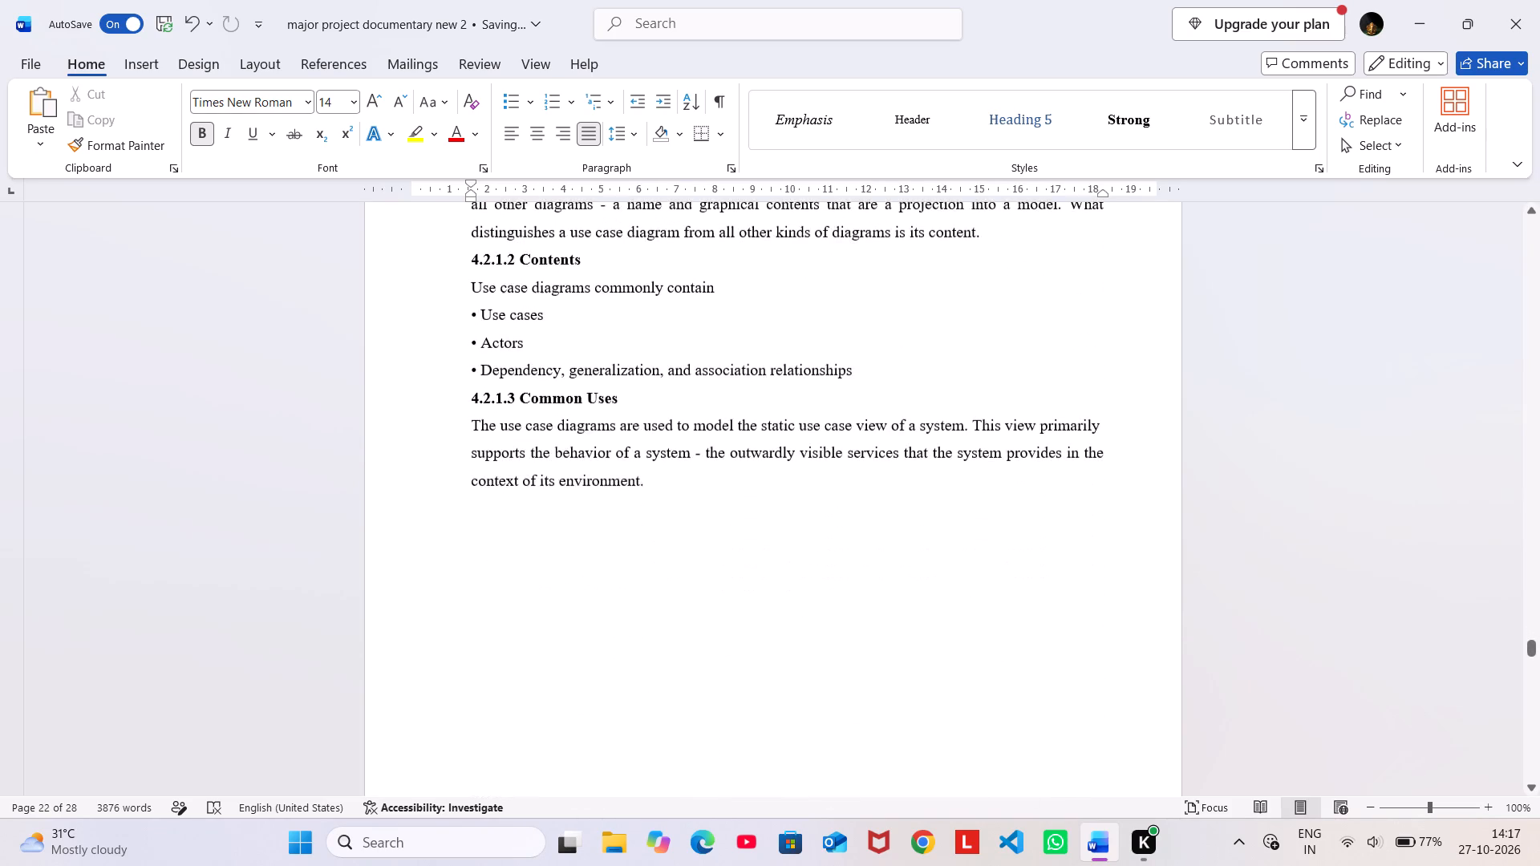
scroll(692, 386, "down", 4)
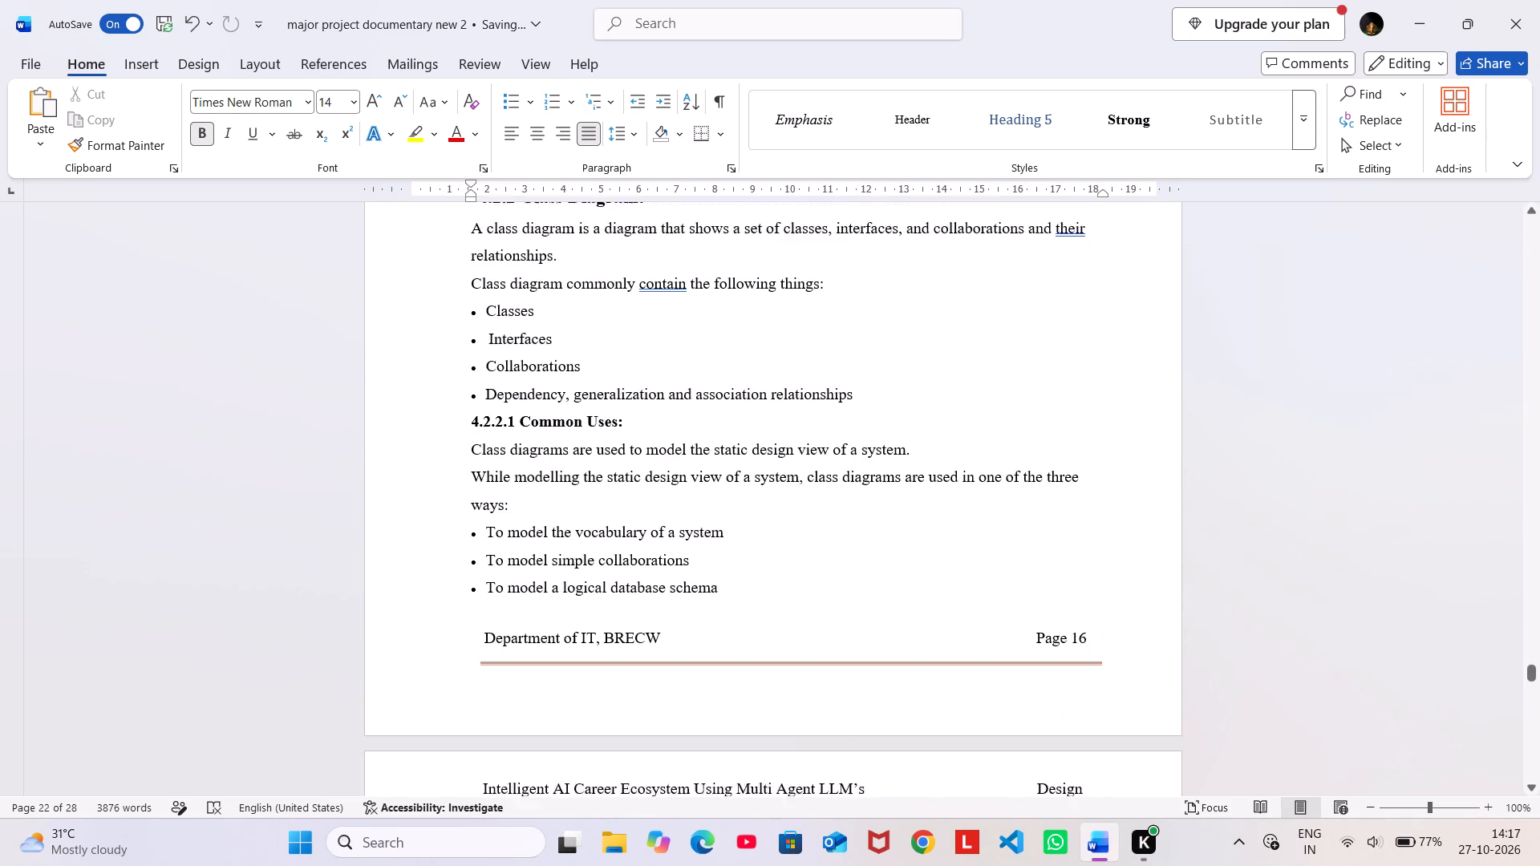
scroll(692, 386, "down", 3)
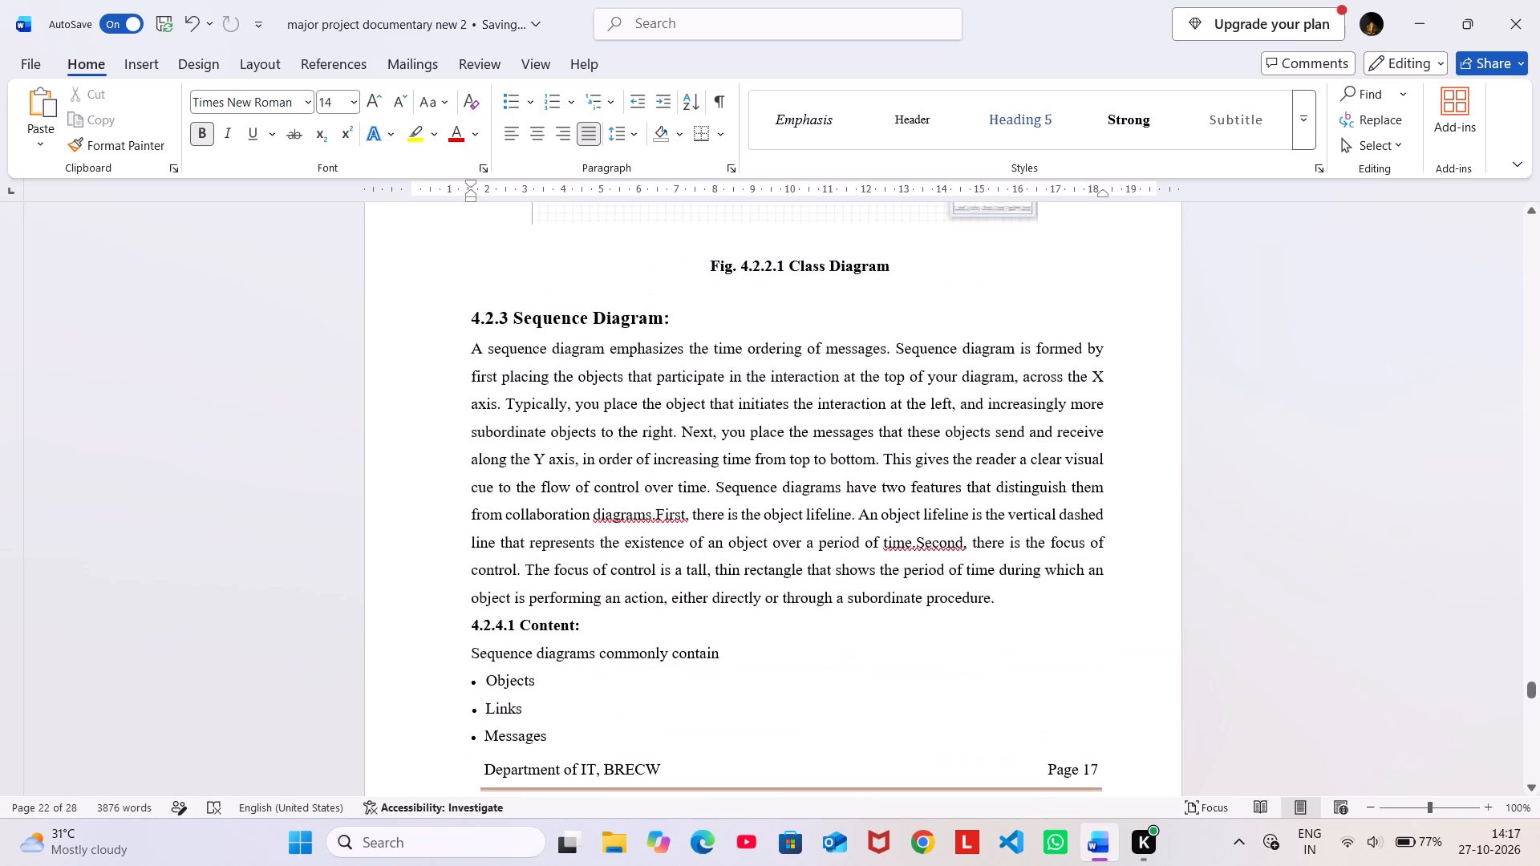
scroll(692, 386, "up", 1)
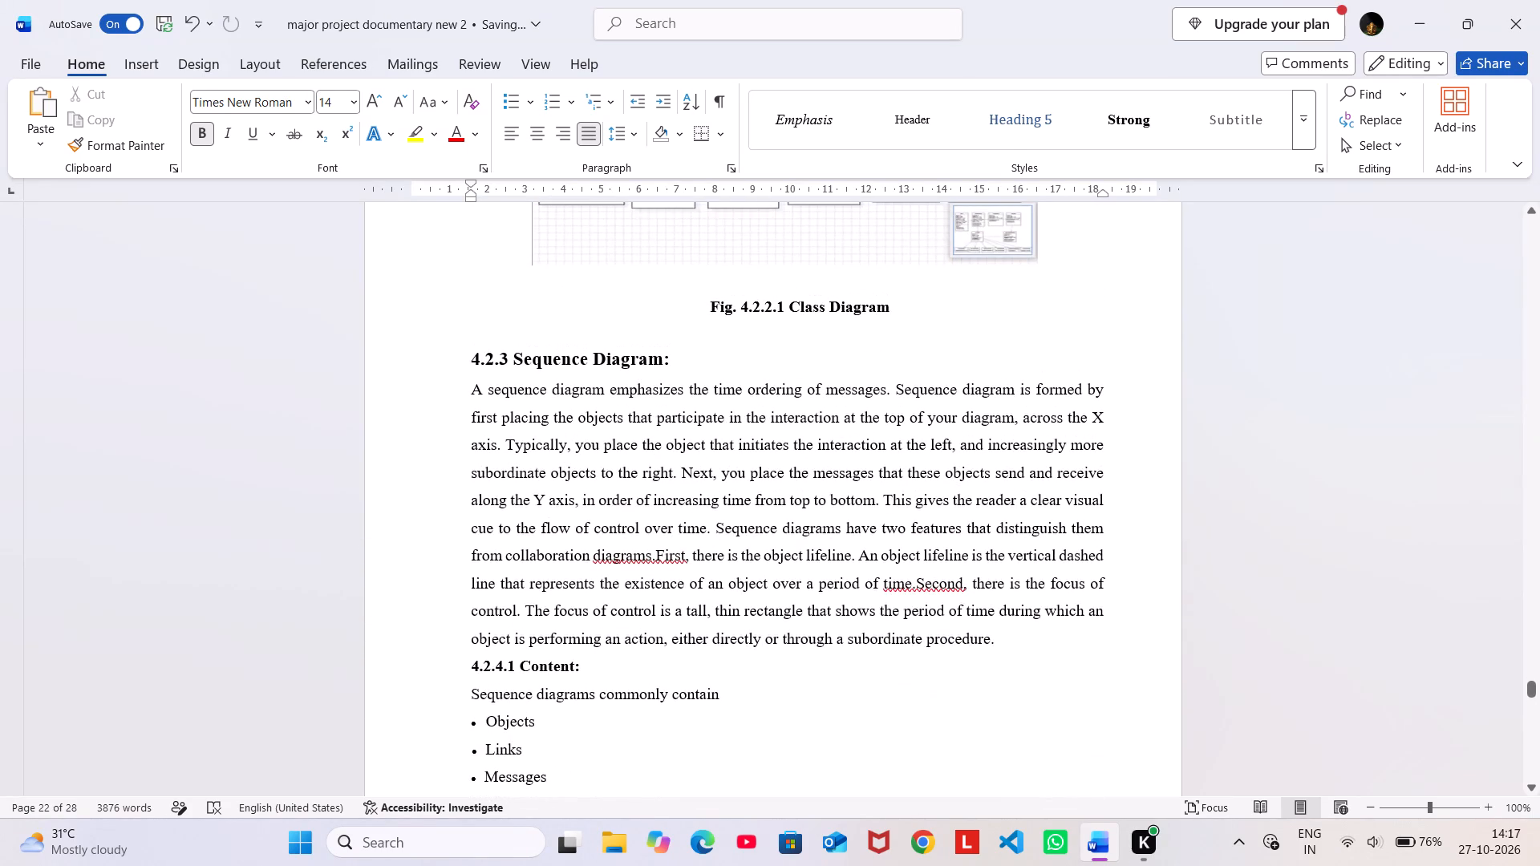
scroll(692, 386, "down", 3)
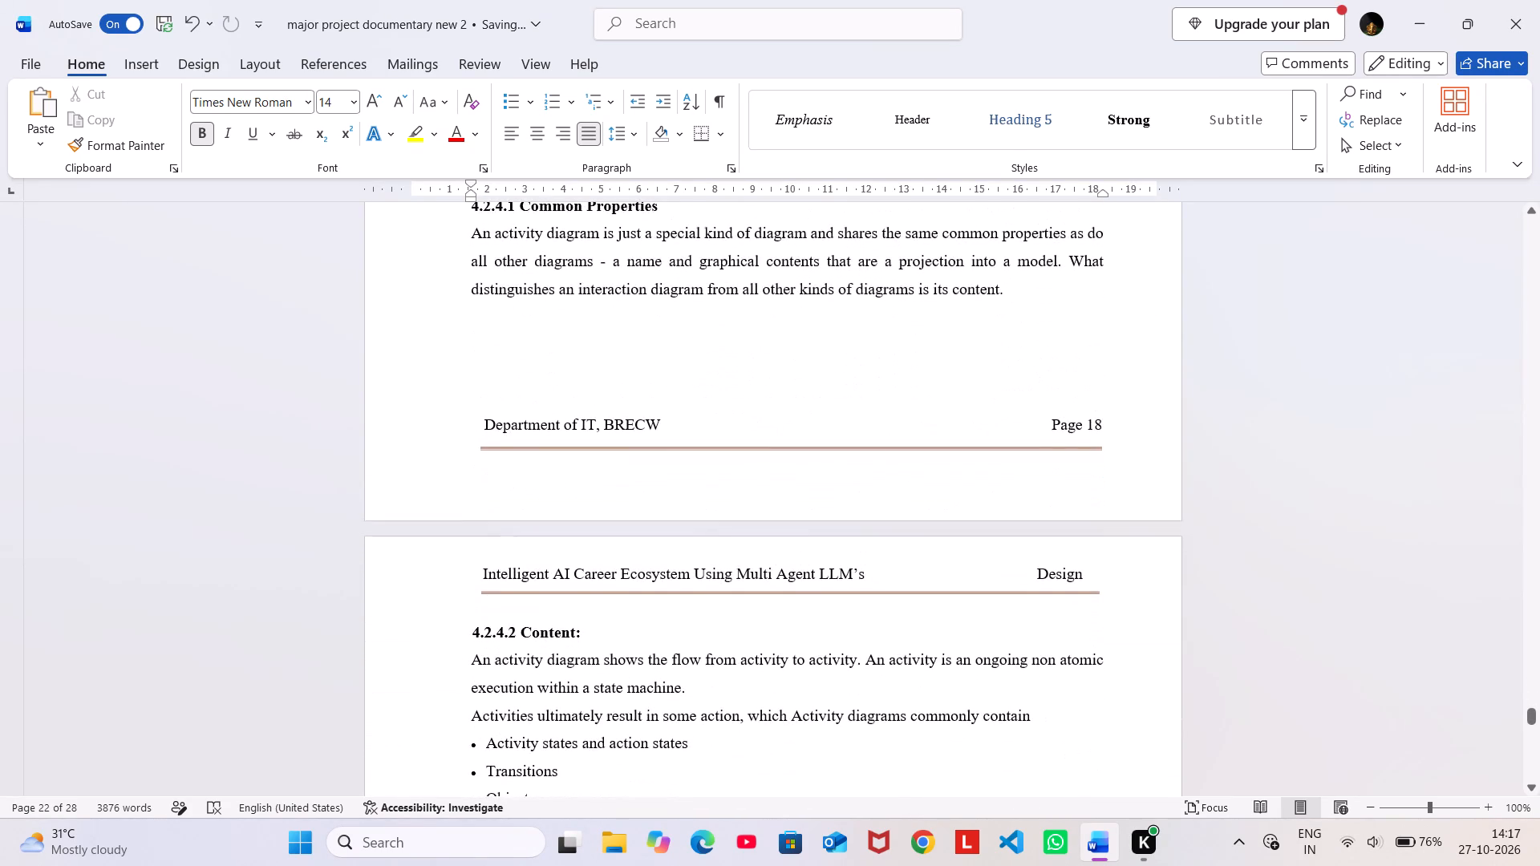
scroll(692, 386, "down", 4)
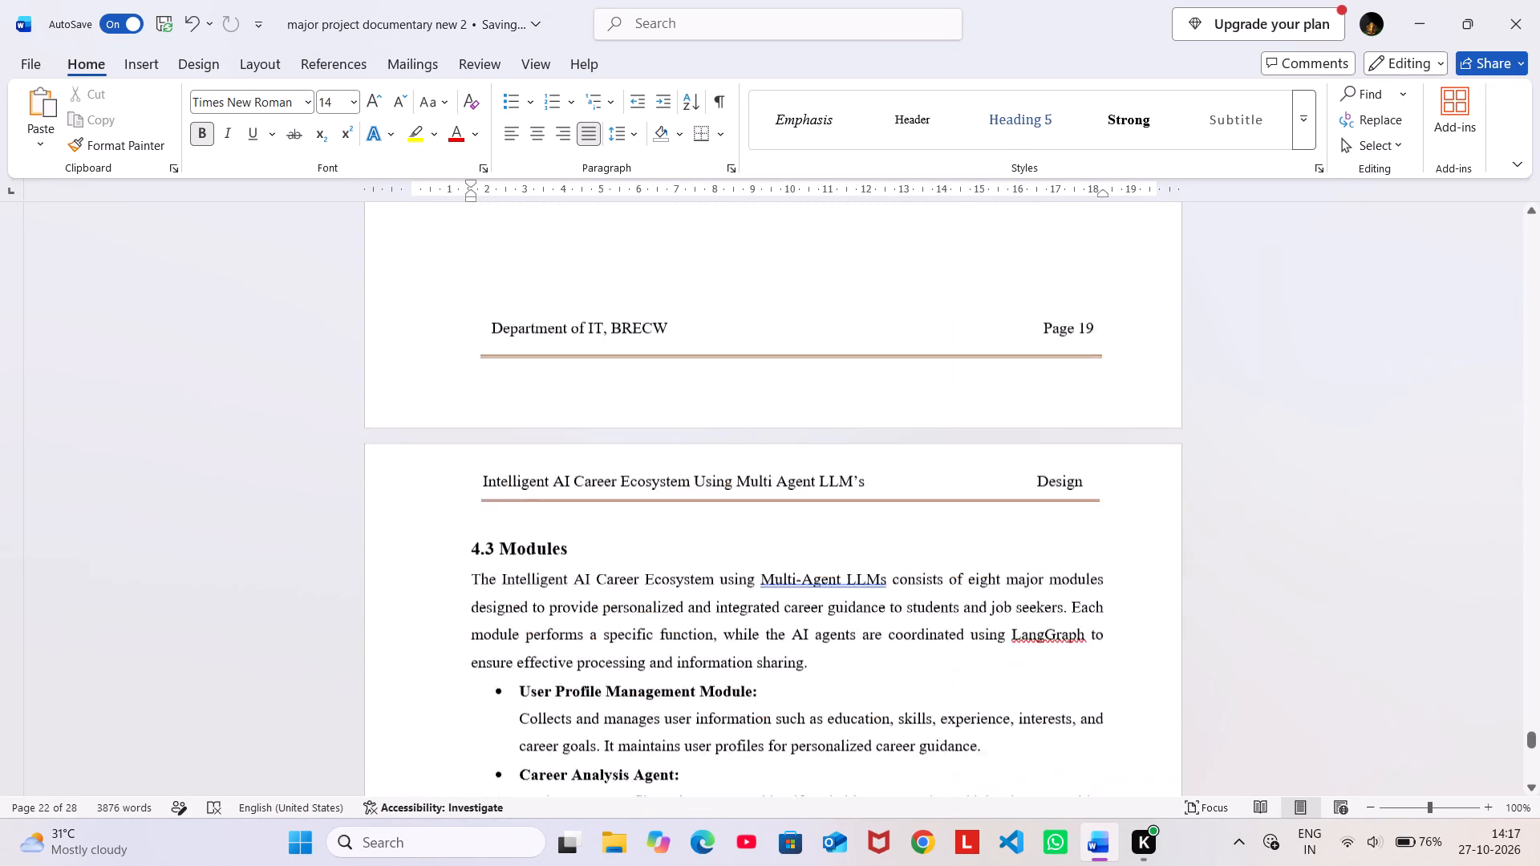
scroll(692, 386, "down", 3)
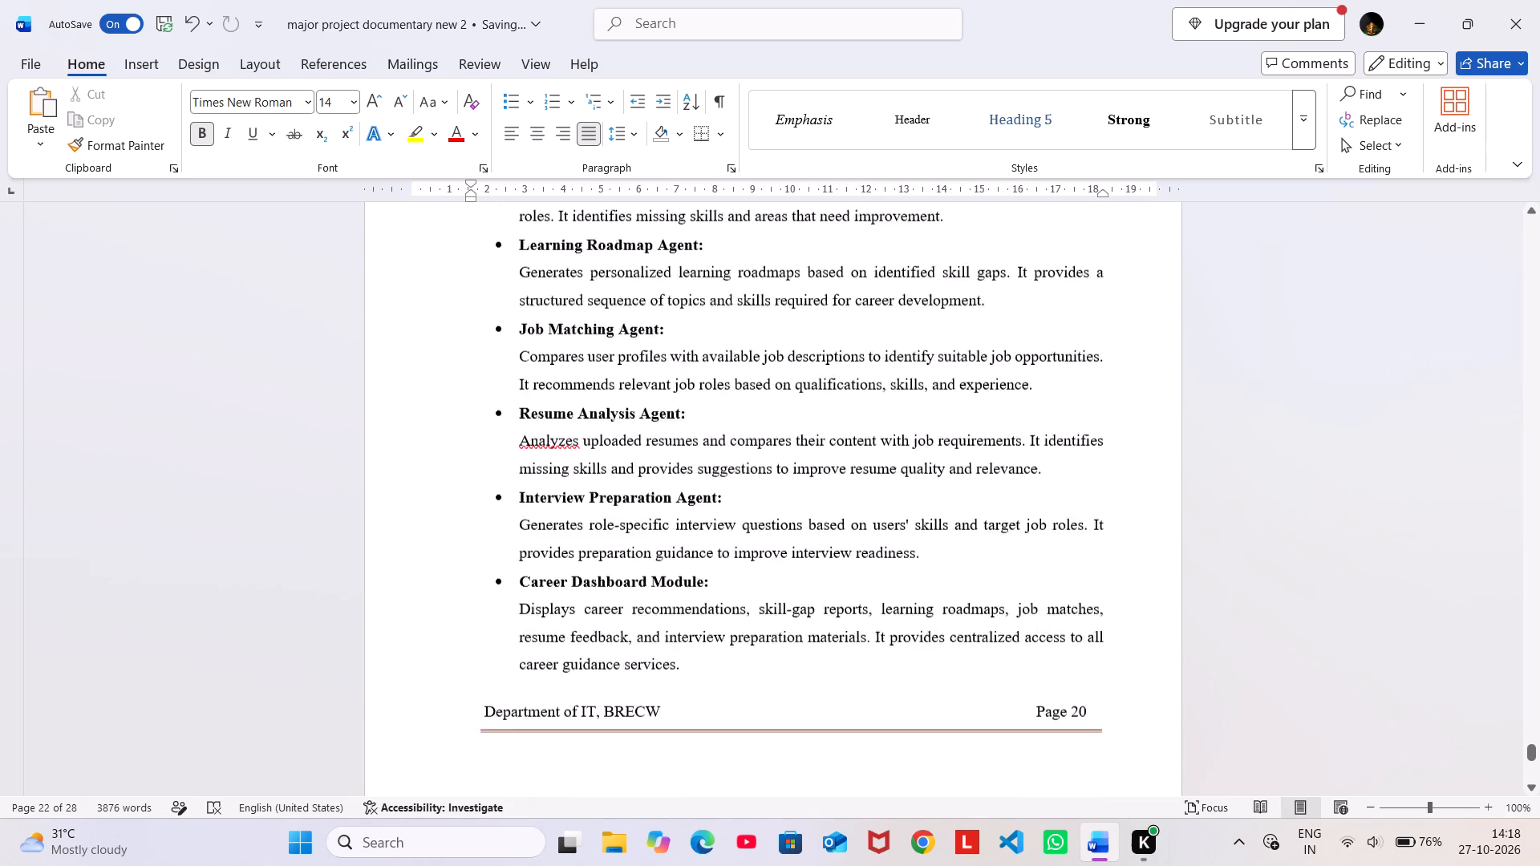
Check the end of the Modules section around Career Dashboard Module and the blank page following it, and save the document.
scroll(692, 386, "down", 4)
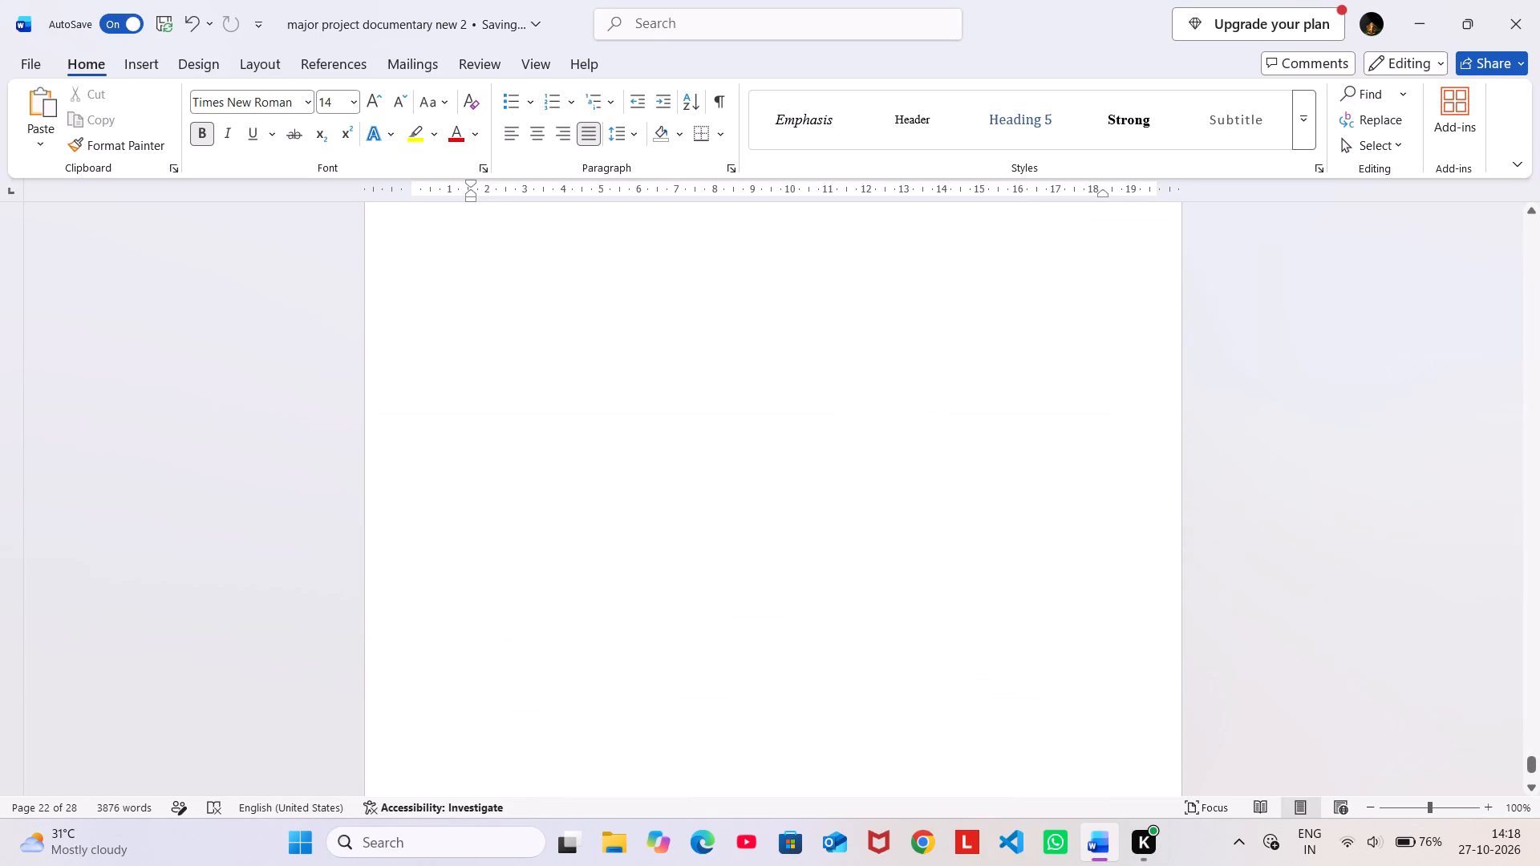
scroll(692, 386, "up", 4)
left_click(630, 289)
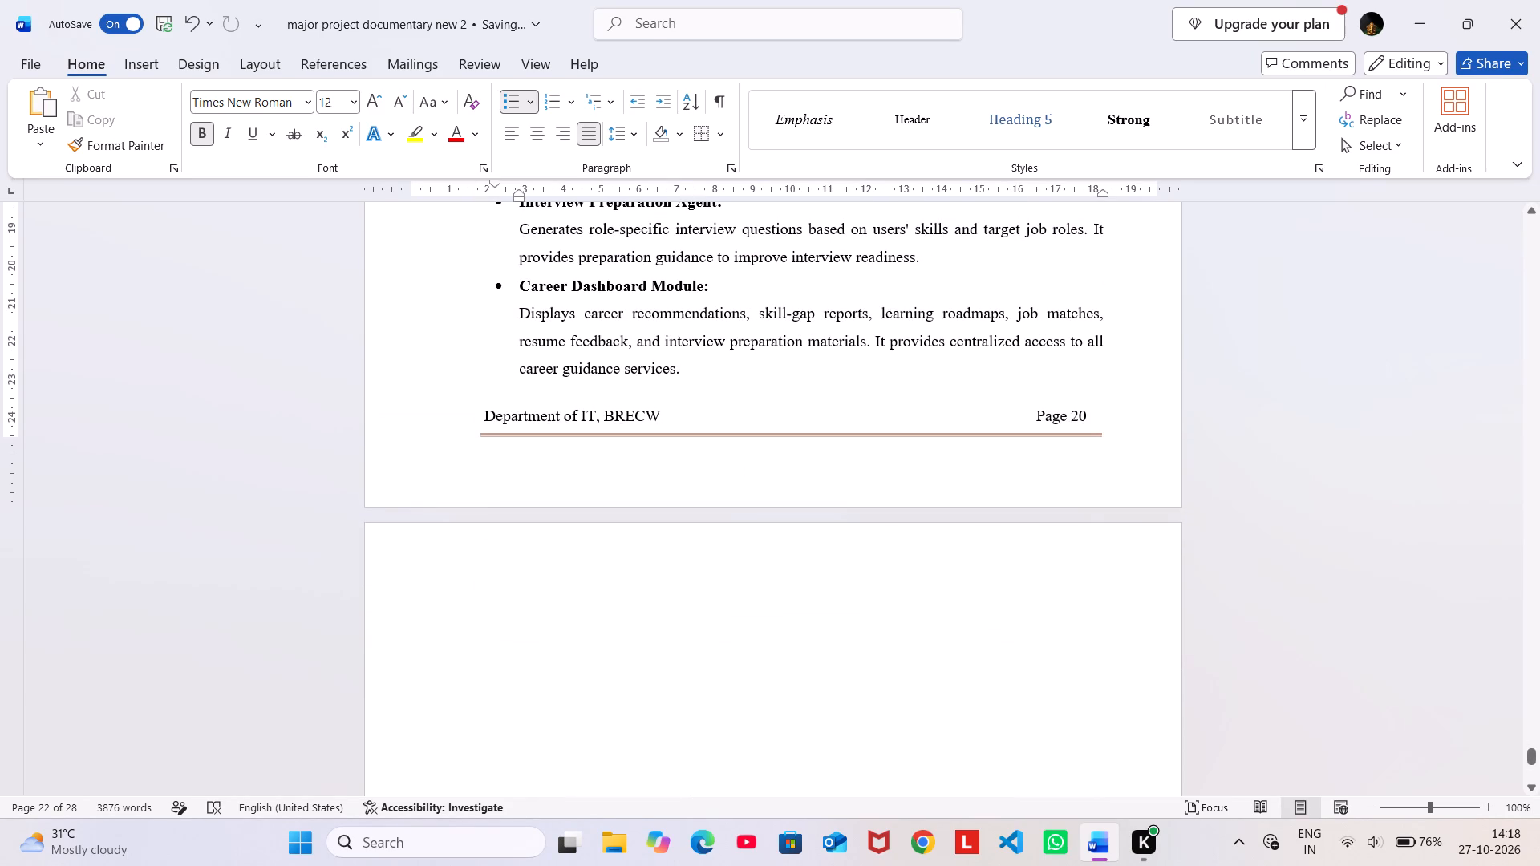
key("ctrl+s")
Review the front matter, checking the Certificate page and the Acknowledgement page.
scroll(673, 305, "up", 20)
scroll(673, 305, "up", 9)
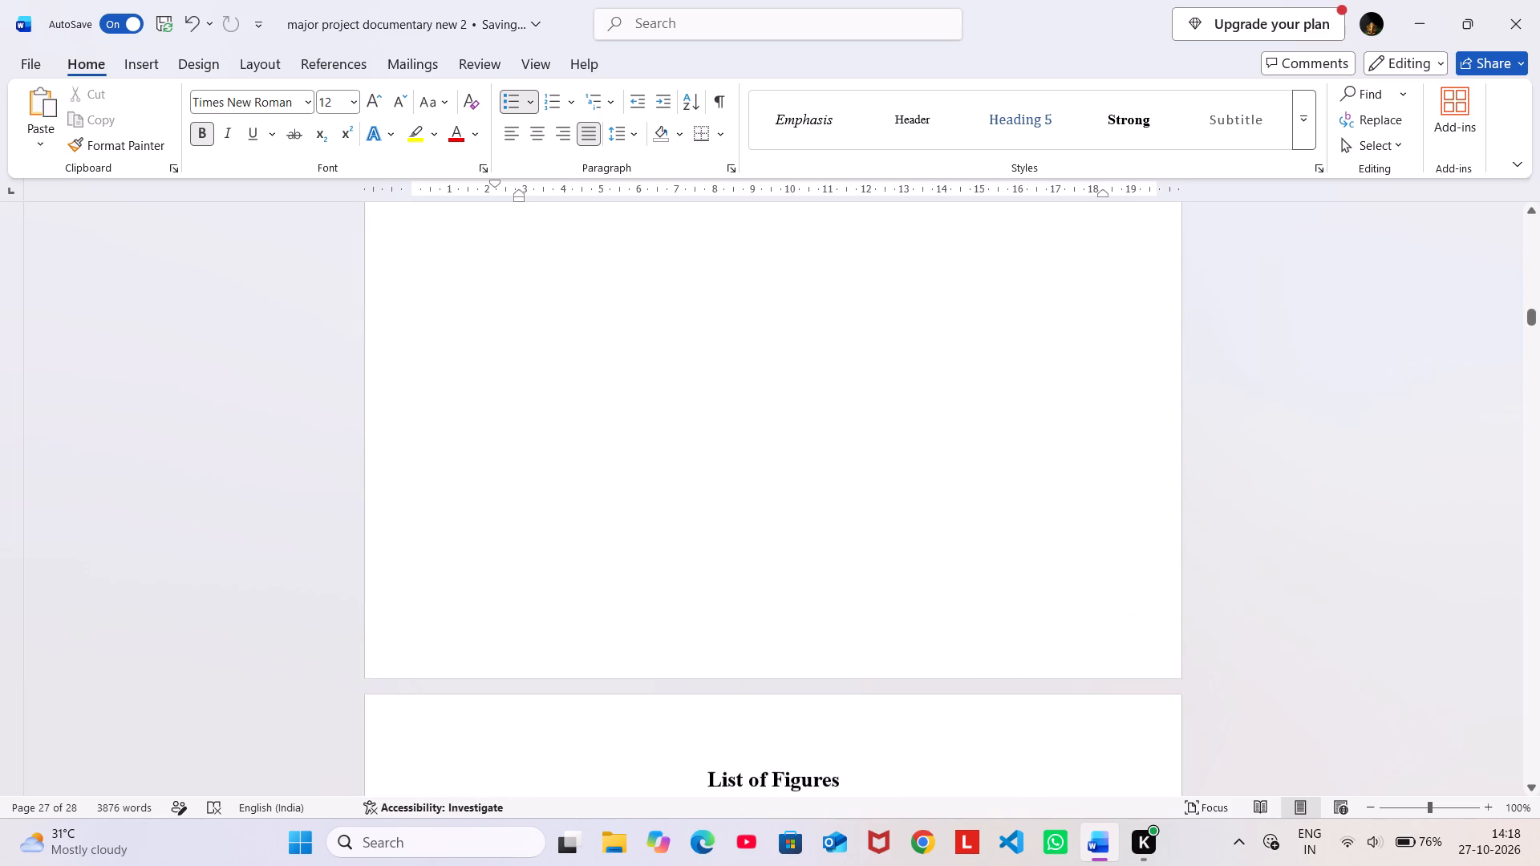
scroll(673, 305, "up", 11)
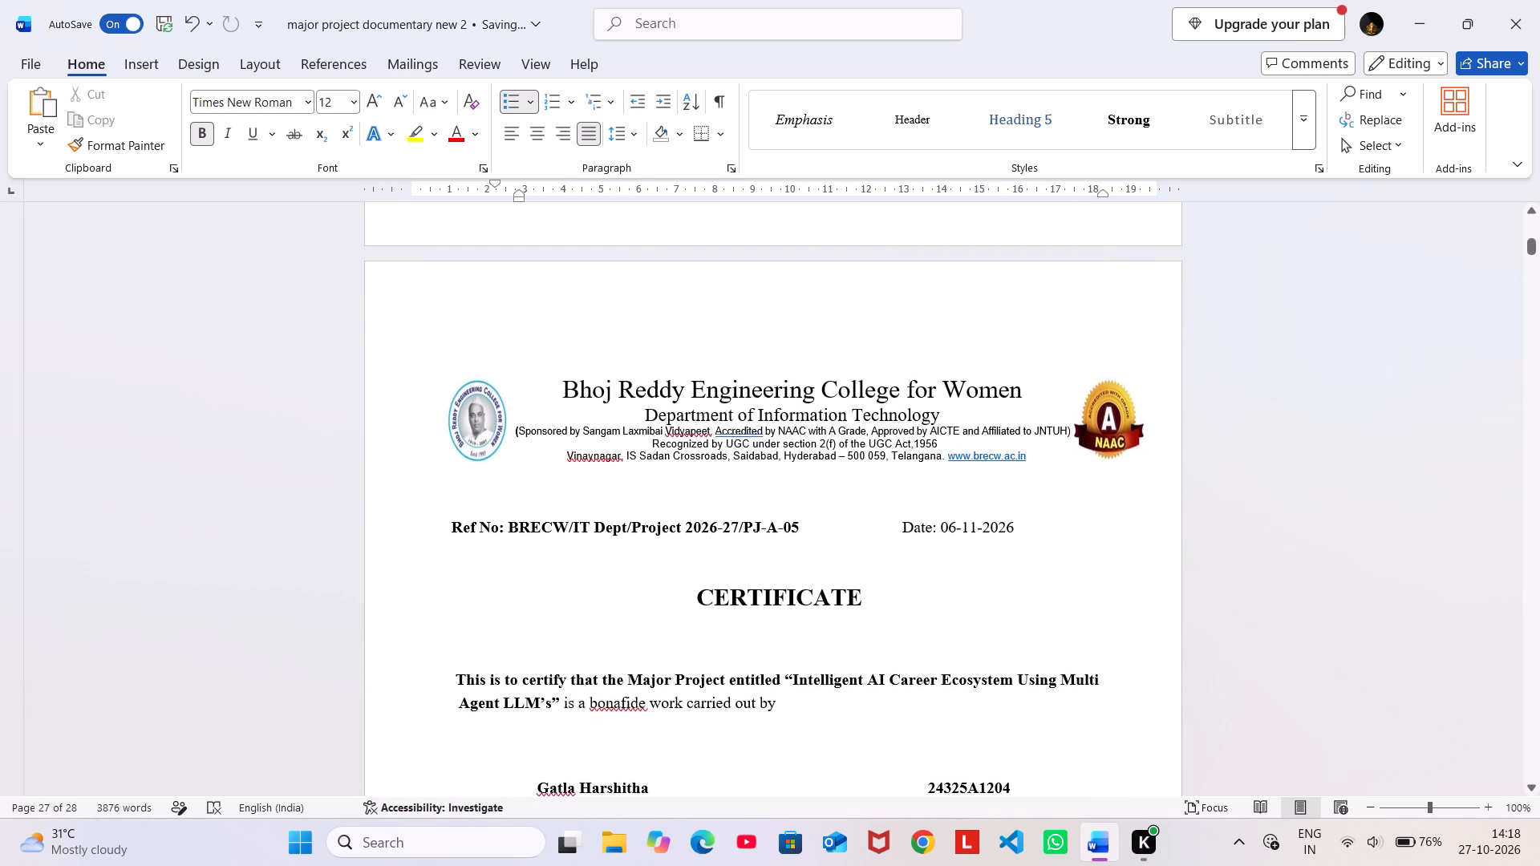
scroll(673, 305, "down", 3)
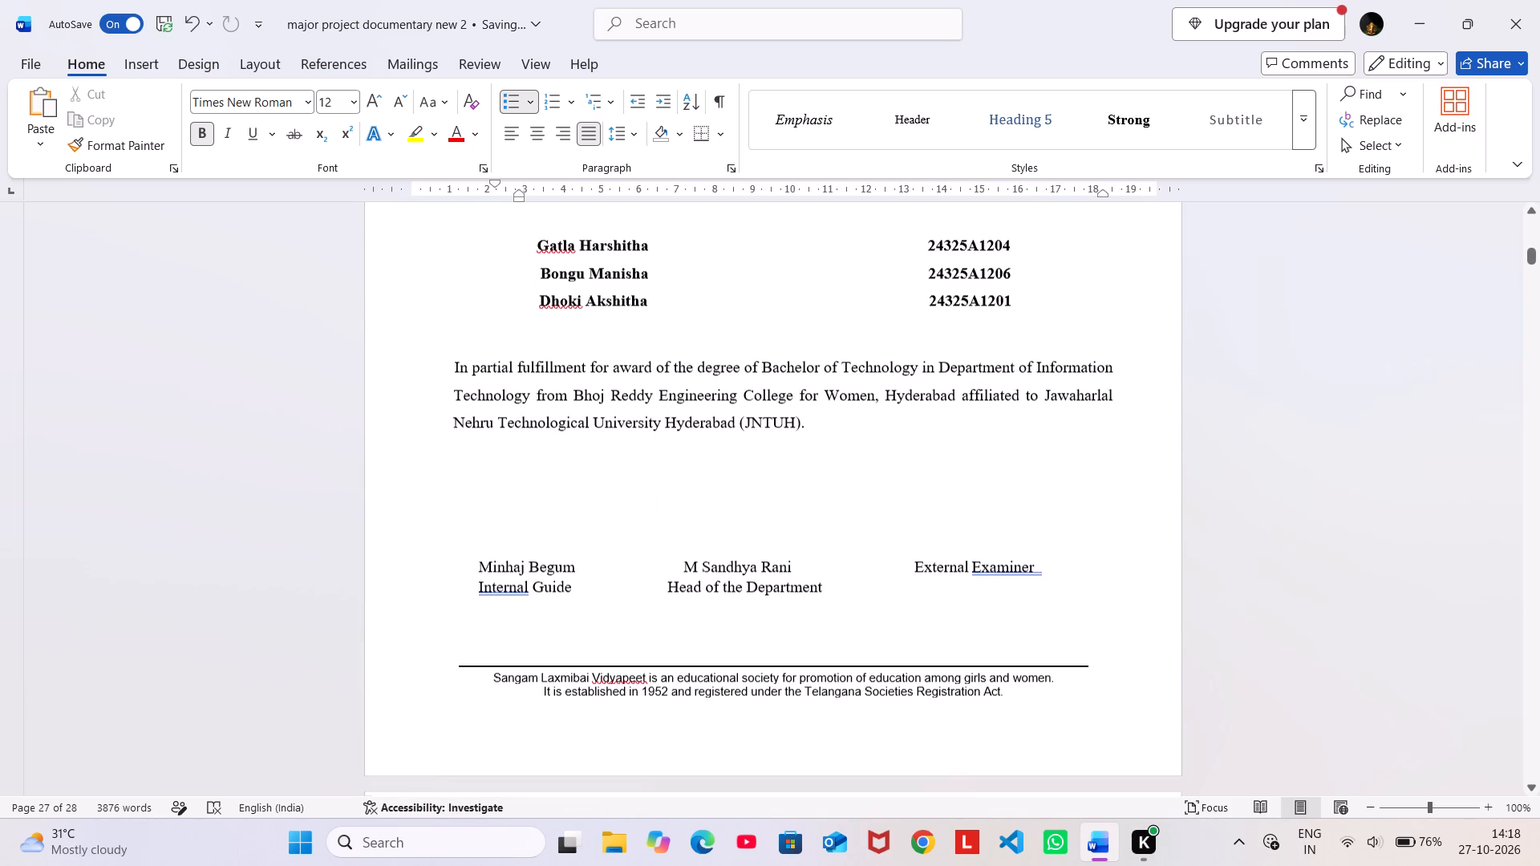
scroll(673, 305, "down", 3)
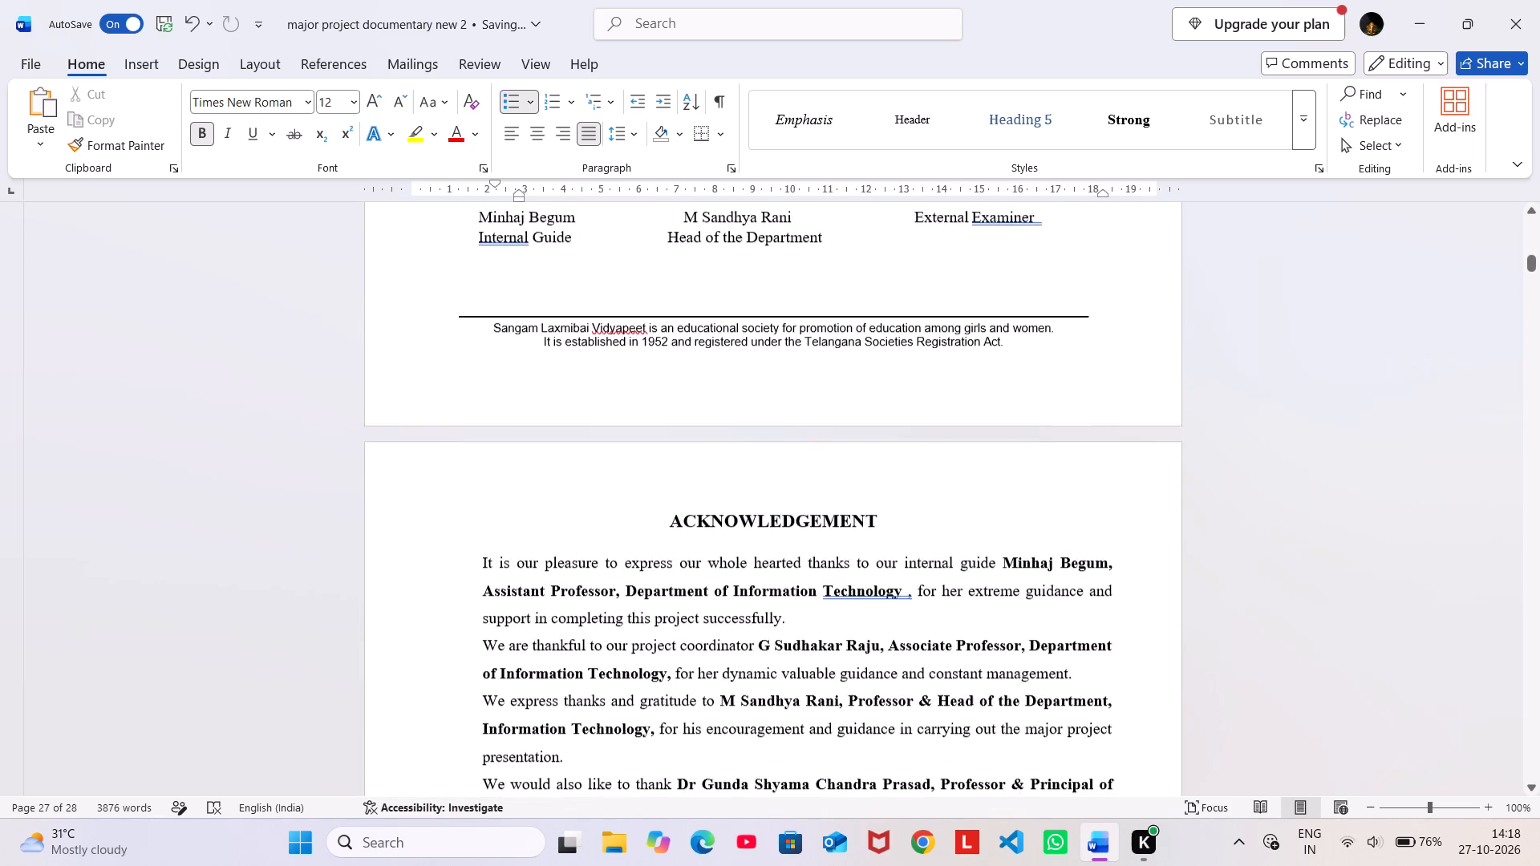
scroll(673, 305, "down", 2)
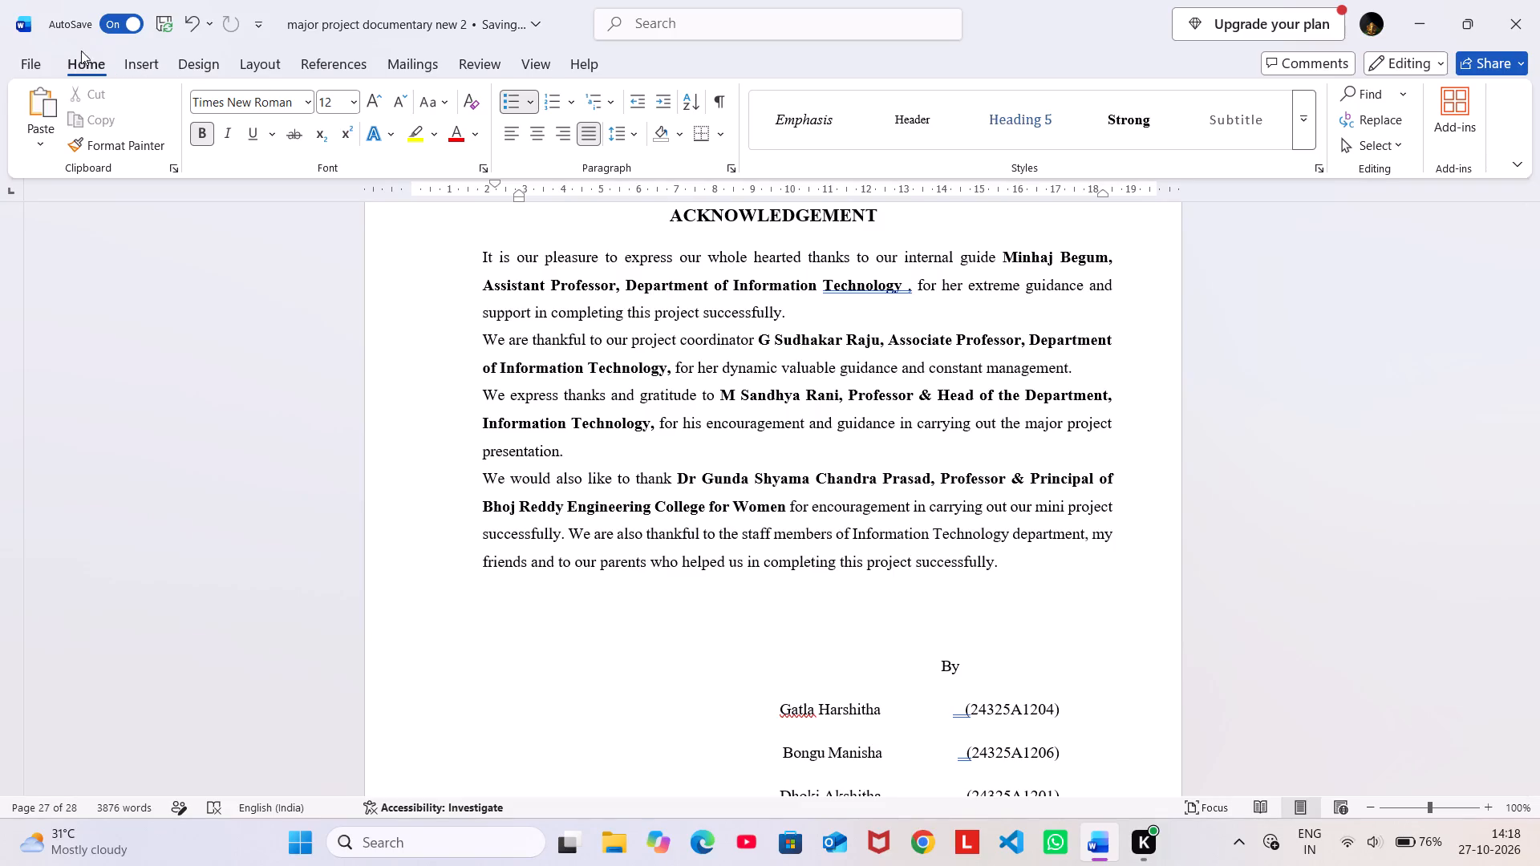
Save a copy of the document as a Word Document in the Desktop folder, named "major documentary updated".
left_click(28, 63)
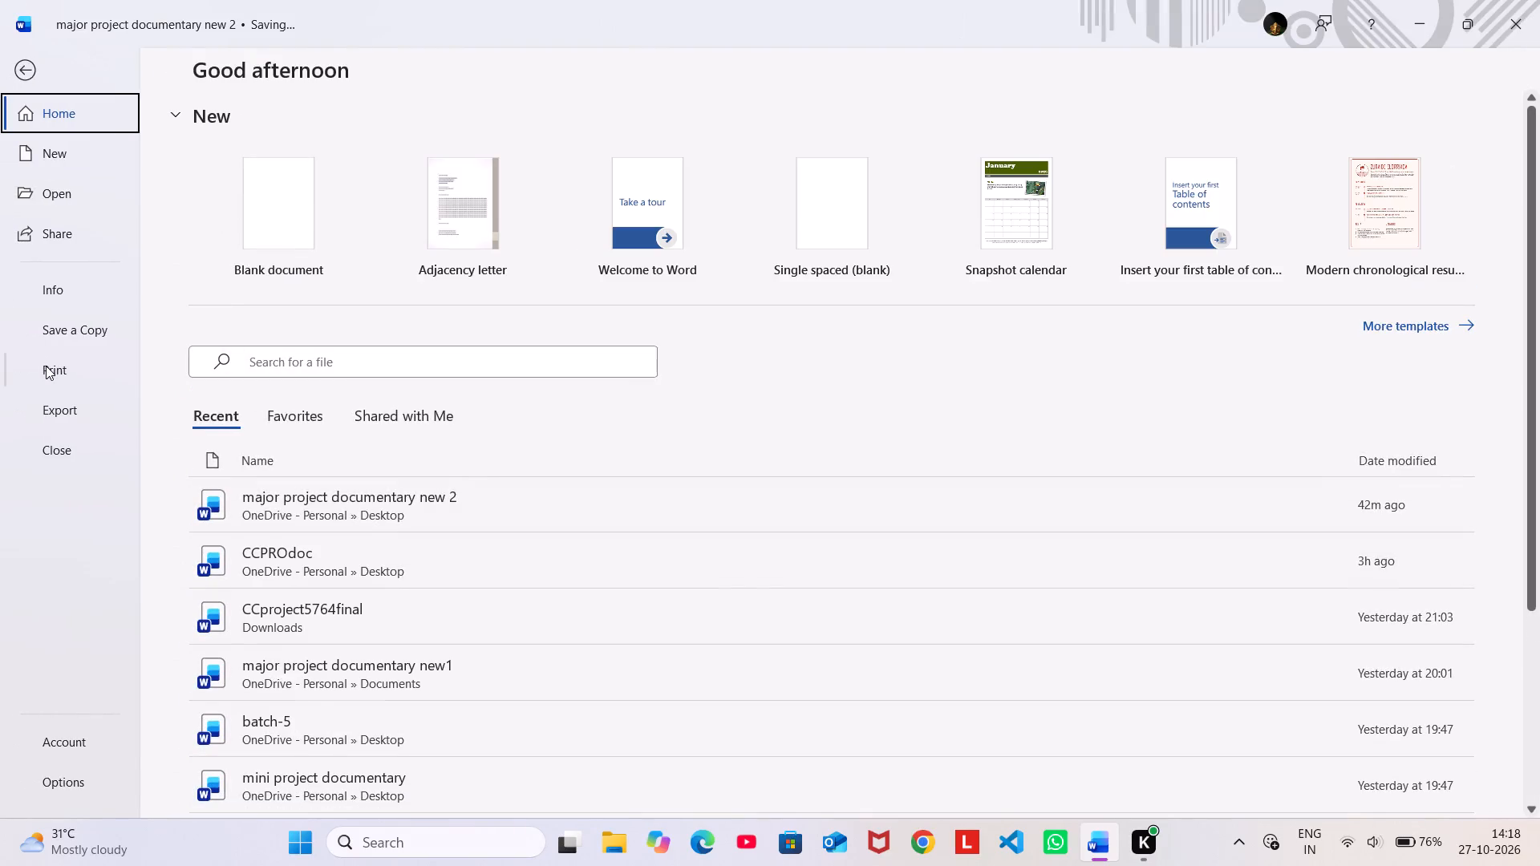
left_click(54, 327)
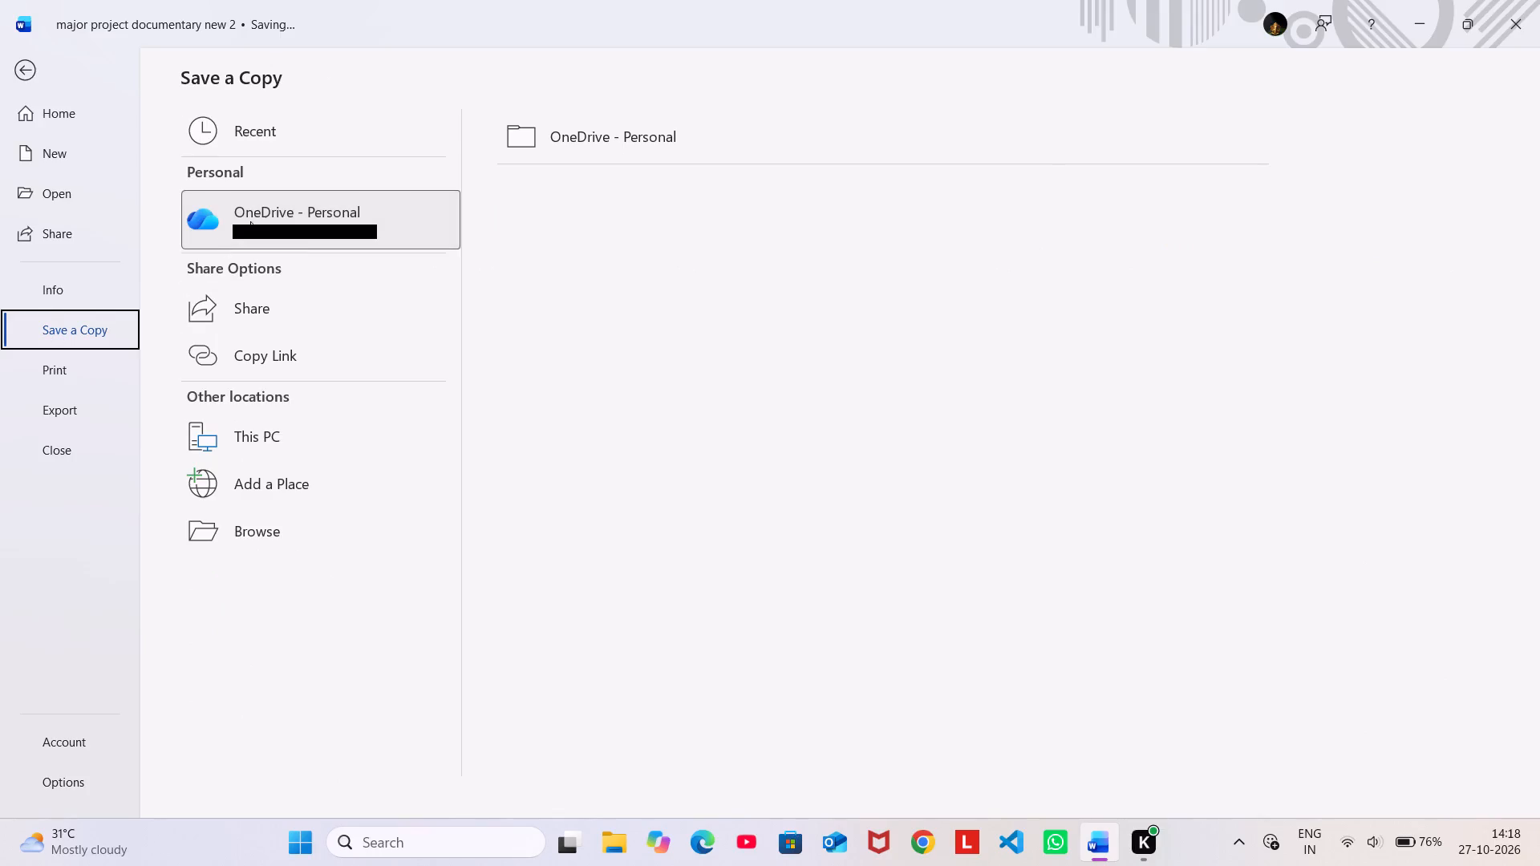
left_click(309, 423)
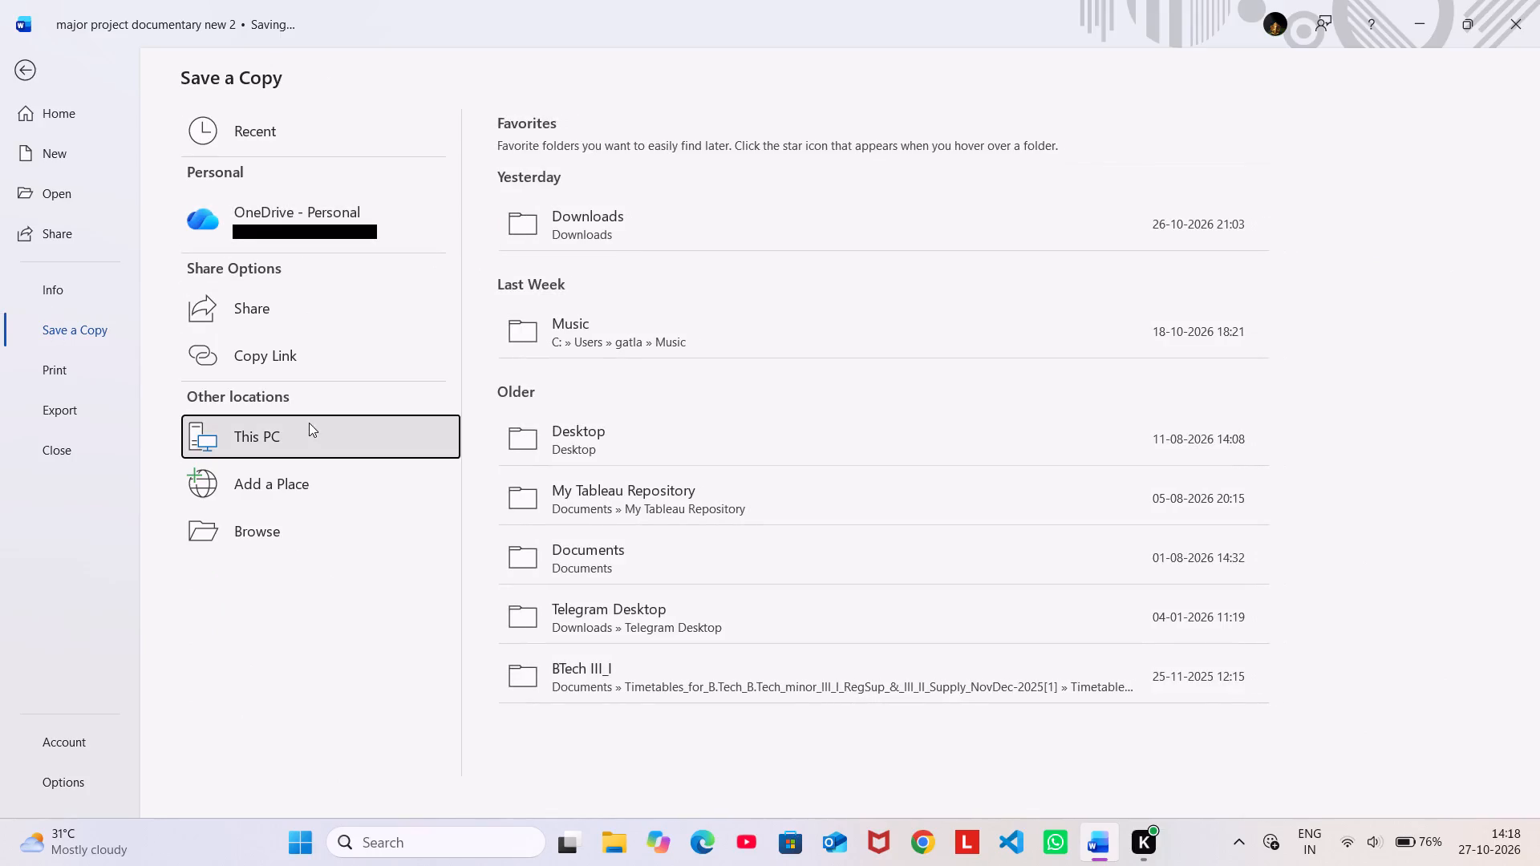
left_click(553, 423)
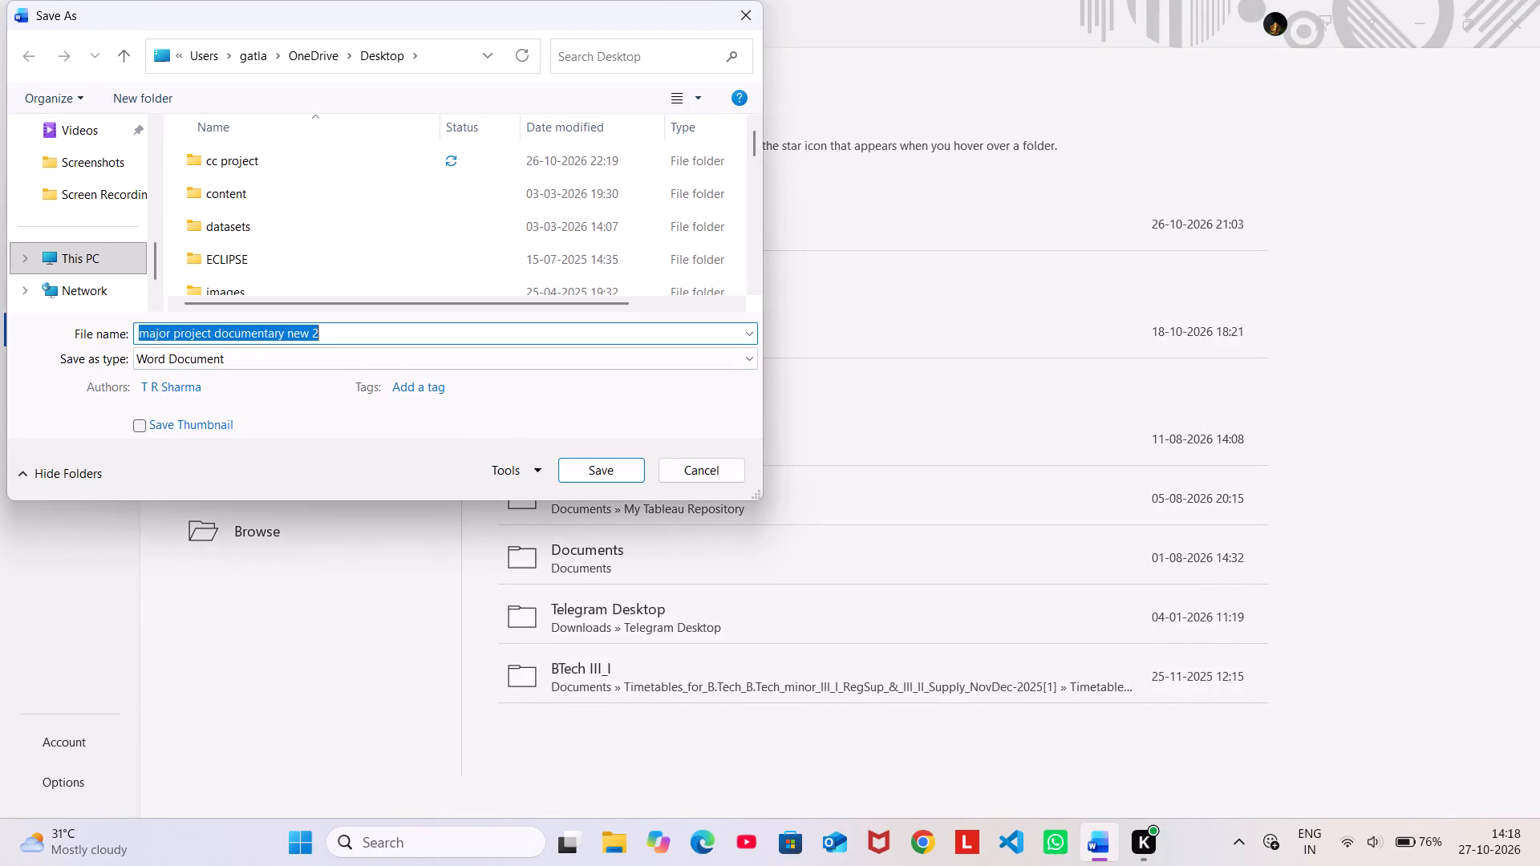
left_click(346, 332)
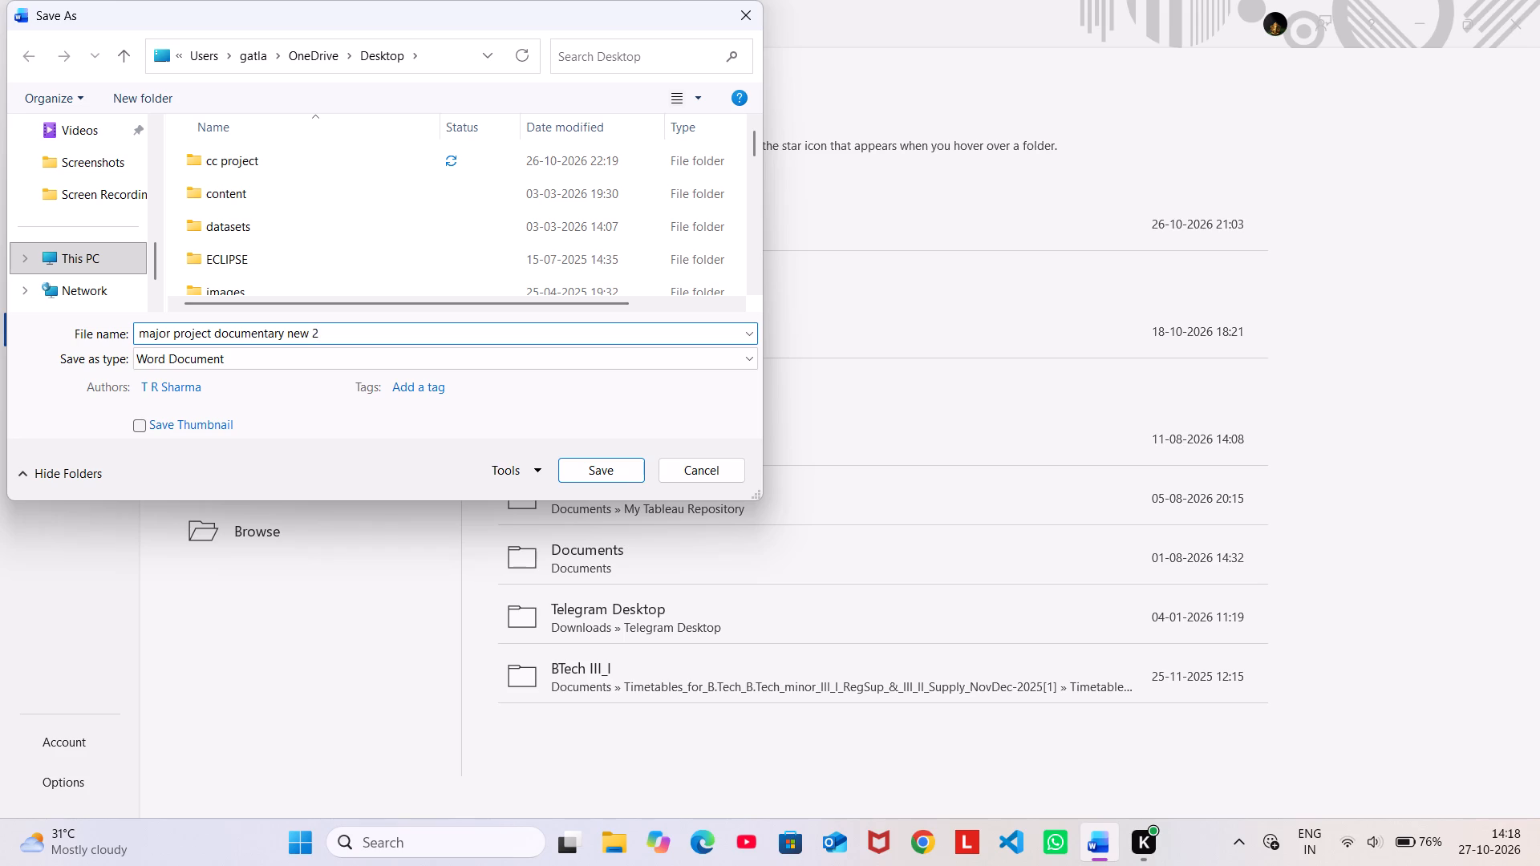
left_click(218, 329)
left_click(218, 329)
left_click(218, 329)
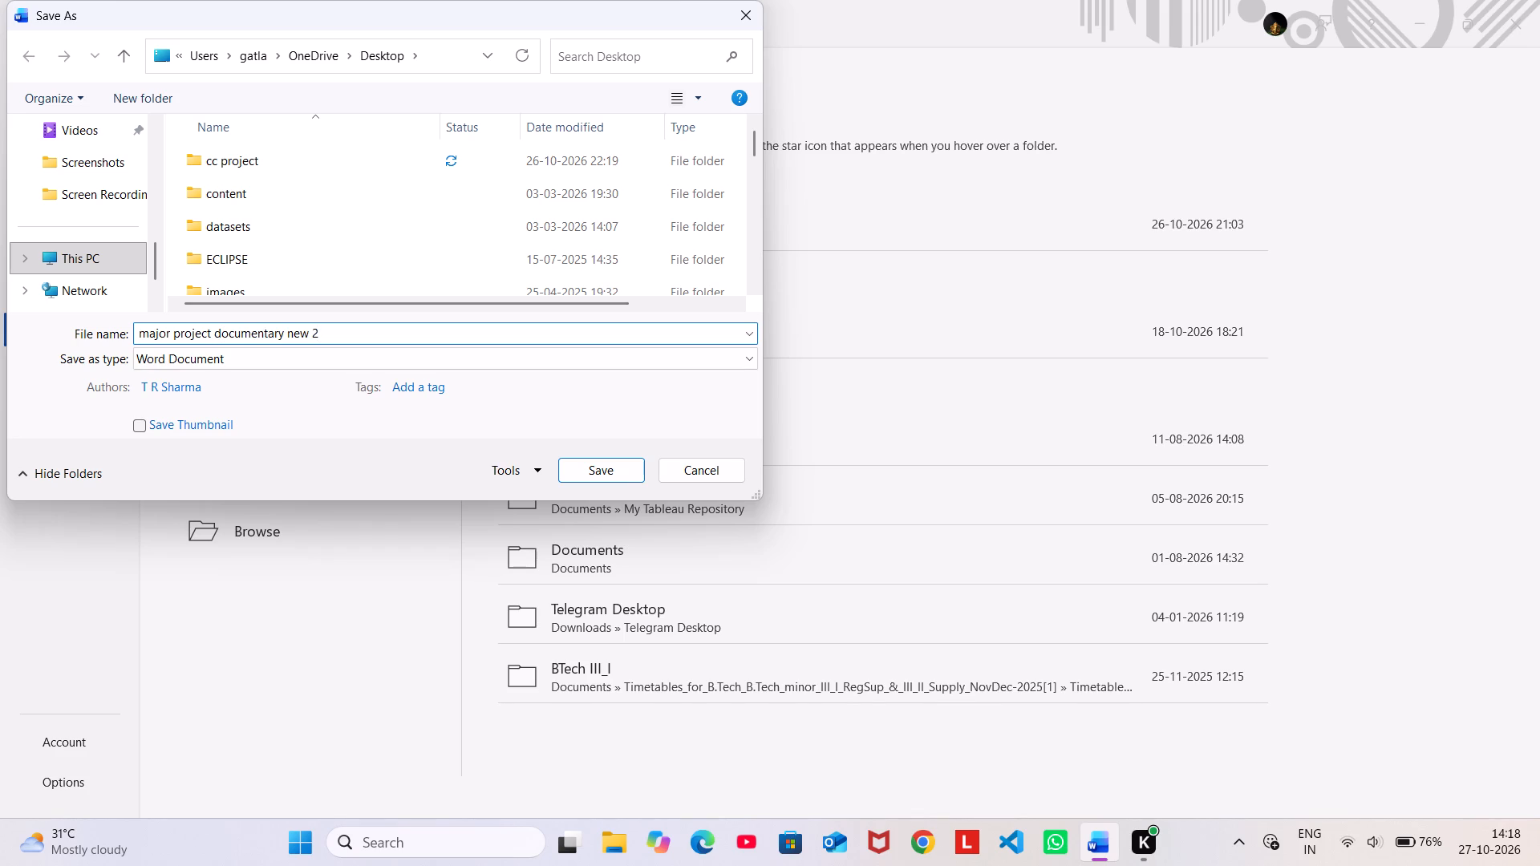
left_click(218, 329)
key("Left")
key("BackSpace")
key("BackSpace")
key("BackSpace")
key("BackSpace")
key("BackSpace")
key("BackSpace")
key("BackSpace")
key("BackSpace")
key("BackSpace")
key("space")
key("Right")
key("Right")
key("Right")
key("Right")
key("Right")
key("Right")
key("Right")
key("Right")
key("Right")
key("Right")
key("Right")
key("Right")
key("Right")
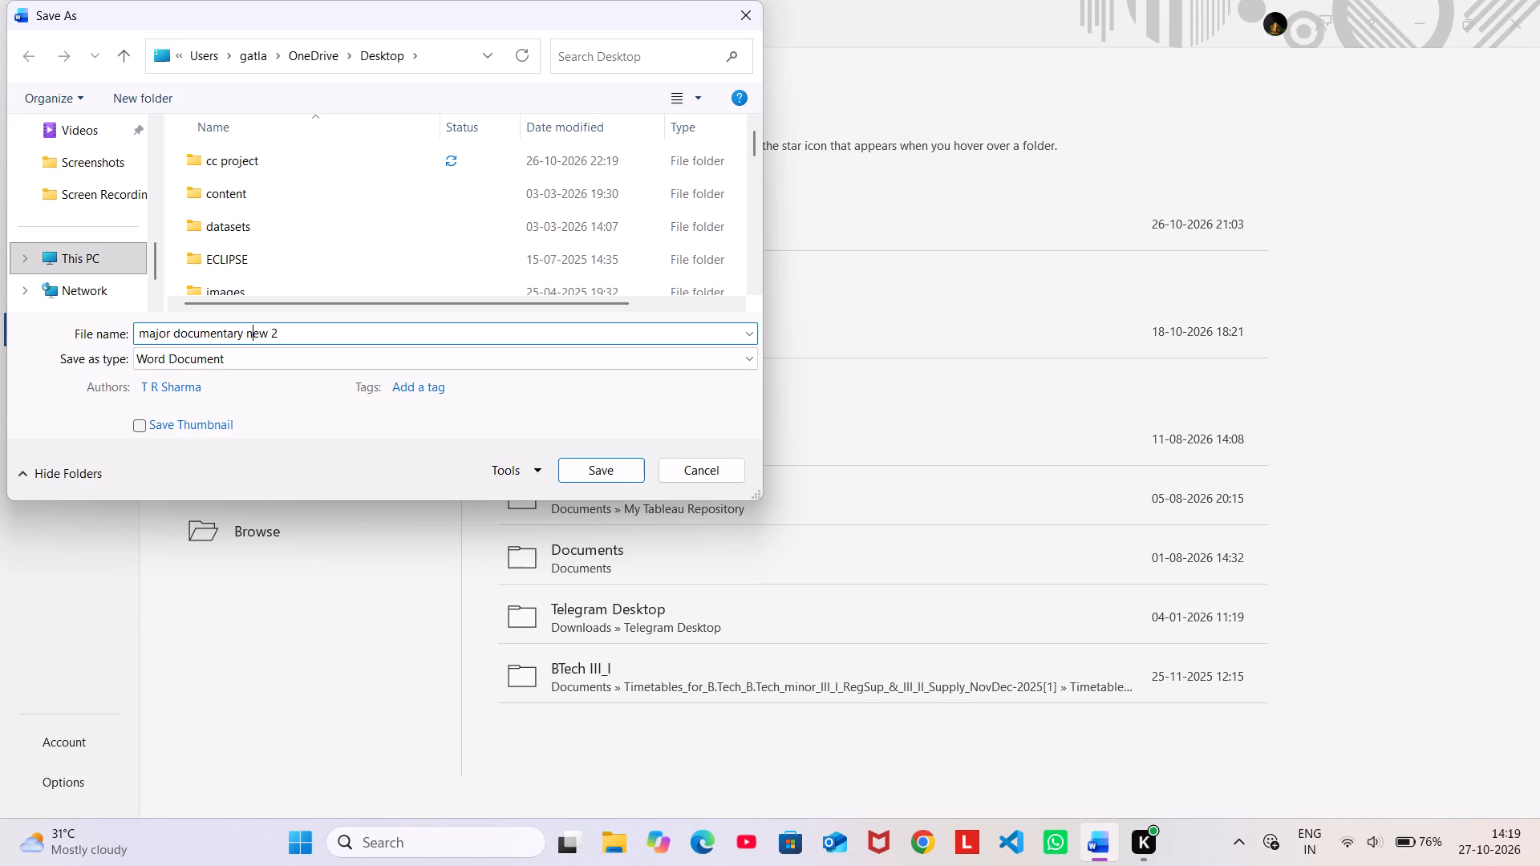
key("Right")
key("Right")
key("Right")
key("Right")
key("BackSpace")
key("BackSpace")
key("BackSpace")
key("BackSpace")
key("BackSpace")
type("updated")
key("Return")
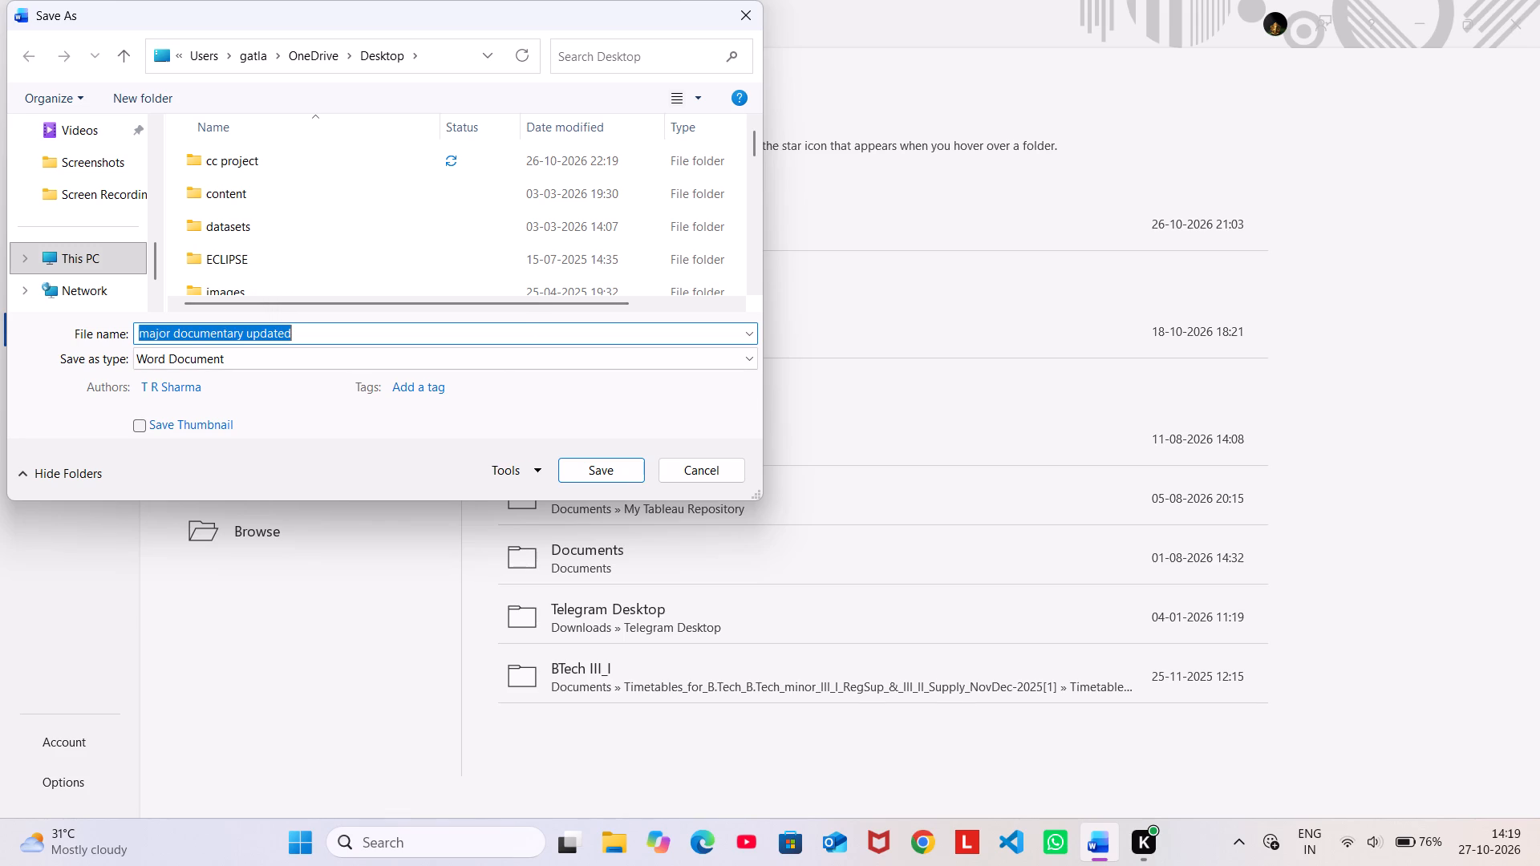
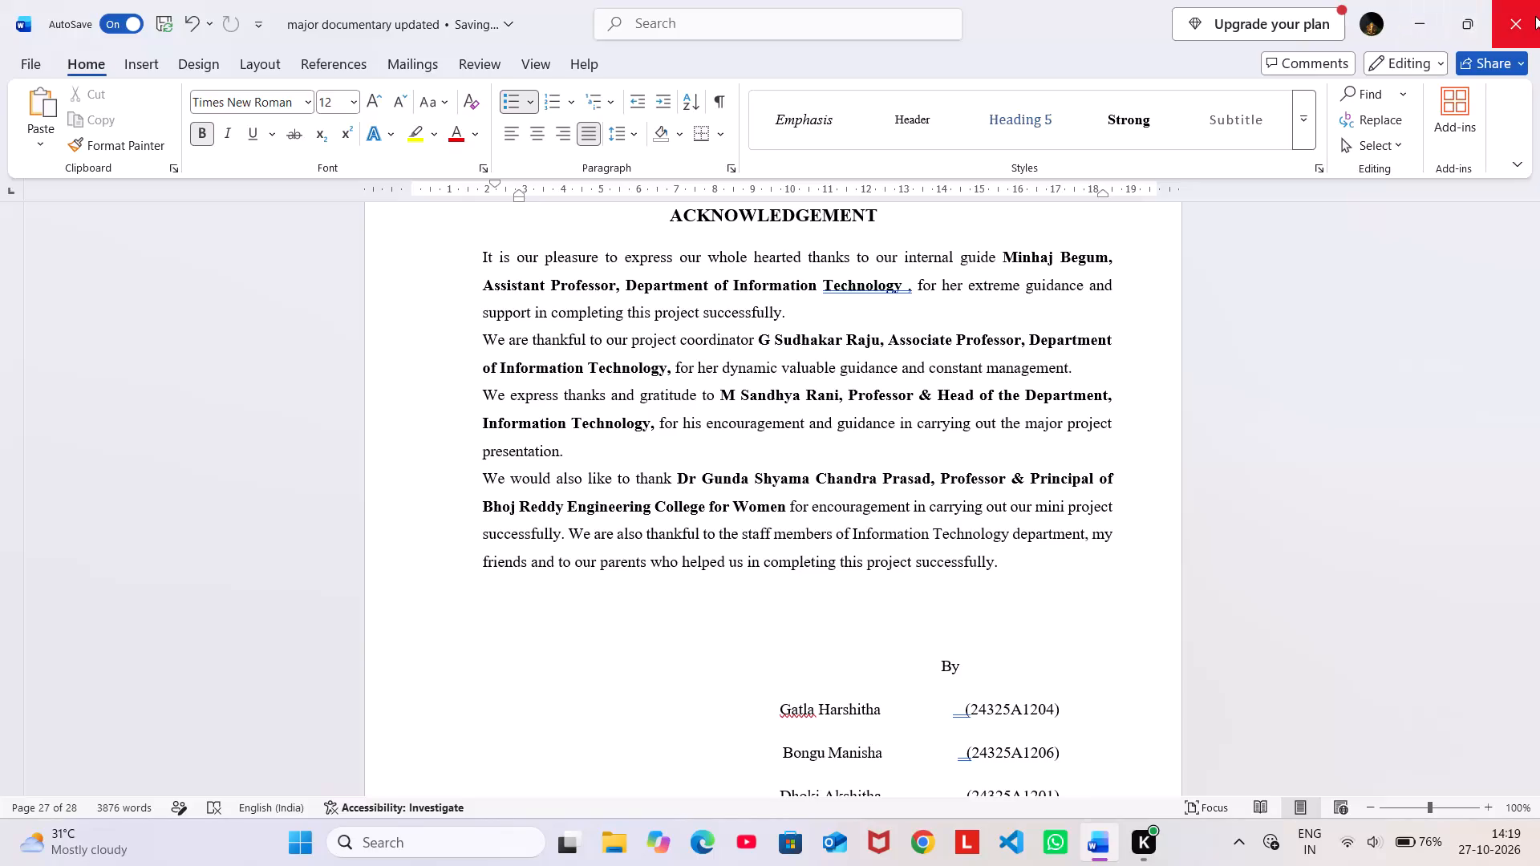
Close the document, reopen the "major documentary updated" copy from the Desktop, and check its title page and Acknowledgement page.
left_click(1535, 16)
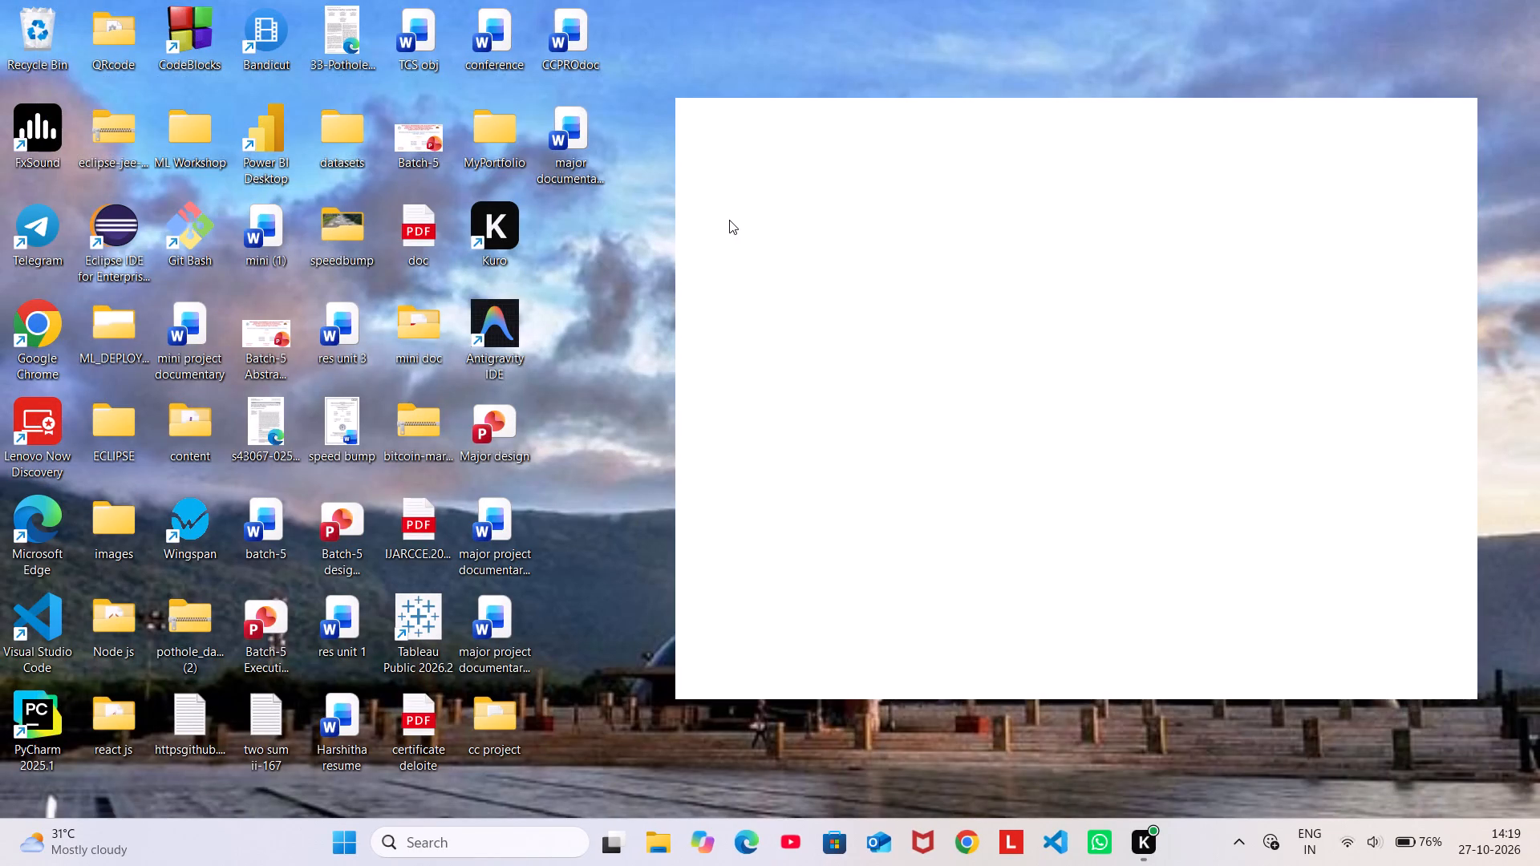
double_click(571, 144)
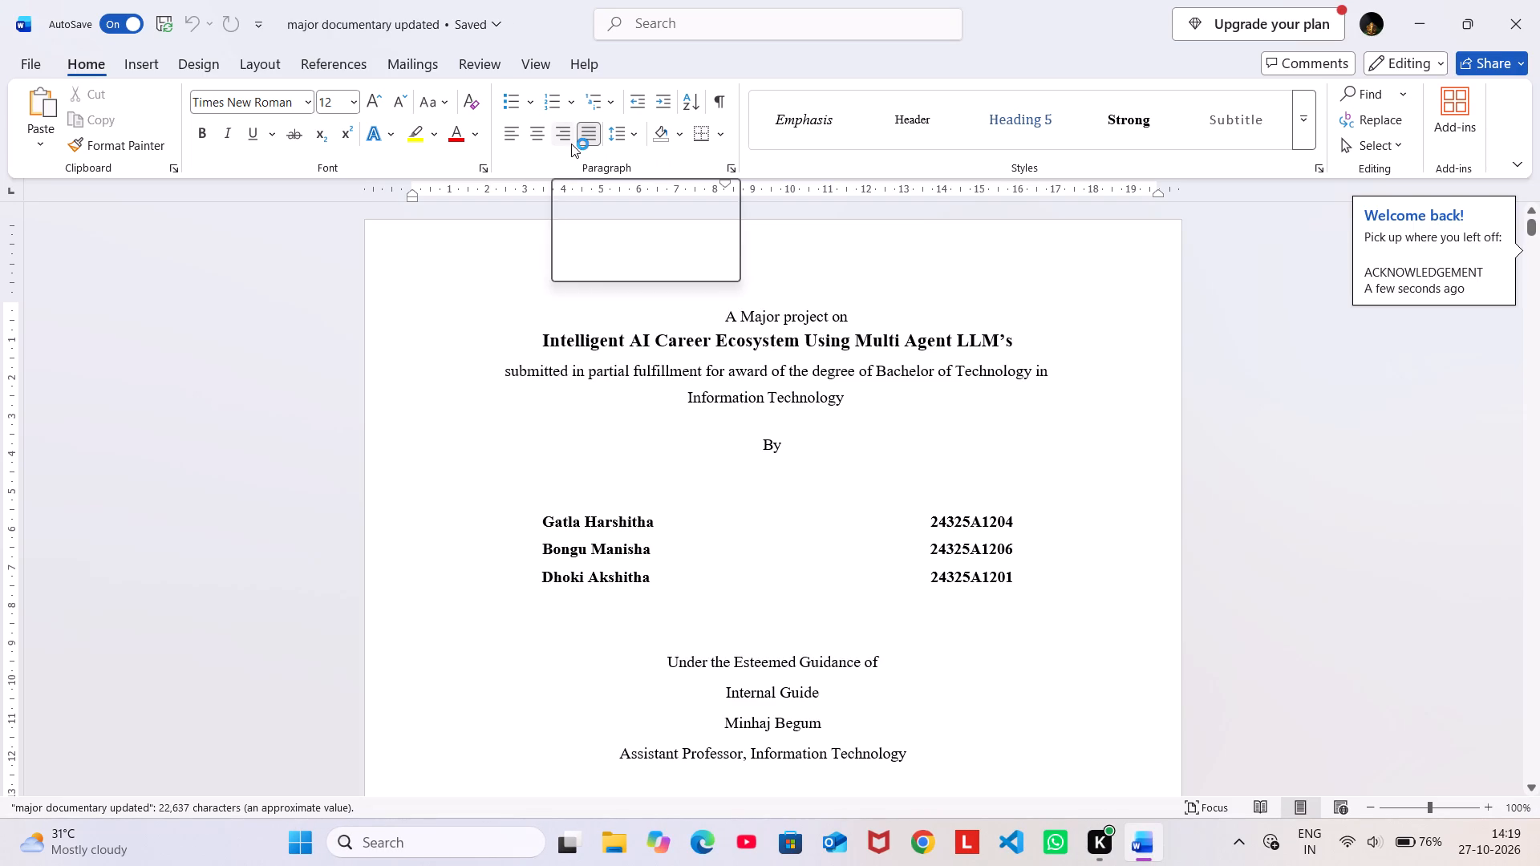
scroll(588, 391, "down", 3)
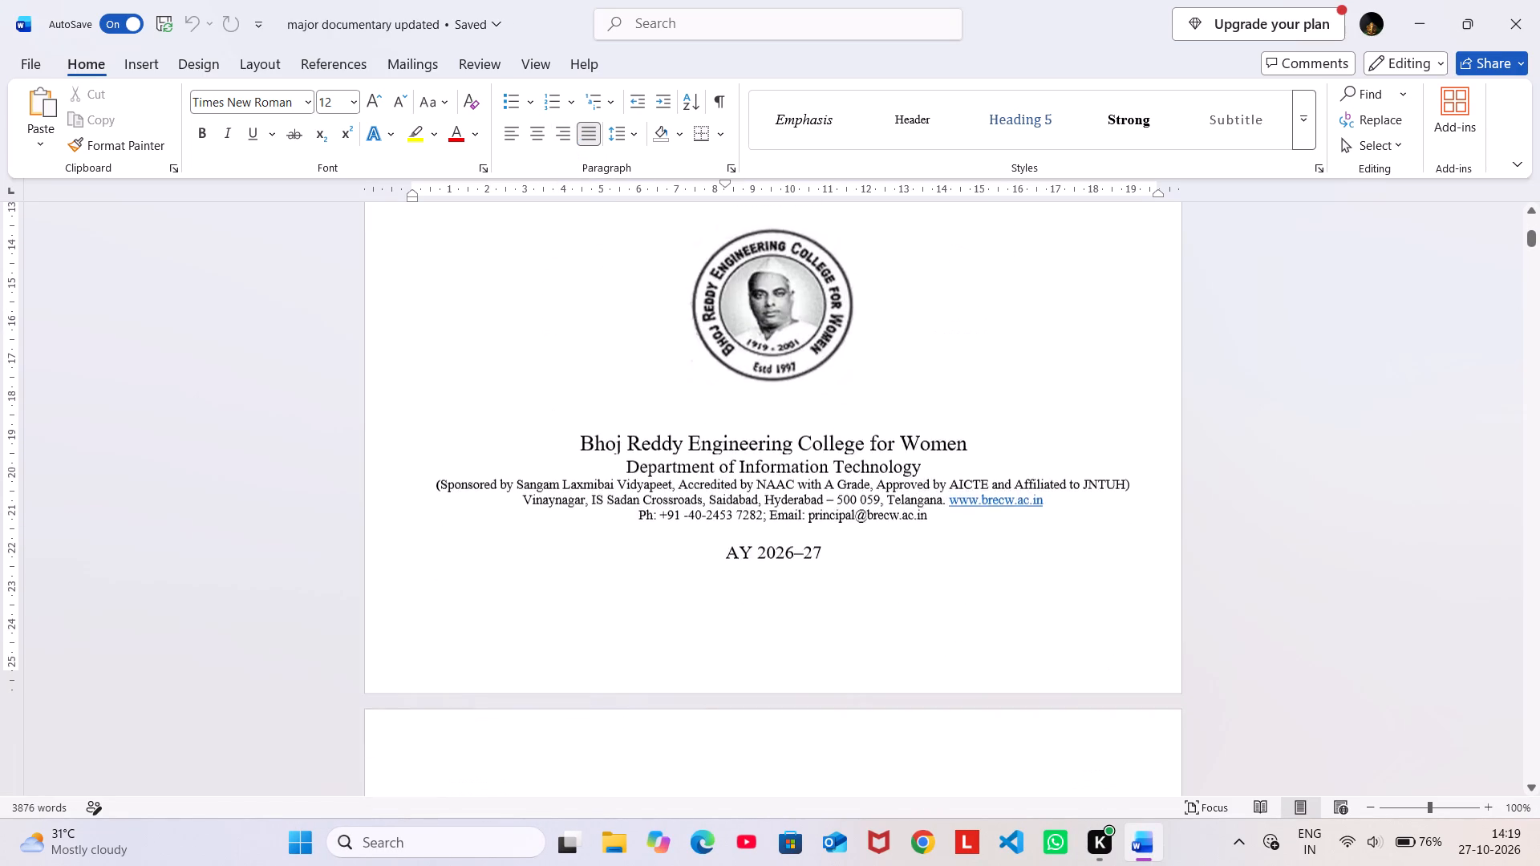
scroll(588, 391, "down", 4)
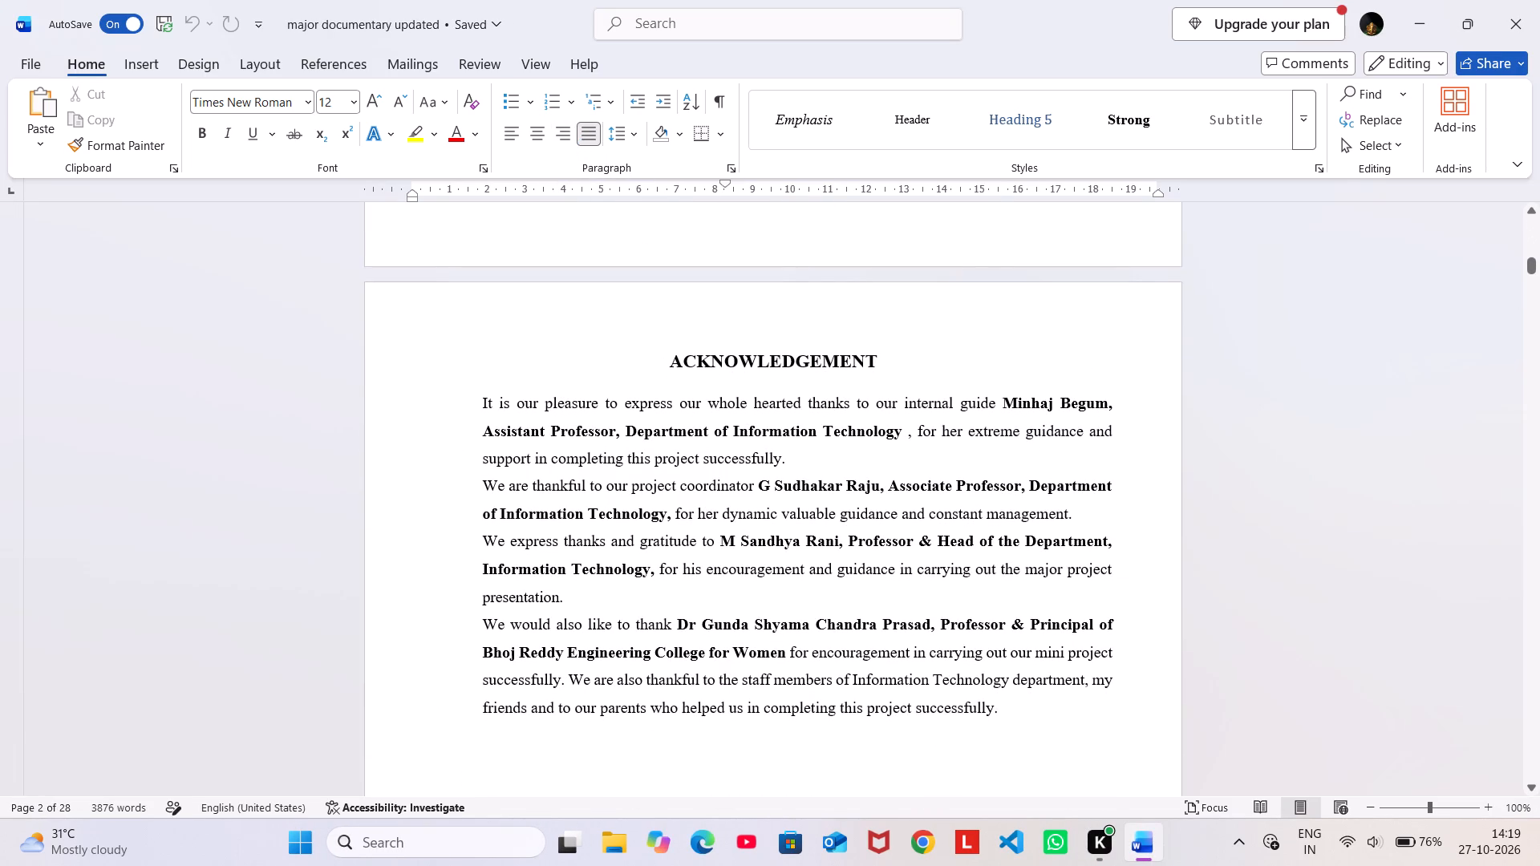